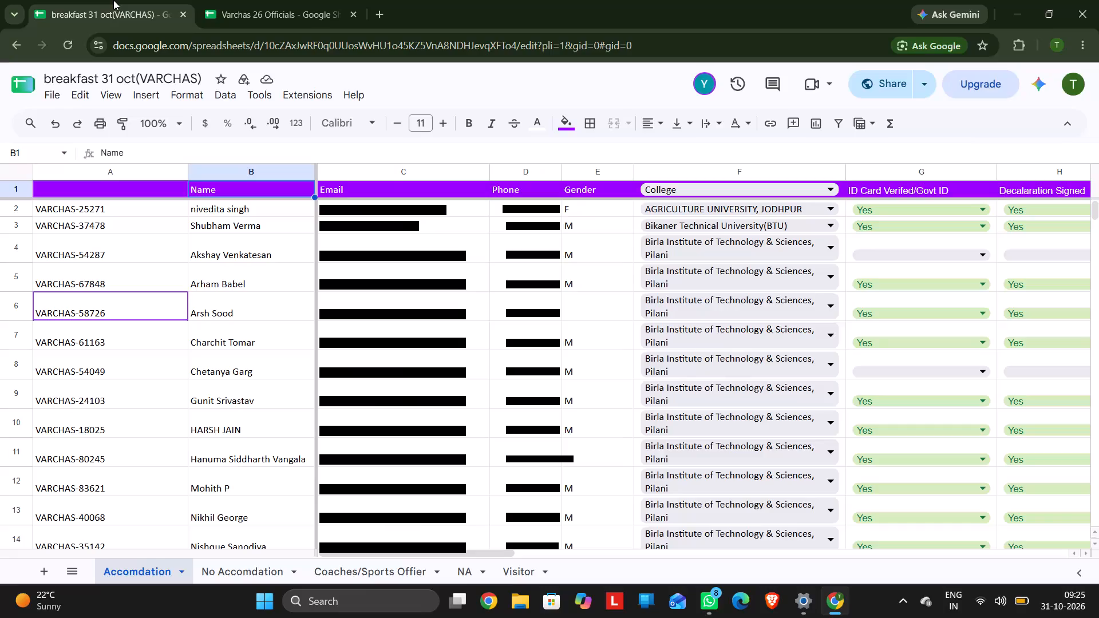
key("ctrl+f")
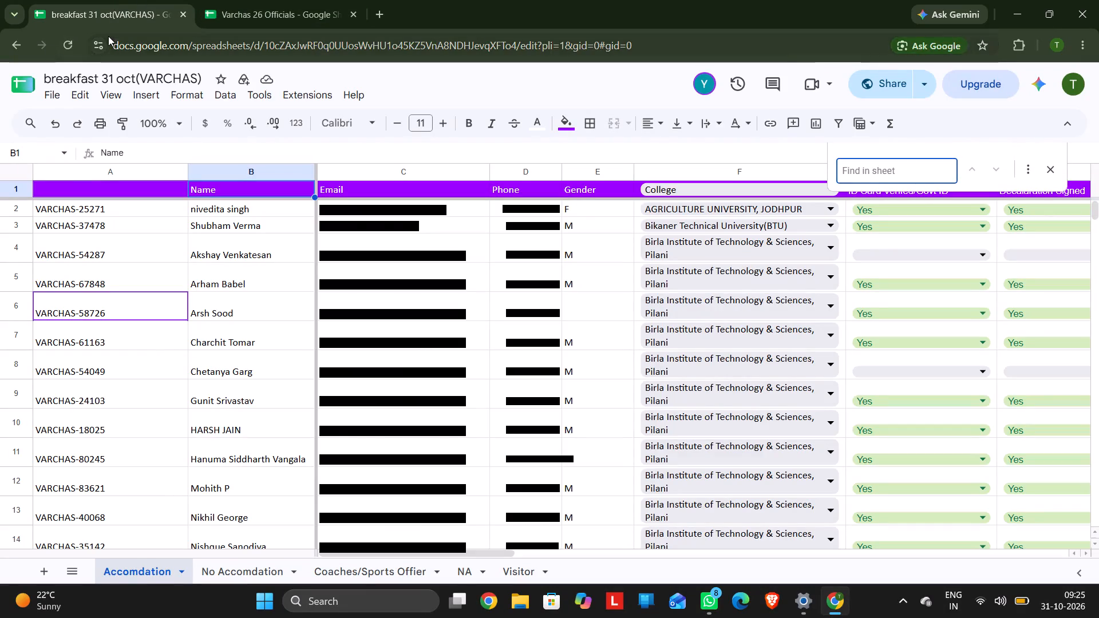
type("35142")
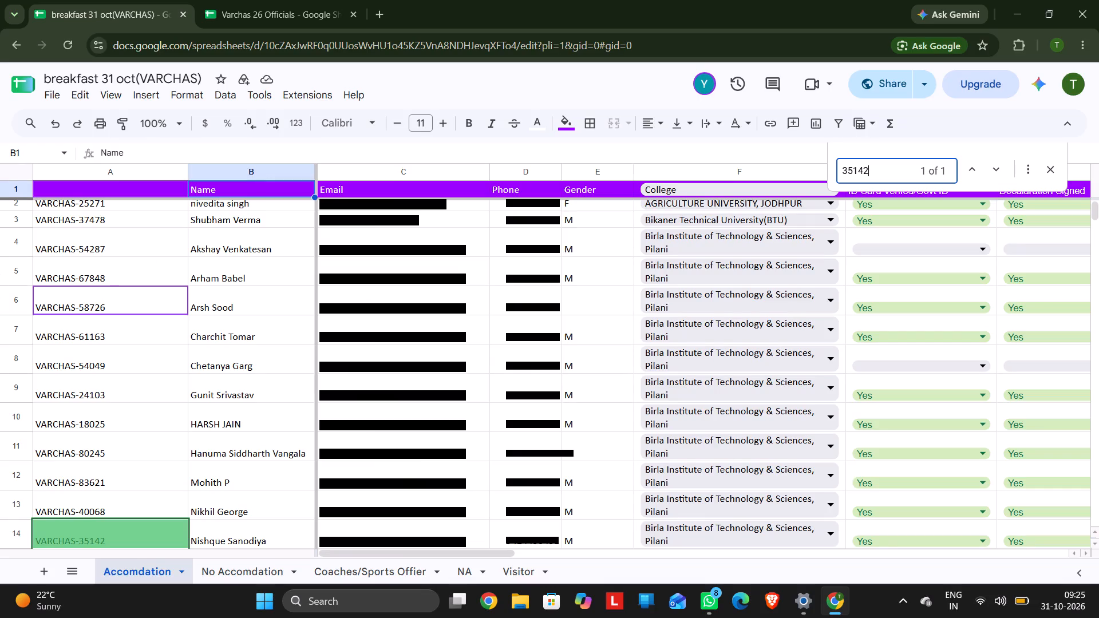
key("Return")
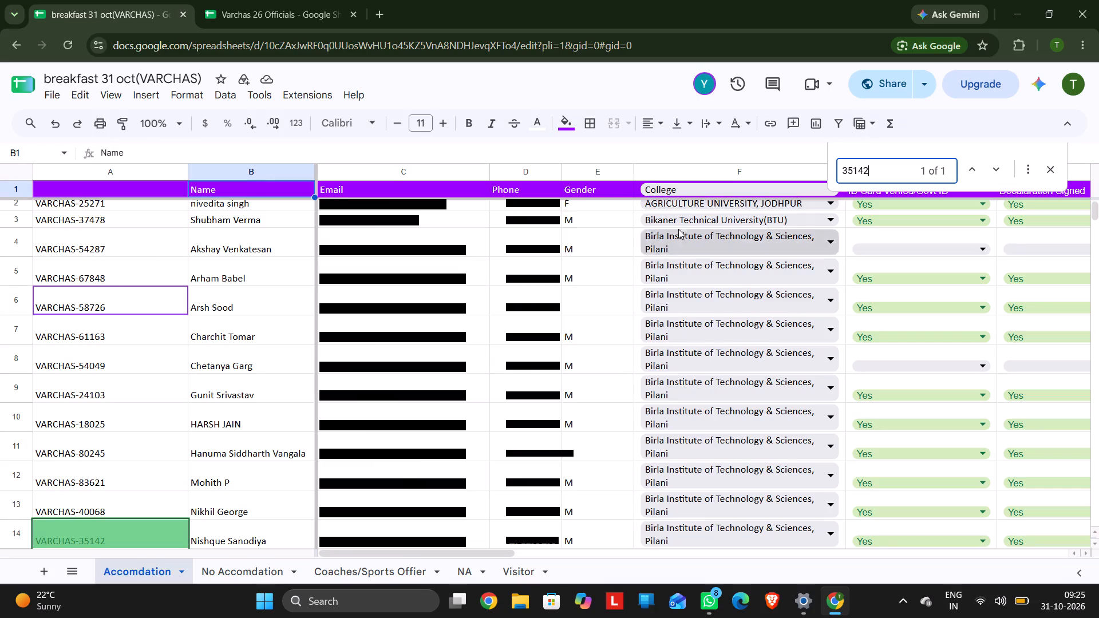
left_click(880, 172)
key("Return")
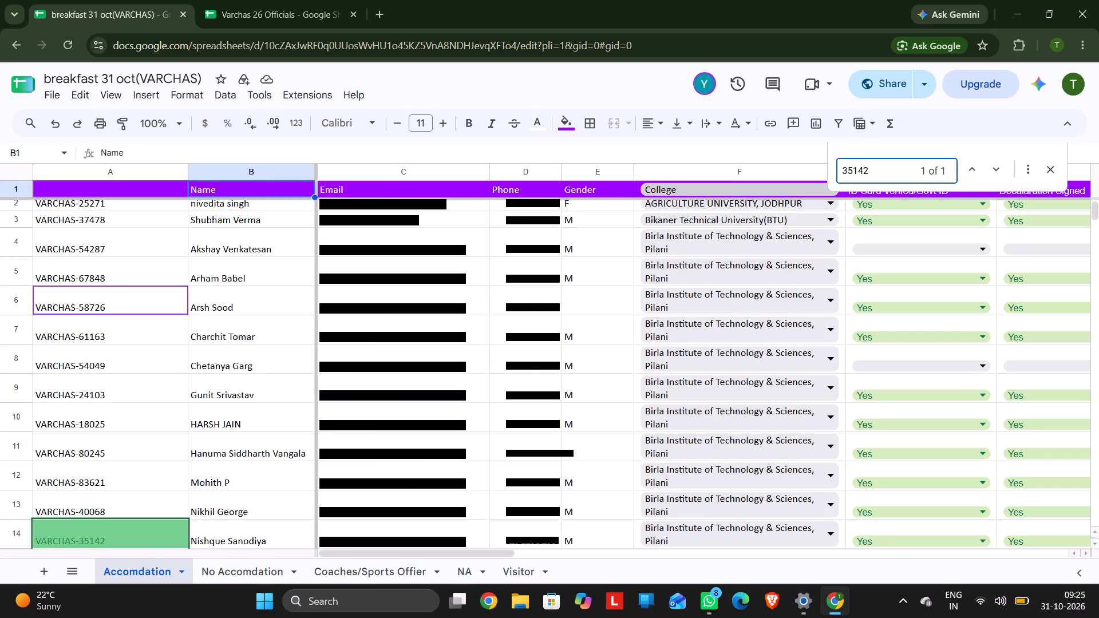
key("Return")
key("Return")
key("Return")
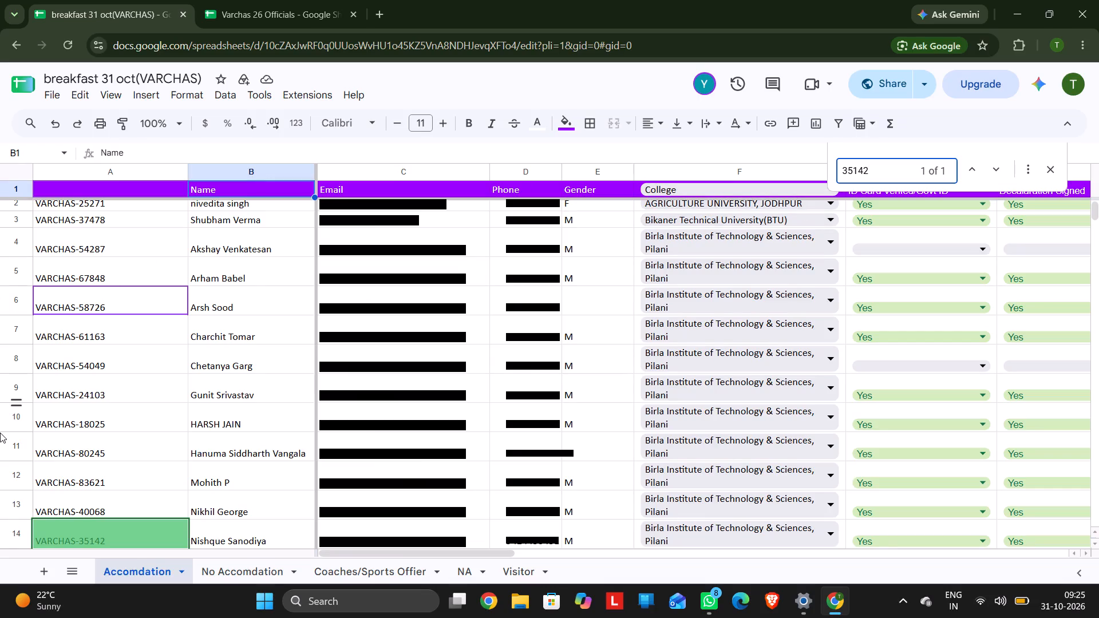
left_click(10, 532)
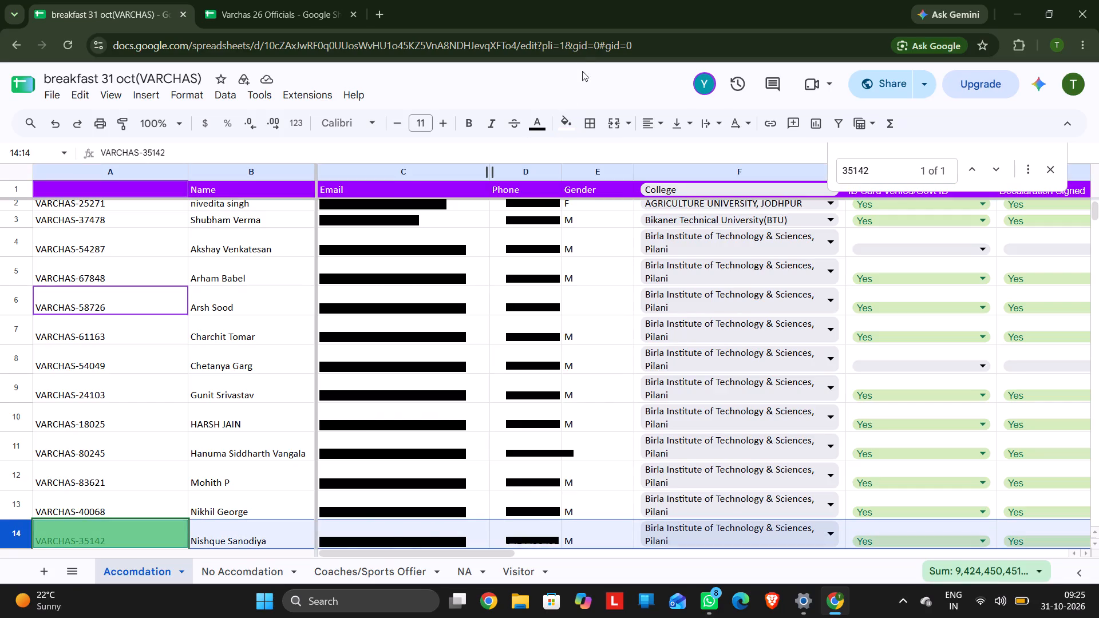
left_click(570, 124)
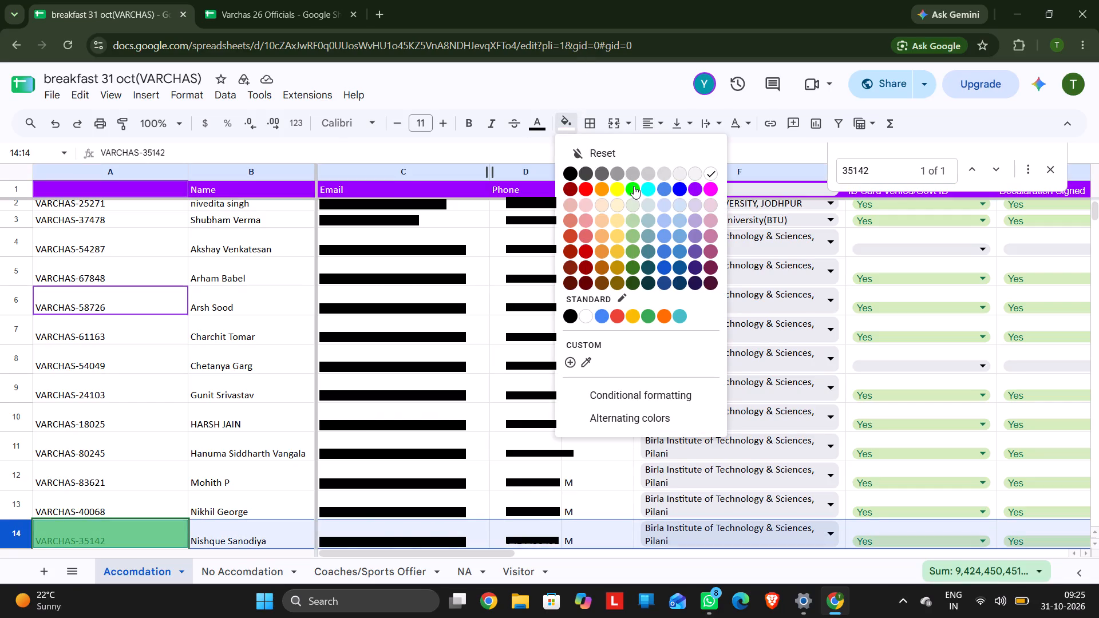
left_click(634, 186)
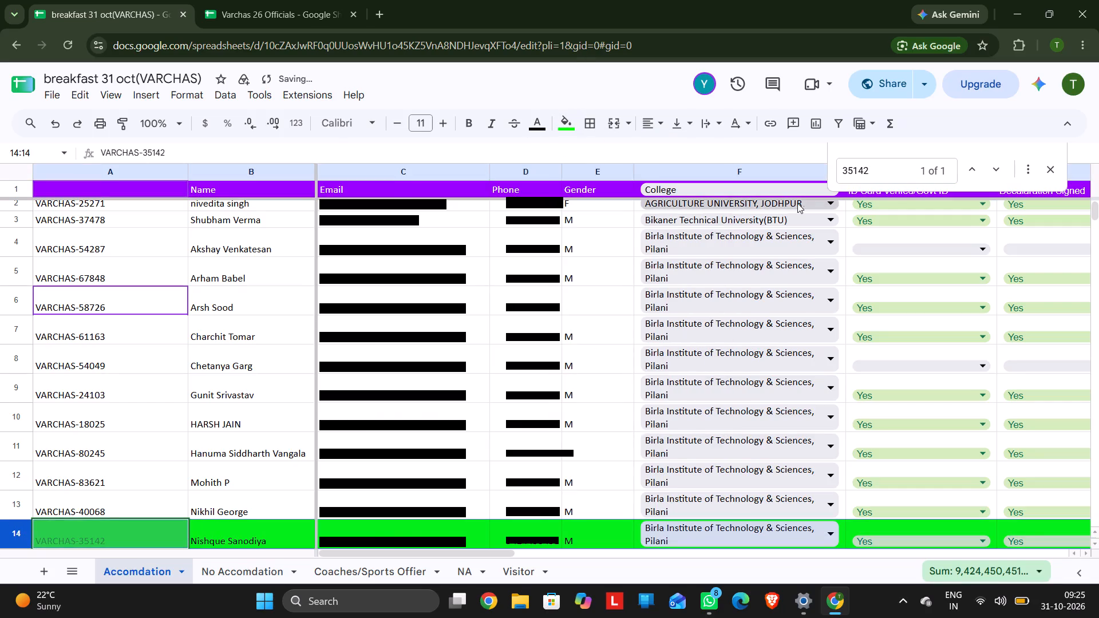
double_click(893, 166)
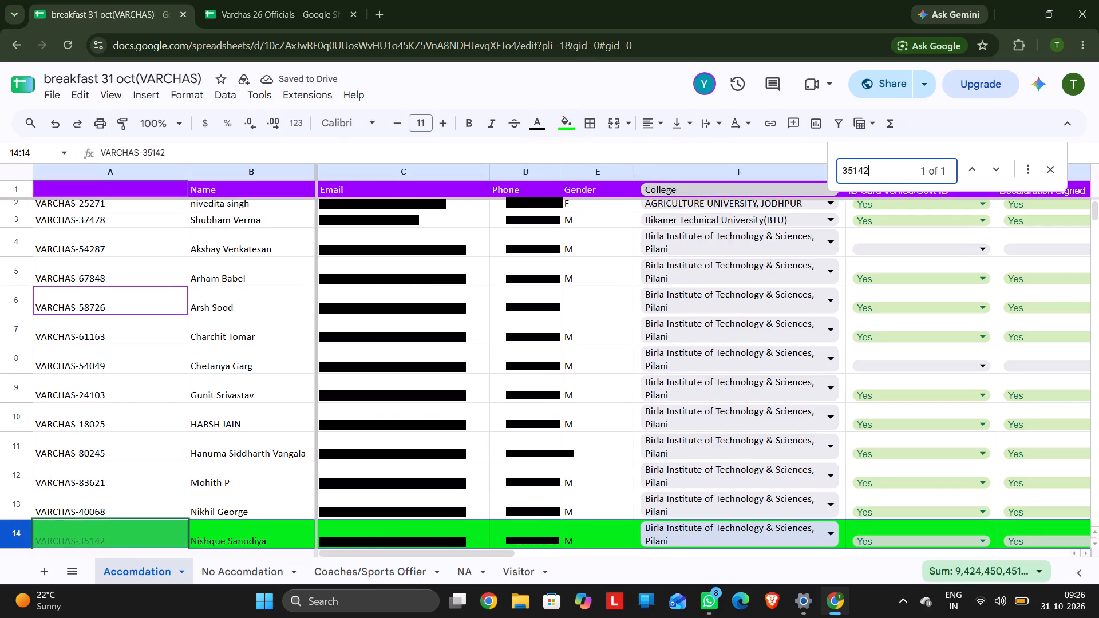
key("BackSpace")
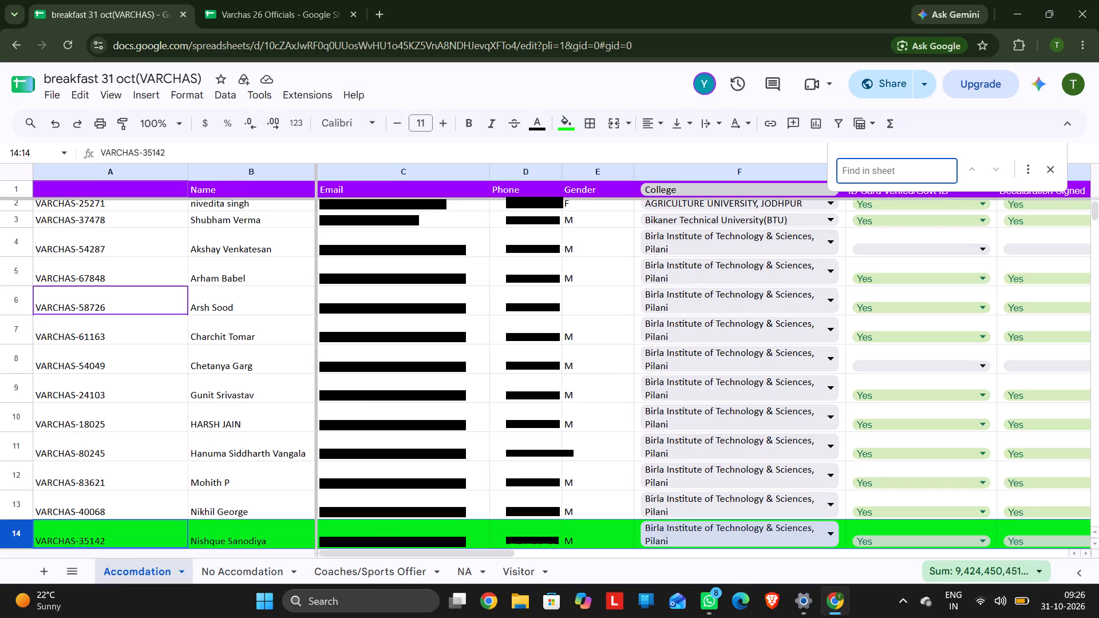
key("ctrl+f")
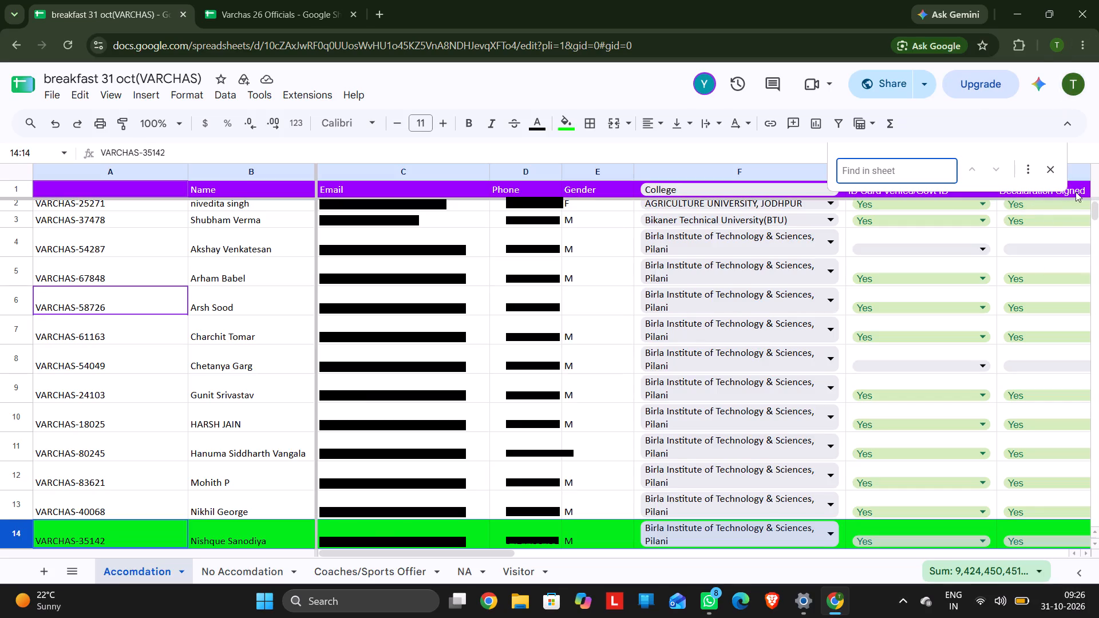
left_click(883, 166)
scroll(921, 0, "down", 1)
key("4")
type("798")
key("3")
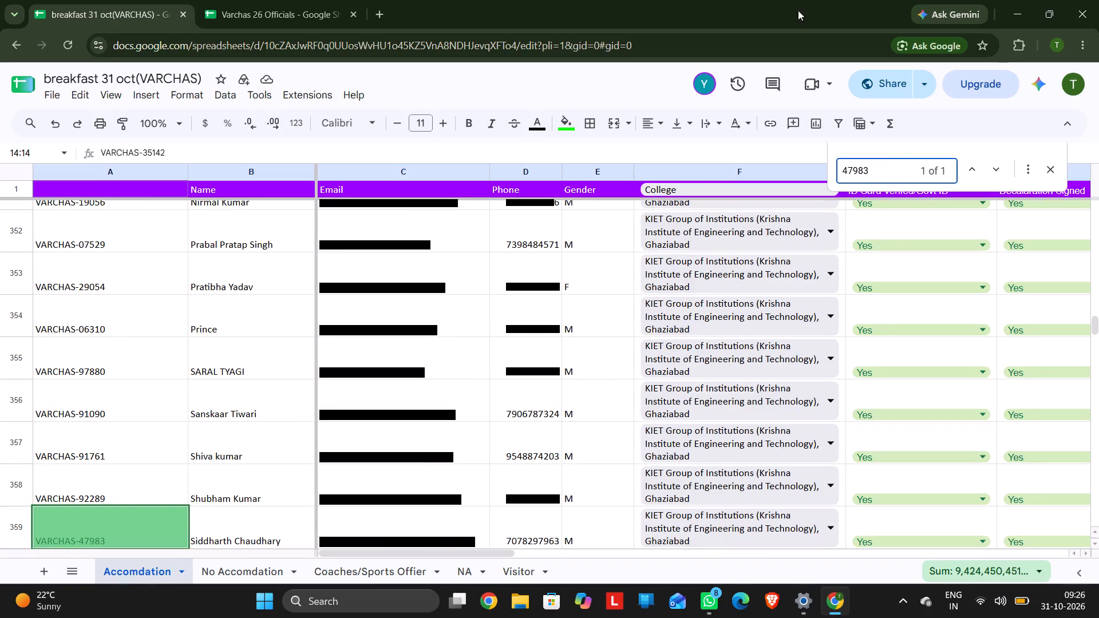
left_click(17, 536)
left_click(572, 116)
left_click(632, 191)
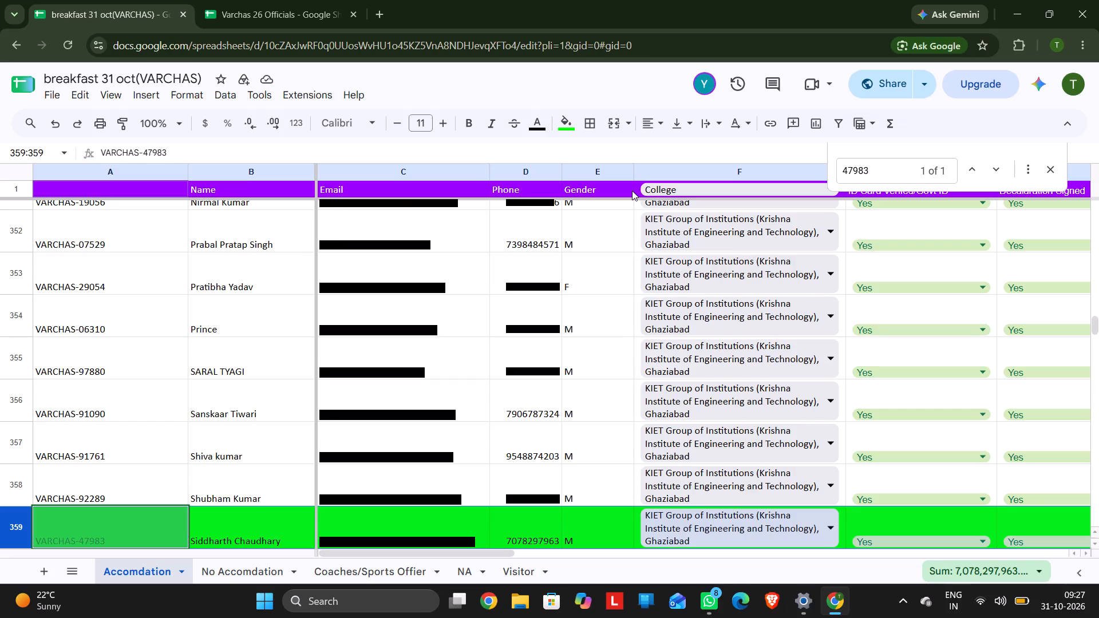
double_click(872, 172)
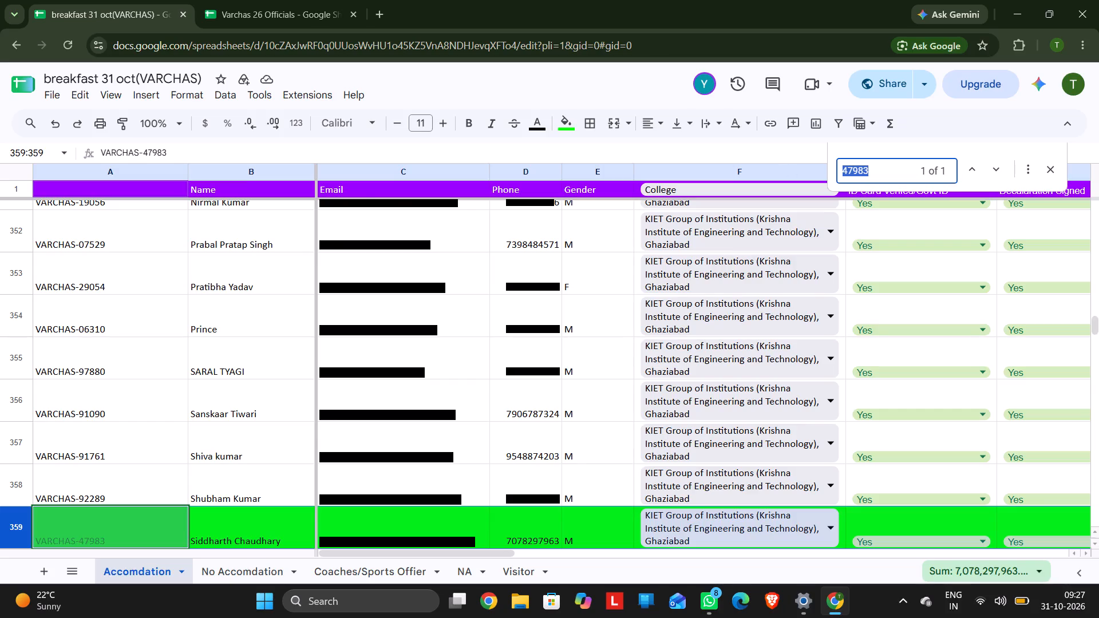
key("BackSpace")
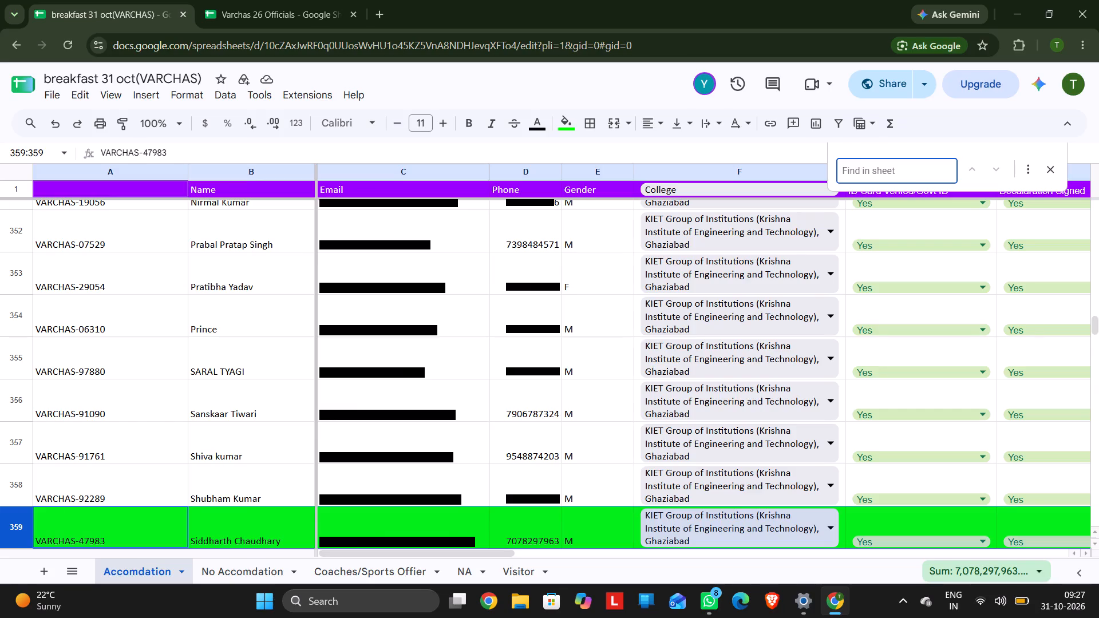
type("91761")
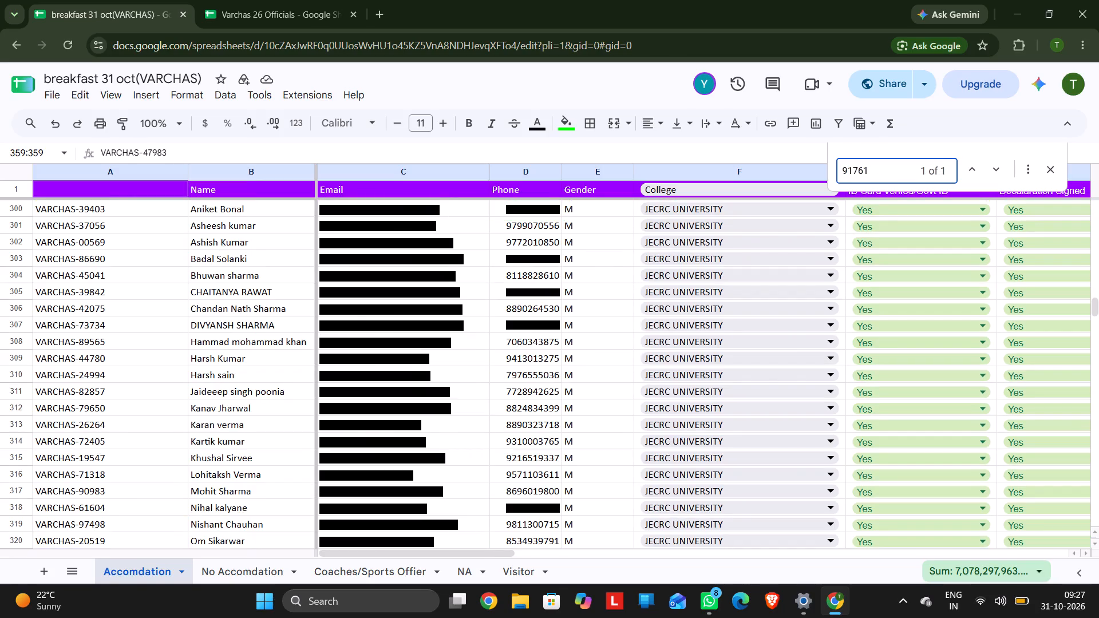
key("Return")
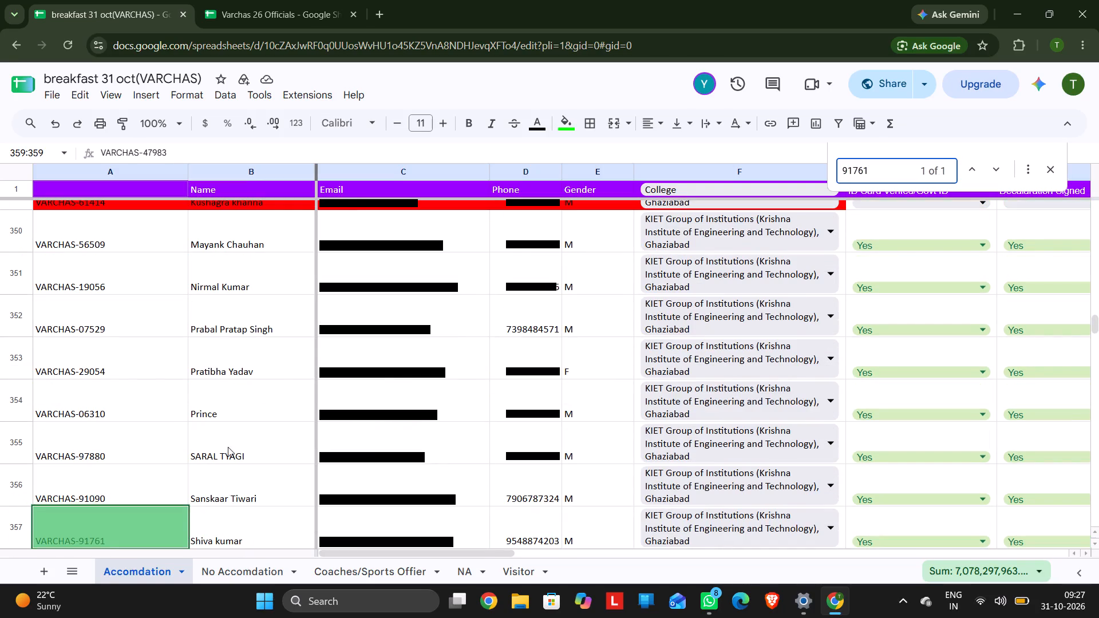
left_click(18, 532)
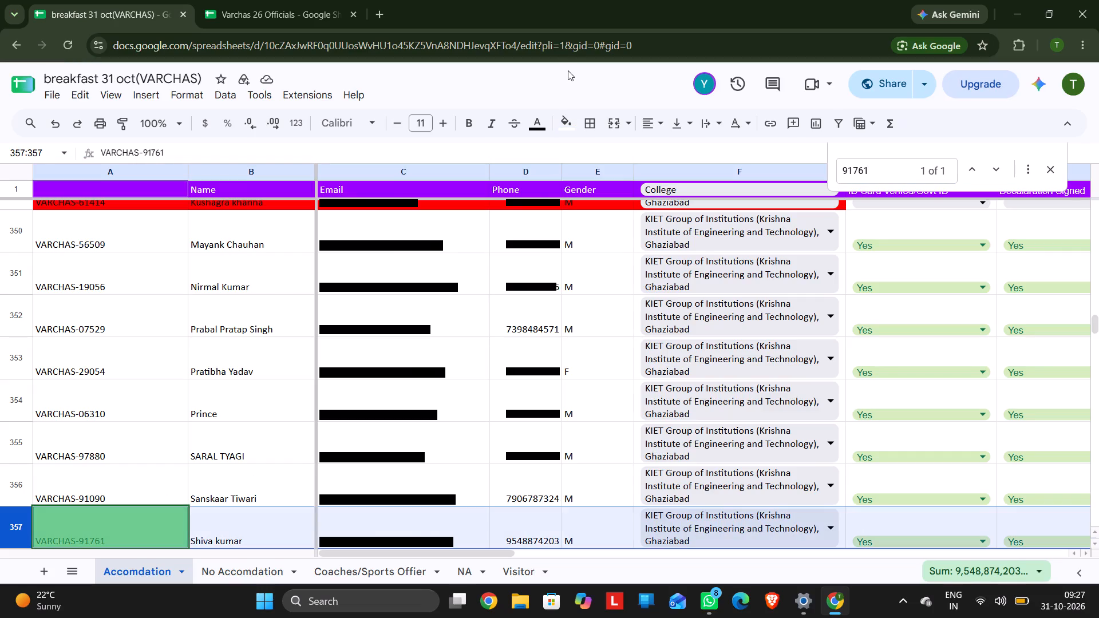
left_click(568, 120)
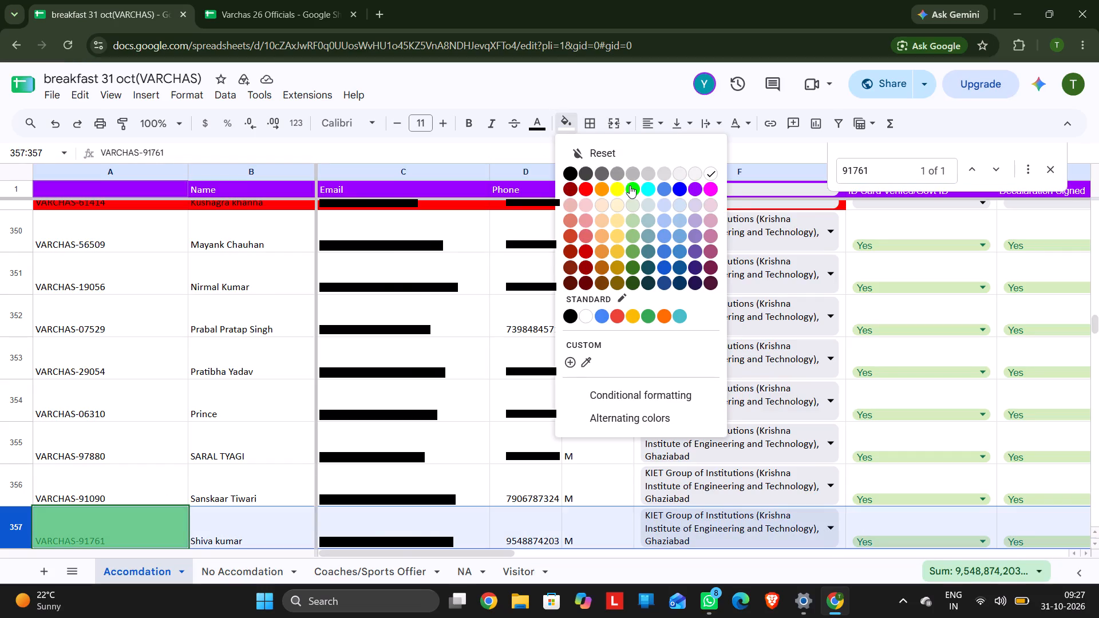
left_click(631, 186)
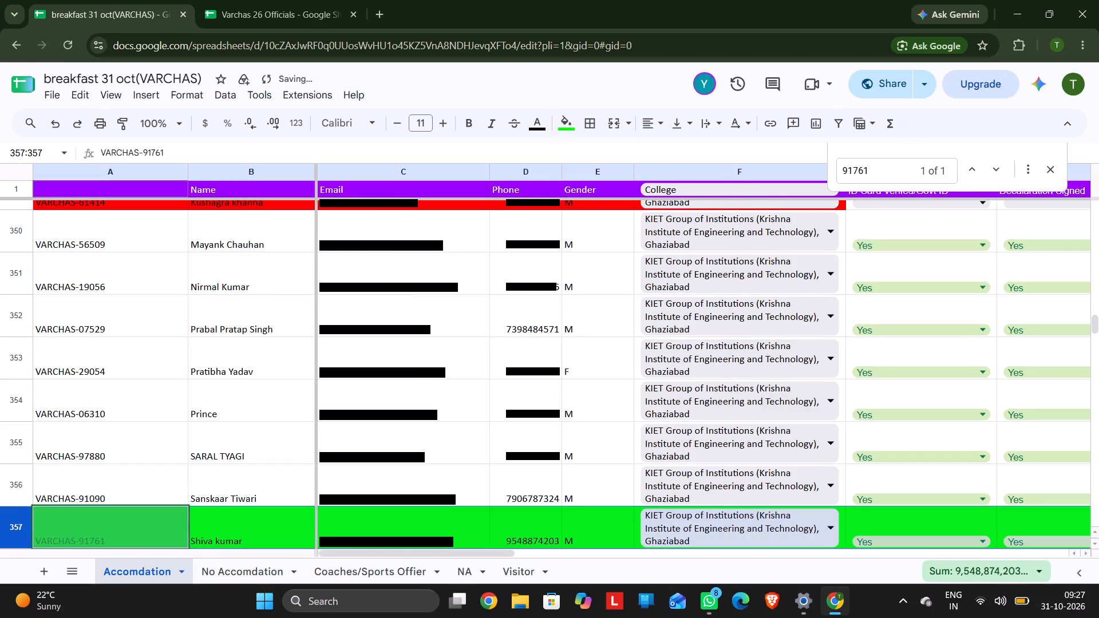
Clear the previous registration number from the sheet search for another lookup.
double_click(874, 175)
key("BackSpace")
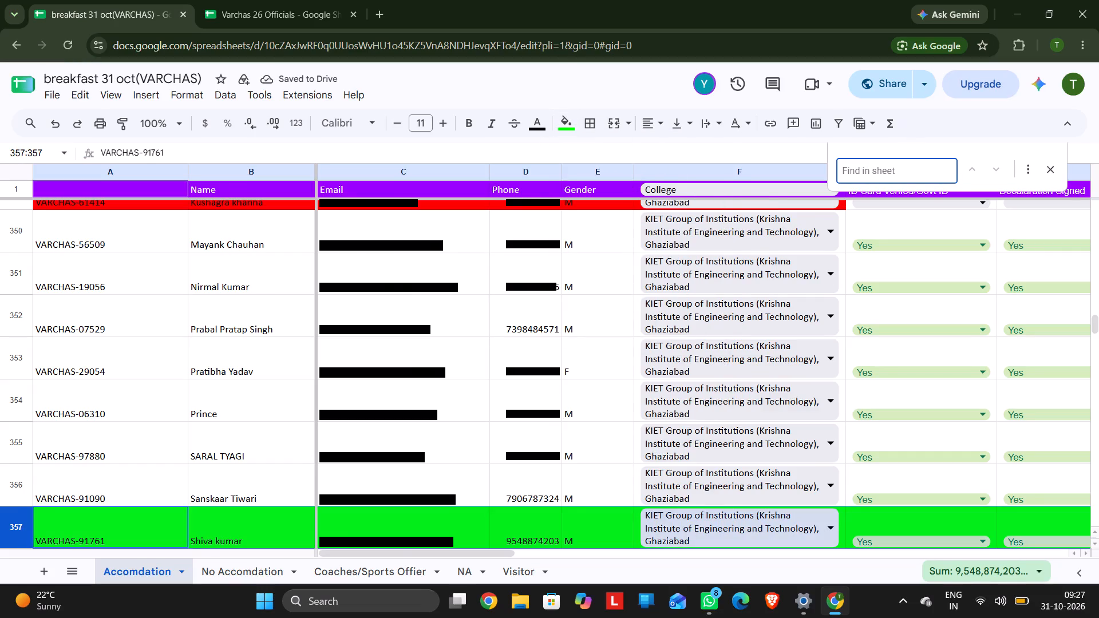
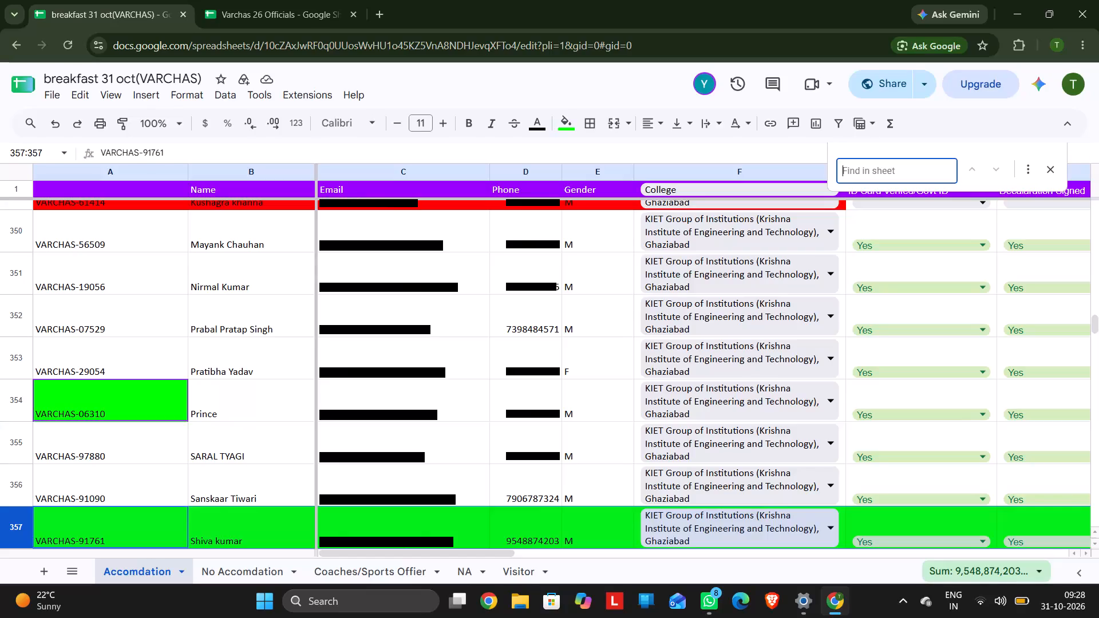
left_click(864, 171)
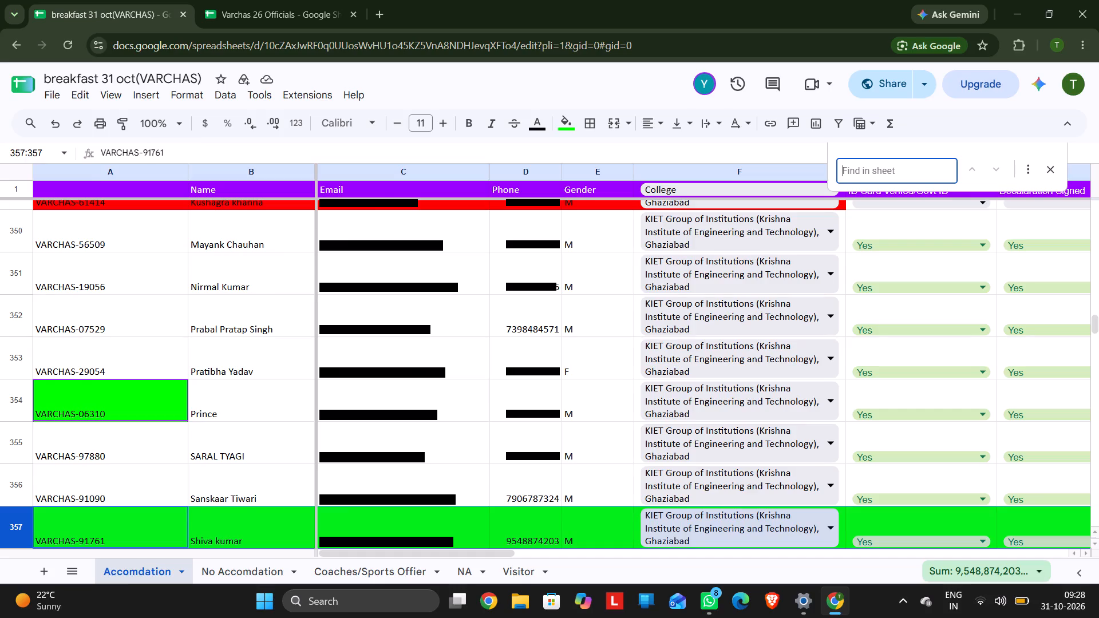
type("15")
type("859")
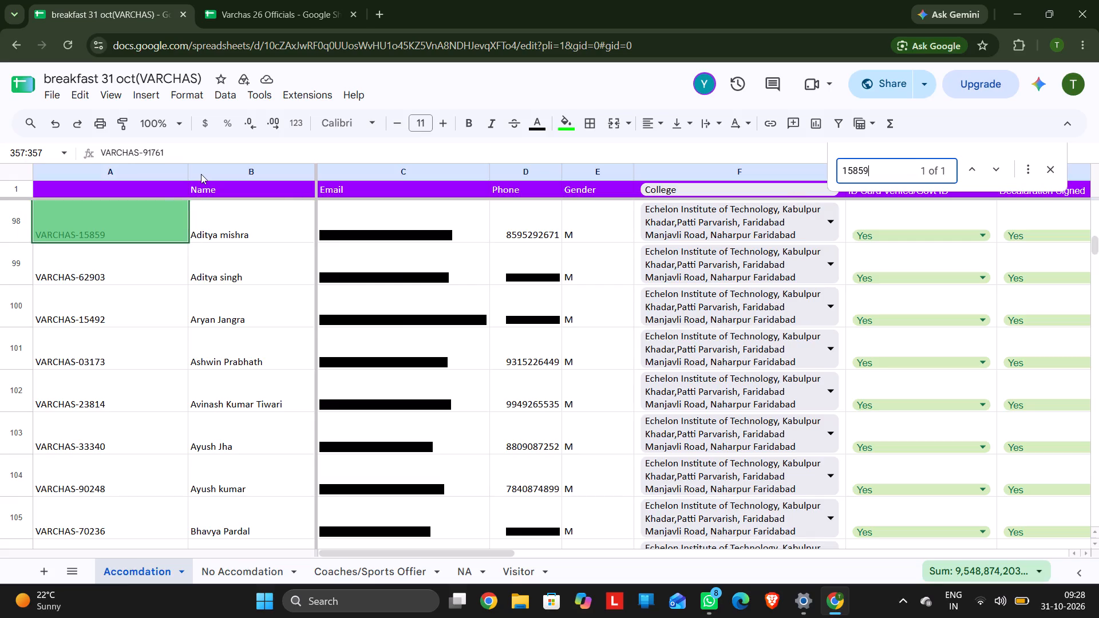
left_click(12, 232)
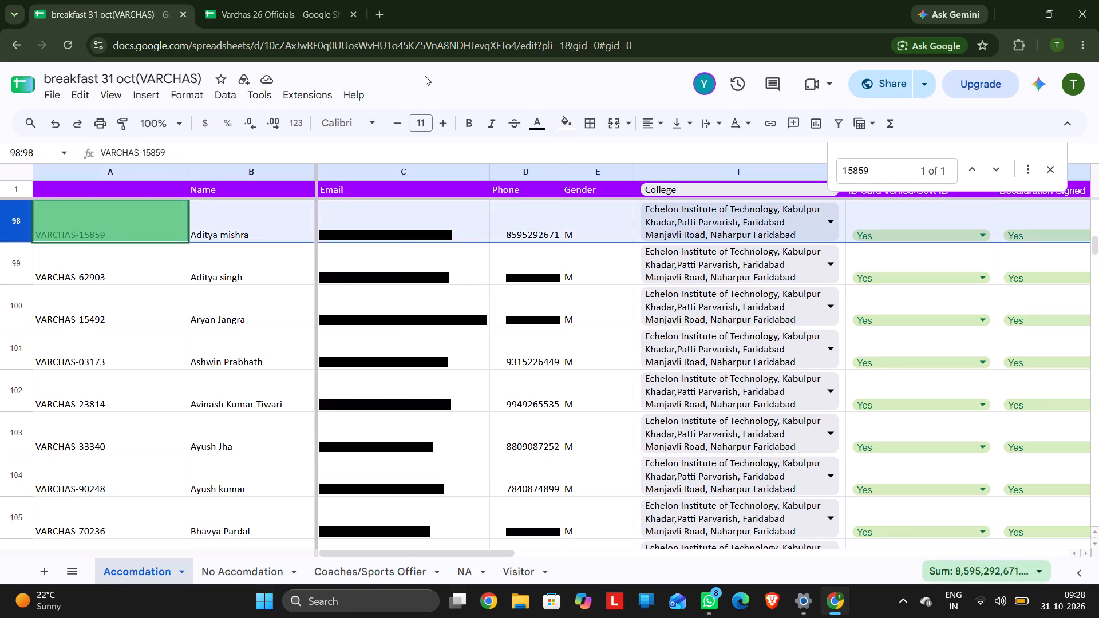
left_click(562, 132)
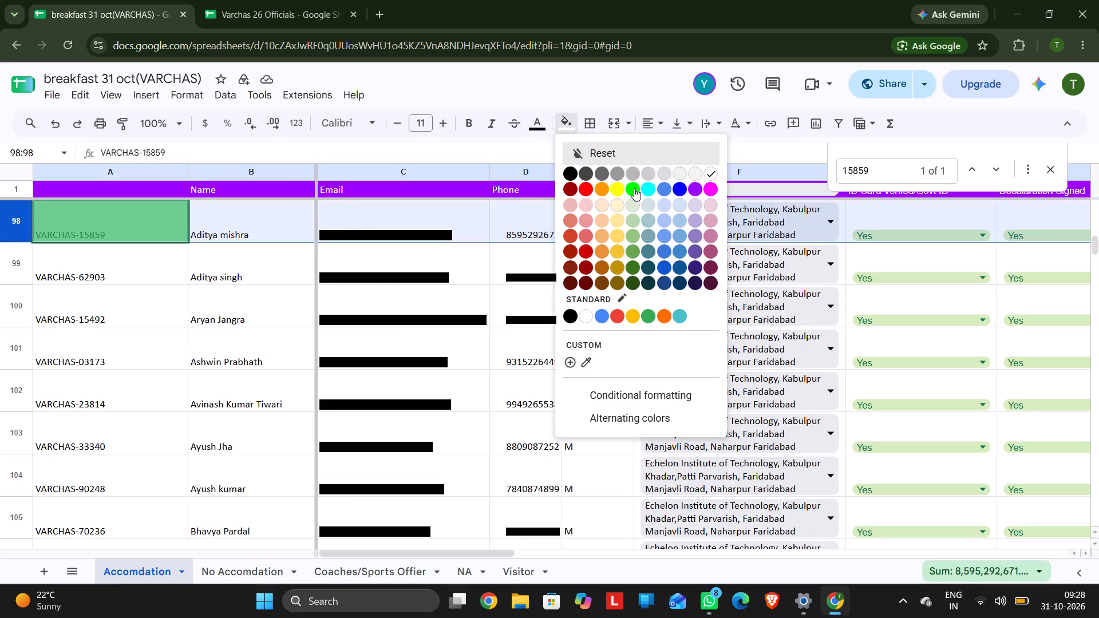
left_click(634, 189)
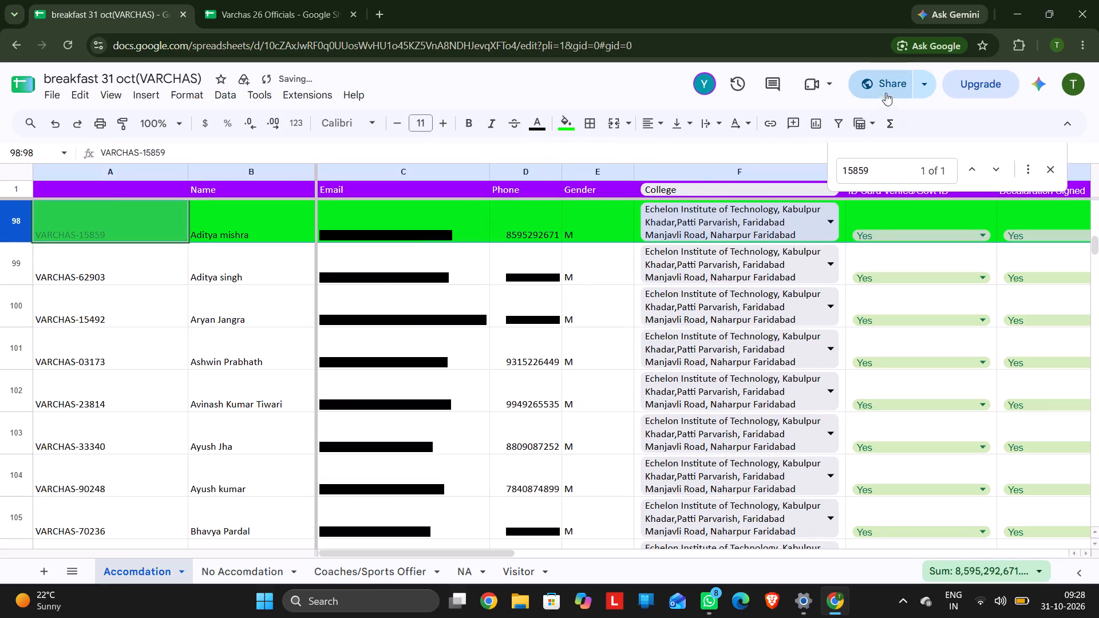
double_click(875, 172)
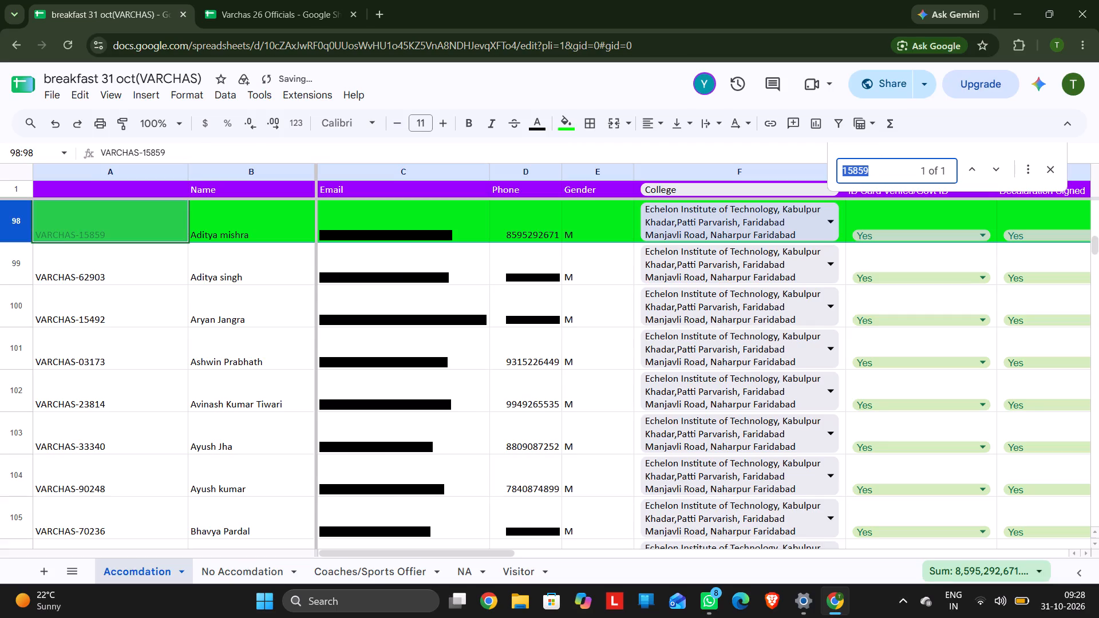
key("BackSpace")
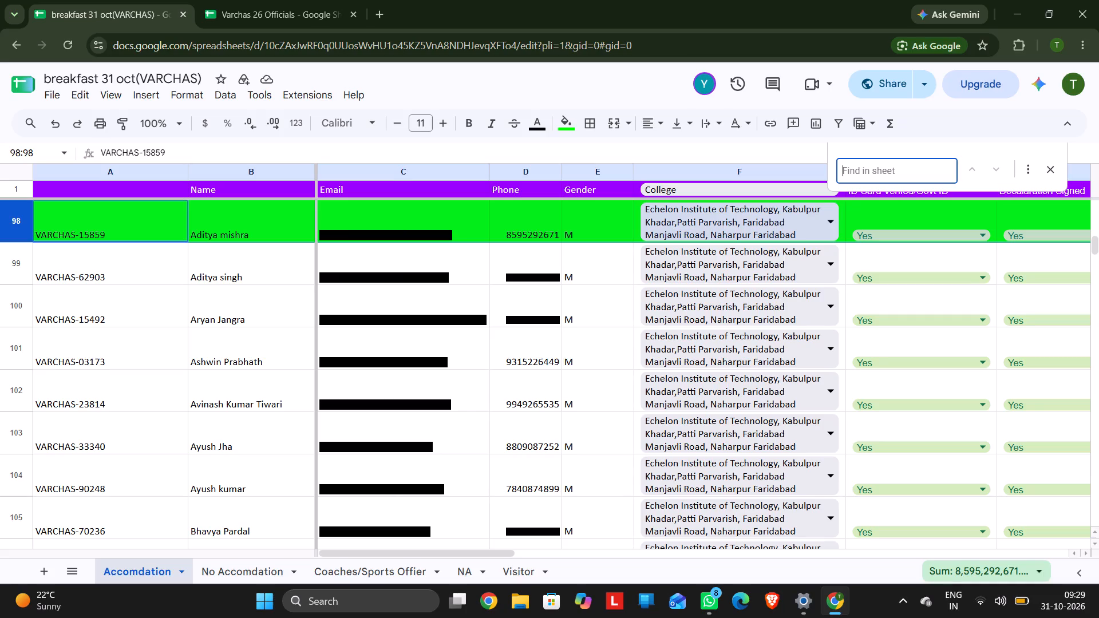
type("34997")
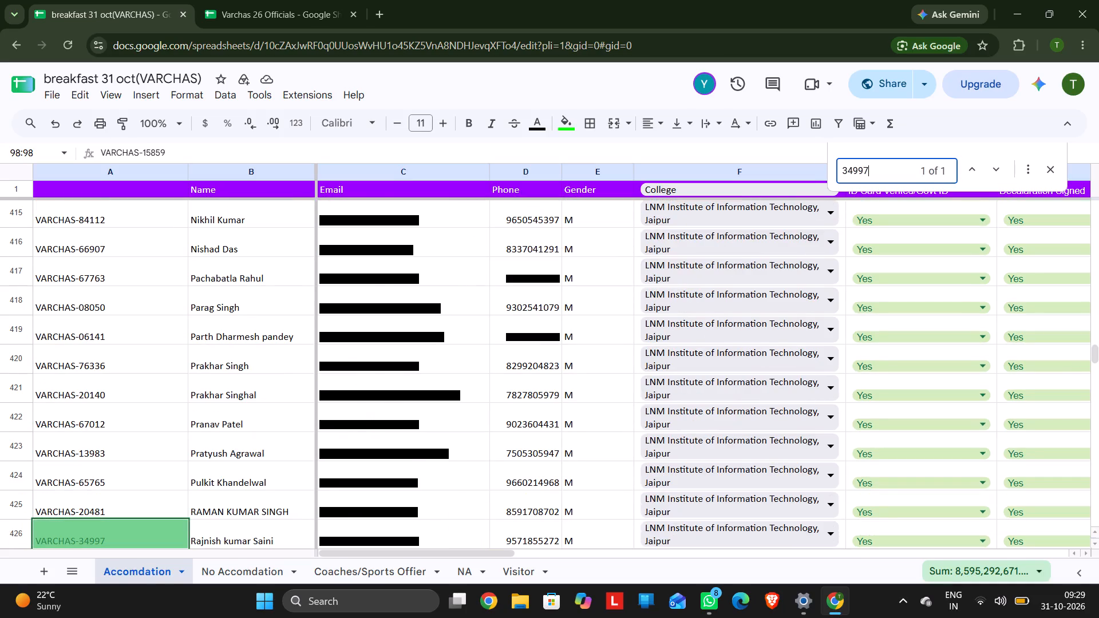
left_click(1, 530)
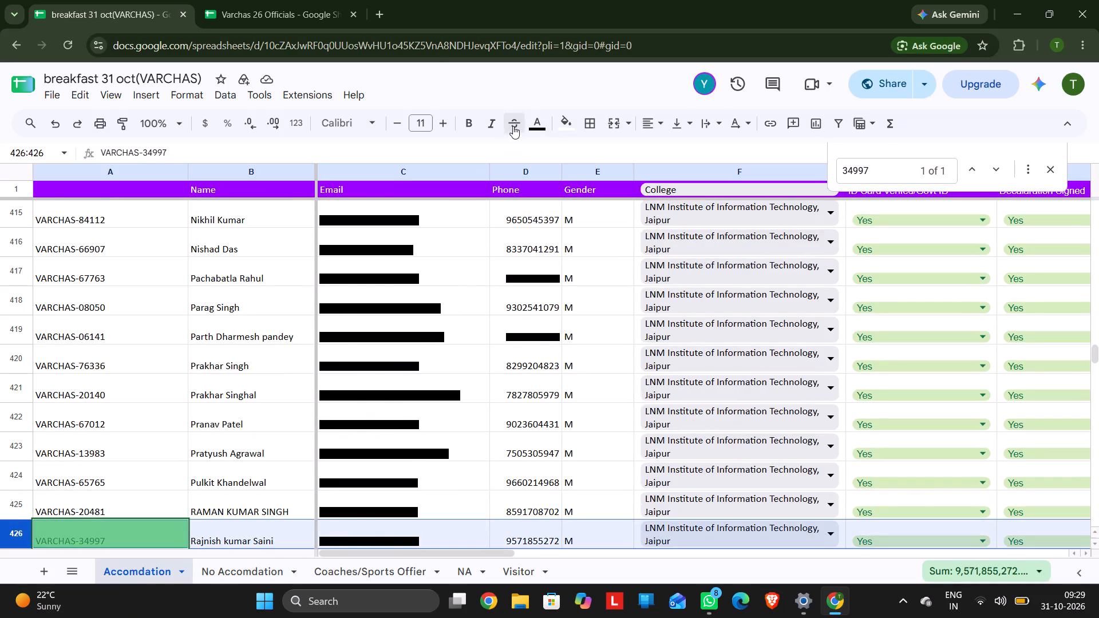
left_click(564, 122)
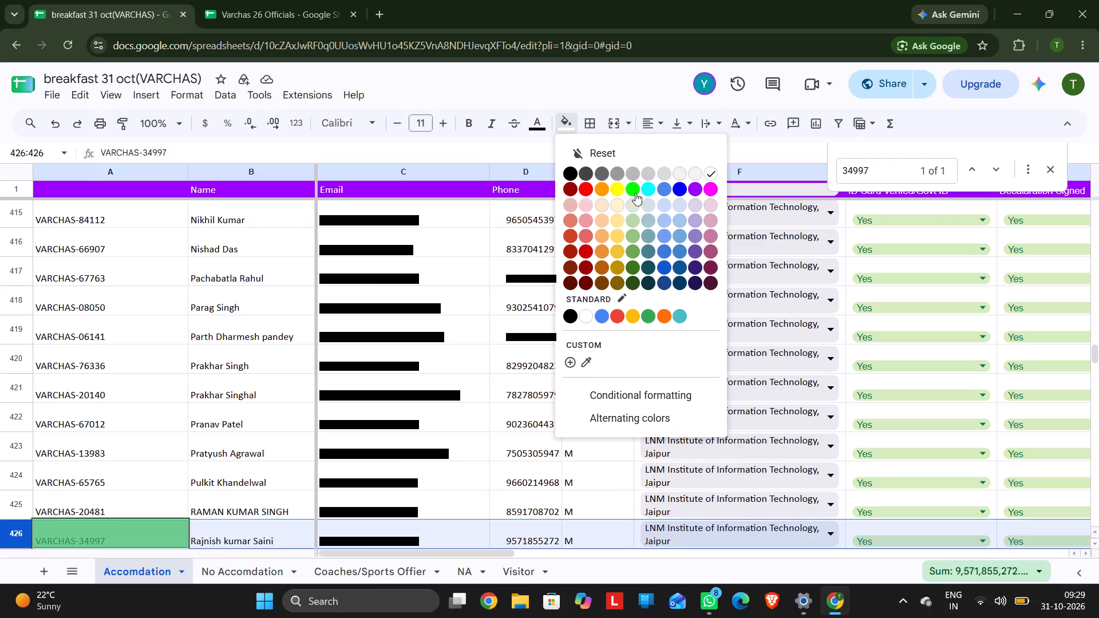
left_click(635, 193)
Clear the previous registration number from the sheet search for another lookup.
double_click(887, 172)
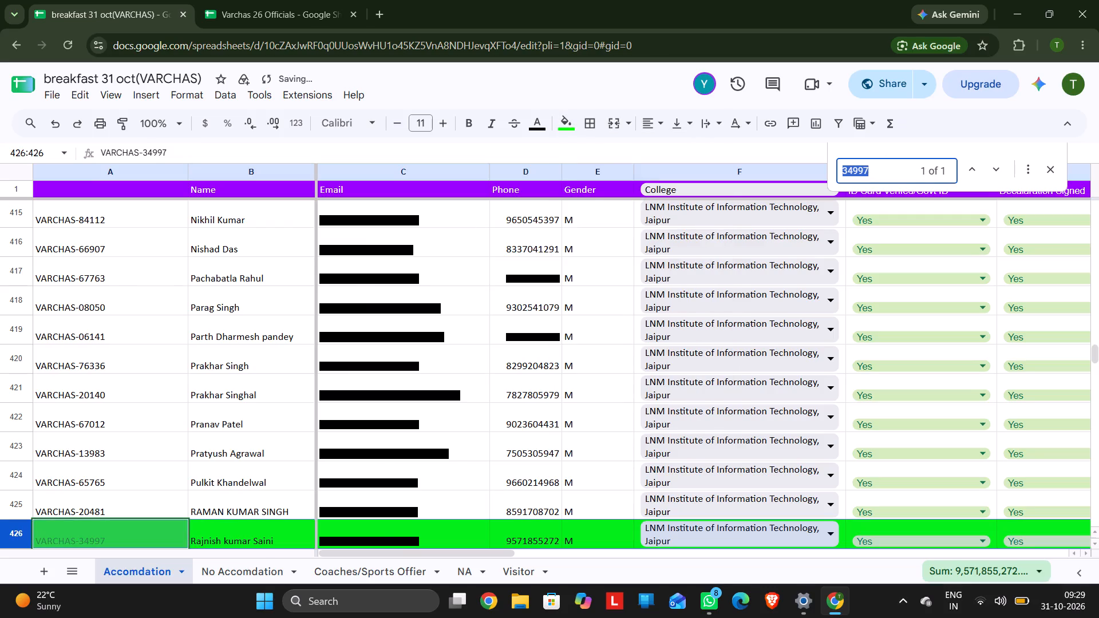
key("BackSpace")
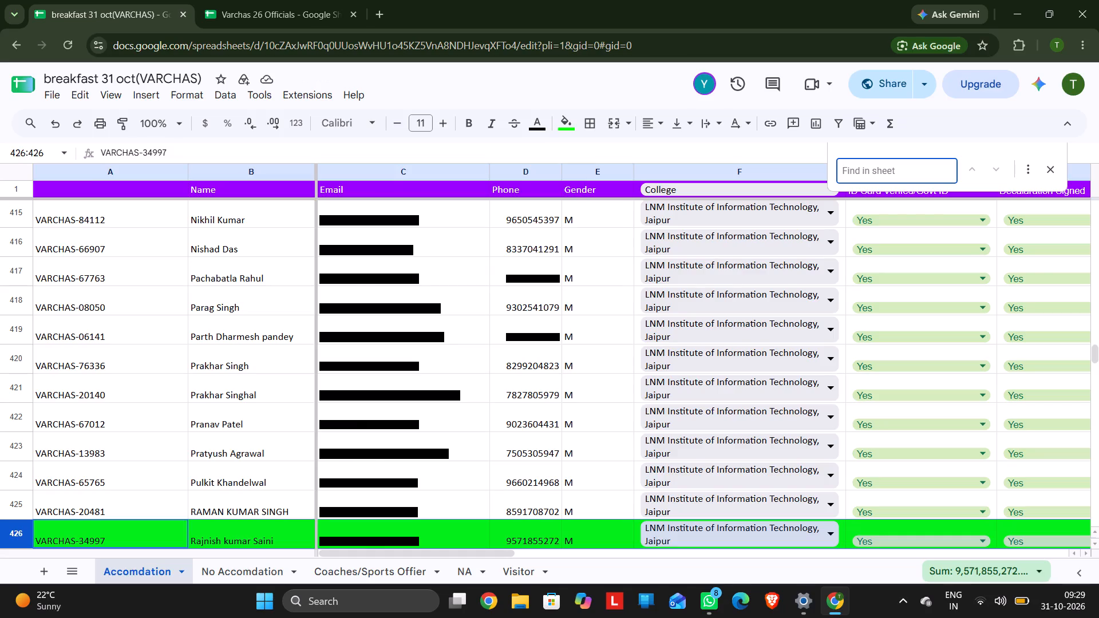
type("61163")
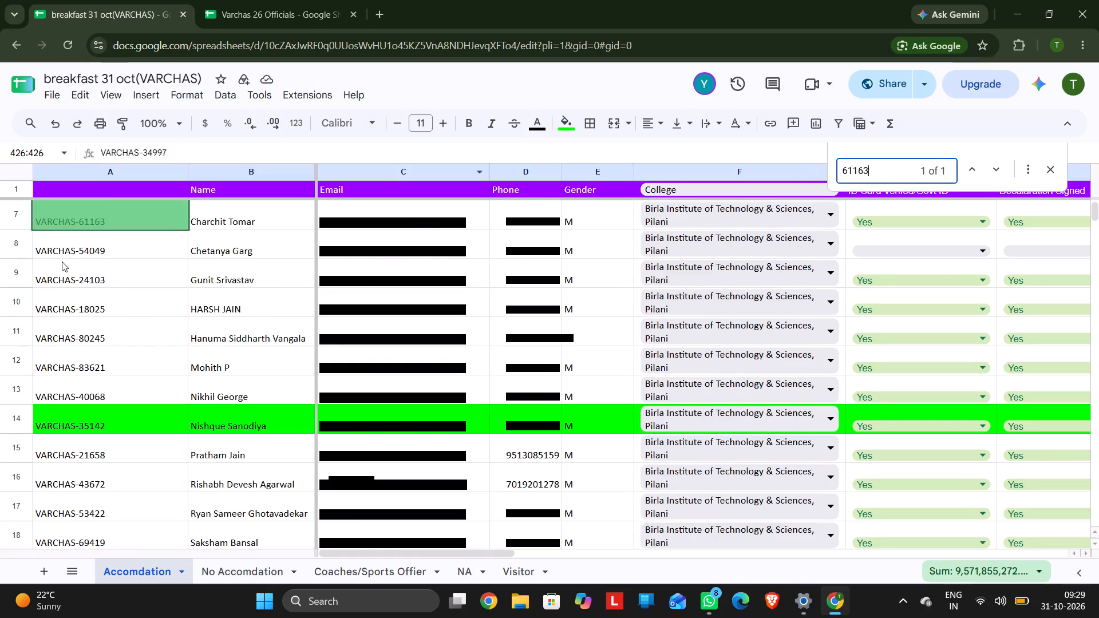
left_click(31, 214)
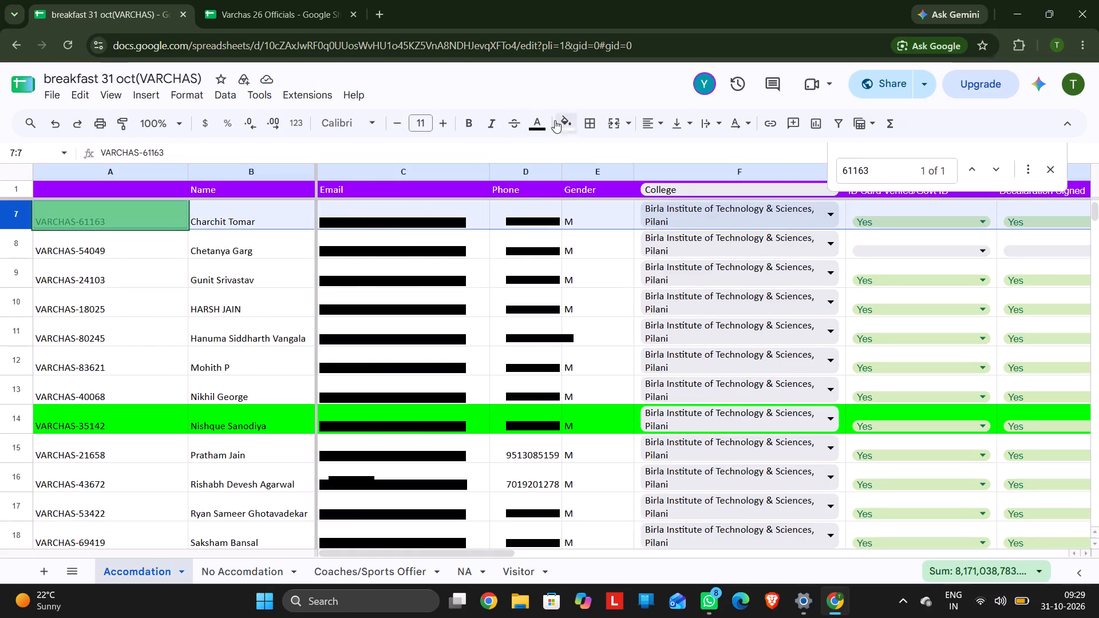
left_click_drag(565, 121, 634, 189)
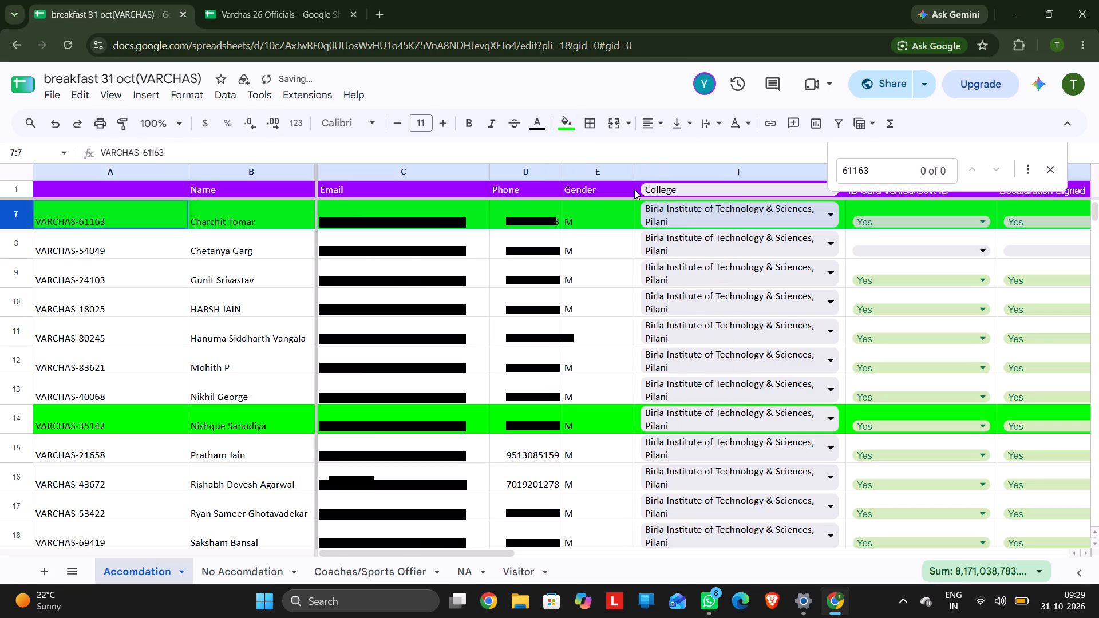
left_click(634, 189)
Clear the previous registration number from the sheet search for another lookup.
left_click(859, 170)
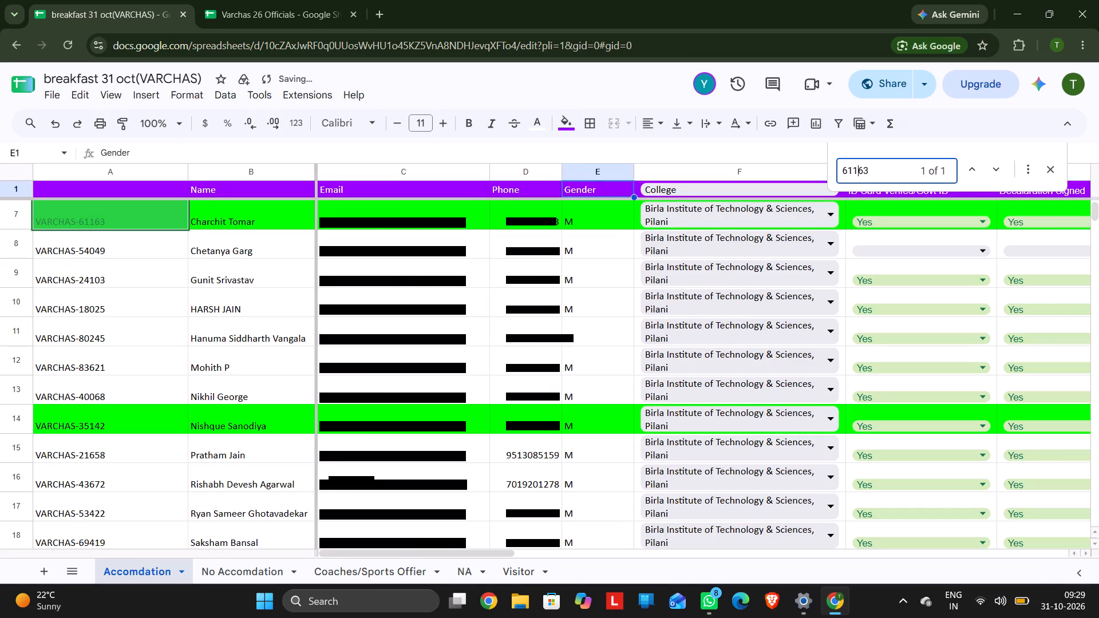
double_click(859, 170)
key("BackSpace")
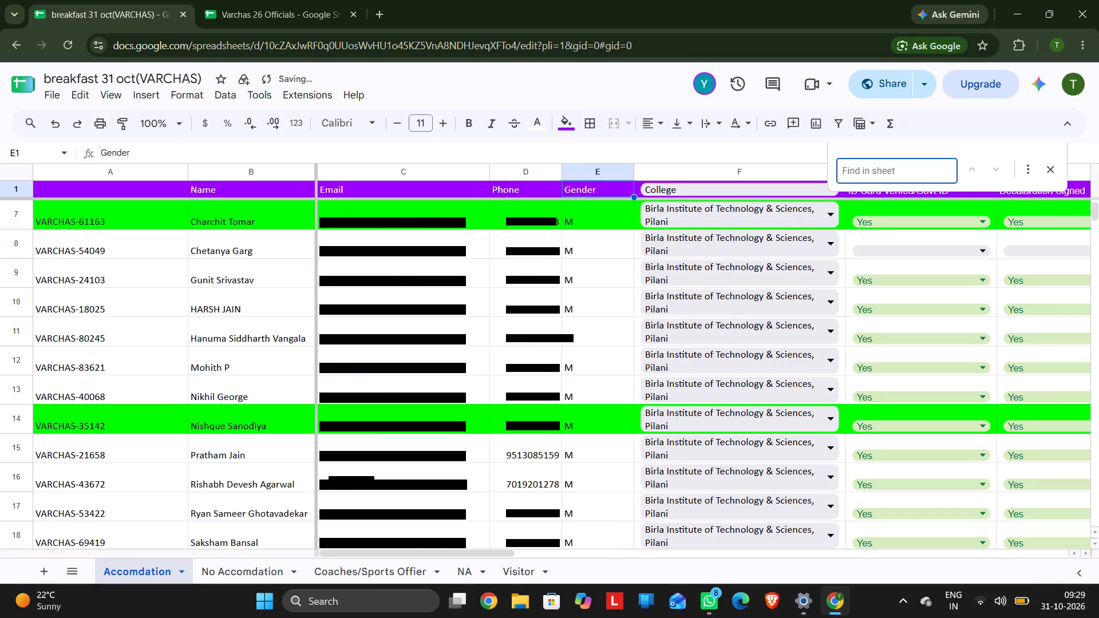
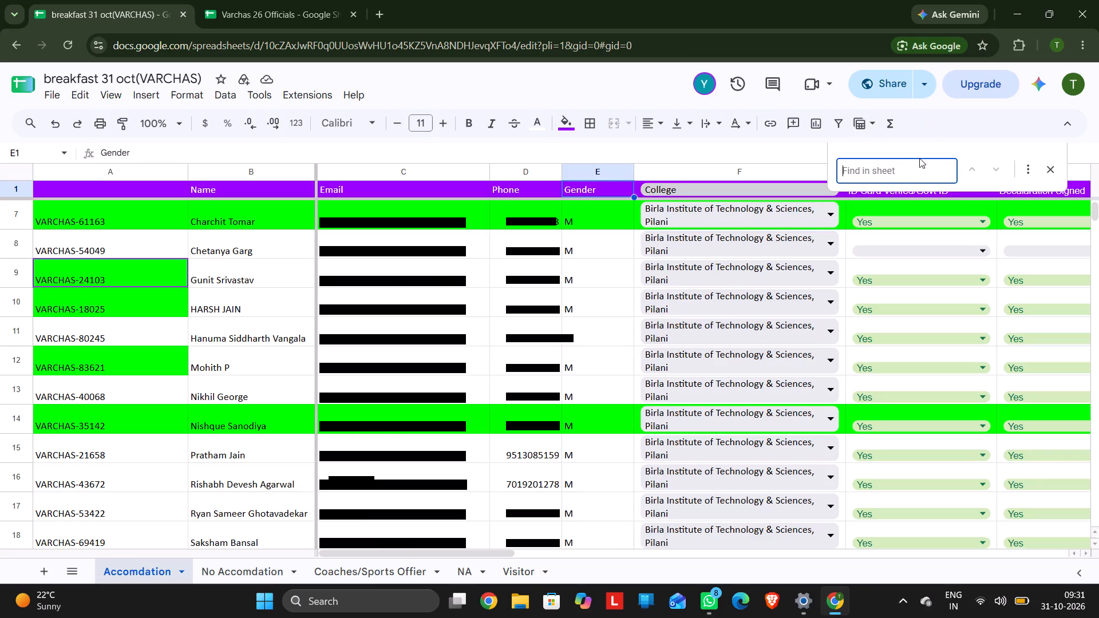
left_click(895, 170)
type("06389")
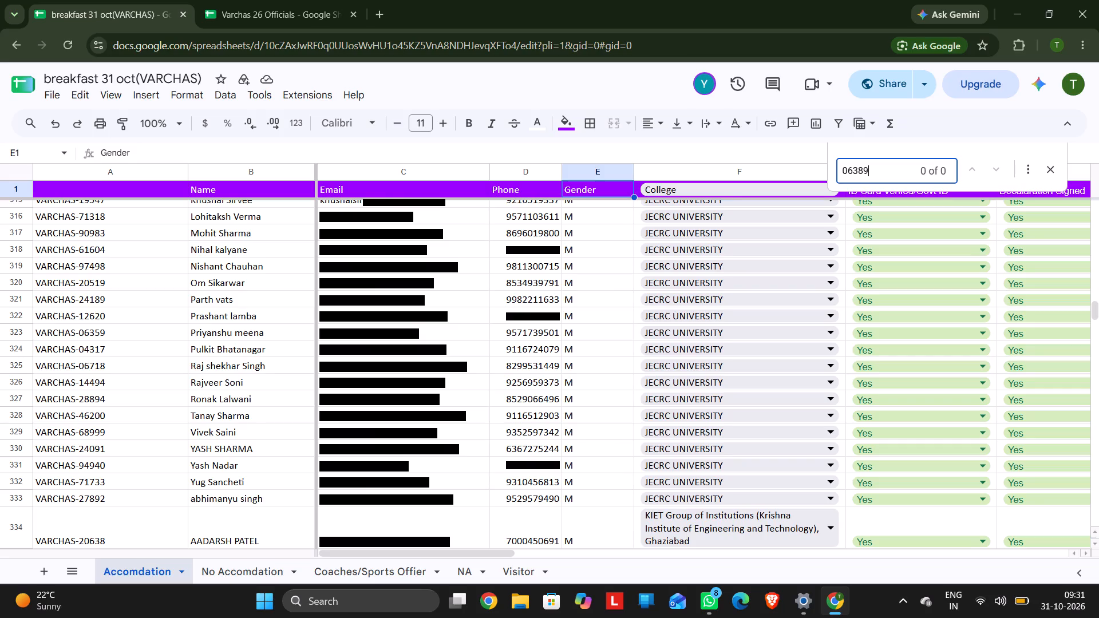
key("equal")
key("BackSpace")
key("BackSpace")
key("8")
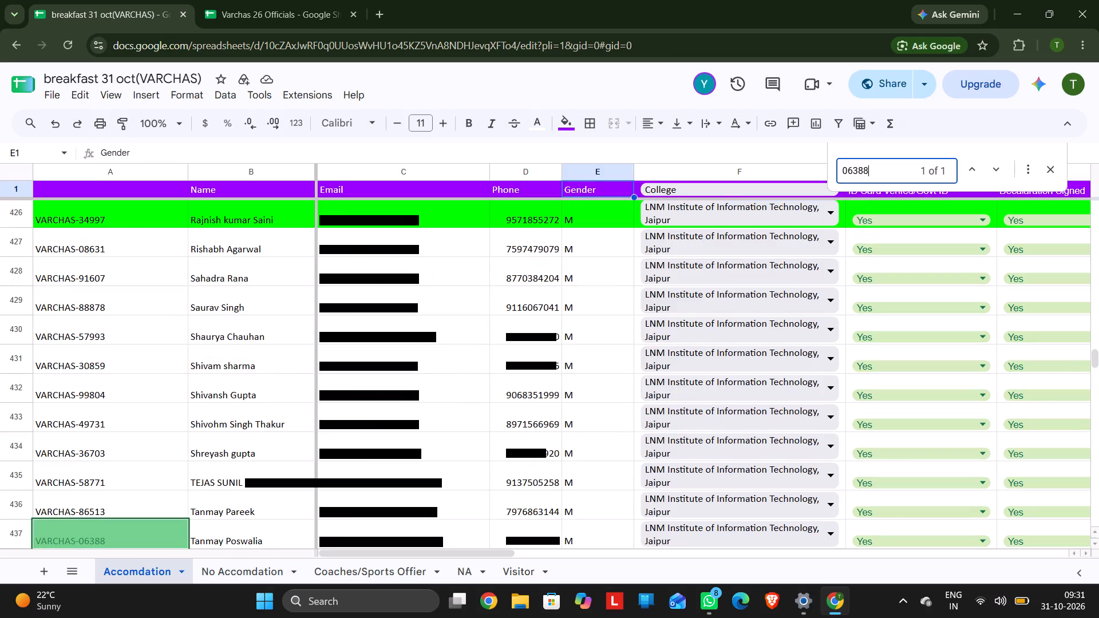
left_click(17, 527)
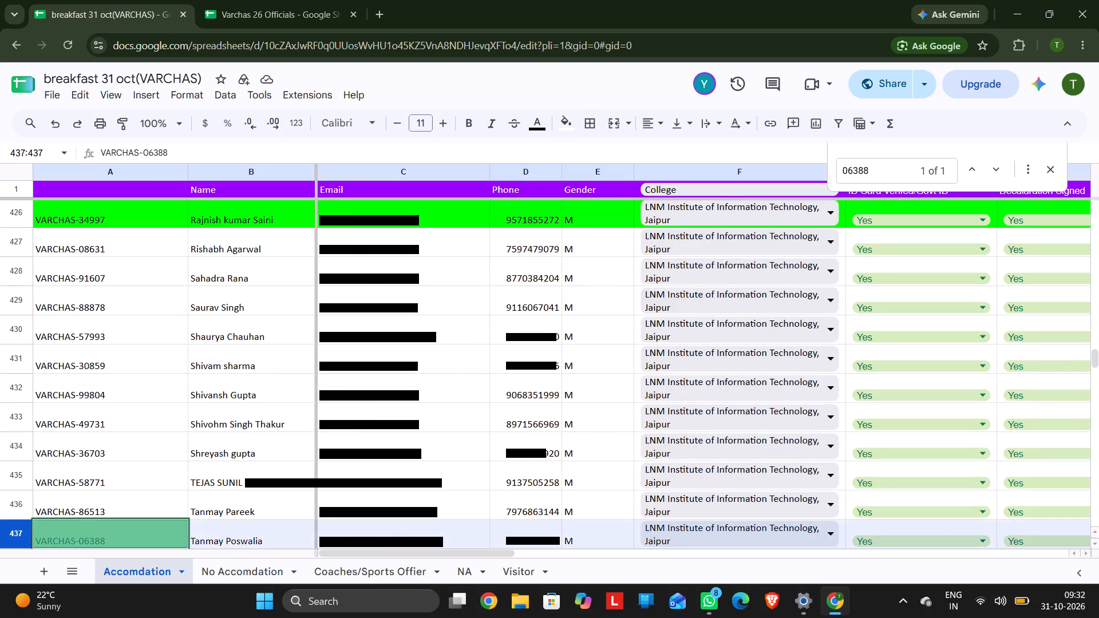
left_click(566, 116)
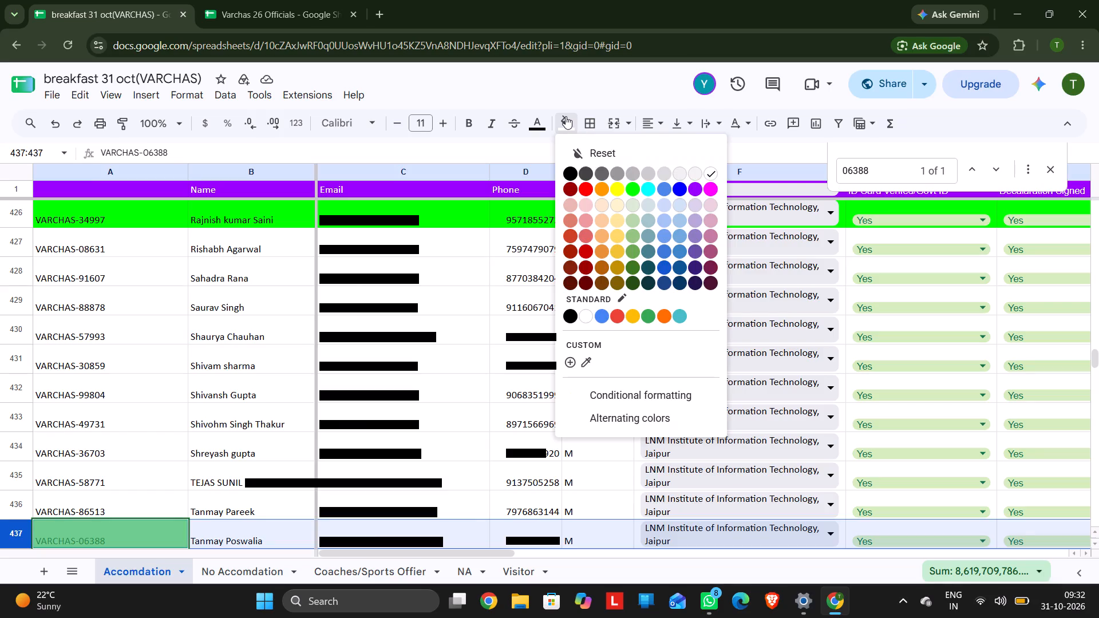
left_click(632, 184)
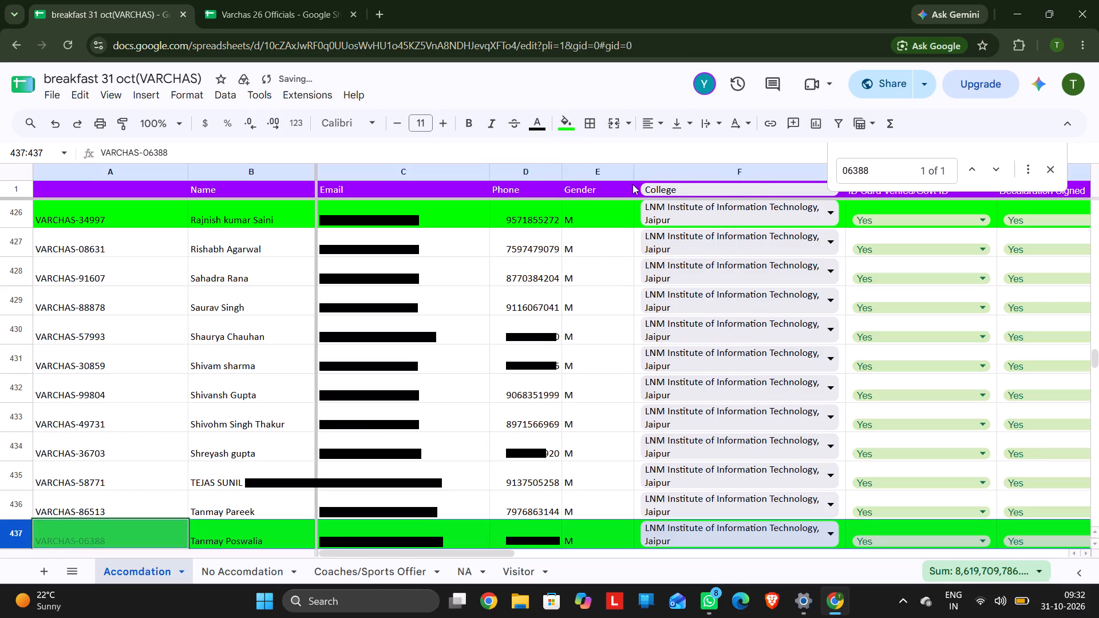
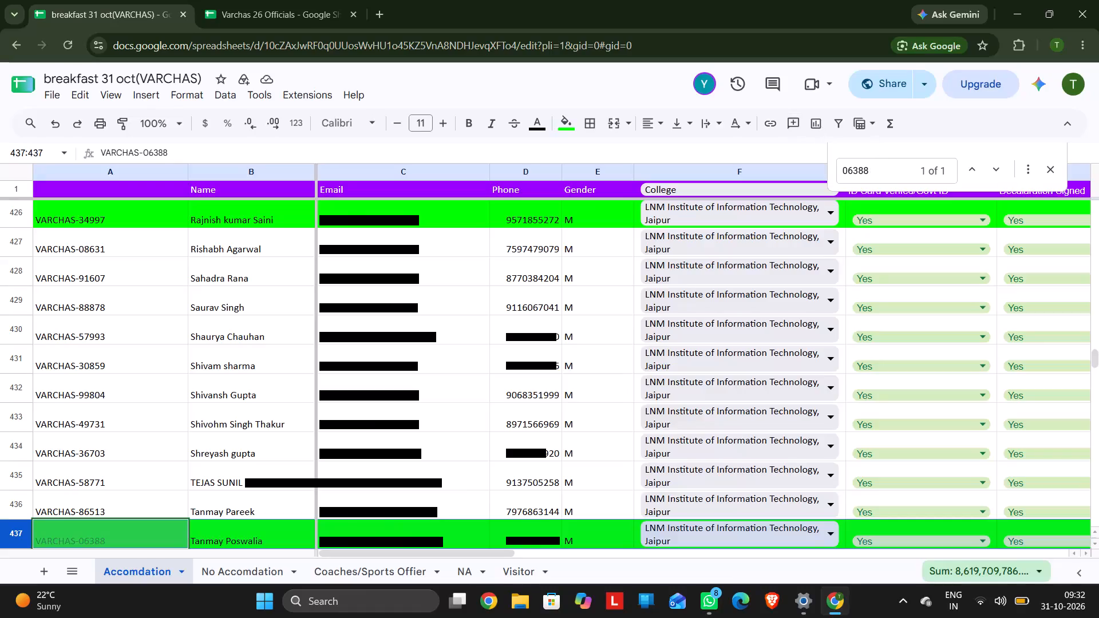
double_click(872, 178)
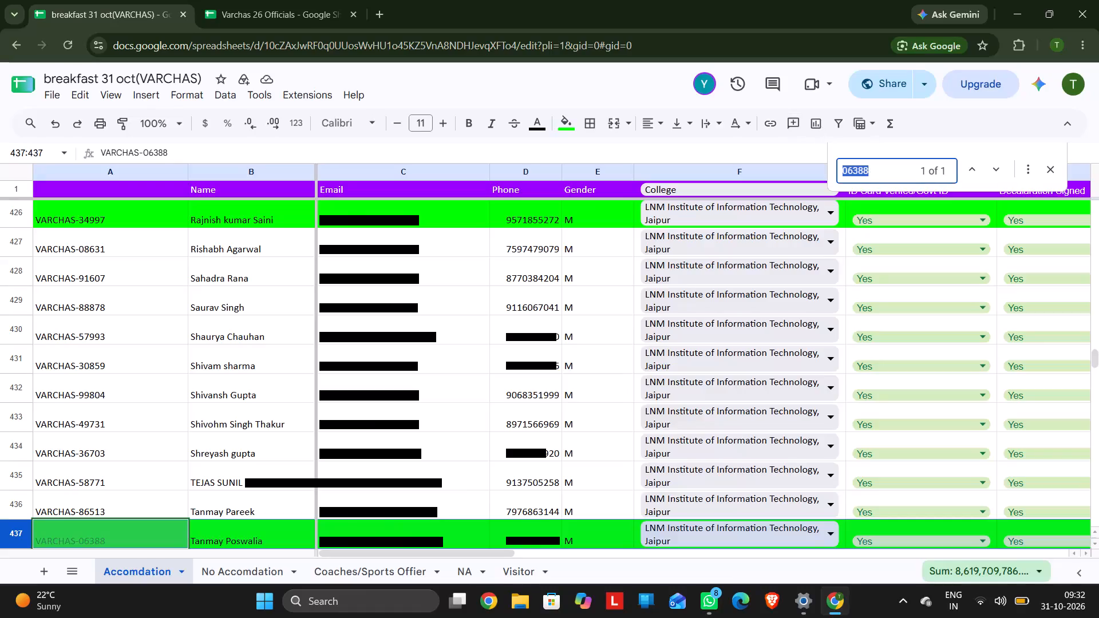
key("BackSpace")
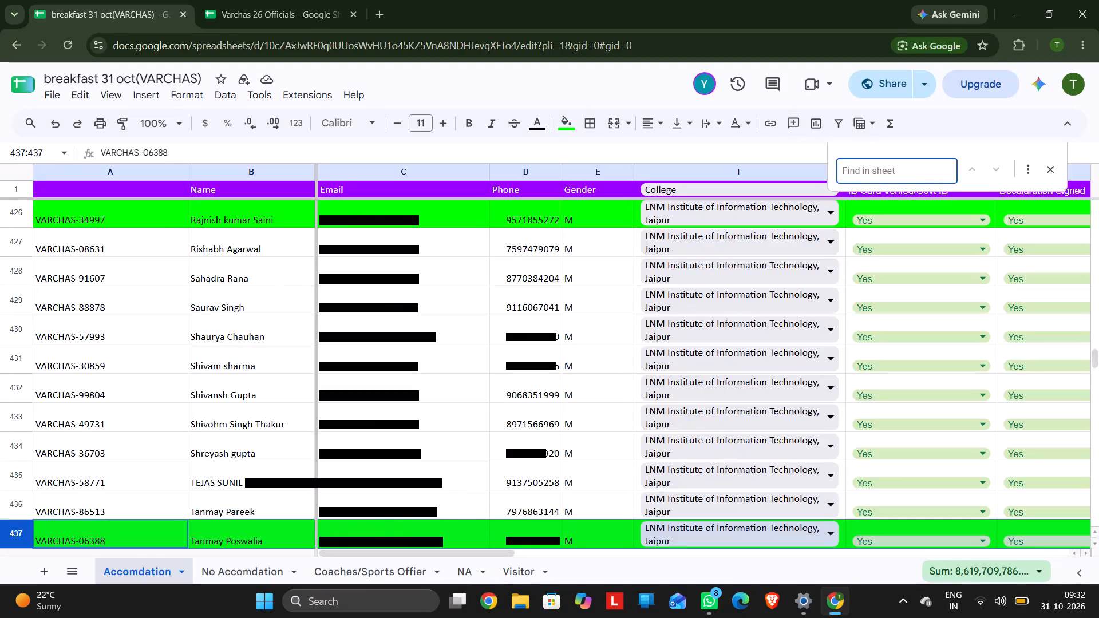
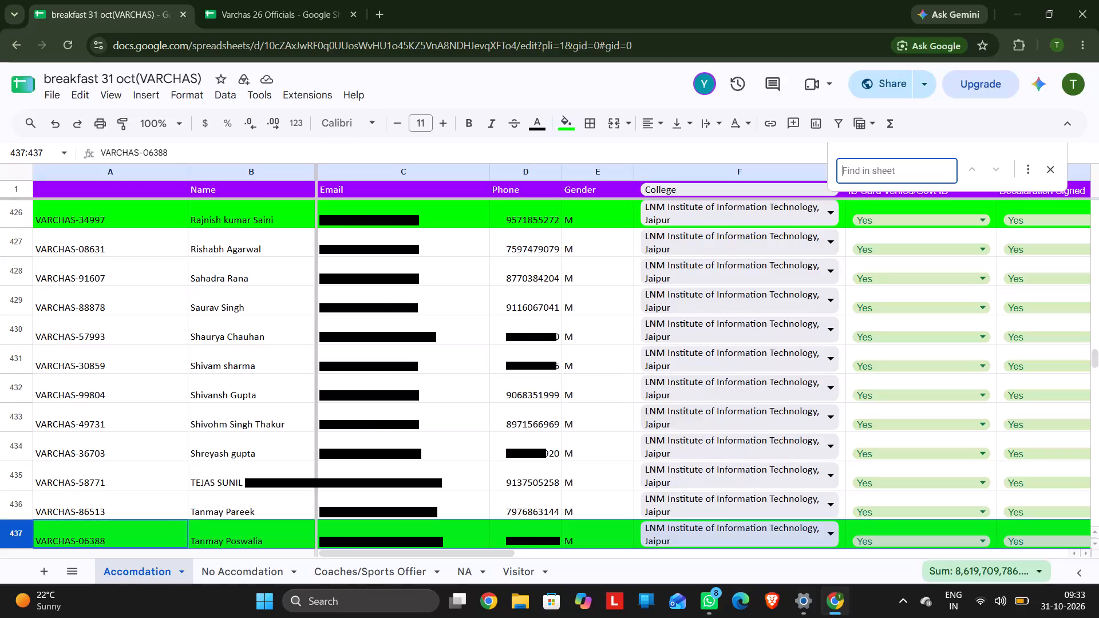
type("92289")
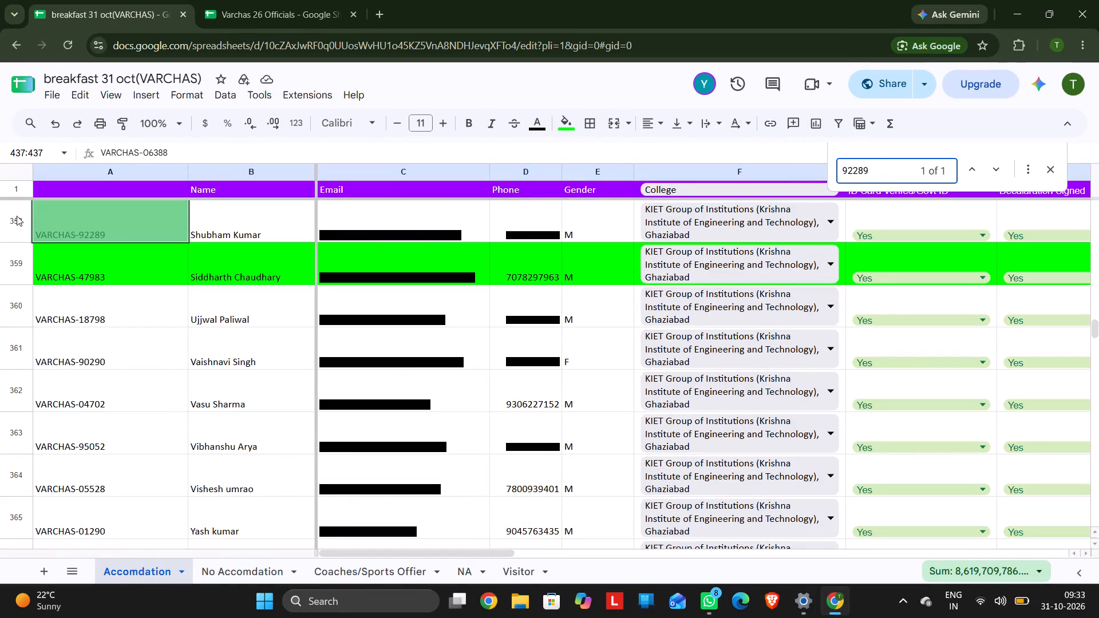
left_click(18, 217)
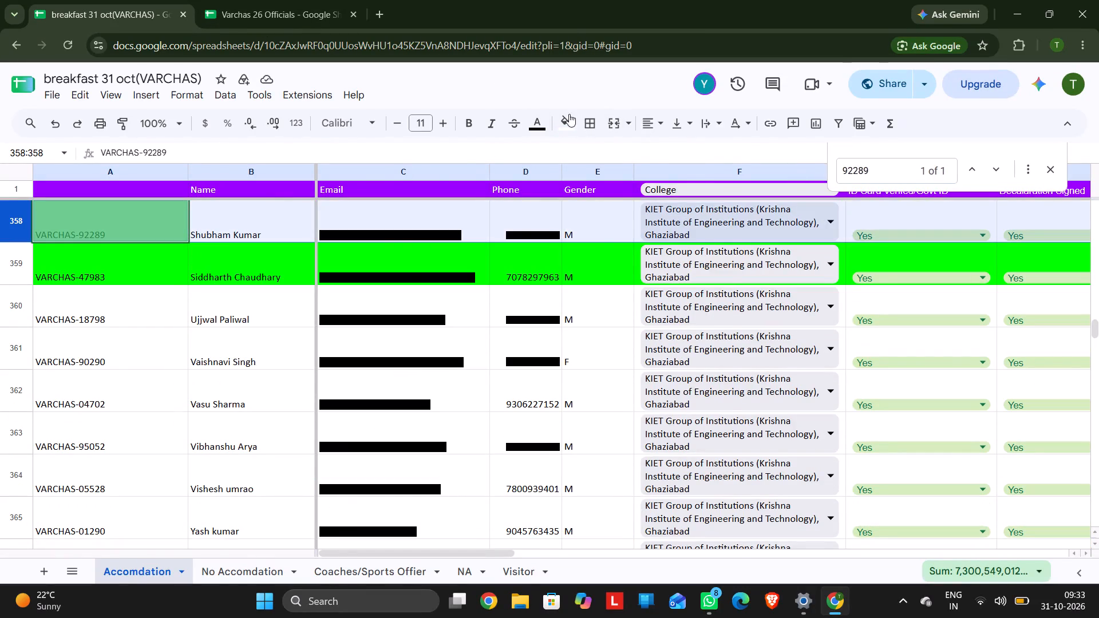
left_click(569, 114)
left_click(634, 186)
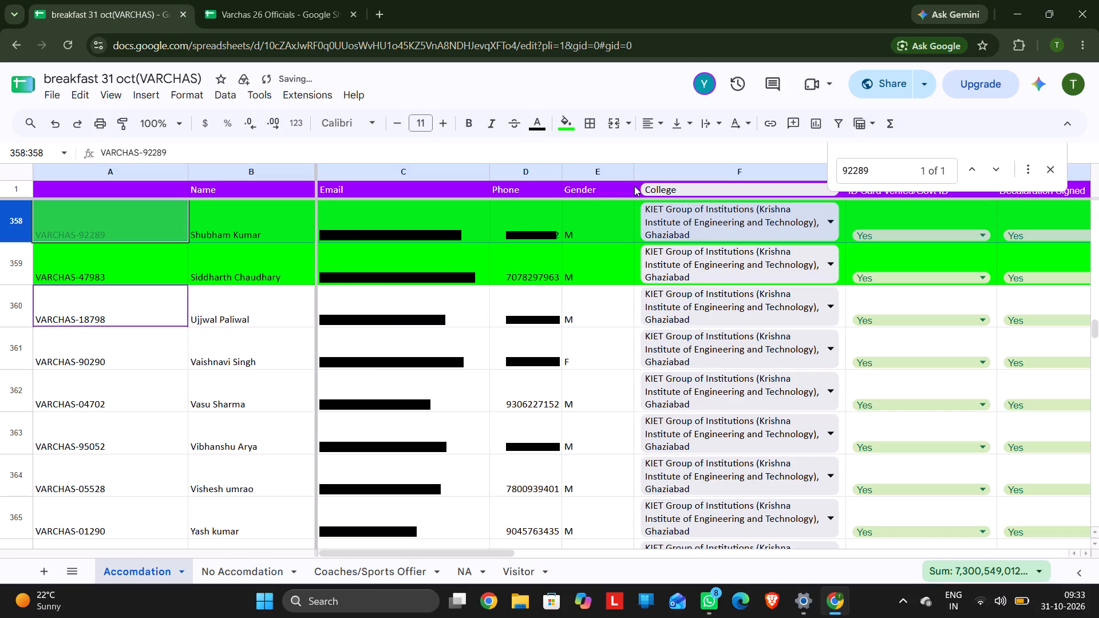
double_click(876, 165)
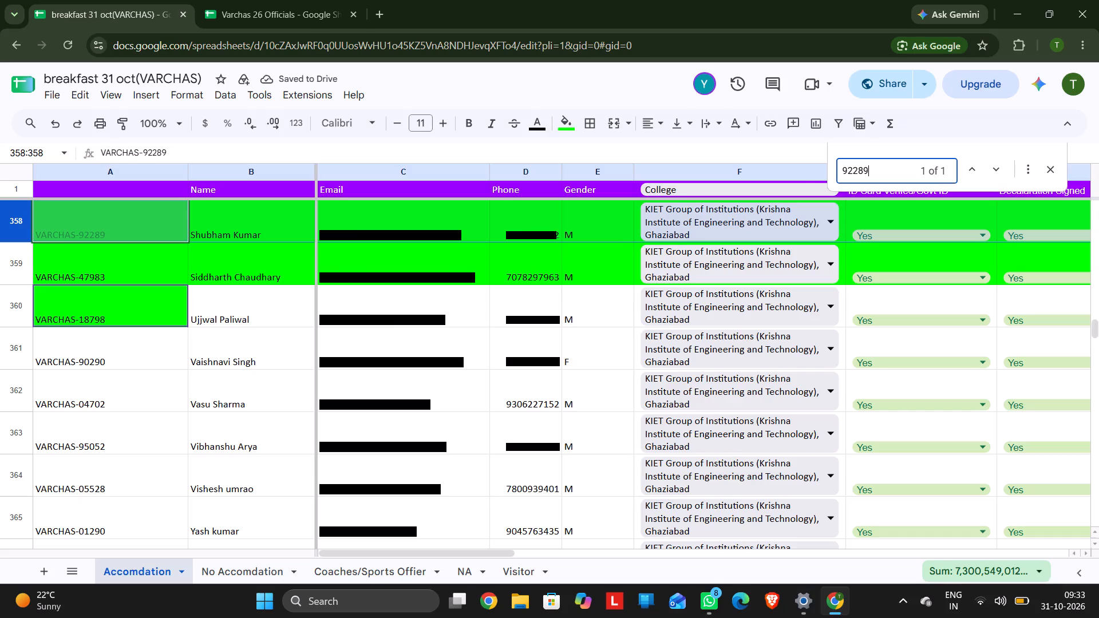
key("BackSpace")
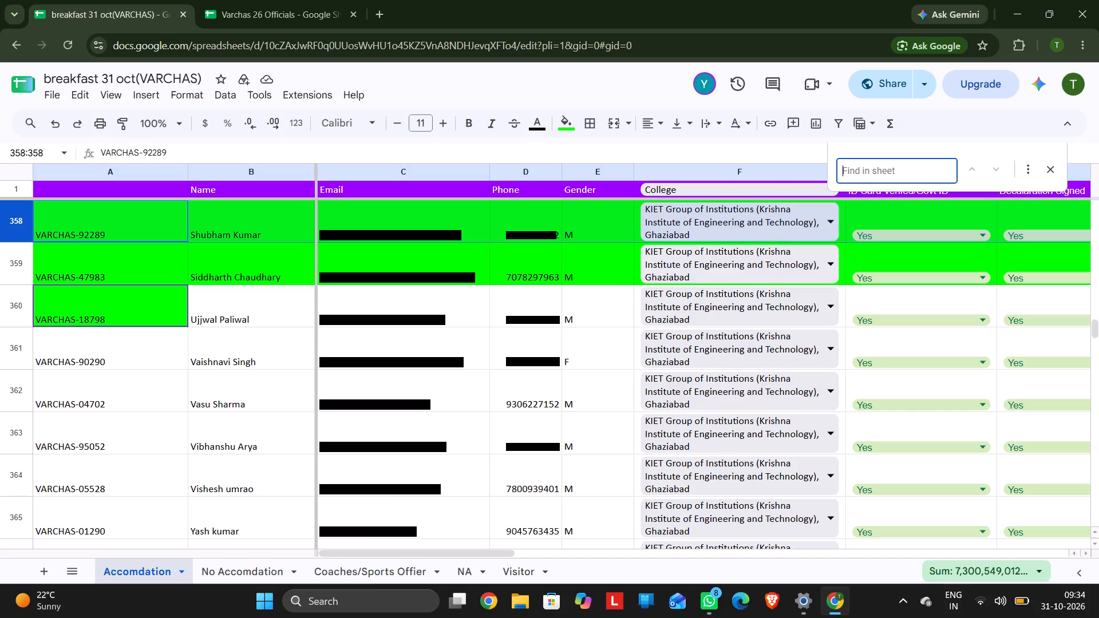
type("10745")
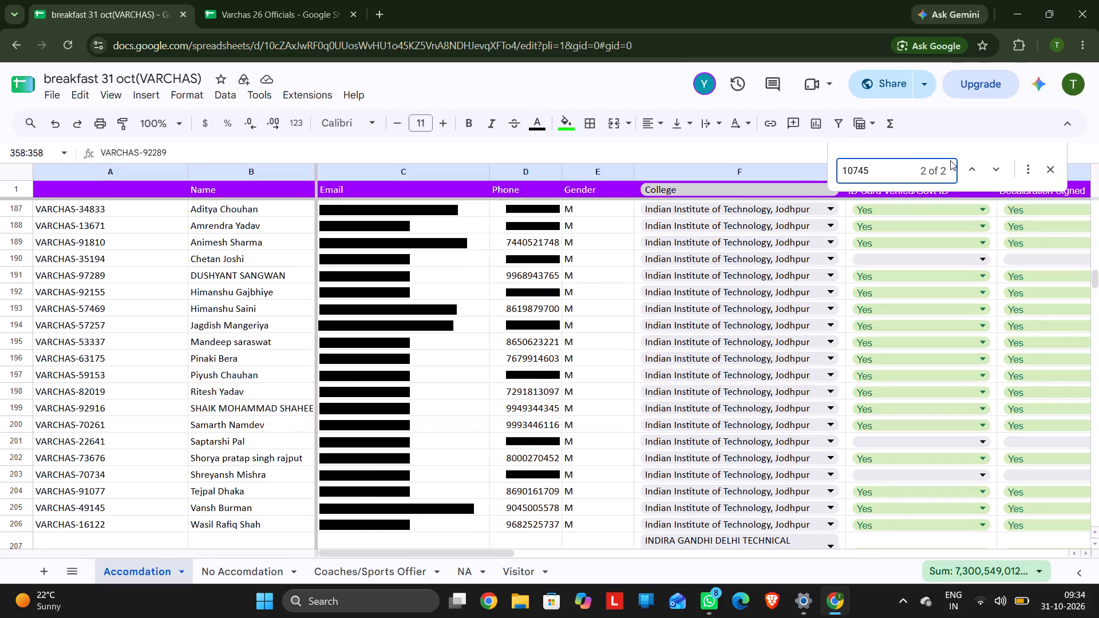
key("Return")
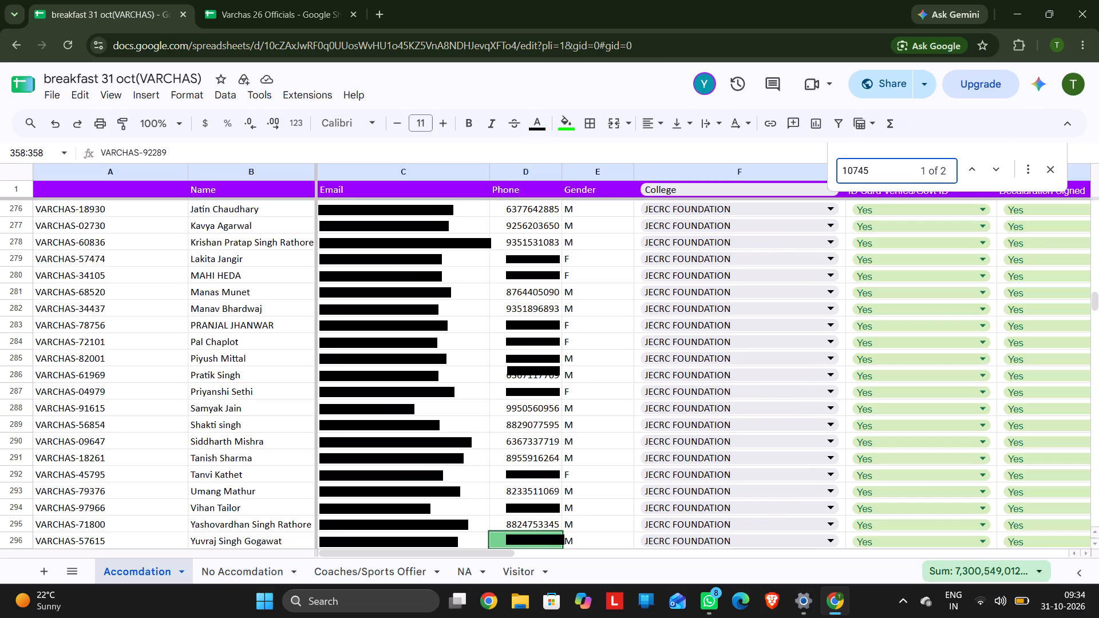
left_click(978, 169)
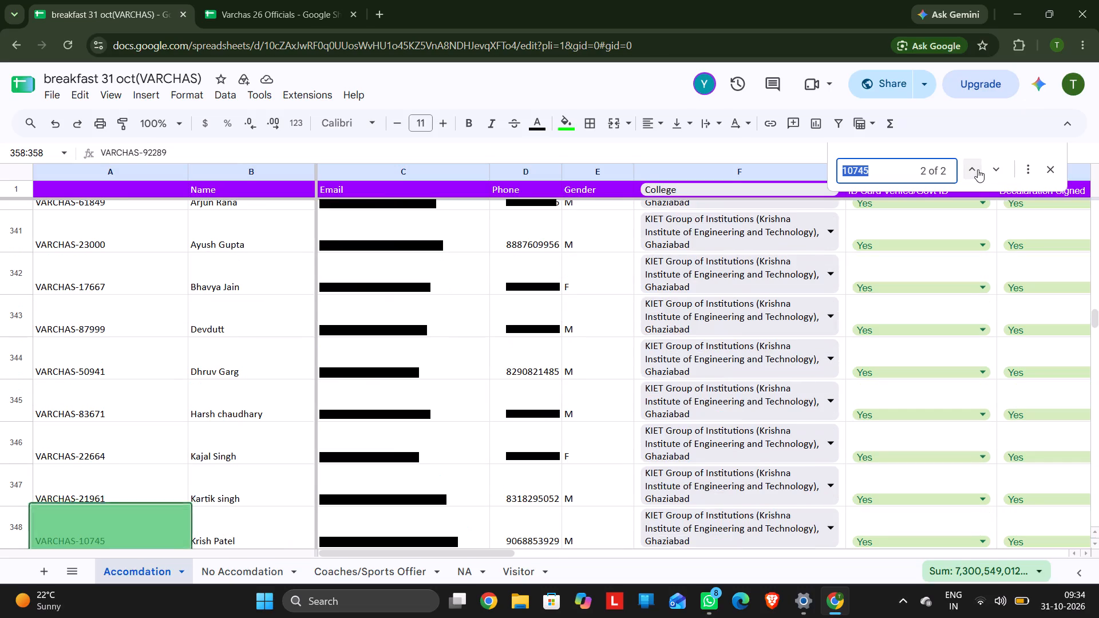
left_click(14, 531)
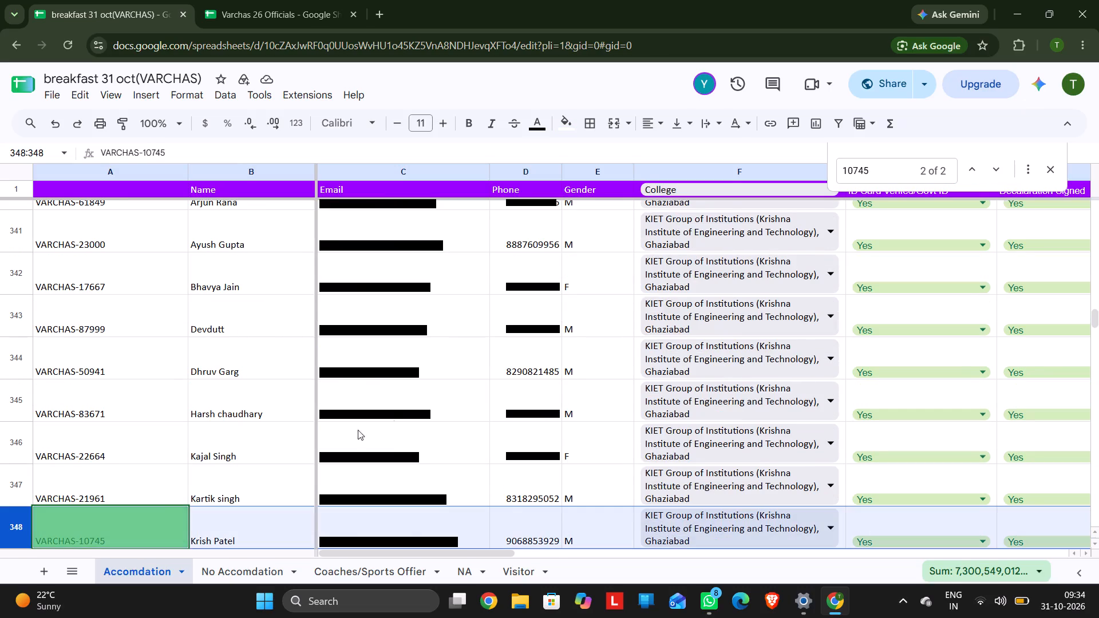
left_click(563, 127)
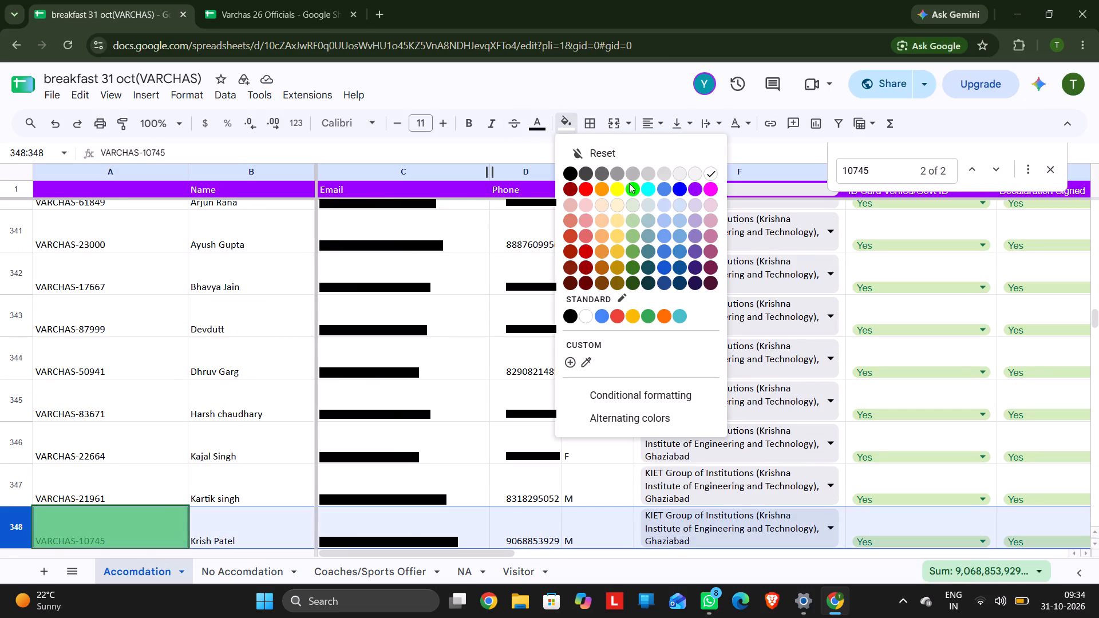
left_click(631, 187)
double_click(869, 165)
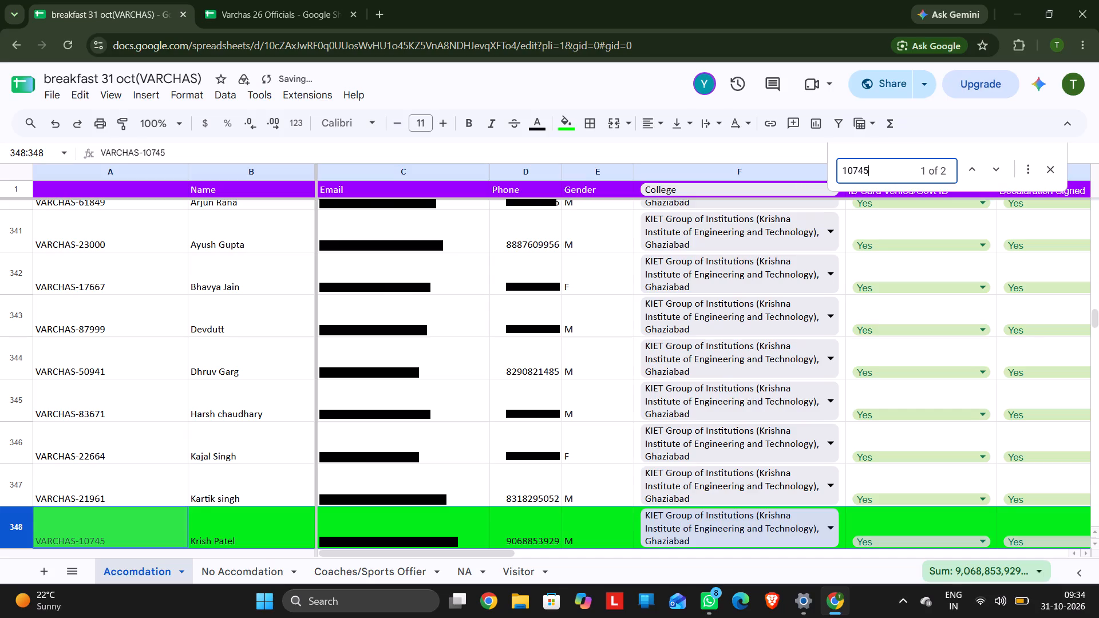
key("BackSpace")
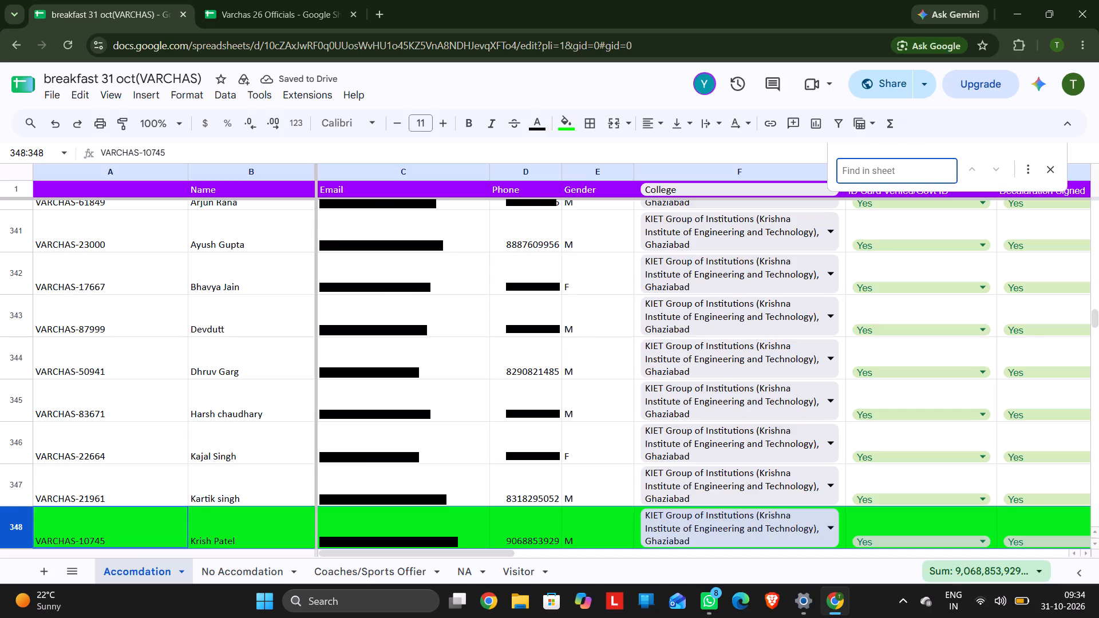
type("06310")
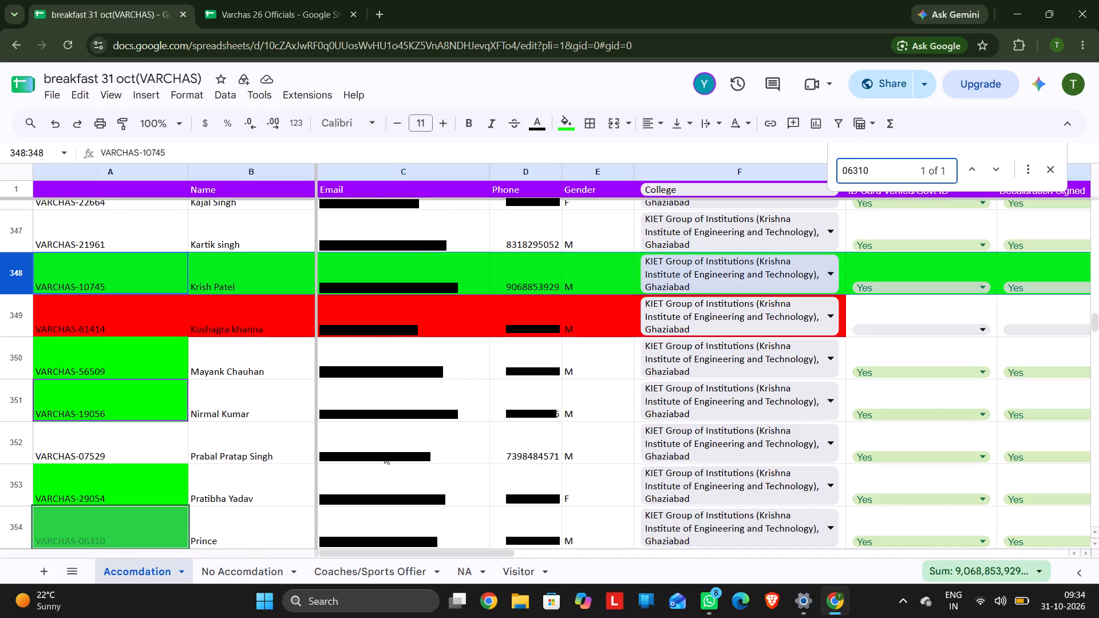
left_click(29, 544)
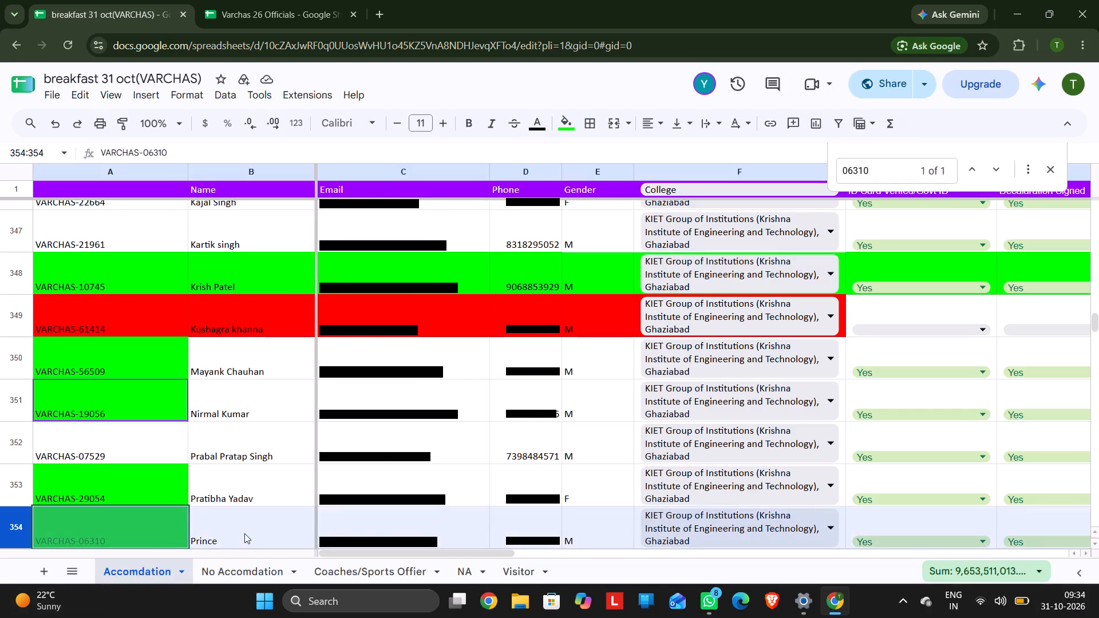
left_click(562, 122)
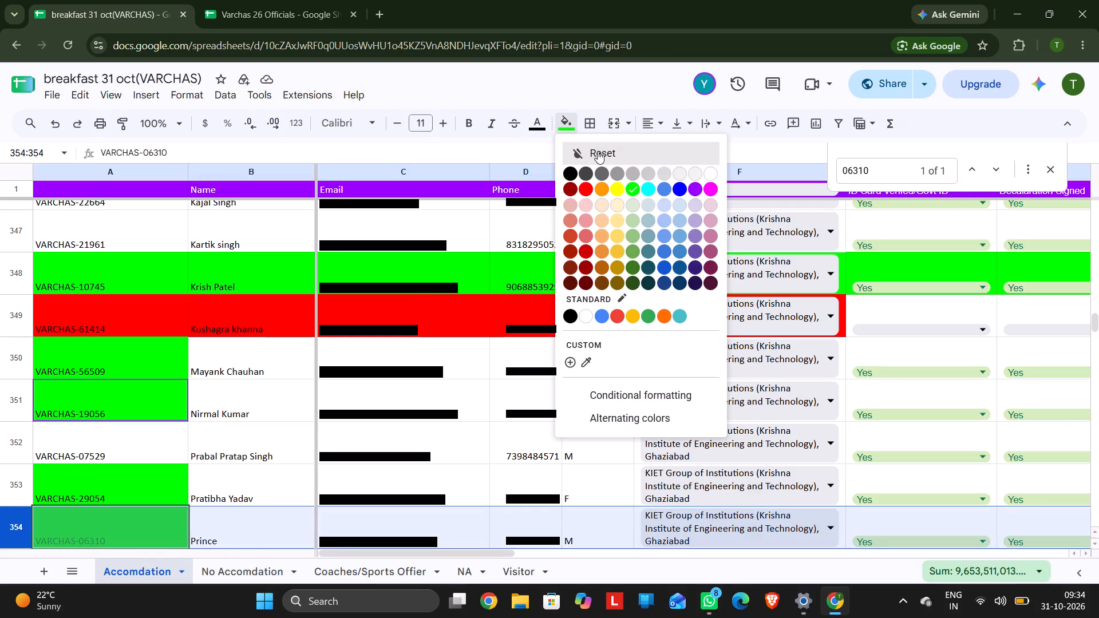
left_click(634, 190)
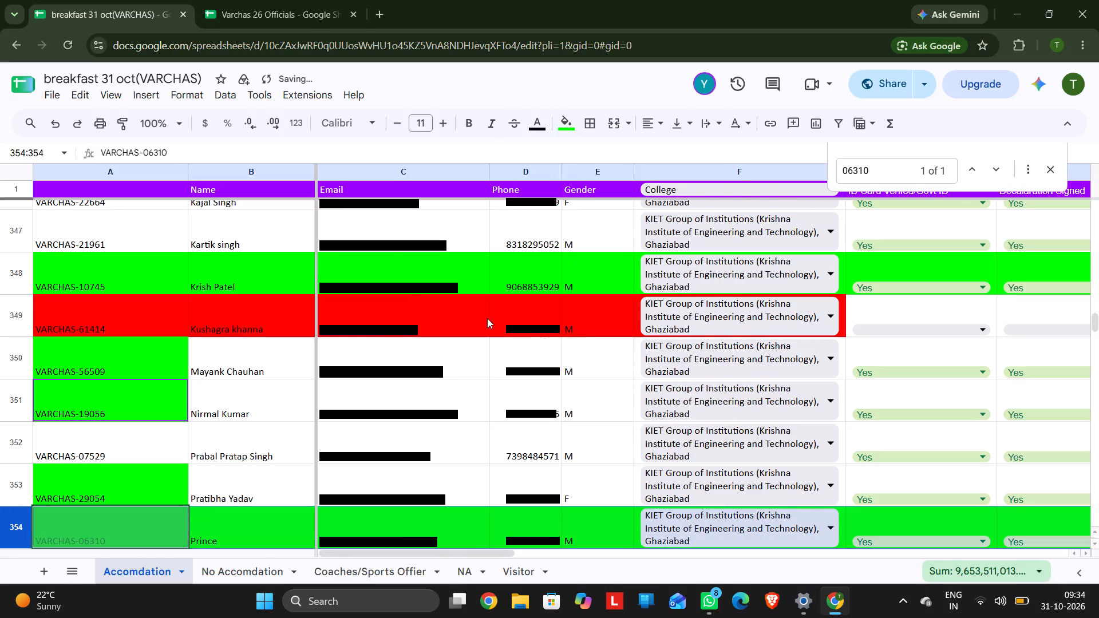
scroll(489, 436, "down", 2)
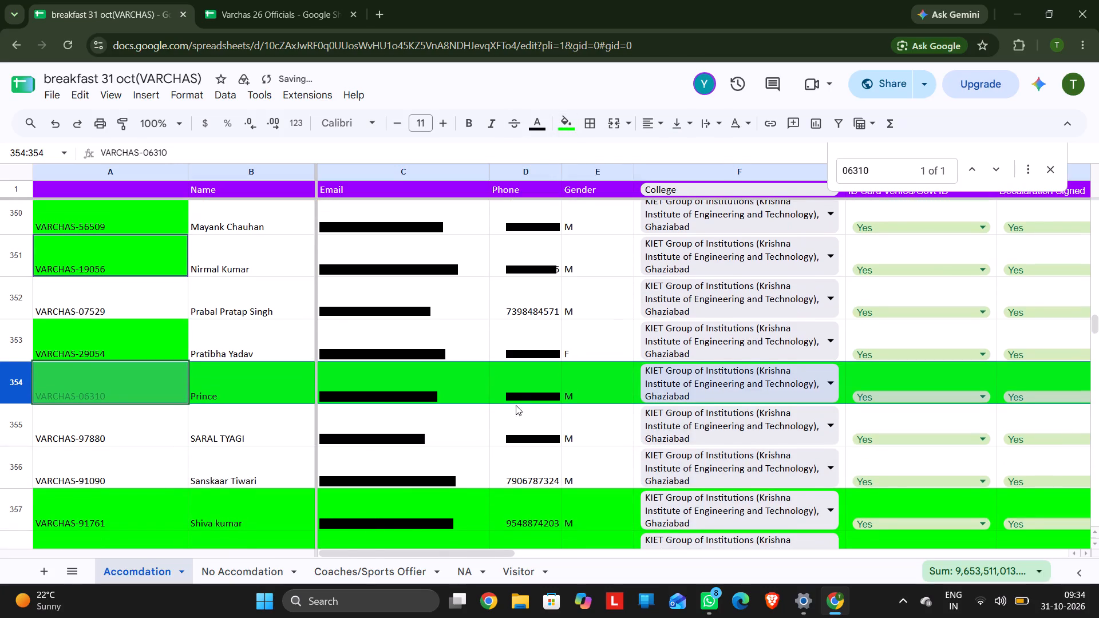
double_click(871, 164)
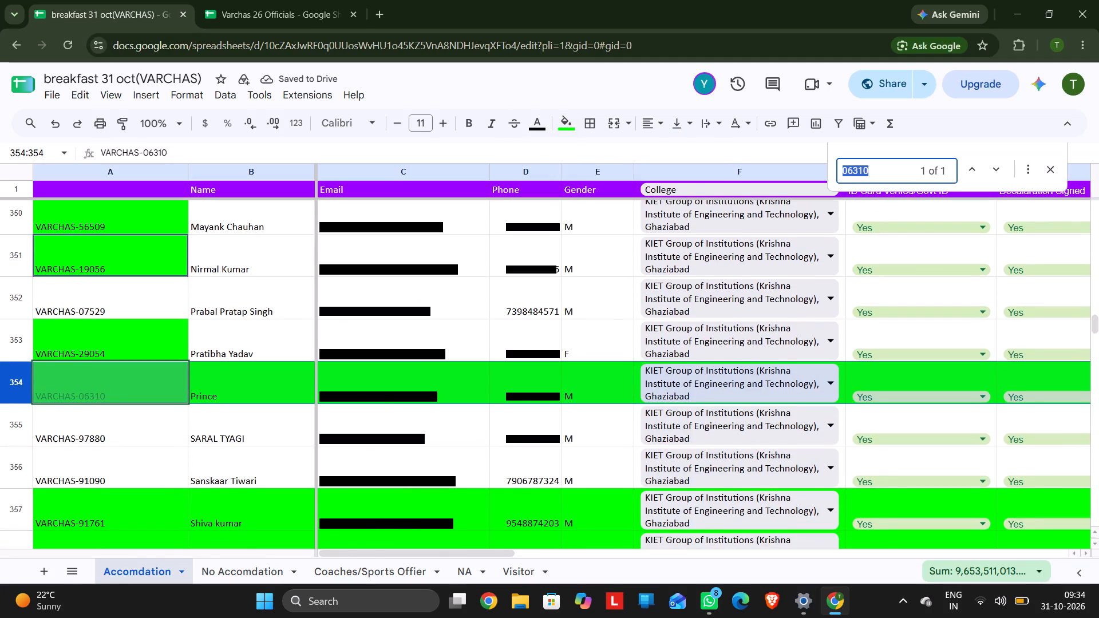
key("BackSpace")
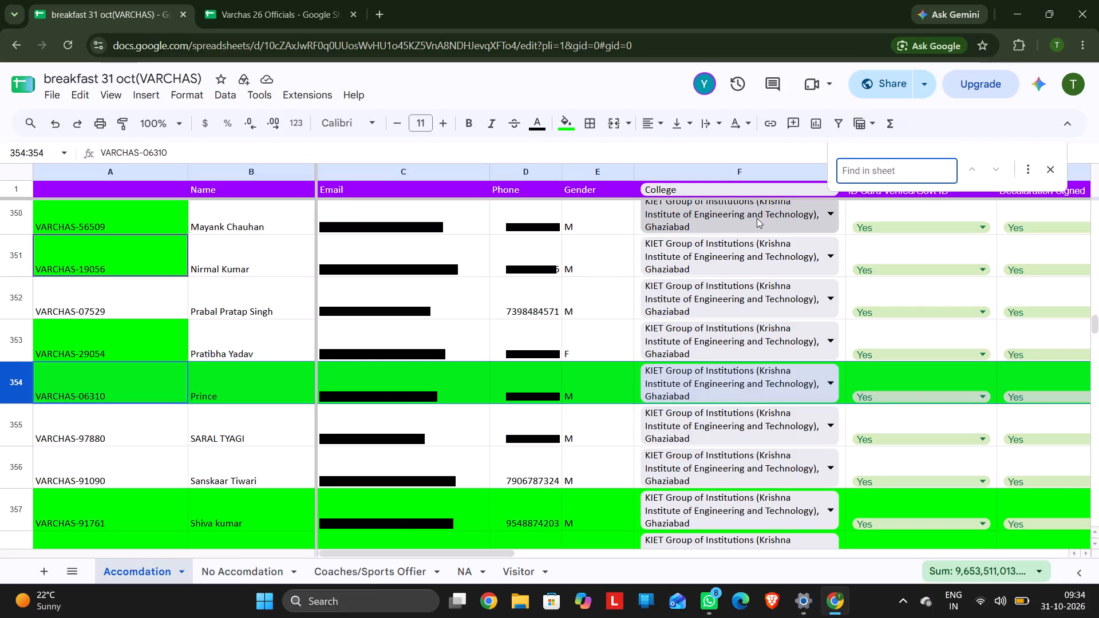
left_click_drag(757, 218, 744, 232)
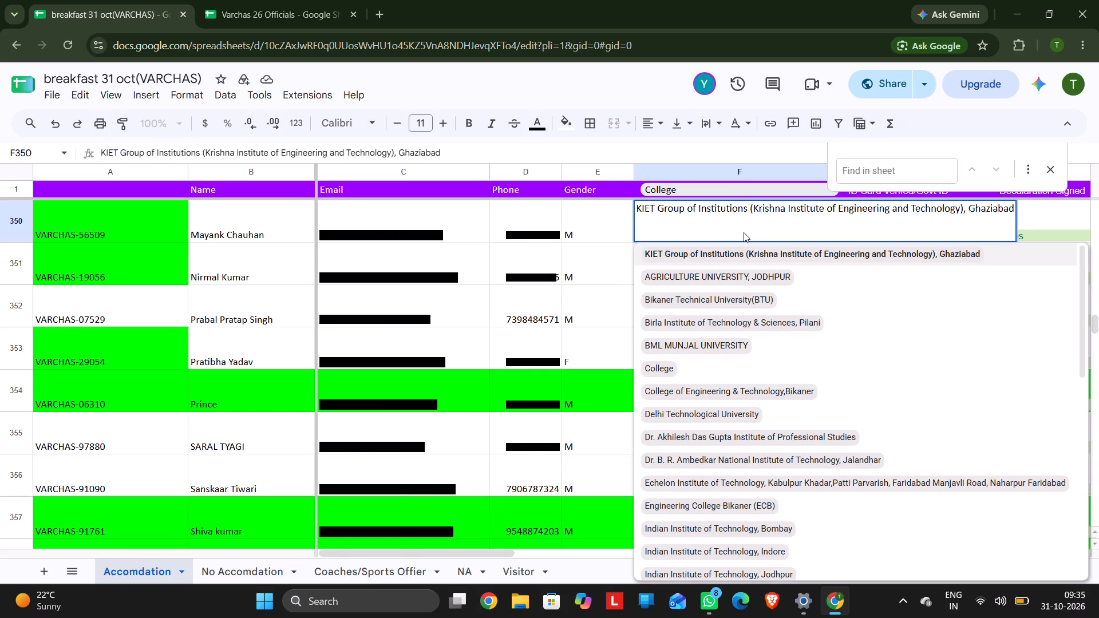
left_click(861, 172)
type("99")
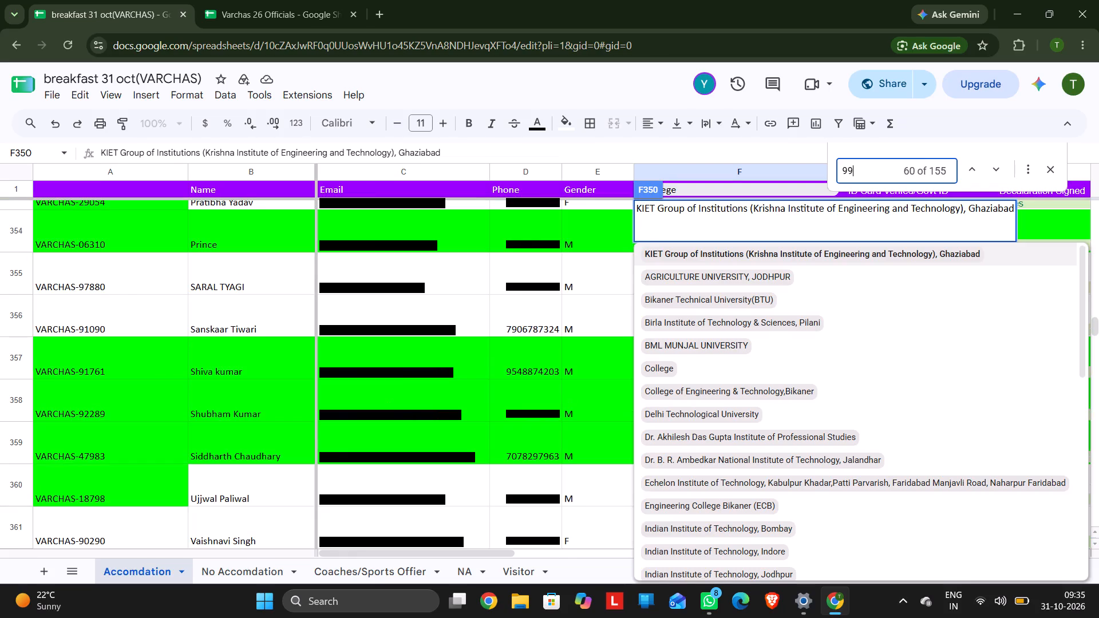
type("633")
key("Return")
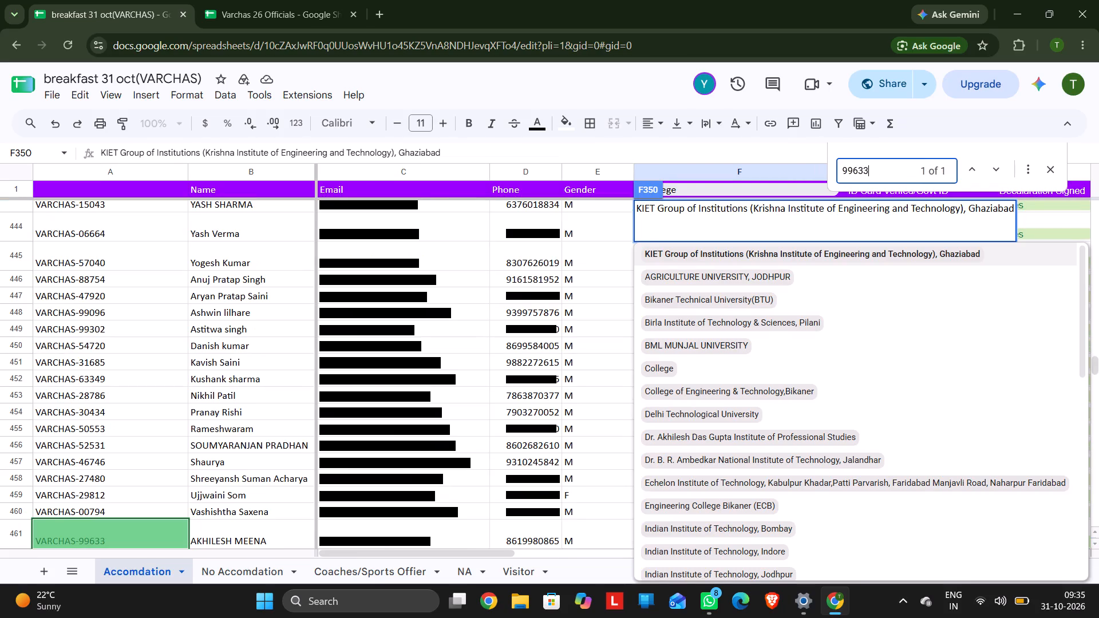
left_click(18, 543)
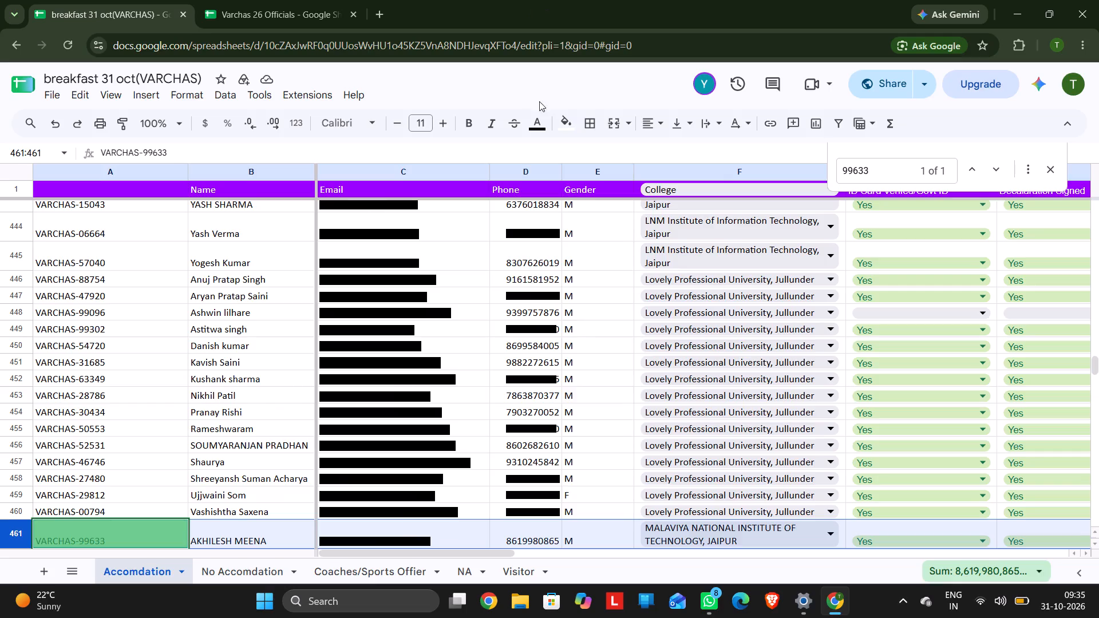
left_click_drag(560, 119, 632, 188)
left_click(632, 188)
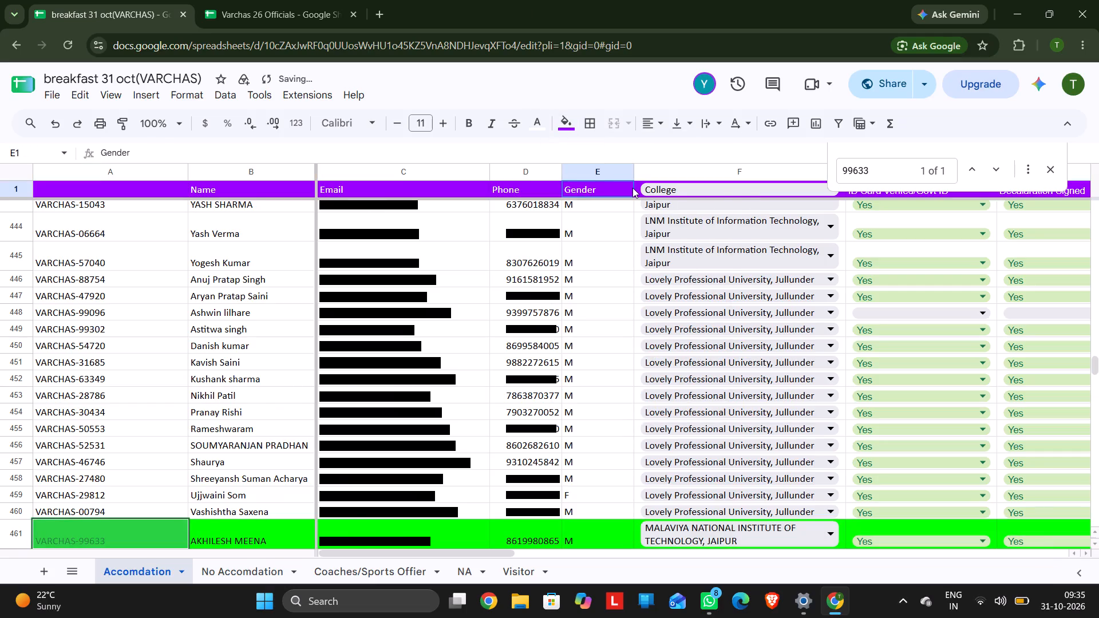
double_click(879, 172)
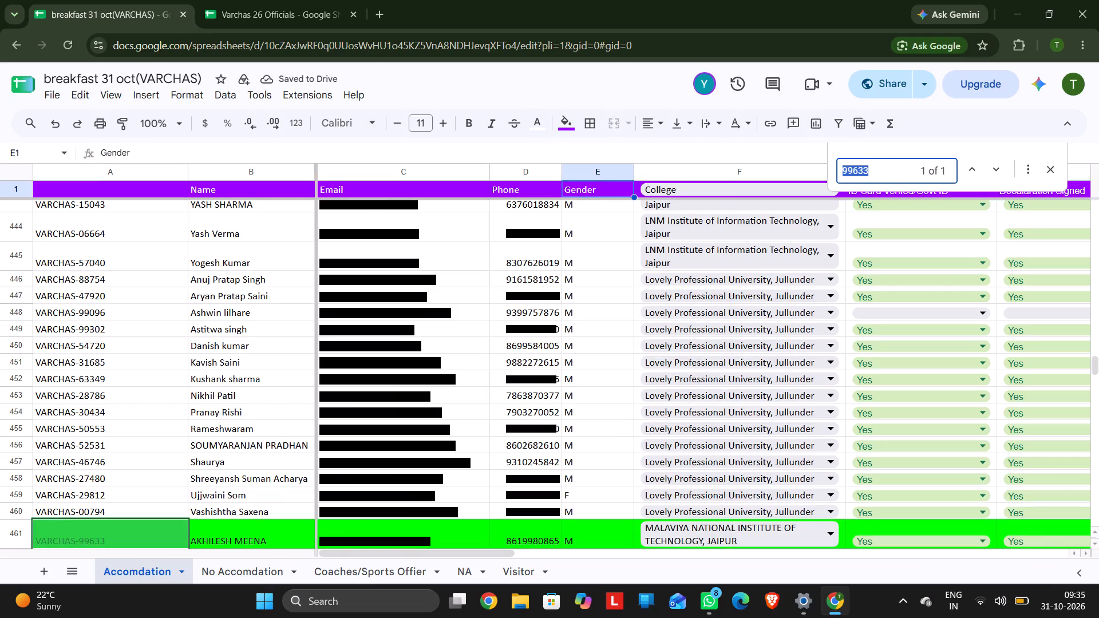
key("BackSpace")
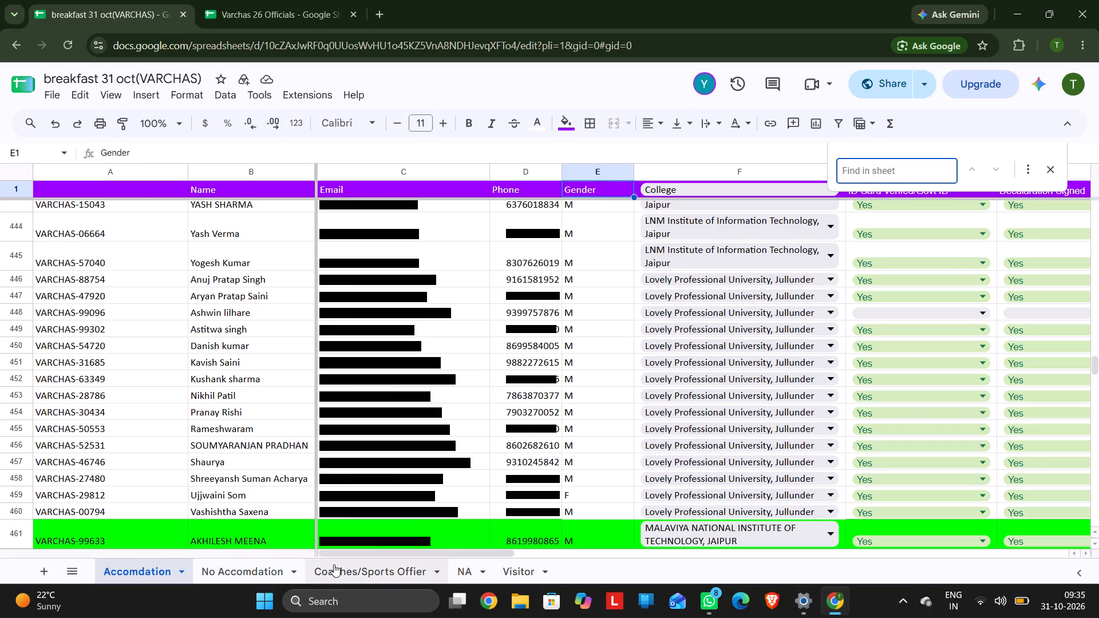
Look through the NA and Visitor sheets, and the Volleyball officials list in the Varchas 26 Officials spreadsheet.
left_click(259, 569)
left_click_drag(378, 570, 366, 586)
left_click(472, 577)
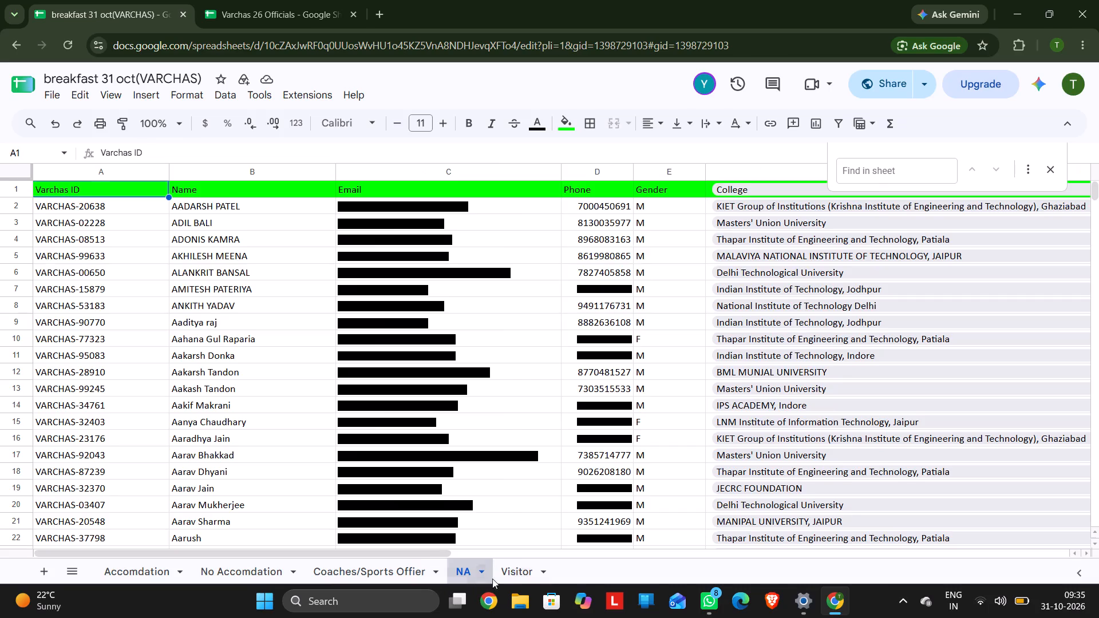
left_click(517, 573)
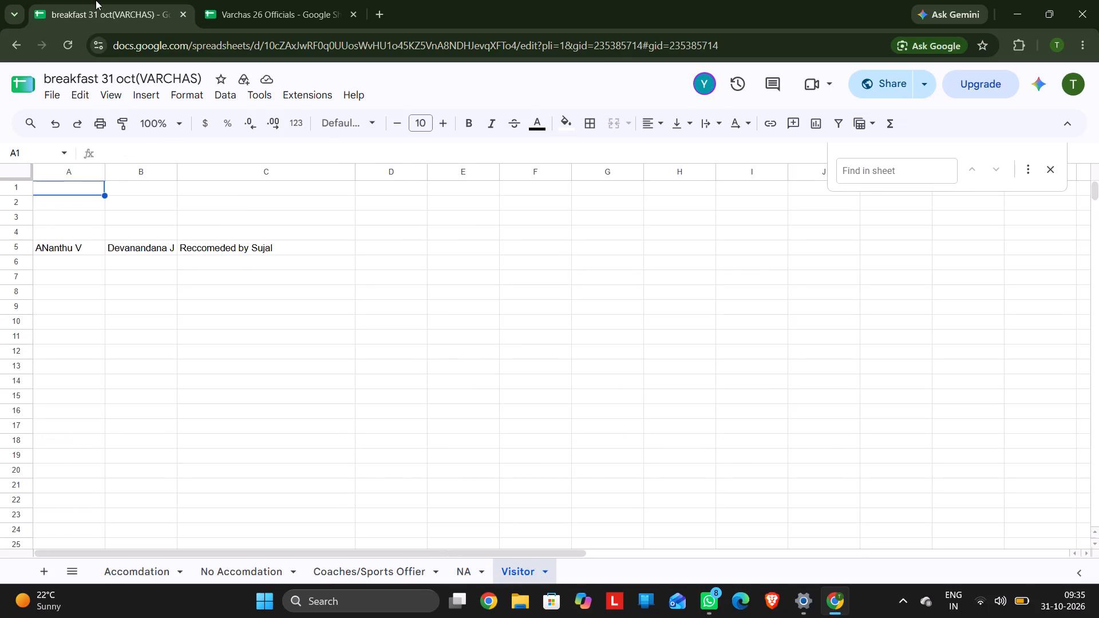
left_click(278, 16)
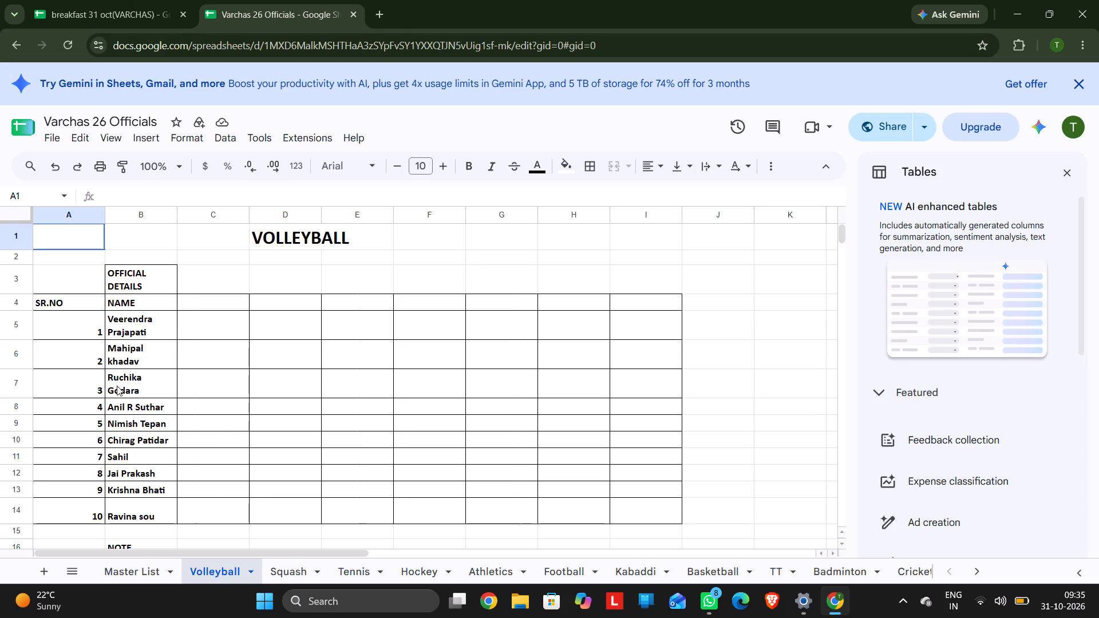
left_click(131, 323)
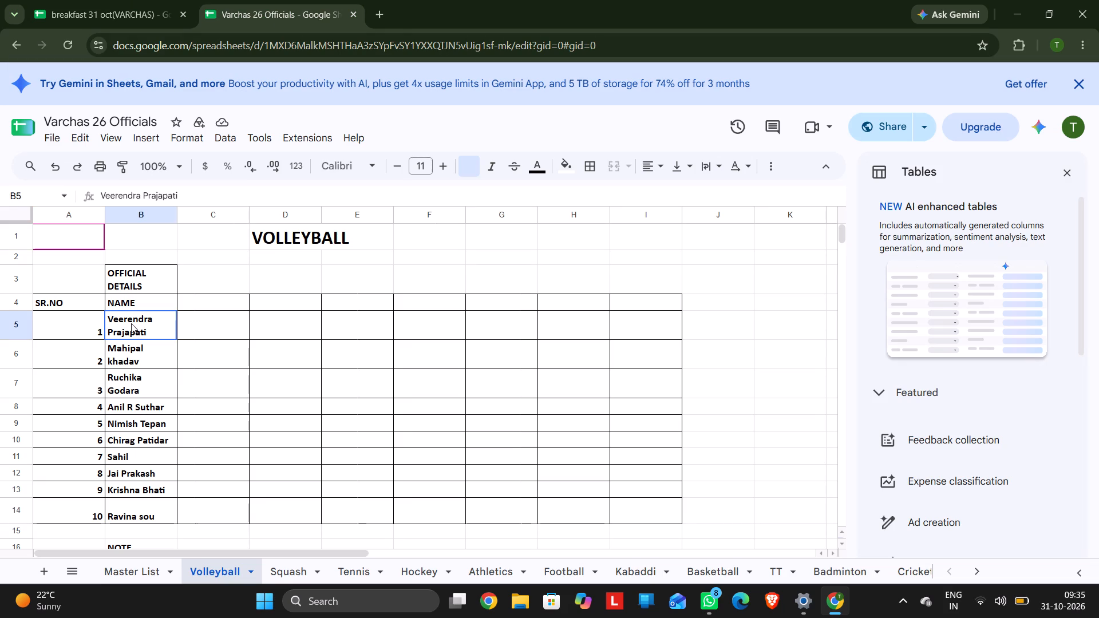
left_click(204, 327)
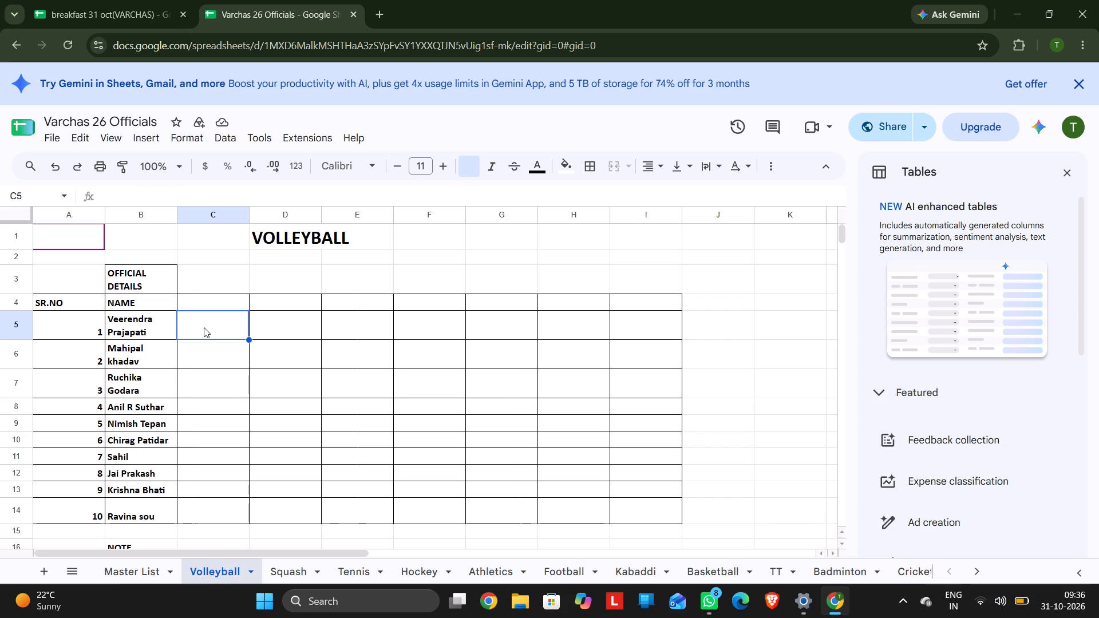
left_click(133, 2)
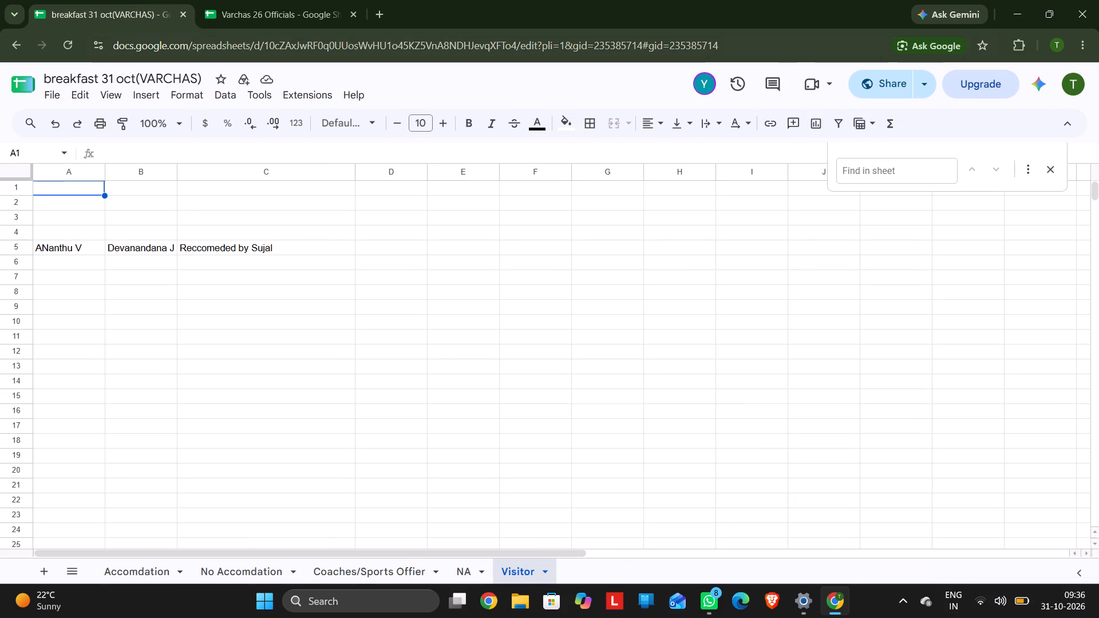
left_click(132, 566)
left_click(873, 207)
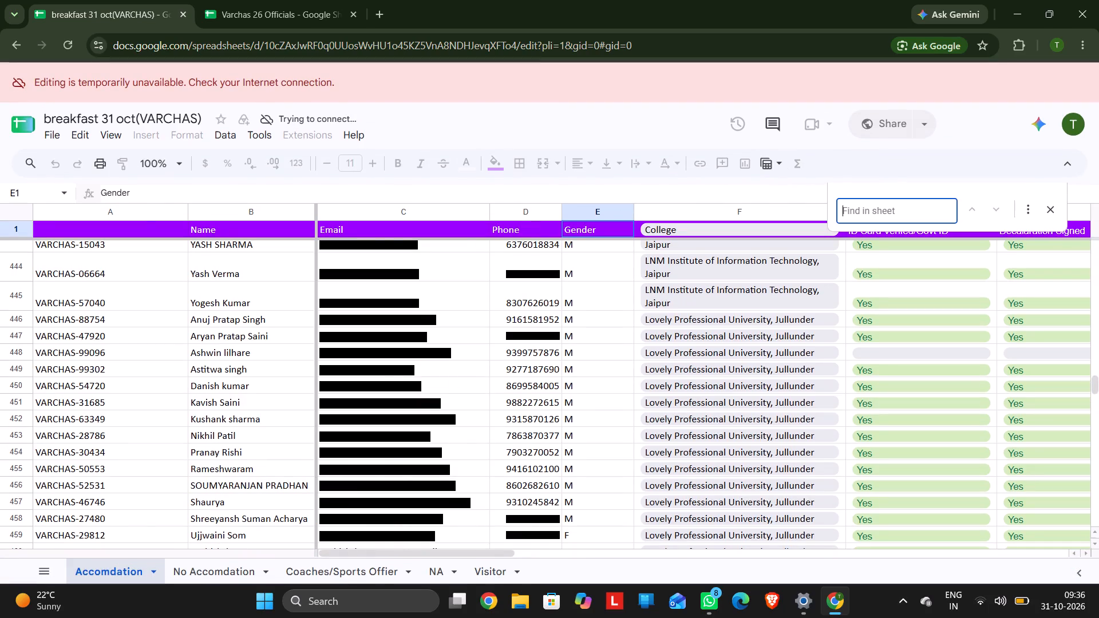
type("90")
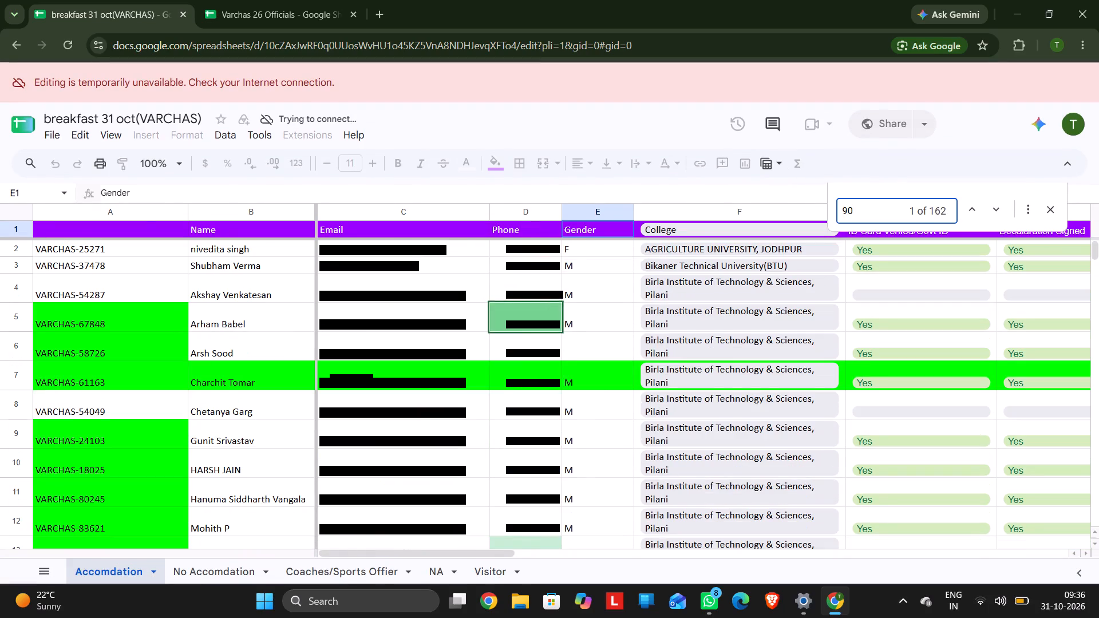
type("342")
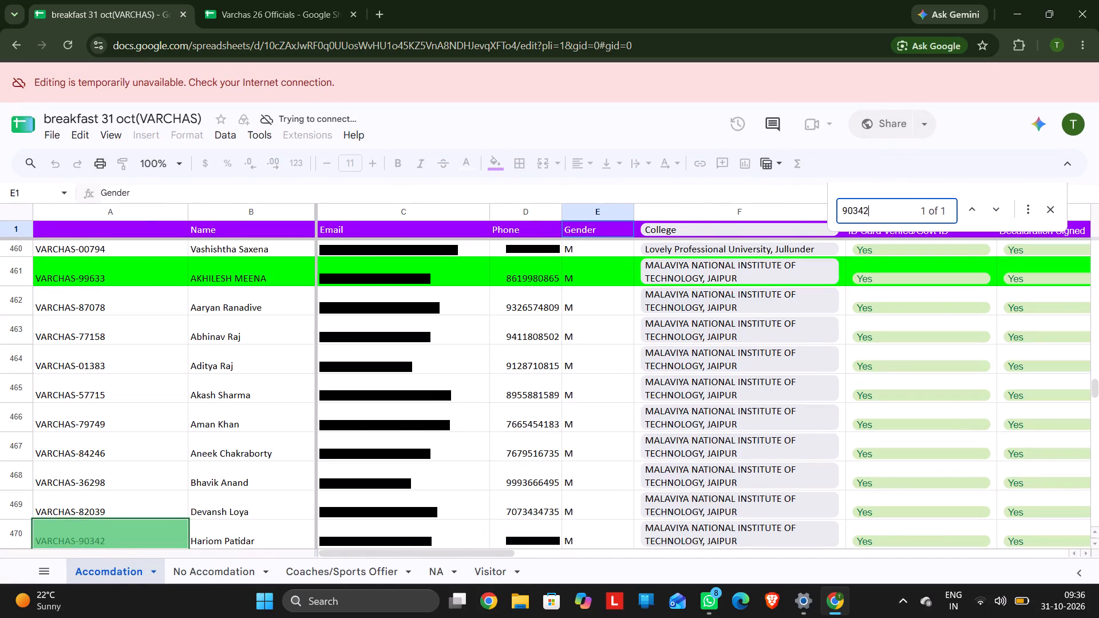
left_click(15, 540)
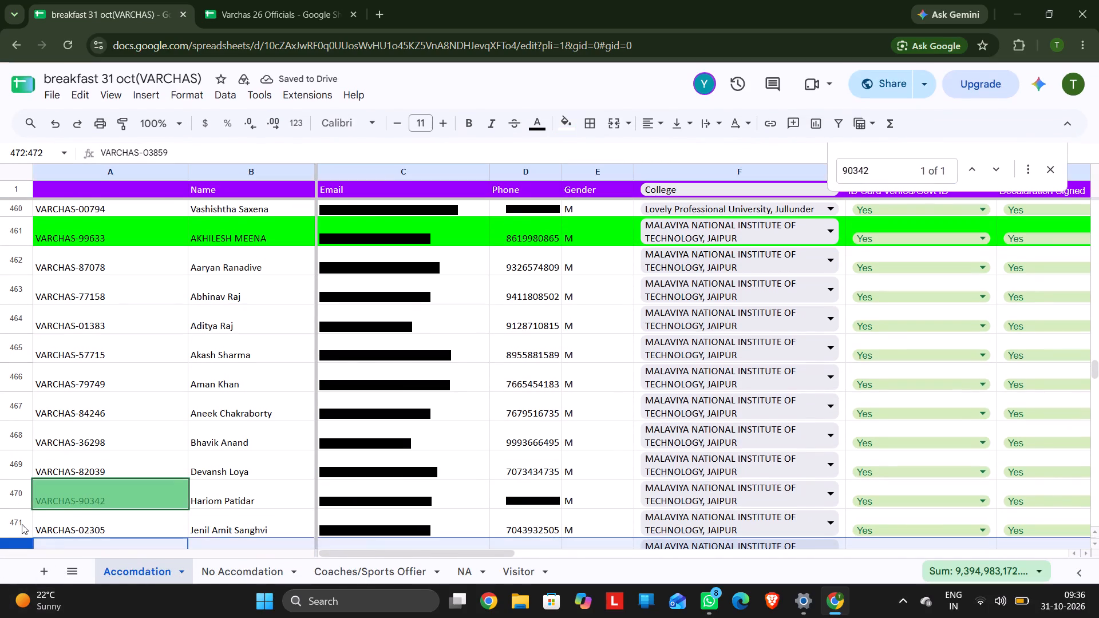
left_click(19, 488)
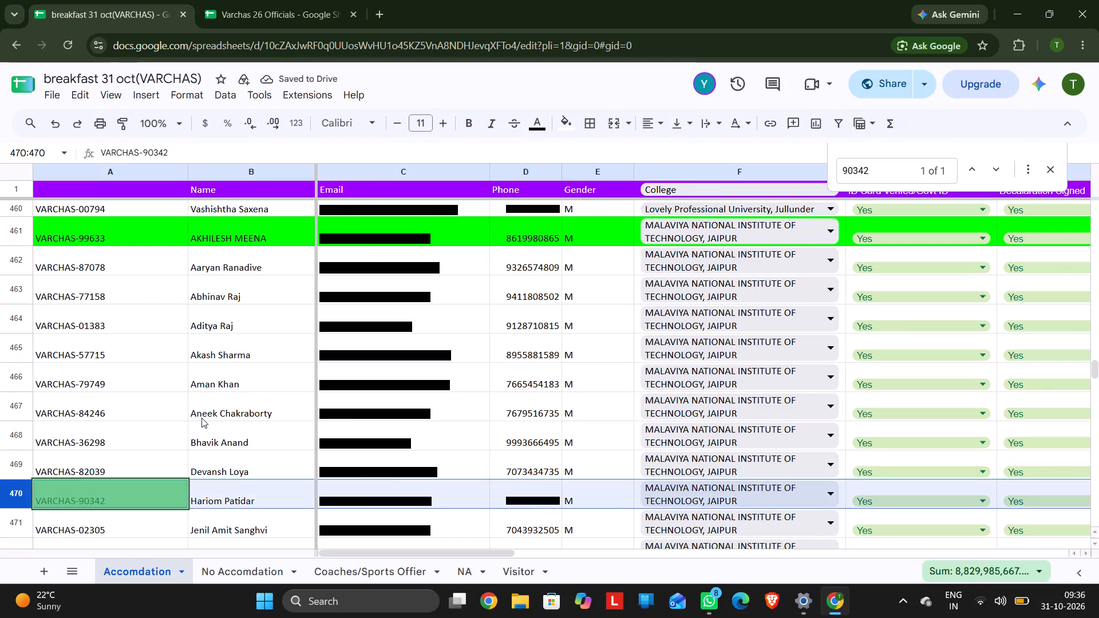
left_click(572, 117)
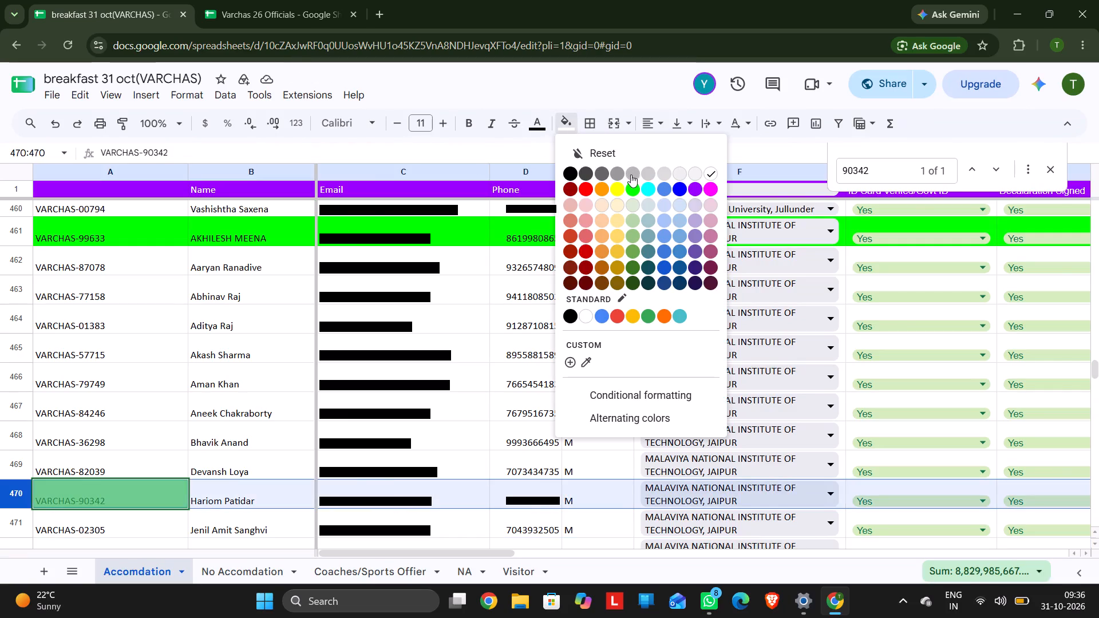
left_click(636, 188)
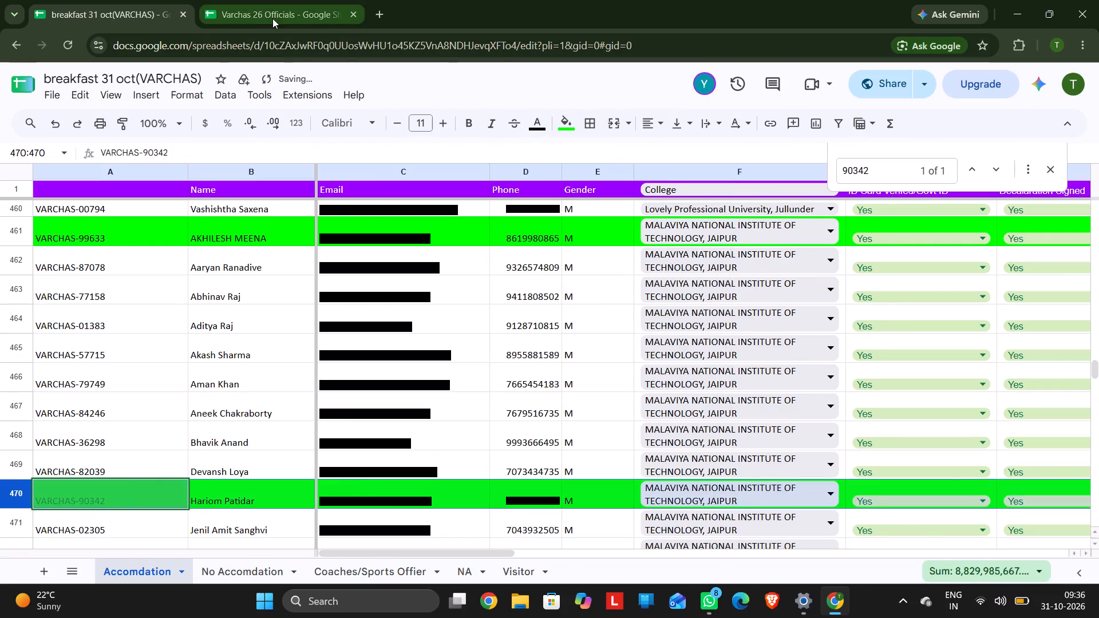
Read through the Volleyball officials list in the Varchas 26 Officials spreadsheet.
left_click(272, 18)
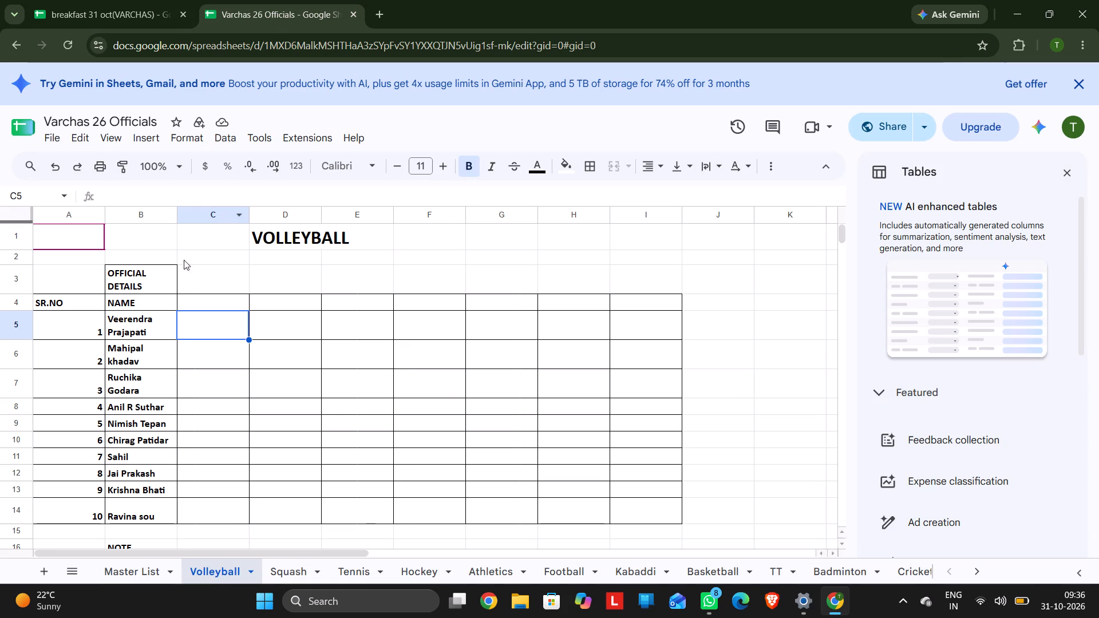
scroll(161, 405, "up", 1)
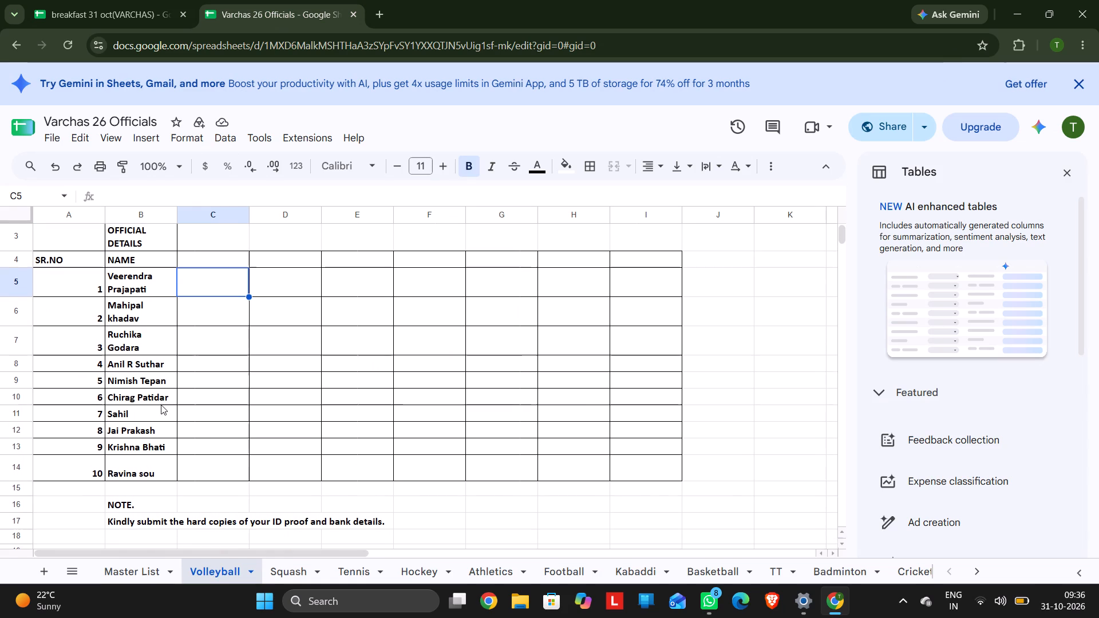
scroll(161, 405, "up", 1)
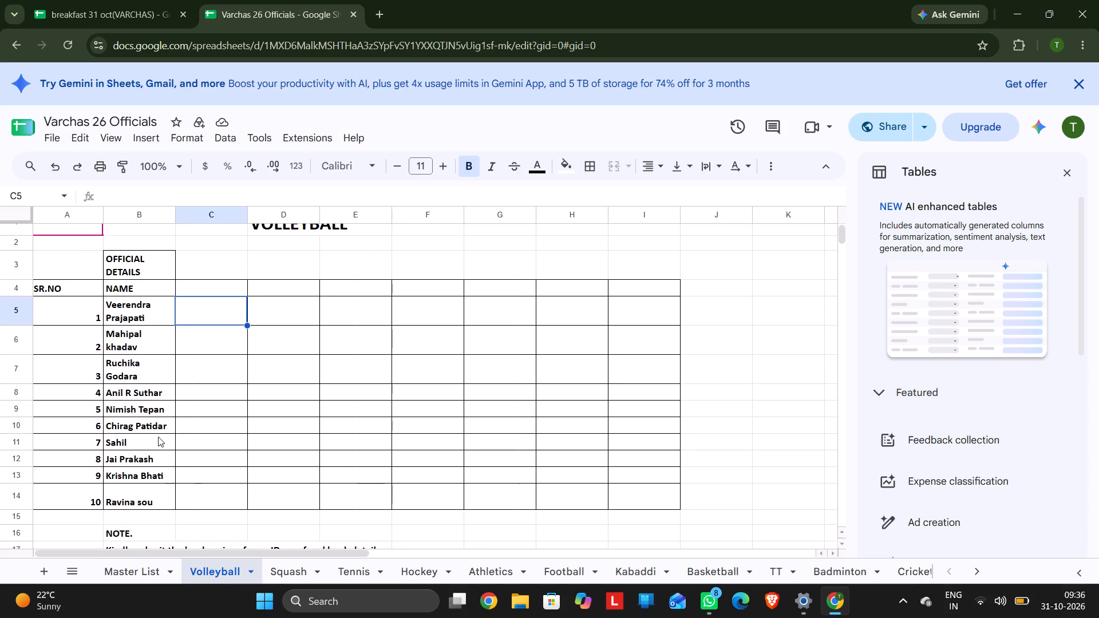
scroll(158, 437, "down", 1)
scroll(158, 437, "right", 1)
scroll(158, 437, "down", 1)
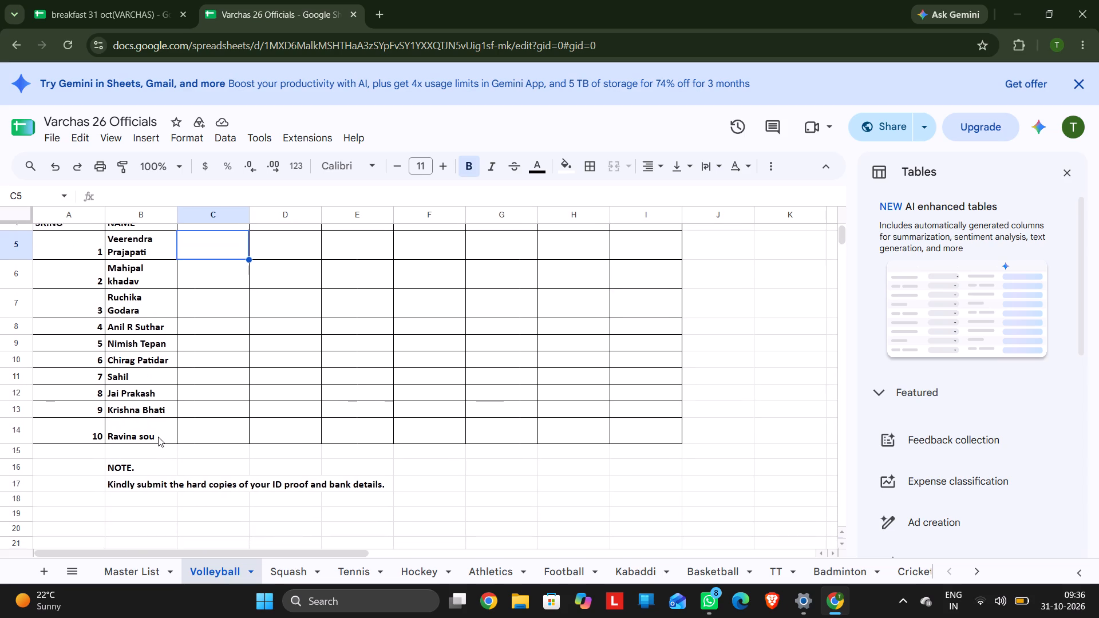
scroll(158, 437, "down", 3)
scroll(158, 437, "up", 3)
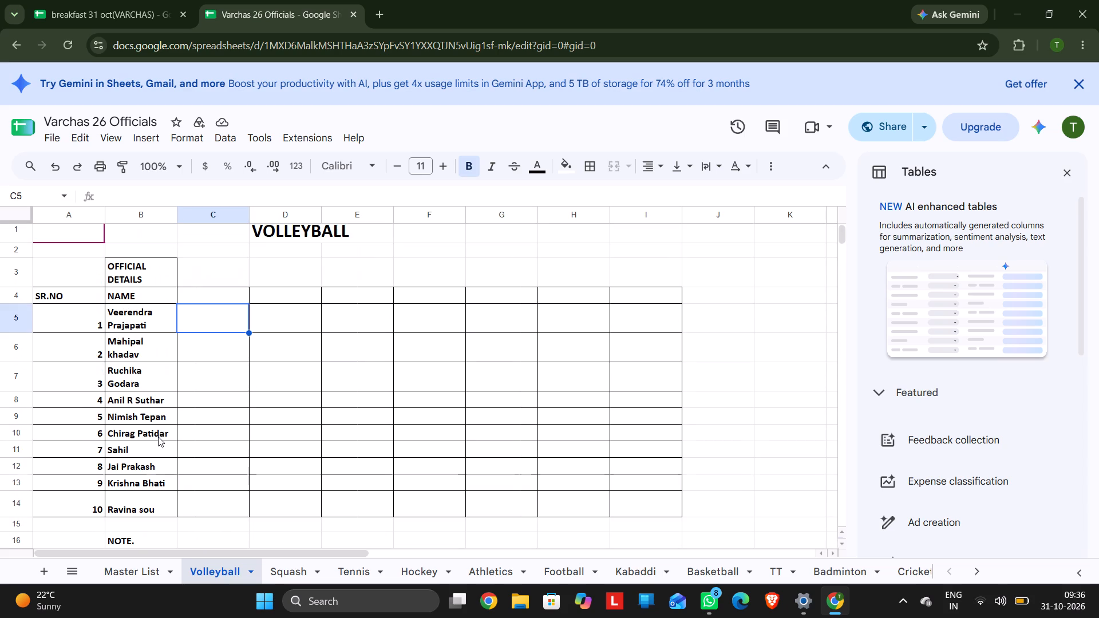
scroll(158, 437, "up", 1)
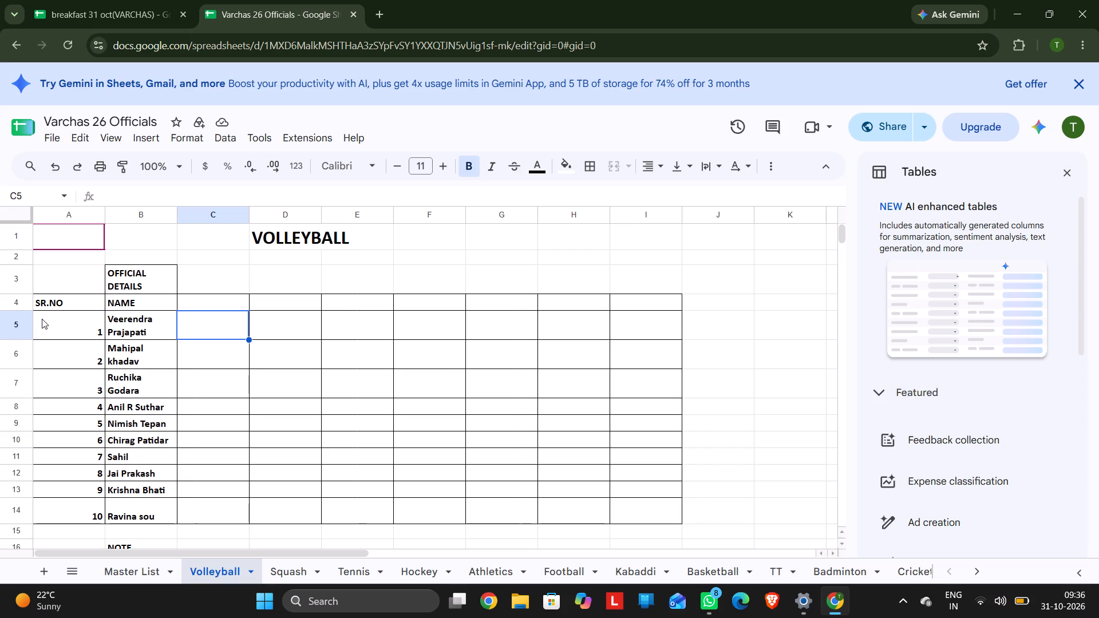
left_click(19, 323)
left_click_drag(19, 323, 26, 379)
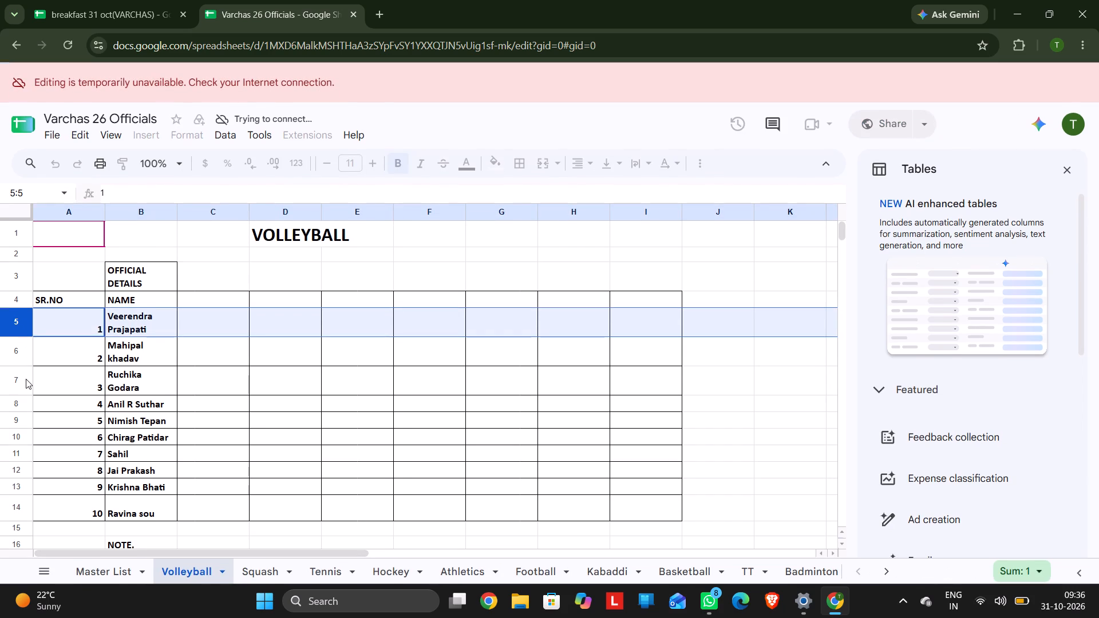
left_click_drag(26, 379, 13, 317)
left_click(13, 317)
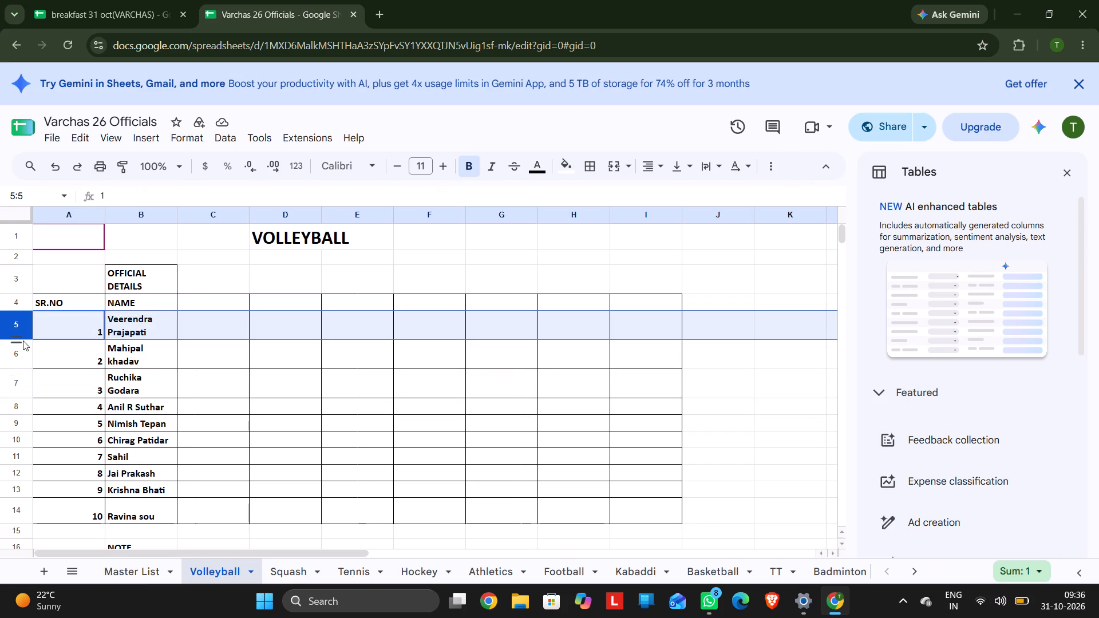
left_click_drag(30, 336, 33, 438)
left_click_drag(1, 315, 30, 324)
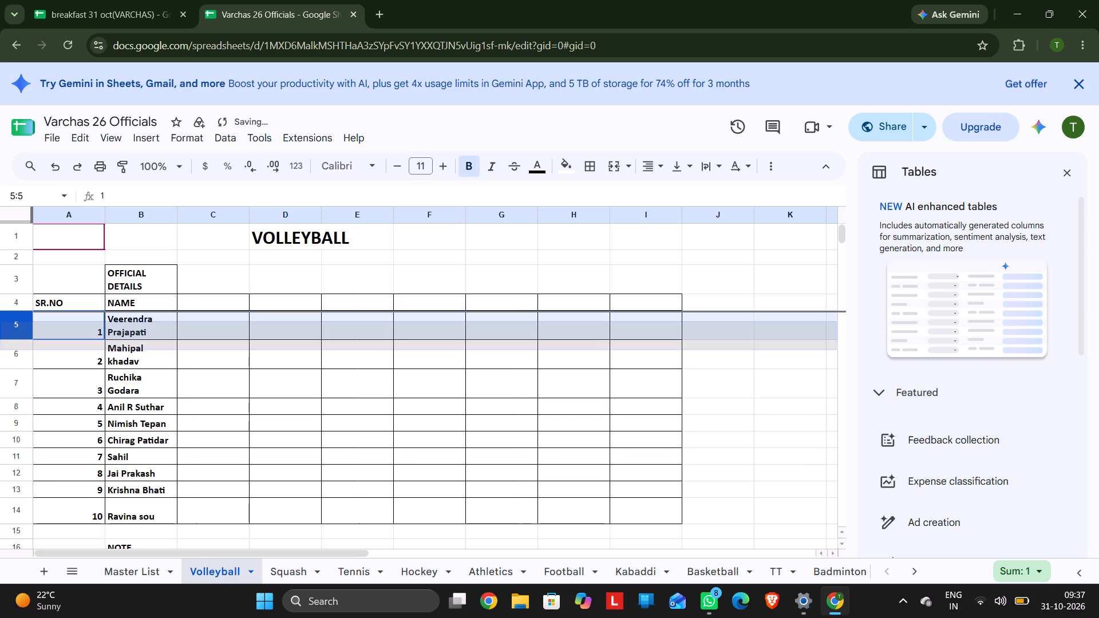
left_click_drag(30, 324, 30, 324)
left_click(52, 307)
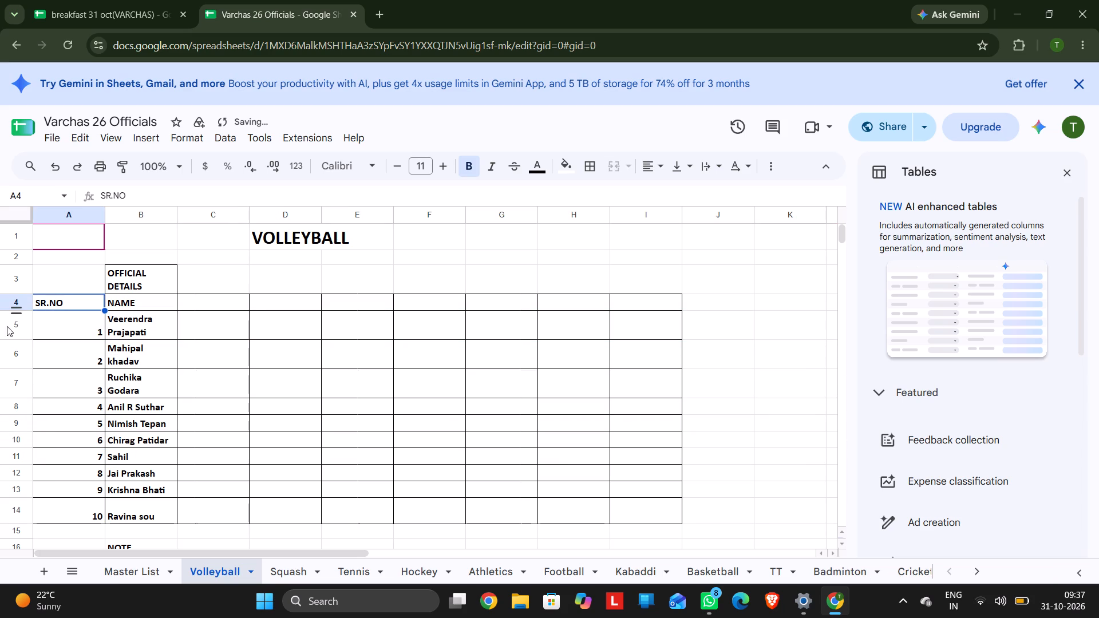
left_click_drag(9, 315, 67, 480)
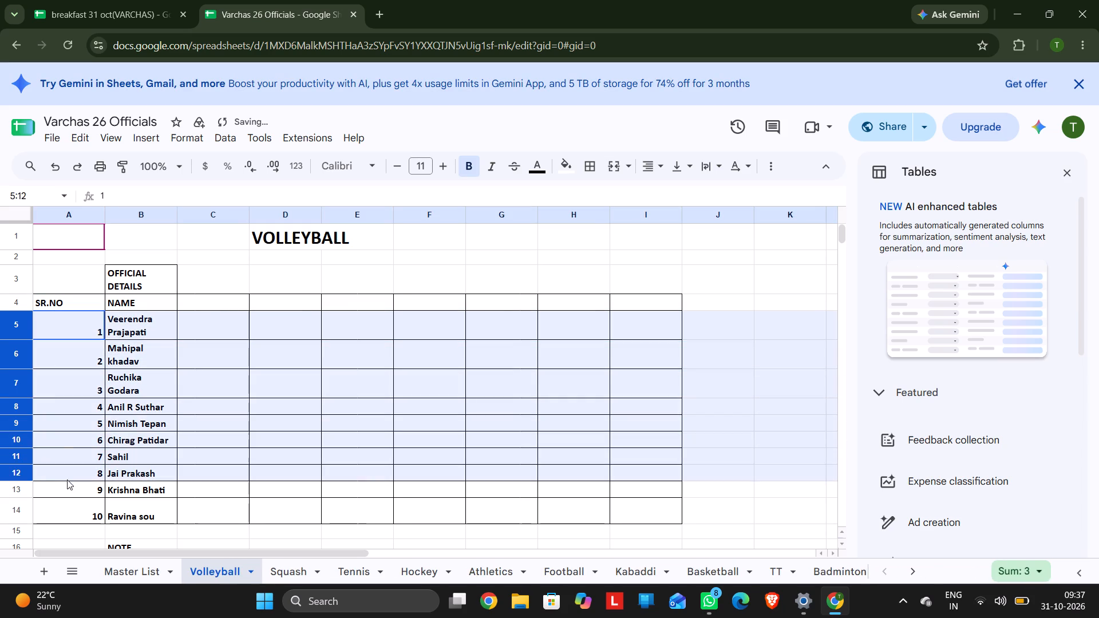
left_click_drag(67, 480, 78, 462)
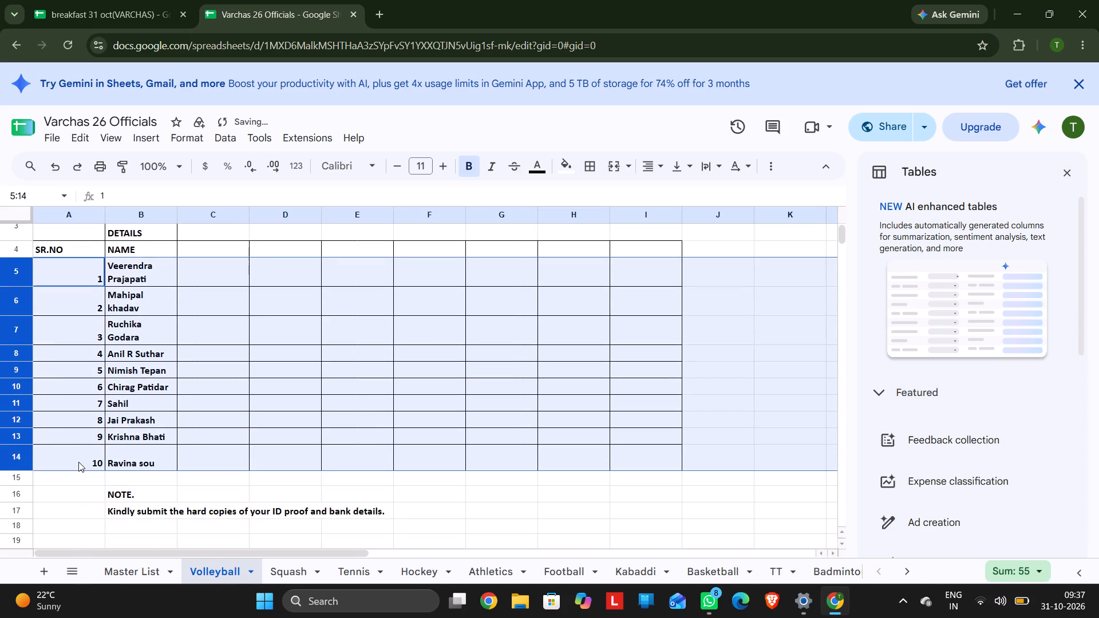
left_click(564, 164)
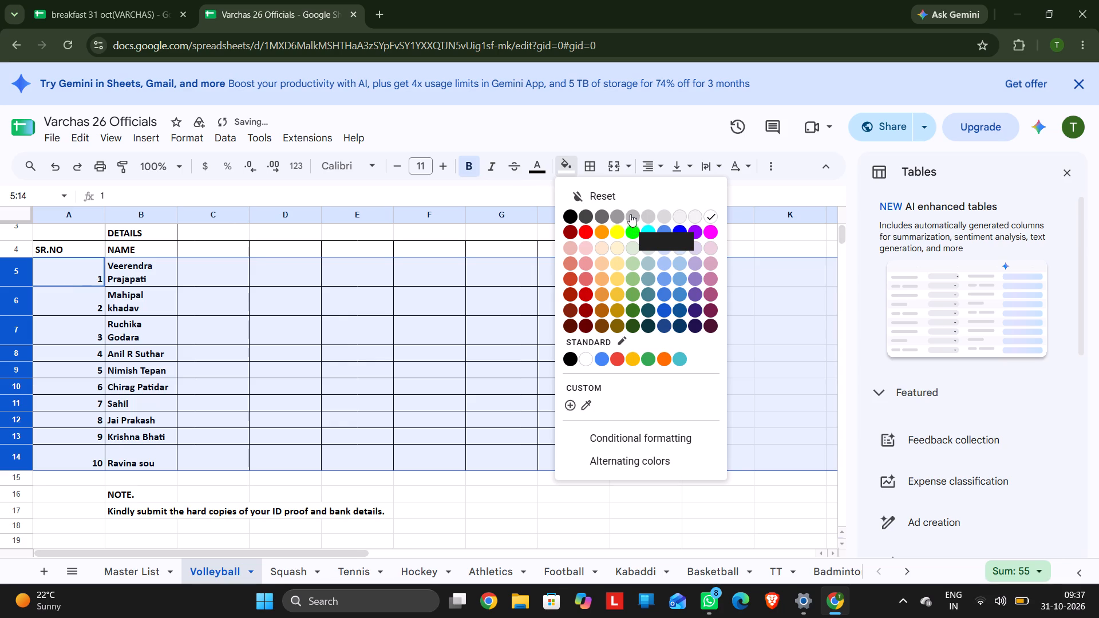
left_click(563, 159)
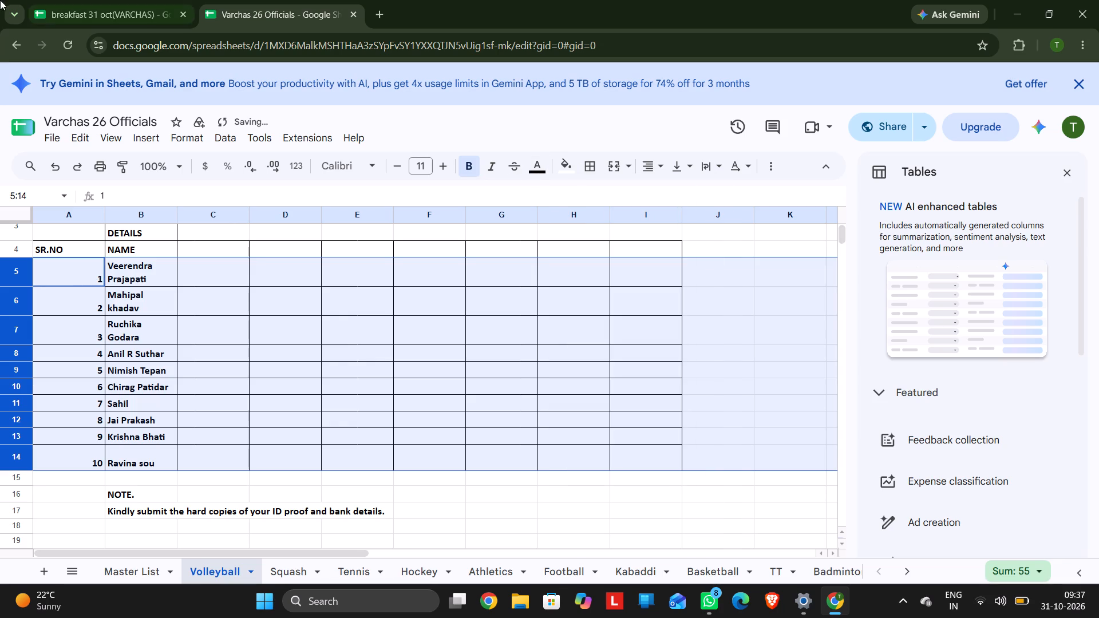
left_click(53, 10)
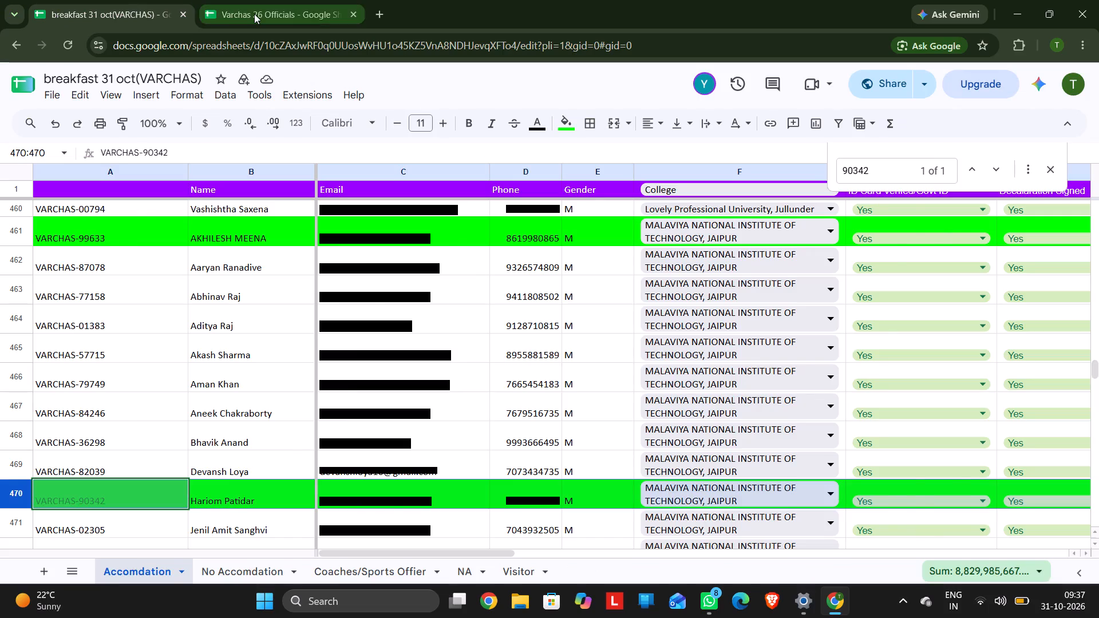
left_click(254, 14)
left_click(118, 12)
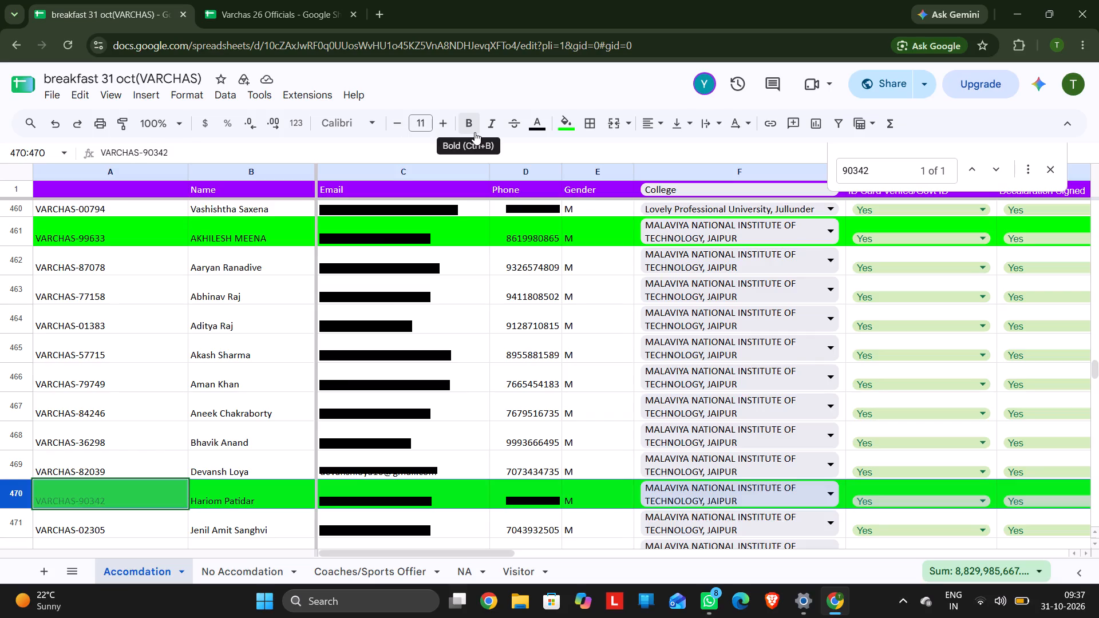
double_click(881, 172)
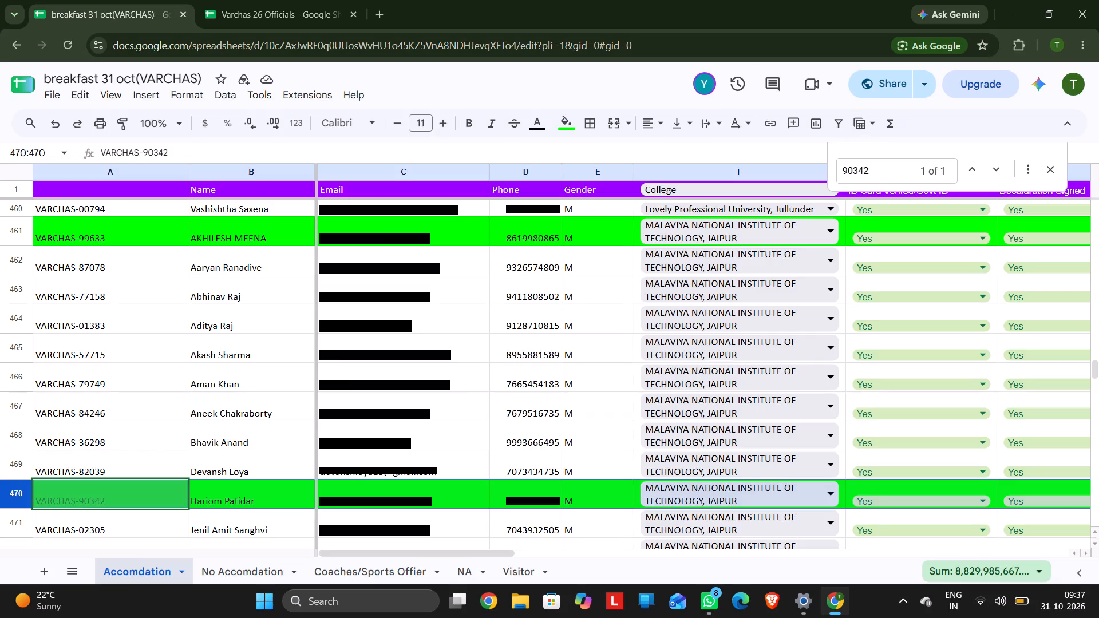
key("BackSpace")
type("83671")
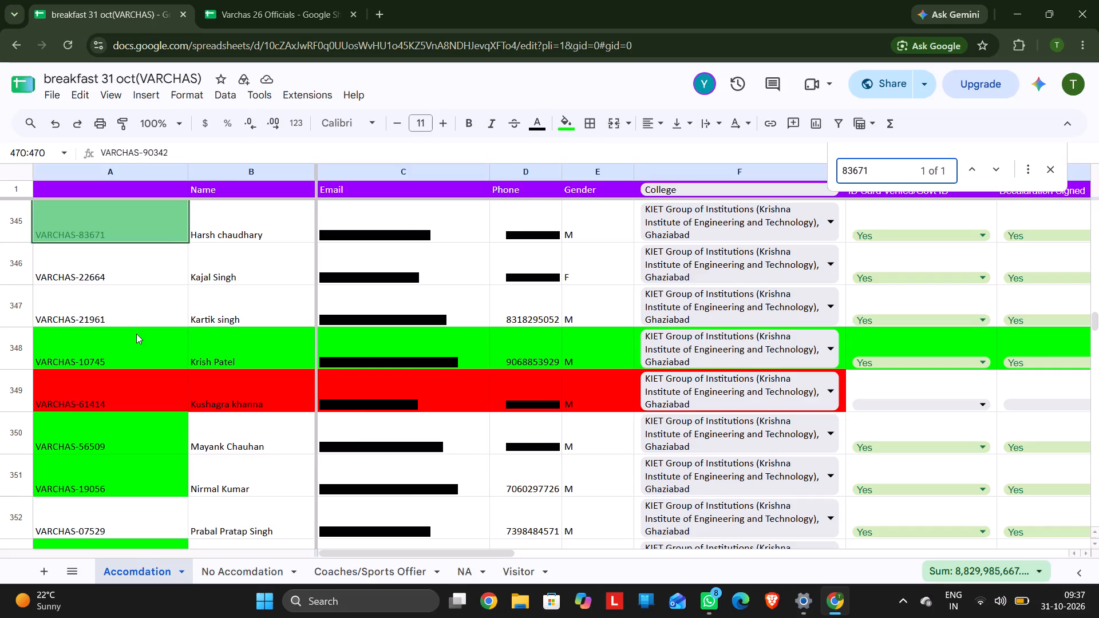
left_click(22, 238)
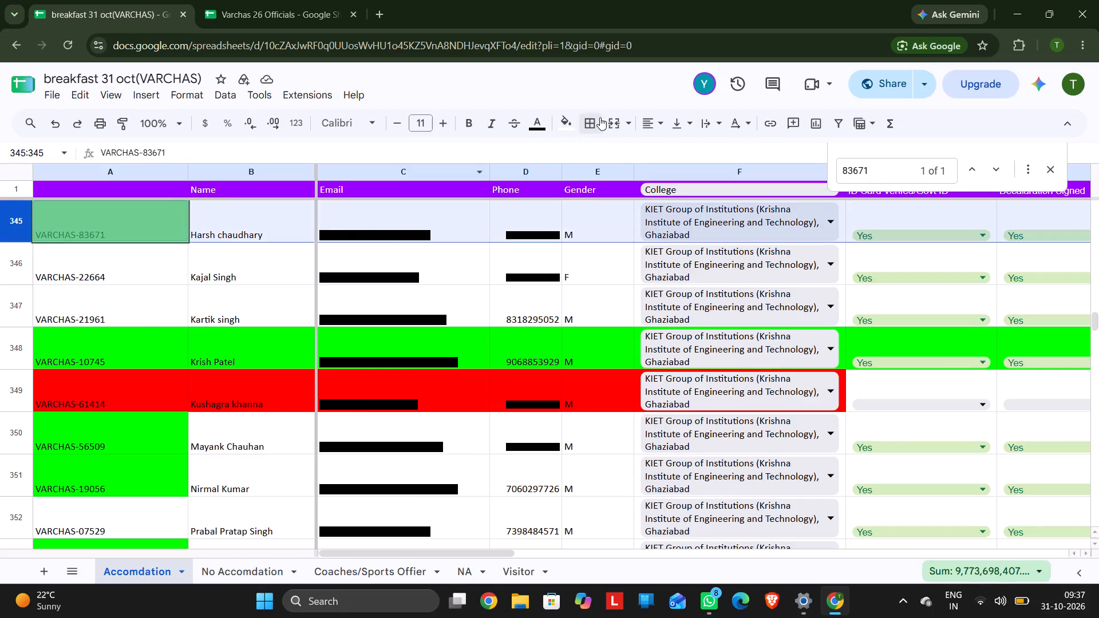
left_click_drag(559, 116, 635, 189)
left_click(635, 189)
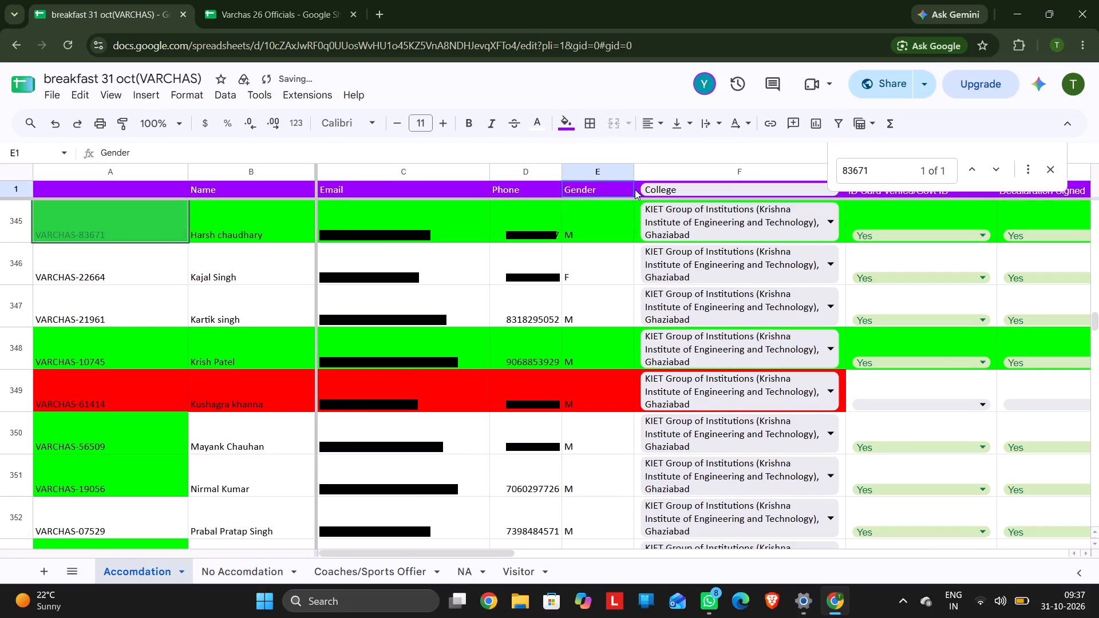
double_click(905, 178)
key("BackSpace")
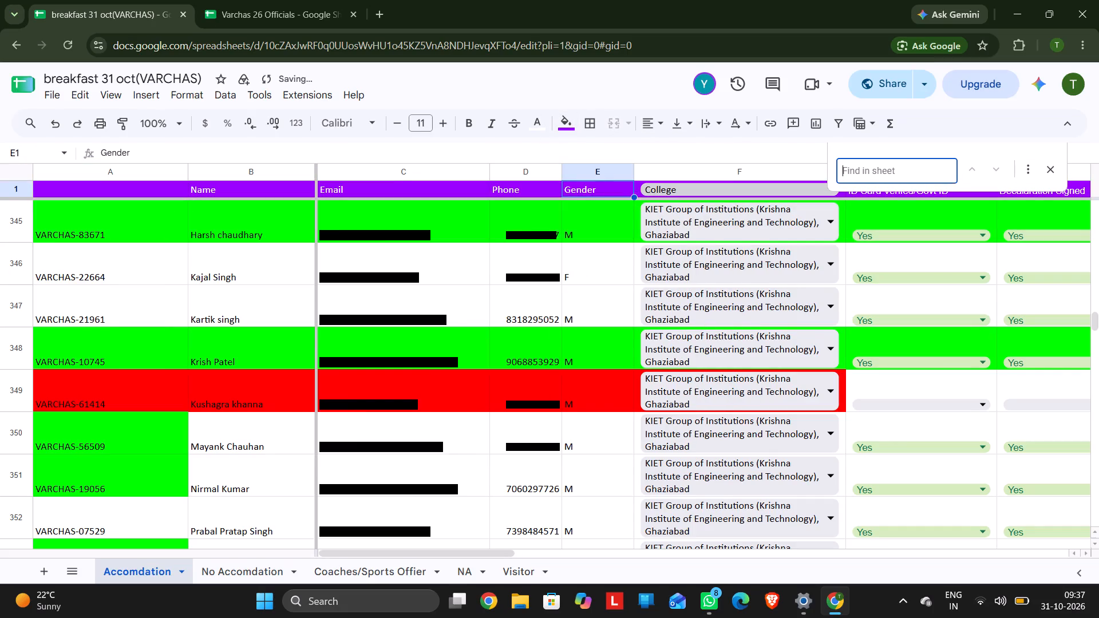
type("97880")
left_click(12, 531)
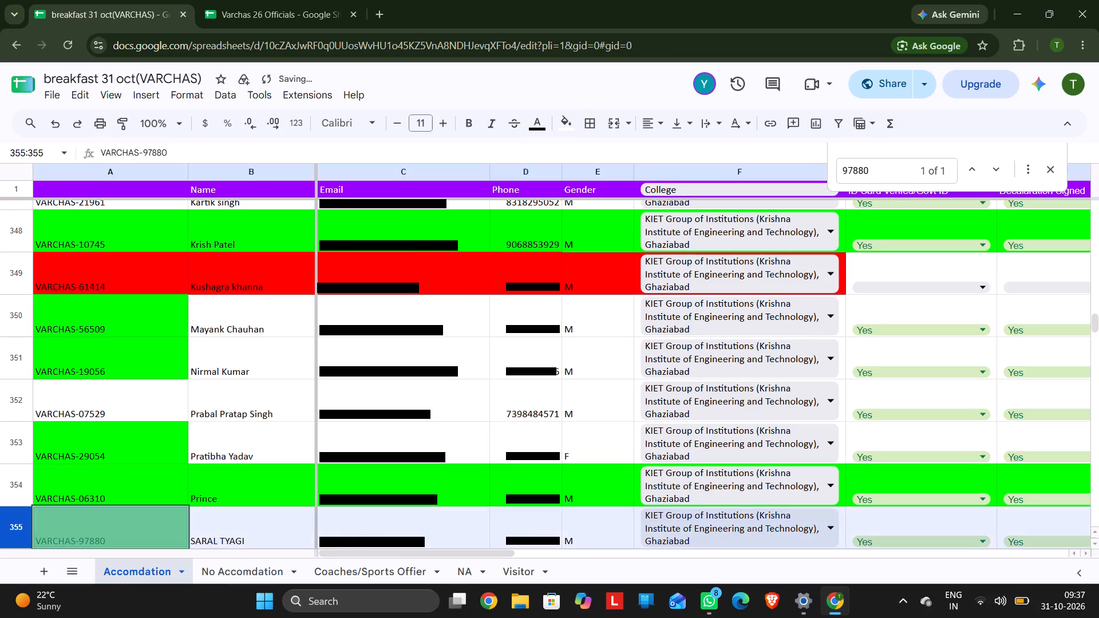
left_click(566, 116)
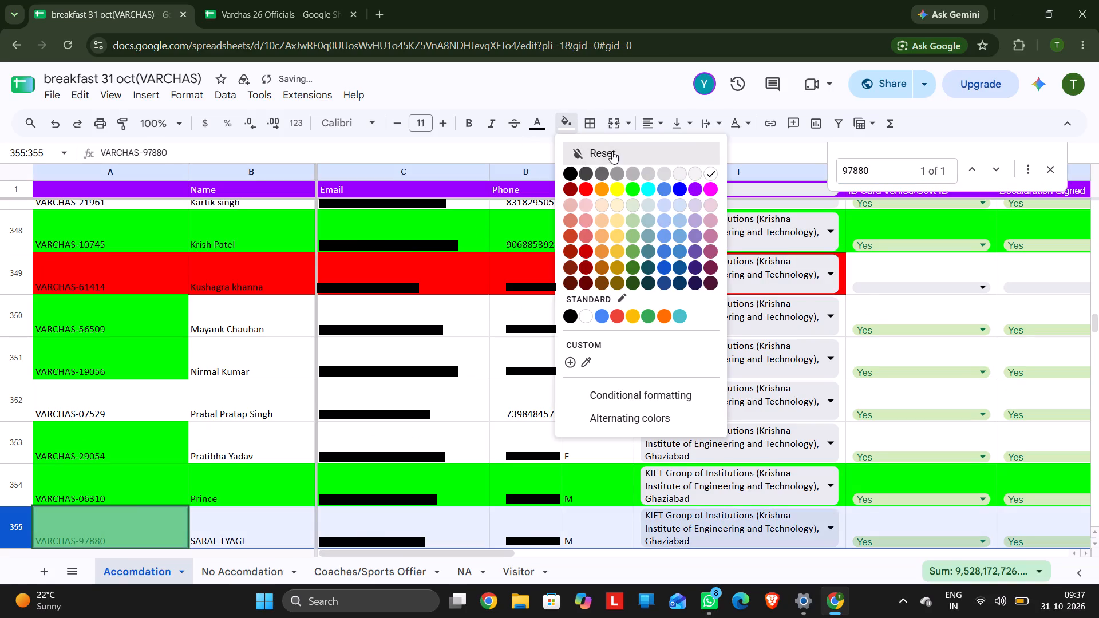
left_click(634, 186)
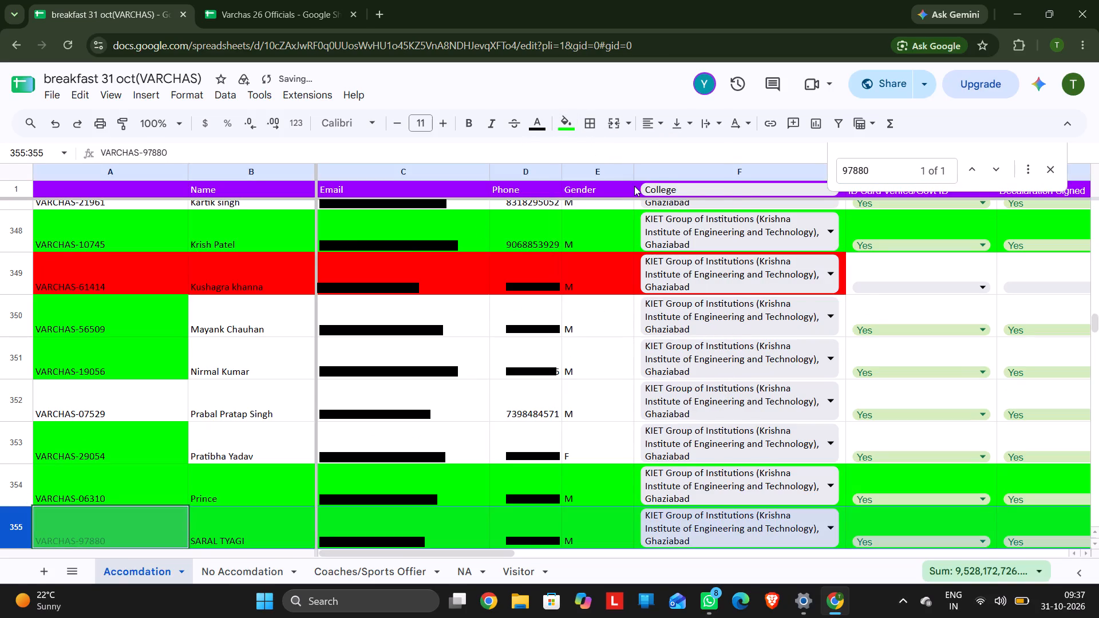
double_click(883, 171)
key("BackSpace")
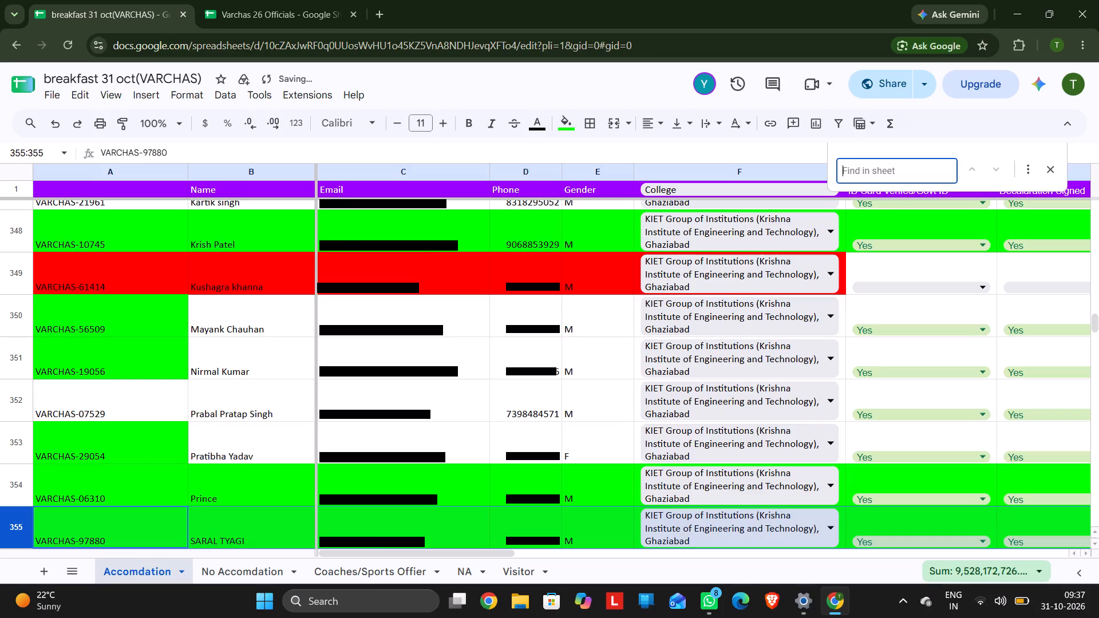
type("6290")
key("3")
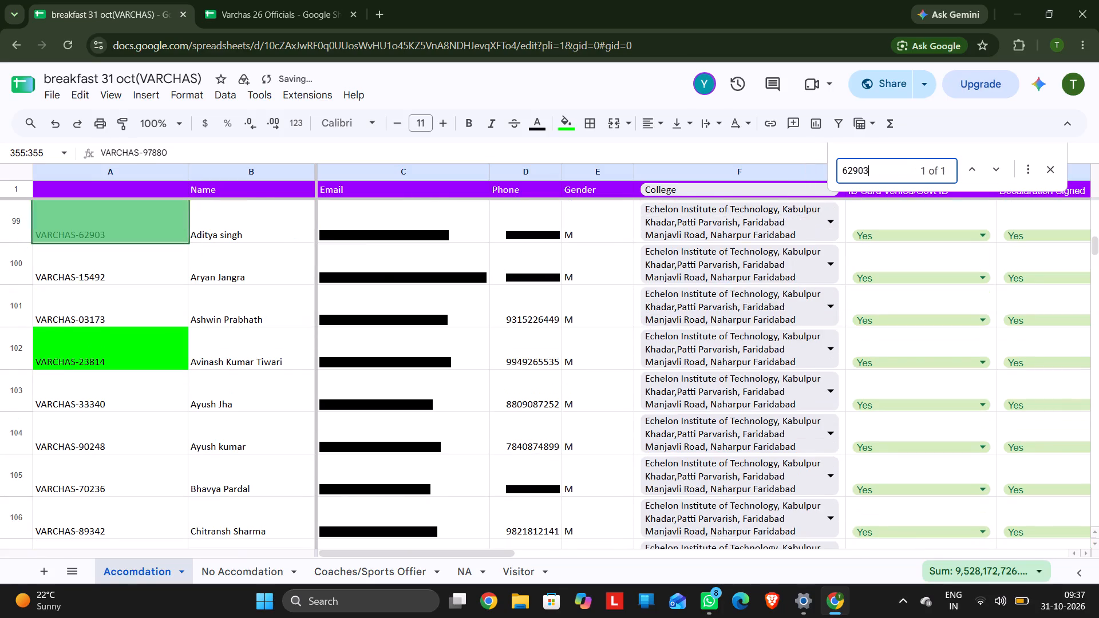
left_click(8, 221)
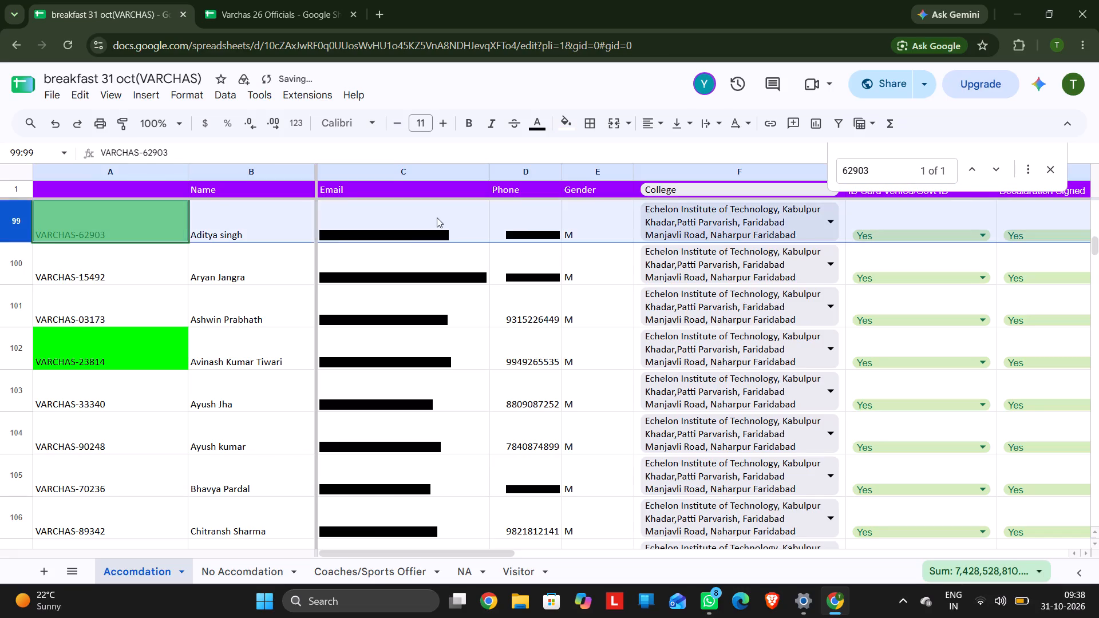
left_click_drag(560, 128, 637, 200)
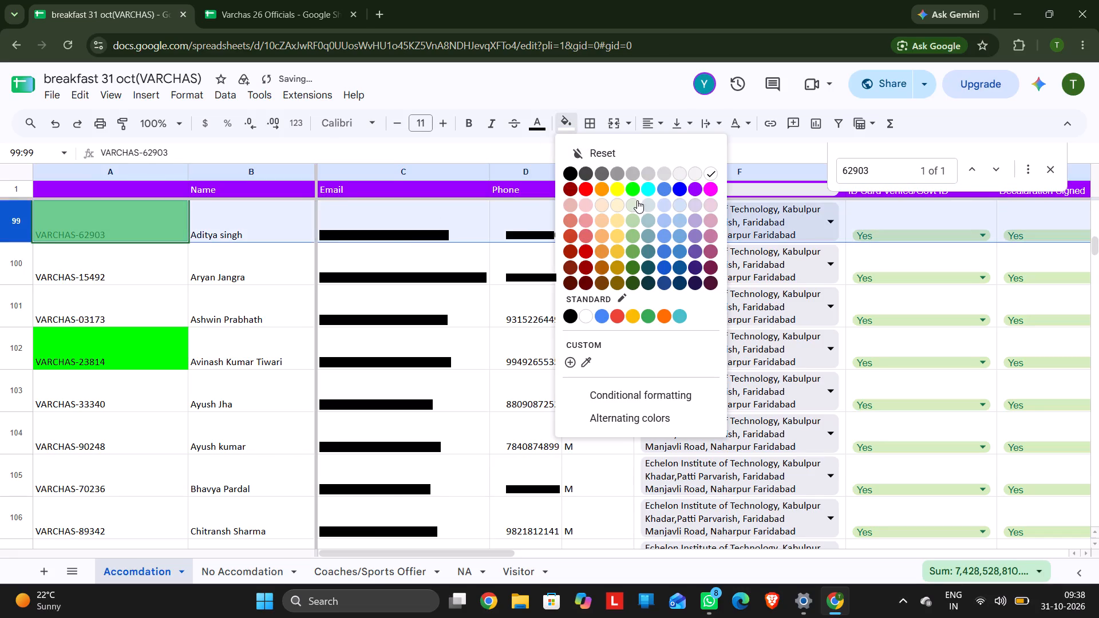
left_click_drag(637, 200, 635, 183)
left_click(635, 183)
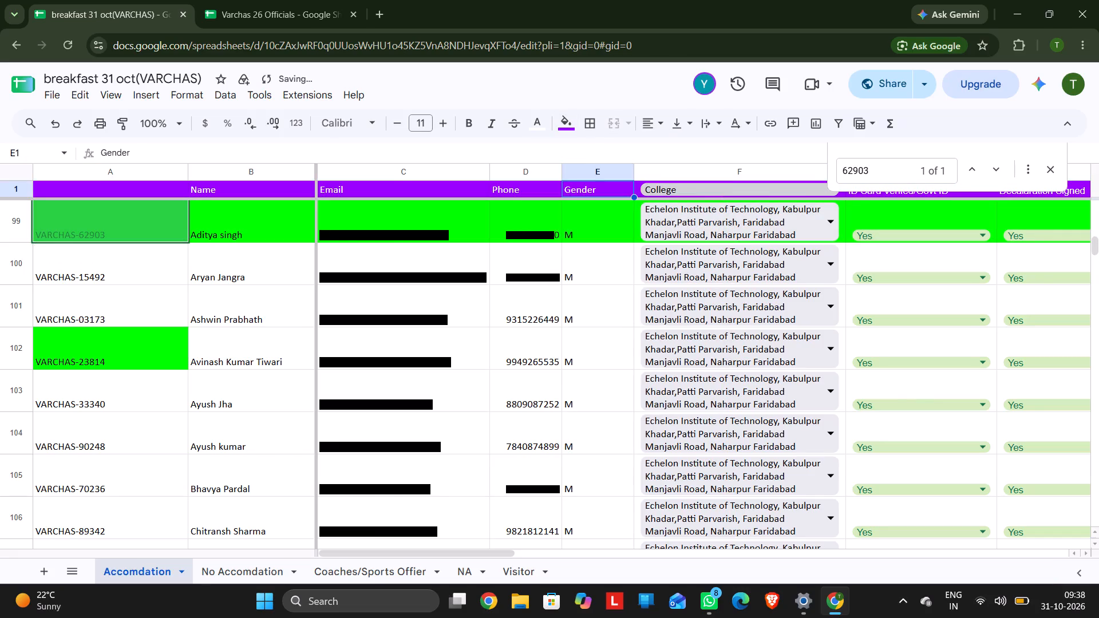
double_click(875, 167)
key("BackSpace")
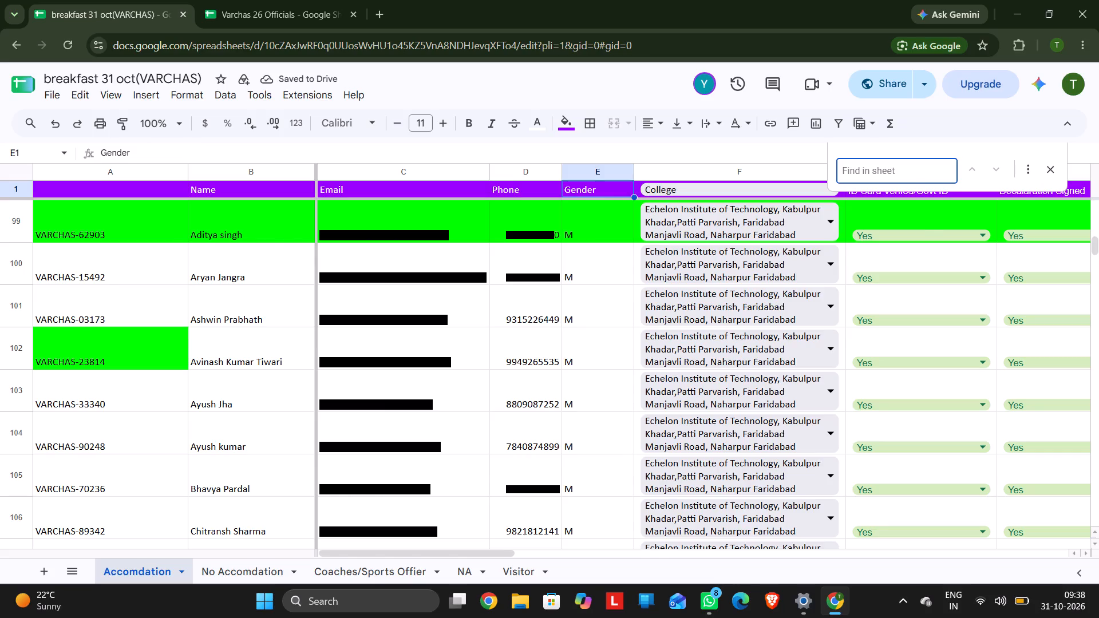
key("0")
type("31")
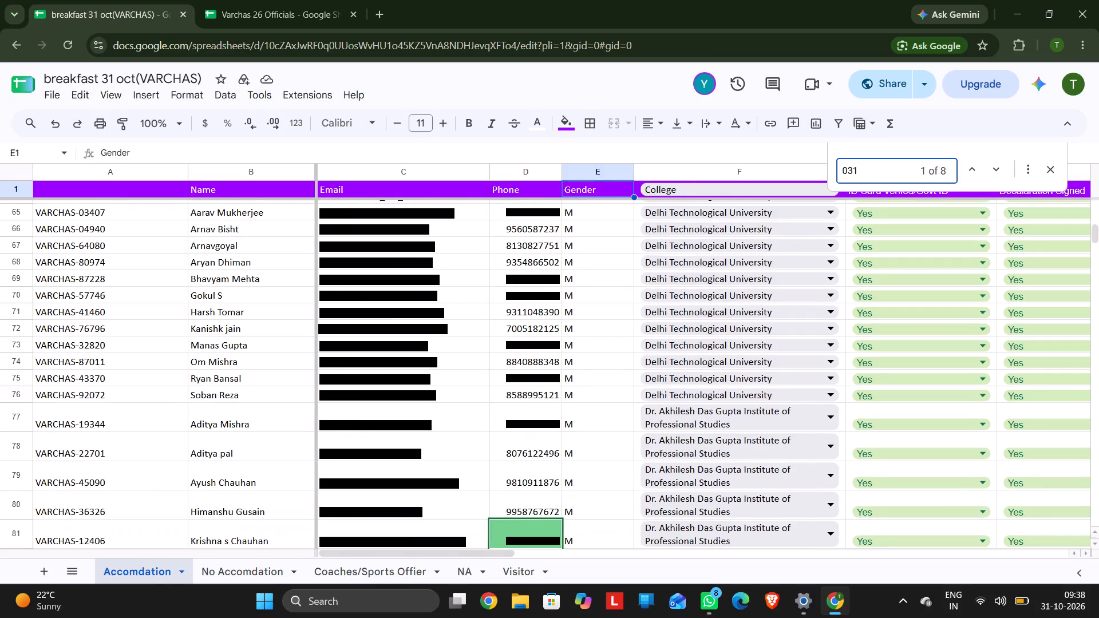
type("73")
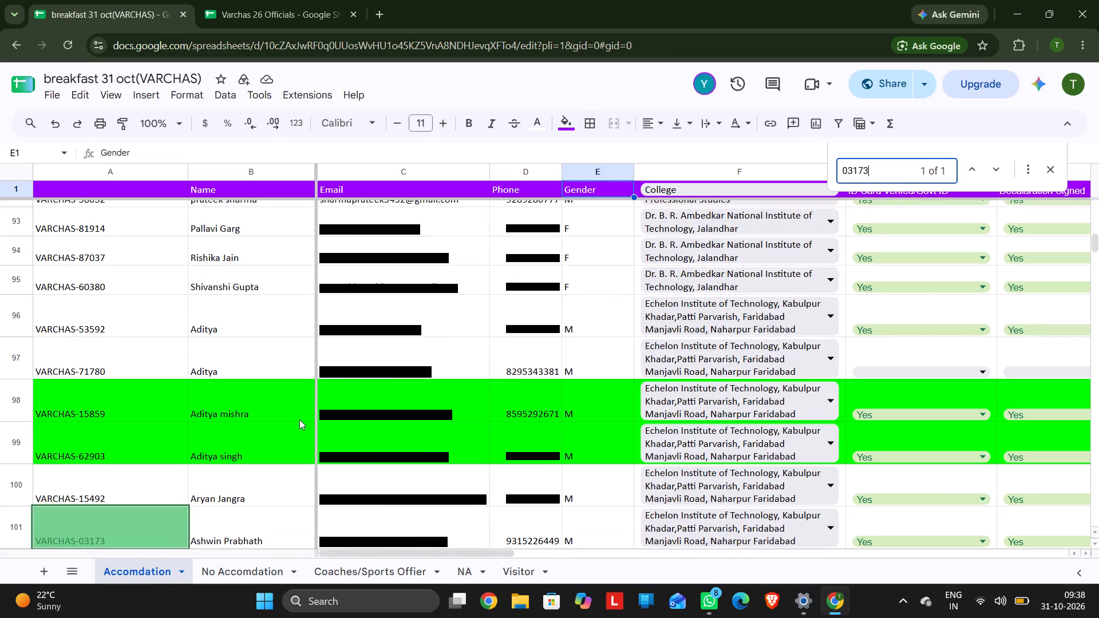
left_click(26, 539)
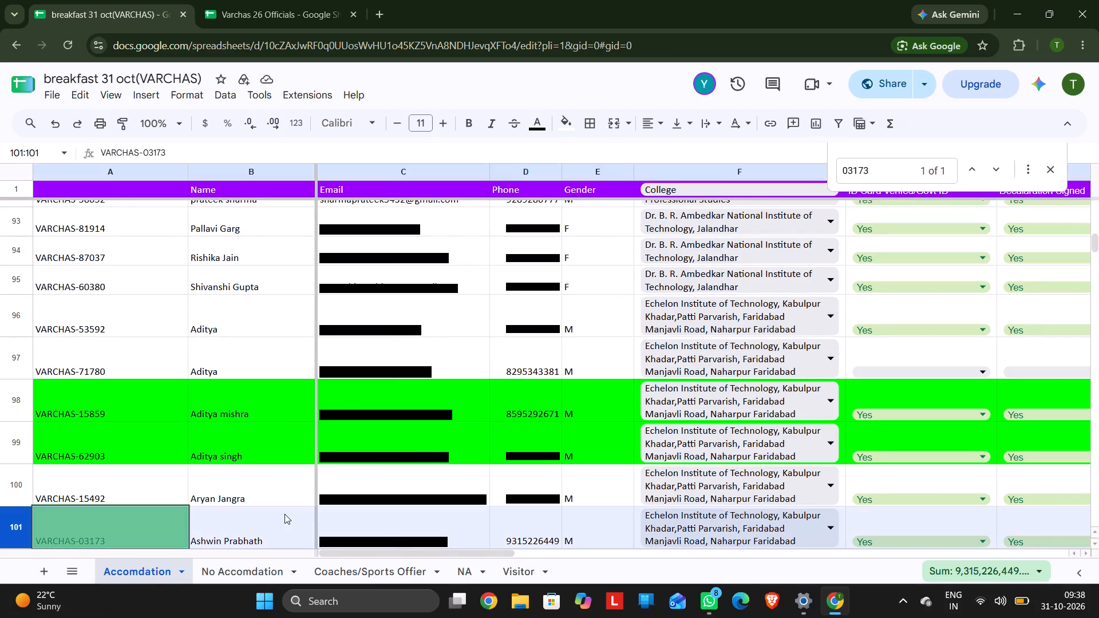
left_click(571, 125)
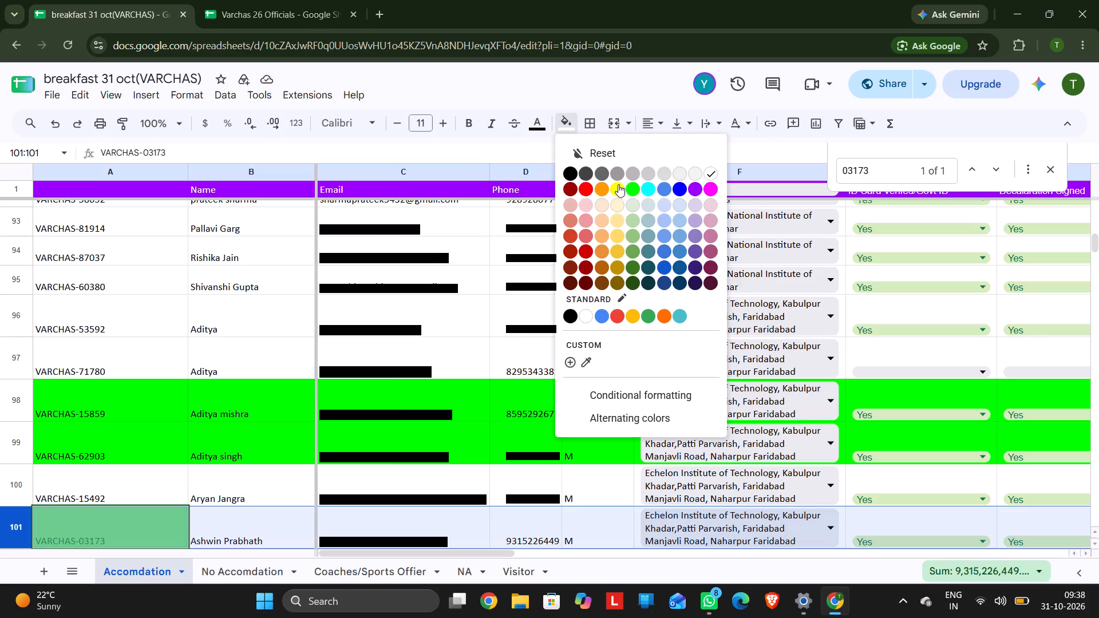
left_click(630, 188)
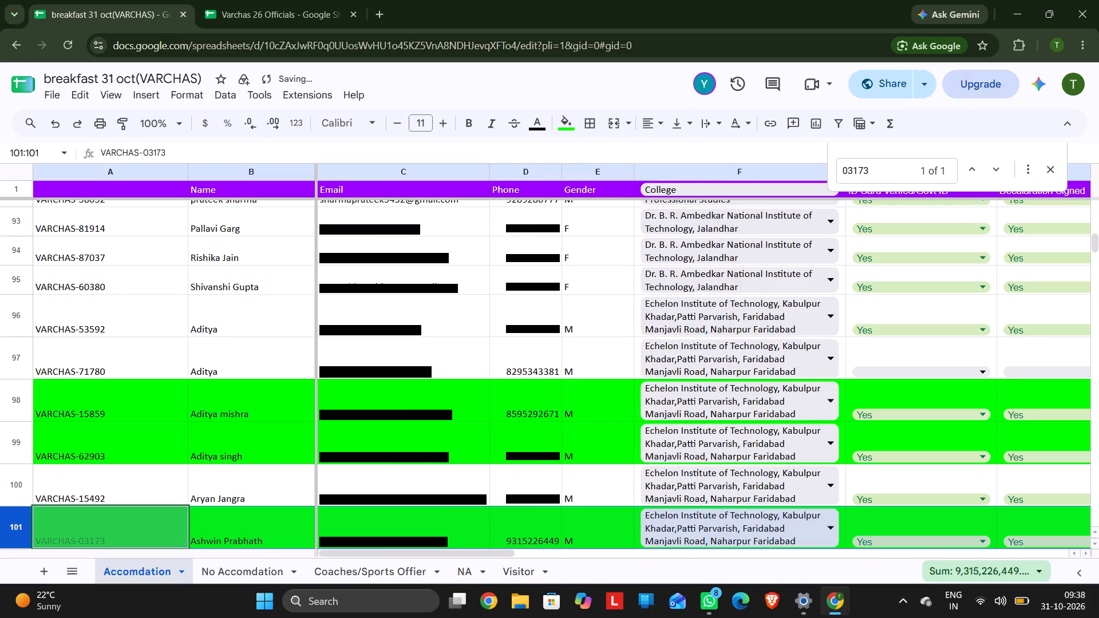
double_click(898, 172)
key("BackSpace")
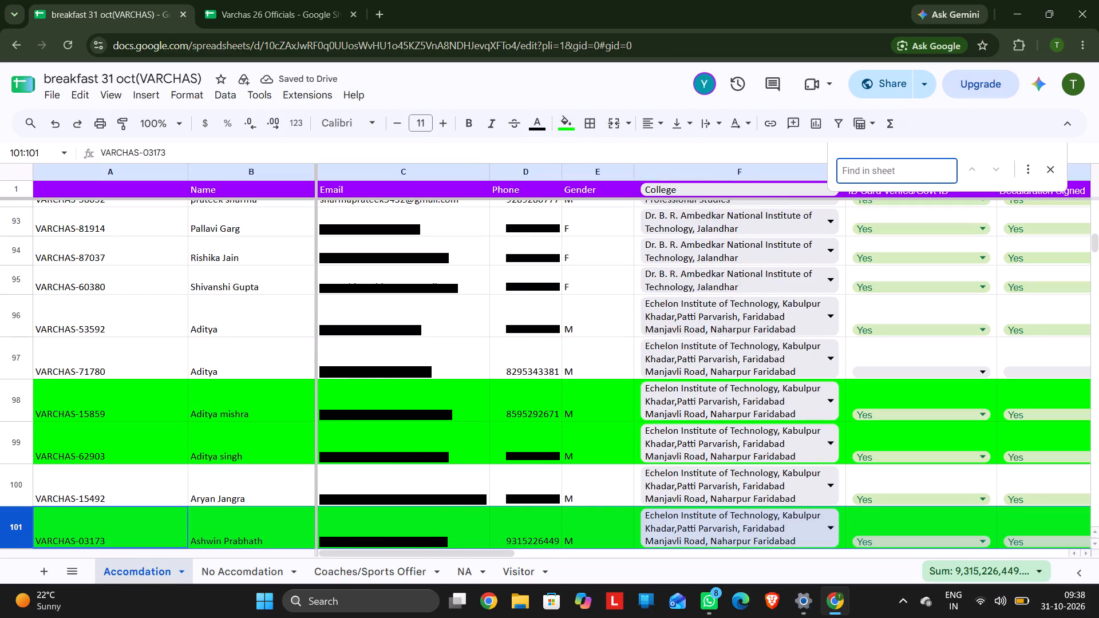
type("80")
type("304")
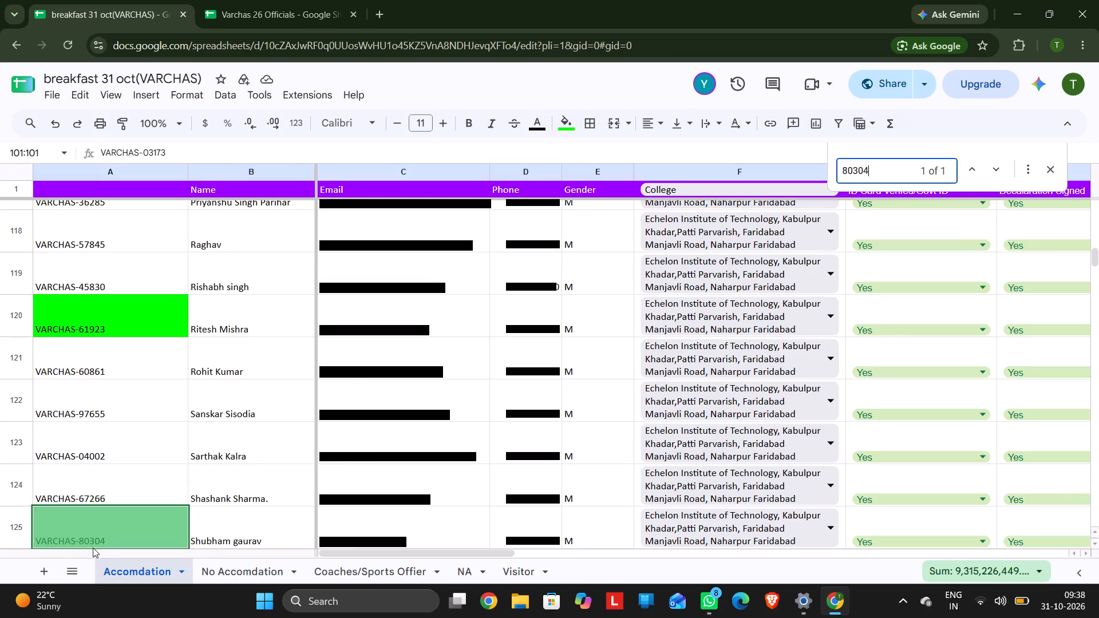
left_click(19, 525)
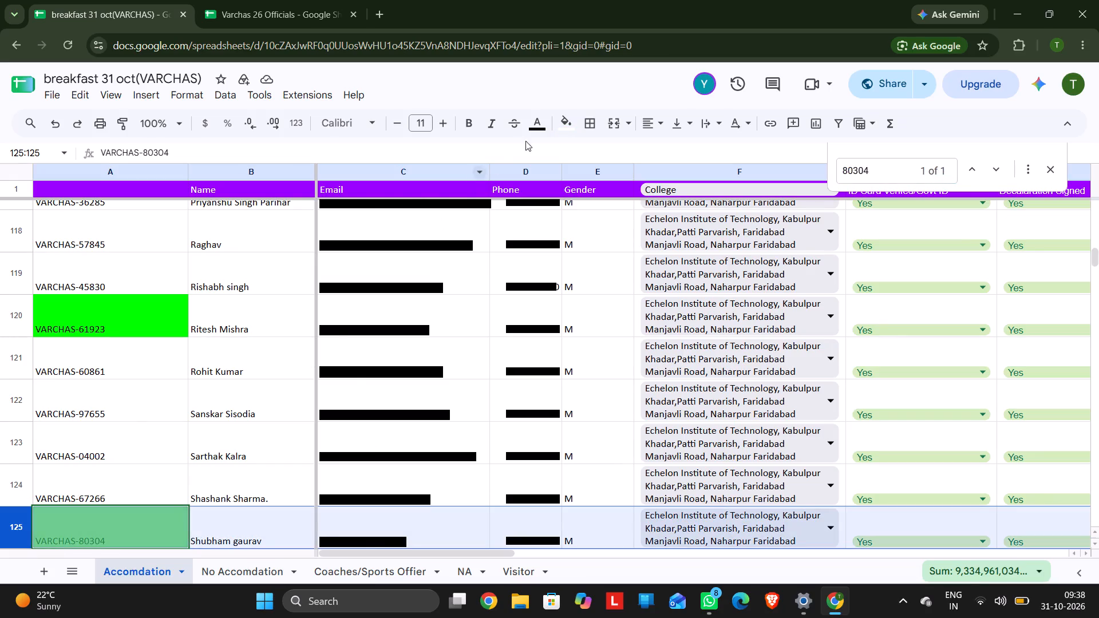
left_click_drag(564, 120, 630, 181)
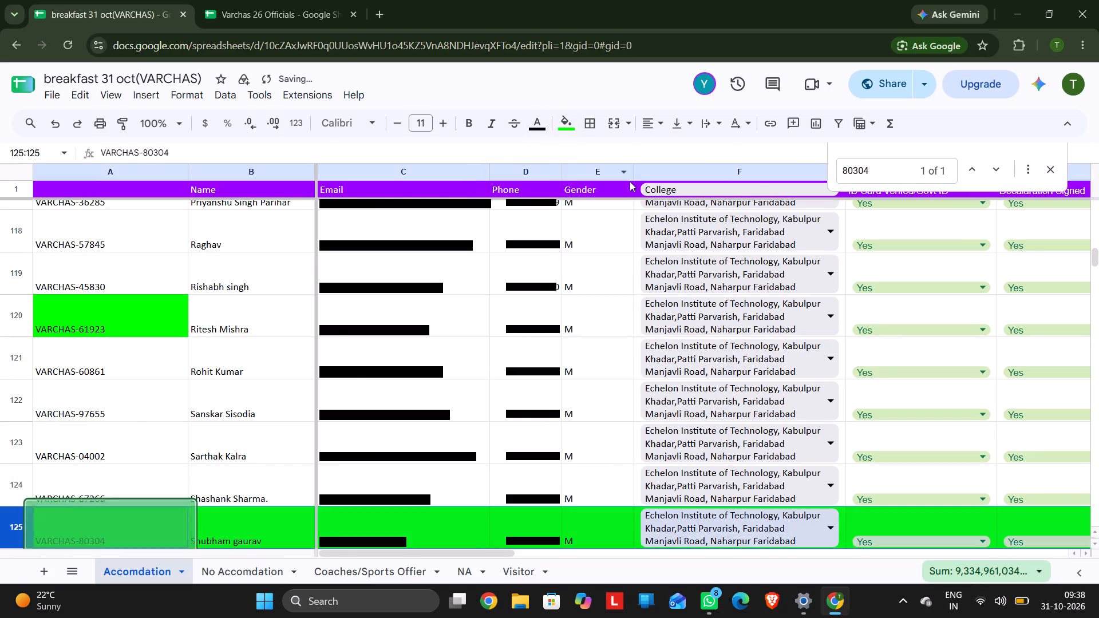
left_click(630, 181)
double_click(902, 171)
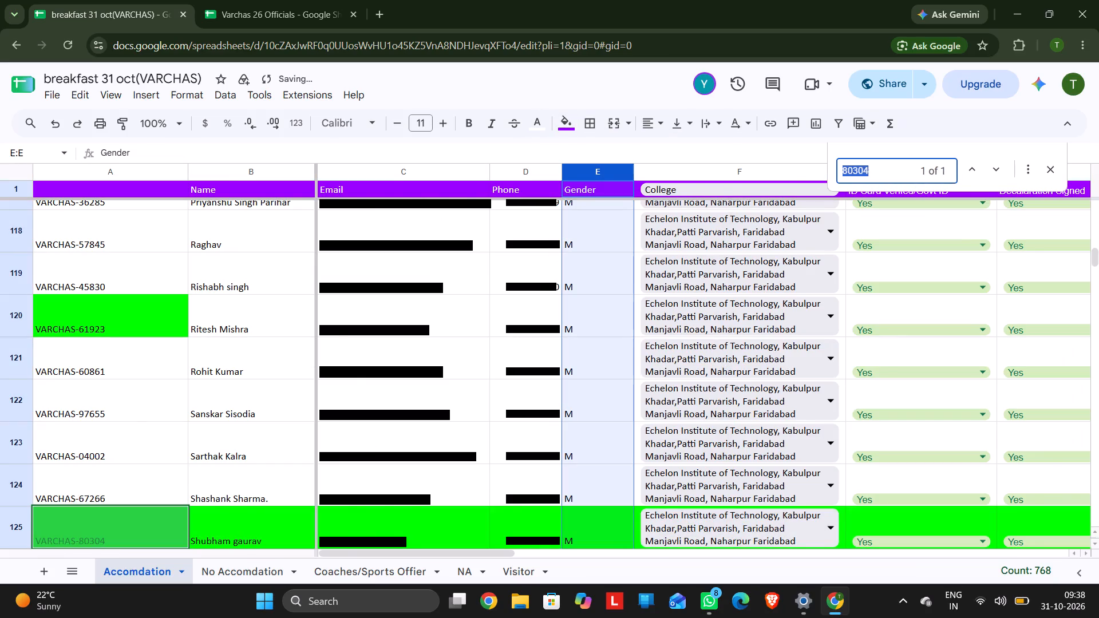
key("BackSpace")
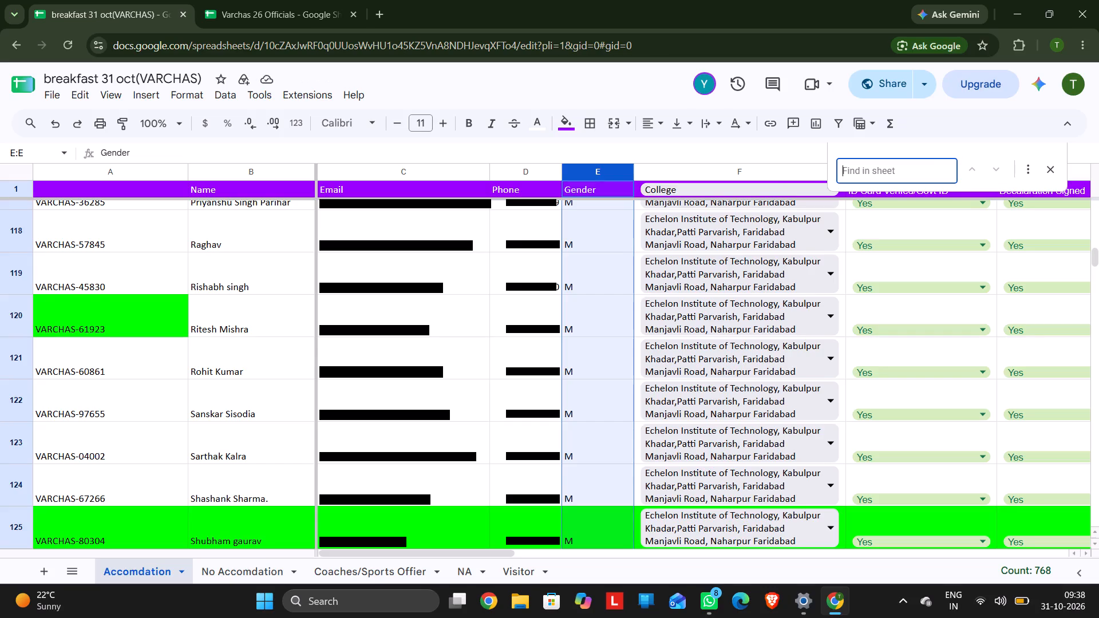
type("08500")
left_click(17, 526)
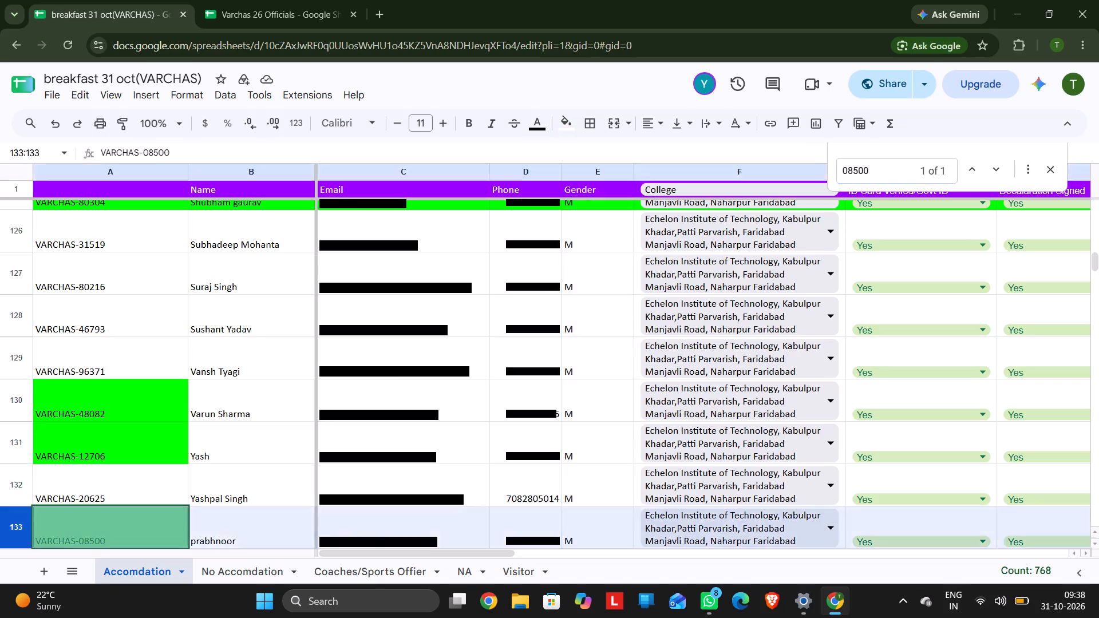
left_click(561, 132)
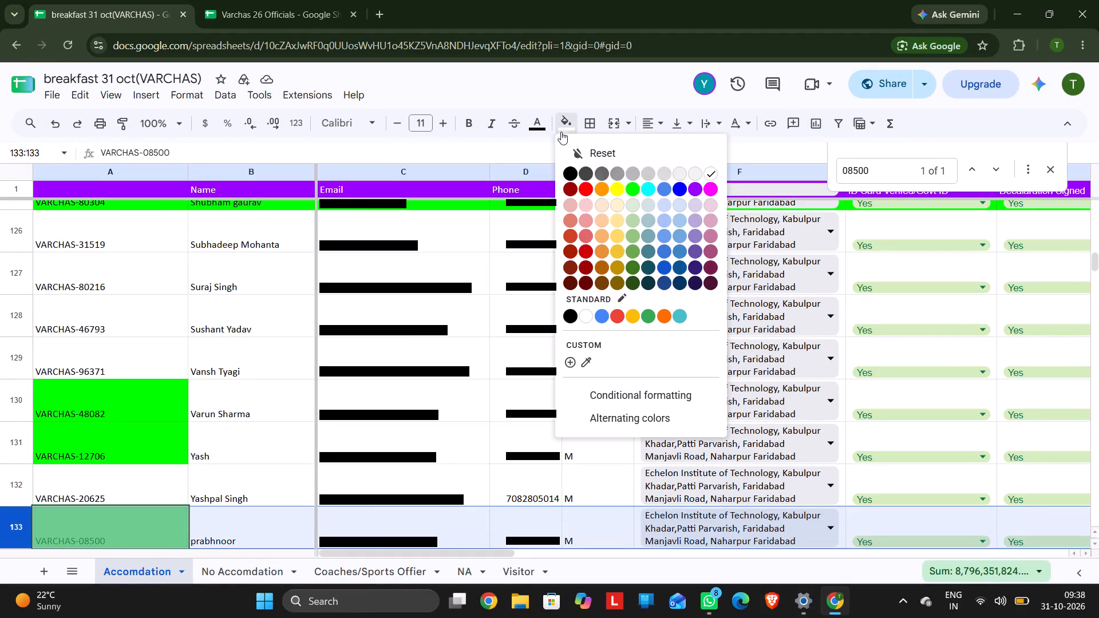
left_click(634, 188)
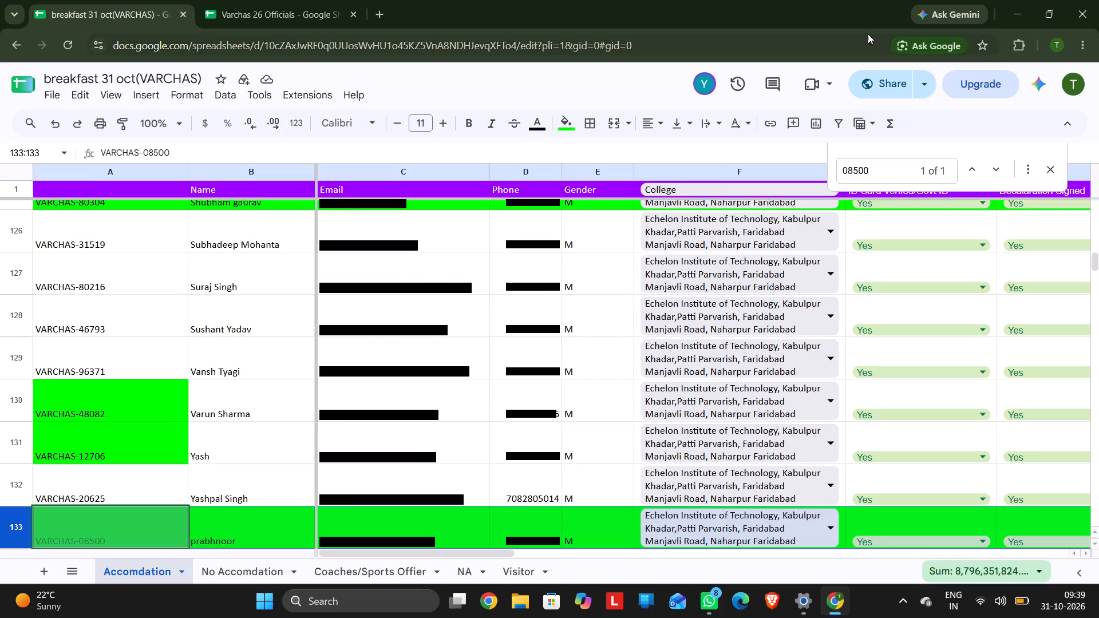
double_click(879, 170)
key("BackSpace")
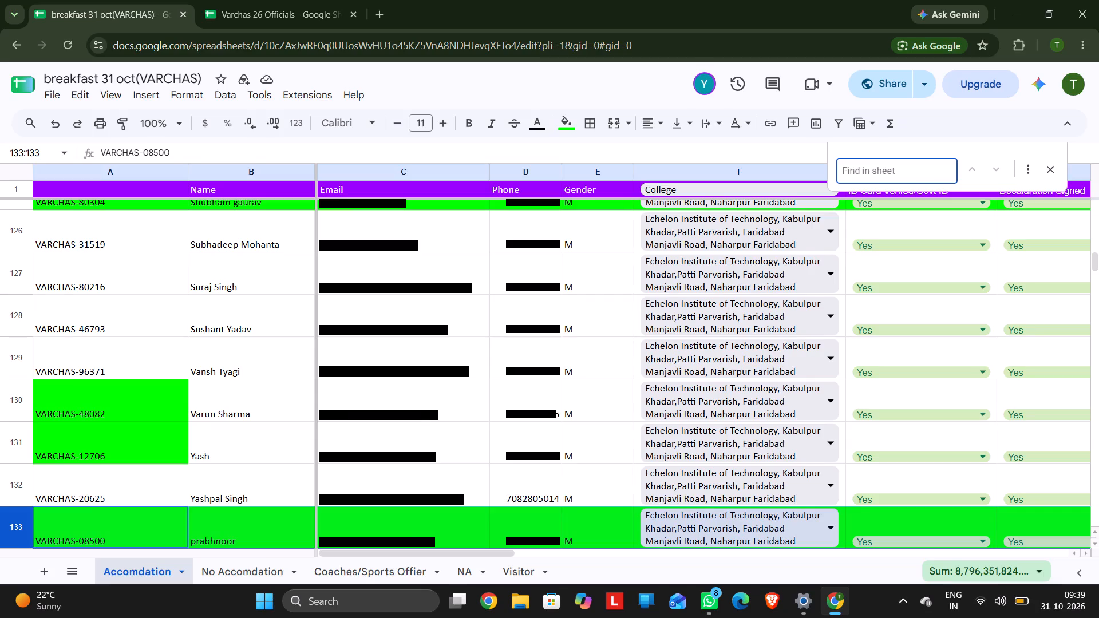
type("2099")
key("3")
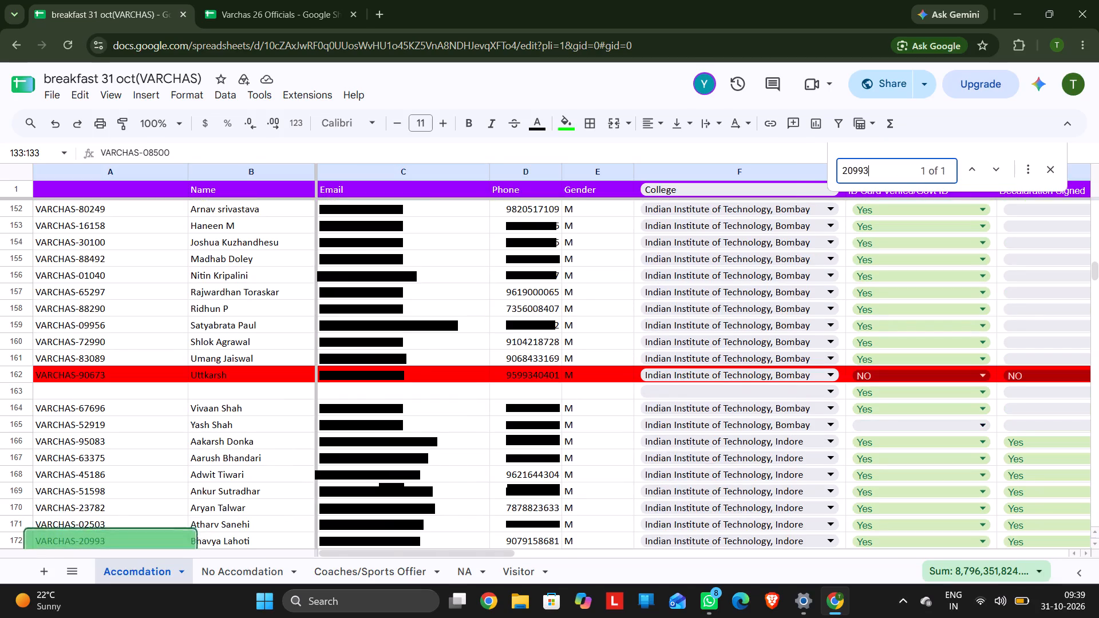
left_click(17, 545)
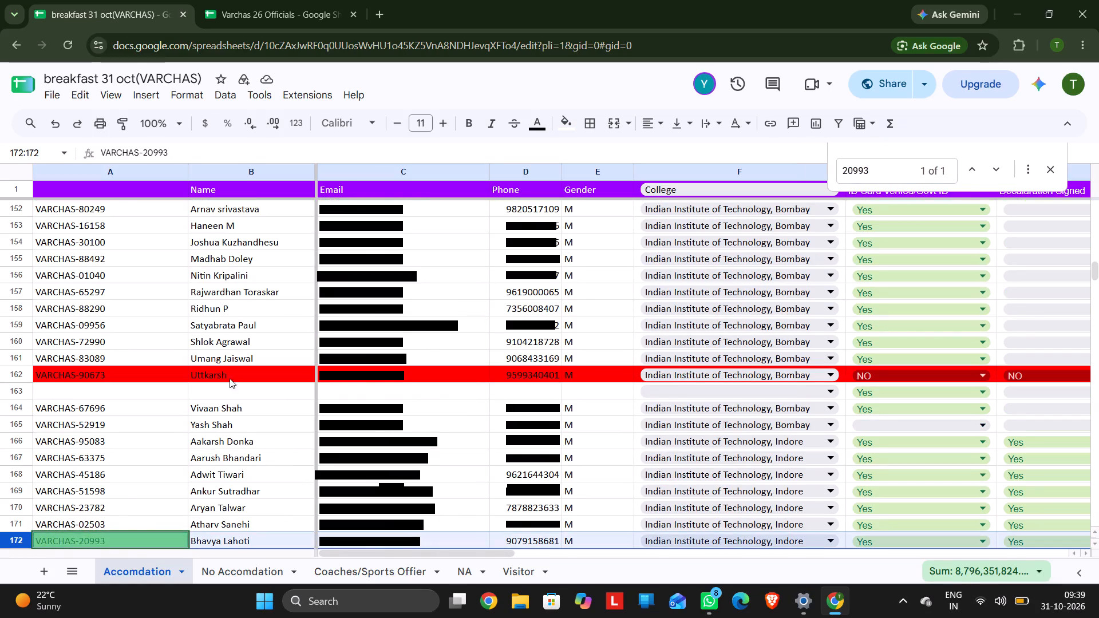
left_click(561, 124)
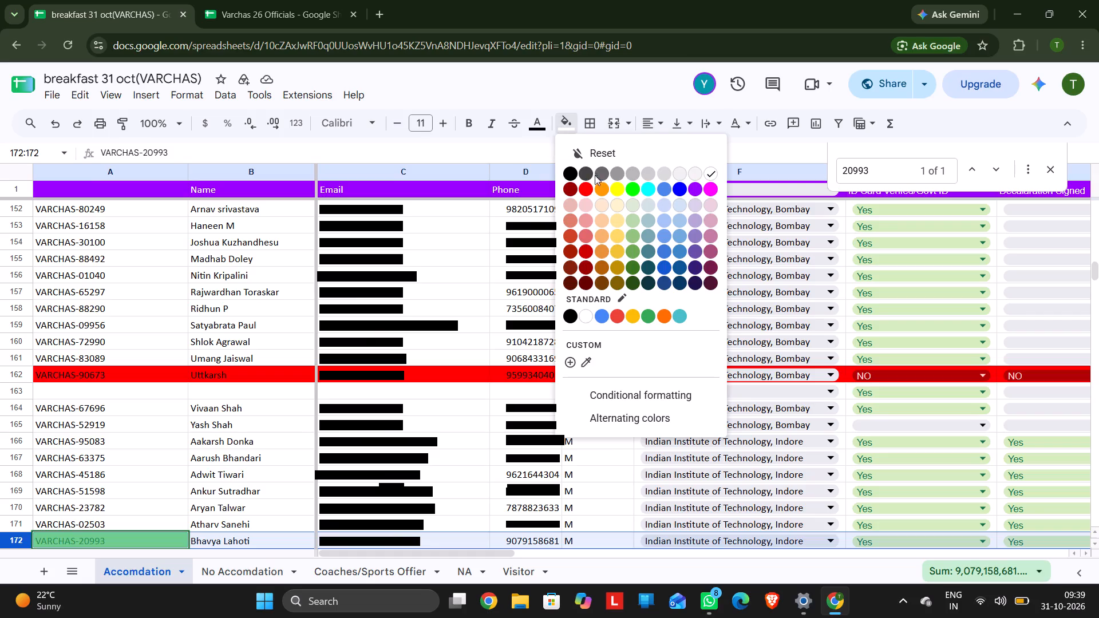
left_click(635, 188)
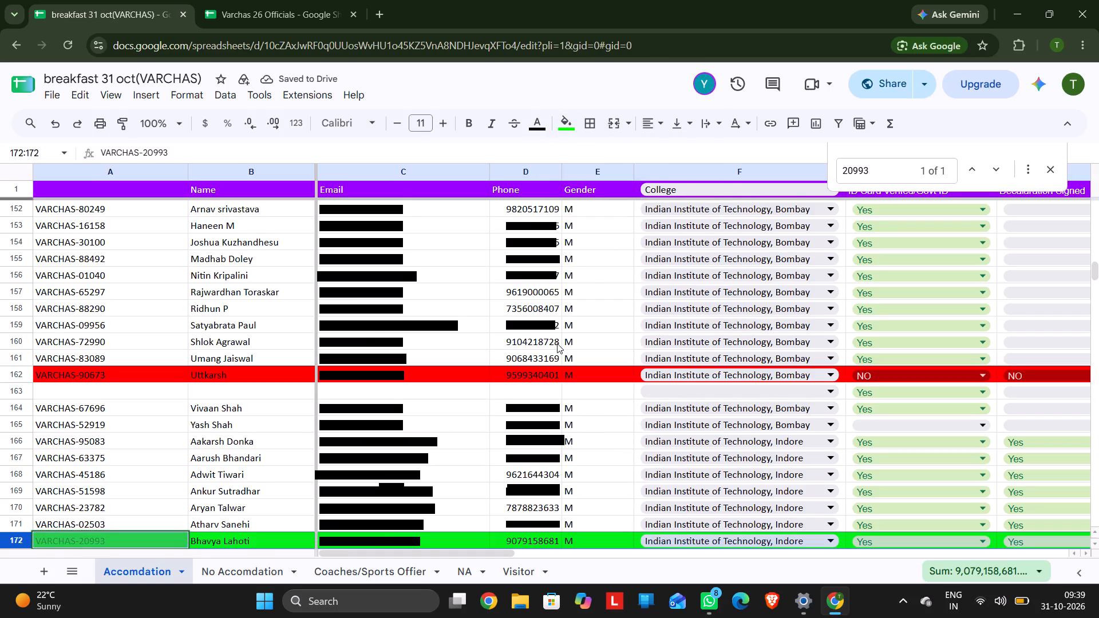
Fill rows 167 to 181 of the Indian Institute of Technology, Indore group with bright green.
scroll(557, 343, "down", 2)
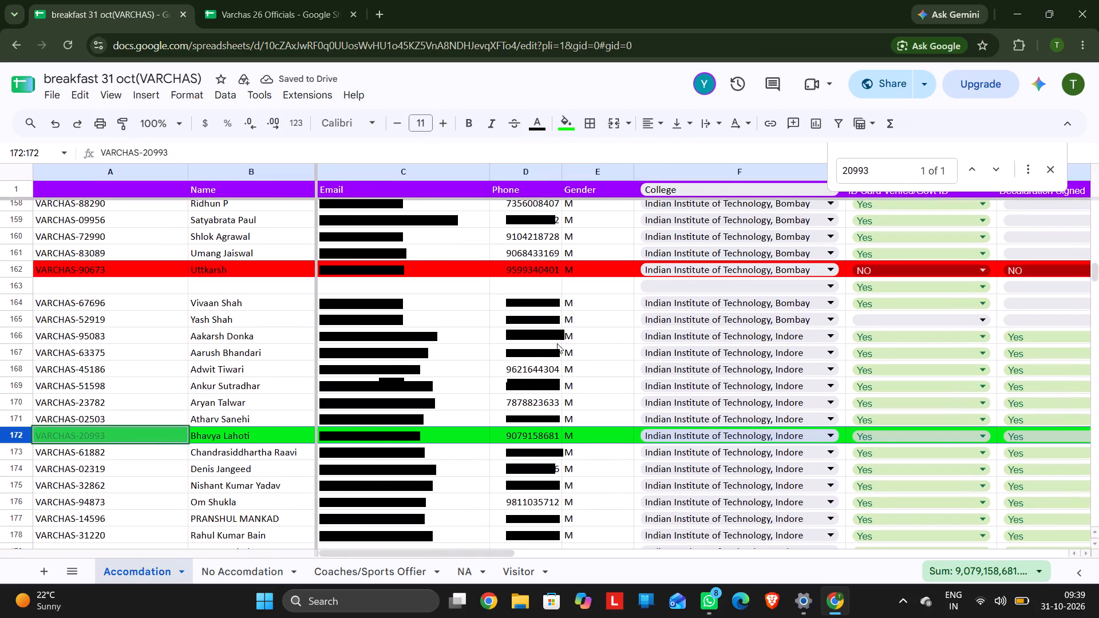
scroll(557, 343, "down", 1)
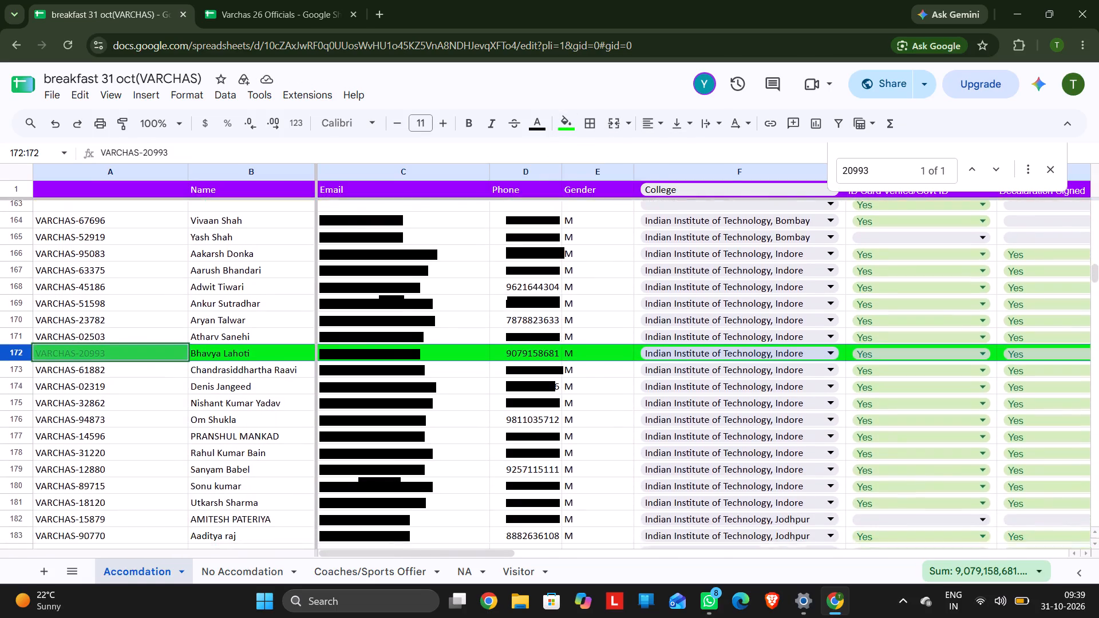
scroll(557, 343, "down", 1)
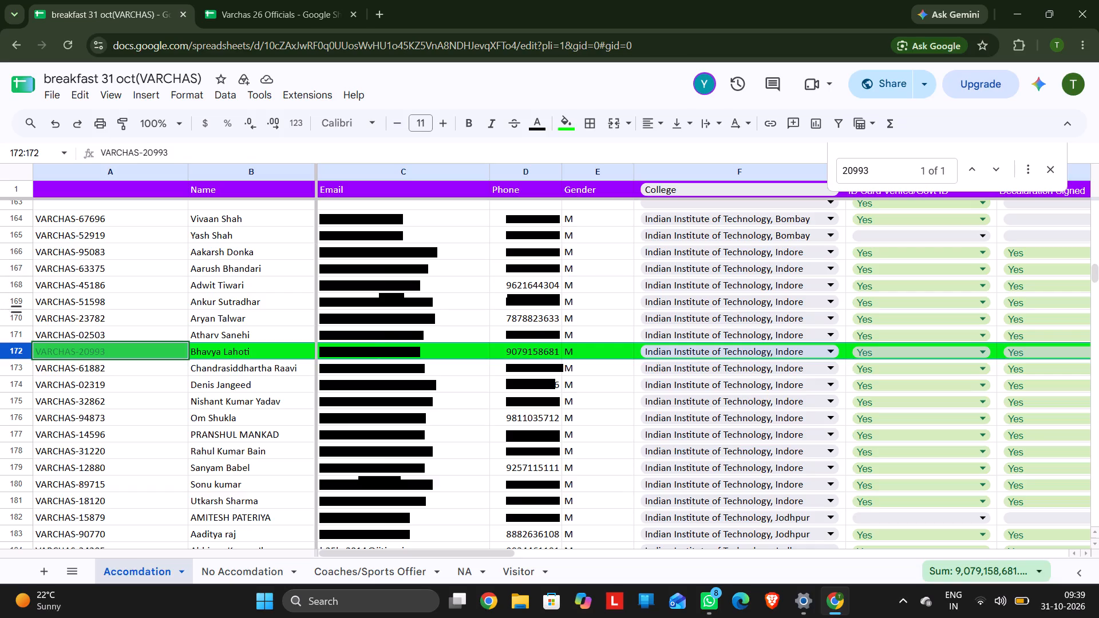
left_click_drag(1, 262, 37, 334)
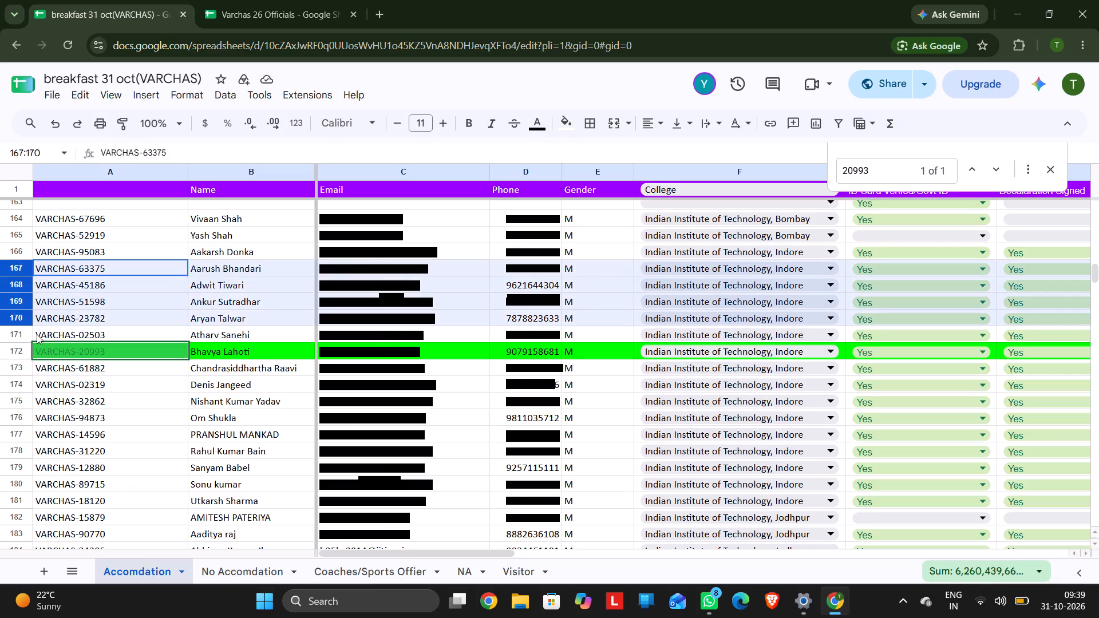
left_click_drag(37, 334, 86, 474)
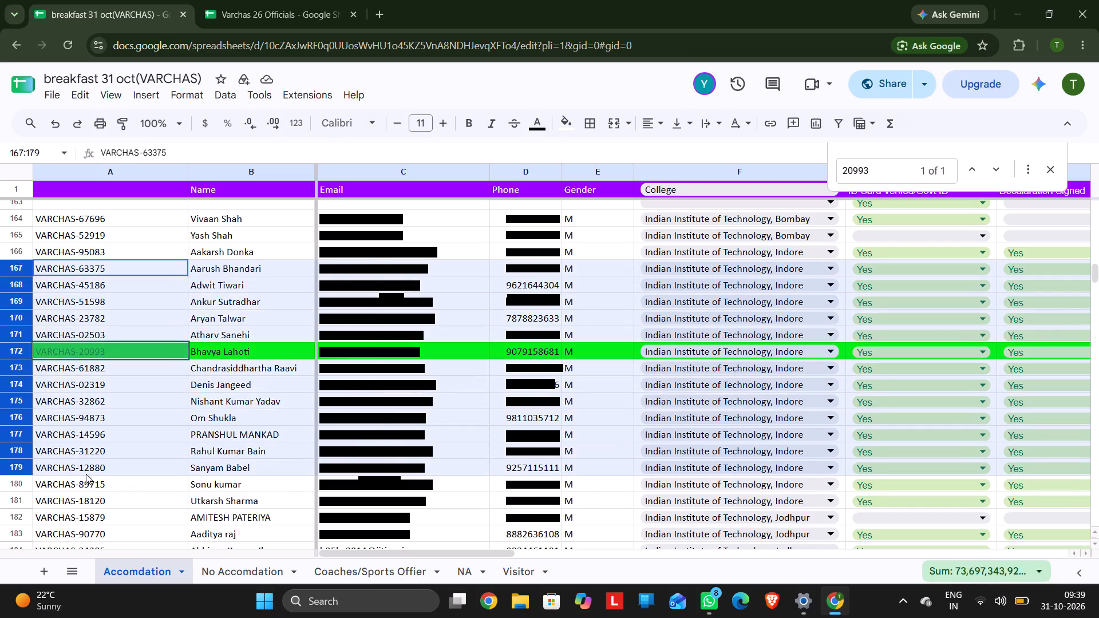
left_click_drag(86, 474, 94, 501)
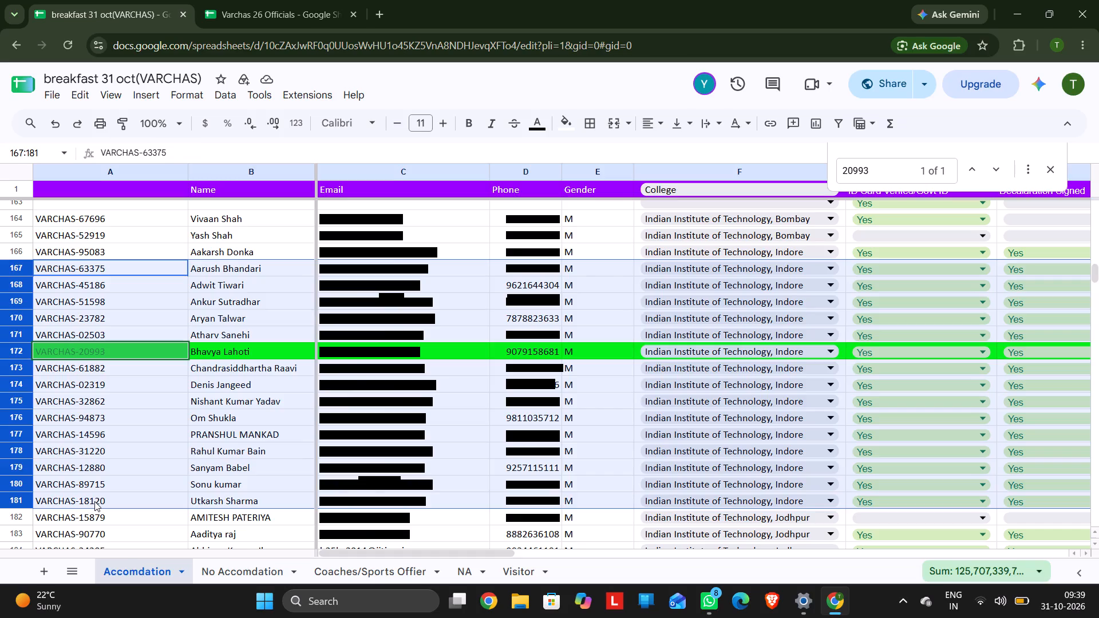
left_click(563, 130)
left_click(634, 192)
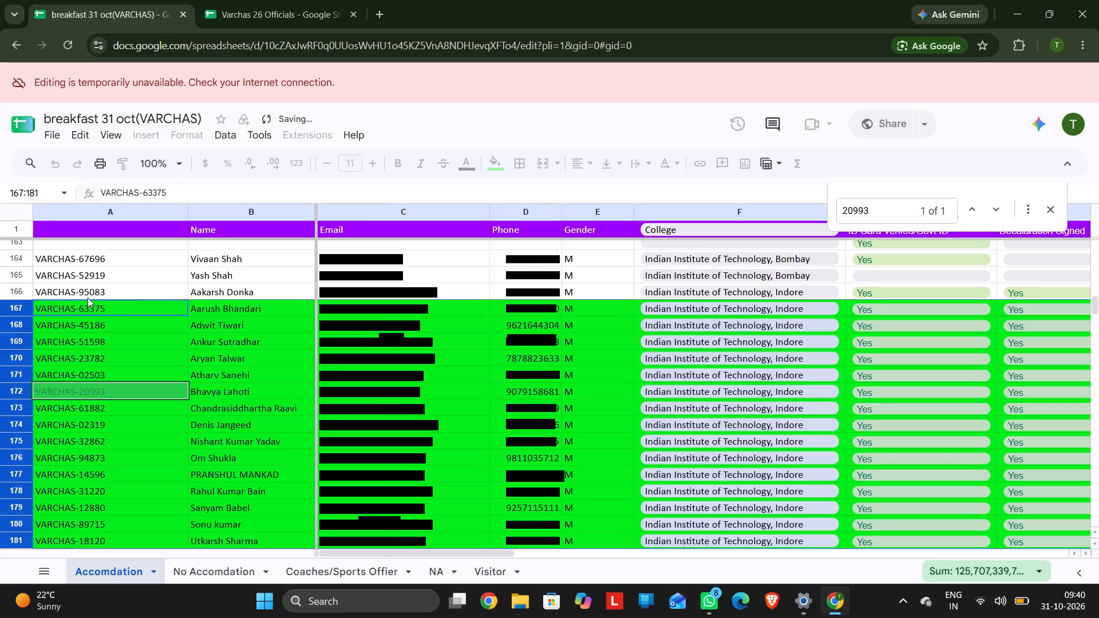
scroll(88, 298, "up", 1)
Search the Accomdation sheet for the registration number in row 128, select that whole row and try to open its fill colour.
double_click(882, 203)
key("BackSpace")
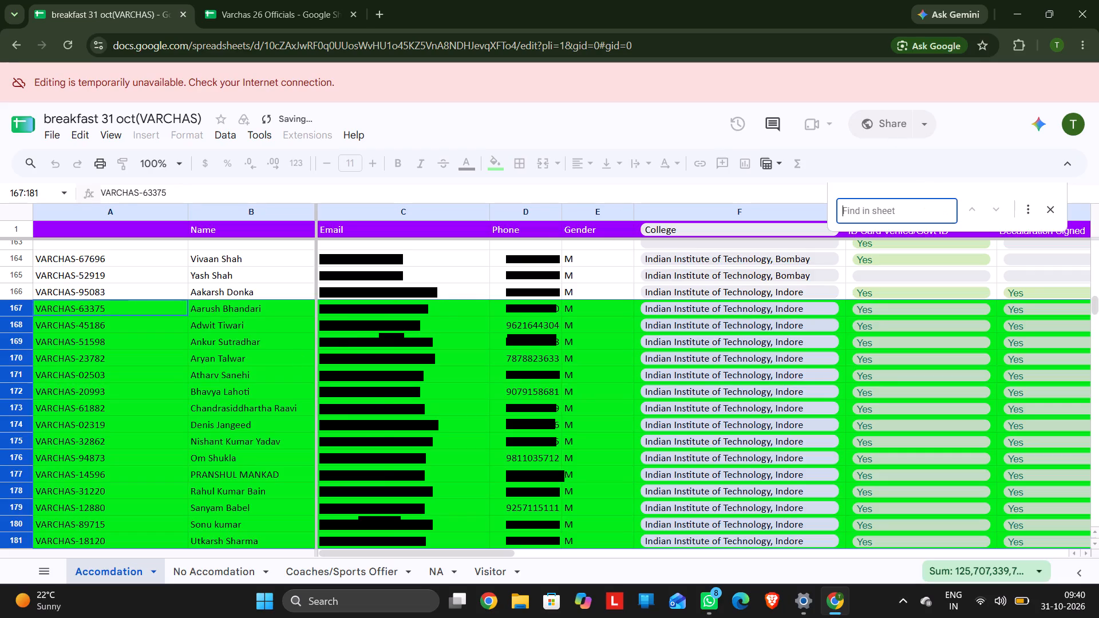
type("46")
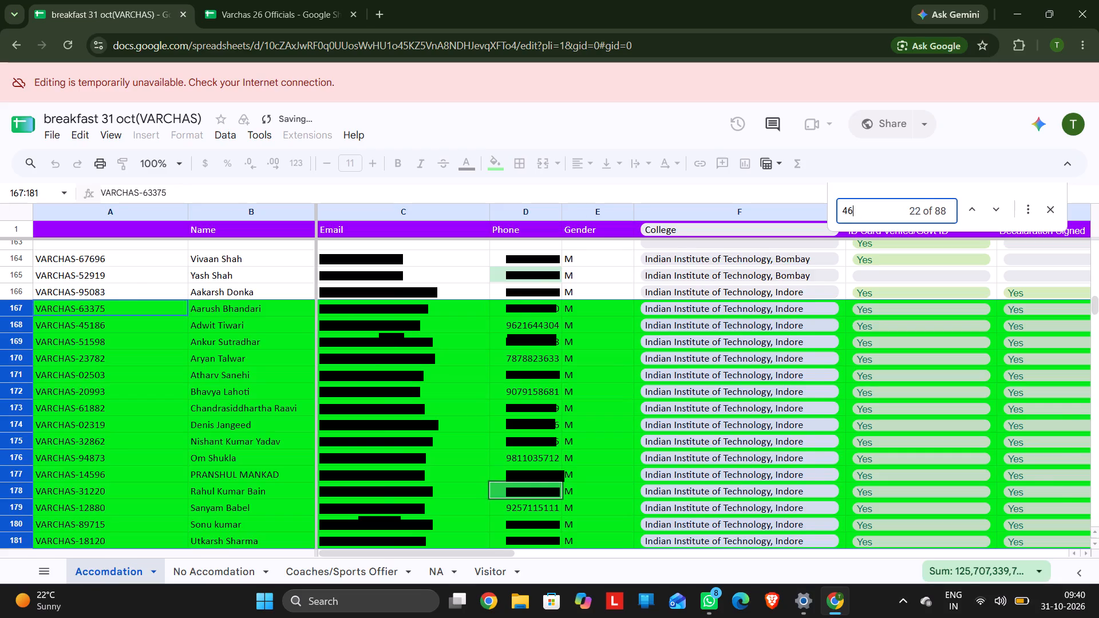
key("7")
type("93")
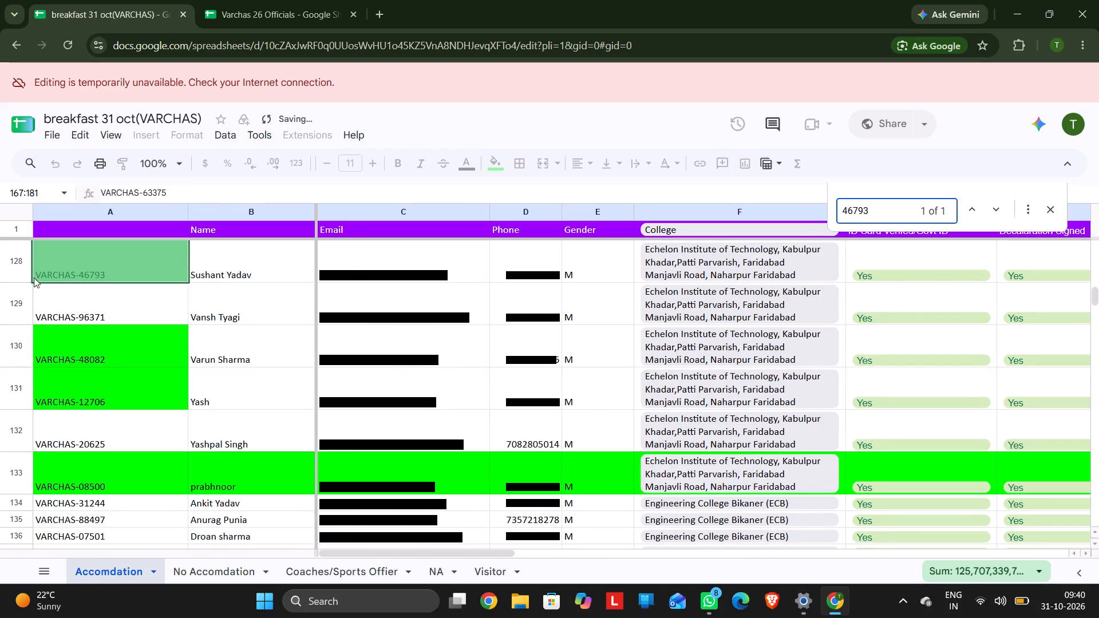
left_click(25, 269)
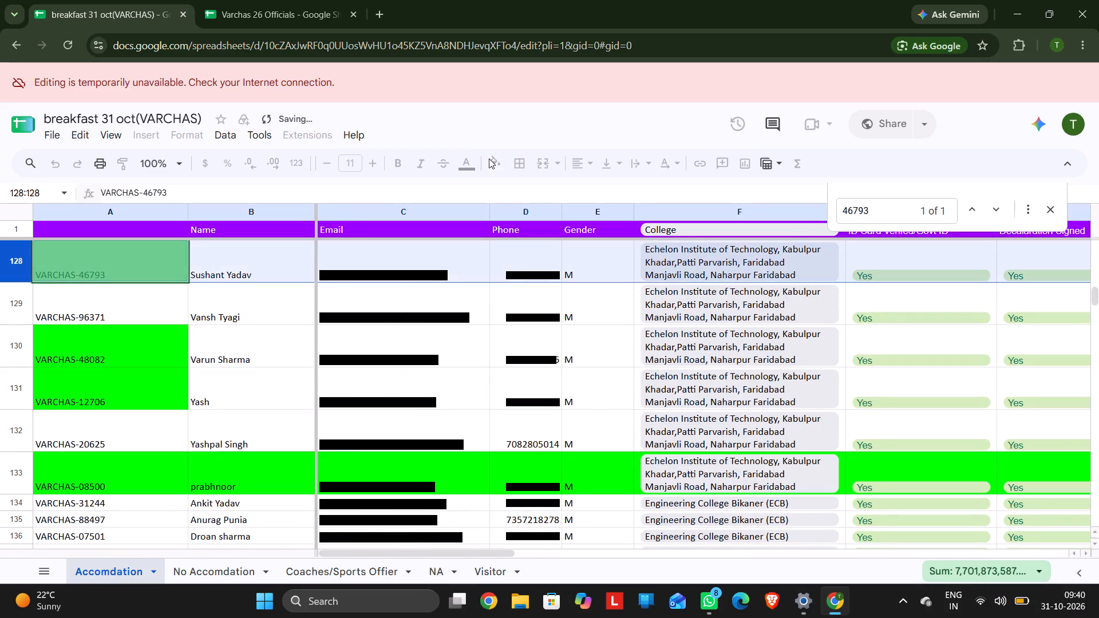
left_click(489, 159)
left_click(496, 166)
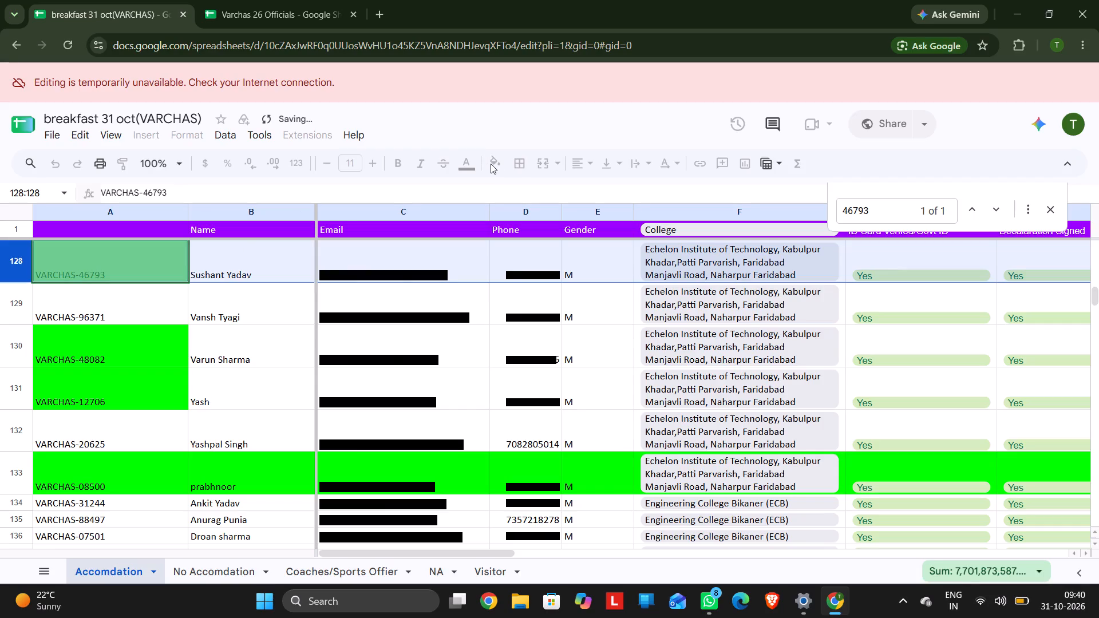
left_click(491, 164)
left_click(491, 164)
Switch the computer's Wi-Fi connection from IITJ_WLAN to the IQOO NEO10R network.
left_click(1003, 605)
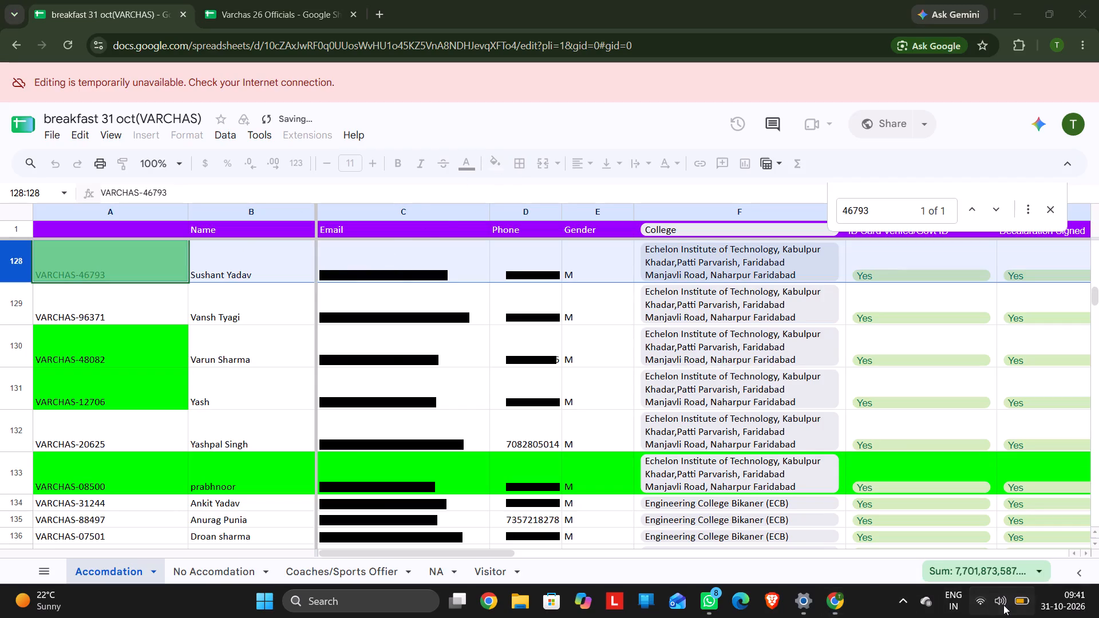
left_click(900, 343)
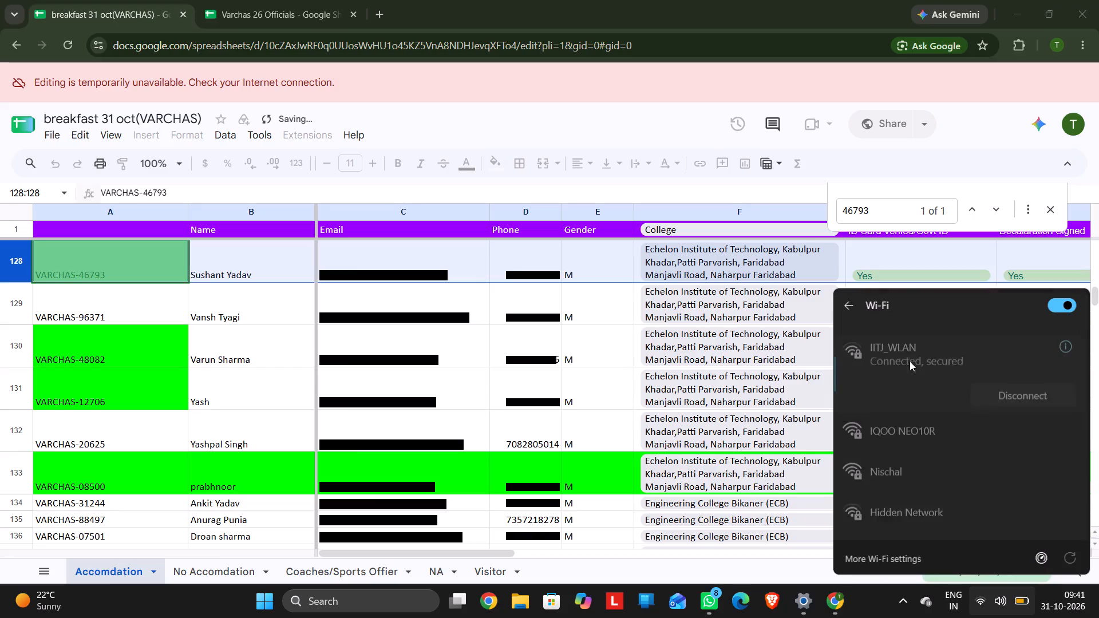
left_click(933, 419)
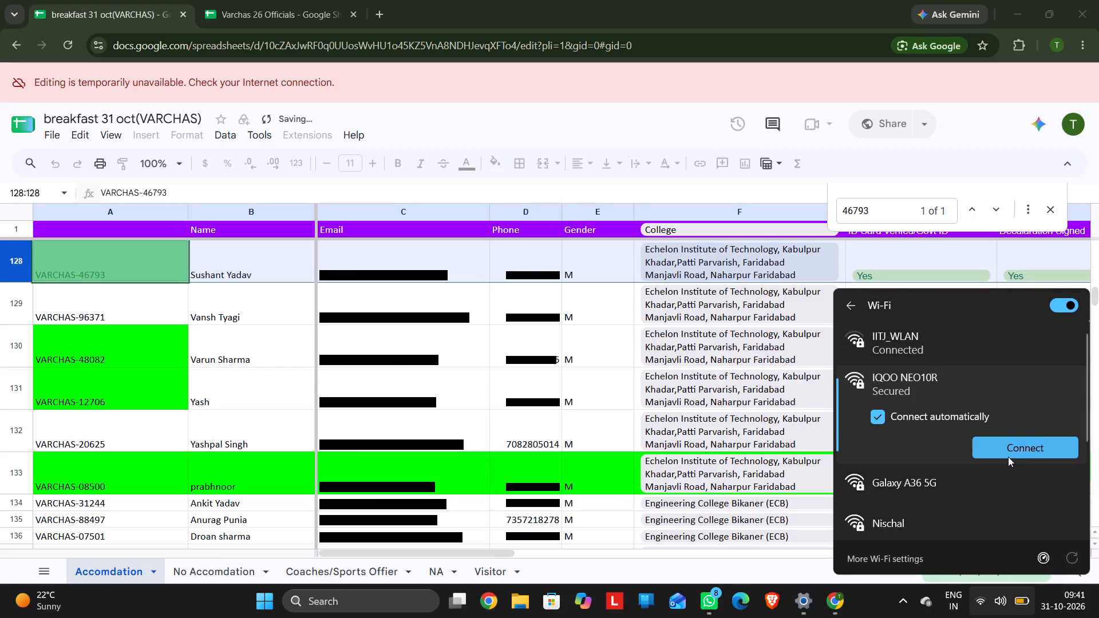
left_click(1008, 457)
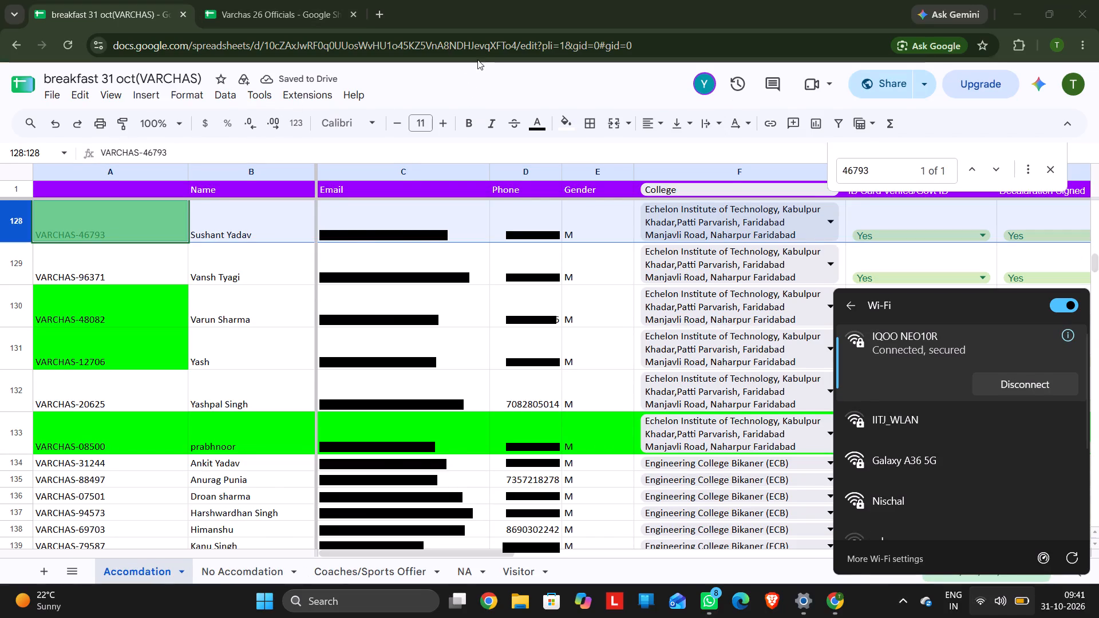
Fill row 128 of the Echelon Institute of Technology group with bright green.
left_click(568, 123)
left_click(631, 185)
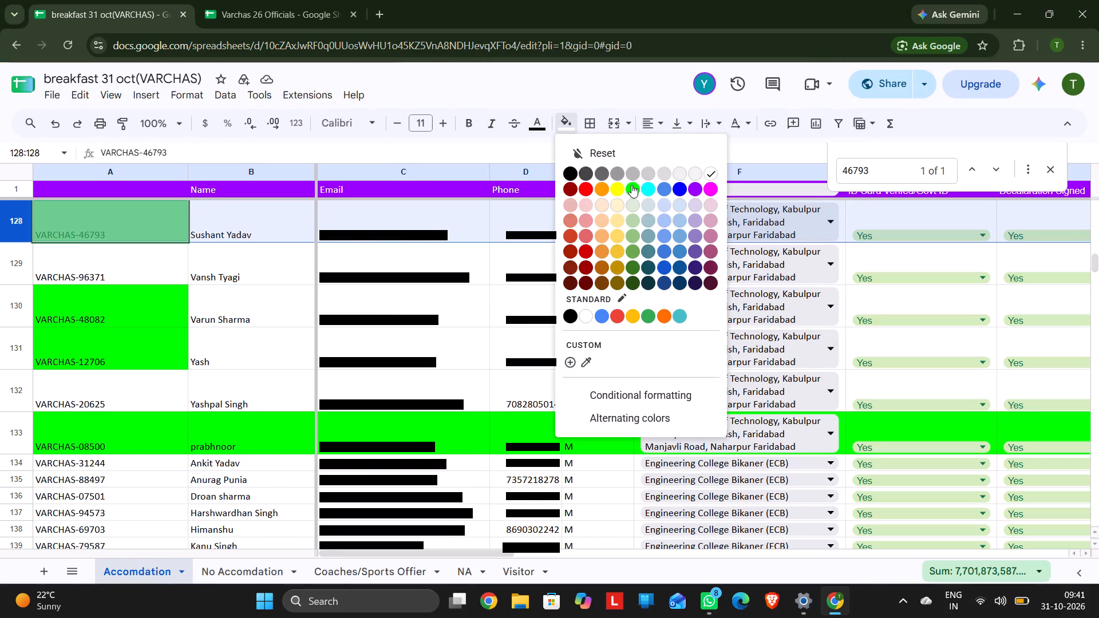
Search for the registration number in row 105 of the Echelon Institute of Technology group and select that whole row.
double_click(884, 177)
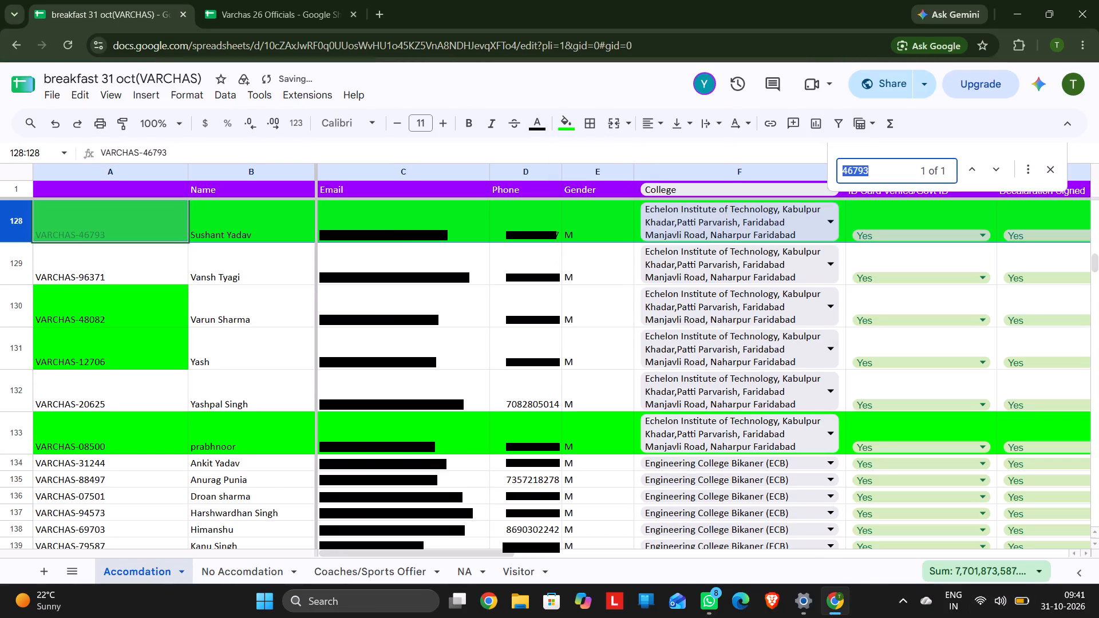
key("BackSpace")
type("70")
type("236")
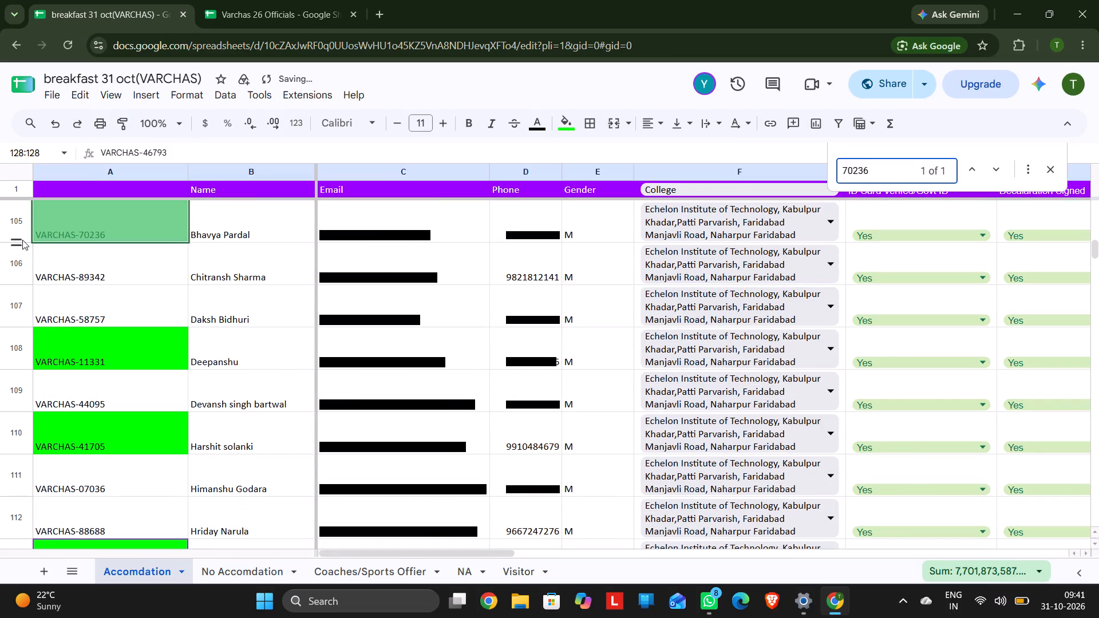
double_click(22, 240)
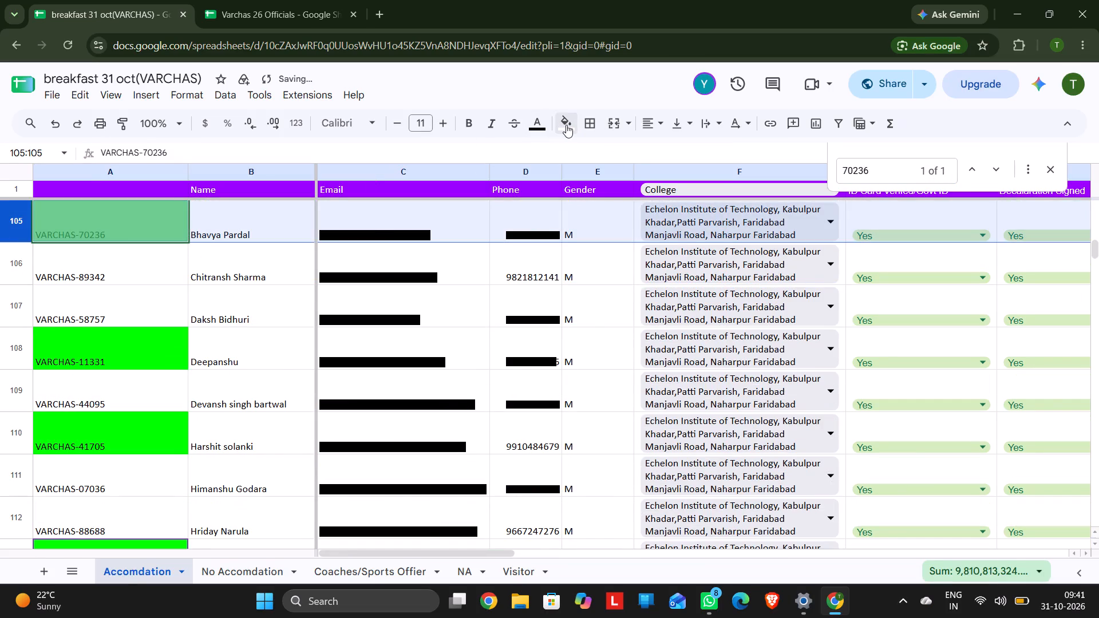
left_click(566, 125)
left_click(635, 187)
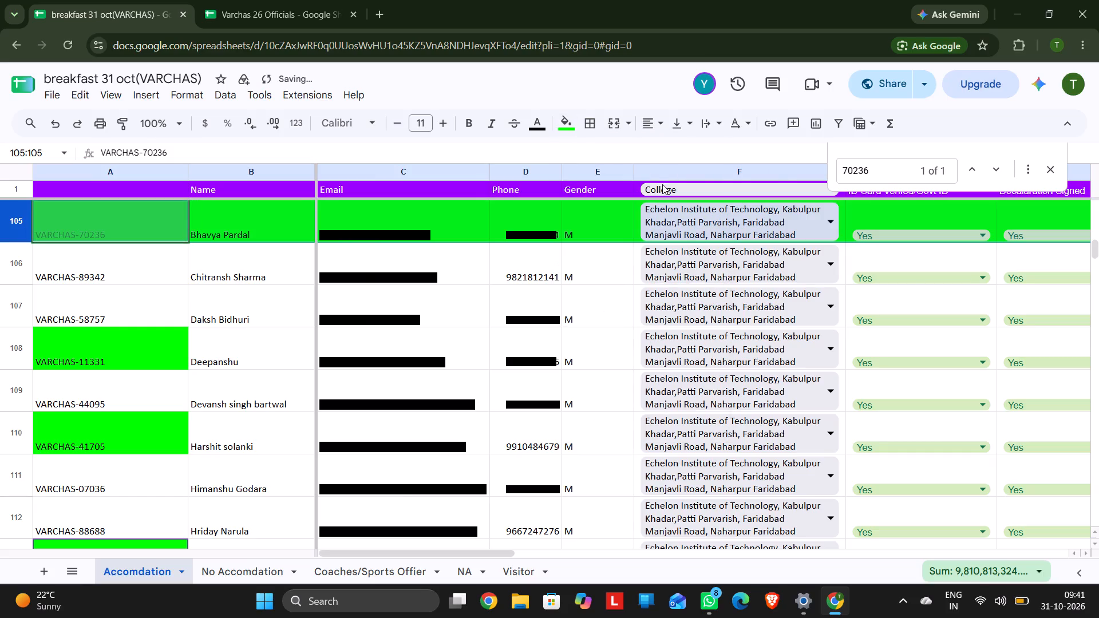
double_click(883, 179)
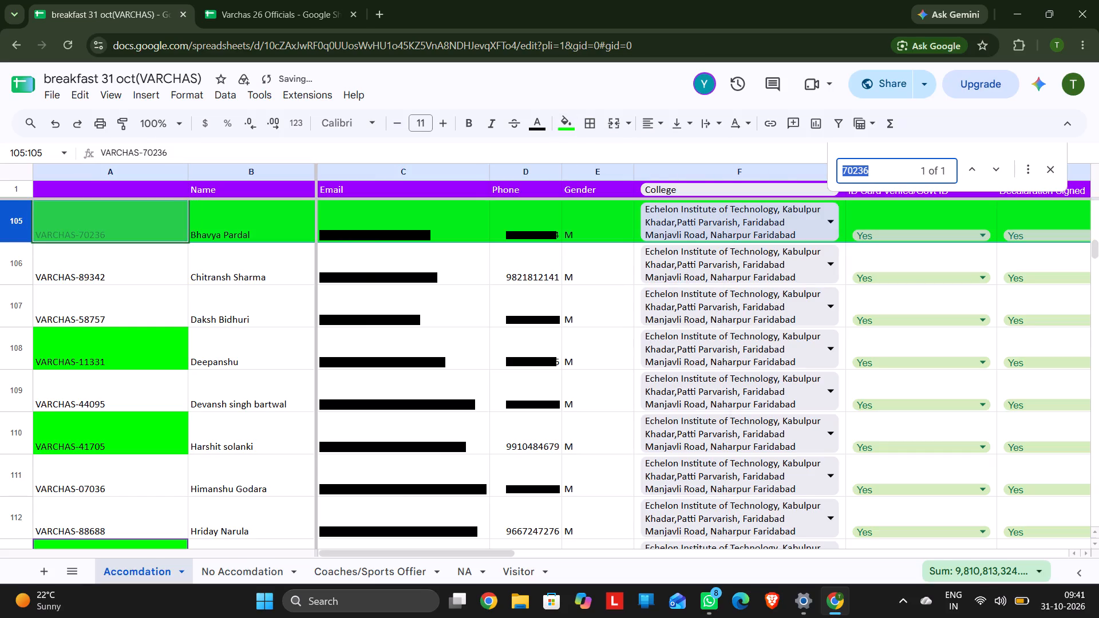
key("BackSpace")
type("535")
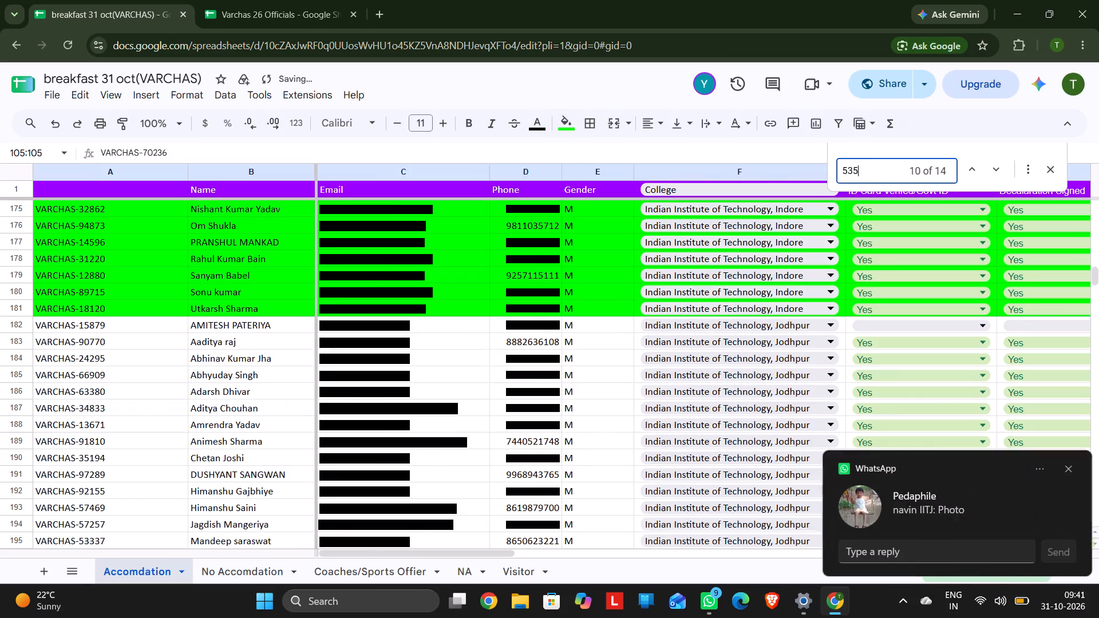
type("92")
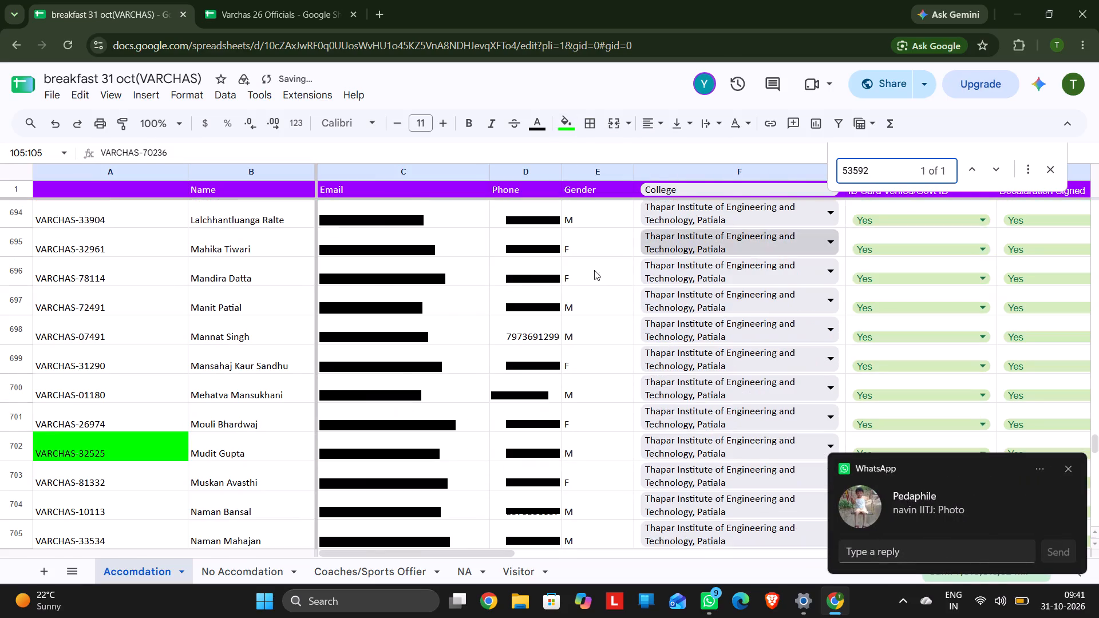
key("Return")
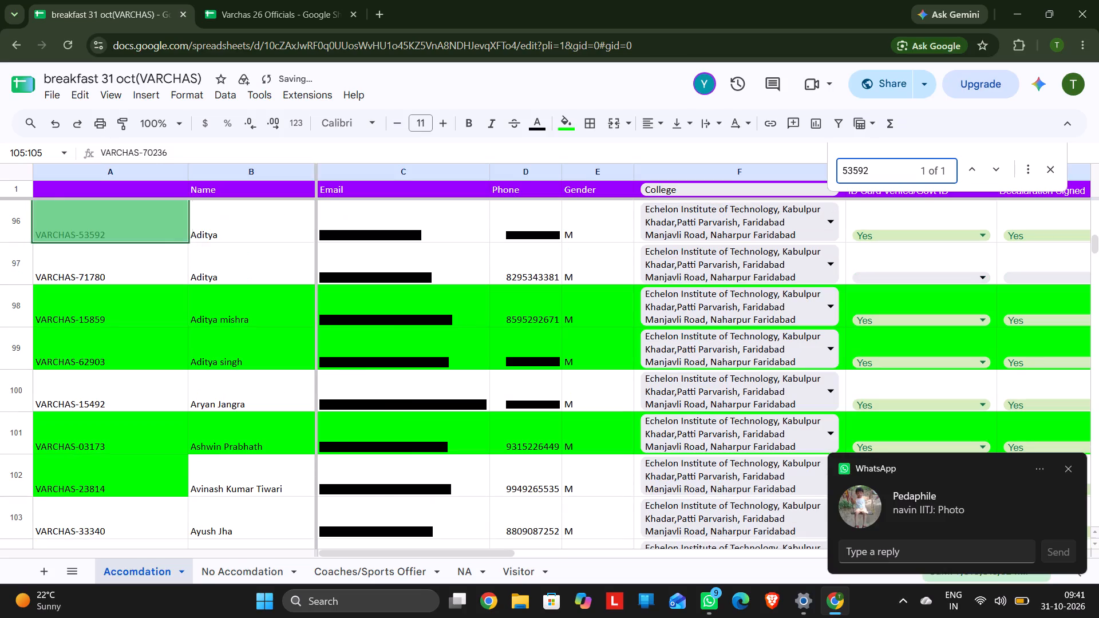
left_click(15, 223)
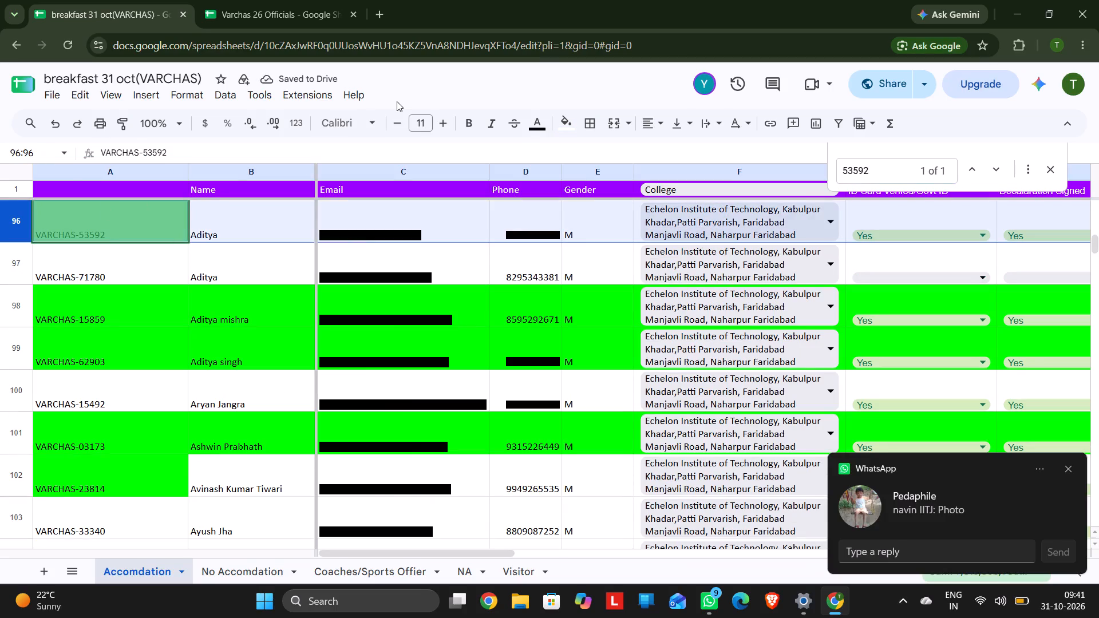
left_click(561, 121)
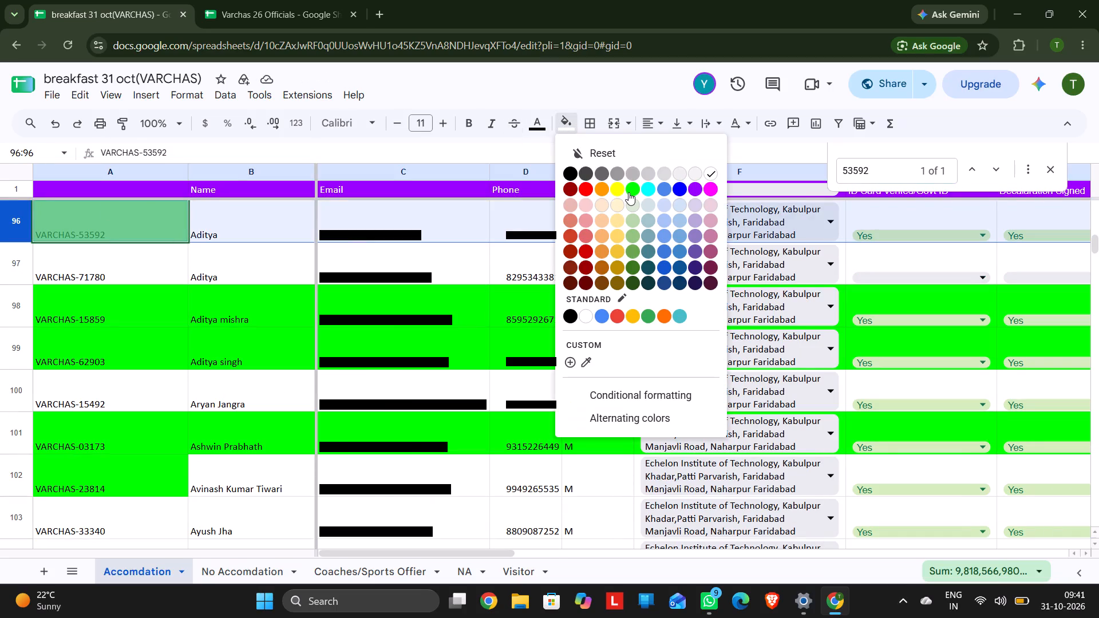
left_click(628, 192)
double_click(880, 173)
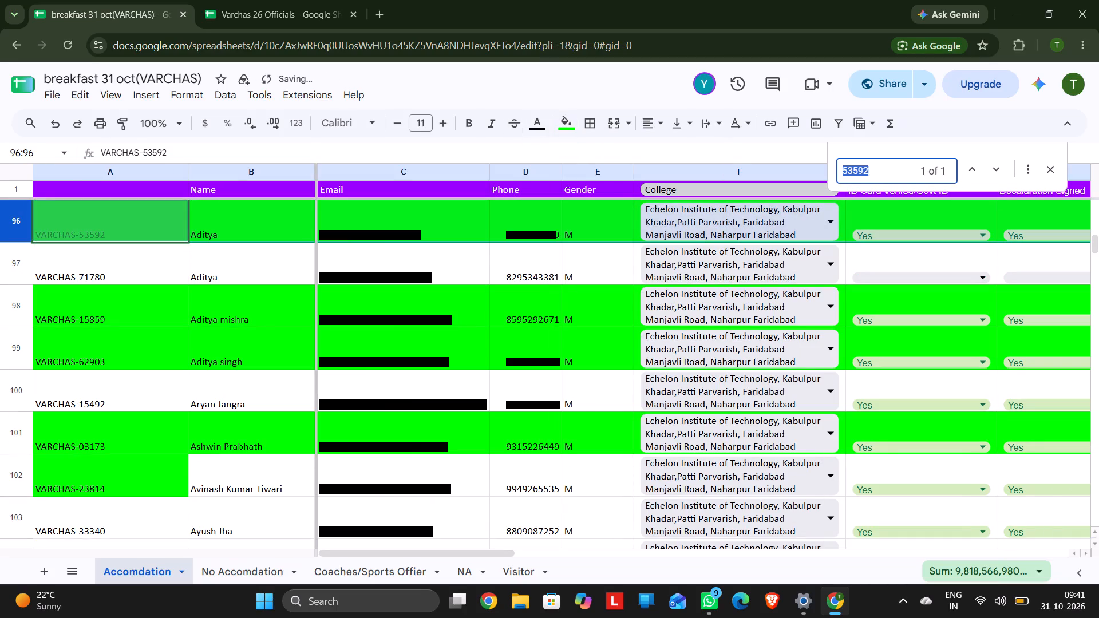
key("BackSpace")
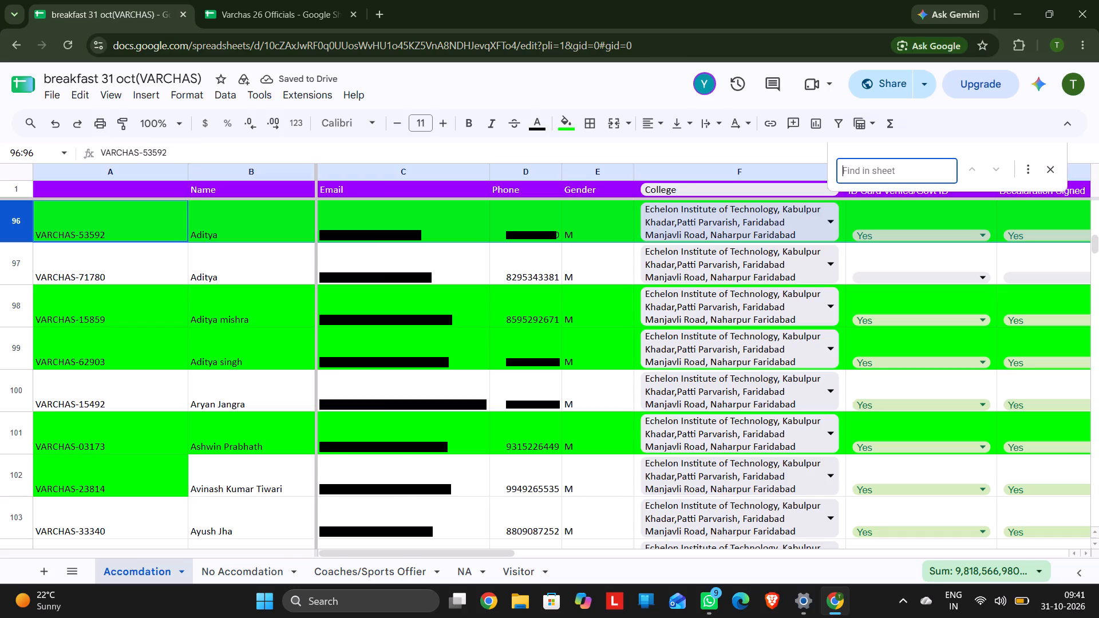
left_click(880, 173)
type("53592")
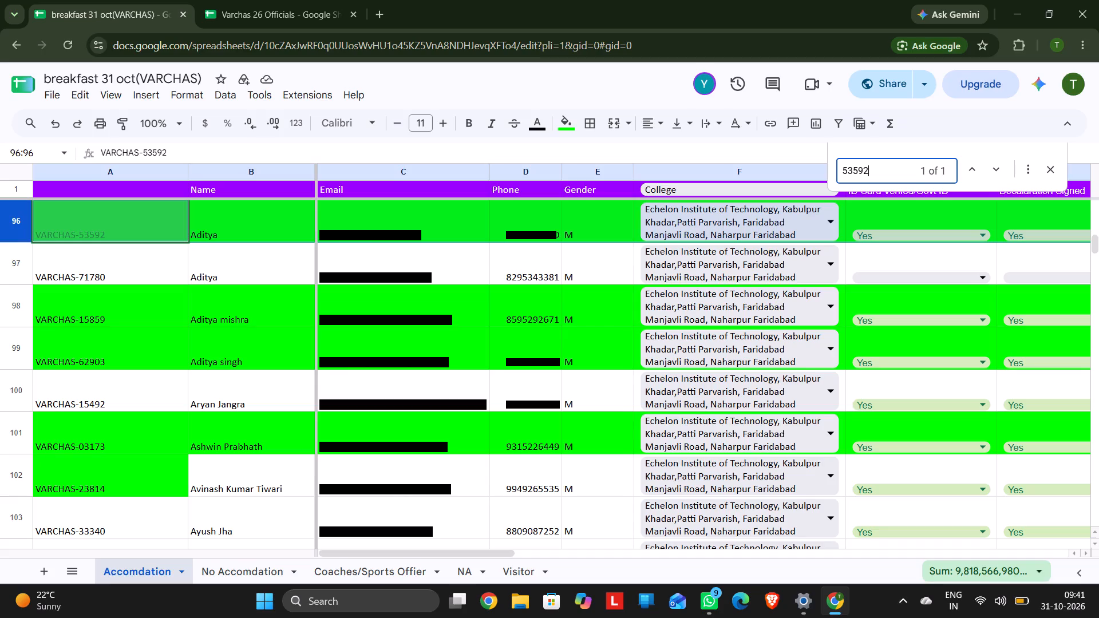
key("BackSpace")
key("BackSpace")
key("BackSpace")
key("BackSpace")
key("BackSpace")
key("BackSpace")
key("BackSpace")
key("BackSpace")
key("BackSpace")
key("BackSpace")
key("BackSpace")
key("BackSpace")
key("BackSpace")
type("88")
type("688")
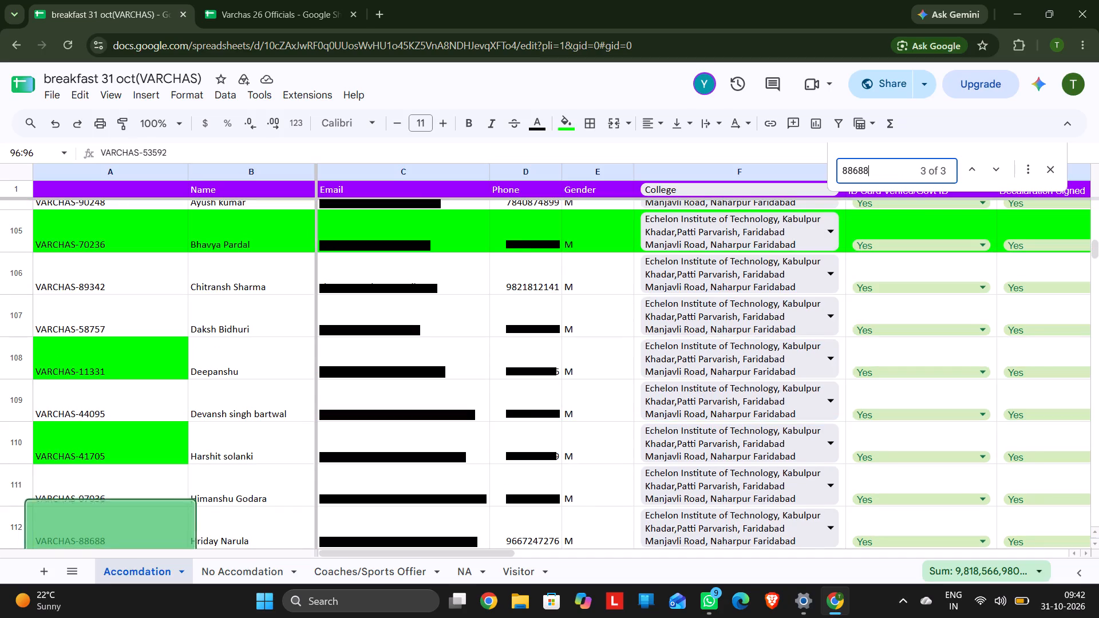
left_click(18, 523)
left_click(567, 120)
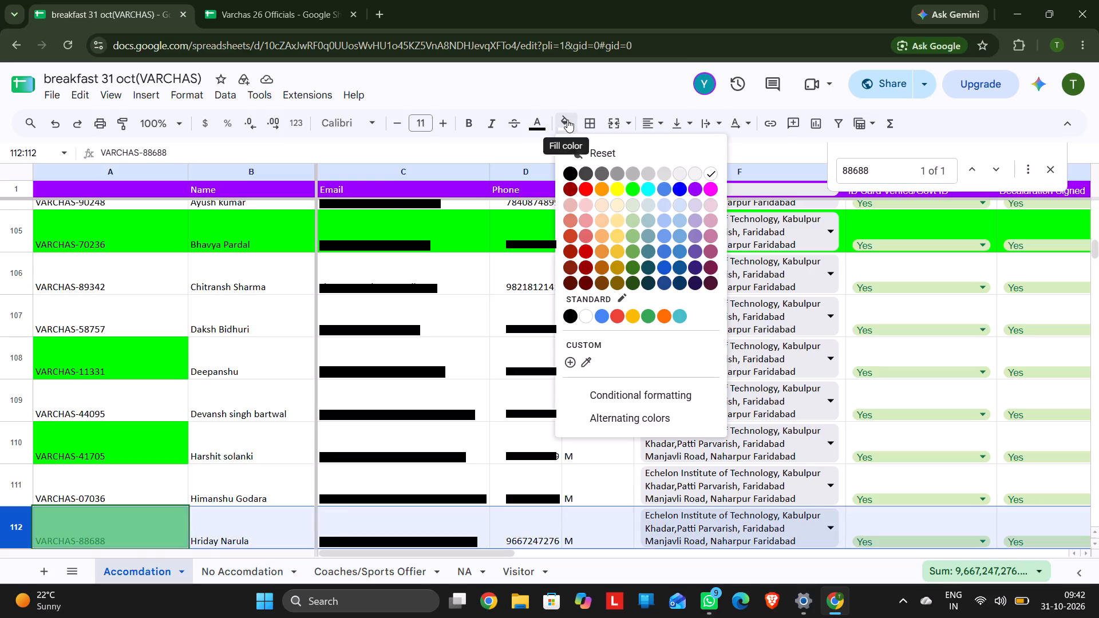
left_click(634, 189)
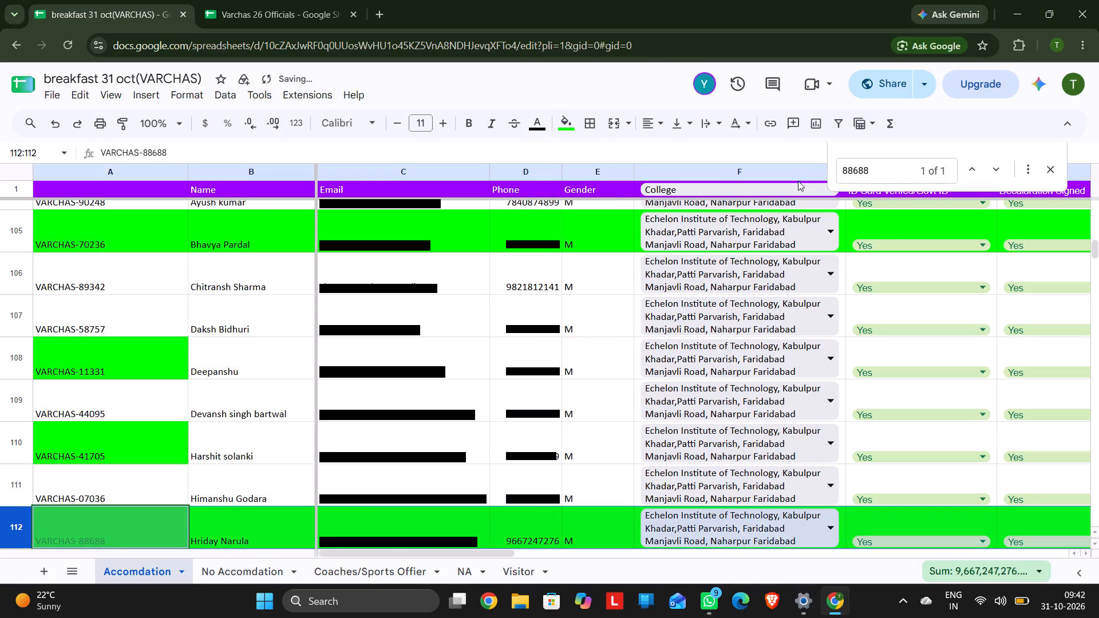
double_click(874, 172)
key("BackSpace")
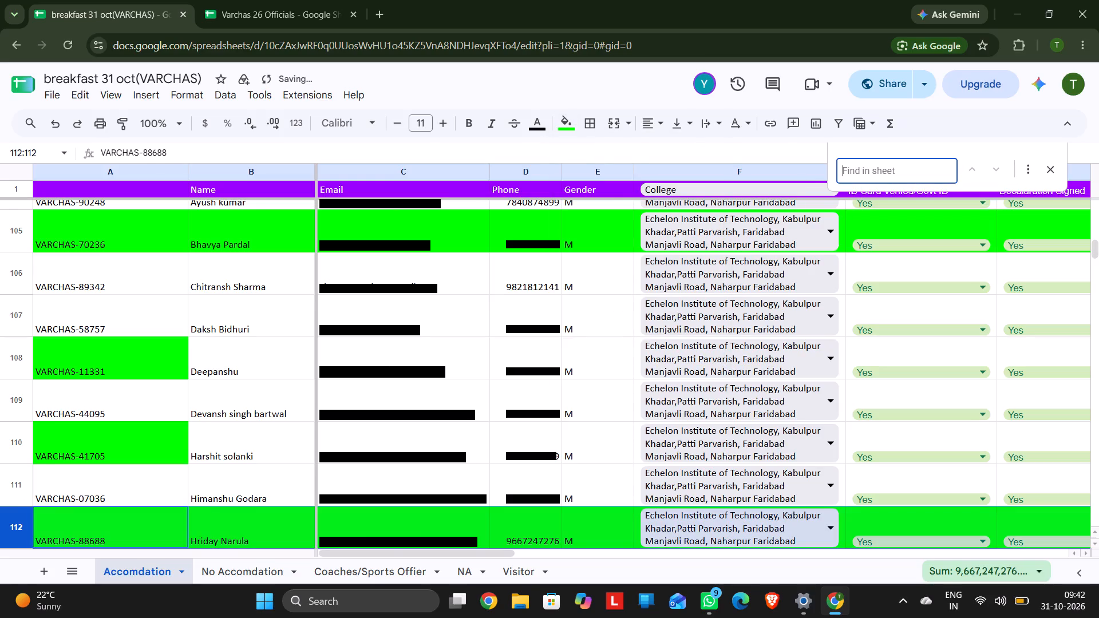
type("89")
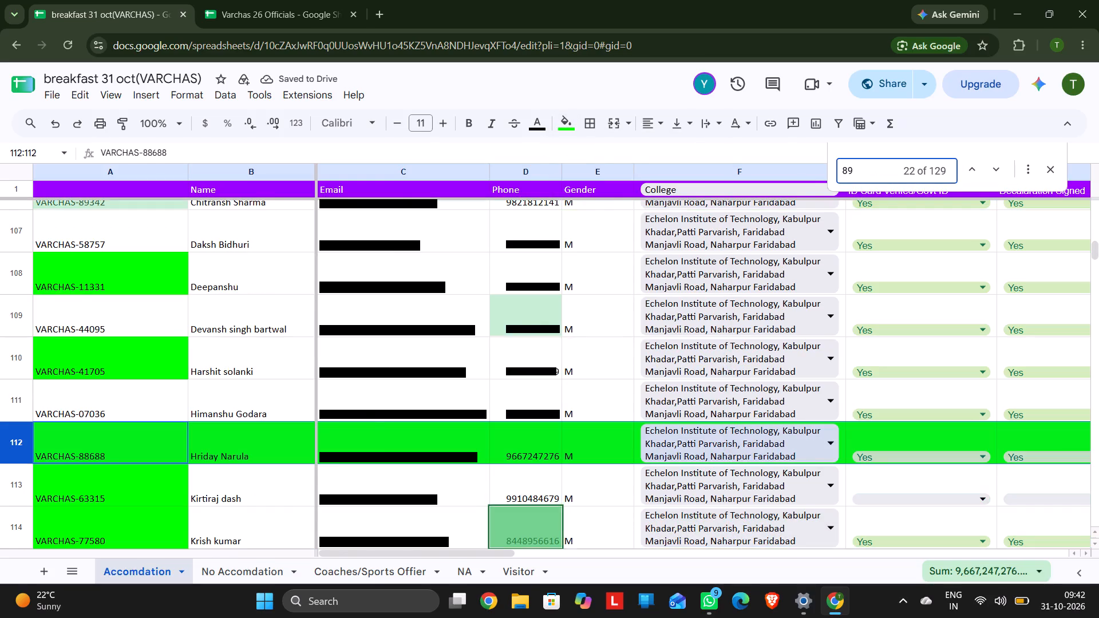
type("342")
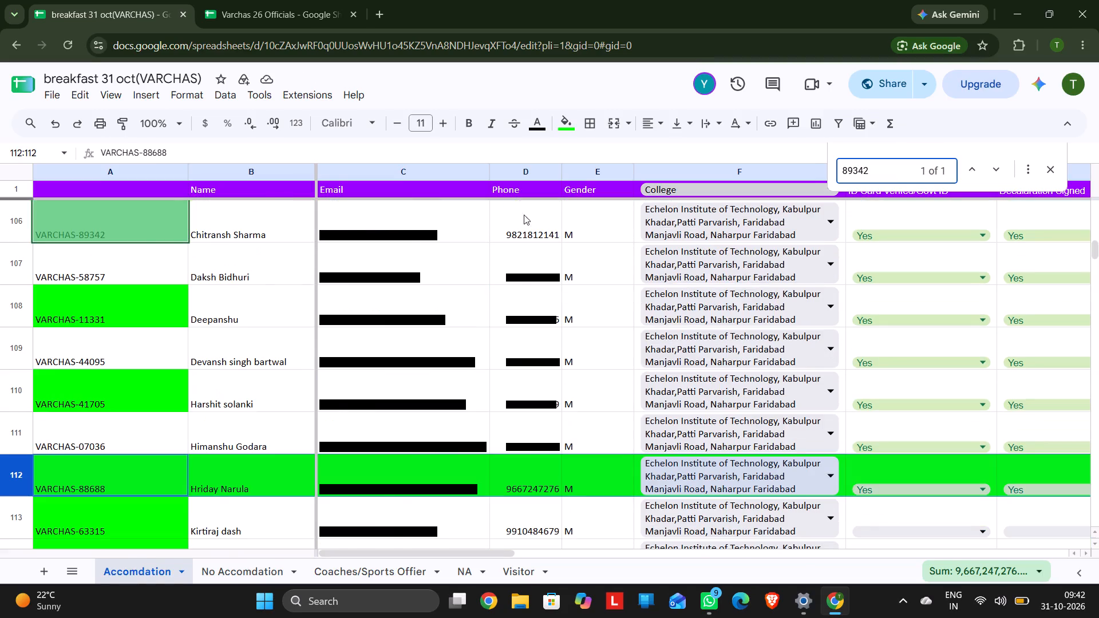
left_click(15, 217)
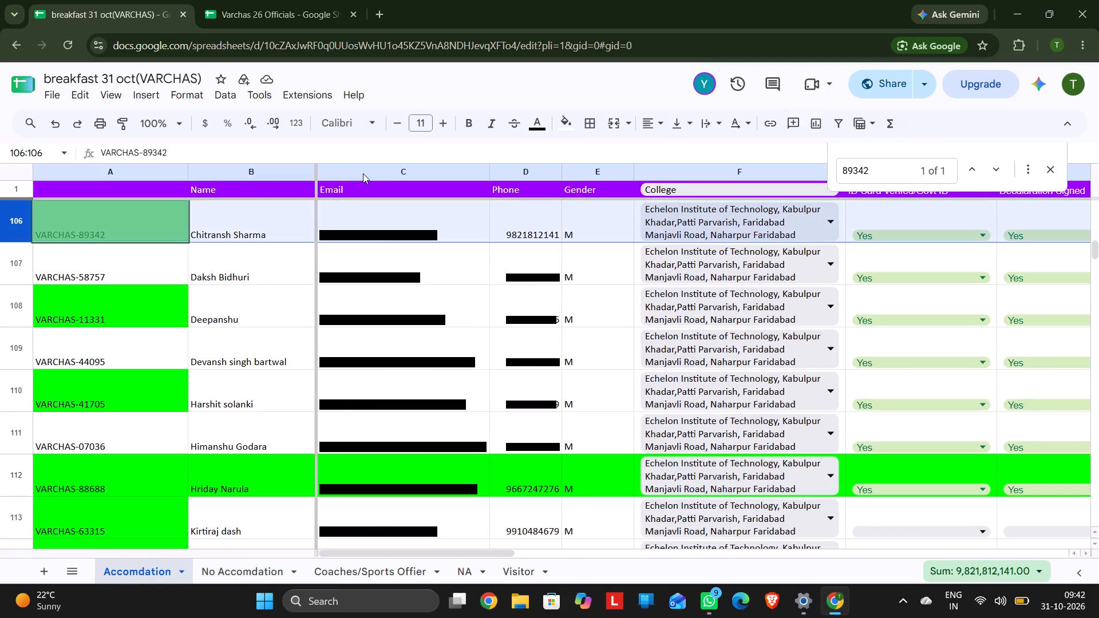
left_click_drag(565, 126, 633, 187)
left_click(633, 187)
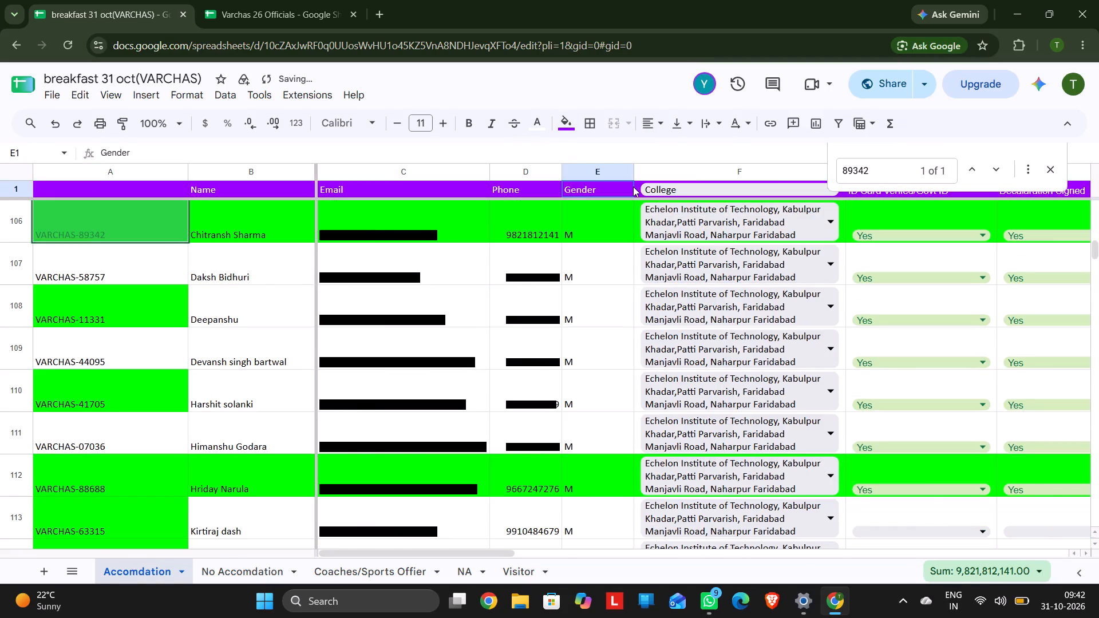
double_click(880, 167)
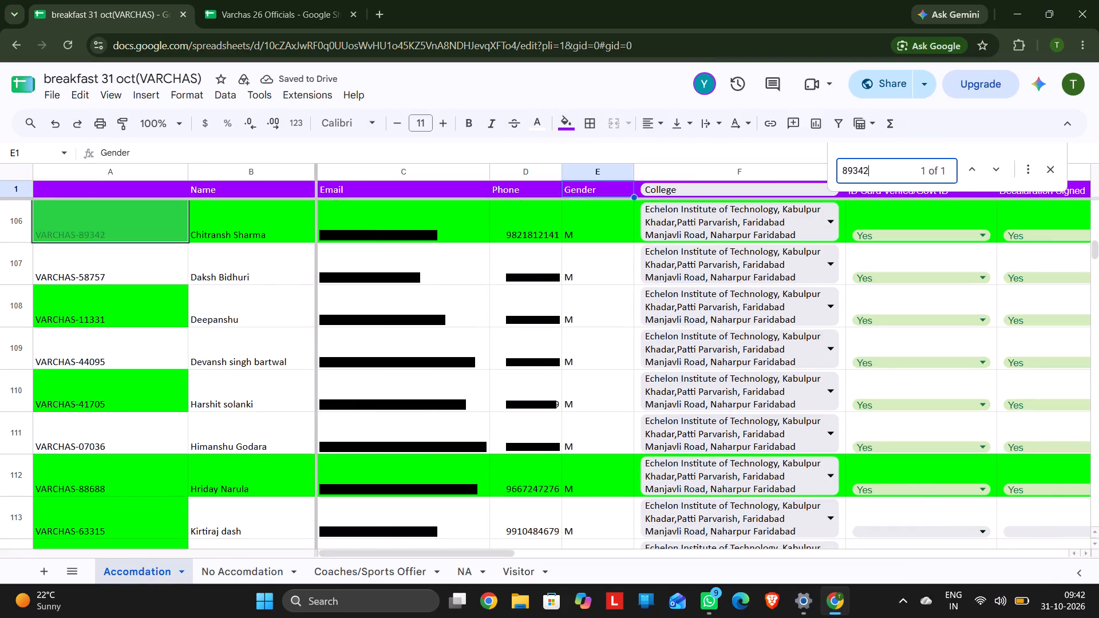
key("BackSpace")
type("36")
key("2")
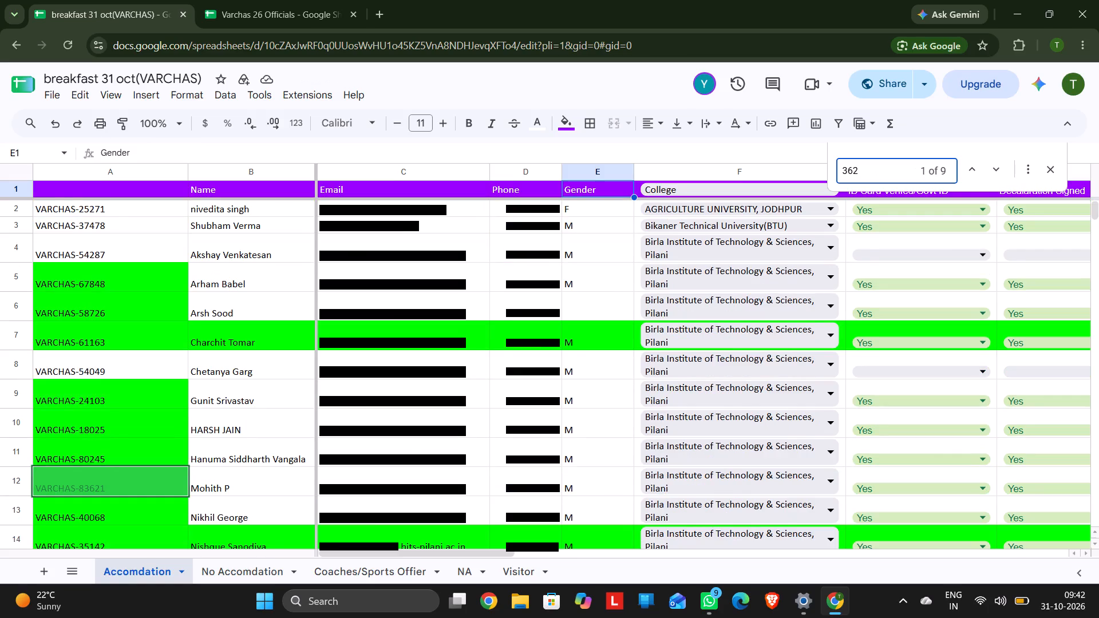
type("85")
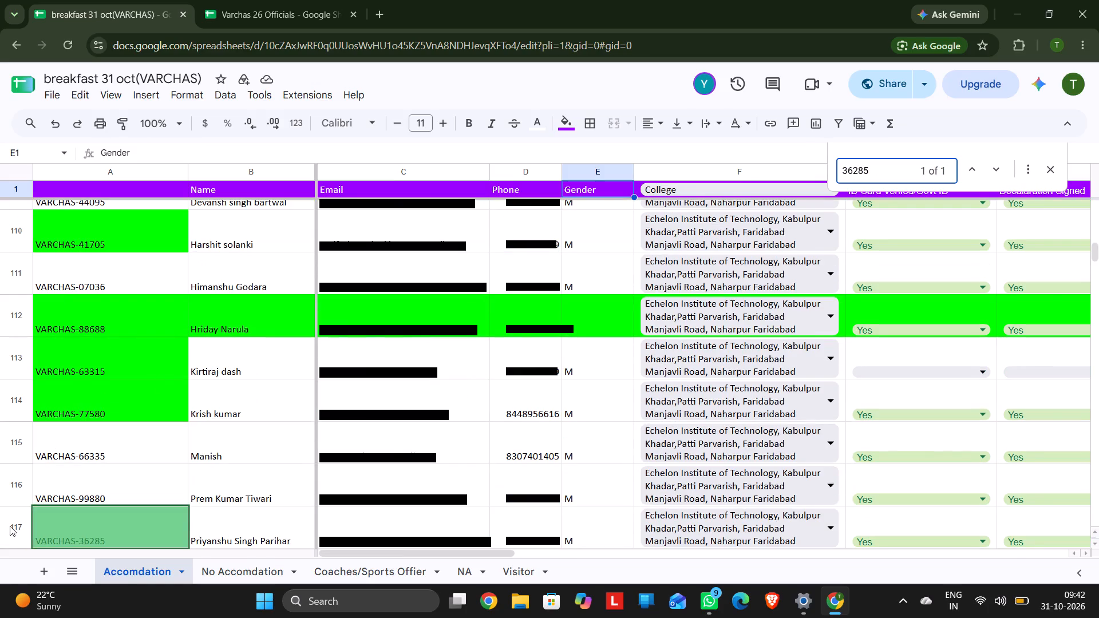
left_click(10, 526)
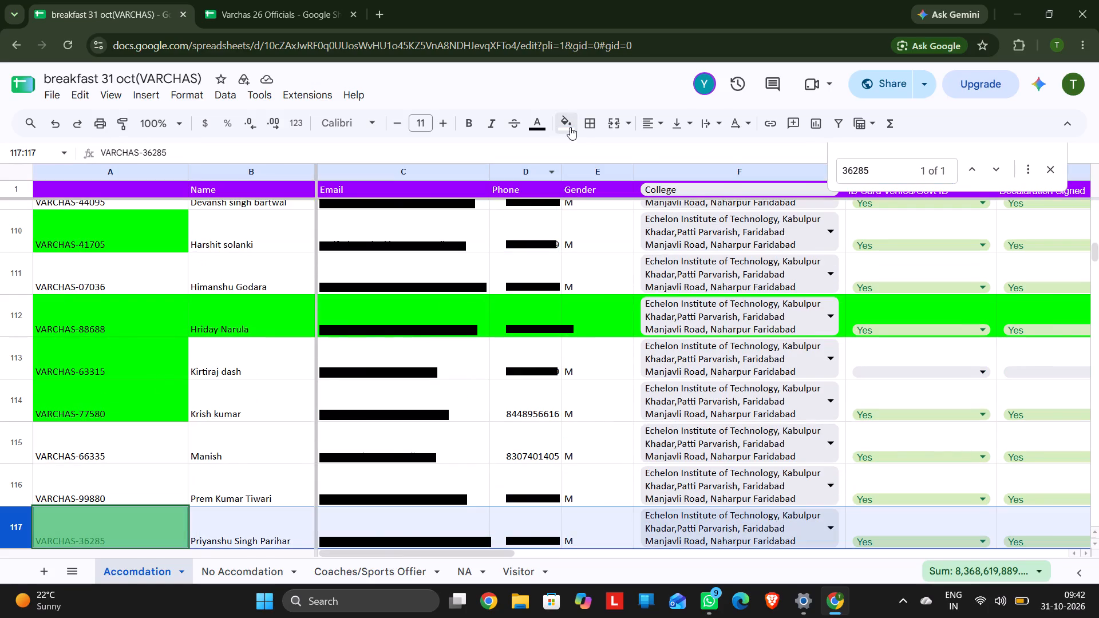
left_click(570, 127)
left_click(632, 190)
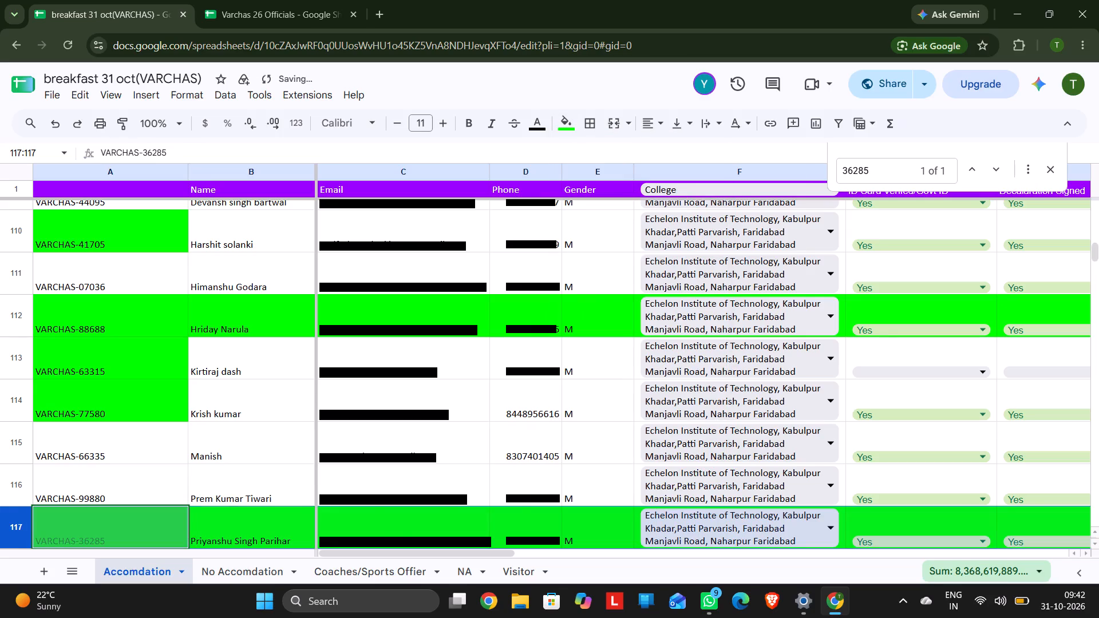
double_click(894, 165)
key("BackSpace")
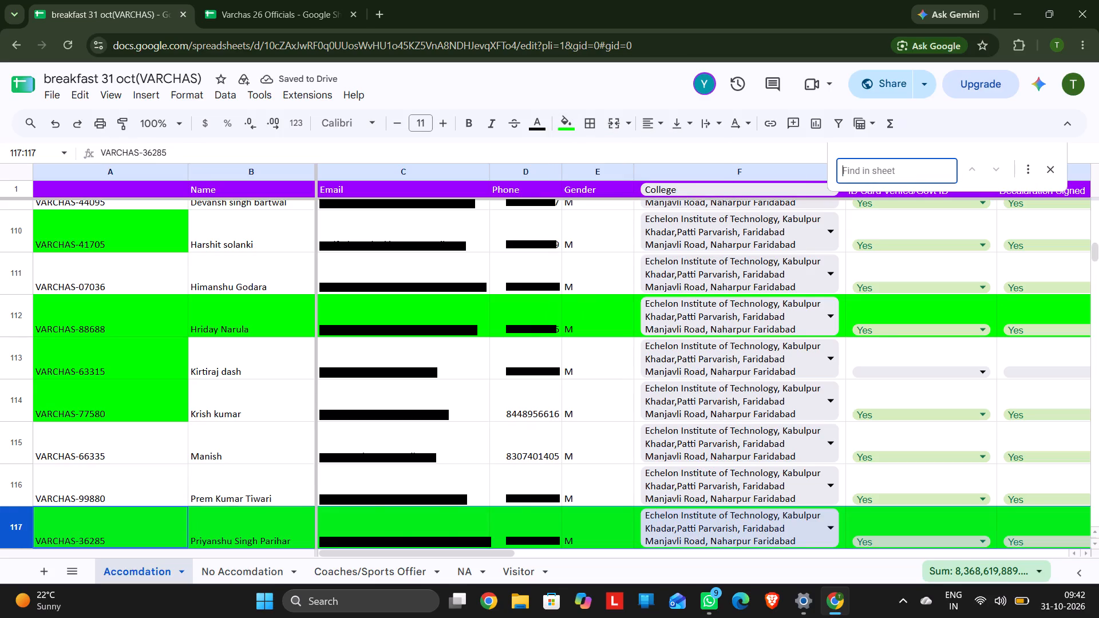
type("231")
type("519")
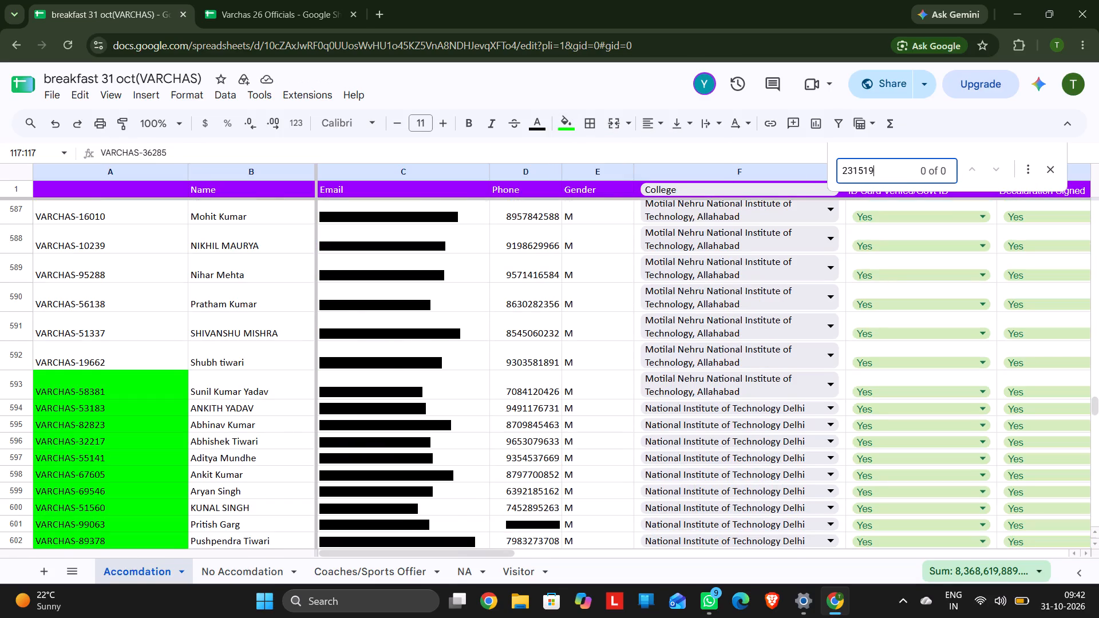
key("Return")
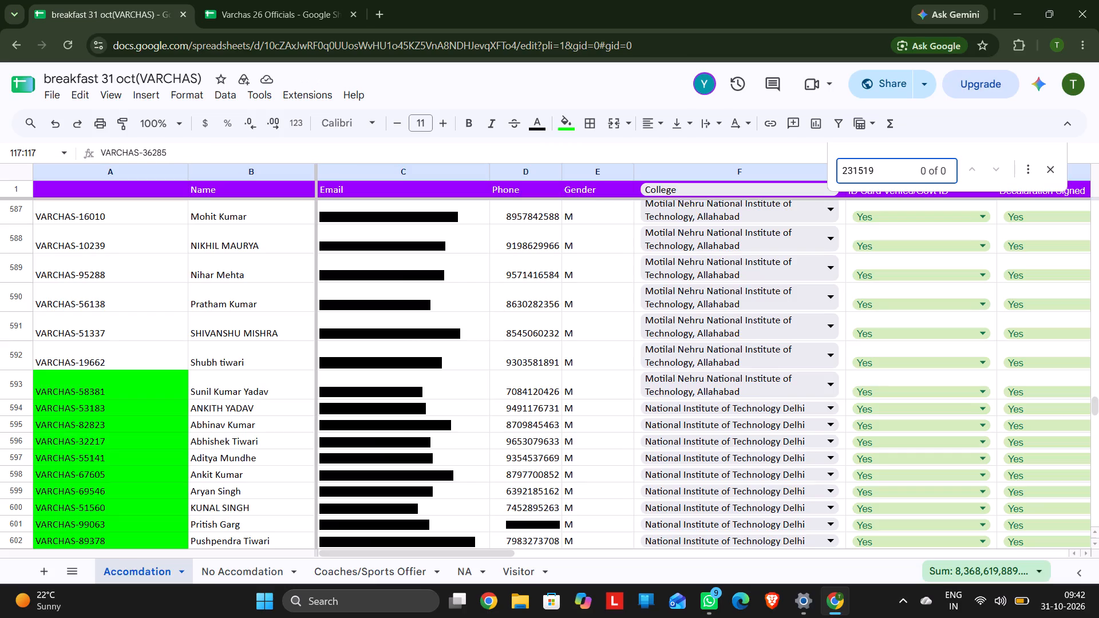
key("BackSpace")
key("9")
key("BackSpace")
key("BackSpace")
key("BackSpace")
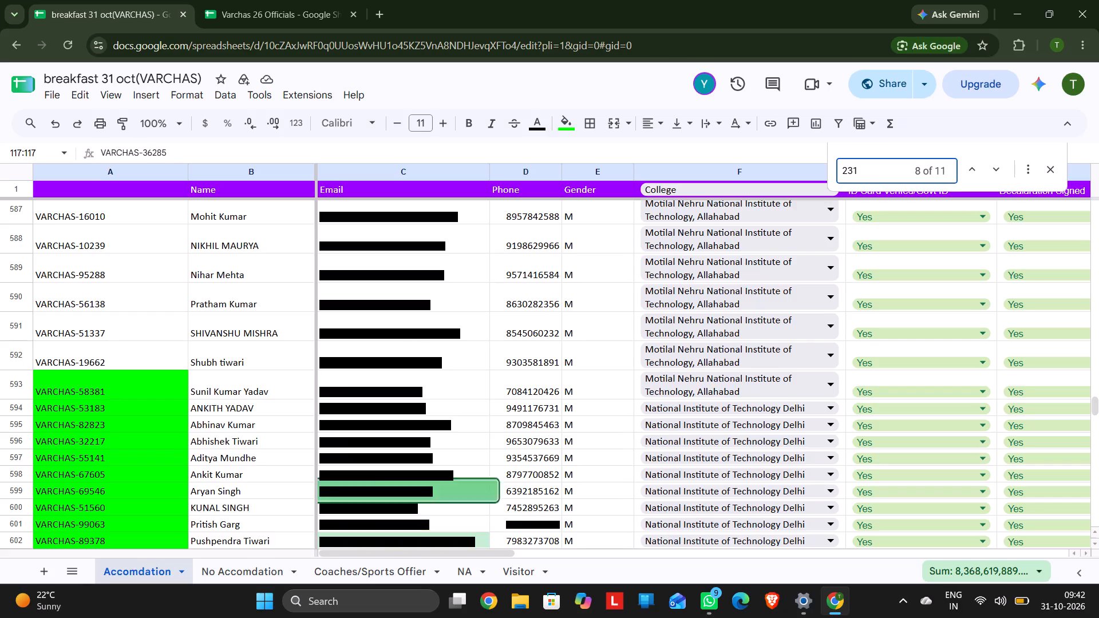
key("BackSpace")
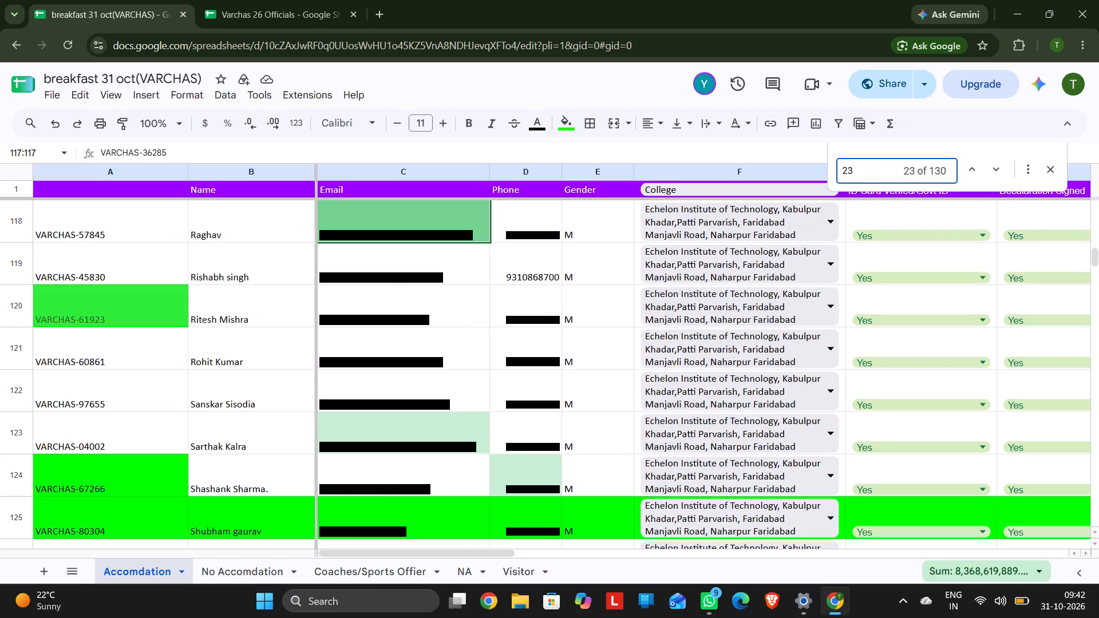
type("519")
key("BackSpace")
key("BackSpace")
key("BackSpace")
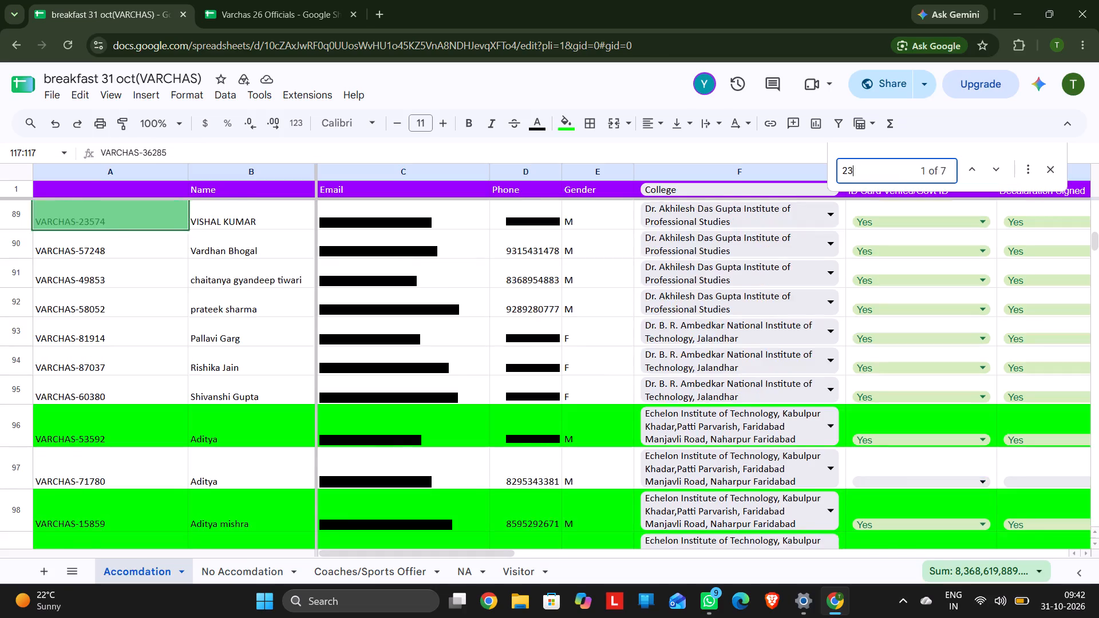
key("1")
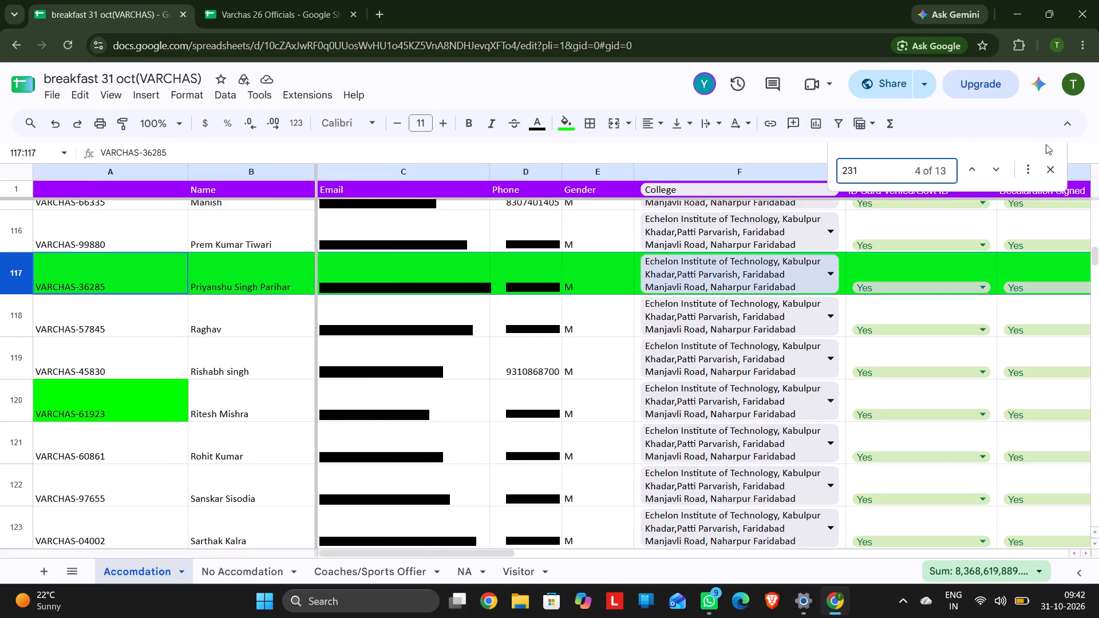
left_click(971, 163)
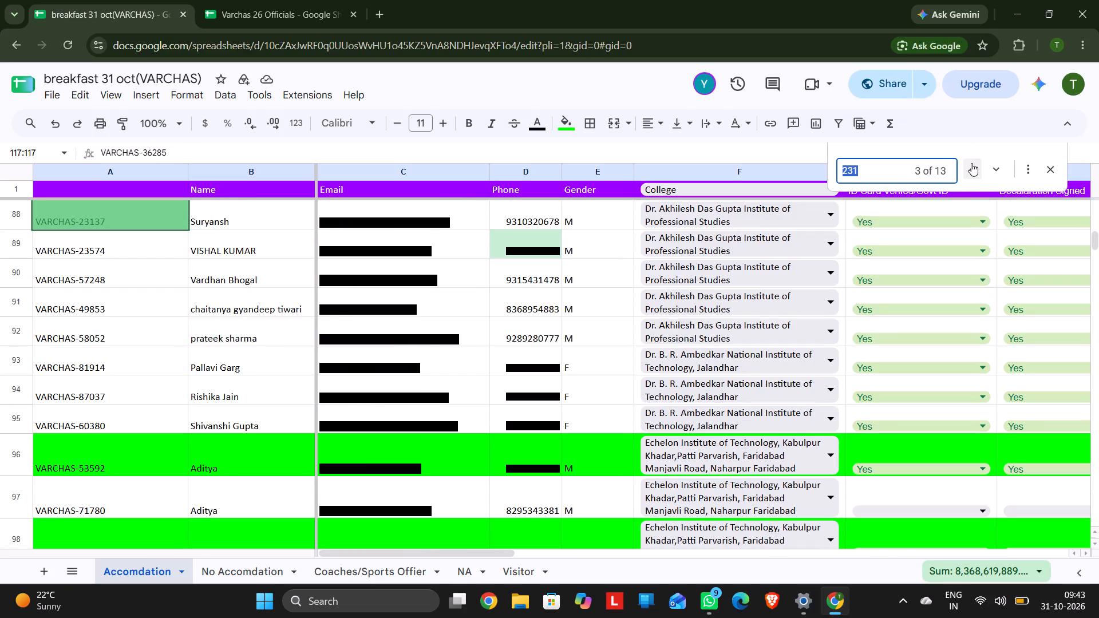
left_click(971, 163)
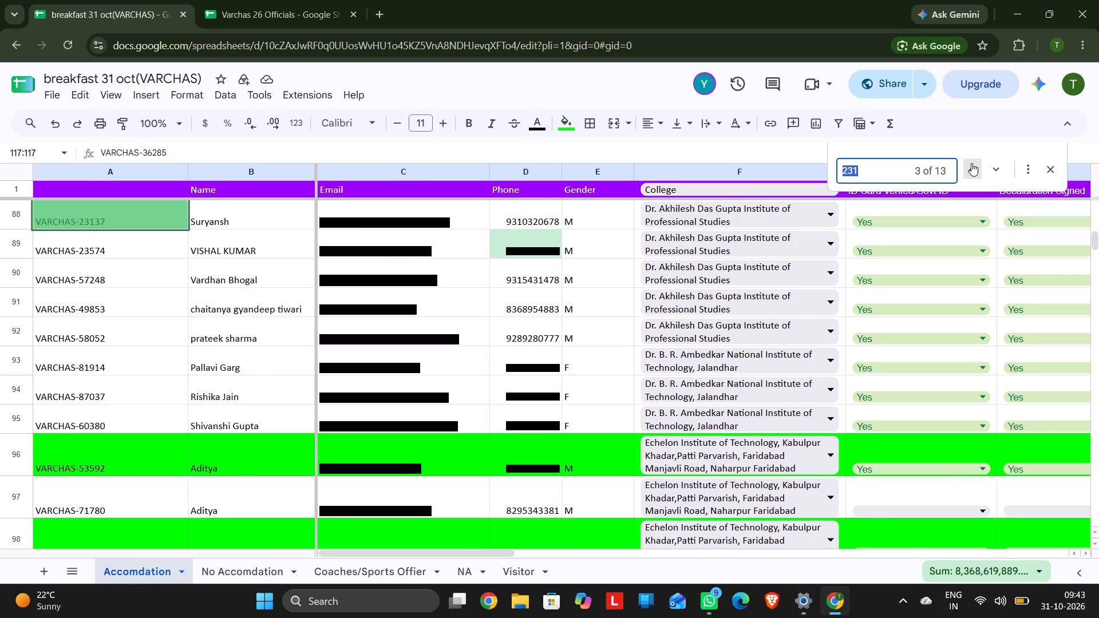
left_click(876, 176)
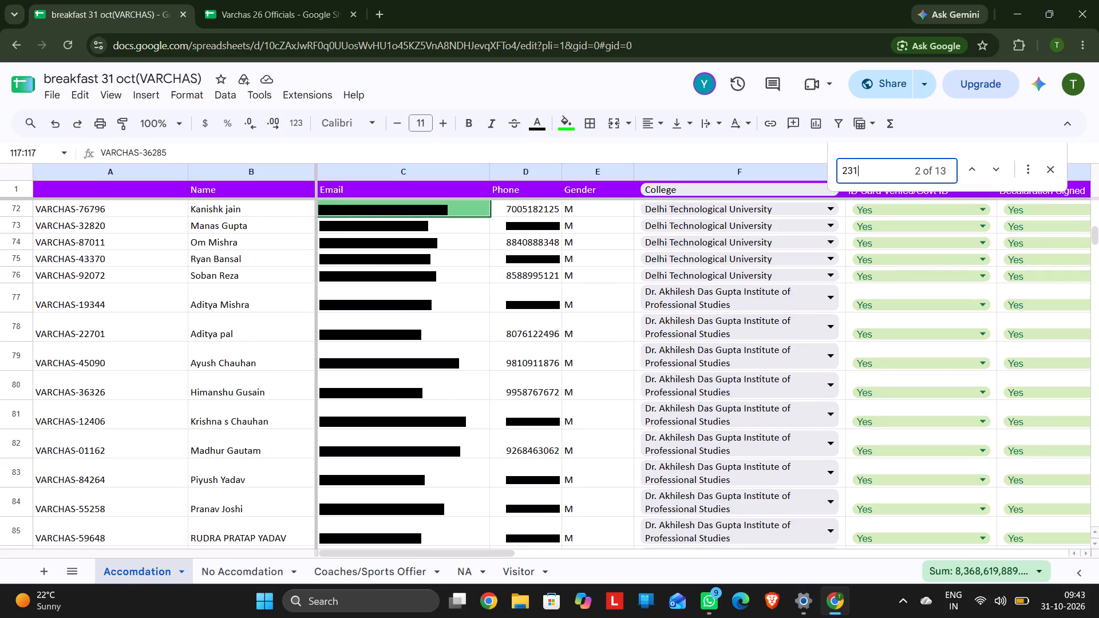
type("19")
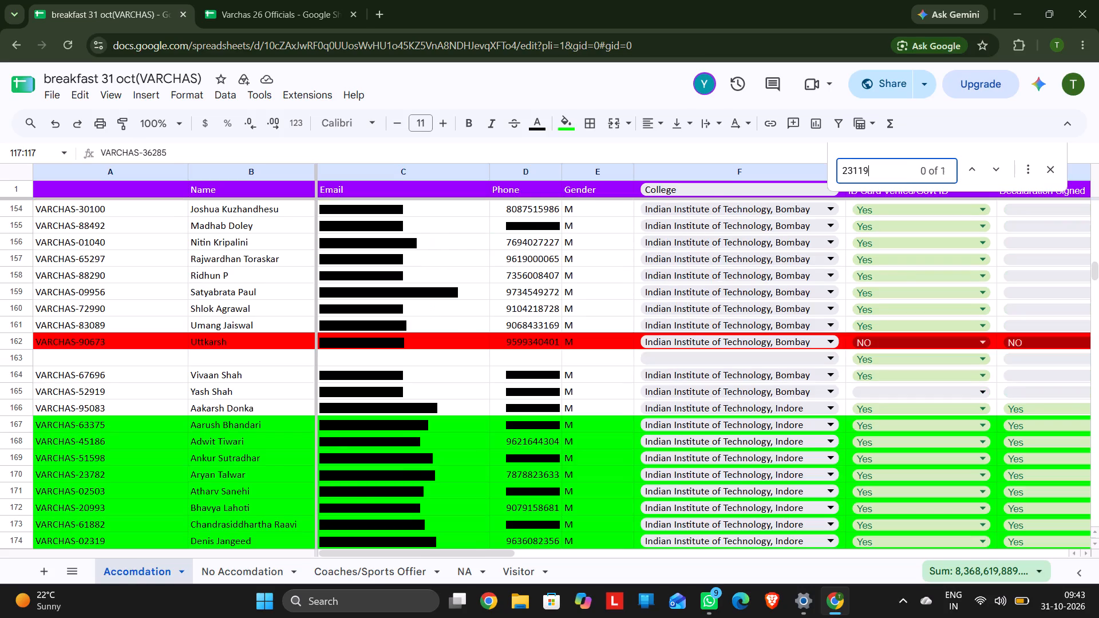
key("BackSpace")
key("BackSpace")
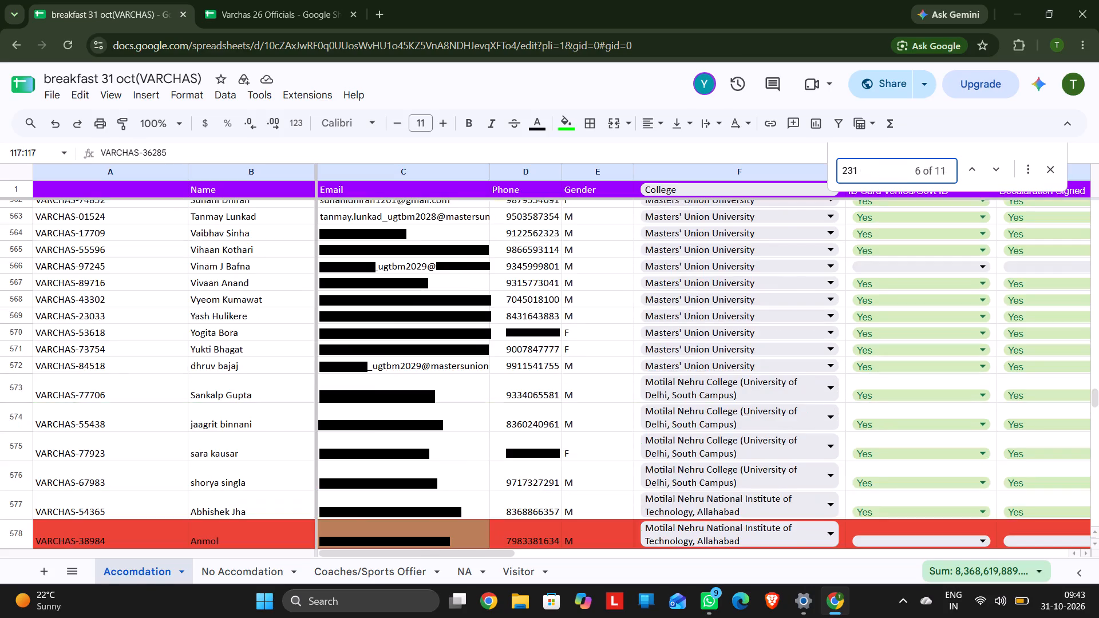
key("BackSpace")
key("BackSpace")
key("BackSpace")
key("BackSpace")
key("BackSpace")
key("BackSpace")
key("BackSpace")
key("BackSpace")
key("BackSpace")
key("BackSpace")
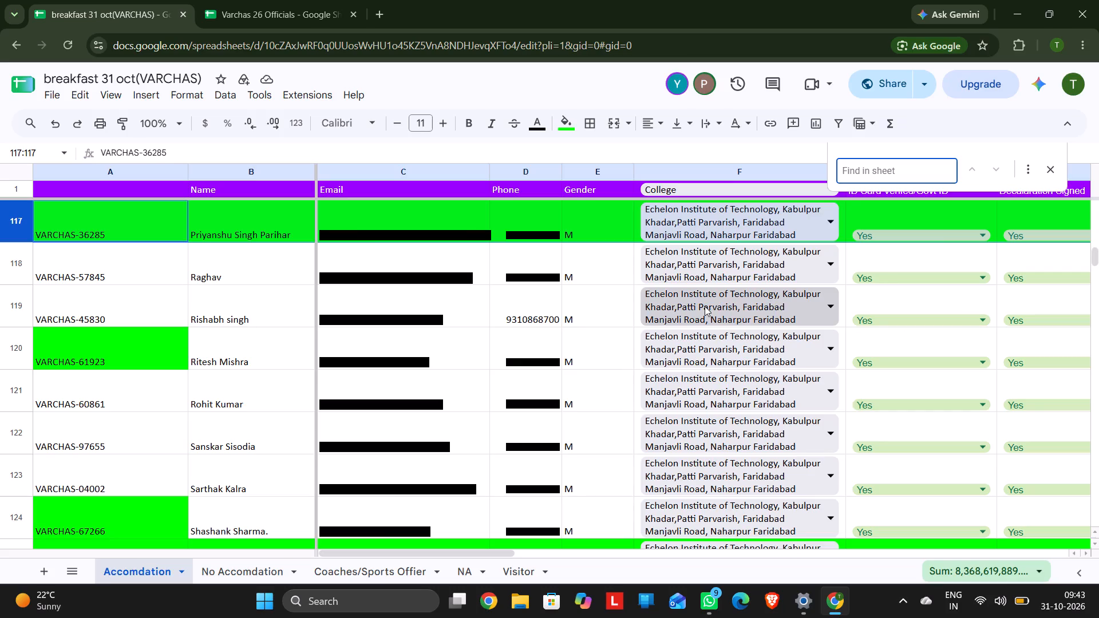
Look through the Echelon Institute of Technology rows, checking the registration numbers and which rows are already highlighted.
scroll(533, 360, "up", 2)
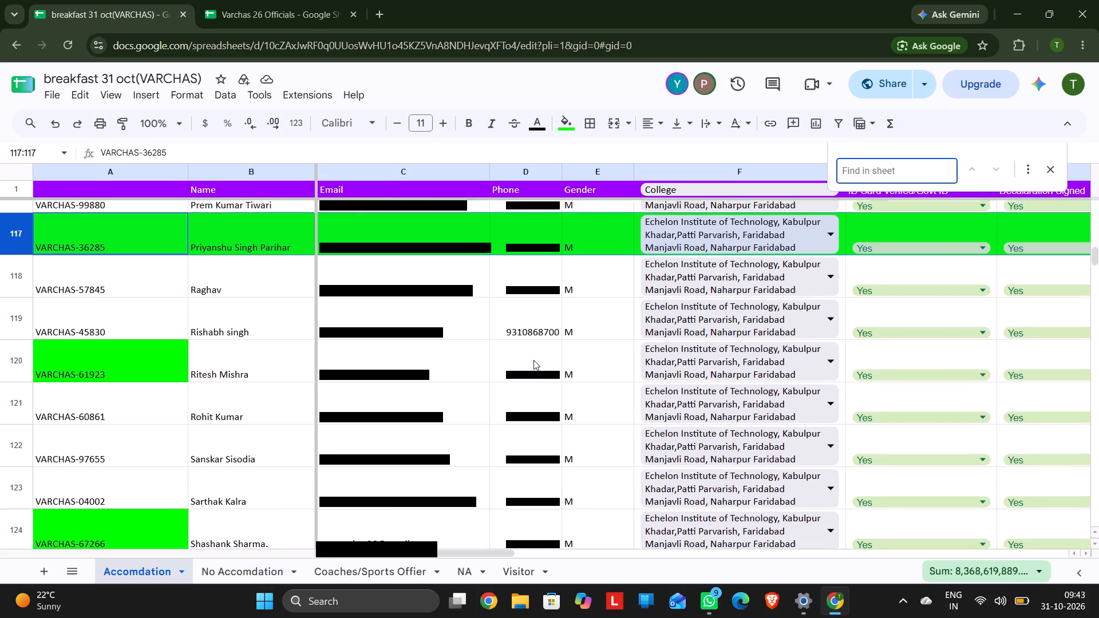
scroll(533, 360, "up", 3)
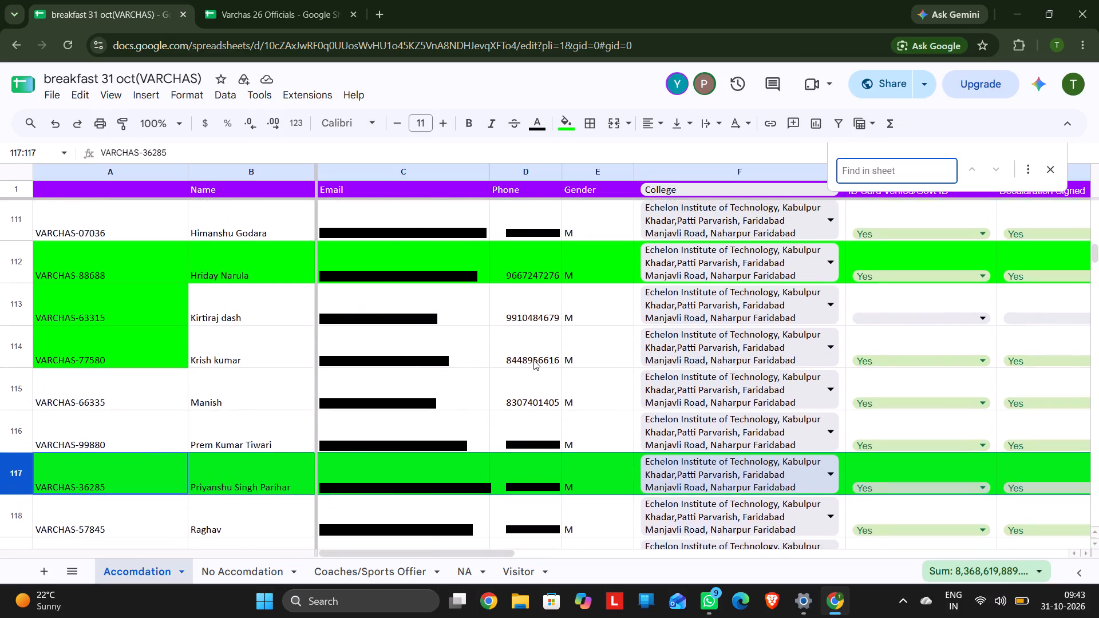
scroll(533, 360, "up", 4)
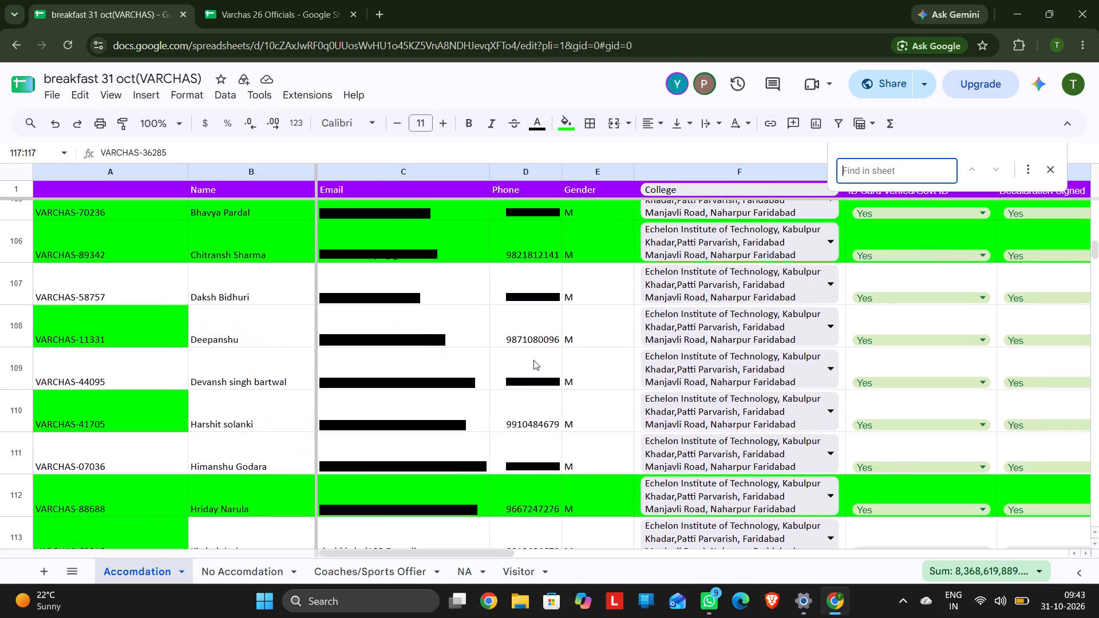
scroll(533, 360, "up", 2)
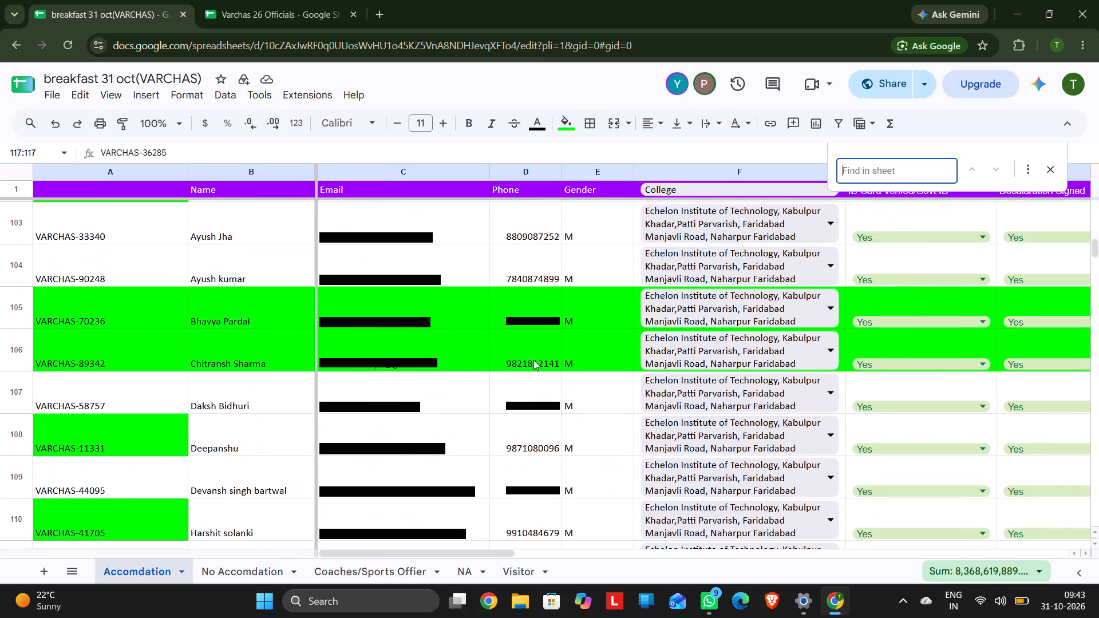
scroll(533, 360, "up", 5)
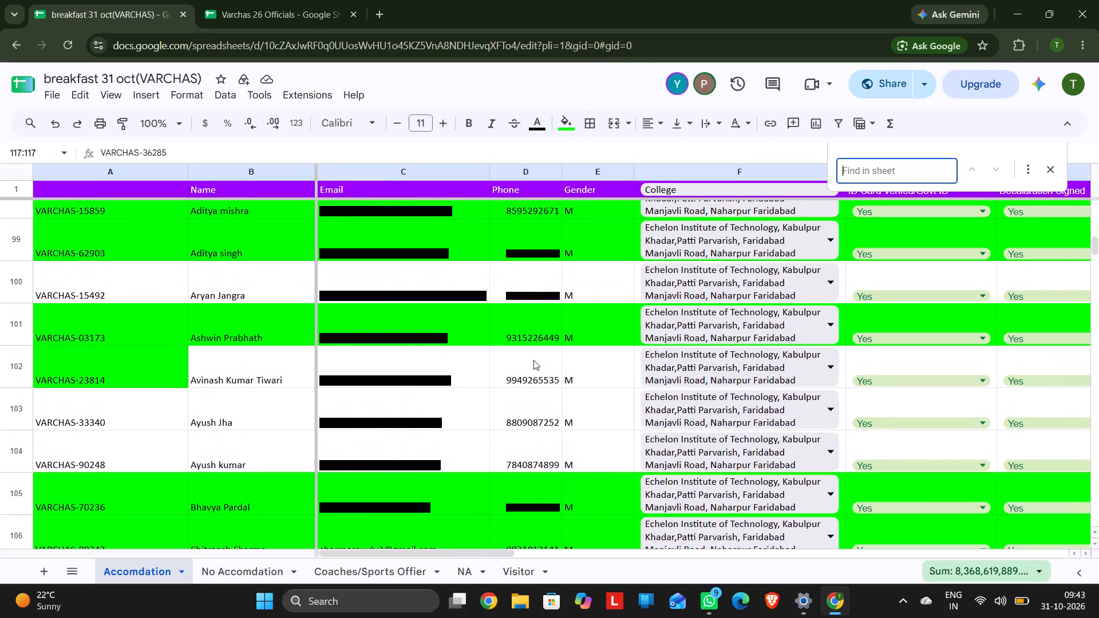
scroll(533, 360, "up", 7)
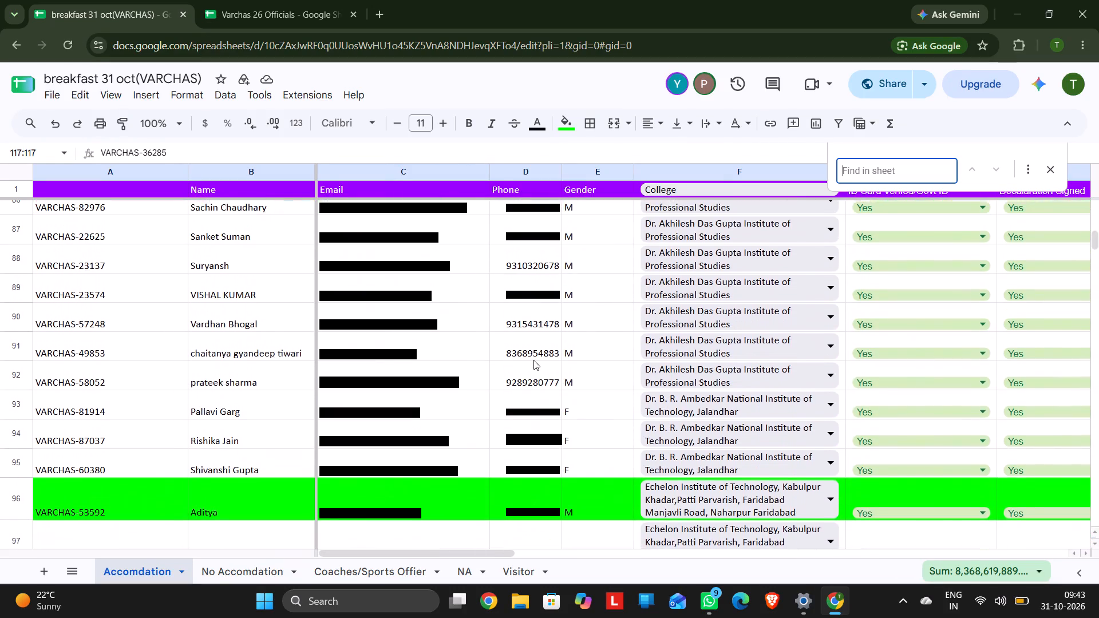
scroll(533, 360, "down", 3)
scroll(533, 360, "right", 1)
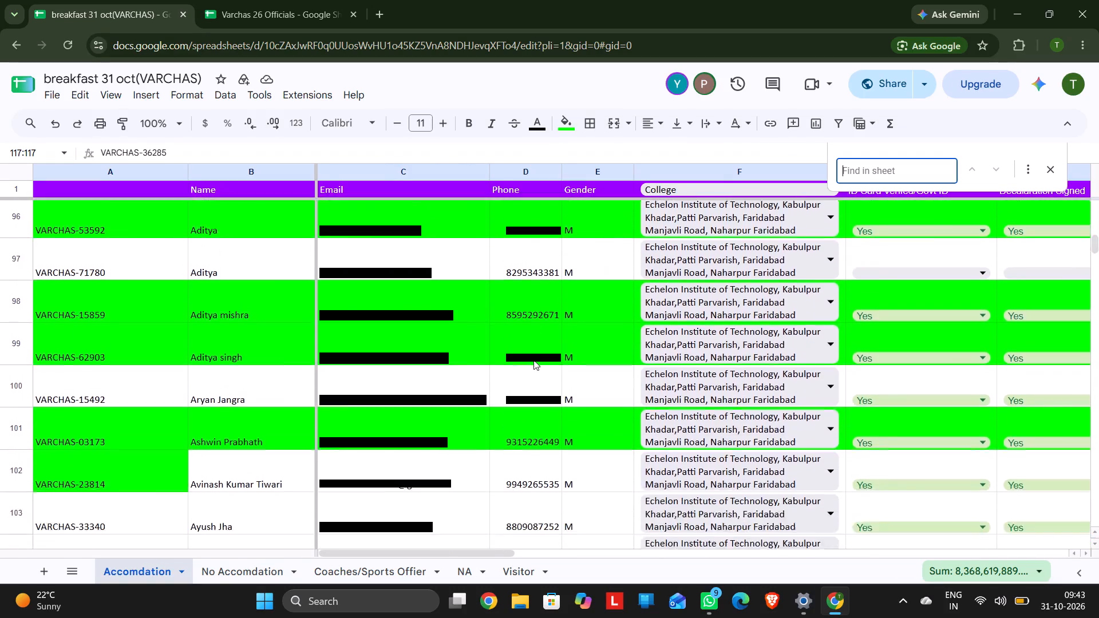
scroll(533, 360, "right", 1)
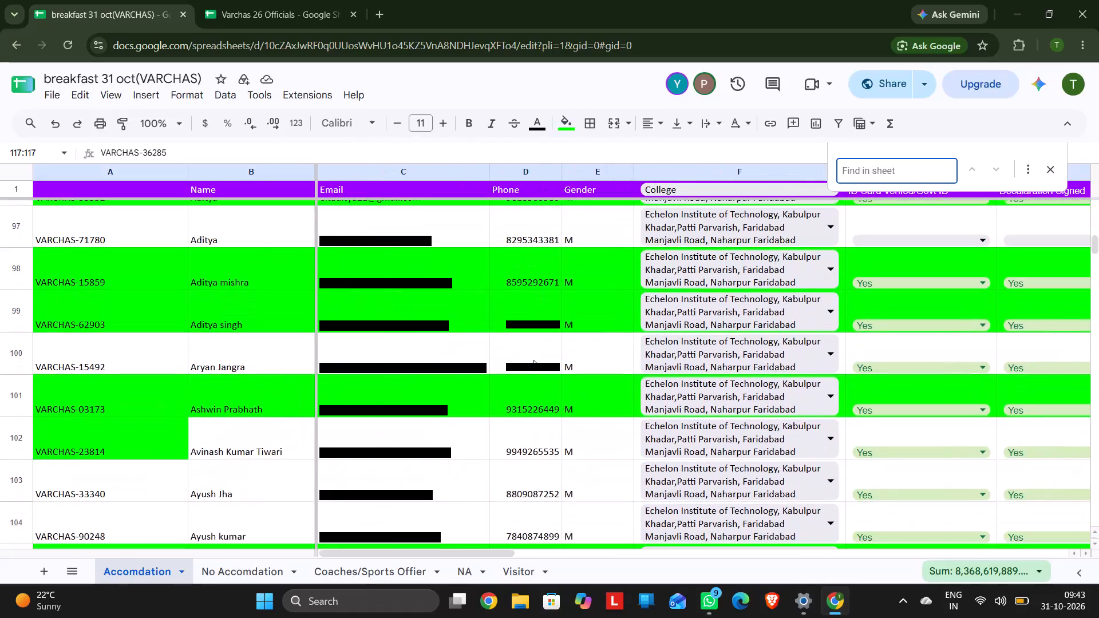
scroll(533, 360, "right", 1)
scroll(533, 360, "down", 2)
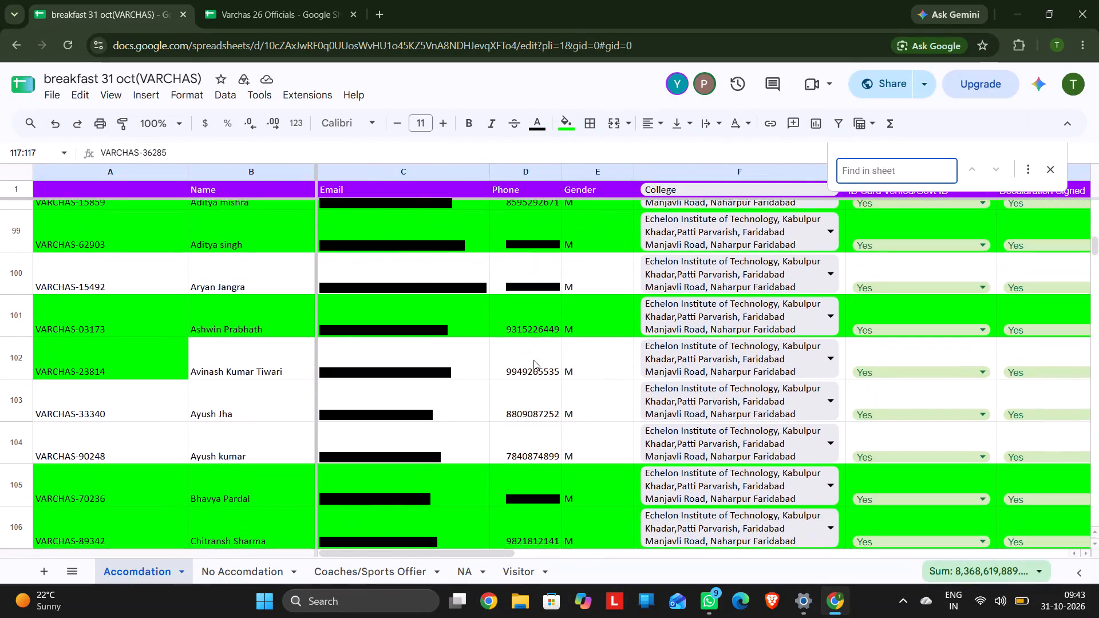
scroll(533, 360, "down", 4)
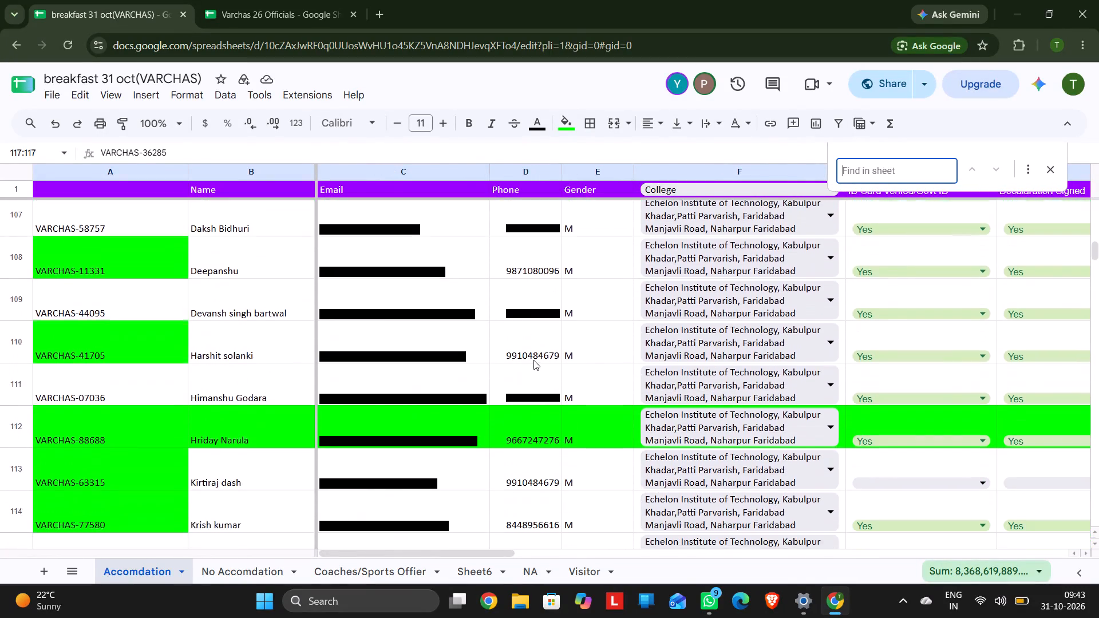
scroll(533, 360, "down", 4)
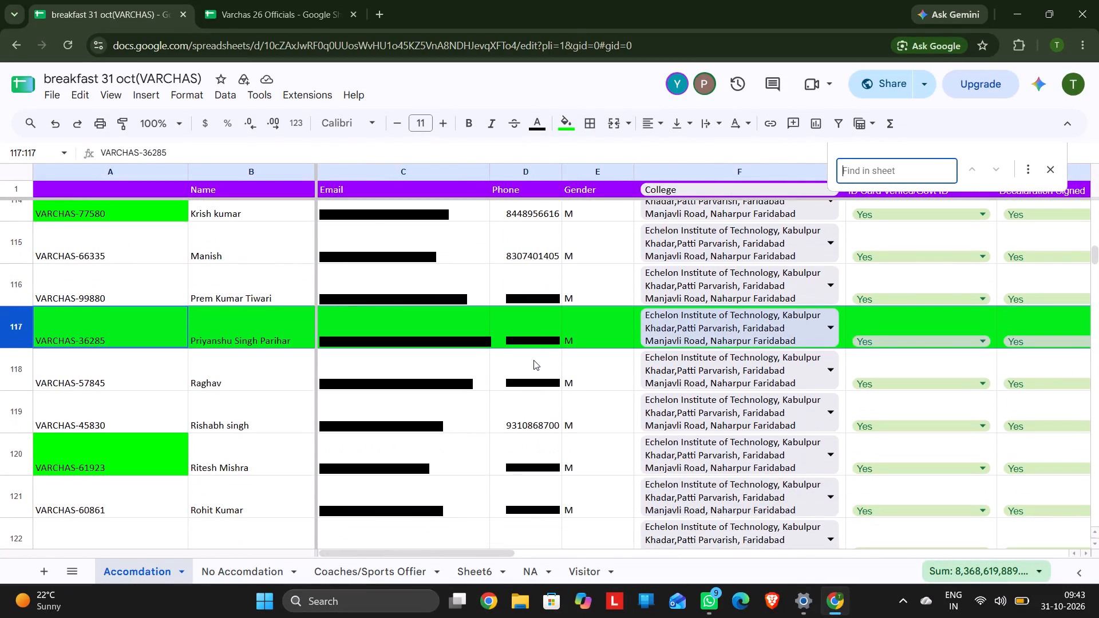
scroll(533, 360, "down", 6)
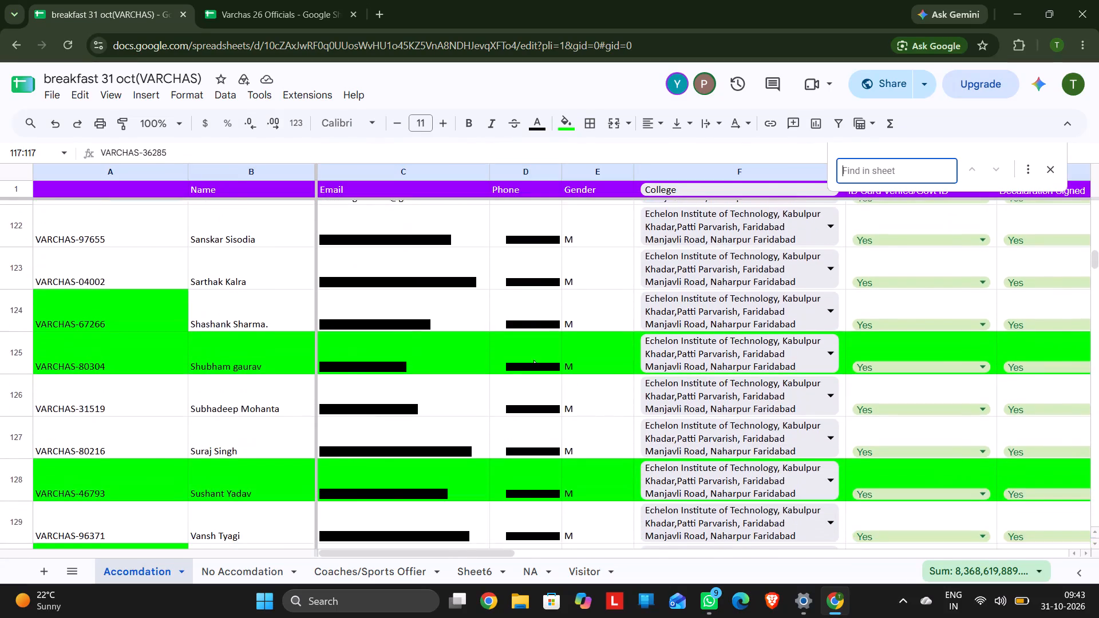
scroll(533, 360, "down", 5)
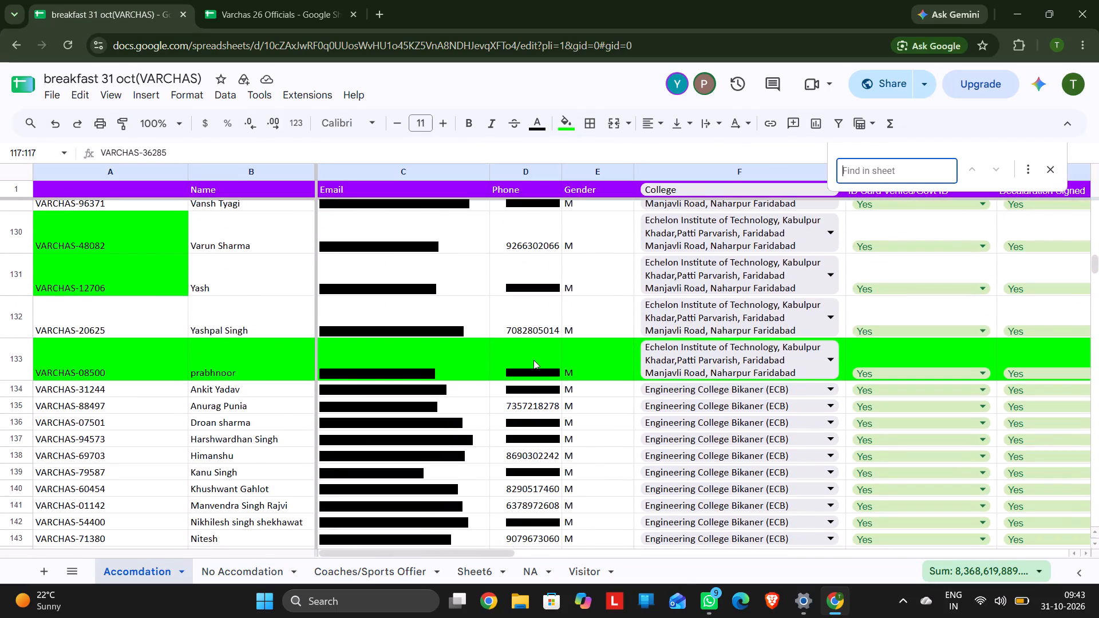
left_click(891, 175)
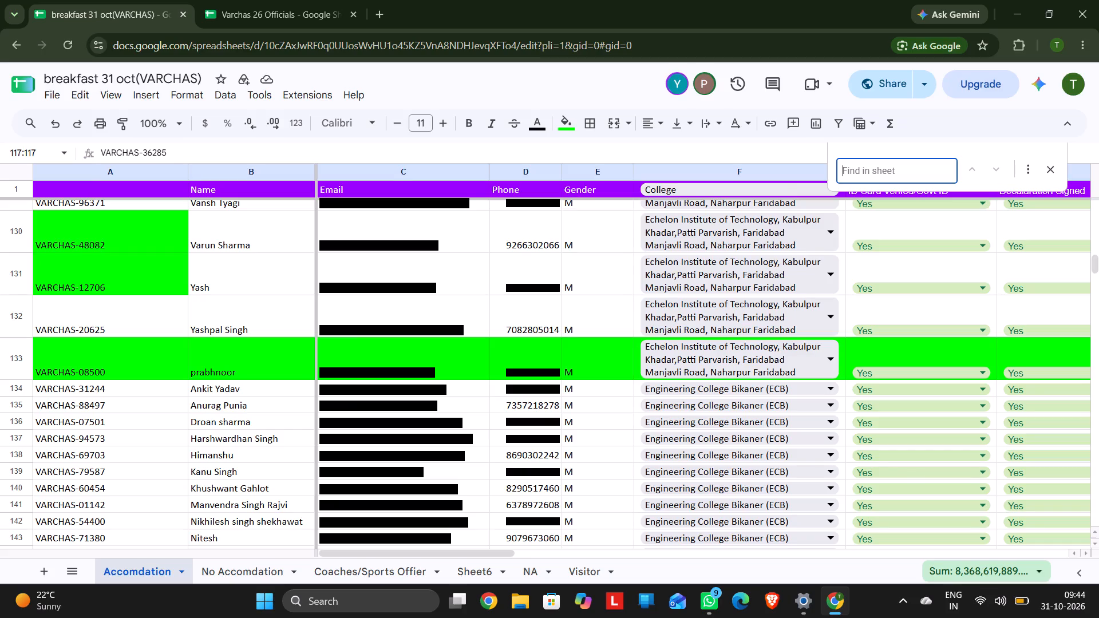
left_click(871, 177)
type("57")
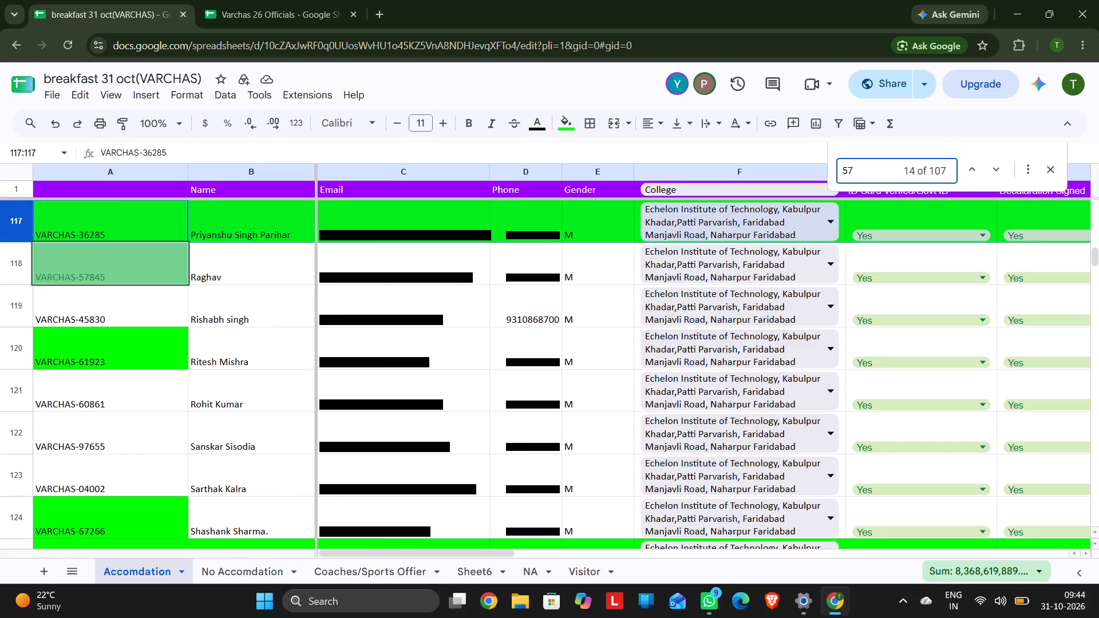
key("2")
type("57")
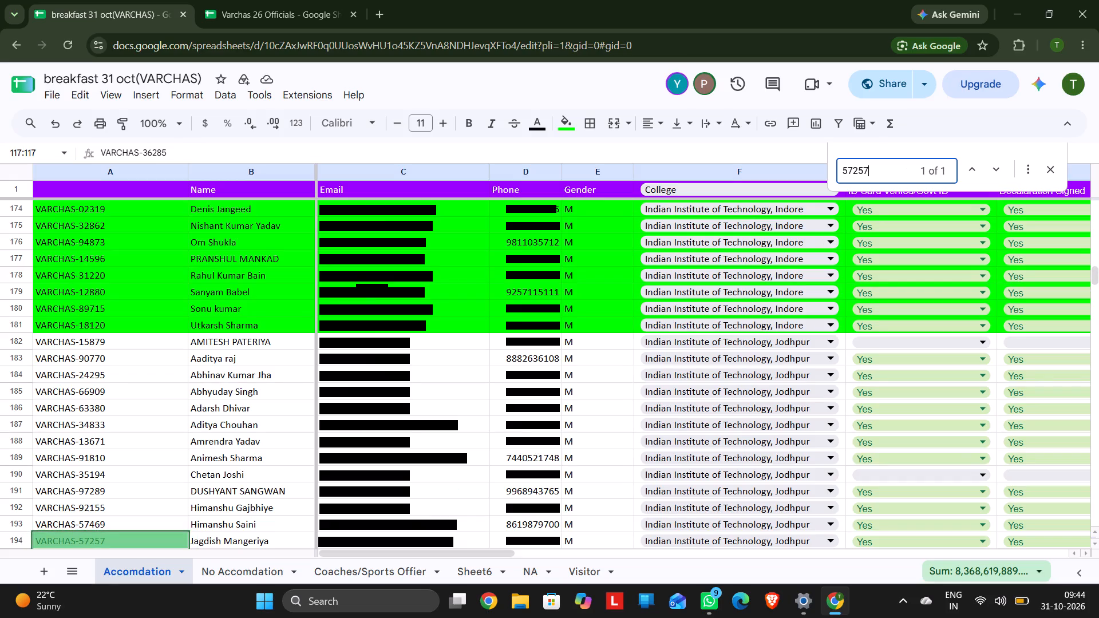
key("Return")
left_click(15, 540)
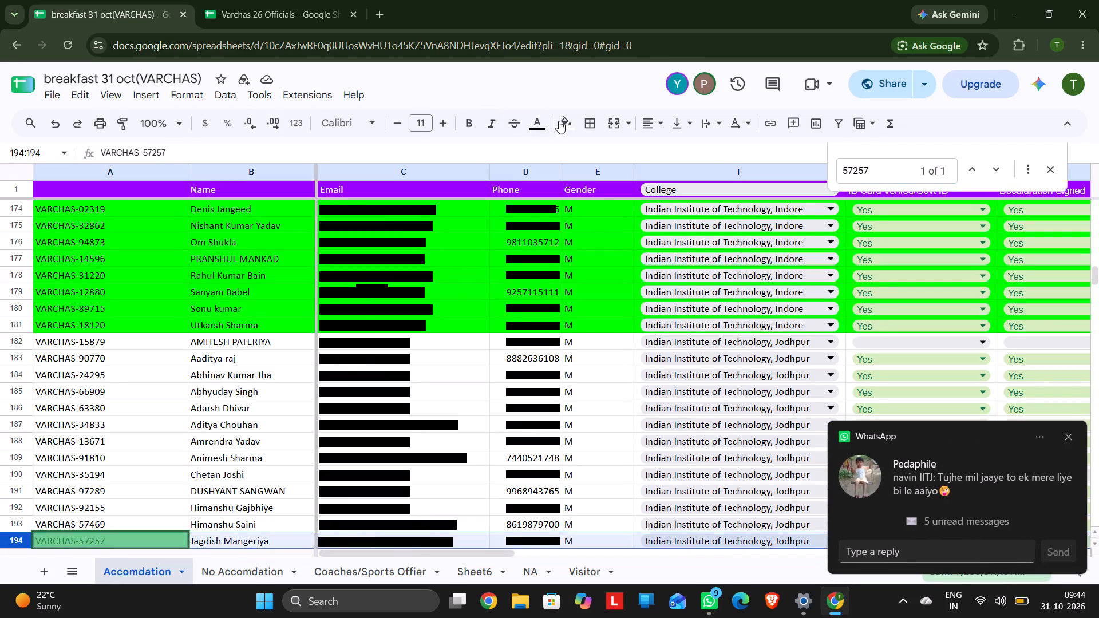
left_click_drag(561, 122, 633, 189)
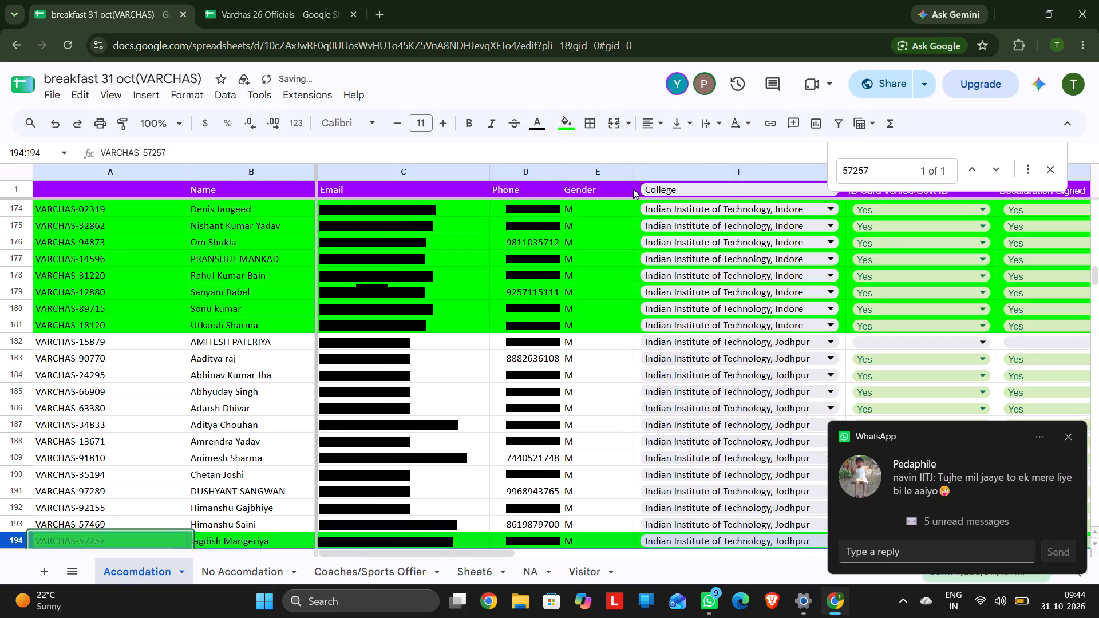
left_click(633, 189)
double_click(892, 172)
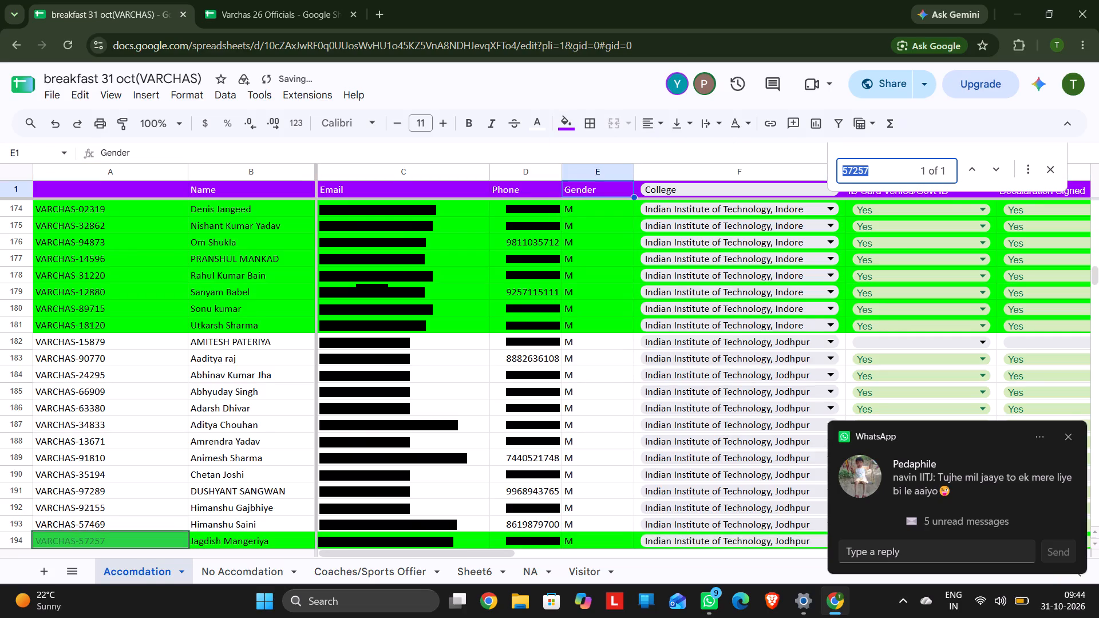
key("BackSpace")
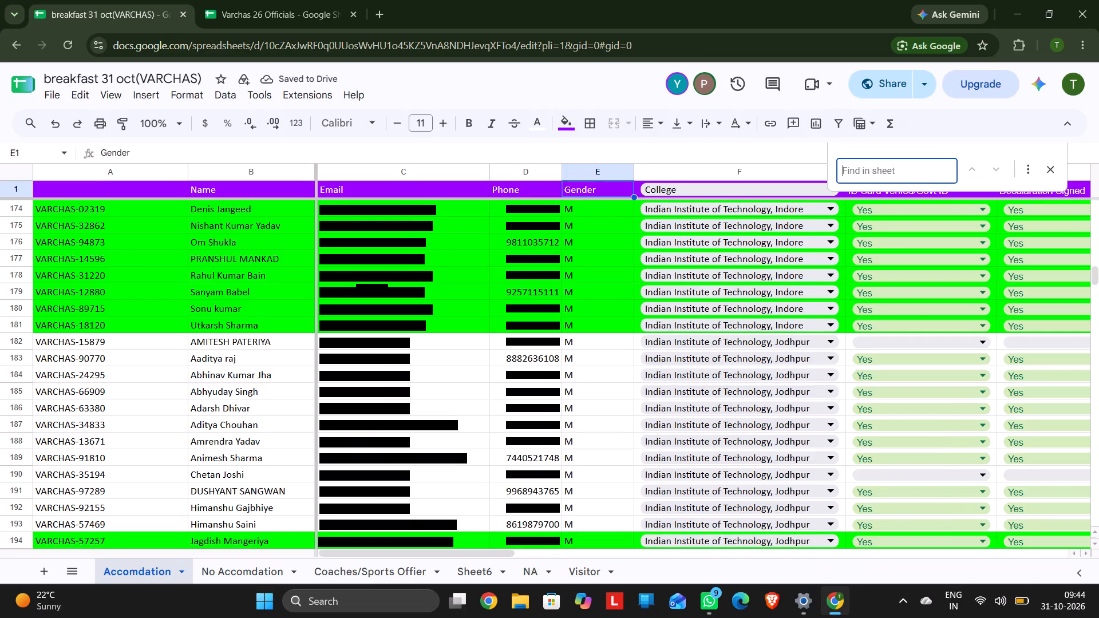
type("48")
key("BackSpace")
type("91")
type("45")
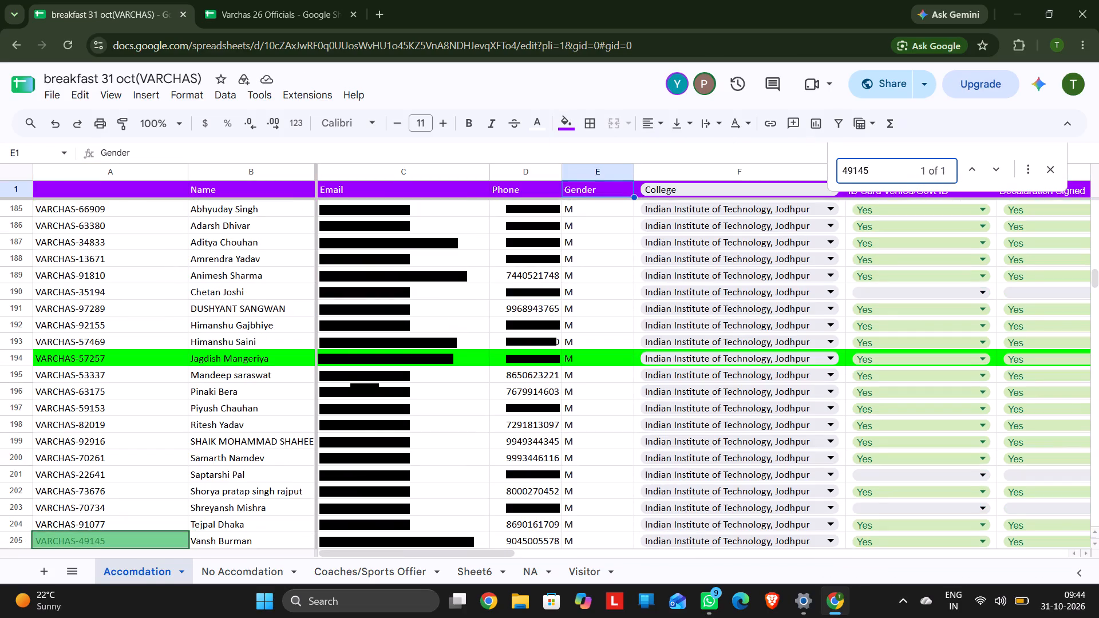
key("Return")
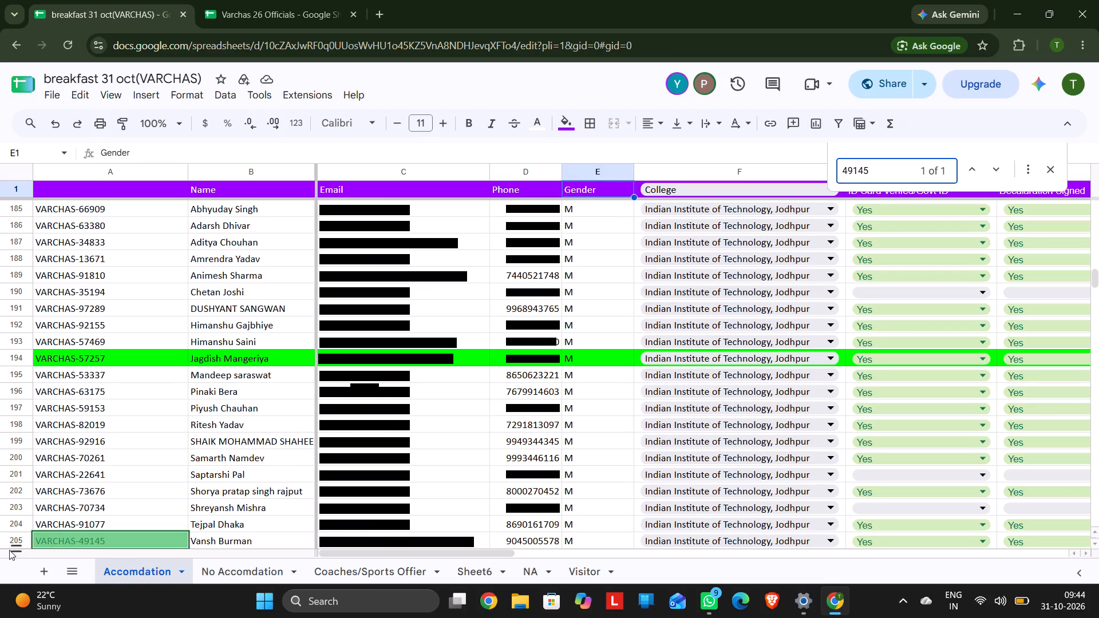
left_click(17, 539)
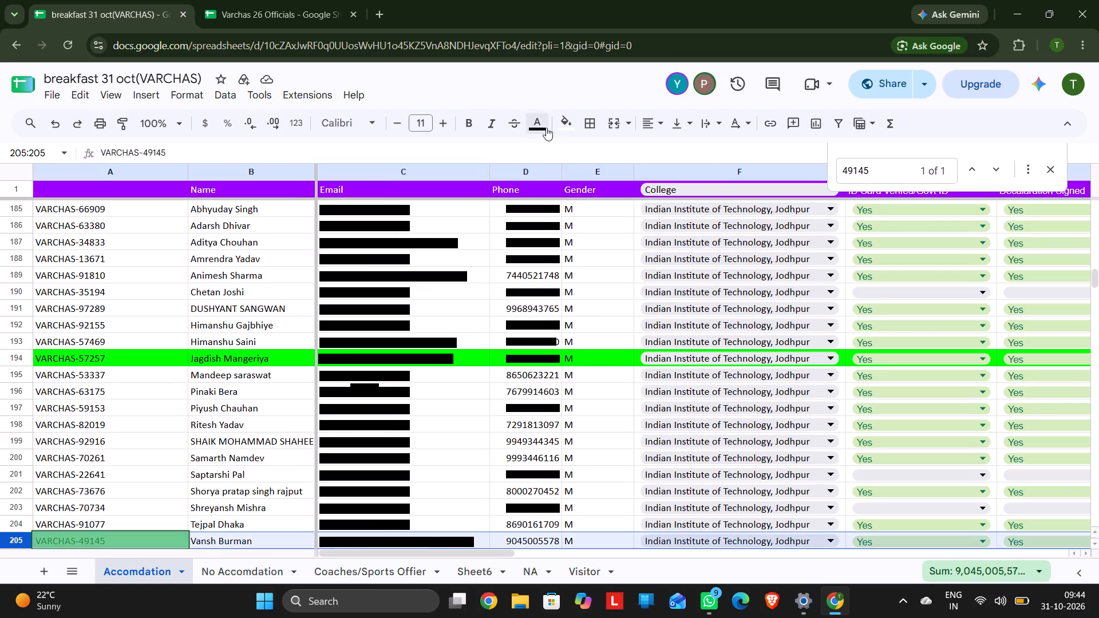
left_click_drag(558, 129, 632, 189)
left_click(632, 189)
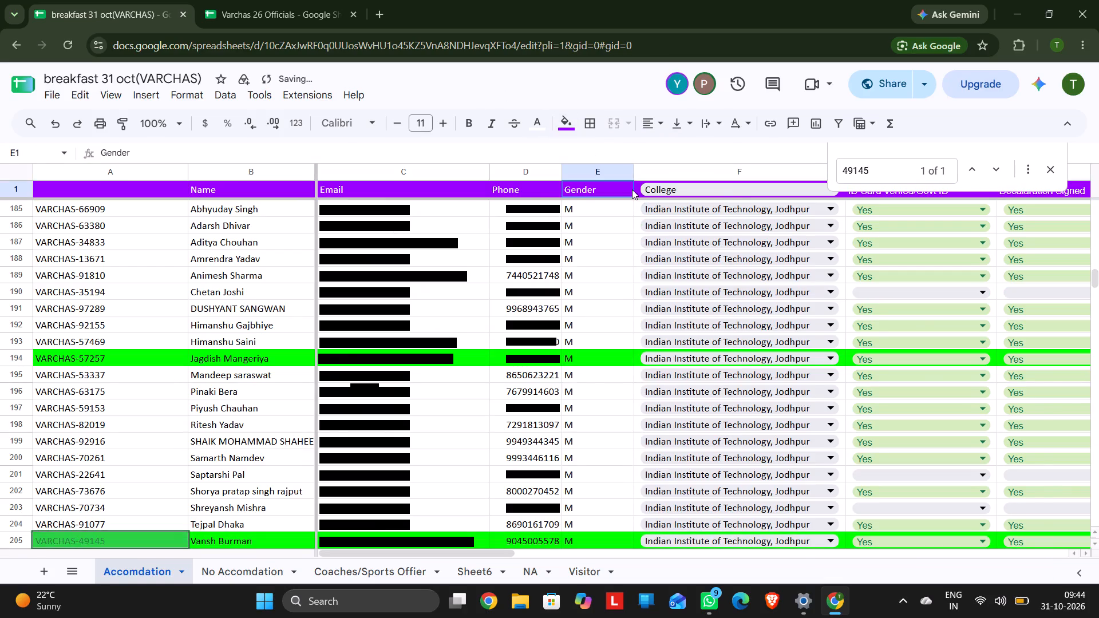
double_click(876, 164)
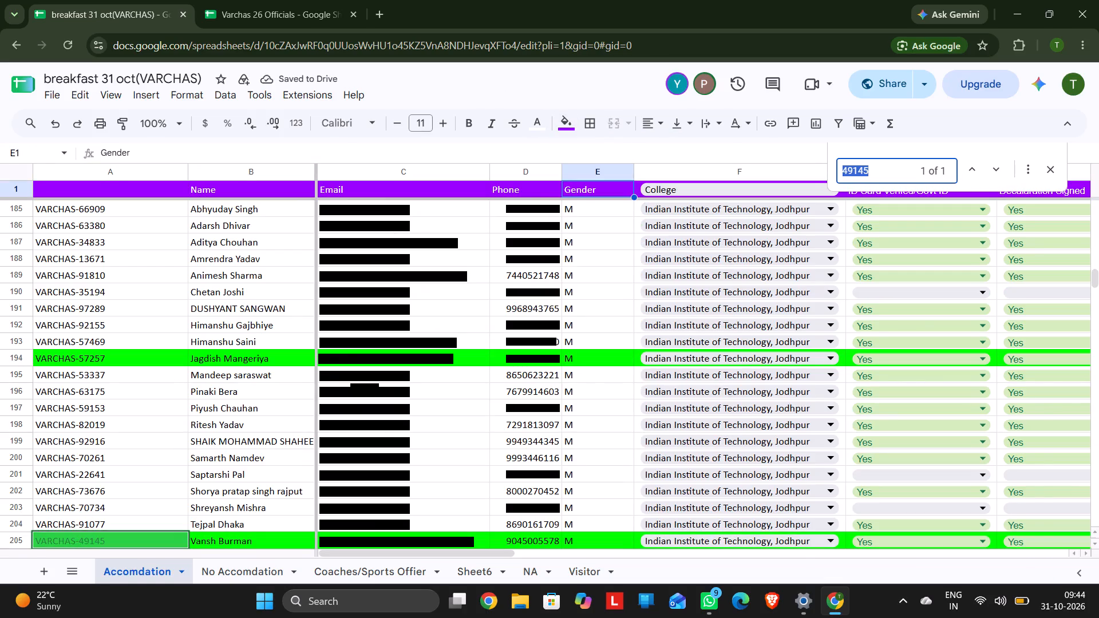
key("BackSpace")
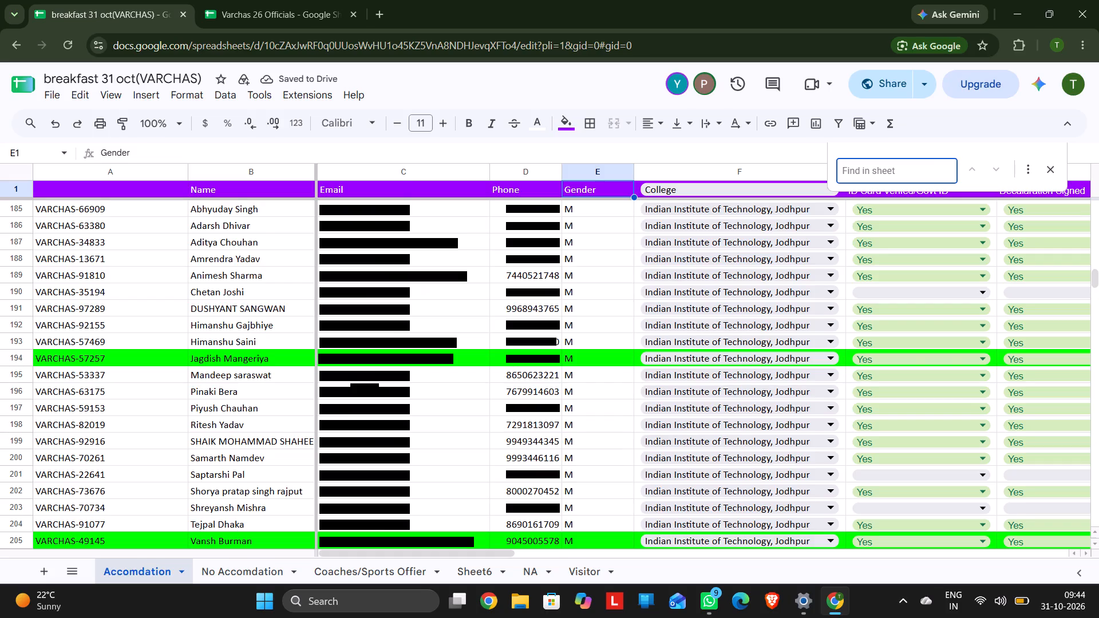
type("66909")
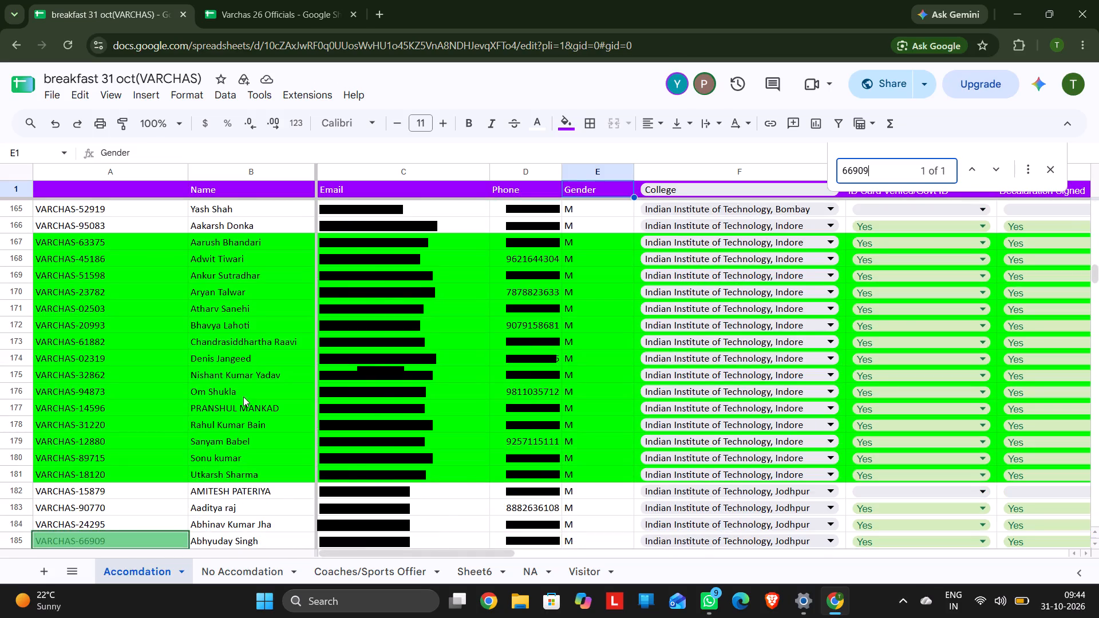
left_click(17, 540)
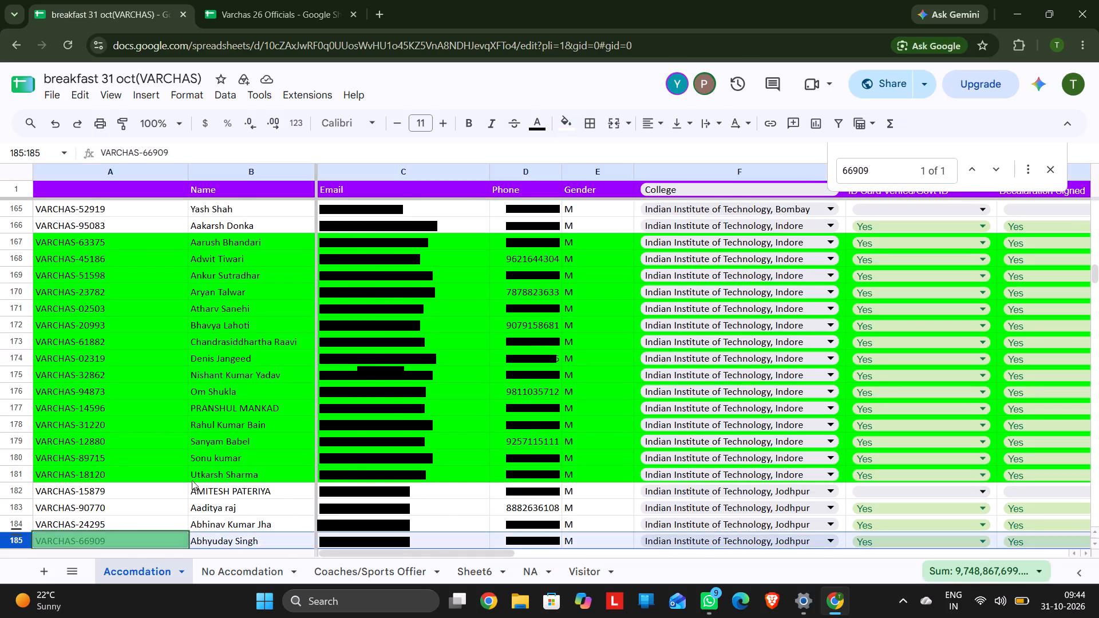
left_click_drag(563, 120, 624, 176)
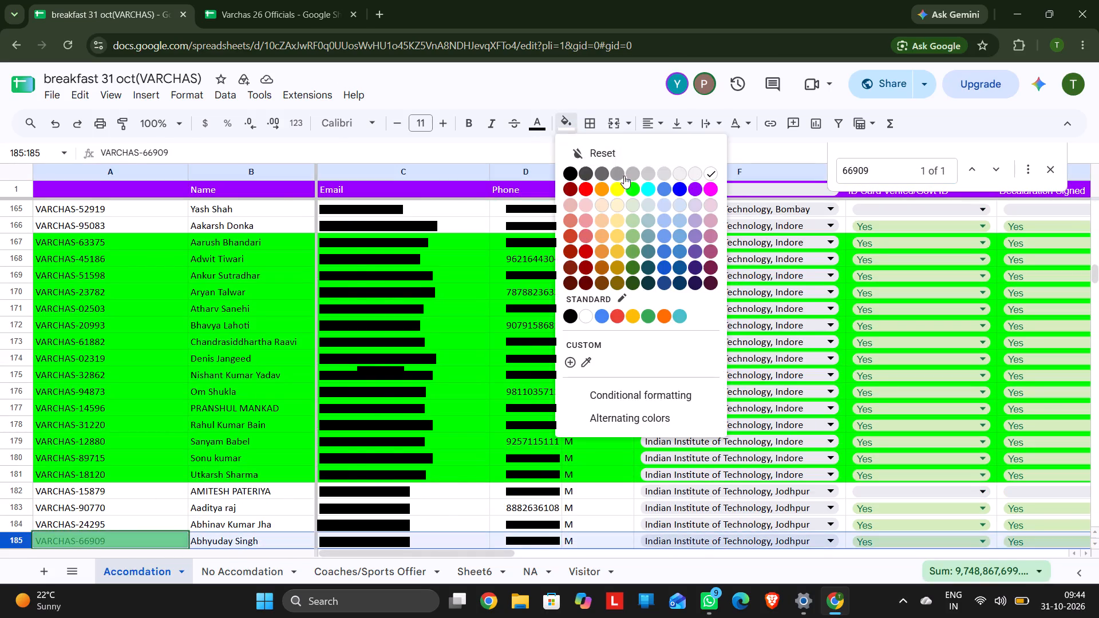
left_click(624, 176)
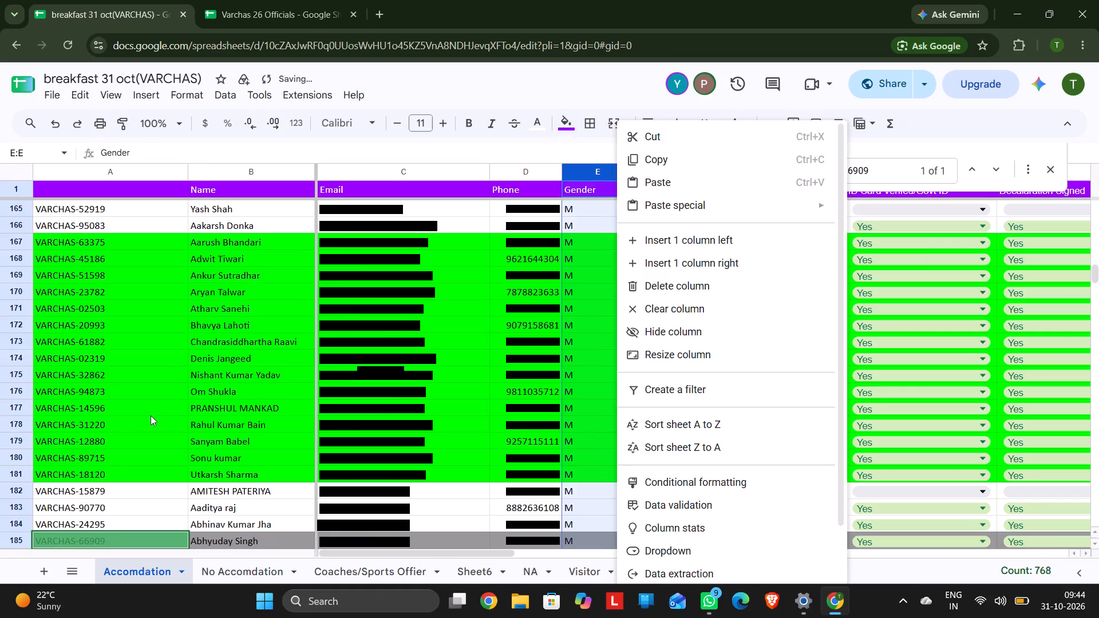
left_click(25, 539)
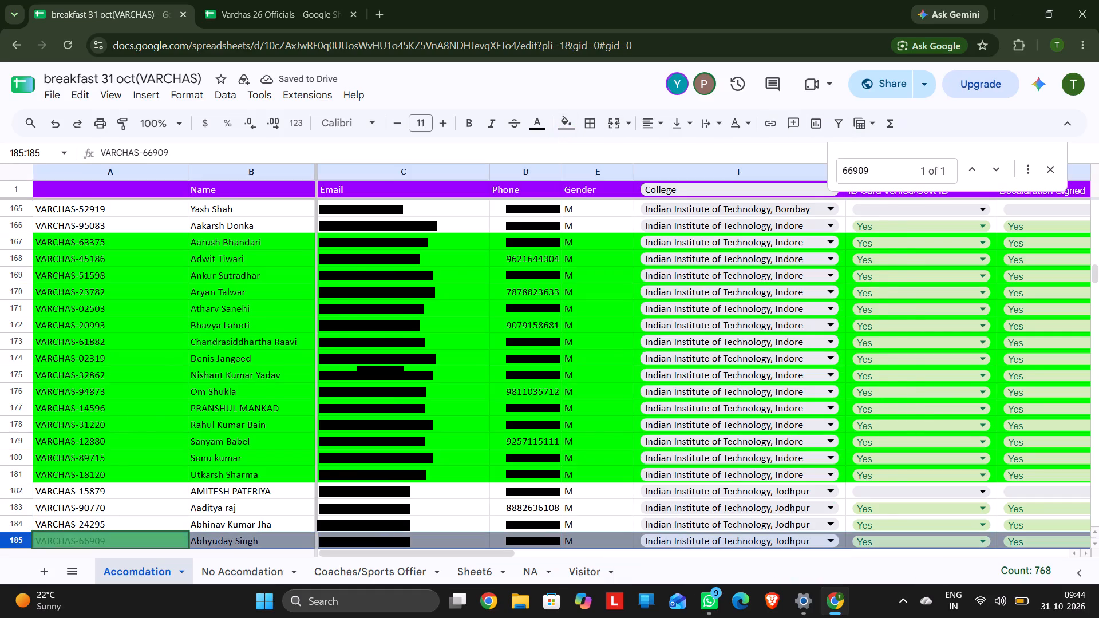
left_click(562, 119)
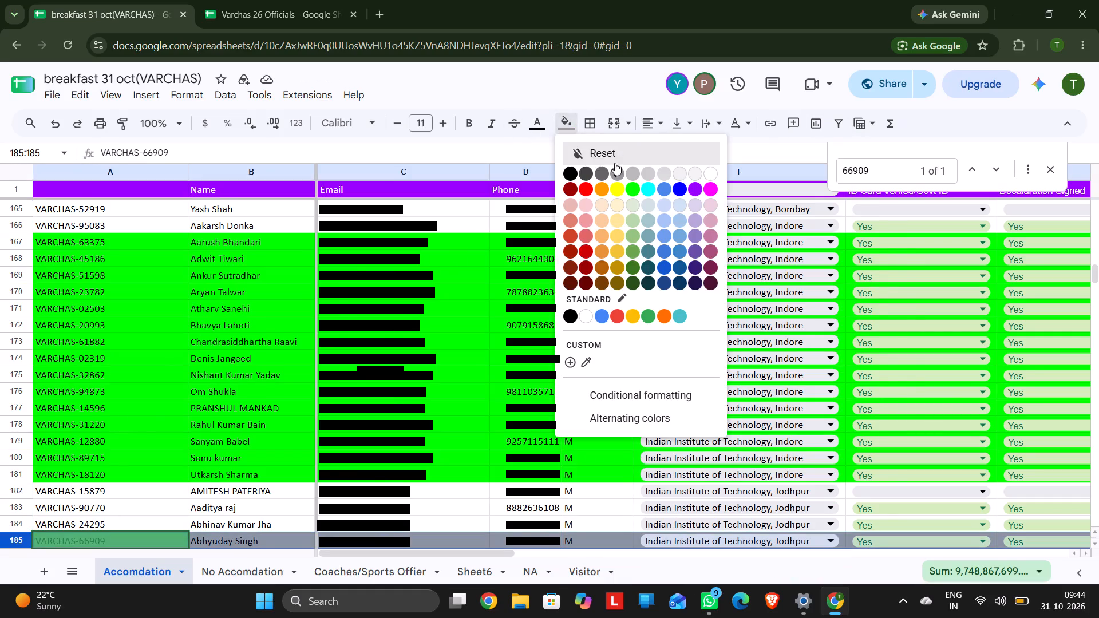
left_click(633, 192)
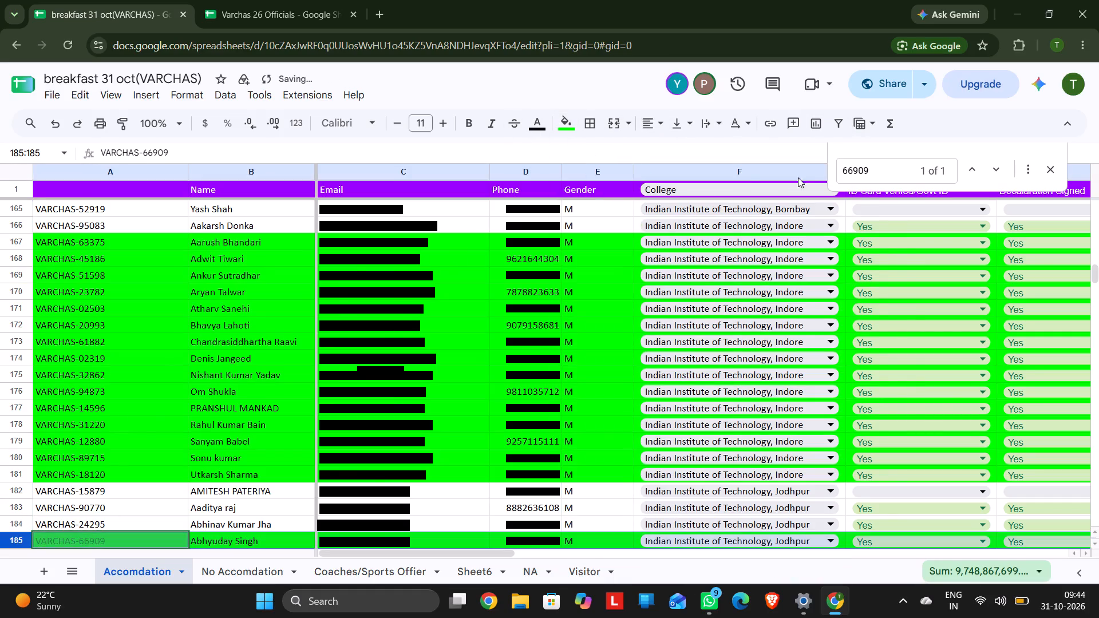
double_click(887, 175)
key("BackSpace")
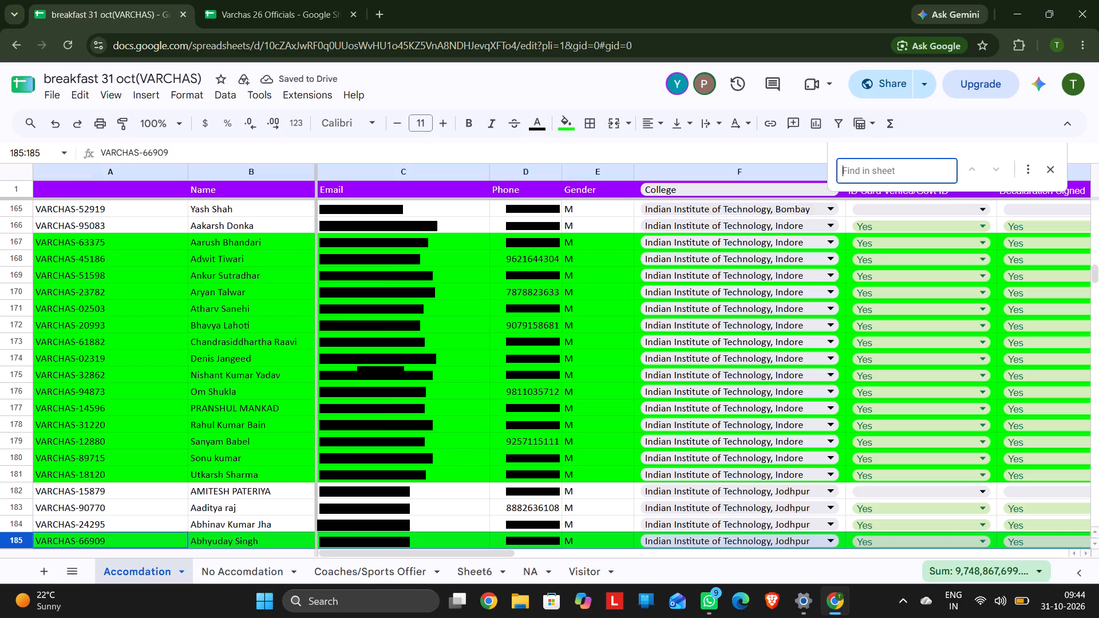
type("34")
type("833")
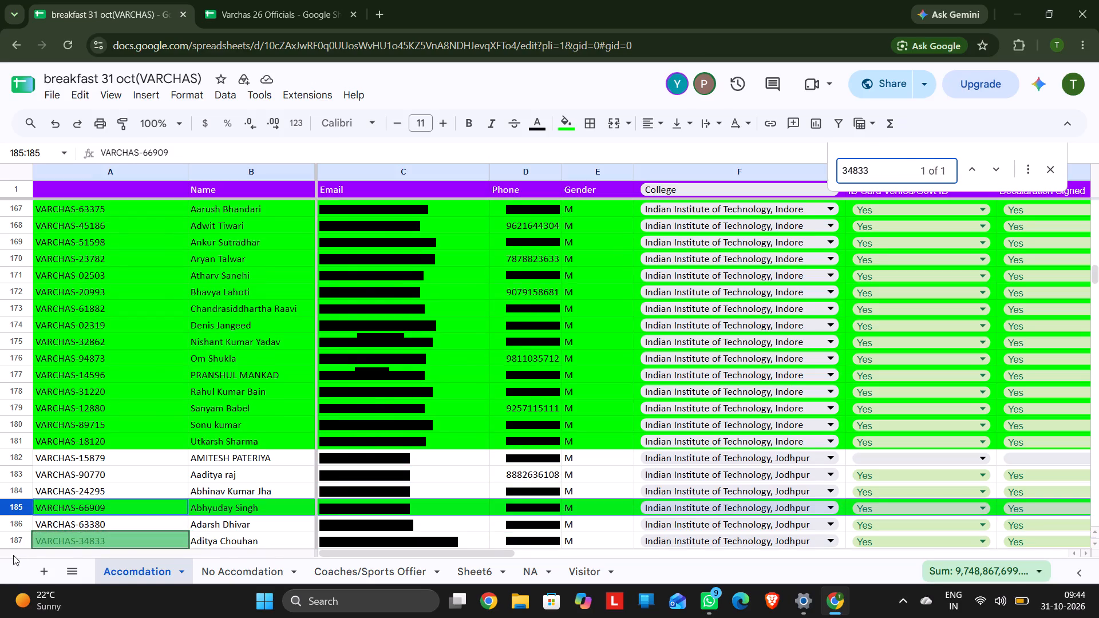
left_click(27, 544)
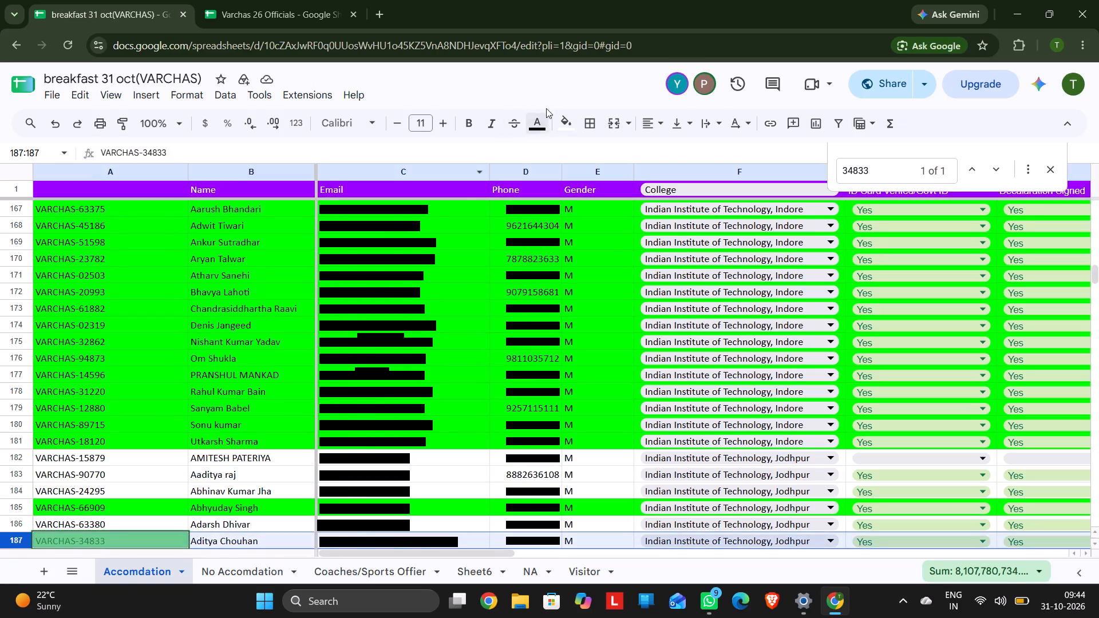
left_click(565, 116)
left_click(636, 188)
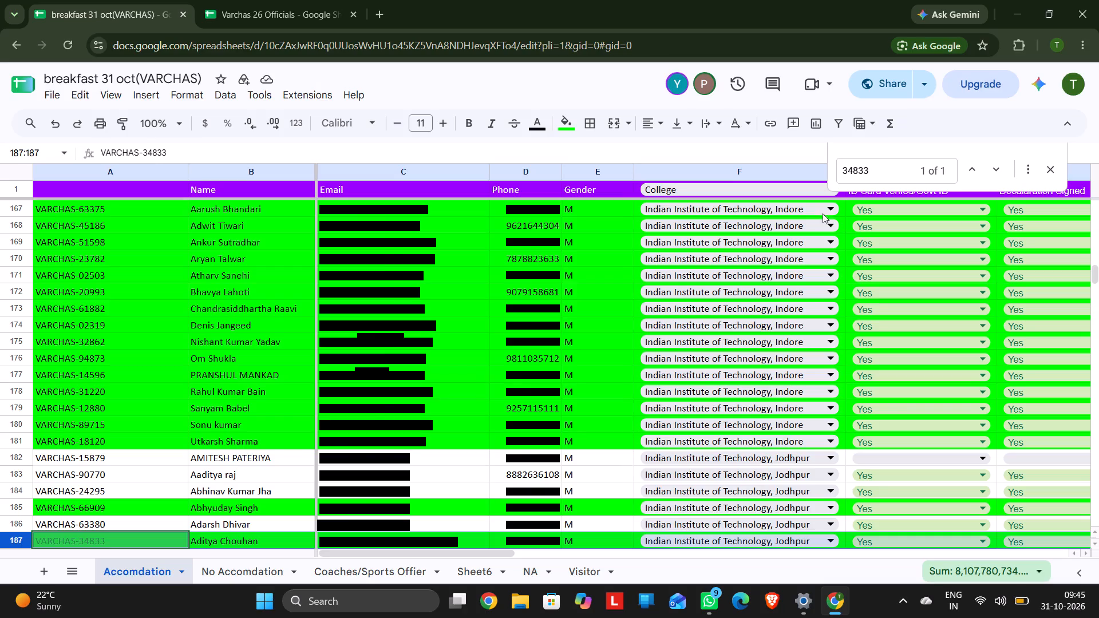
double_click(897, 170)
key("BackSpace")
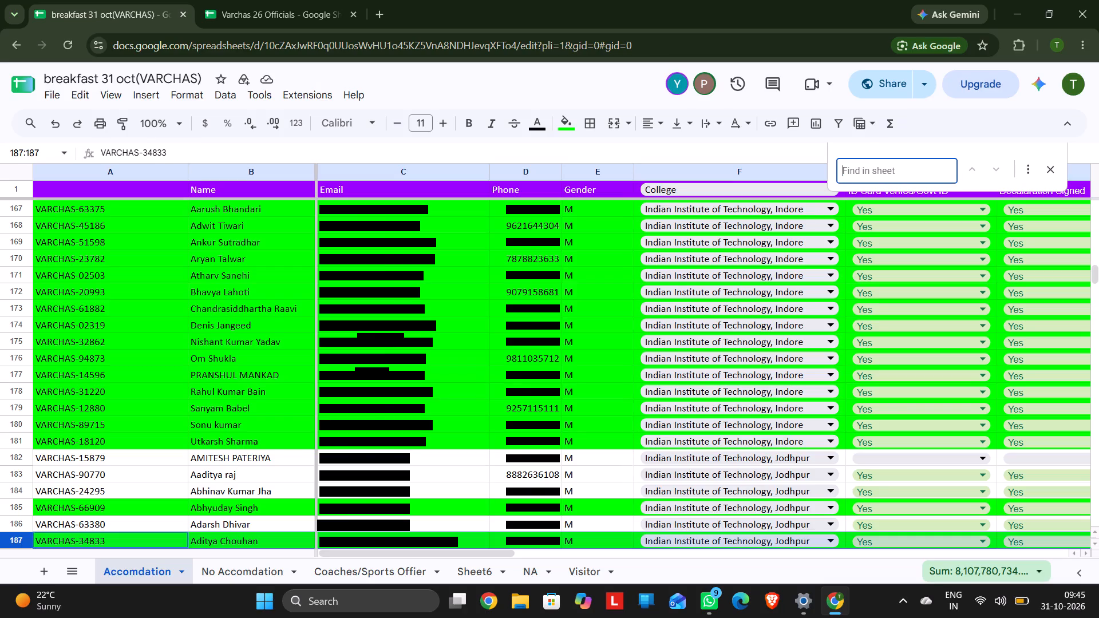
key("5")
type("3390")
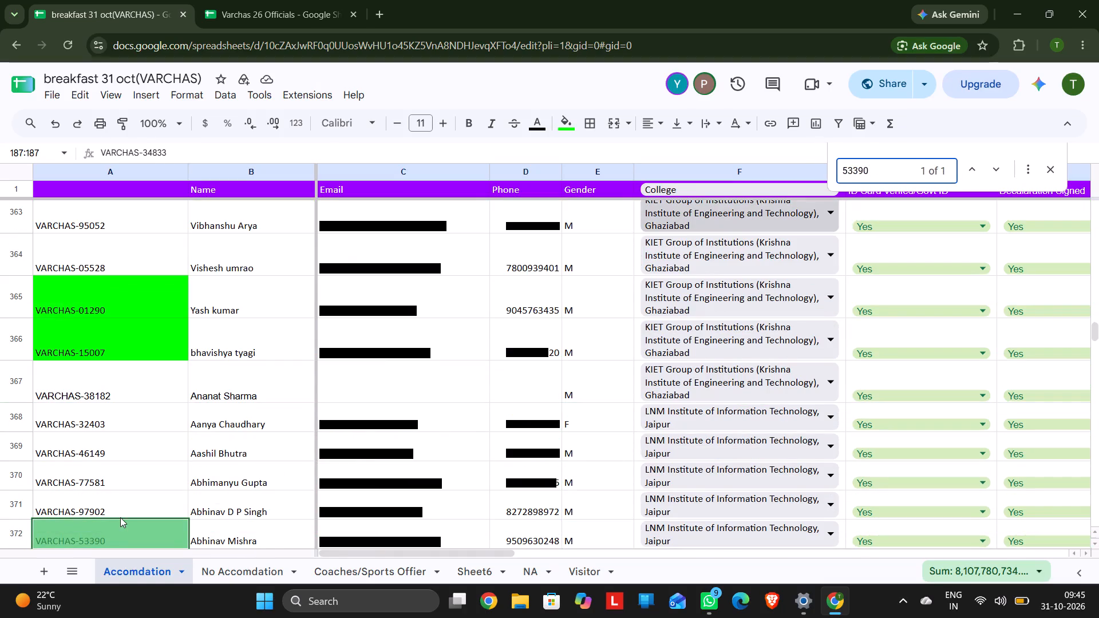
scroll(166, 437, "down", 3)
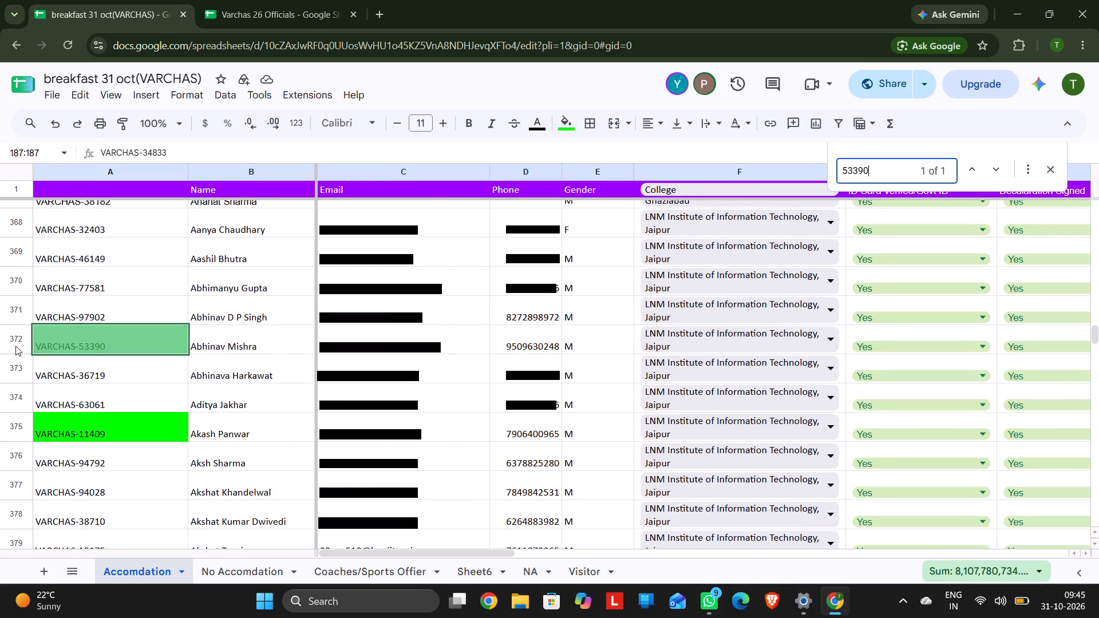
left_click(15, 346)
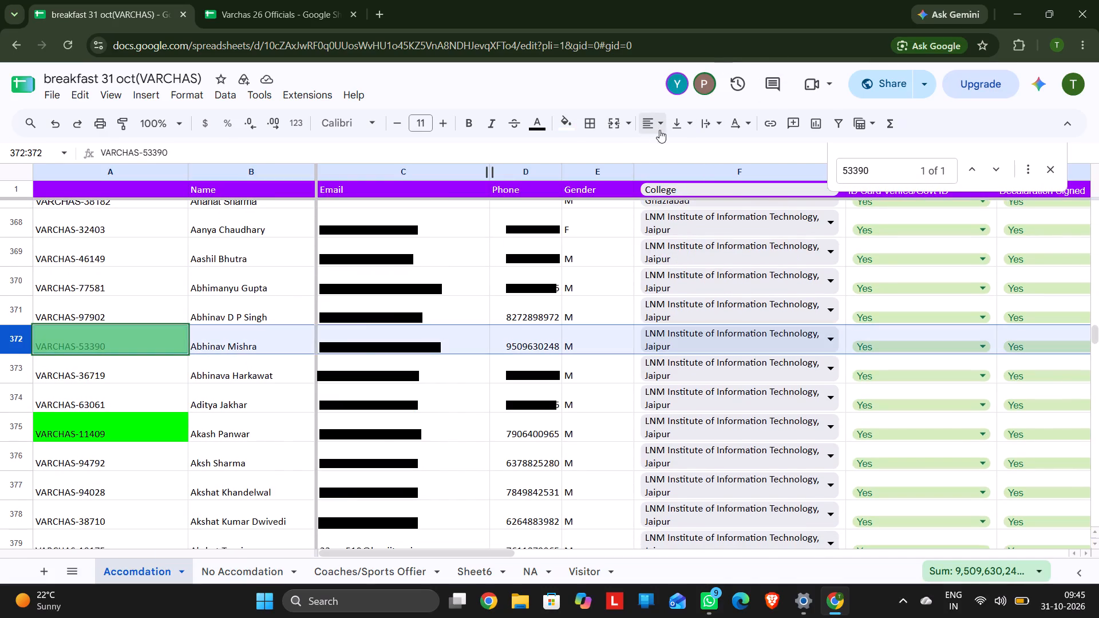
left_click_drag(561, 128, 630, 193)
left_click(630, 193)
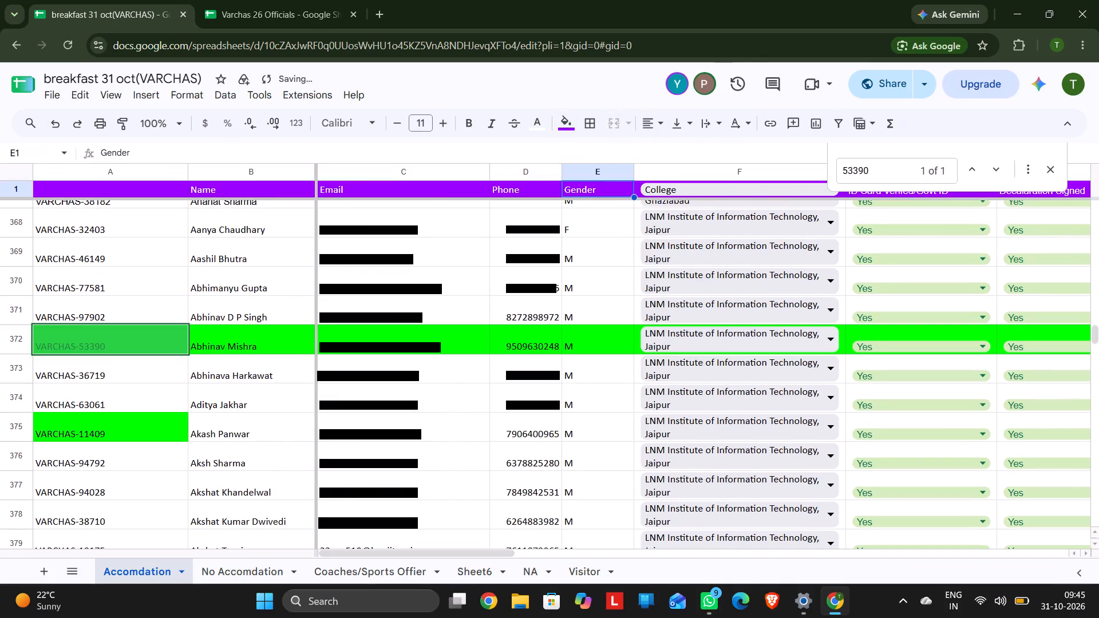
scroll(191, 389, "down", 2)
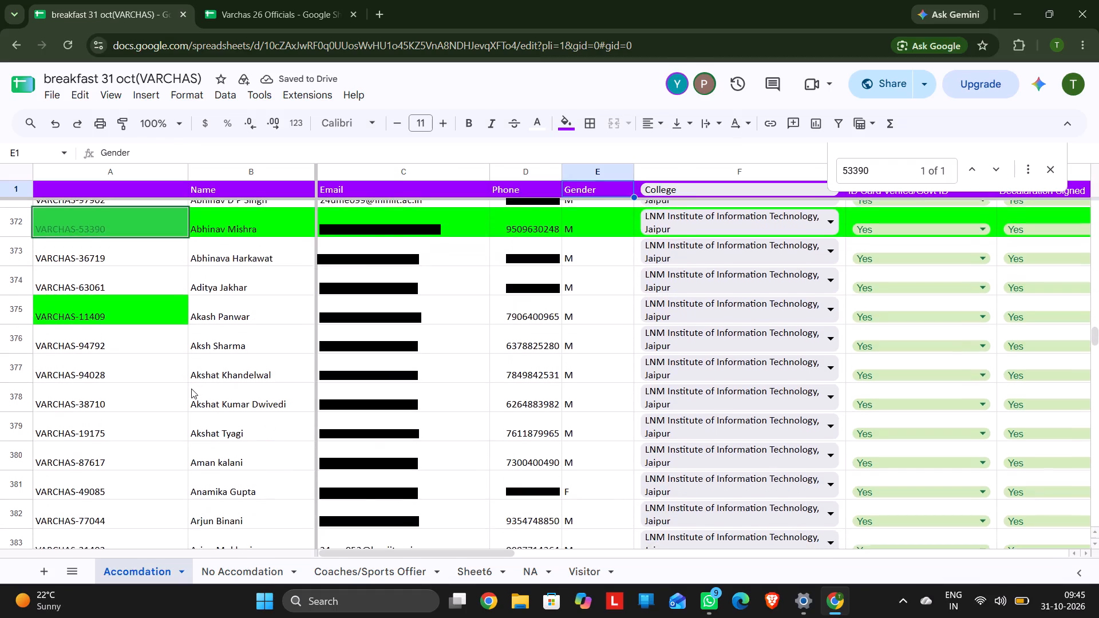
scroll(191, 389, "down", 4)
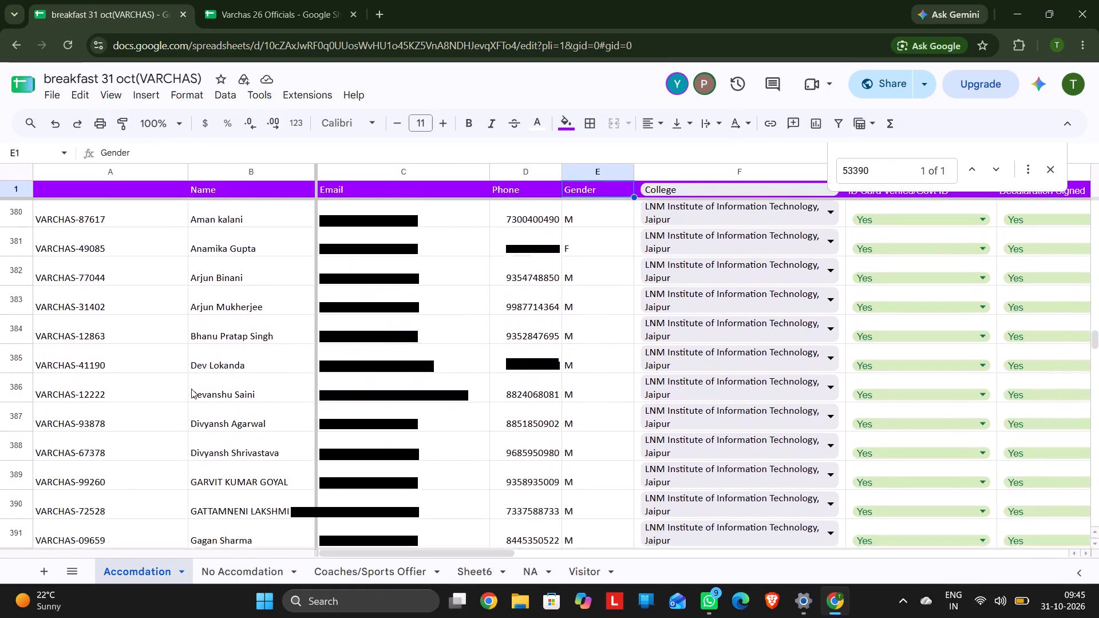
scroll(191, 389, "down", 1)
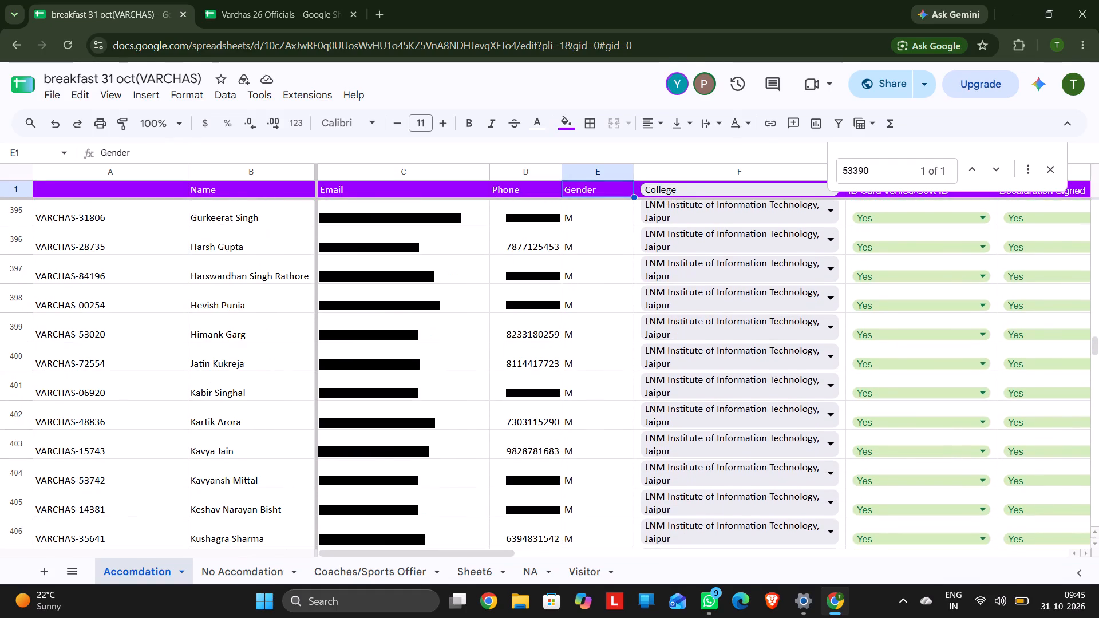
triple_click(876, 168)
key("BackSpace")
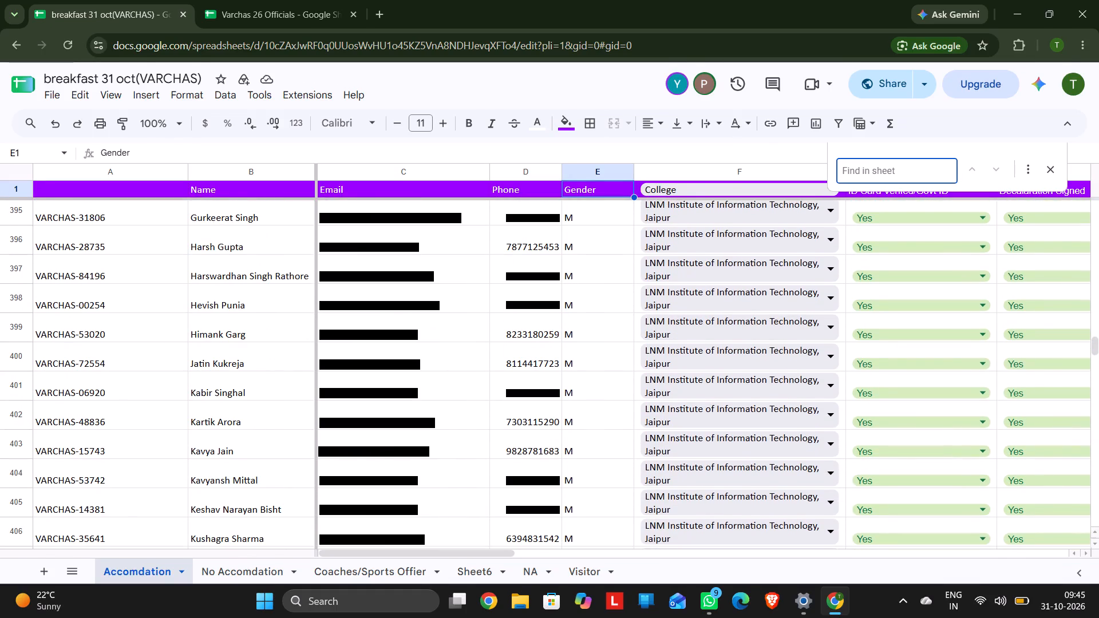
key("8")
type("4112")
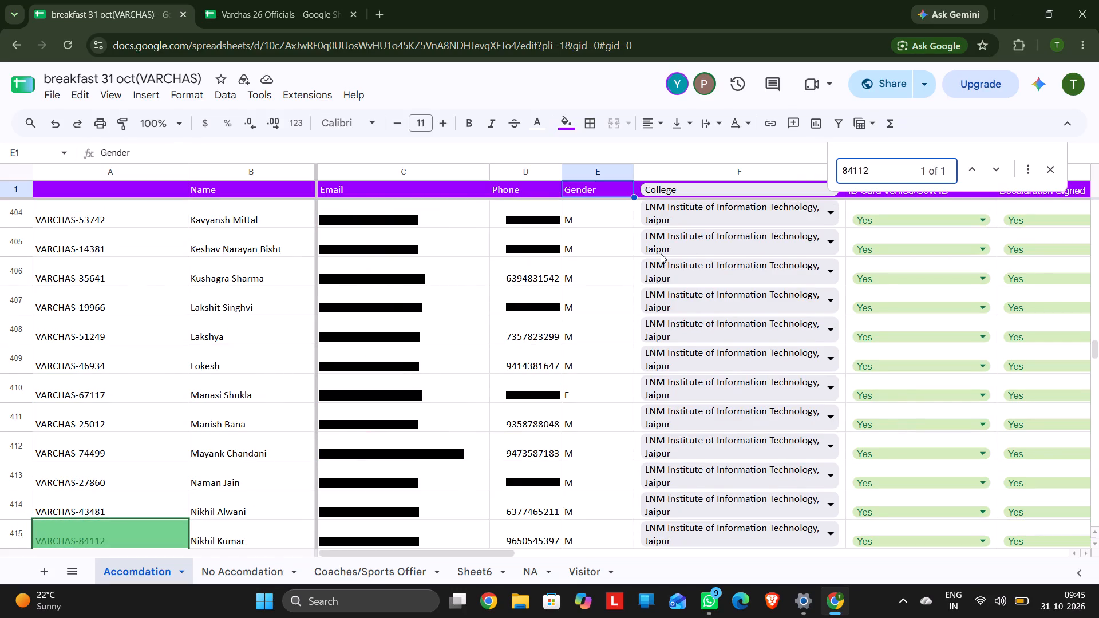
left_click(17, 532)
left_click_drag(570, 118, 635, 197)
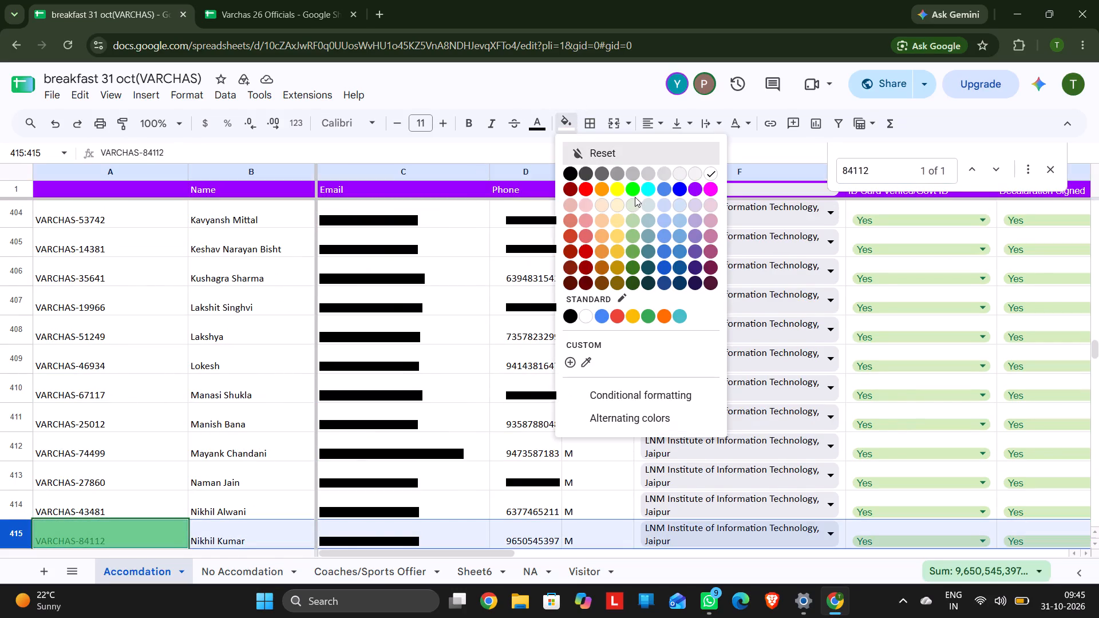
left_click_drag(635, 197, 630, 187)
left_click(630, 187)
double_click(890, 166)
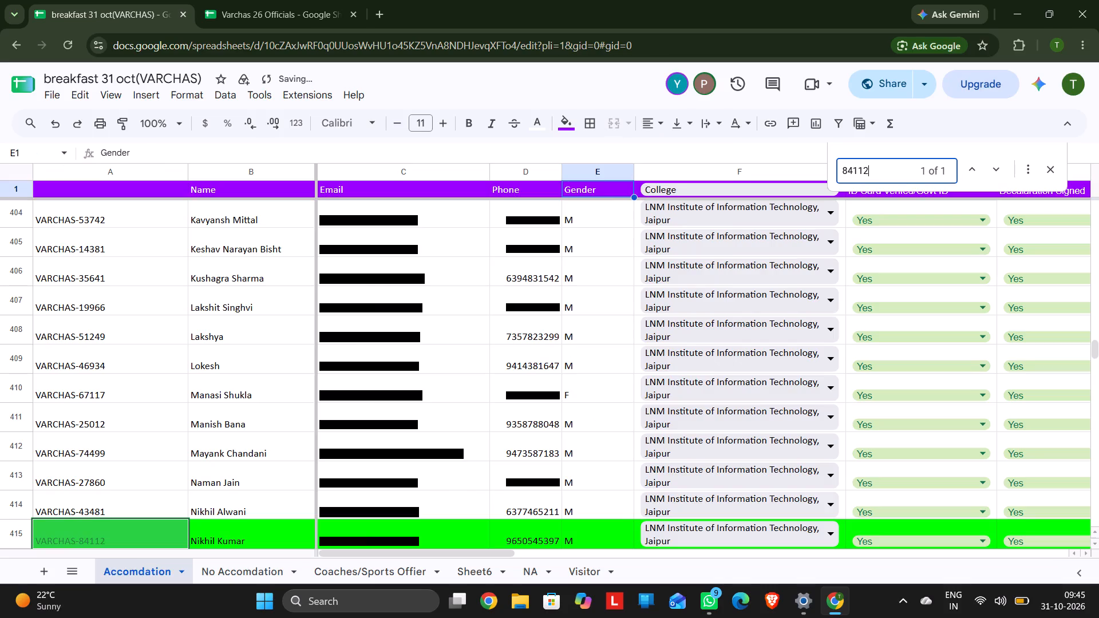
key("BackSpace")
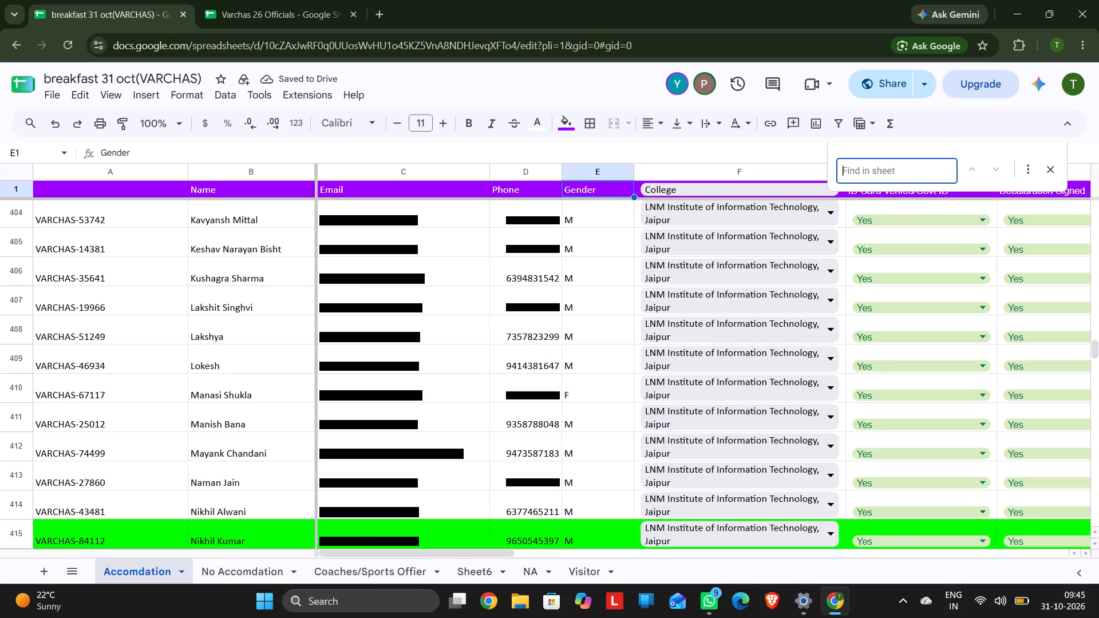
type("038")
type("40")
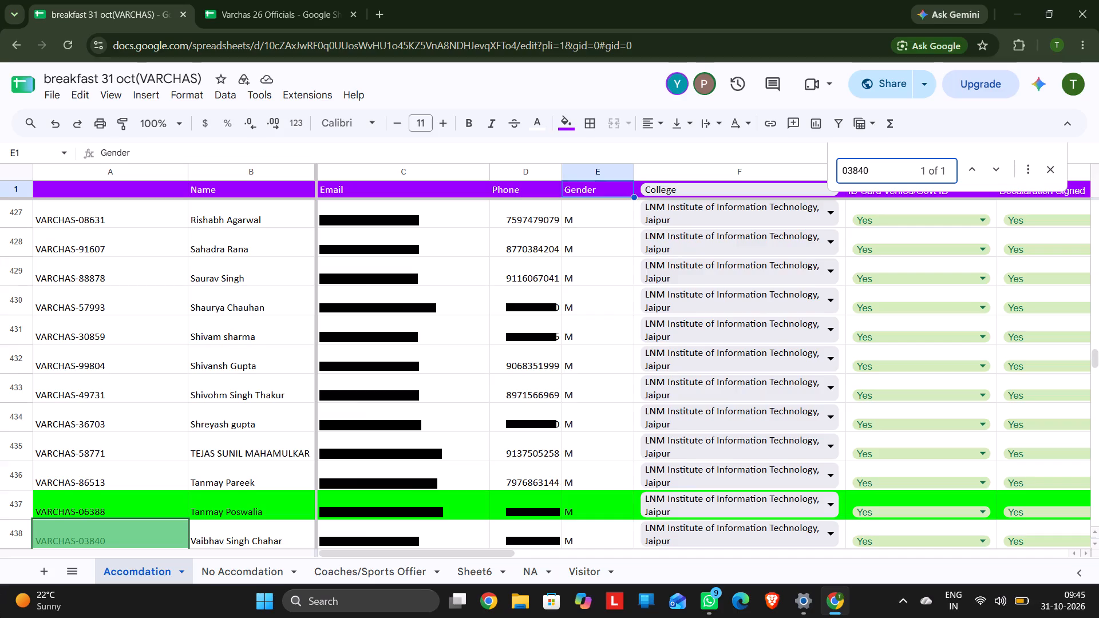
left_click(17, 534)
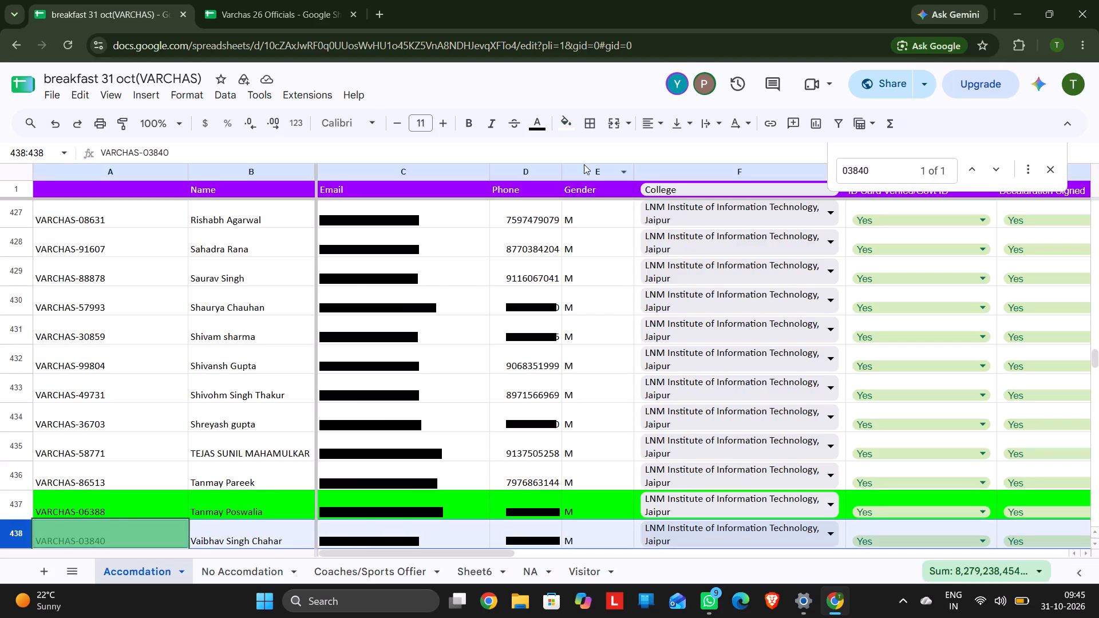
left_click_drag(571, 132, 630, 193)
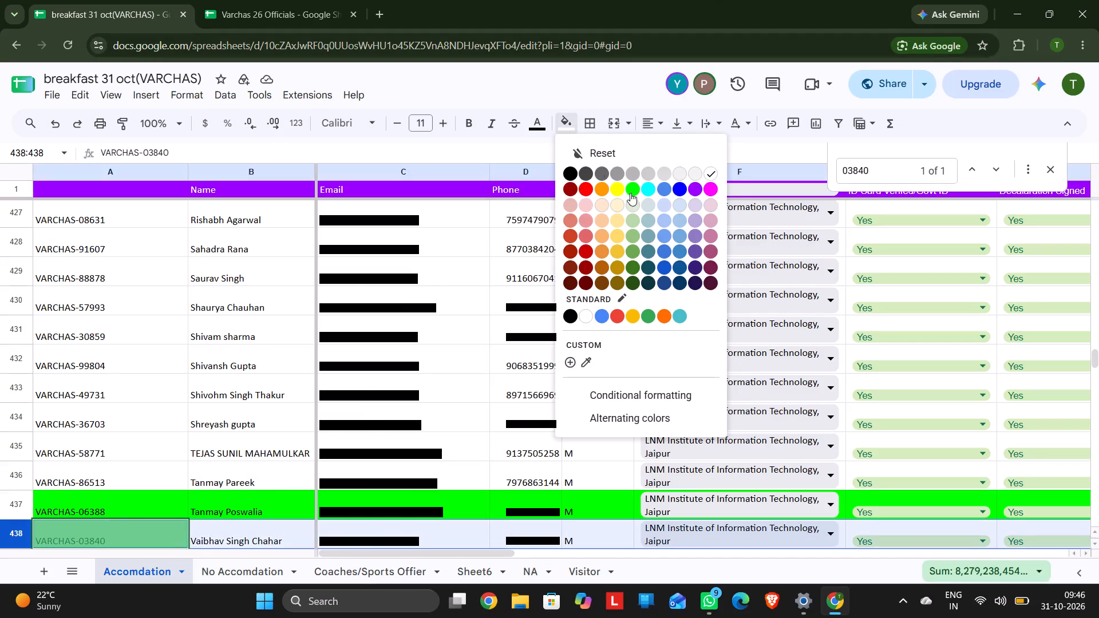
left_click_drag(630, 193, 632, 193)
left_click(632, 193)
double_click(883, 173)
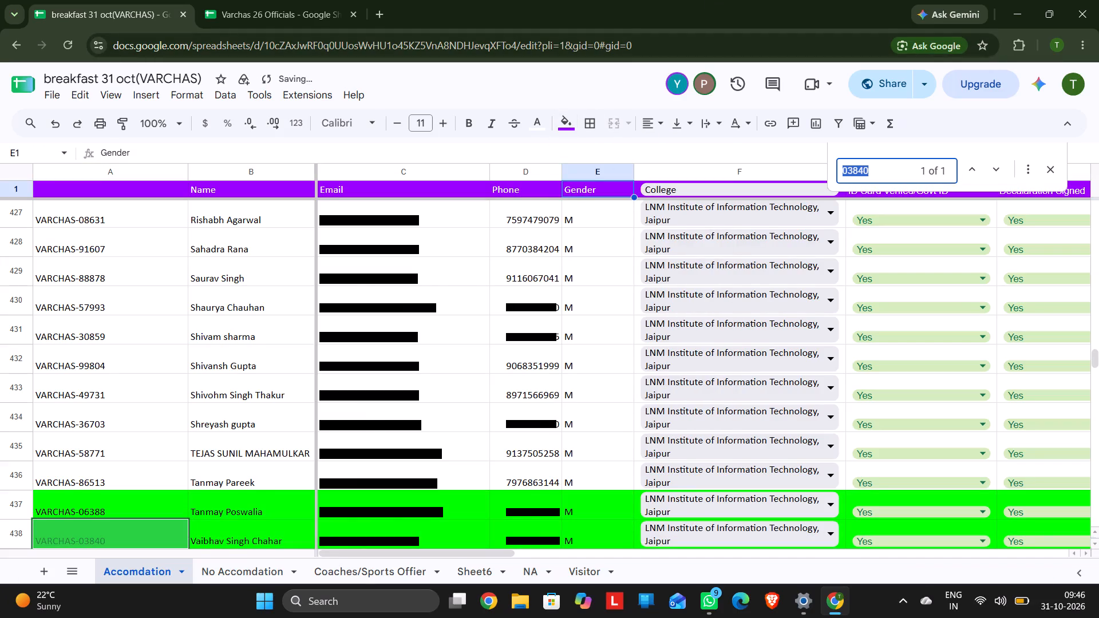
key("BackSpace")
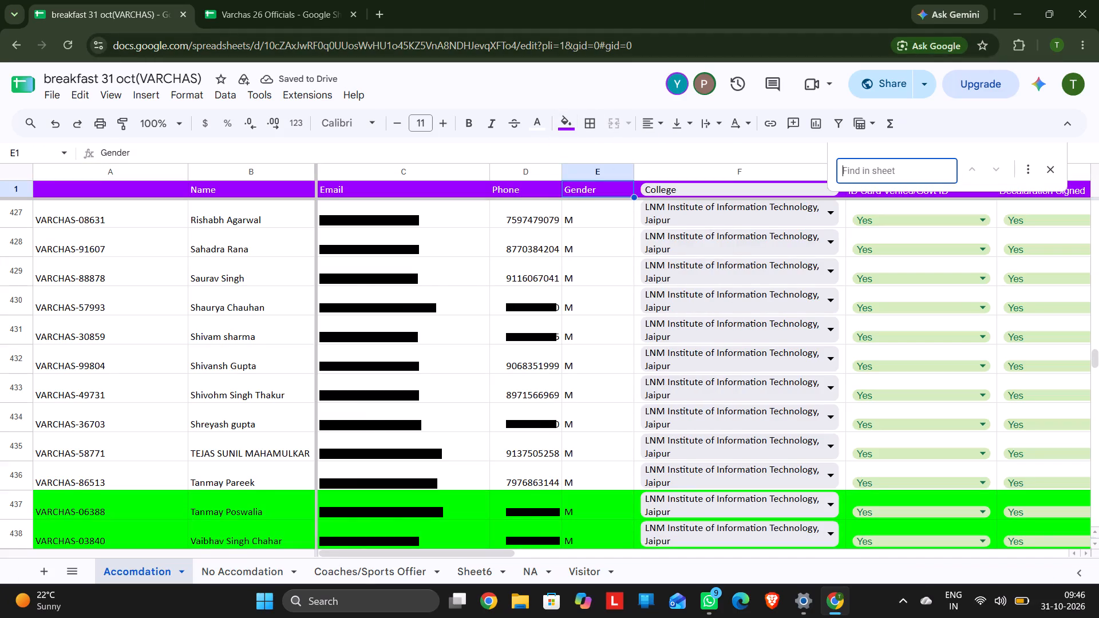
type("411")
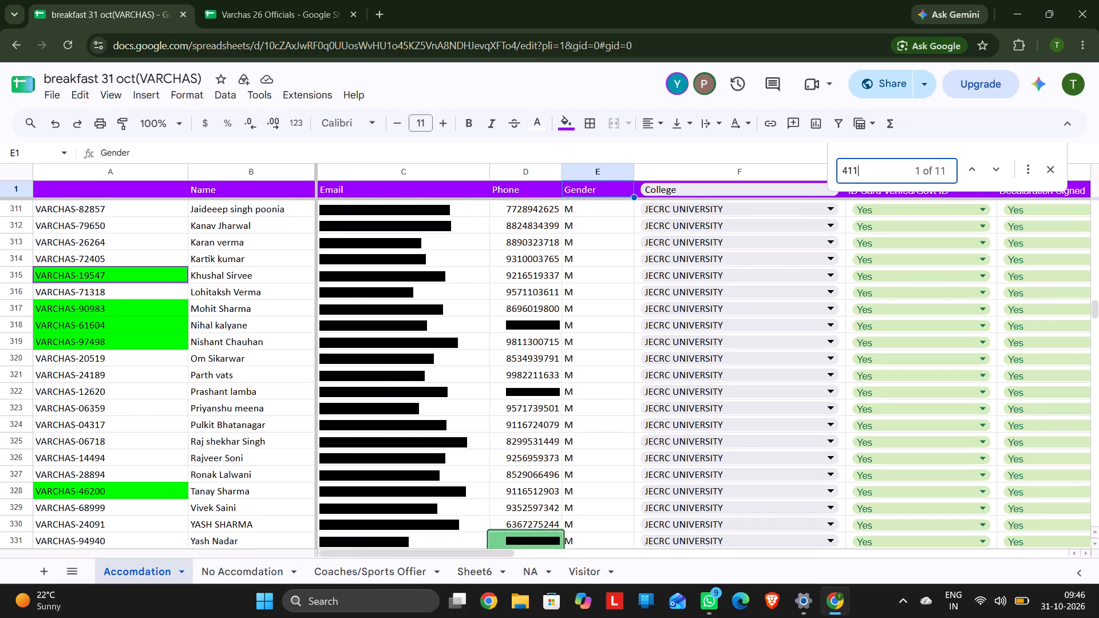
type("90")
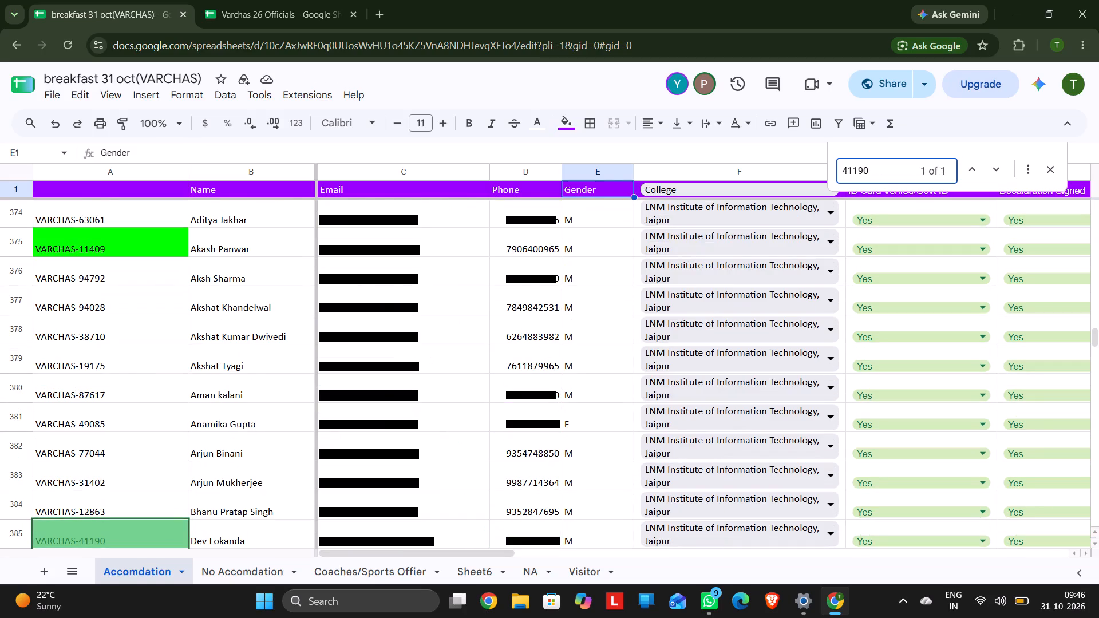
left_click(14, 534)
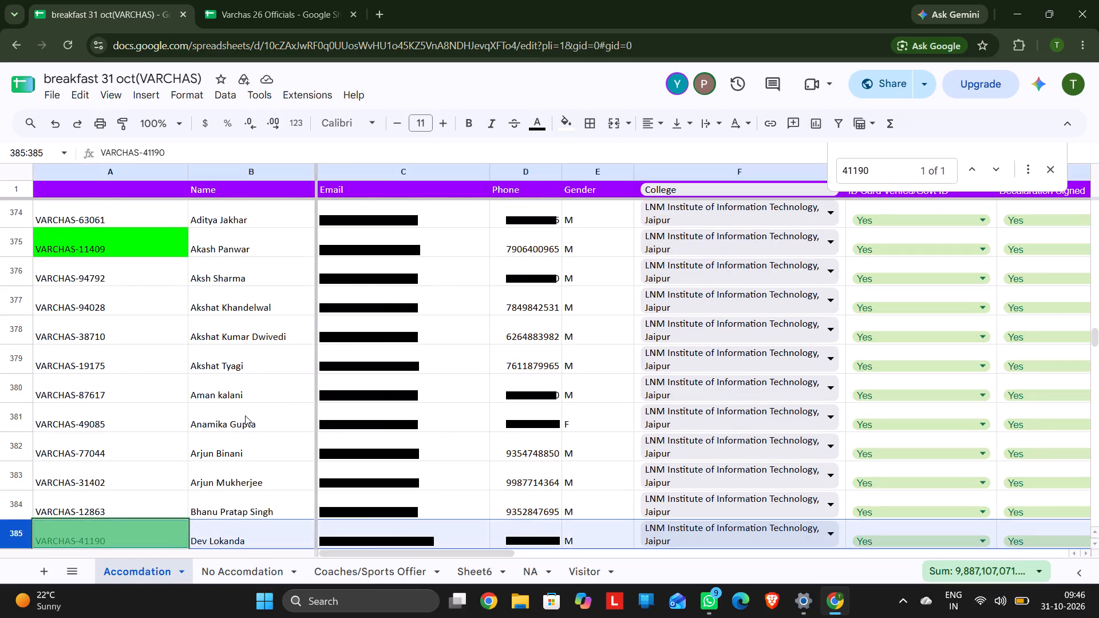
left_click_drag(563, 122, 626, 185)
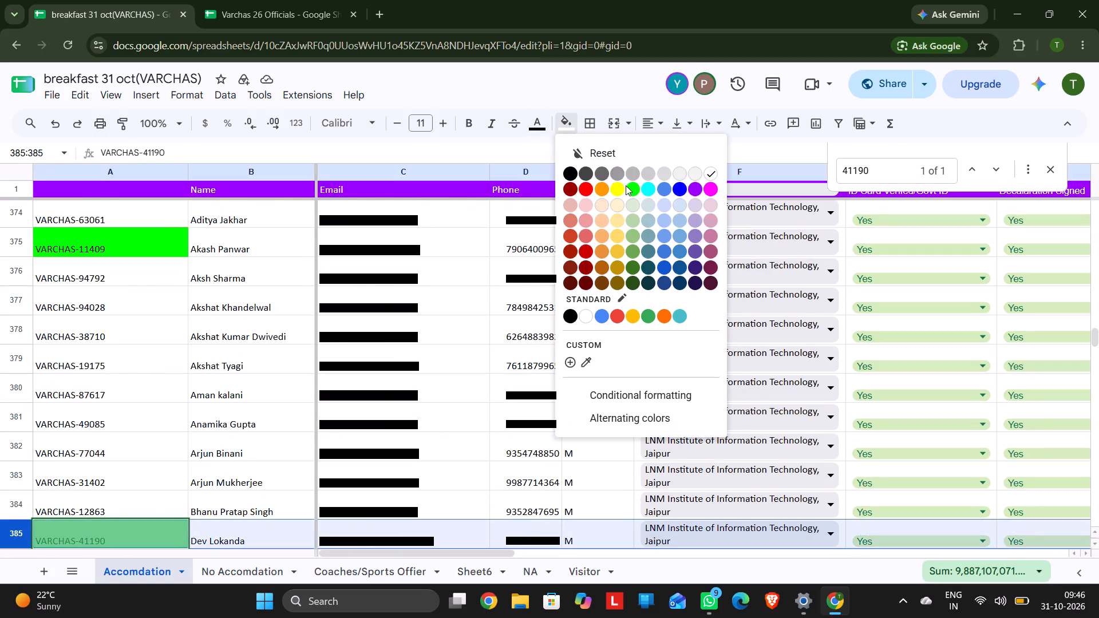
left_click_drag(626, 185, 630, 188)
left_click(630, 188)
double_click(879, 170)
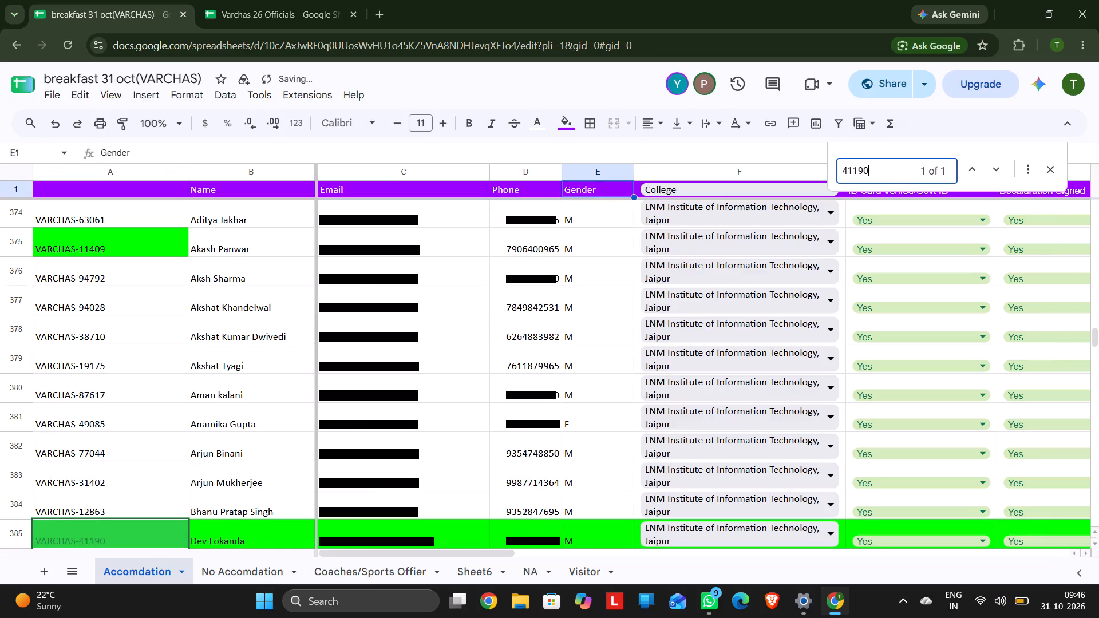
key("BackSpace")
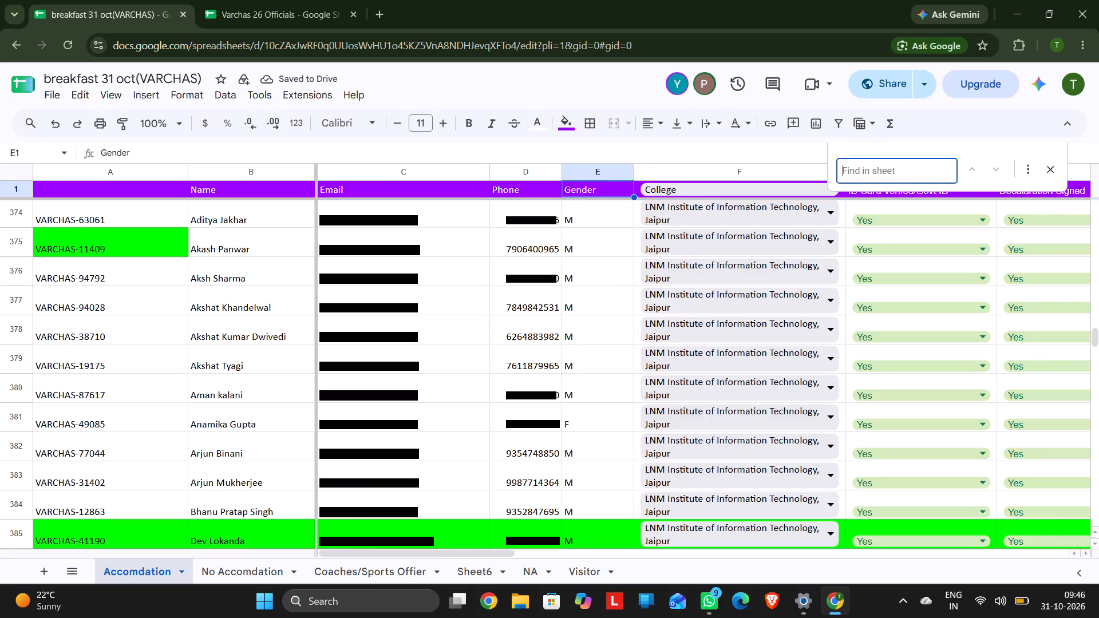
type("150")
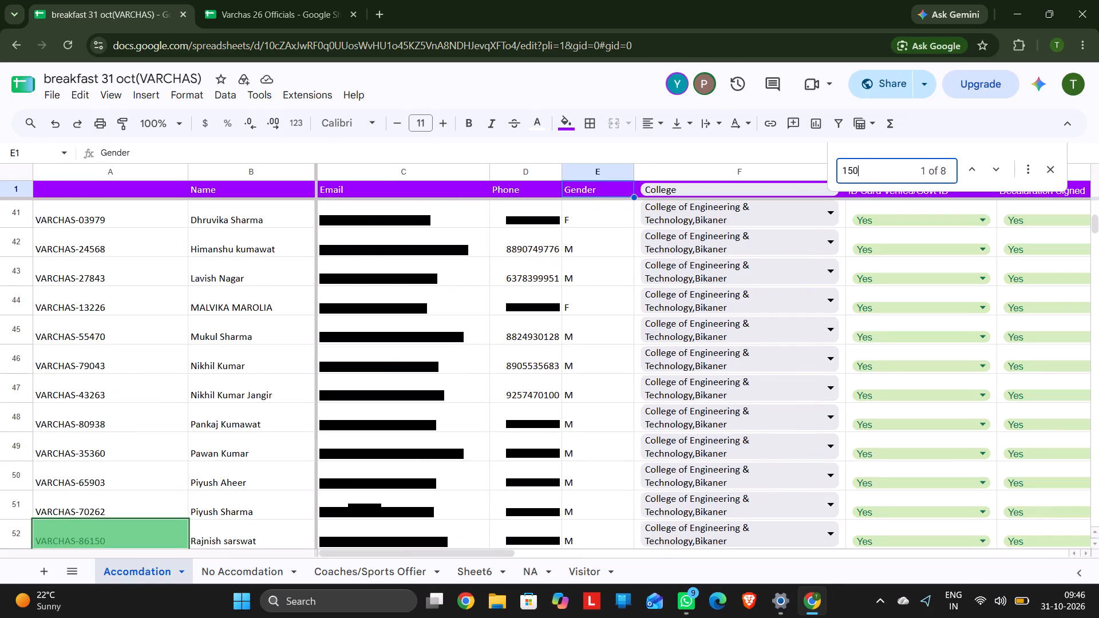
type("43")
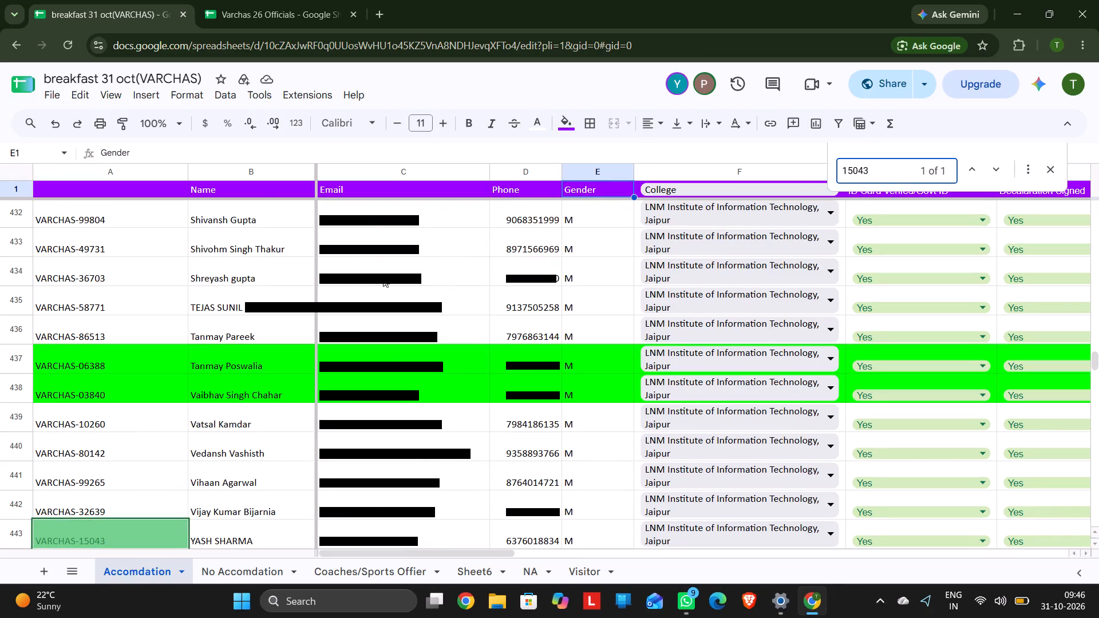
left_click(13, 546)
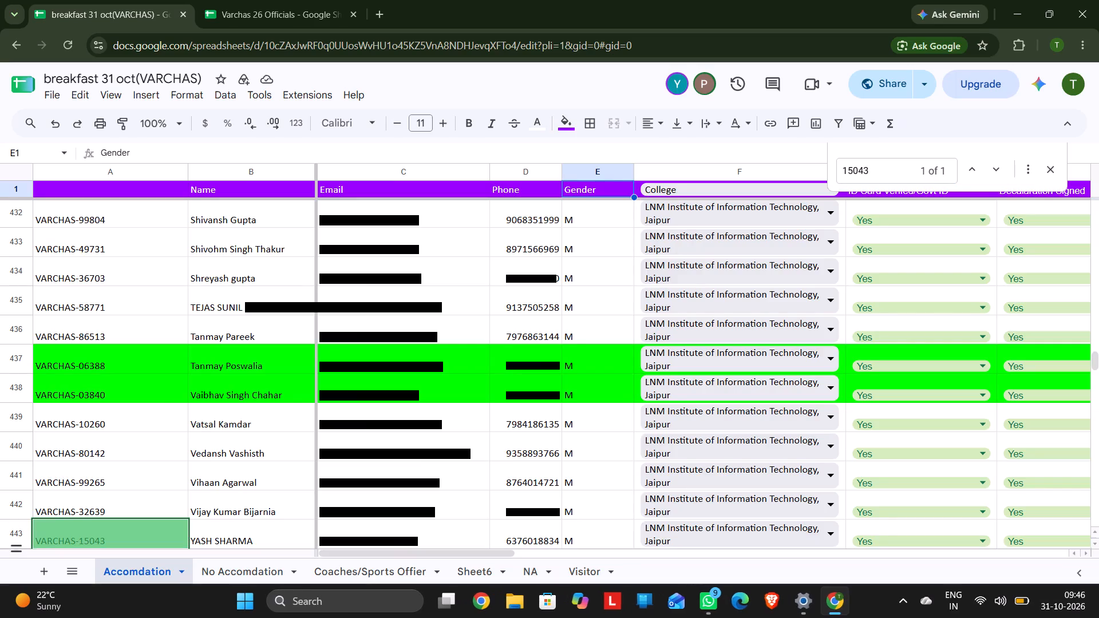
left_click(16, 541)
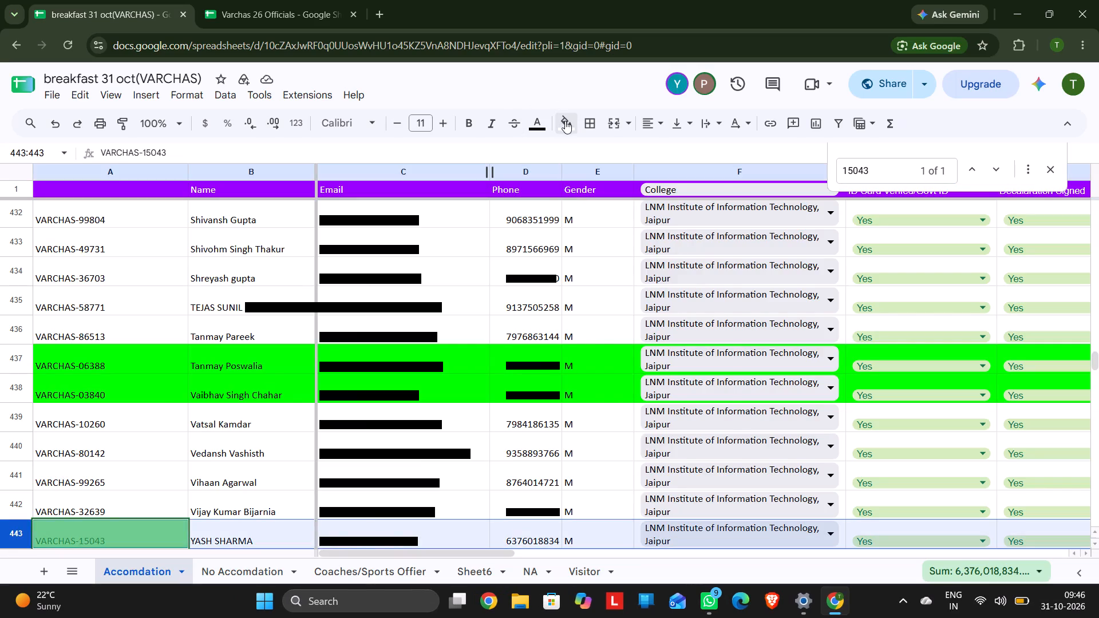
left_click_drag(565, 121, 630, 185)
left_click(630, 185)
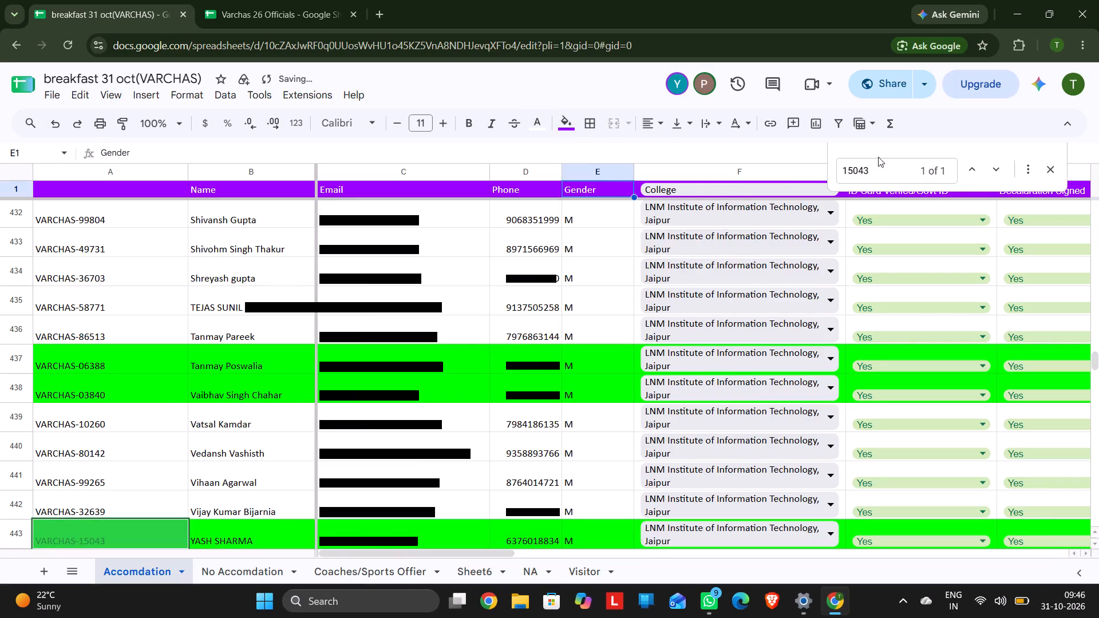
double_click(889, 169)
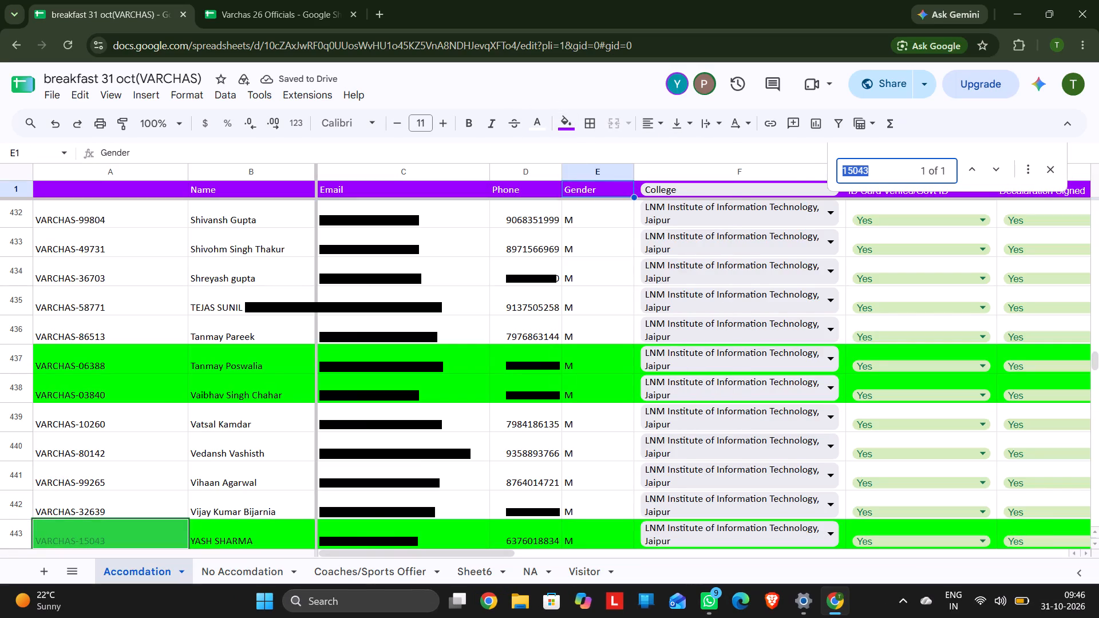
key("BackSpace")
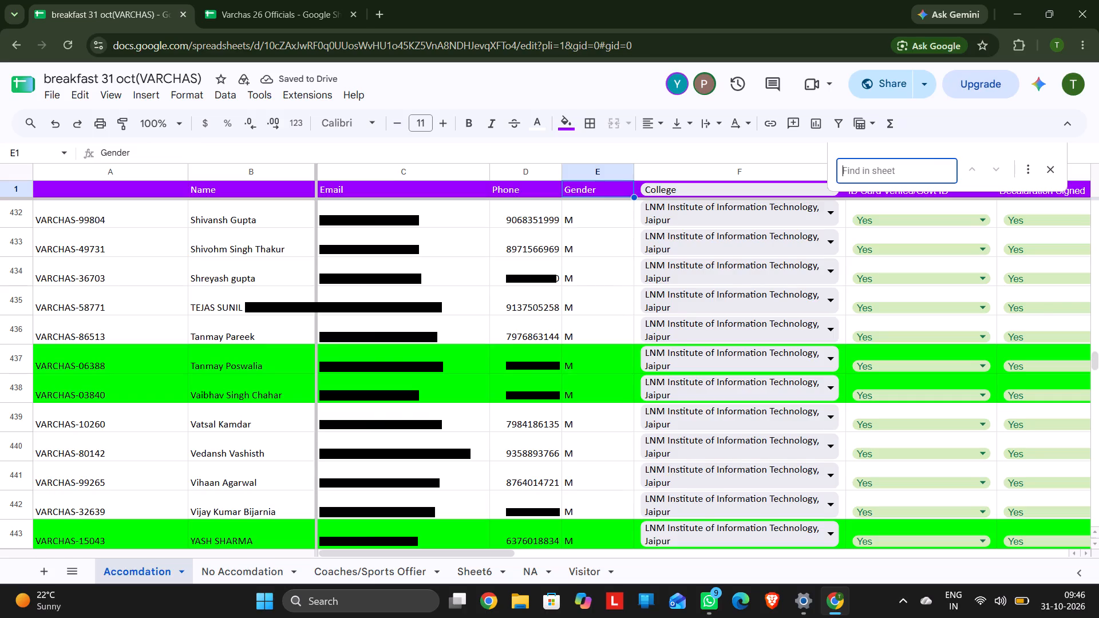
type("570")
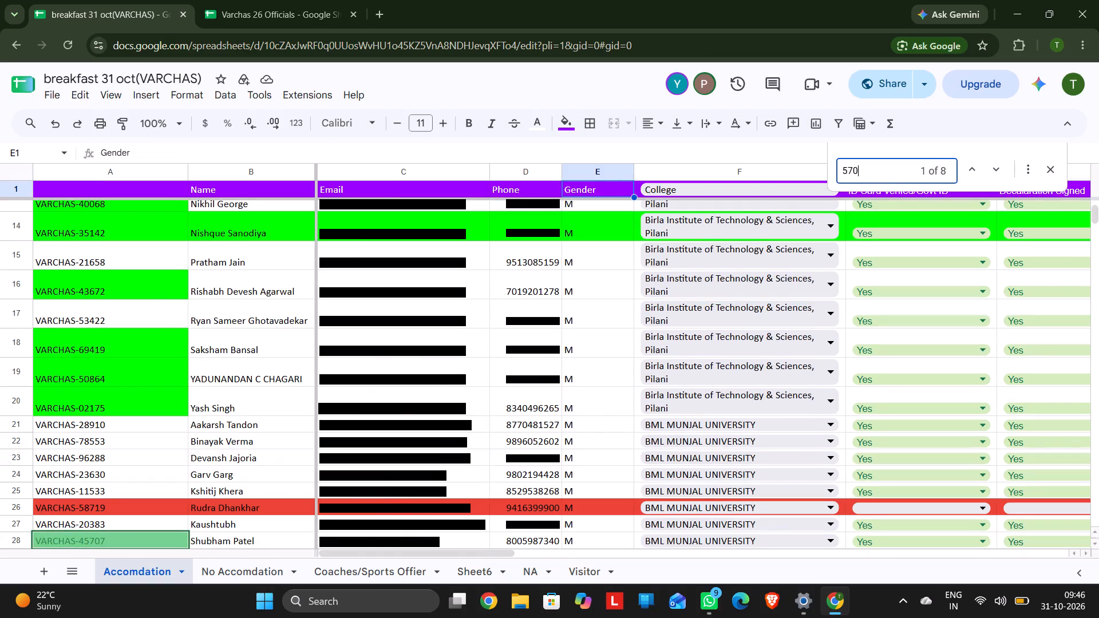
type("40")
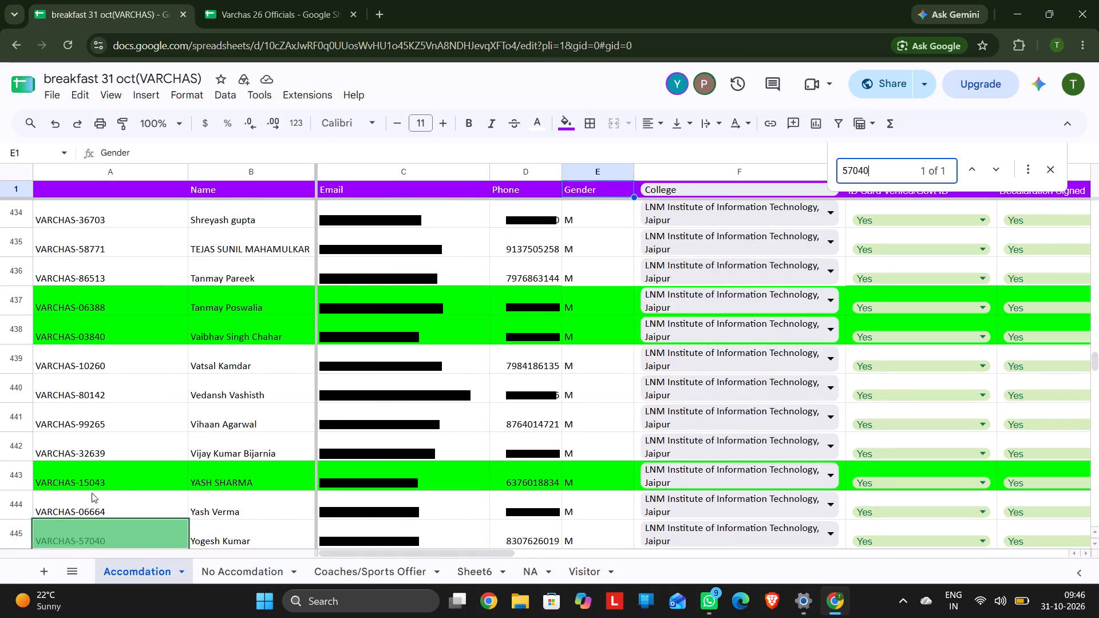
left_click(21, 541)
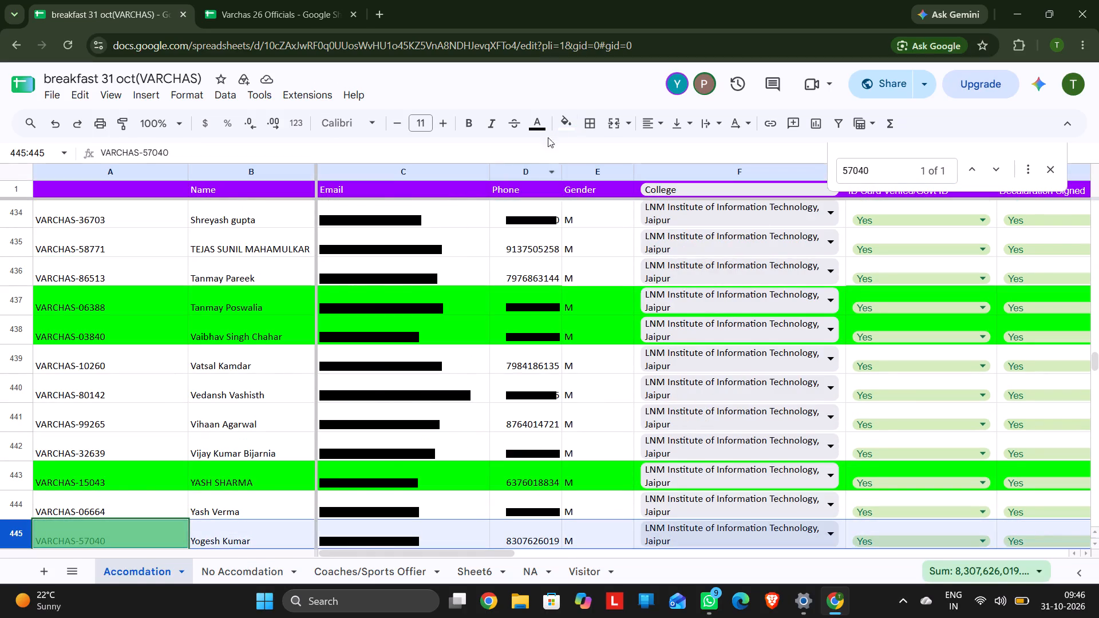
left_click(566, 128)
left_click(634, 191)
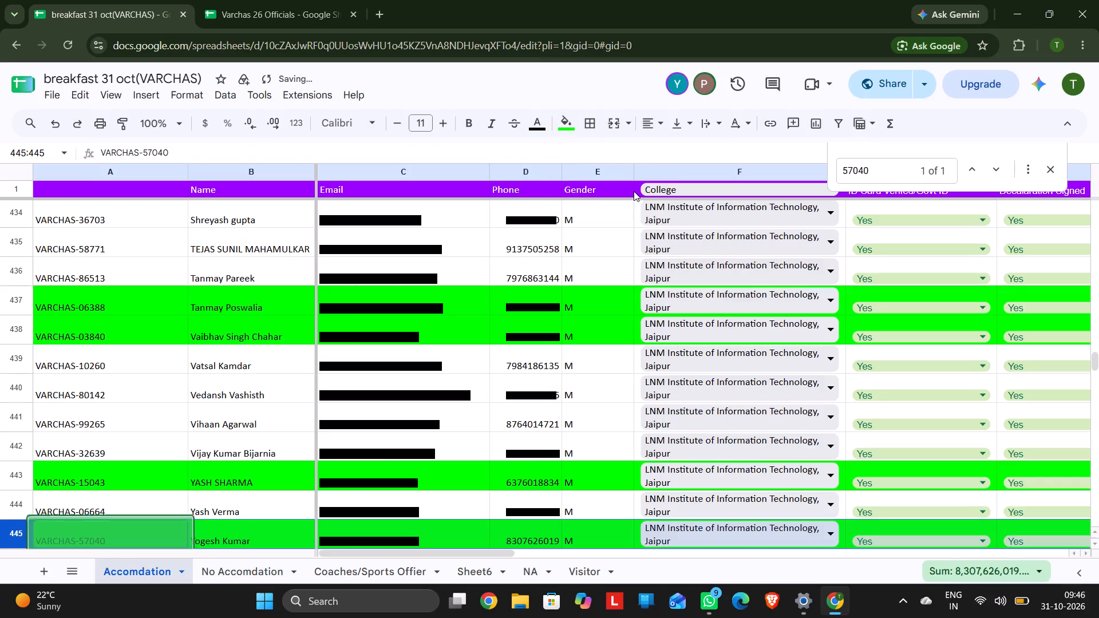
left_click(877, 160)
double_click(876, 166)
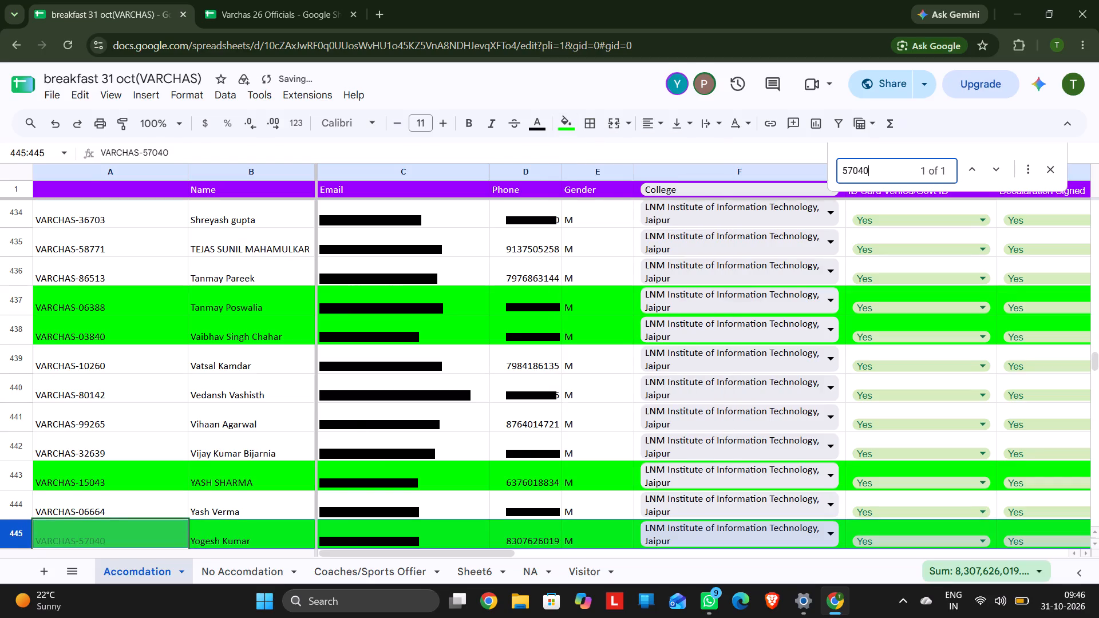
key("BackSpace")
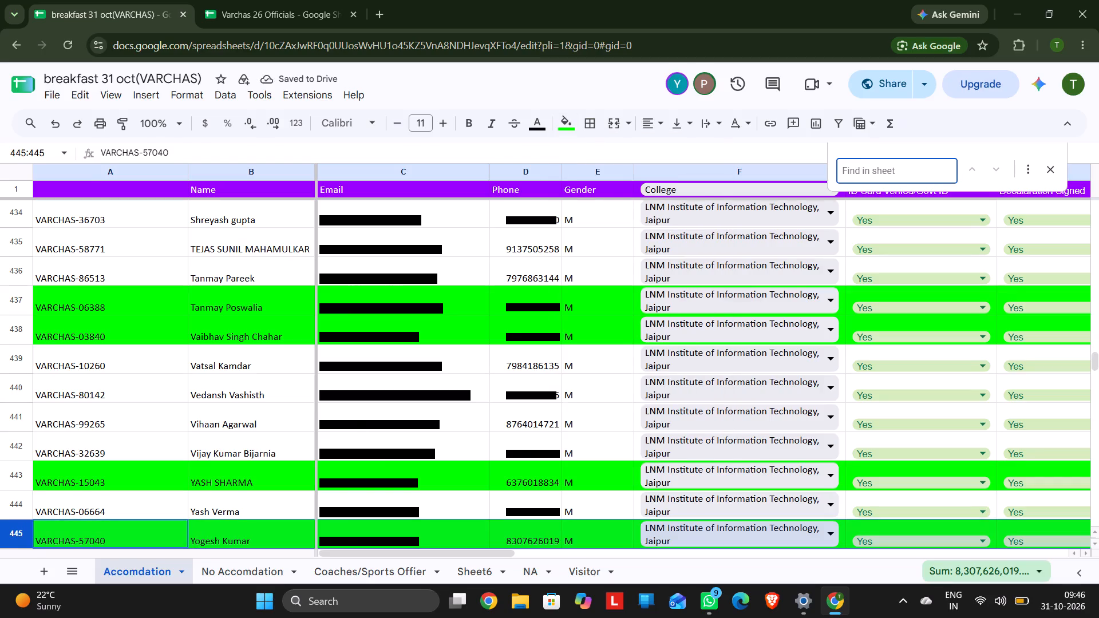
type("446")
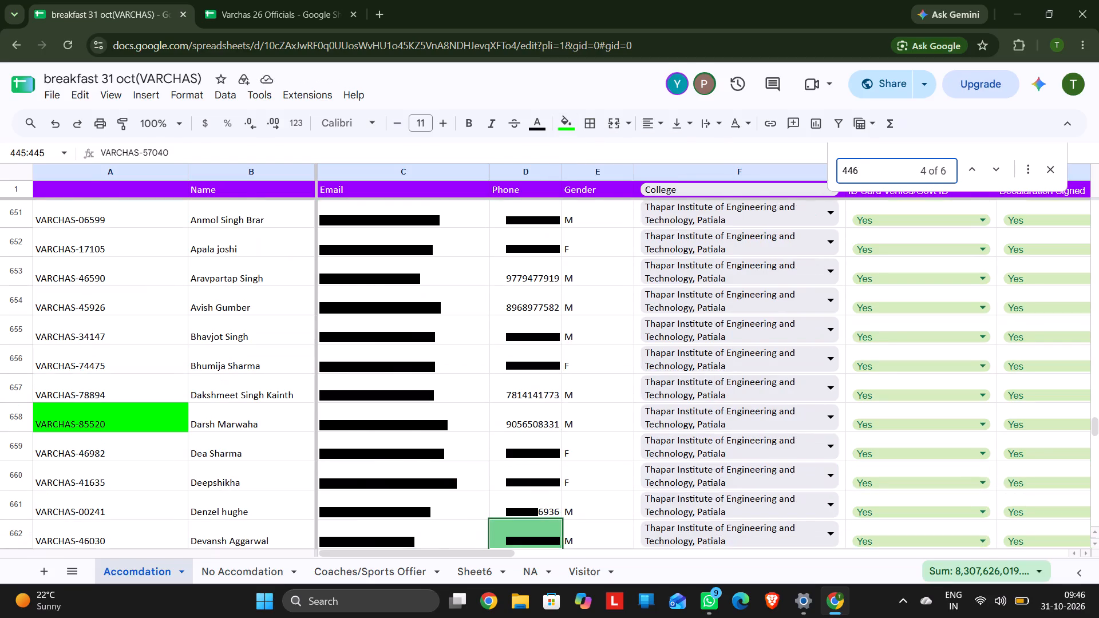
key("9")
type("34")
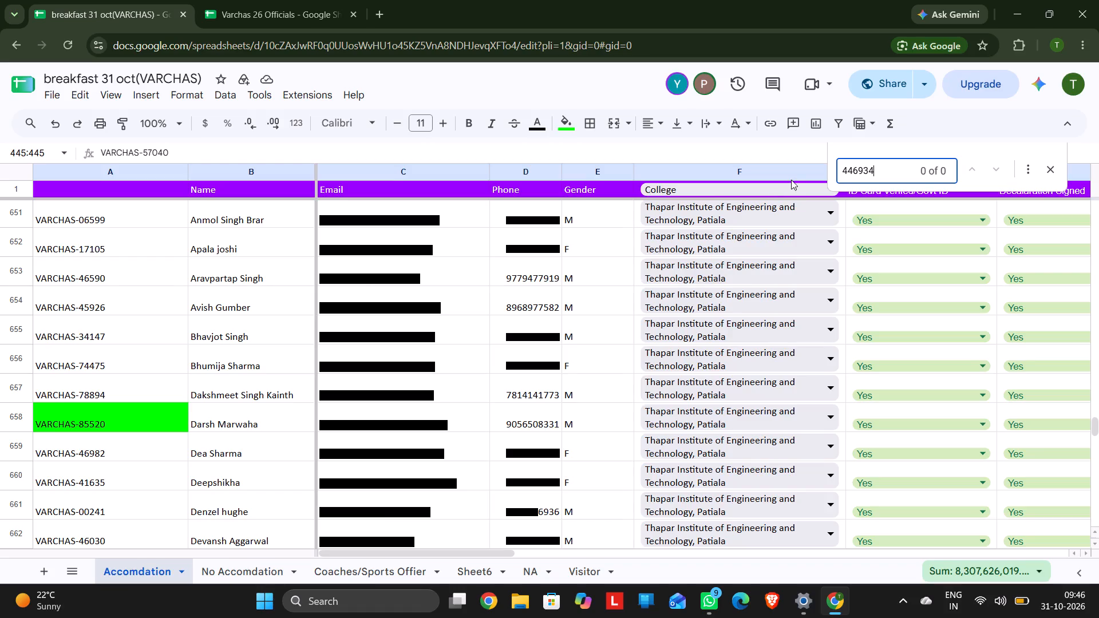
left_click(851, 167)
key("BackSpace")
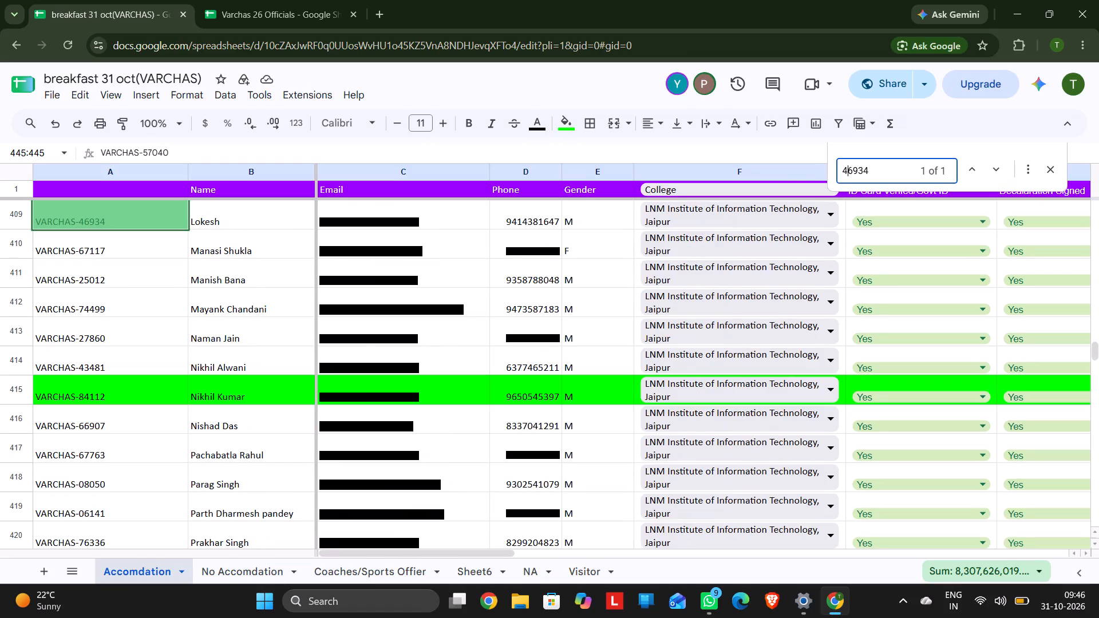
left_click(21, 211)
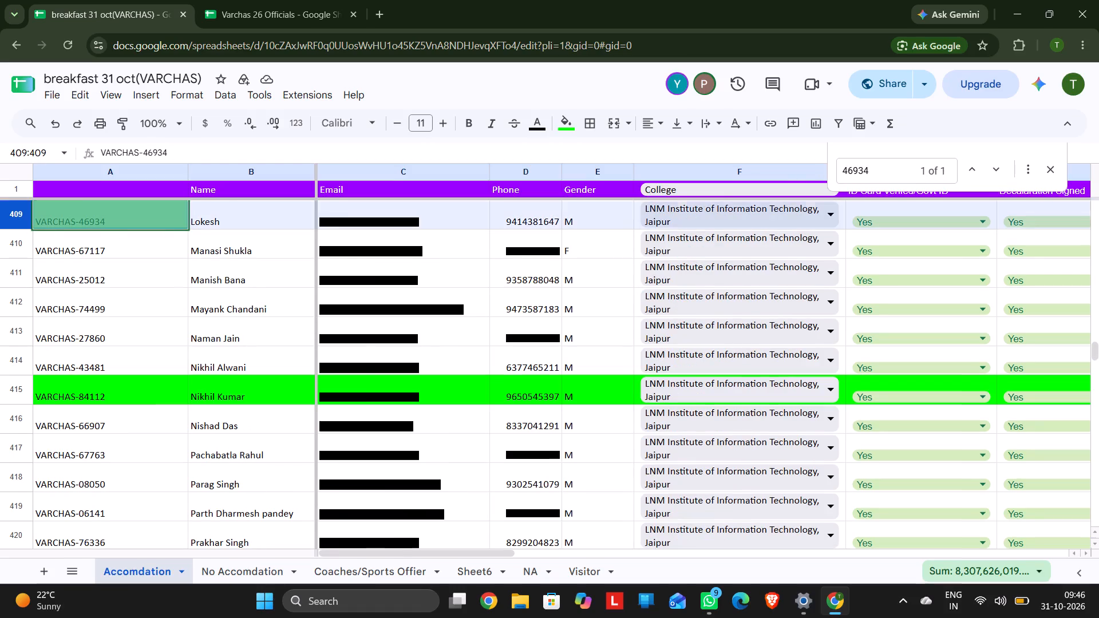
left_click(562, 126)
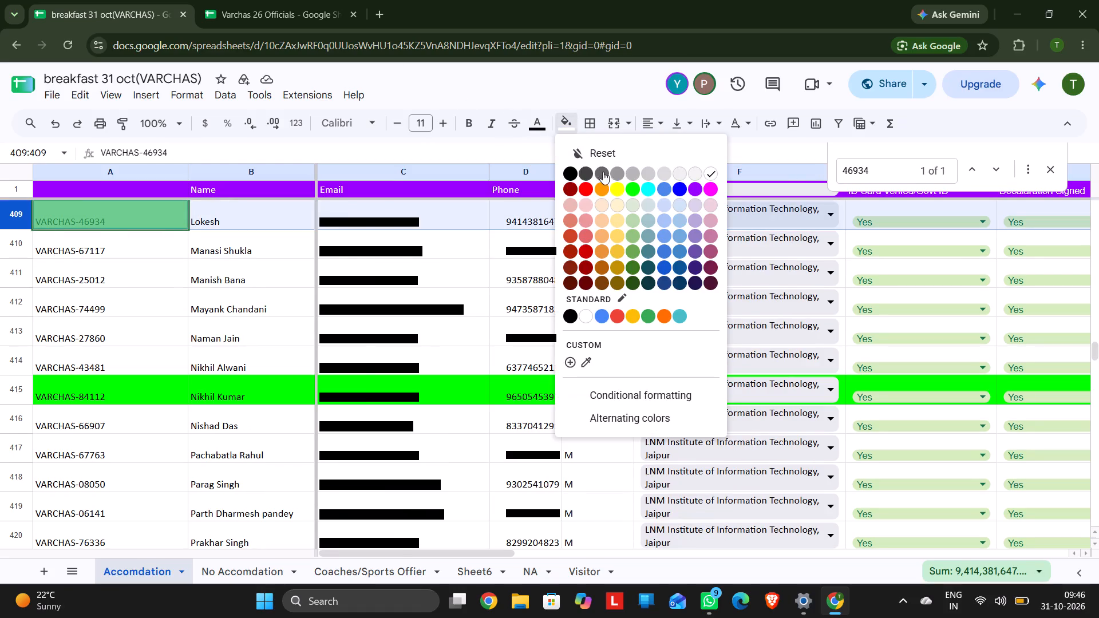
left_click(635, 184)
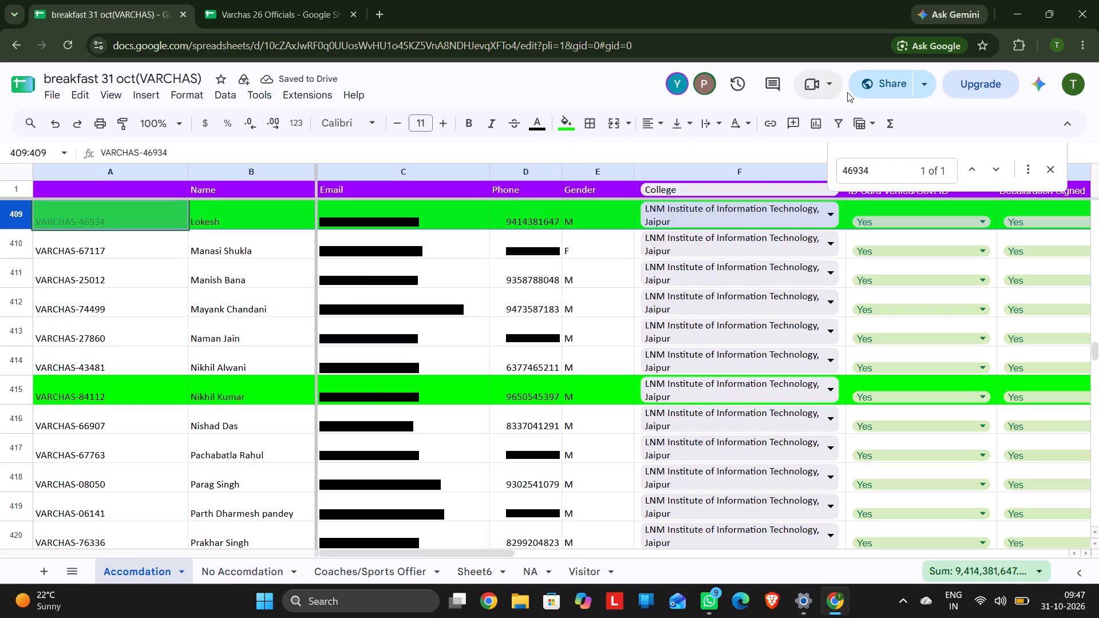
double_click(872, 171)
key("BackSpace")
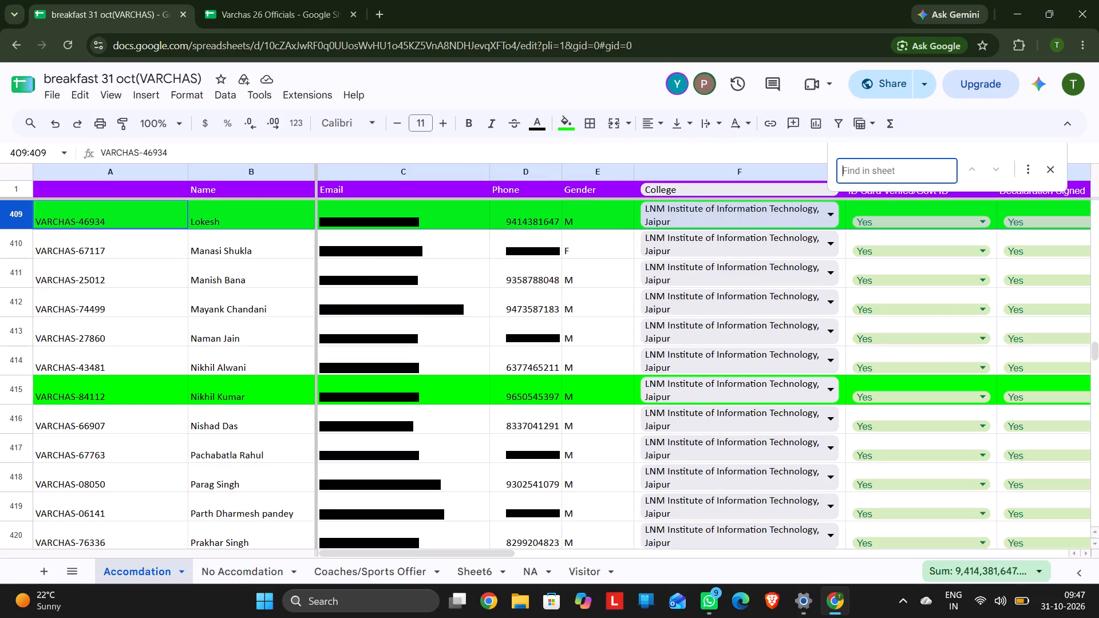
type("30")
type("859")
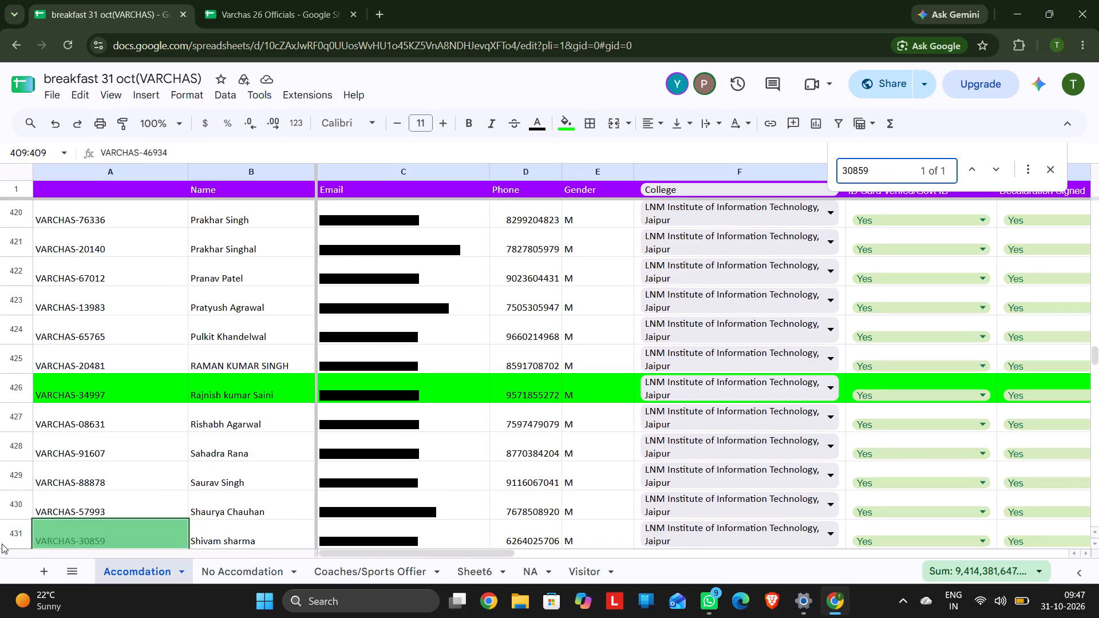
left_click(16, 538)
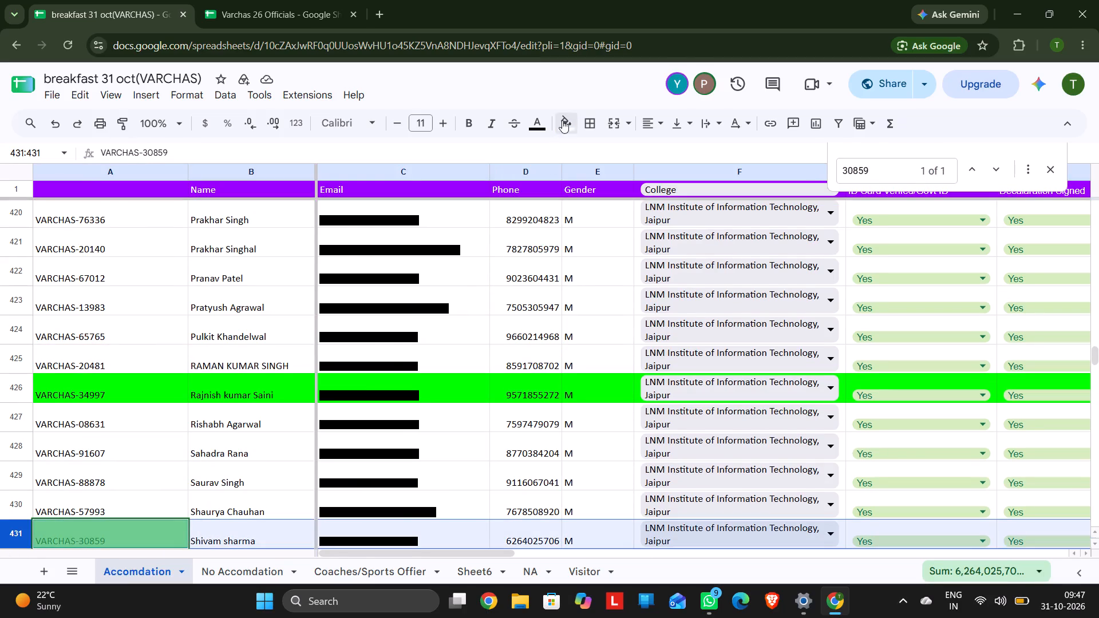
left_click_drag(572, 121, 636, 194)
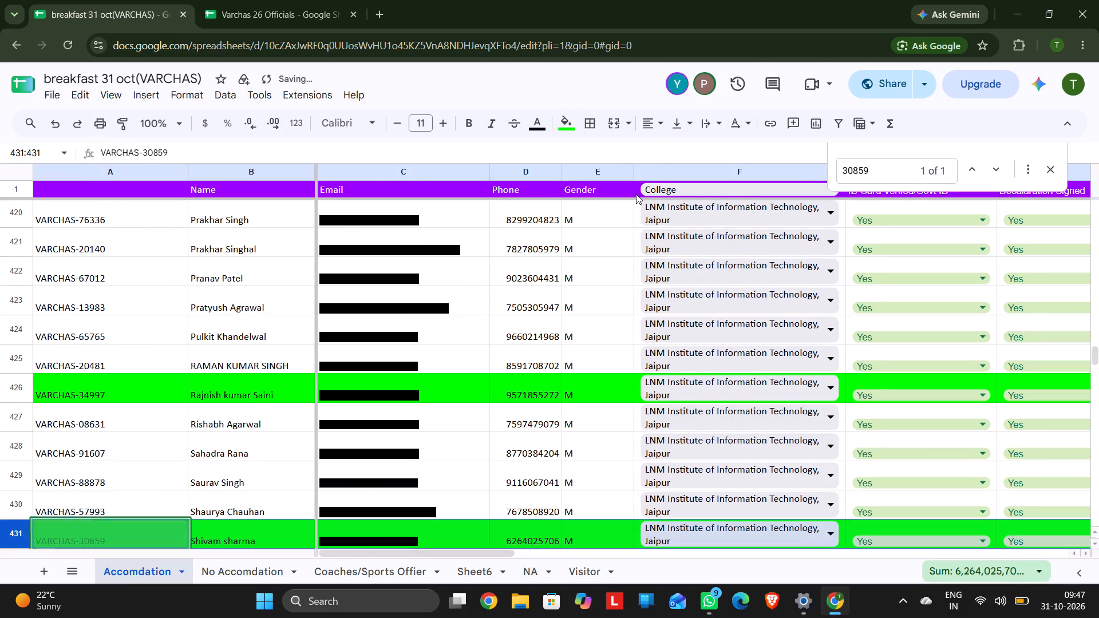
left_click(636, 194)
double_click(882, 168)
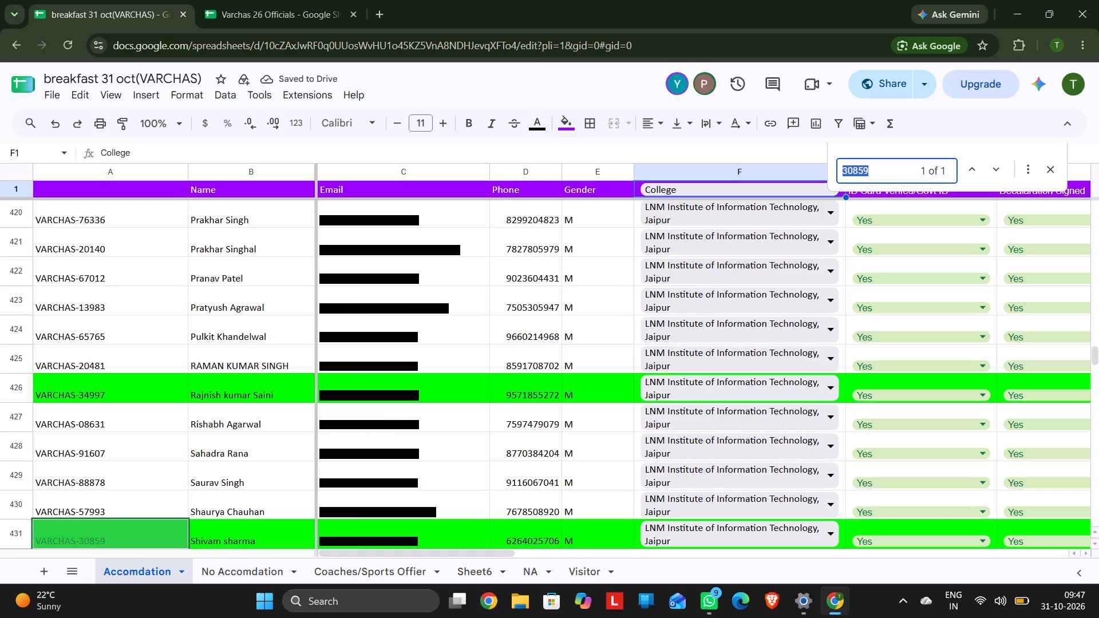
key("BackSpace")
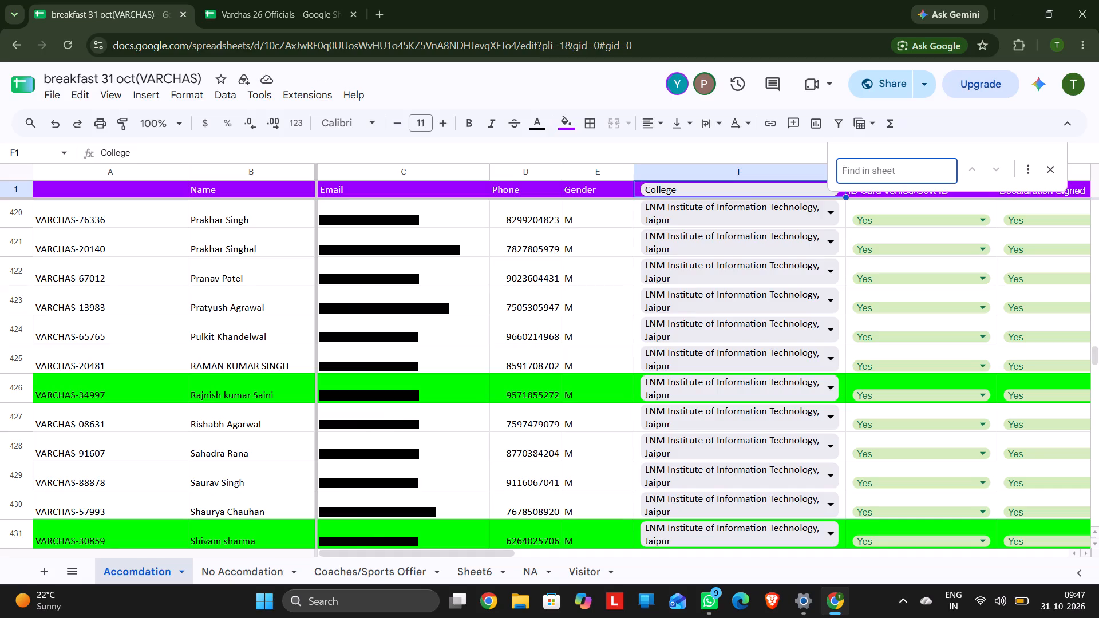
left_click(911, 164)
type("599")
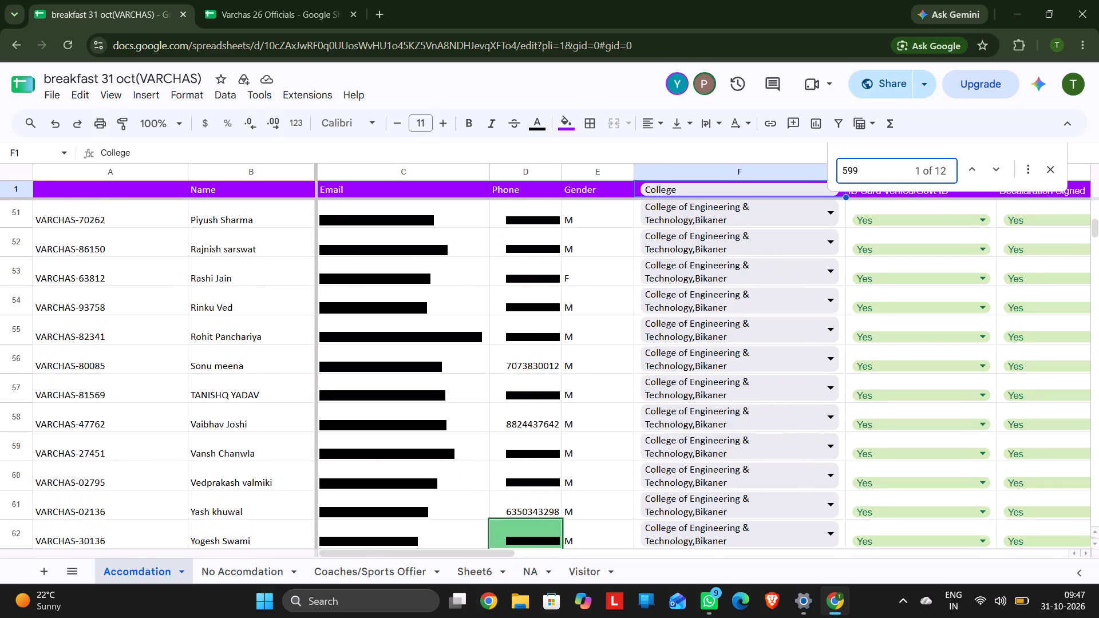
type("06")
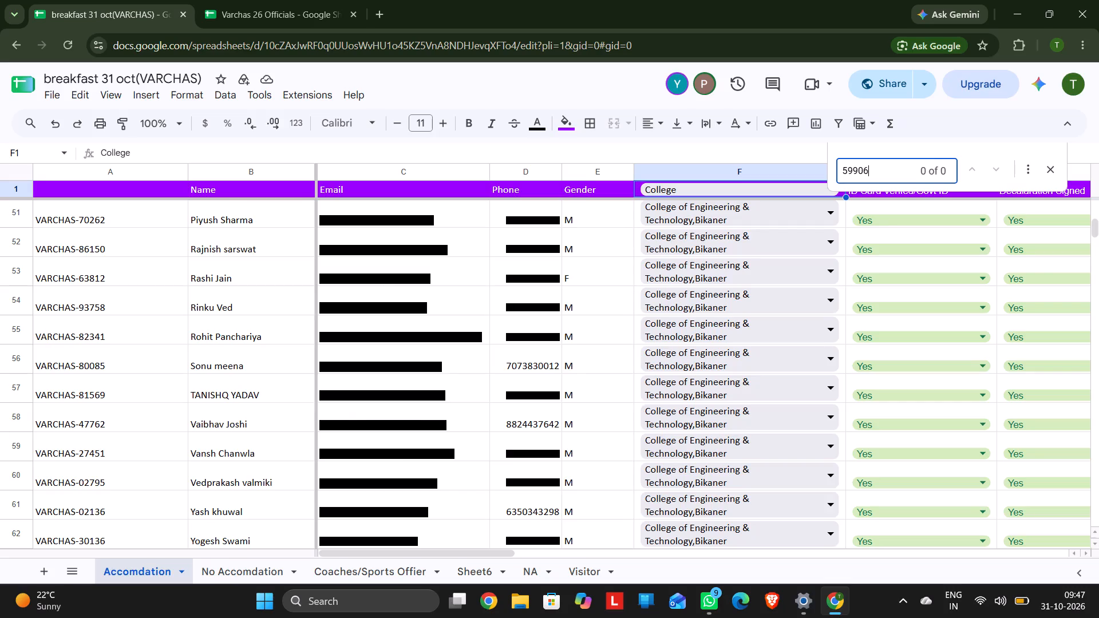
double_click(895, 168)
key("BackSpace")
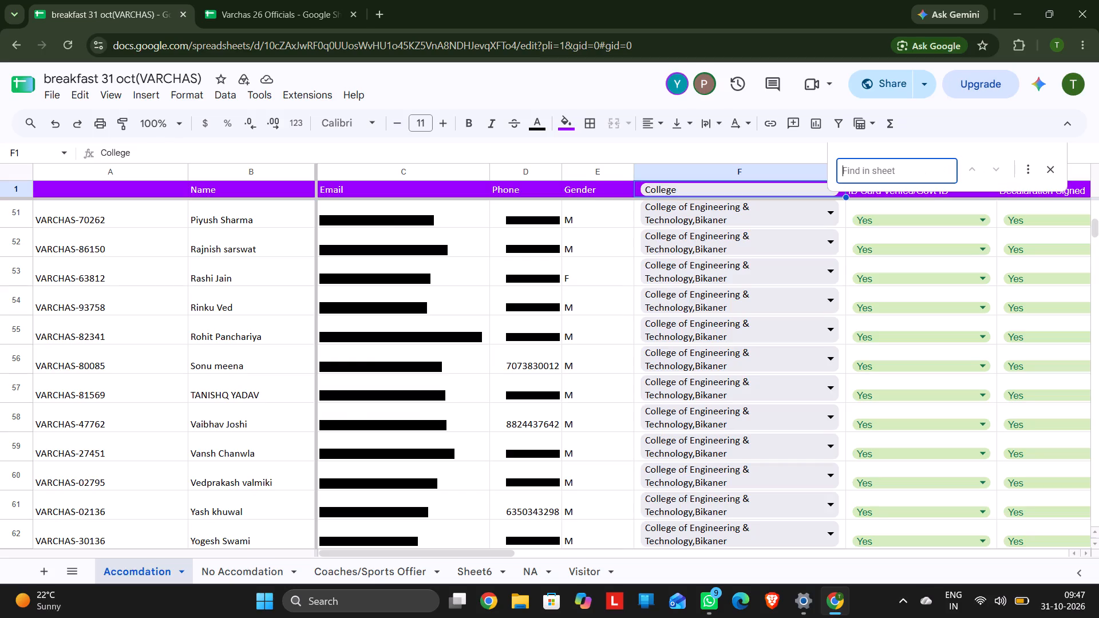
left_click(895, 176)
type("9741")
key("3")
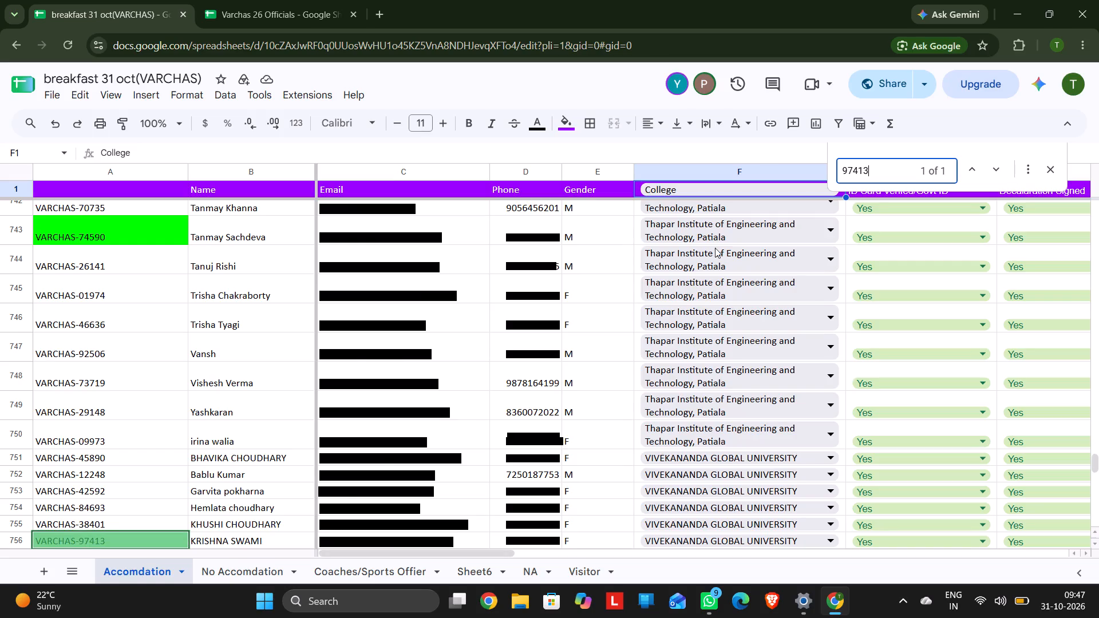
left_click(22, 544)
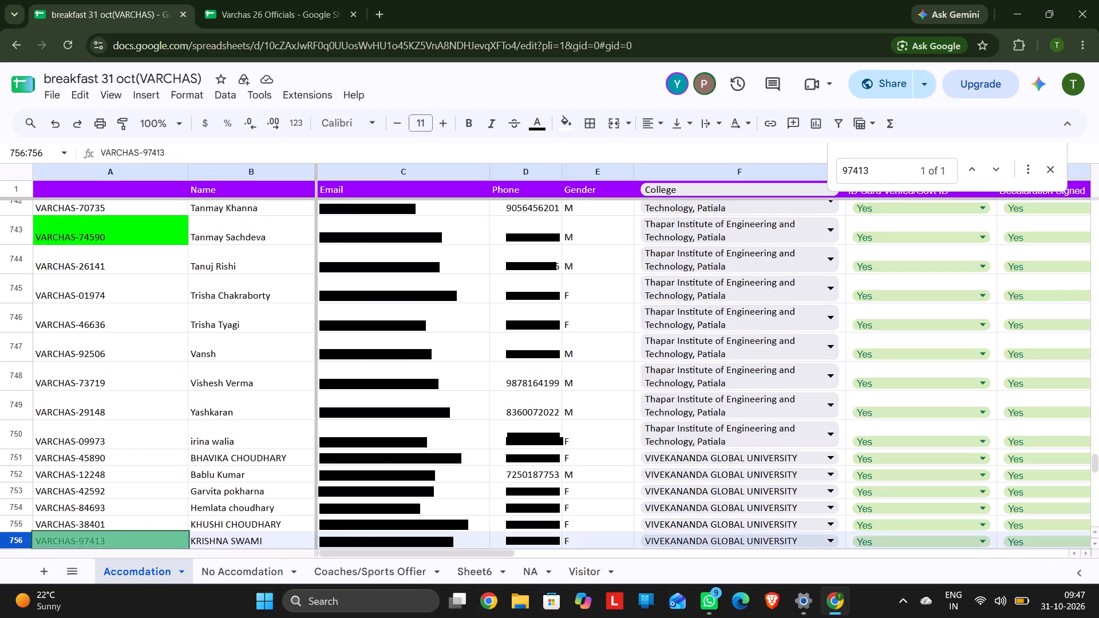
left_click(568, 124)
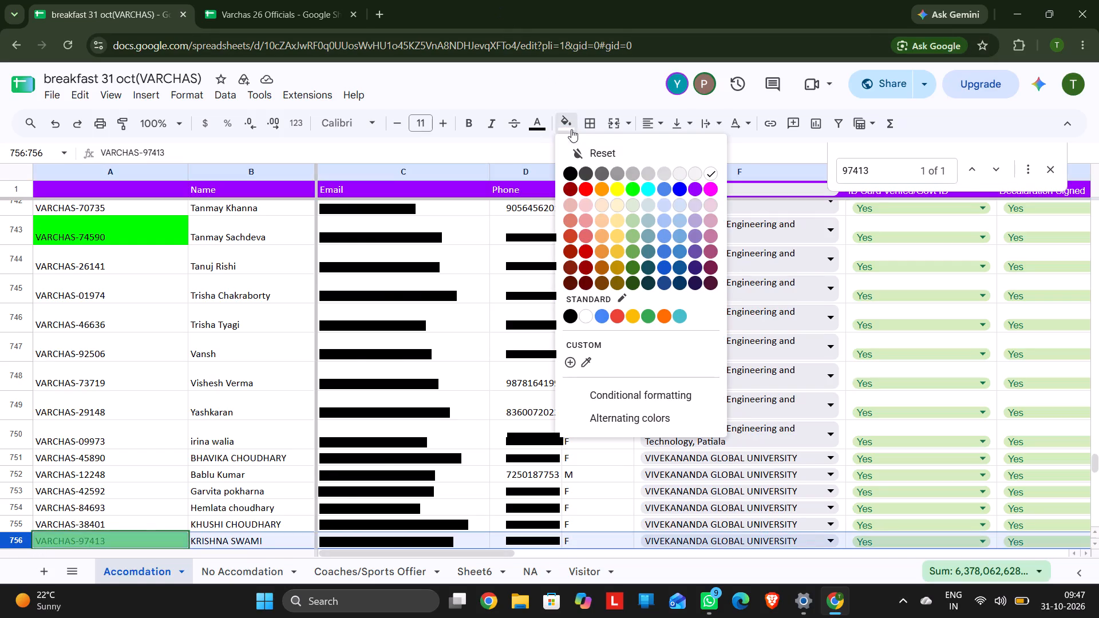
left_click(631, 189)
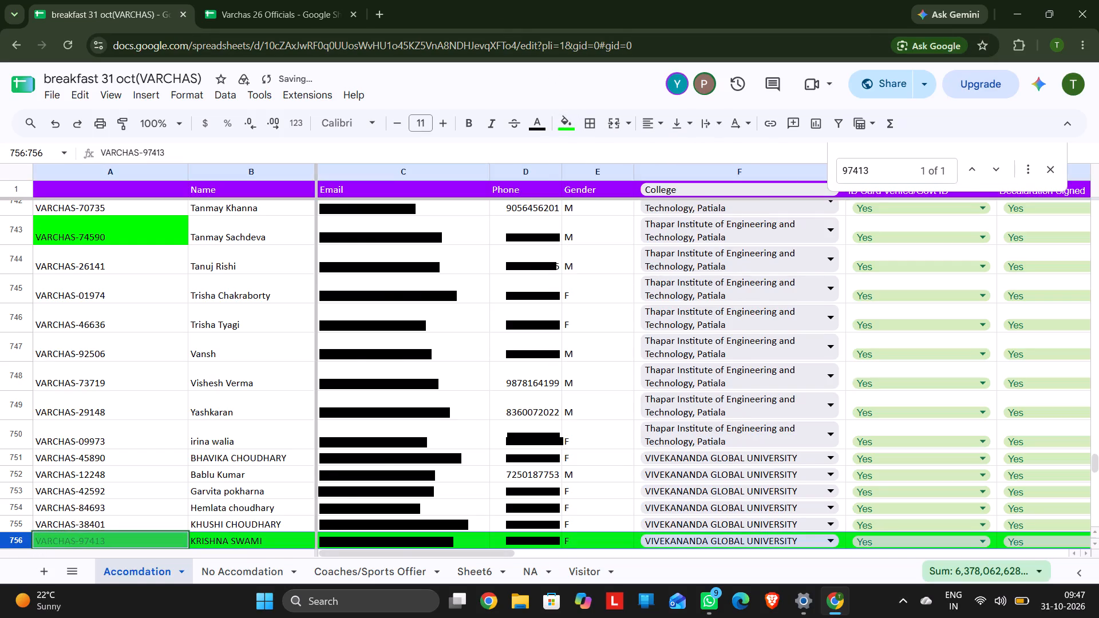
double_click(875, 169)
key("BackSpace")
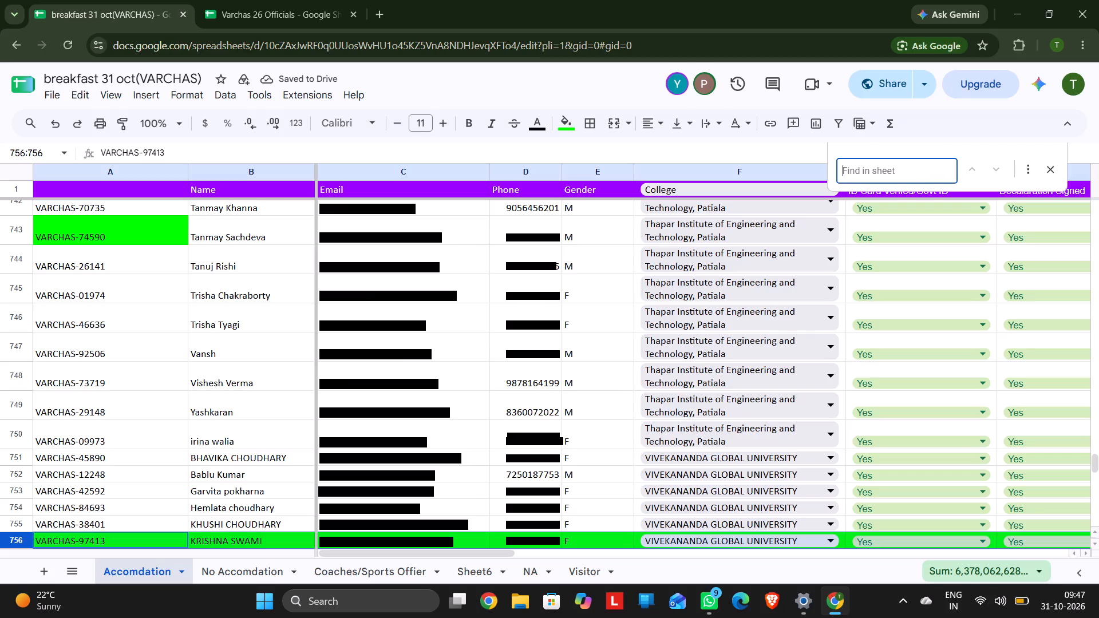
type("57")
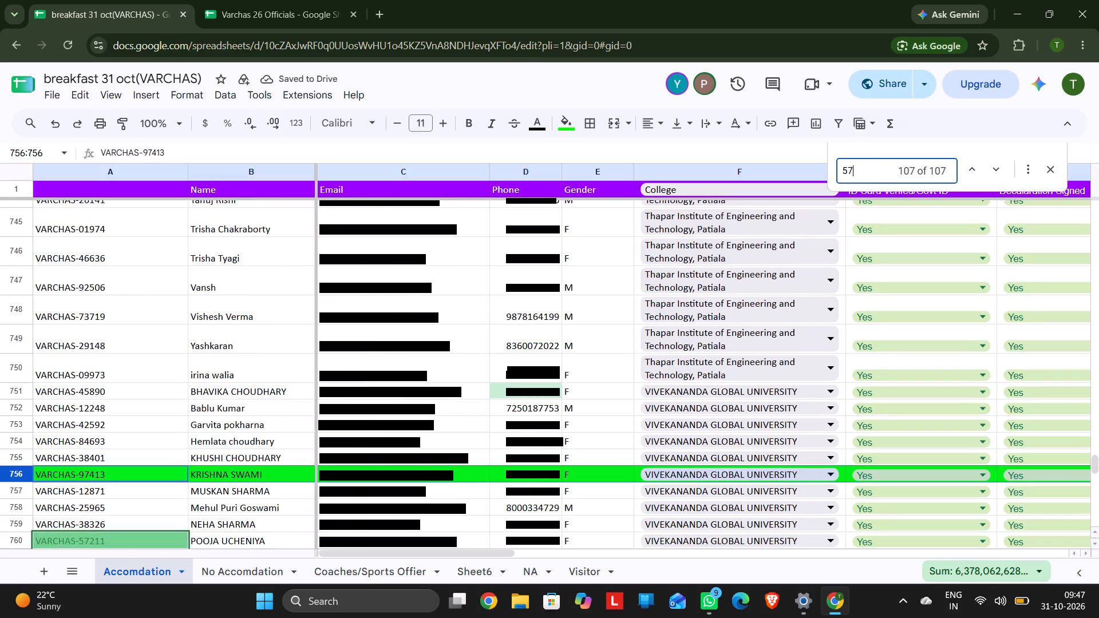
type("211")
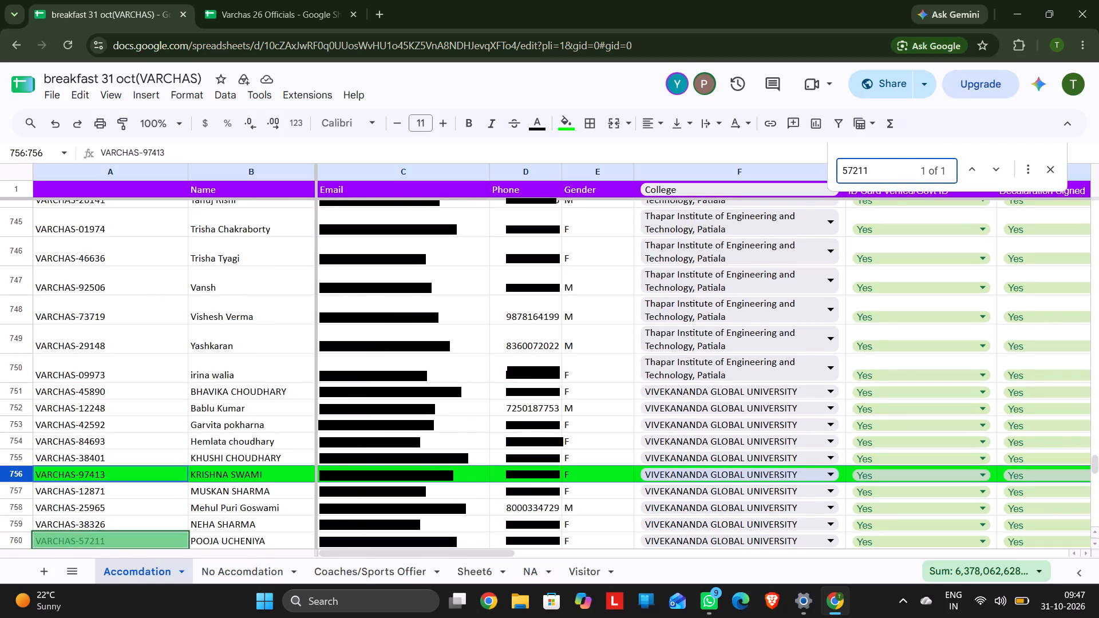
left_click(21, 536)
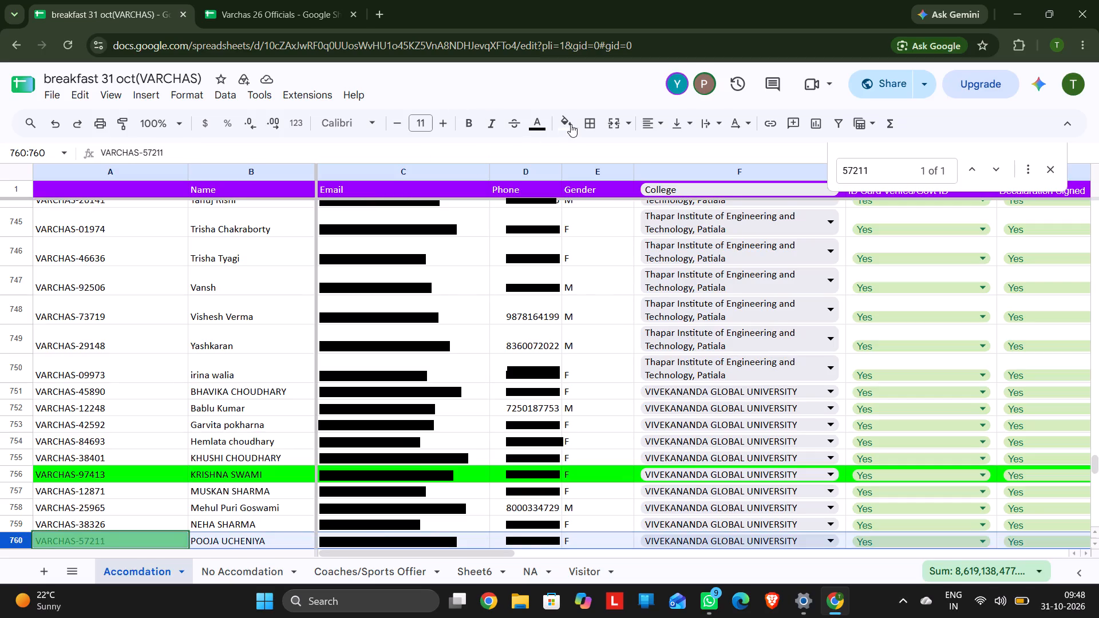
left_click_drag(572, 124, 634, 189)
left_click(634, 189)
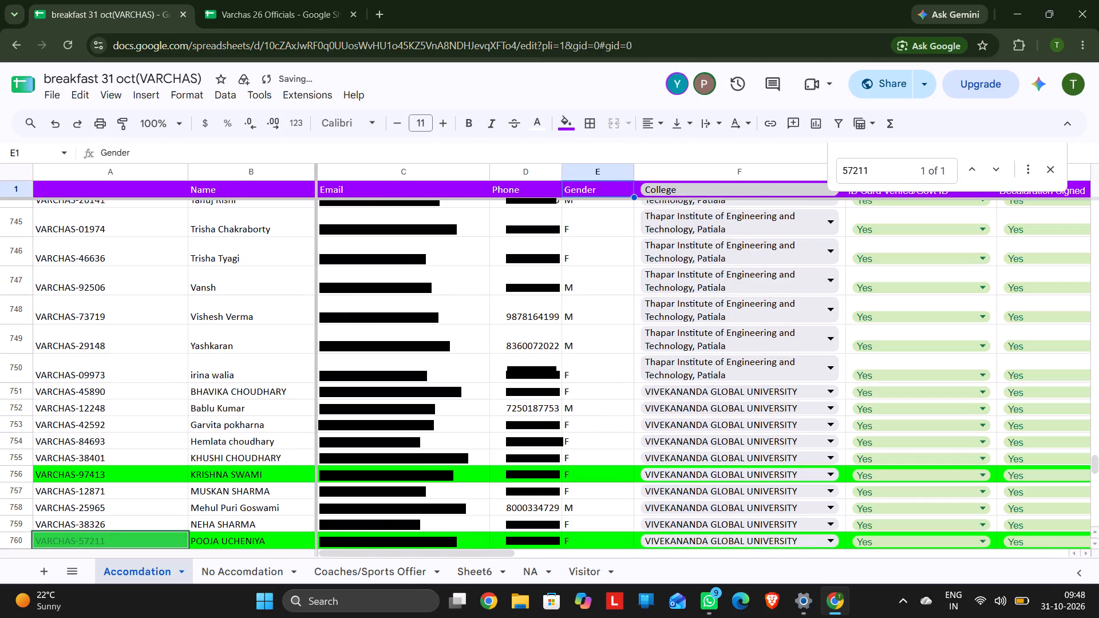
double_click(889, 170)
key("BackSpace")
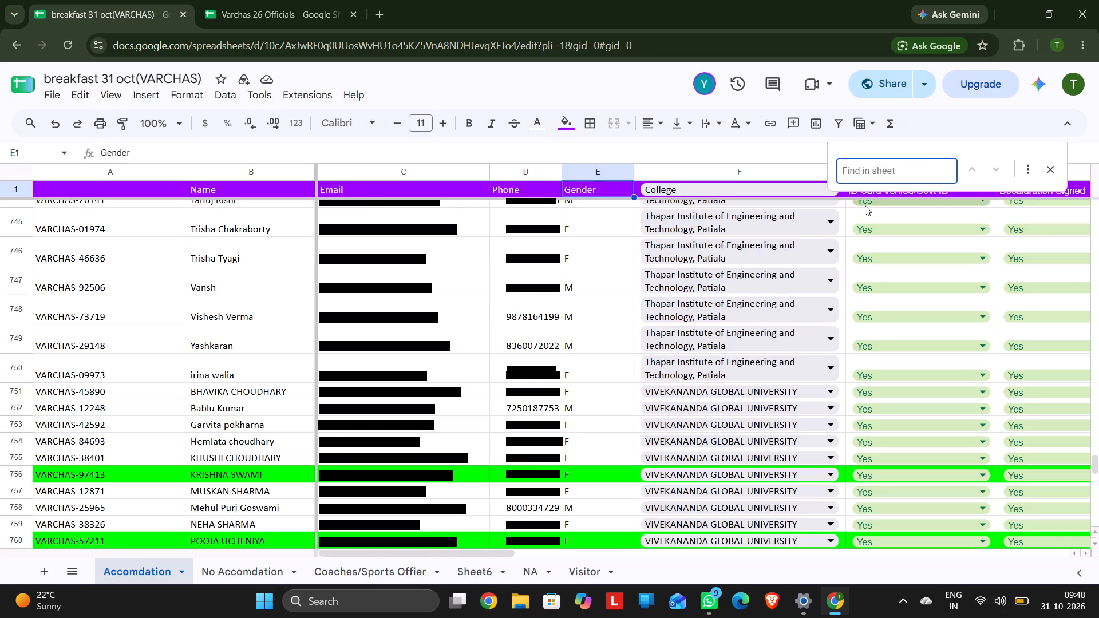
type("32961")
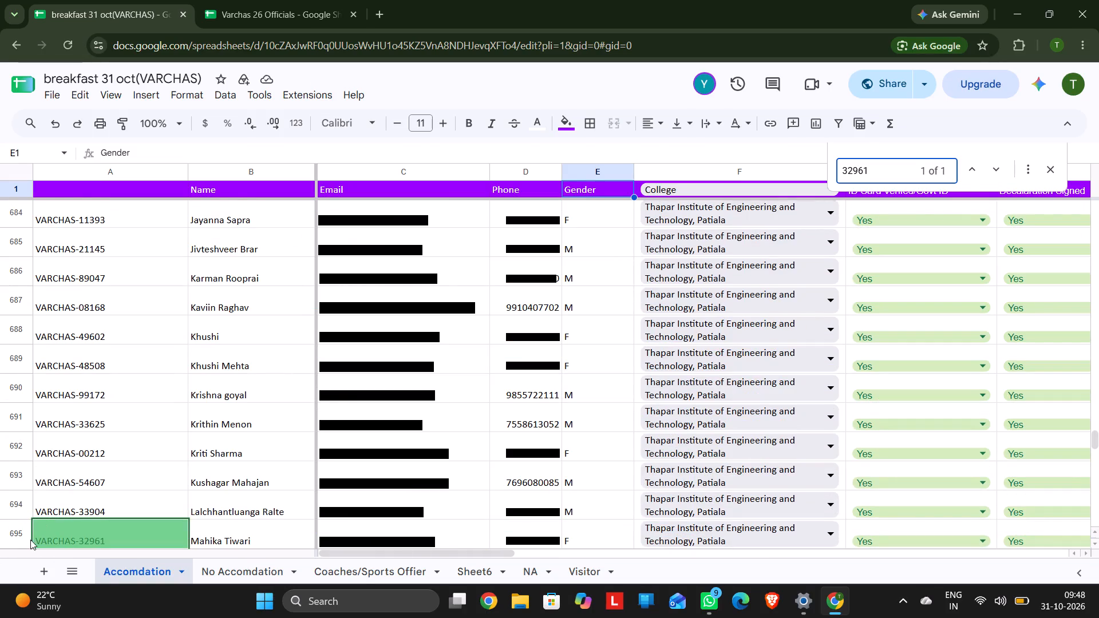
left_click(26, 540)
left_click_drag(568, 119, 623, 173)
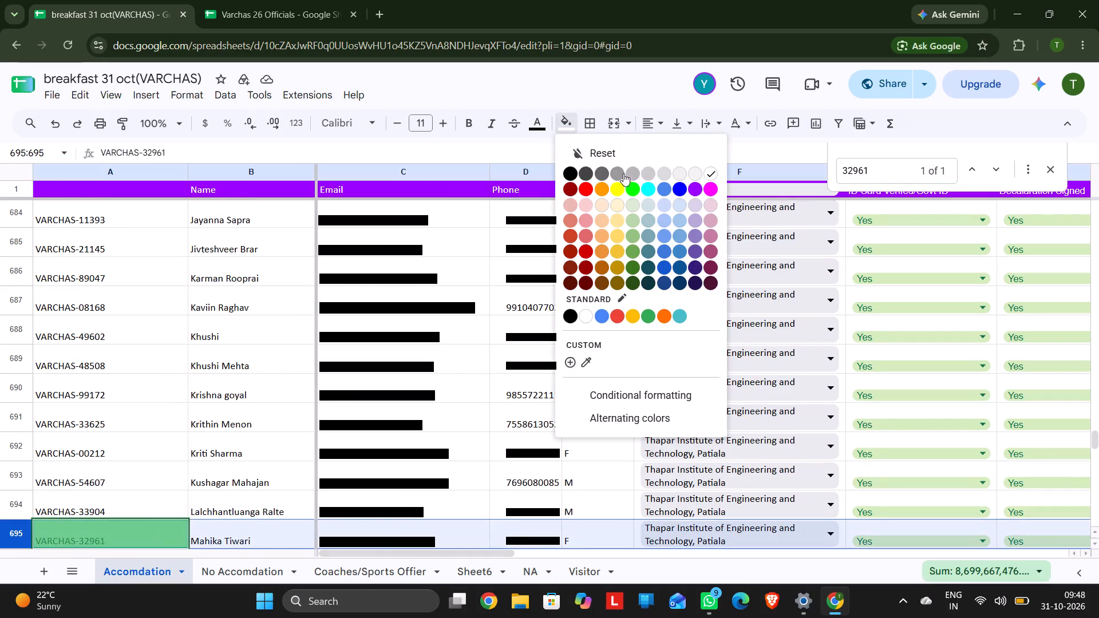
left_click_drag(623, 173, 634, 189)
left_click(634, 189)
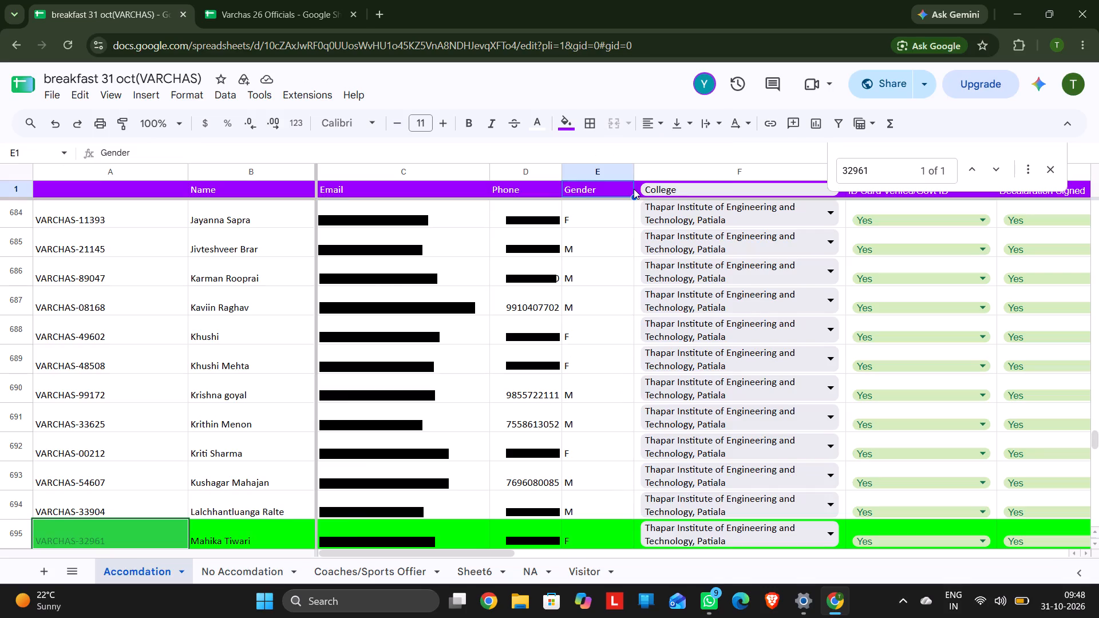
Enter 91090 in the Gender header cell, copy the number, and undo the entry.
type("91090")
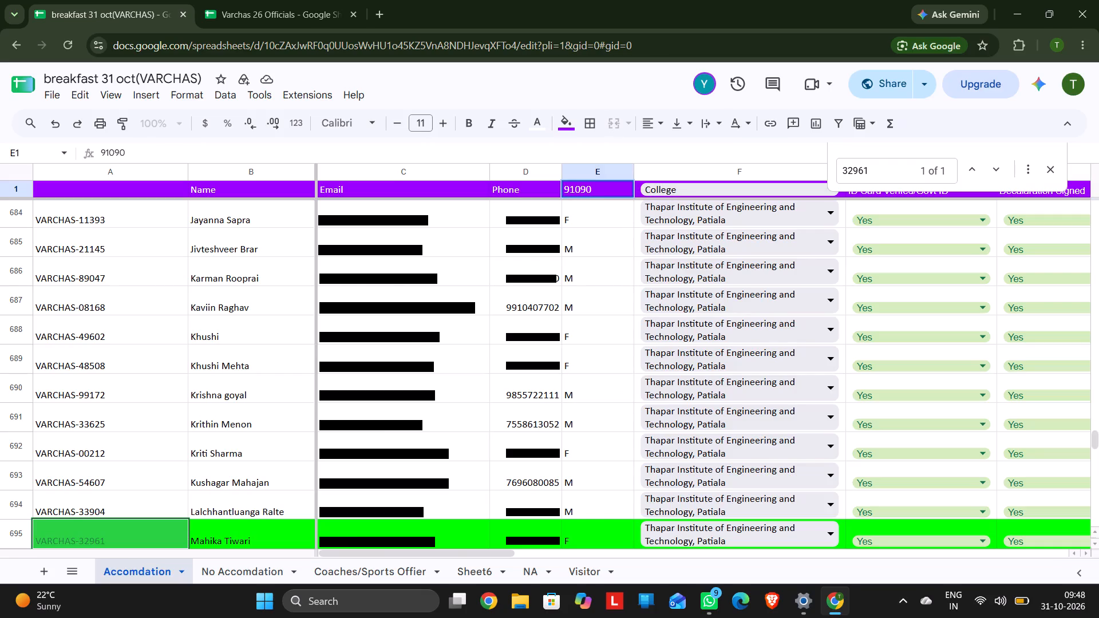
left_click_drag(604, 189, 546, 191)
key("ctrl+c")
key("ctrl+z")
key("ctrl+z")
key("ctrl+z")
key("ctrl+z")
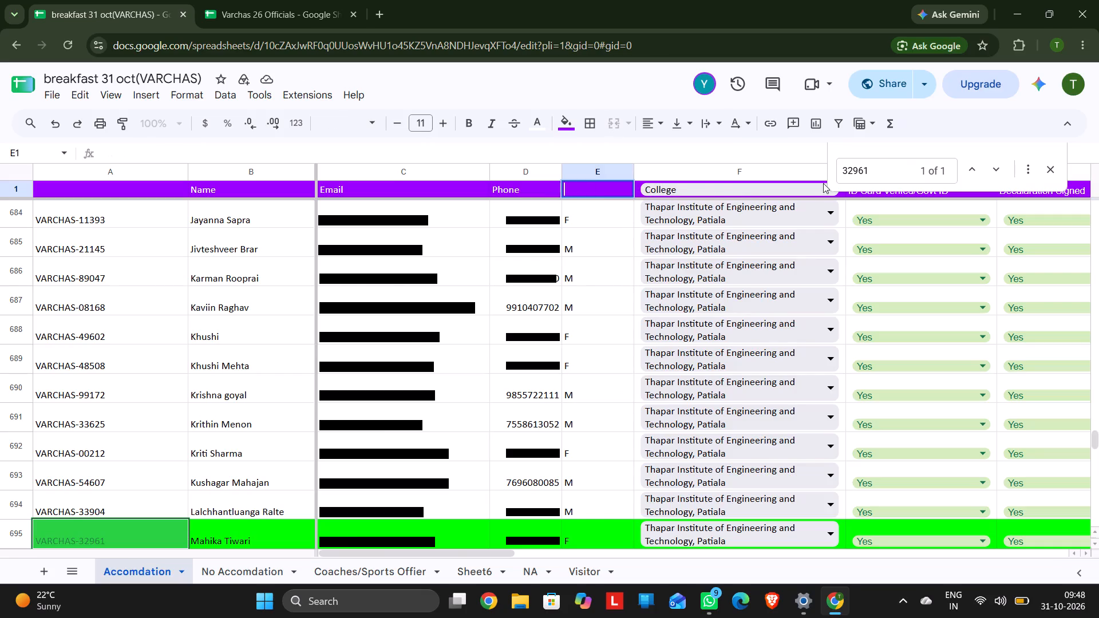
left_click_drag(885, 157, 881, 166)
double_click(881, 166)
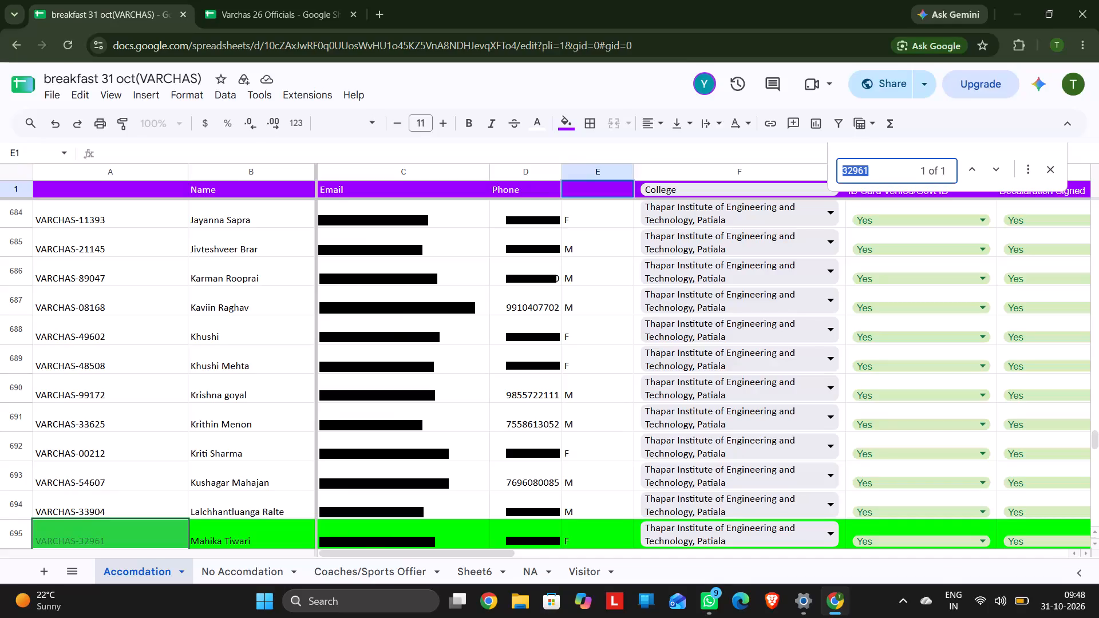
key("BackSpace")
key("ctrl+v")
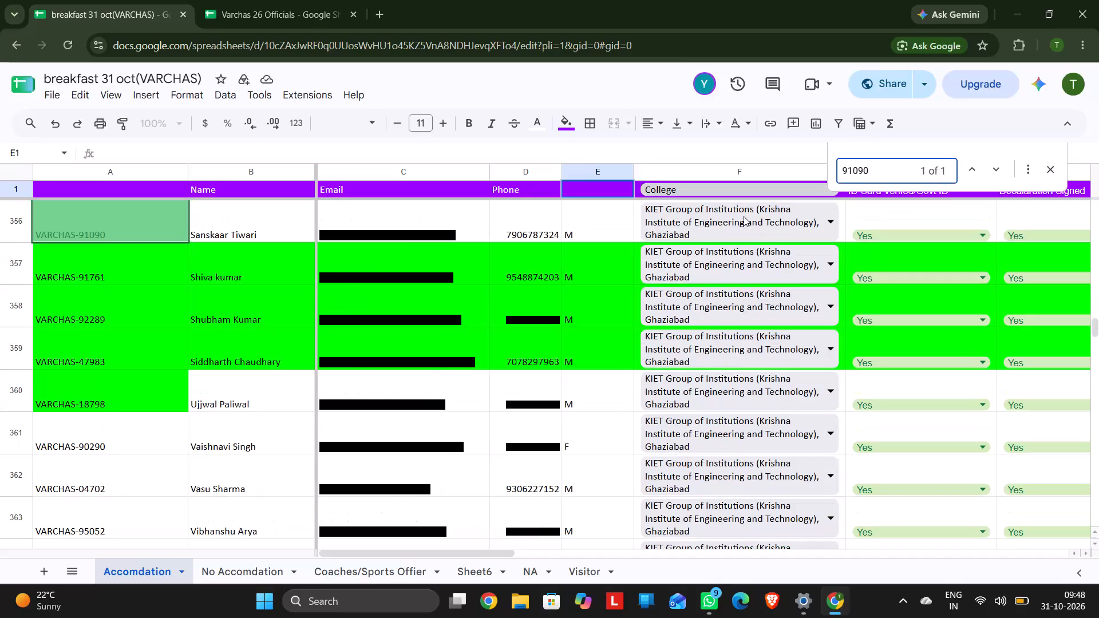
left_click(23, 225)
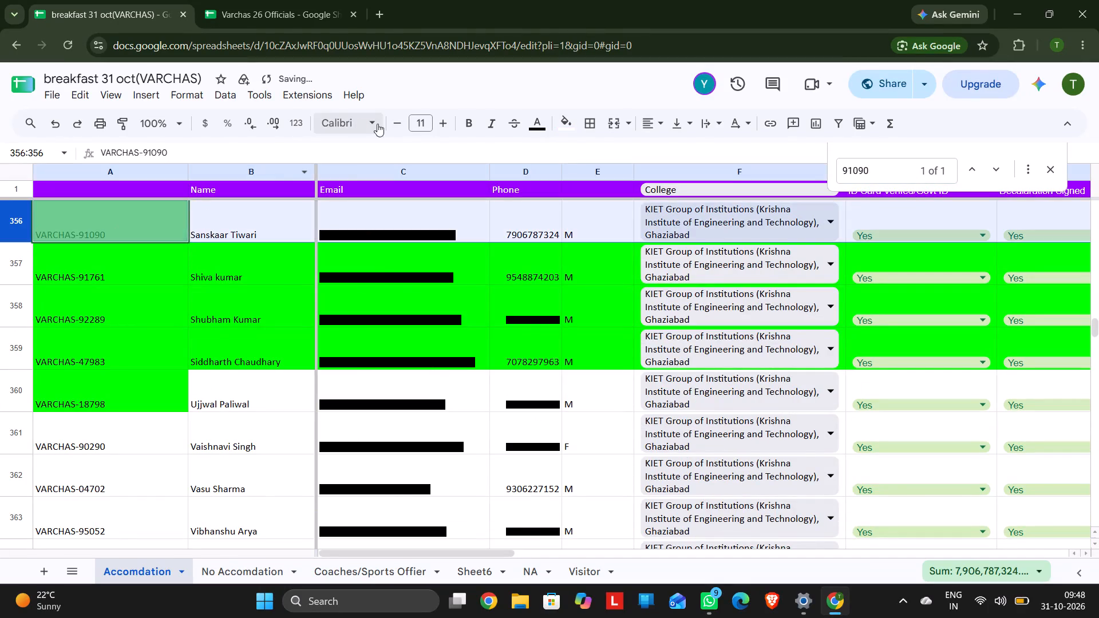
left_click(565, 120)
left_click(635, 188)
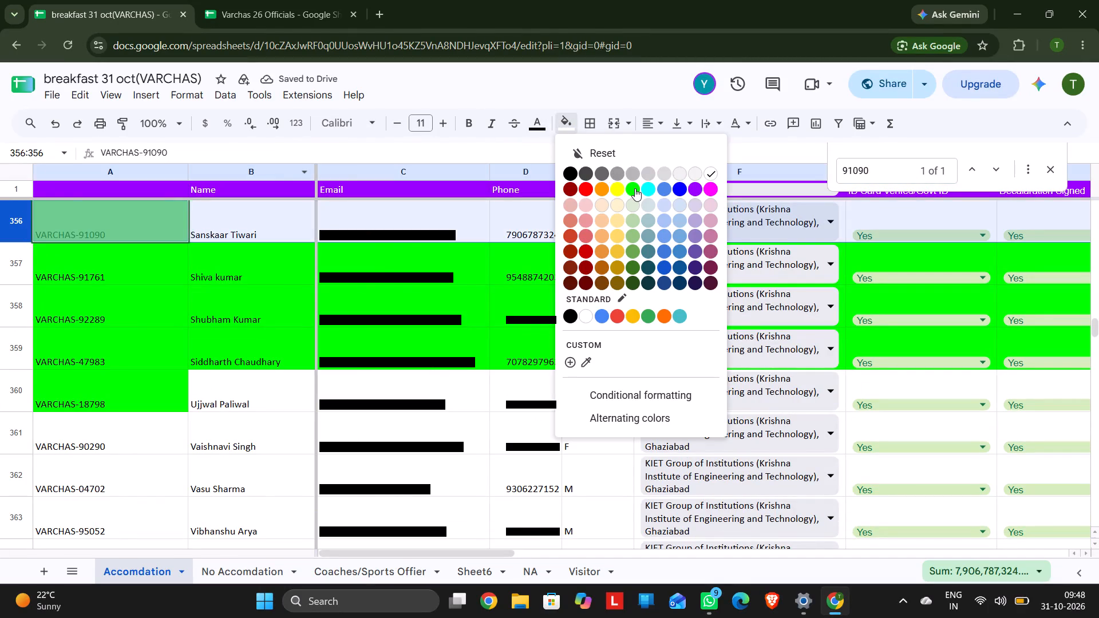
double_click(885, 177)
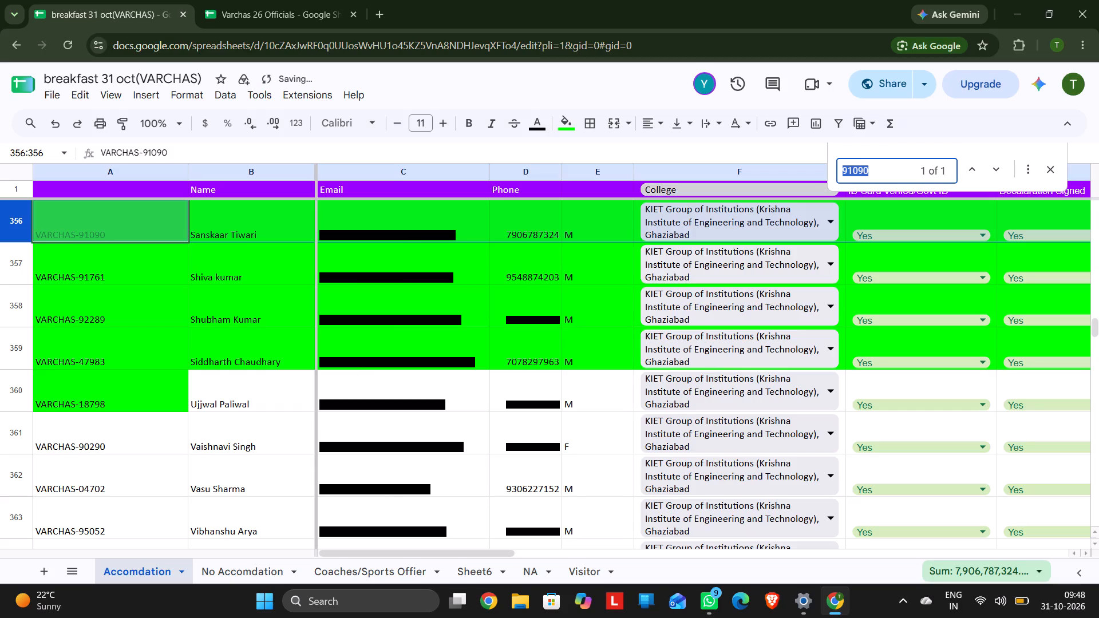
key("BackSpace")
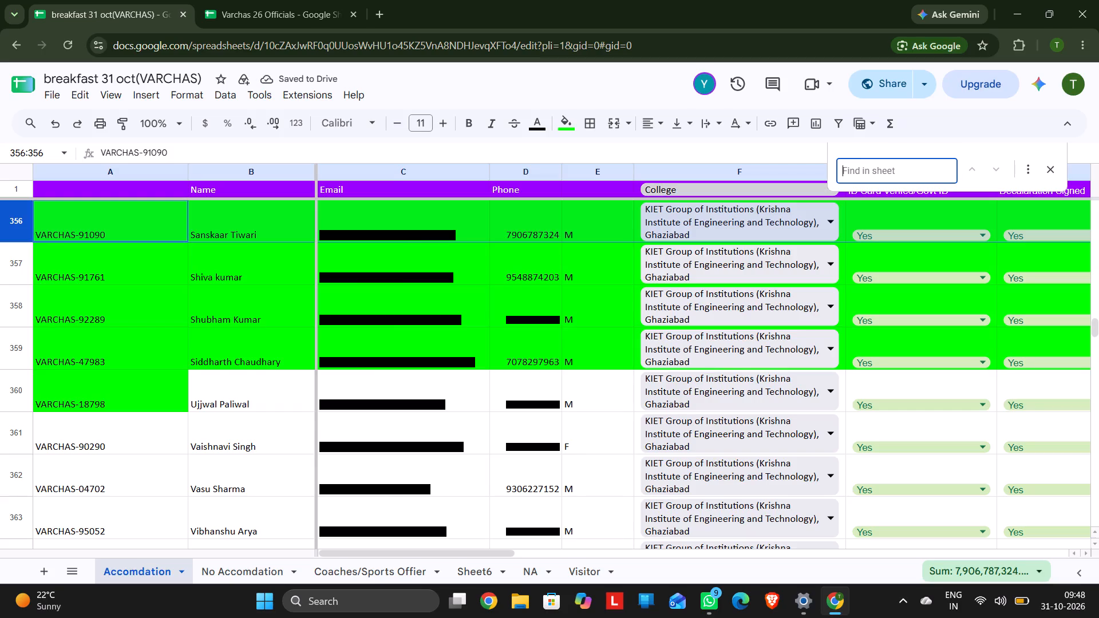
type("509")
type("41")
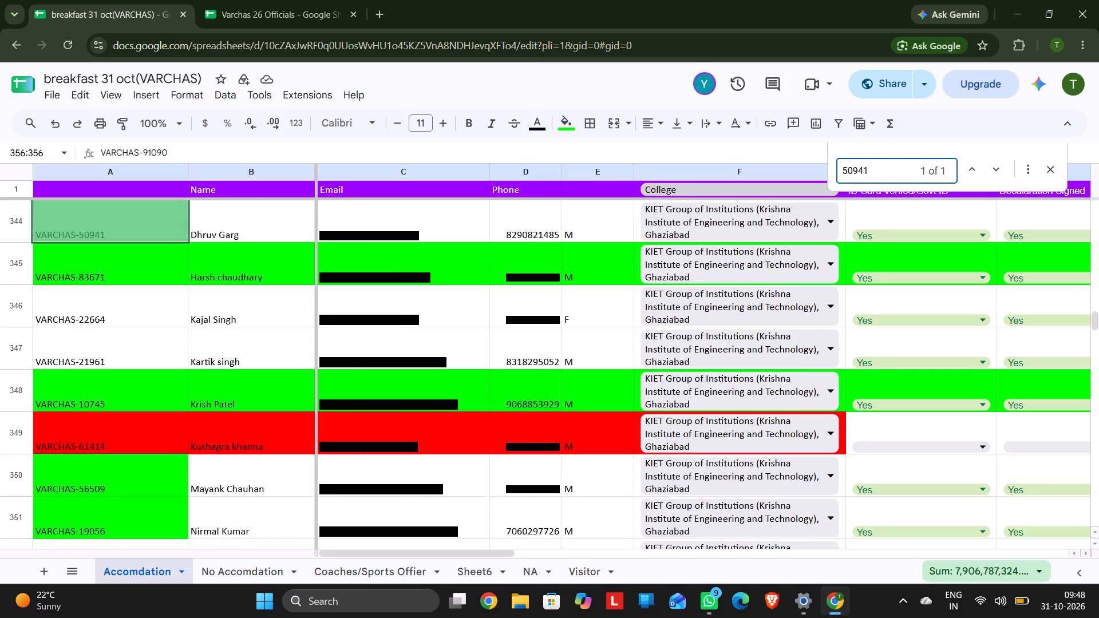
left_click(7, 234)
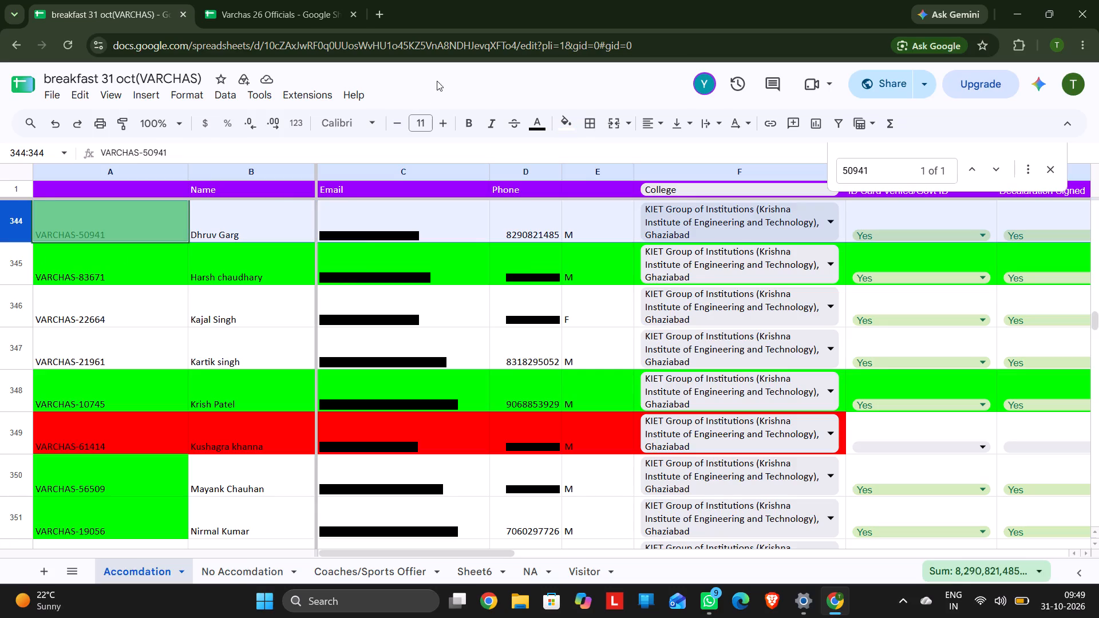
left_click(563, 122)
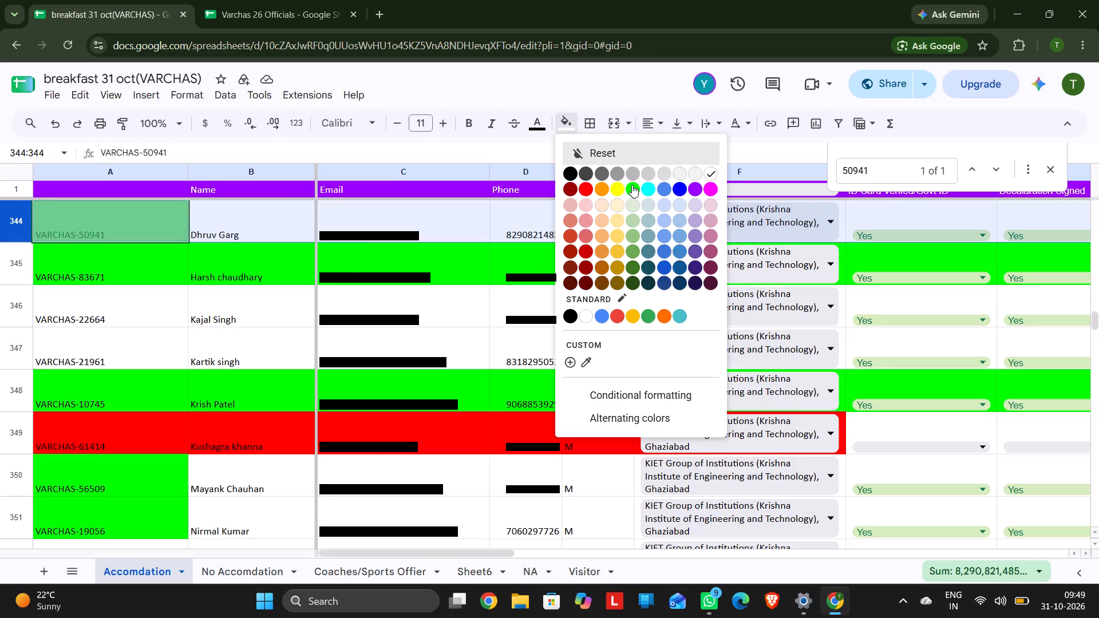
left_click(632, 185)
double_click(886, 176)
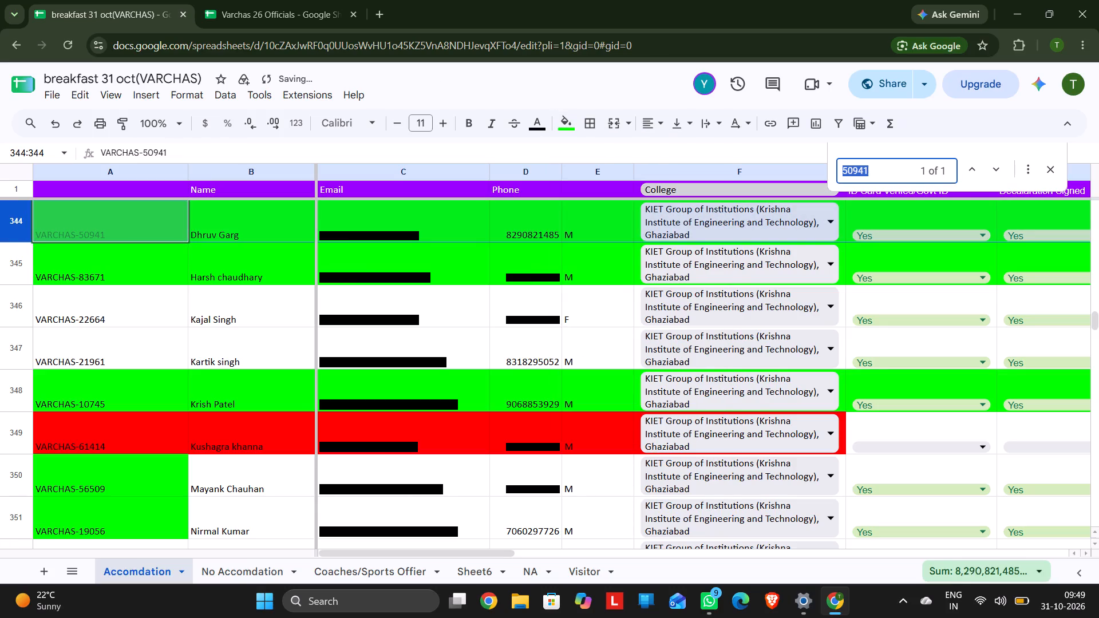
key("BackSpace")
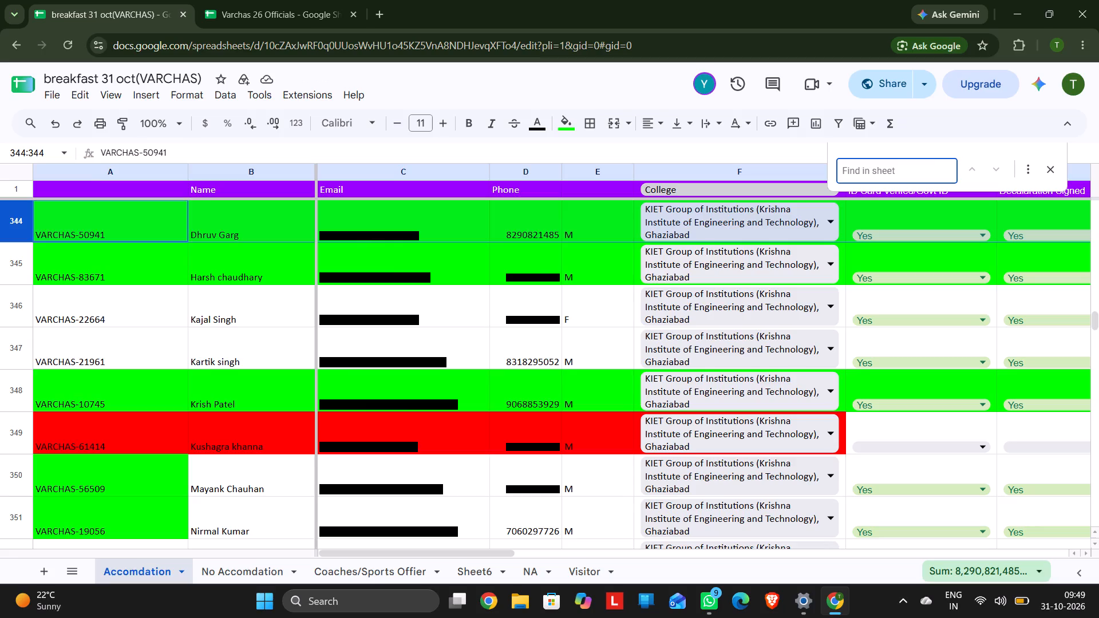
type("07529")
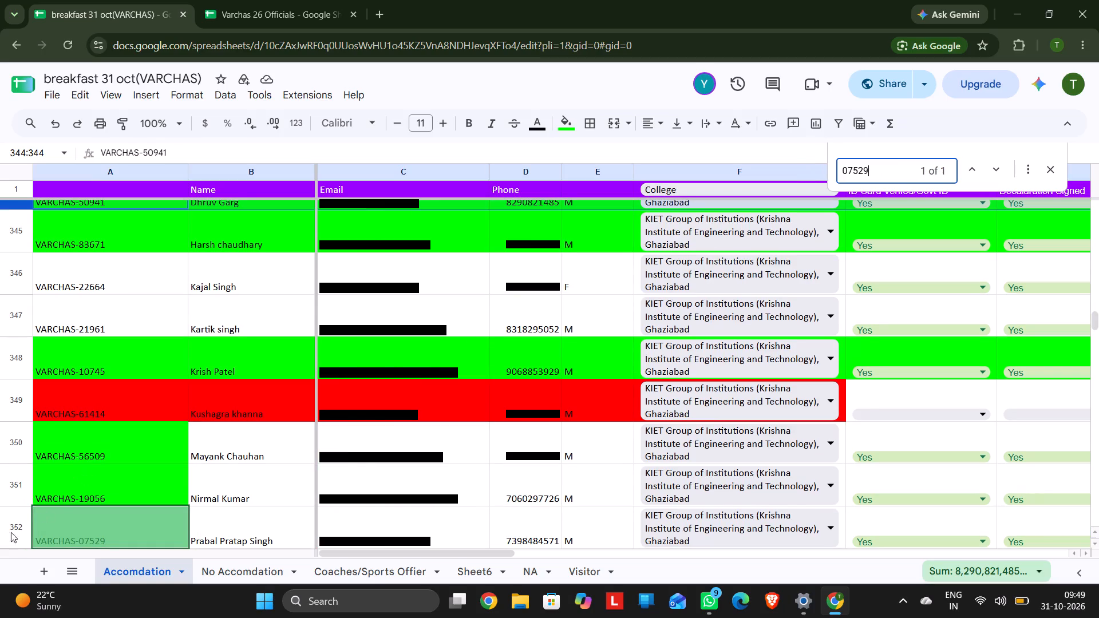
left_click(26, 525)
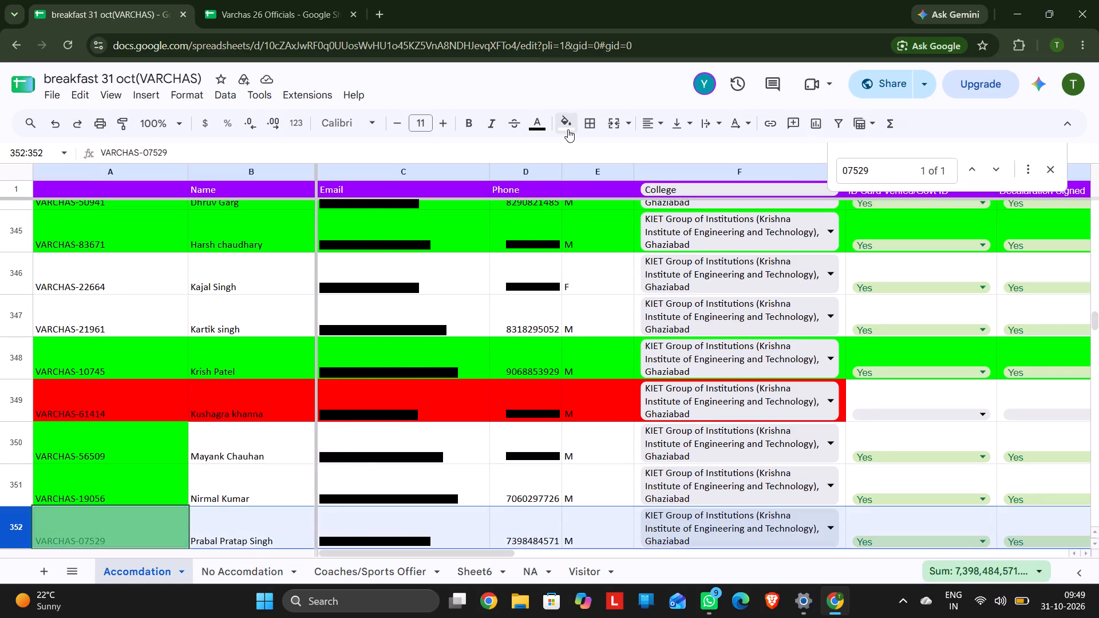
left_click_drag(568, 129, 632, 191)
left_click(632, 191)
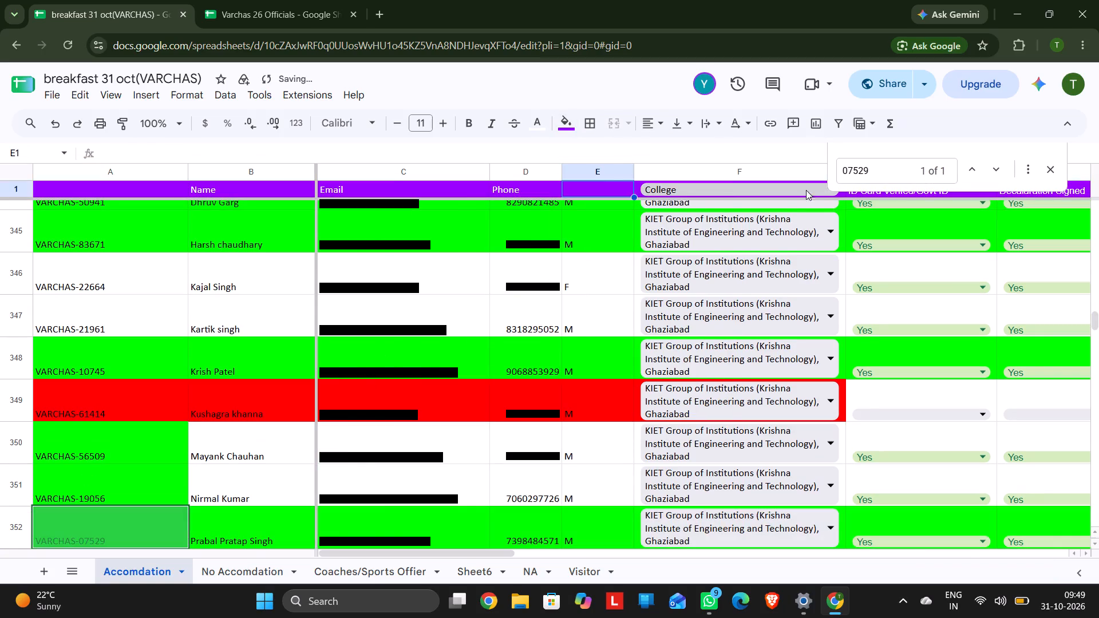
double_click(874, 175)
key("BackSpace")
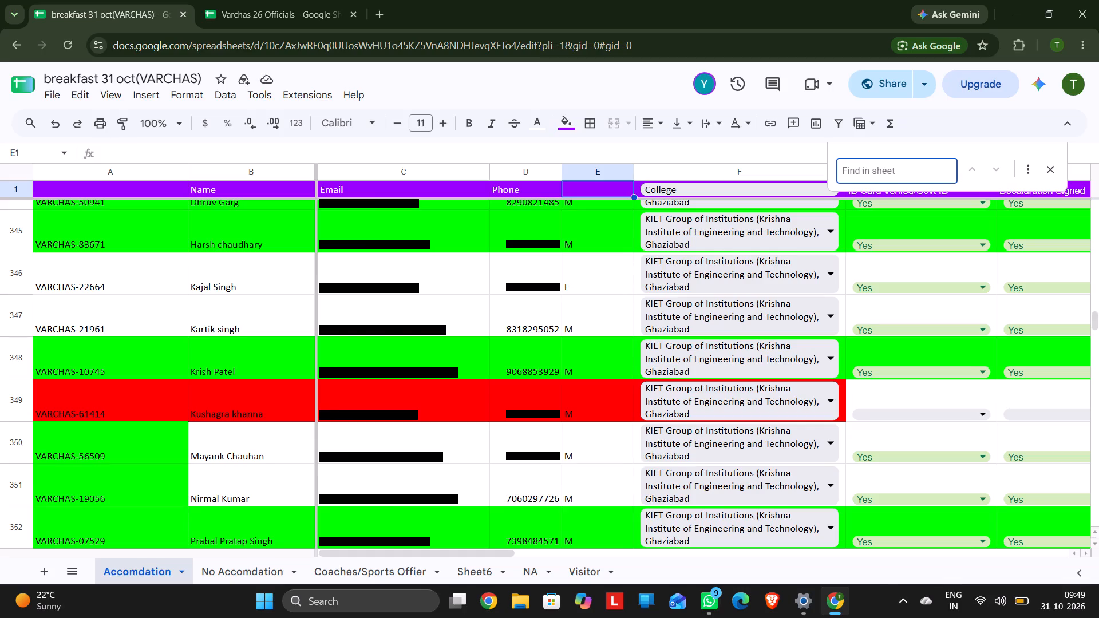
type("44095")
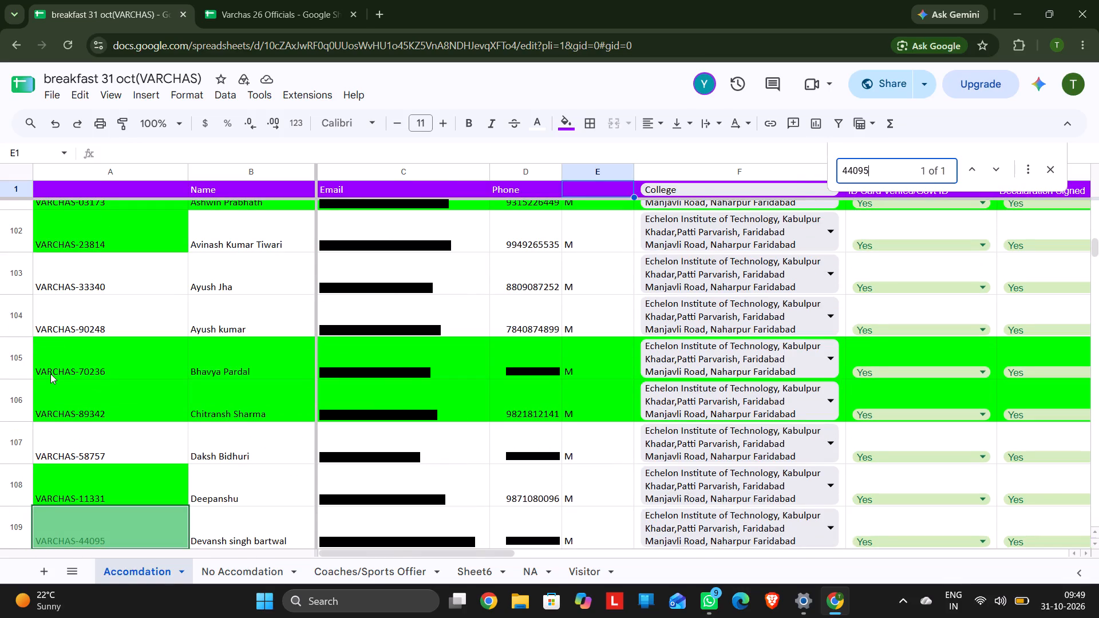
left_click(0, 524)
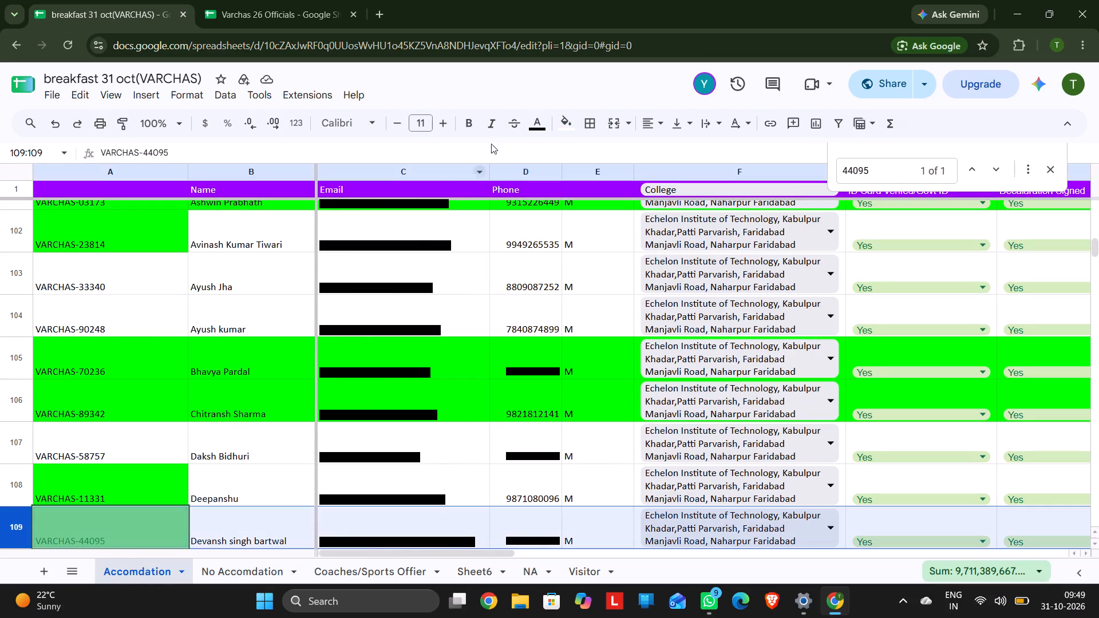
left_click(560, 122)
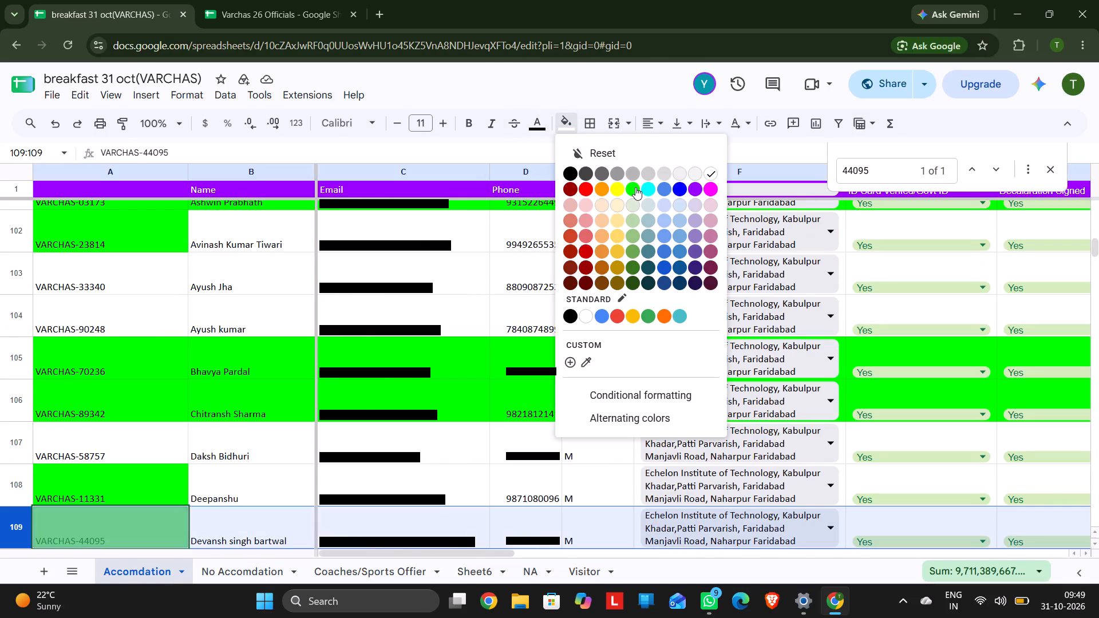
left_click(635, 187)
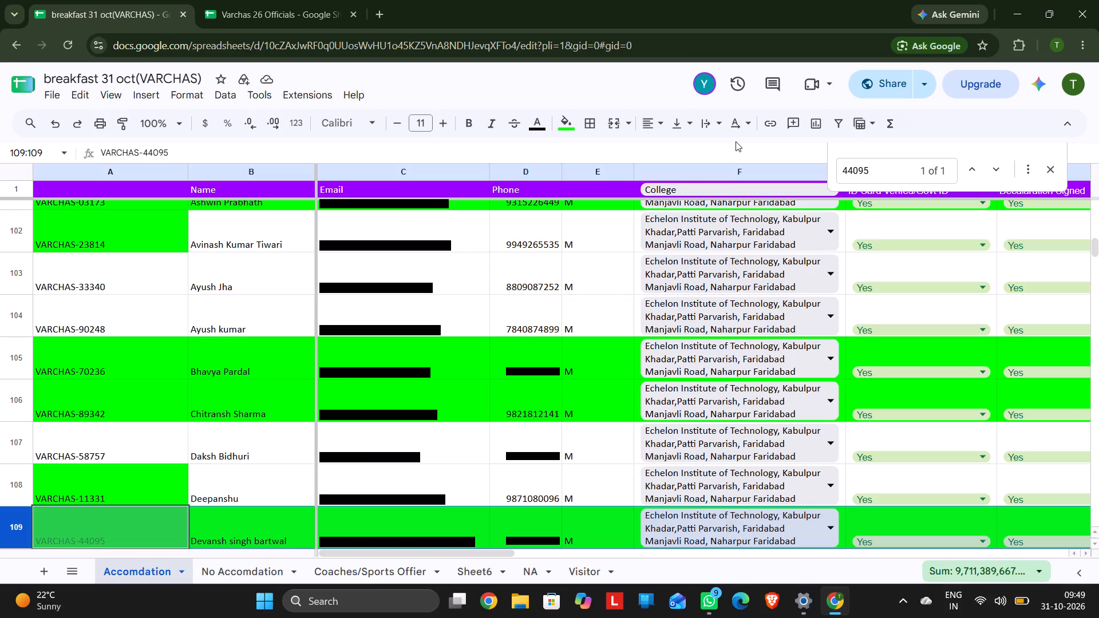
double_click(881, 174)
key("BackSpace")
left_click(881, 174)
key("4")
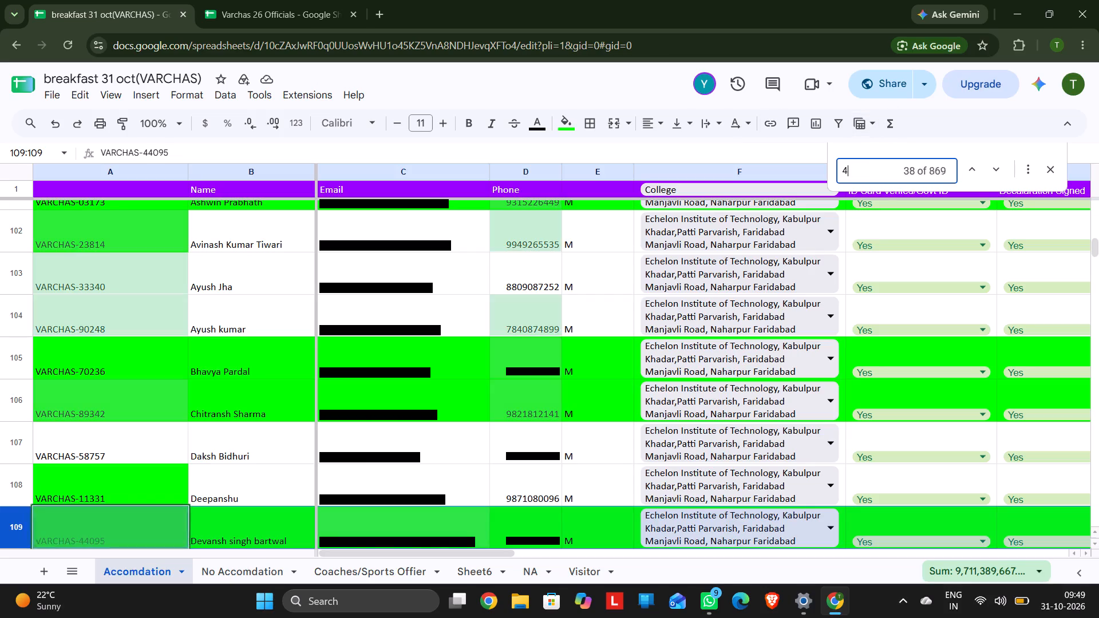
key("4")
type("094")
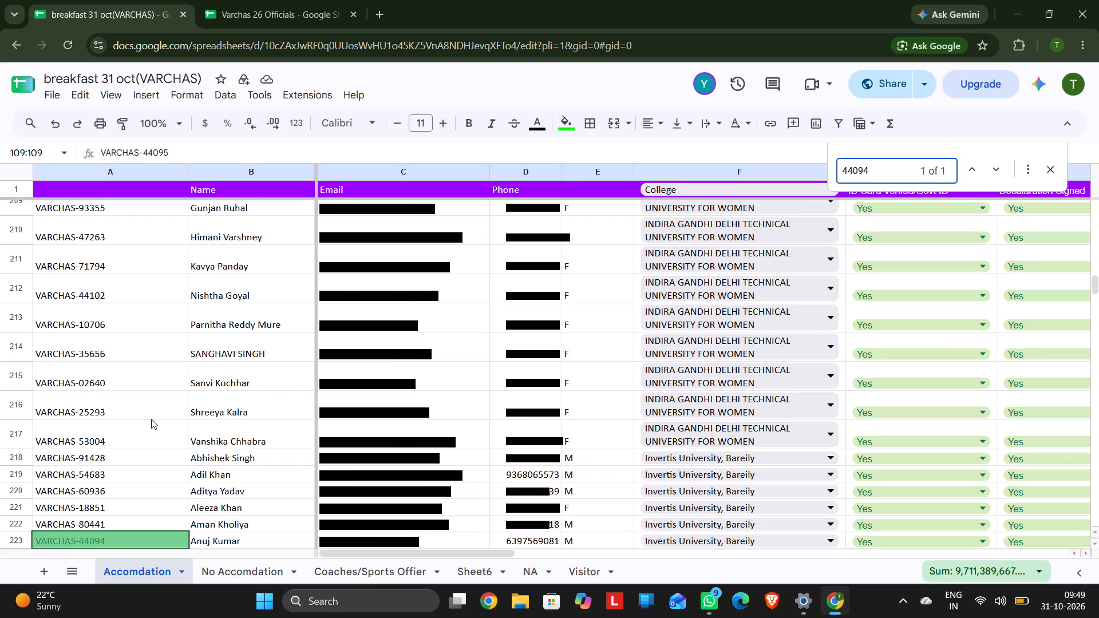
left_click(19, 541)
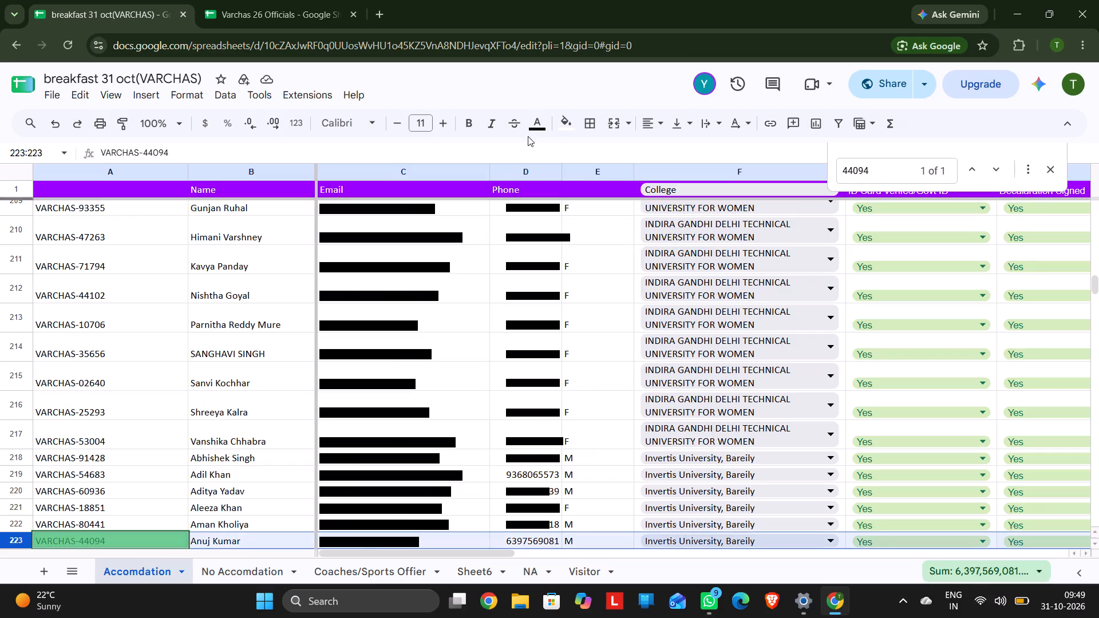
left_click_drag(559, 118, 633, 184)
left_click(633, 184)
double_click(881, 165)
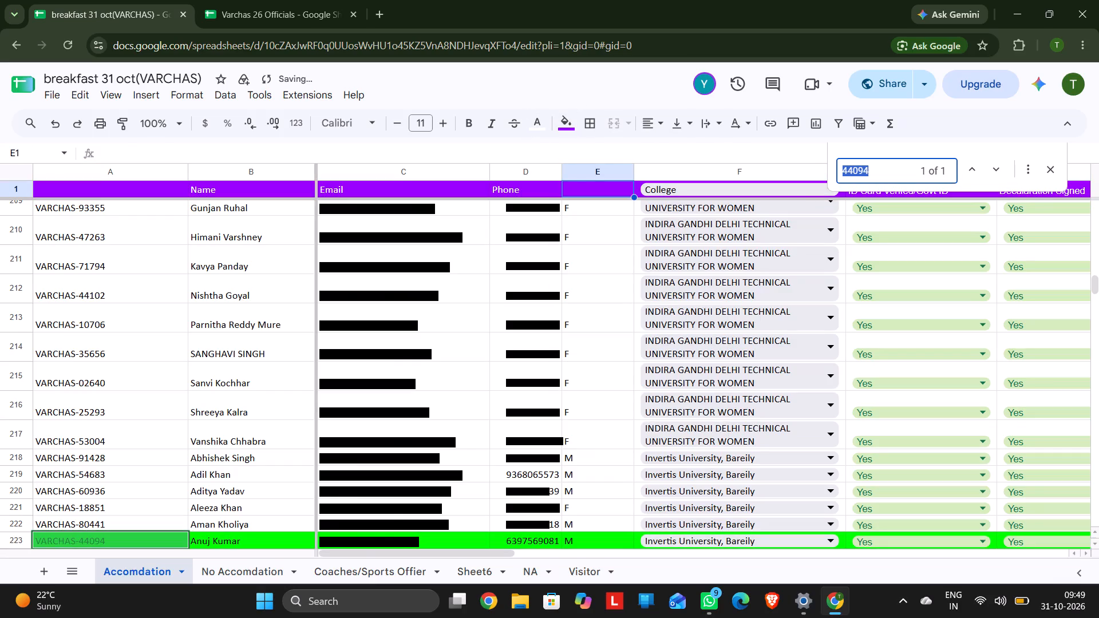
key("BackSpace")
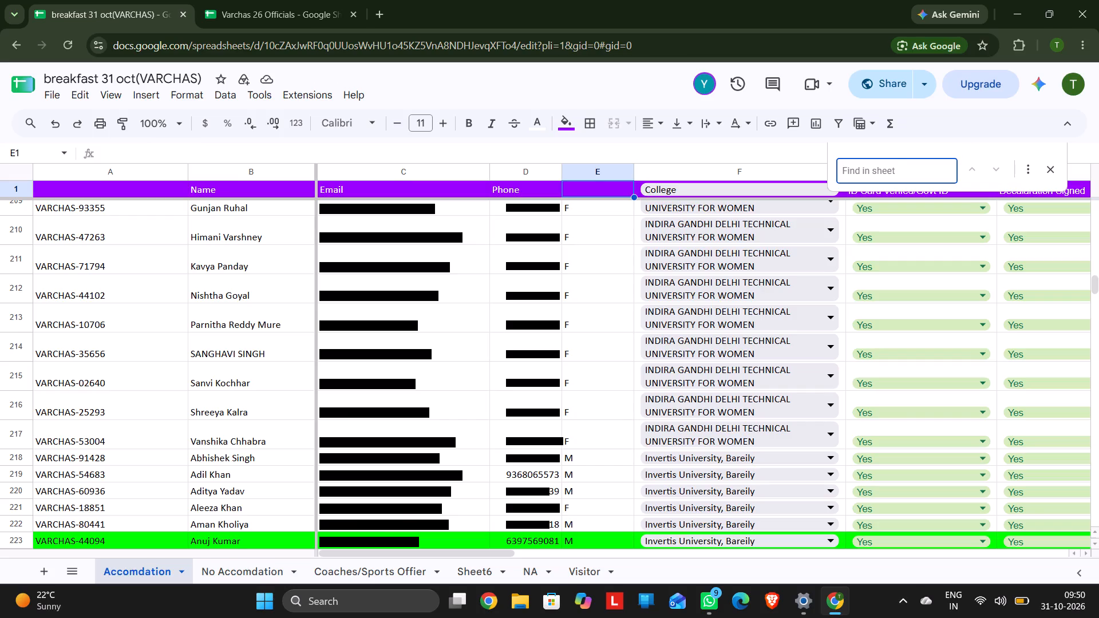
left_click(899, 171)
type("97966")
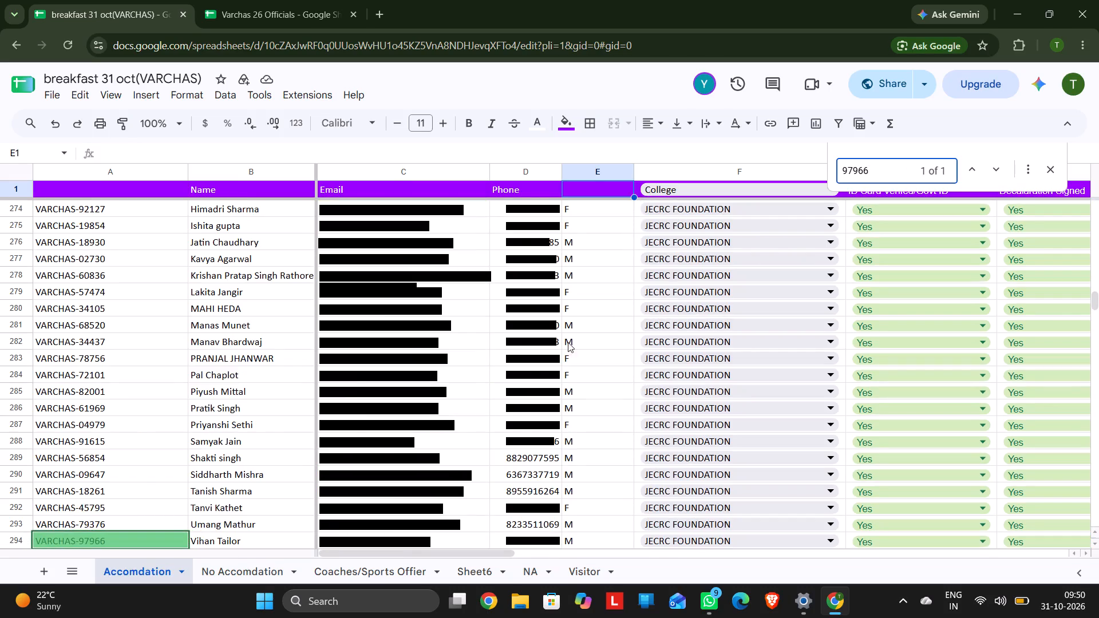
left_click(25, 539)
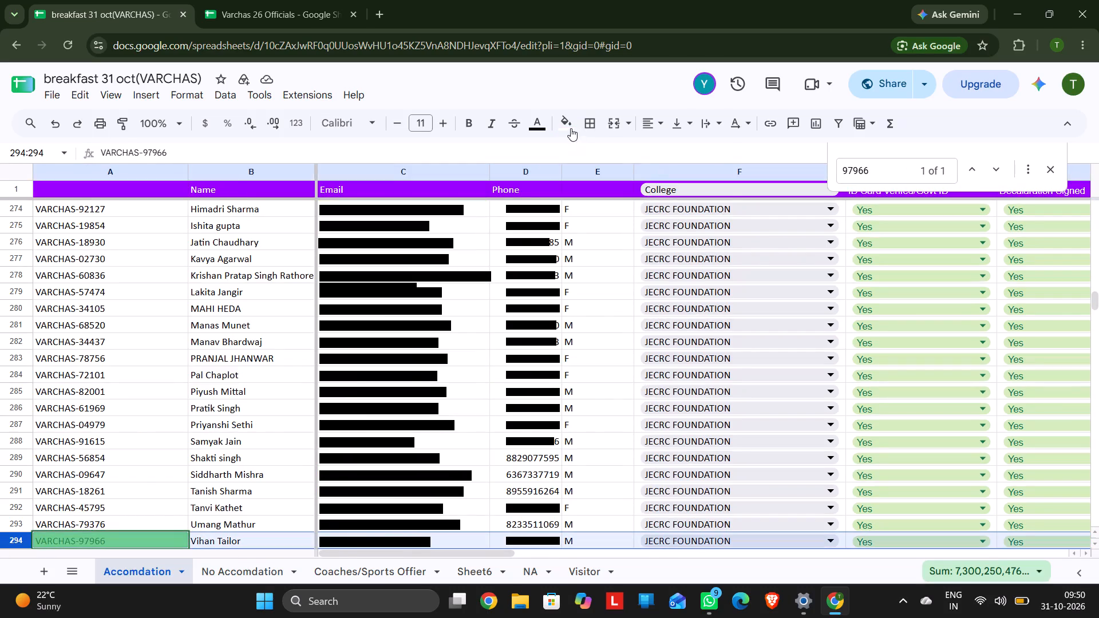
left_click(571, 128)
left_click(631, 189)
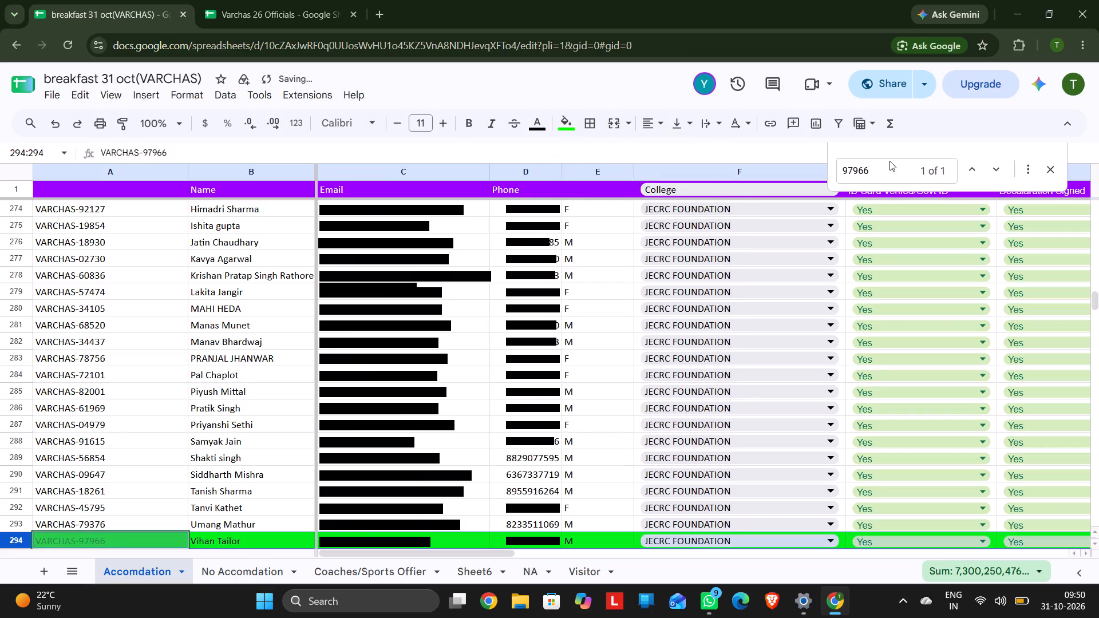
double_click(887, 165)
key("BackSpace")
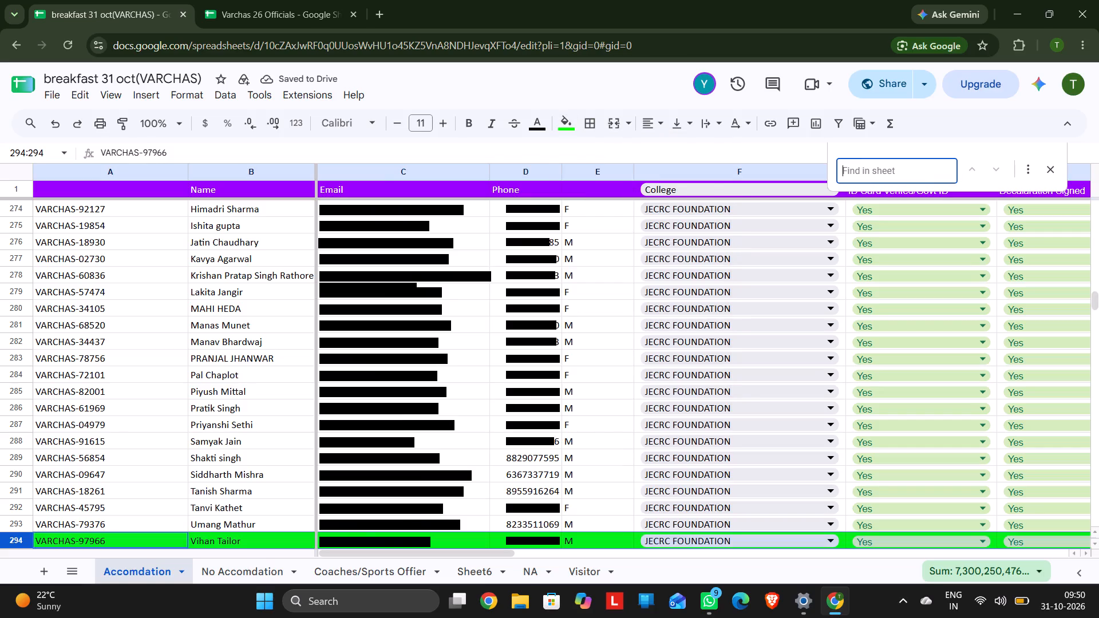
left_click(887, 165)
type("57")
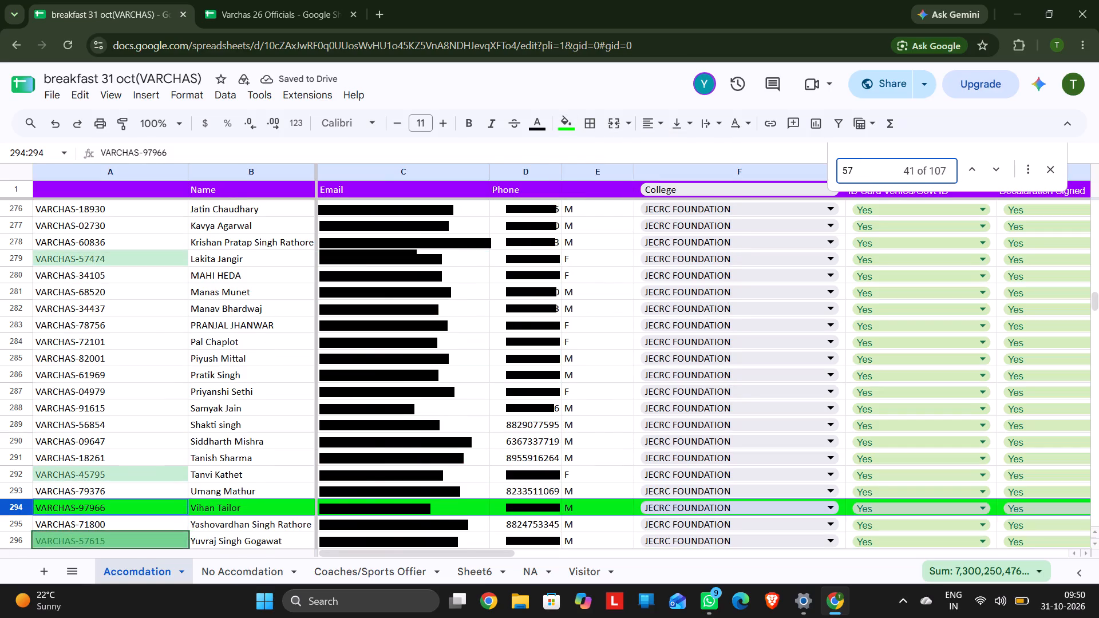
type("615")
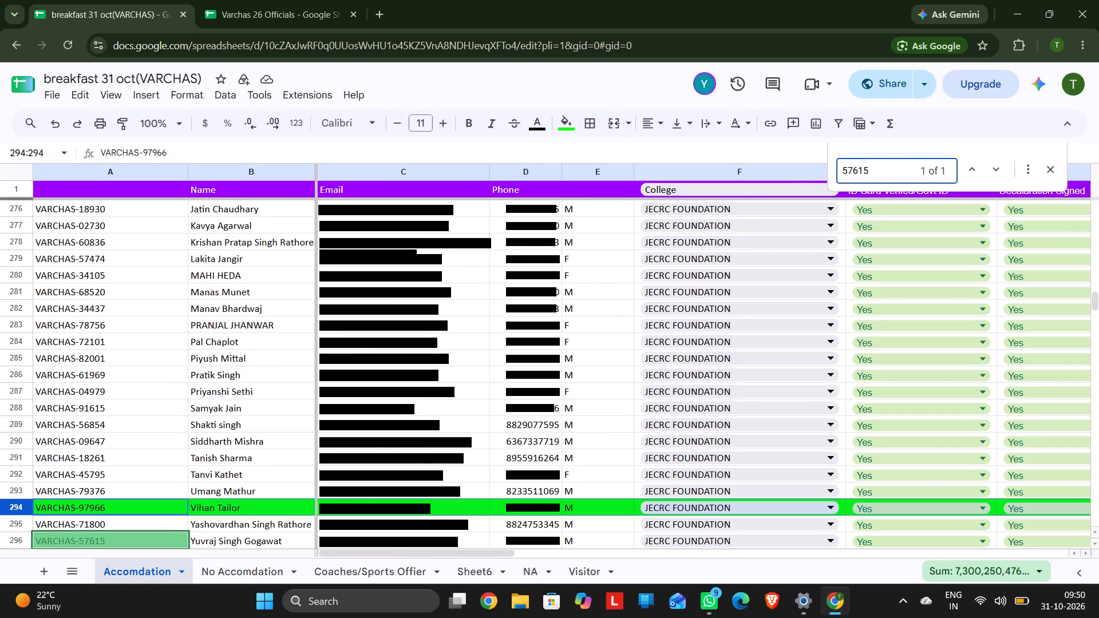
left_click(12, 544)
left_click_drag(563, 129, 631, 187)
left_click(631, 187)
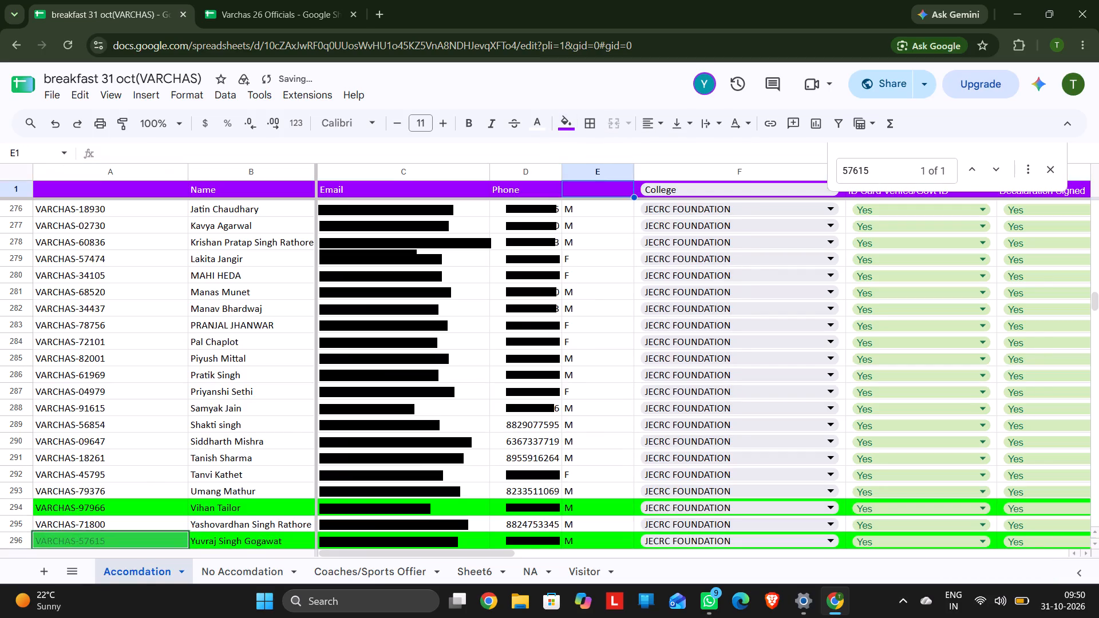
double_click(875, 178)
key("BackSpace")
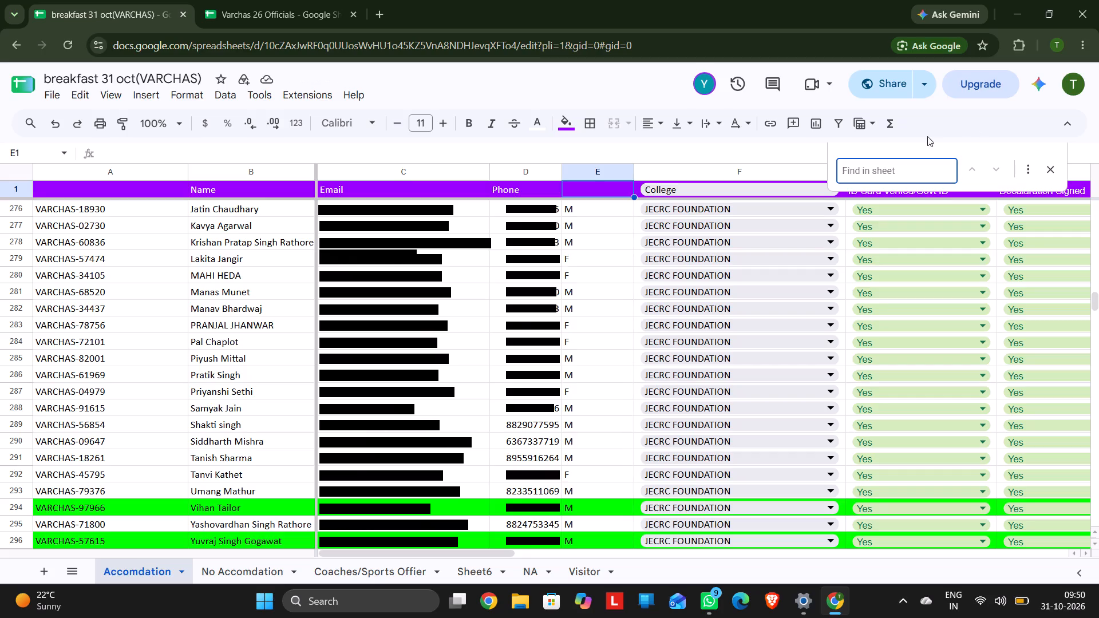
left_click(856, 174)
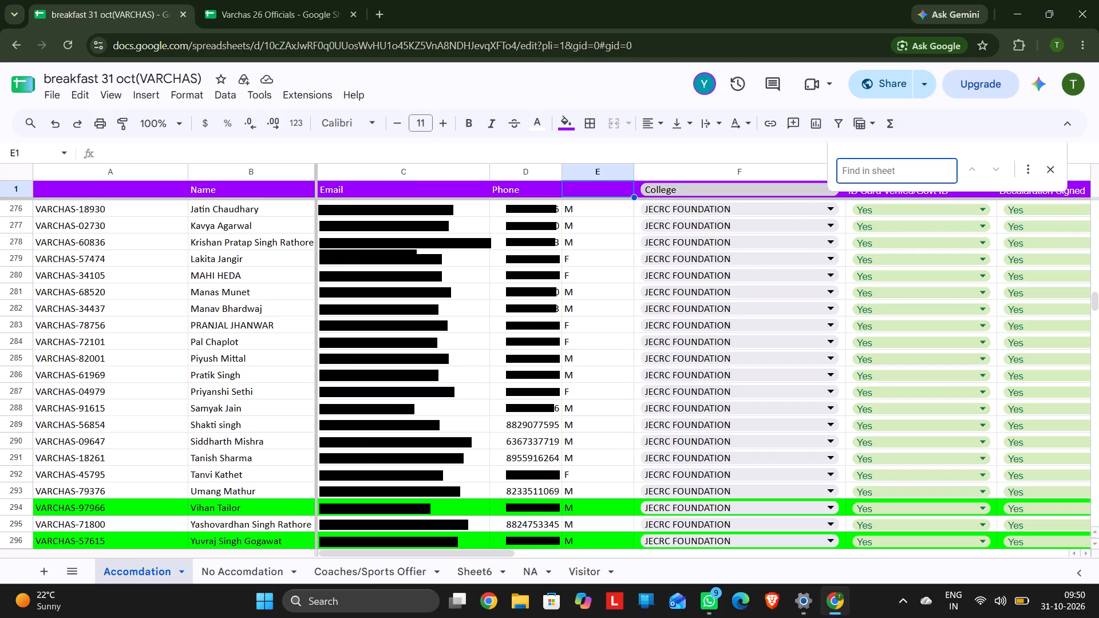
type("89807")
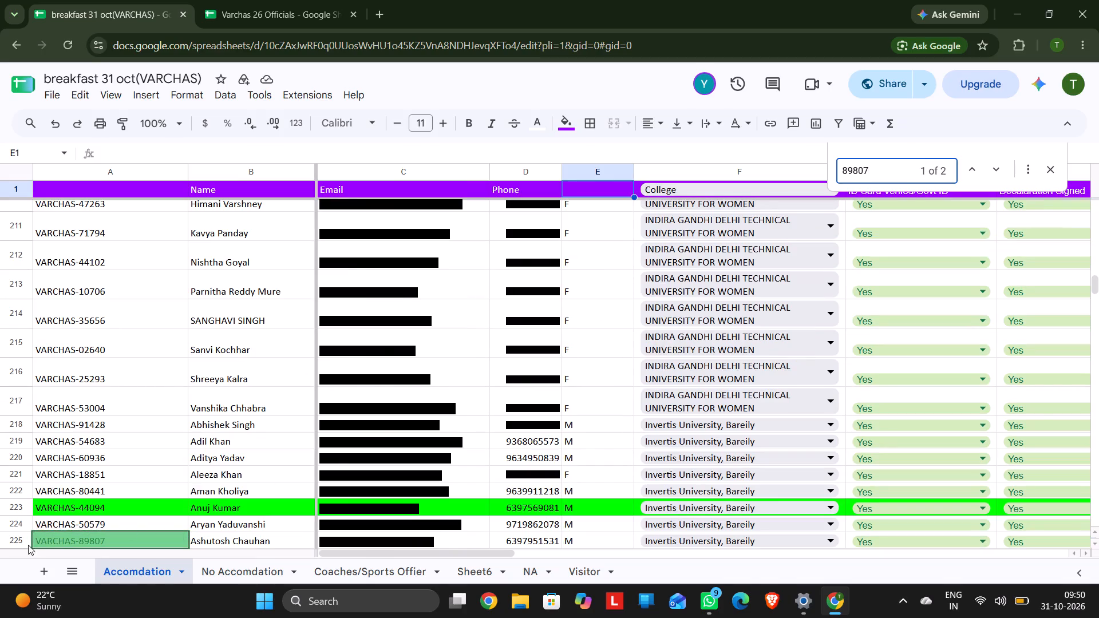
left_click(21, 539)
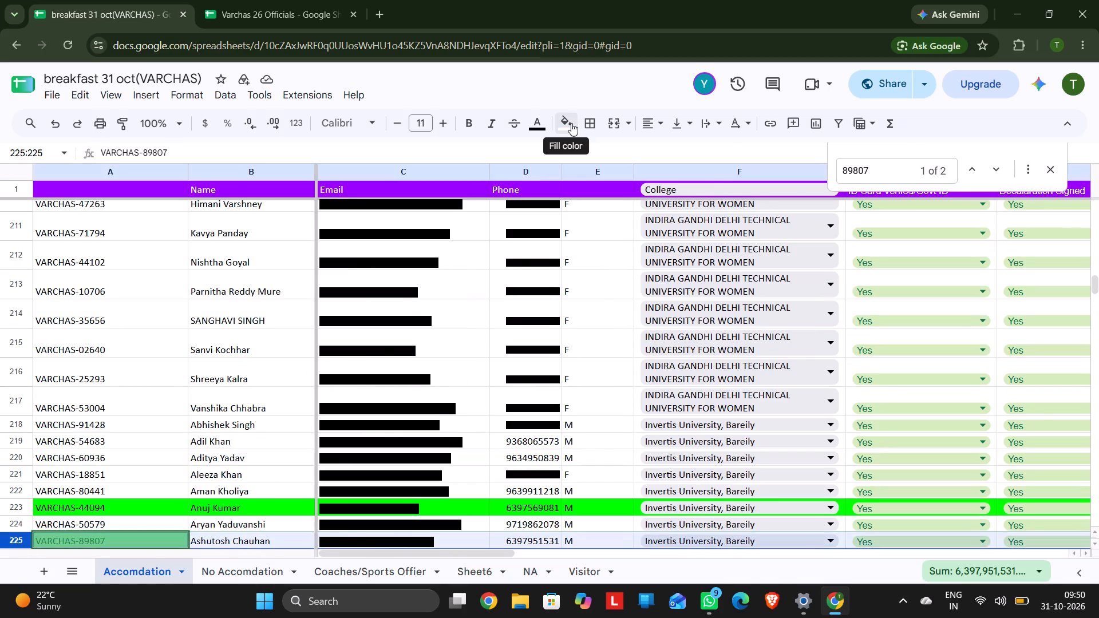
left_click_drag(571, 123, 634, 189)
left_click(634, 189)
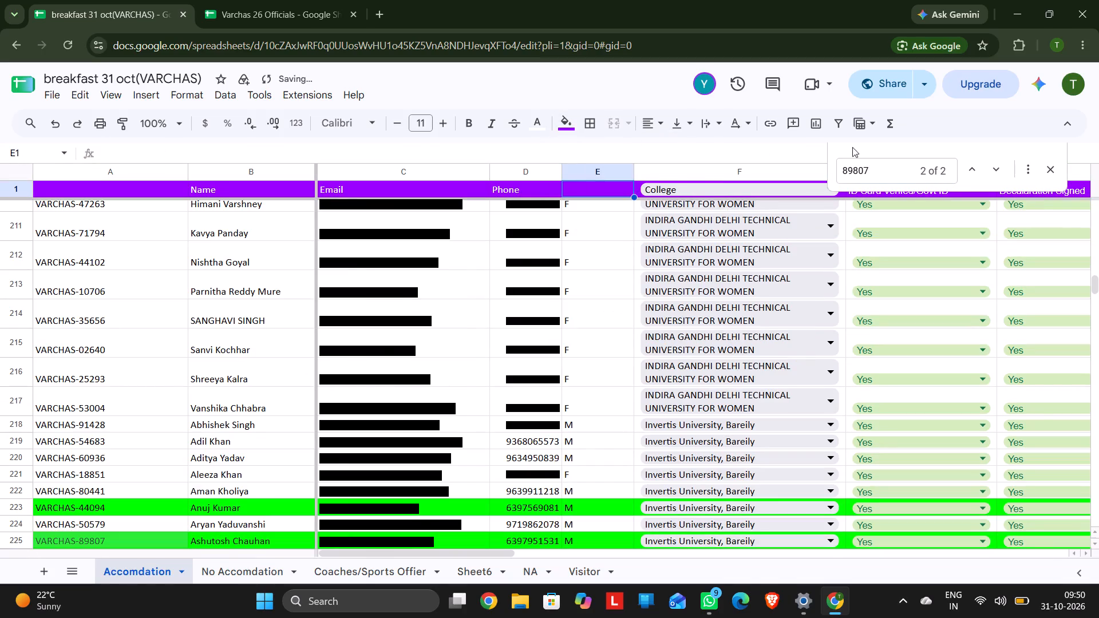
double_click(883, 167)
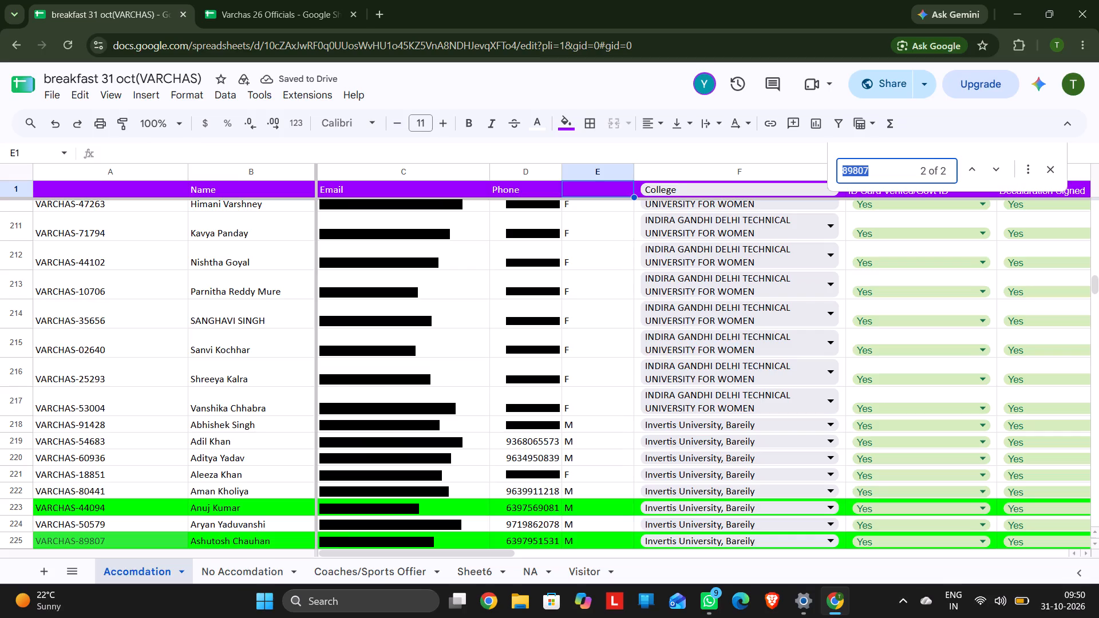
key("BackSpace")
type("01")
type("712")
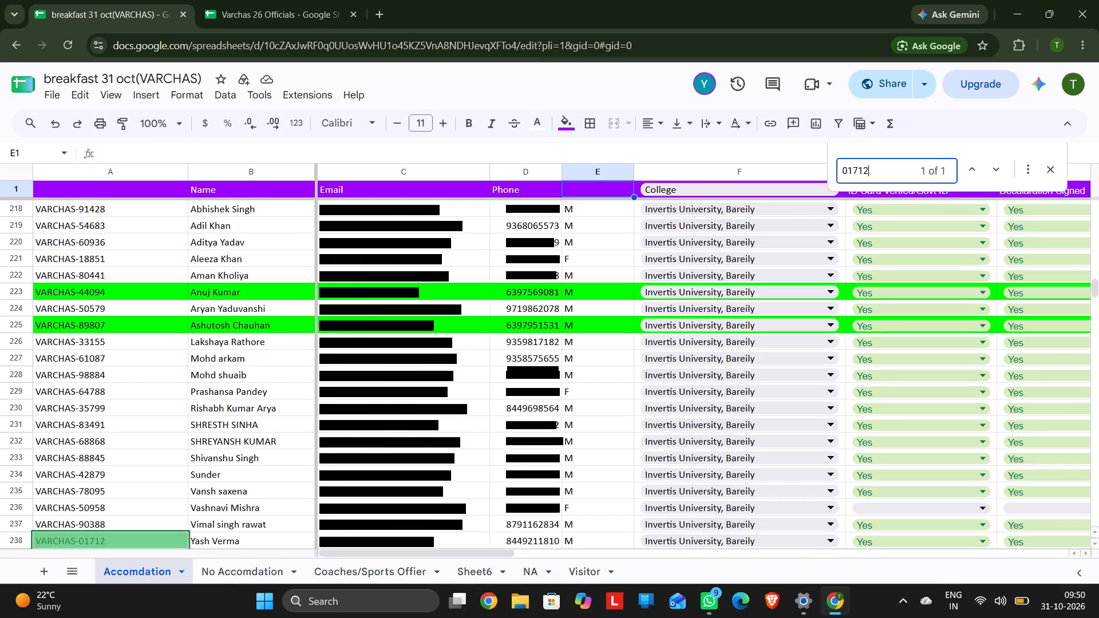
left_click(22, 541)
left_click_drag(564, 126, 600, 160)
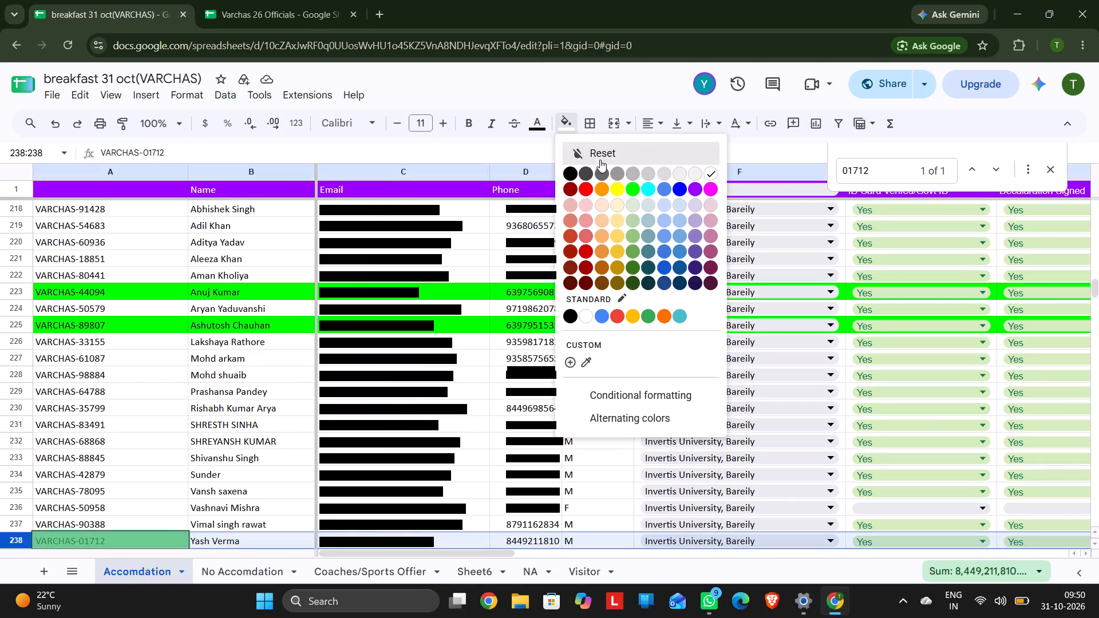
left_click_drag(600, 160, 627, 187)
left_click(627, 187)
double_click(879, 169)
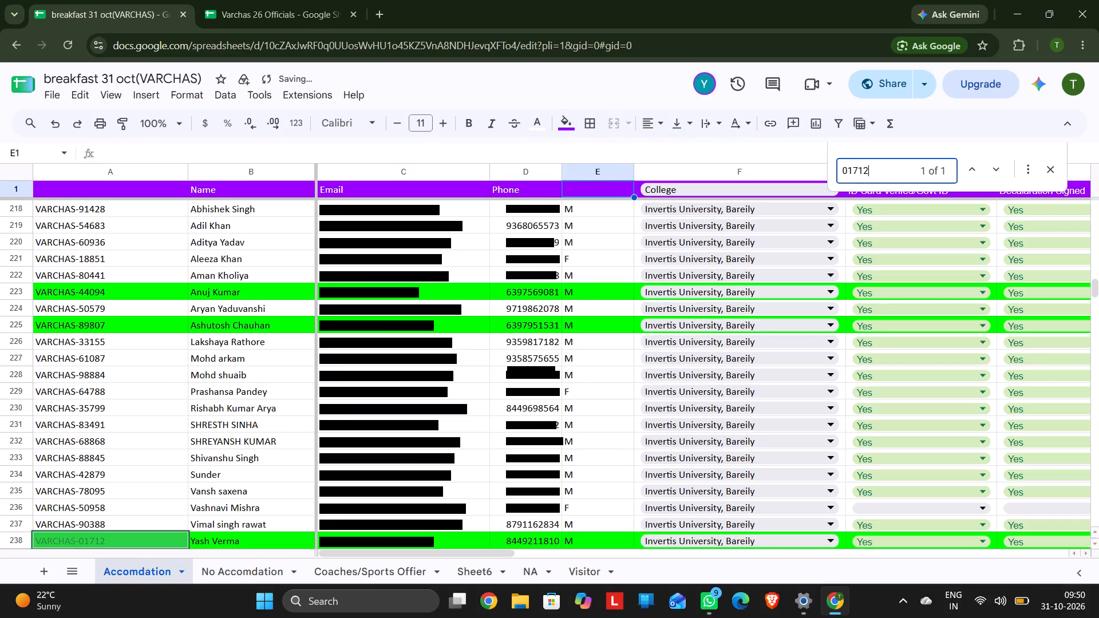
key("BackSpace")
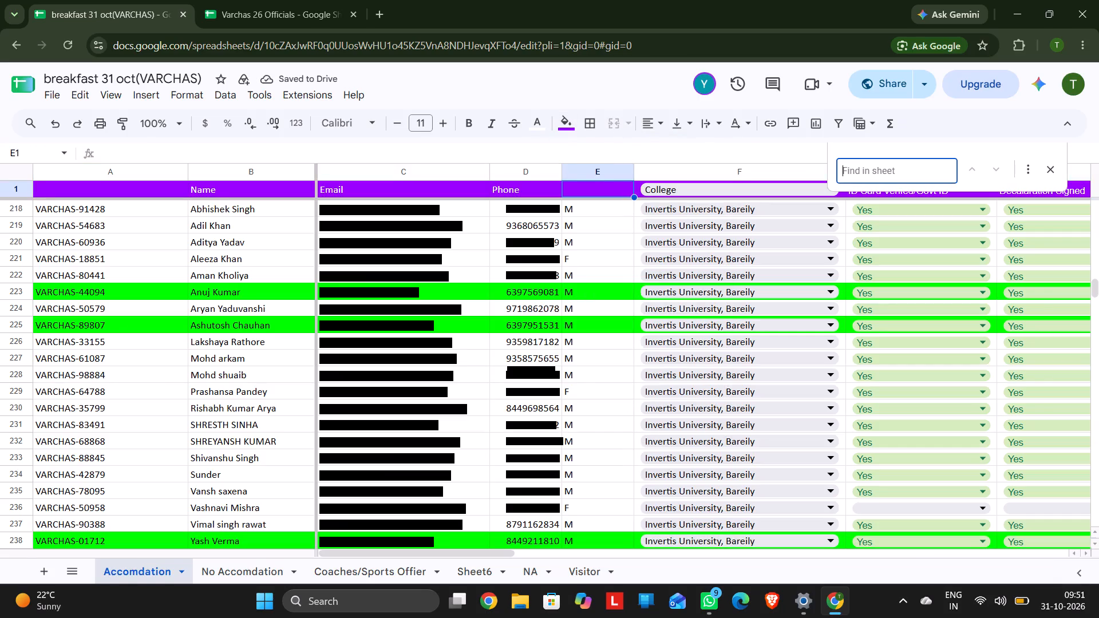
type("357")
type("99")
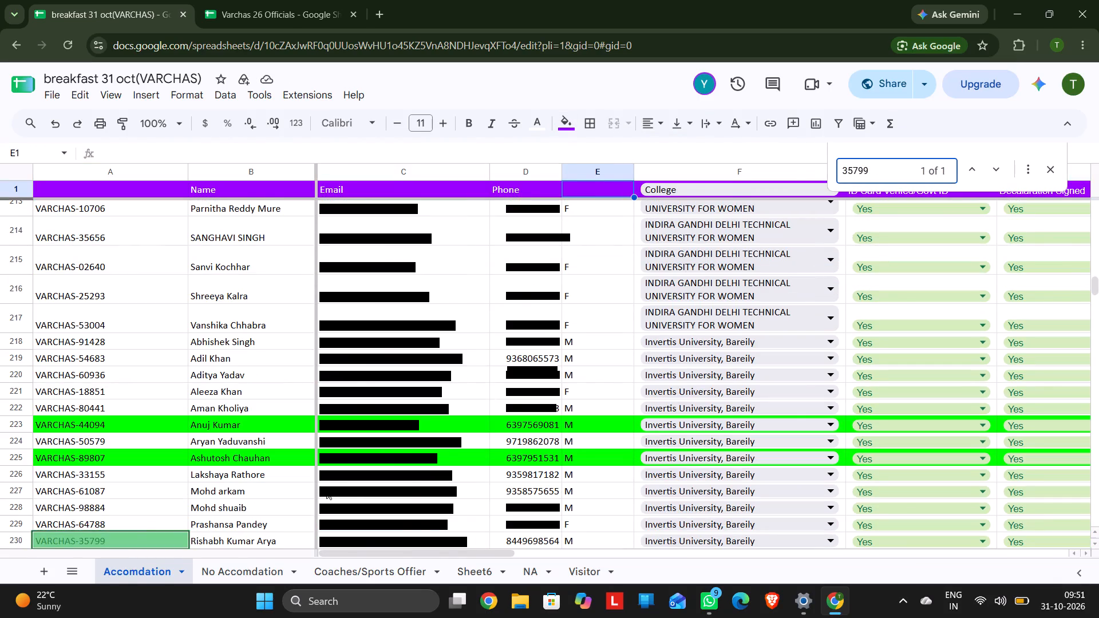
left_click(25, 539)
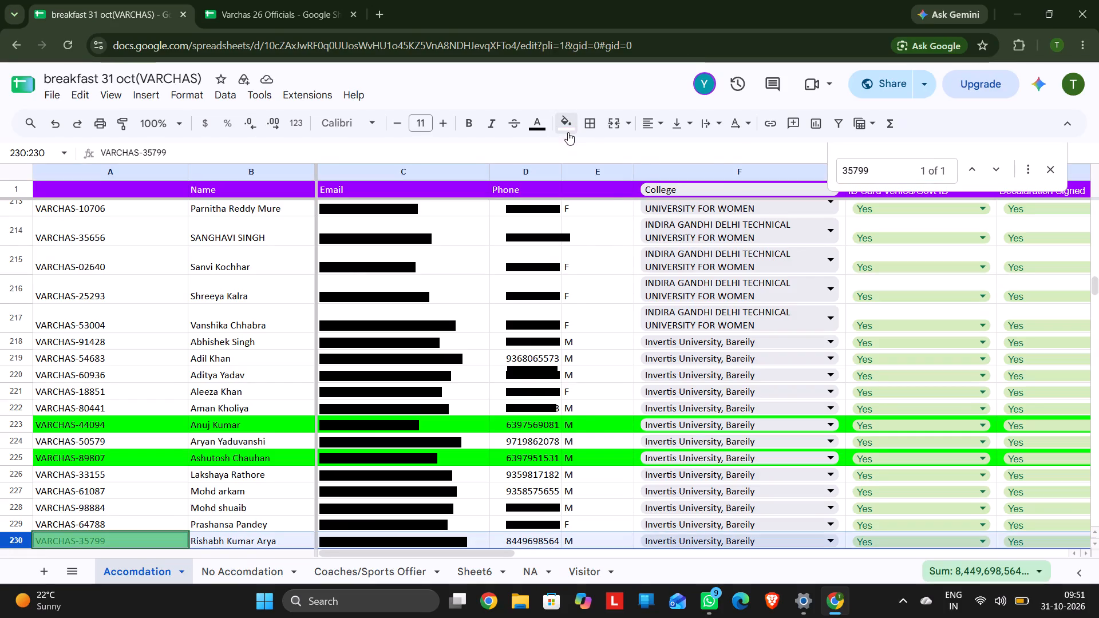
left_click_drag(568, 132, 632, 190)
left_click(632, 190)
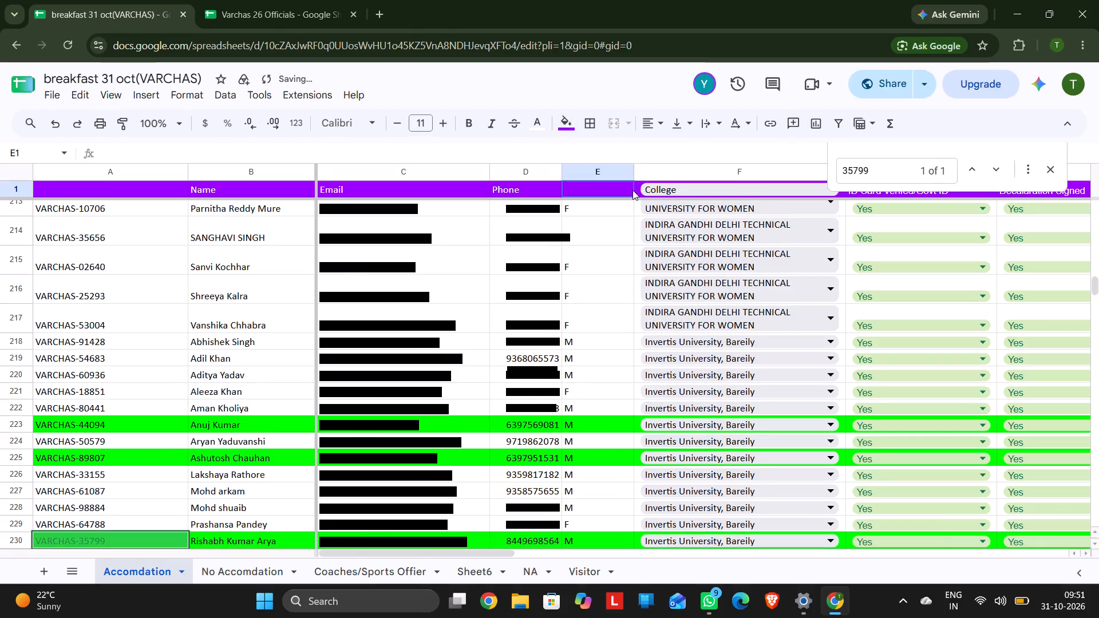
scroll(566, 414, "right", 1)
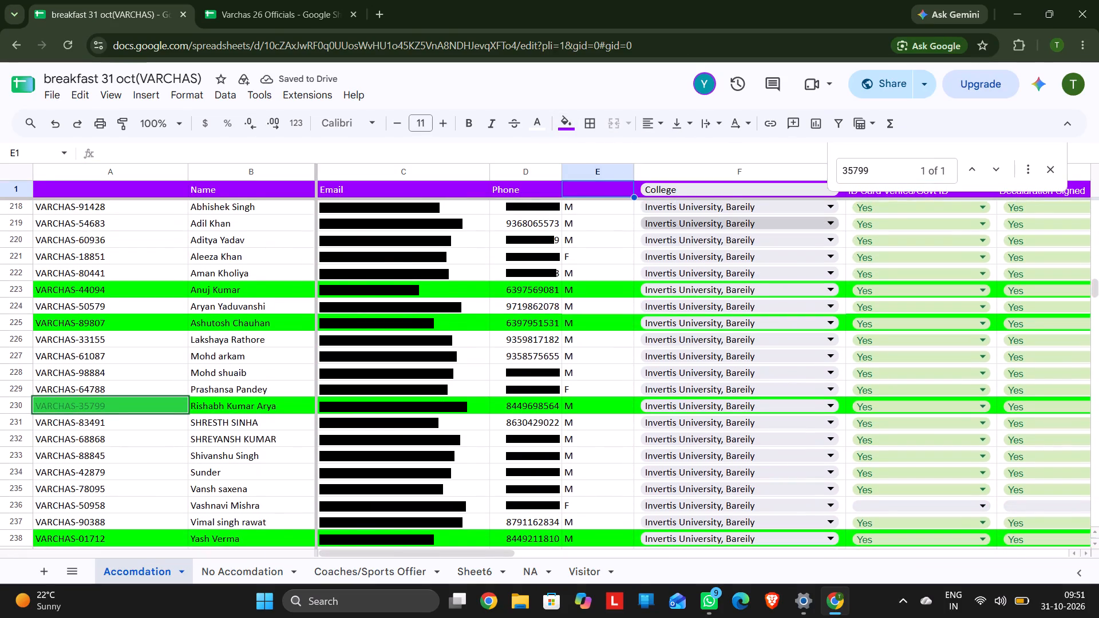
double_click(872, 174)
key("BackSpace")
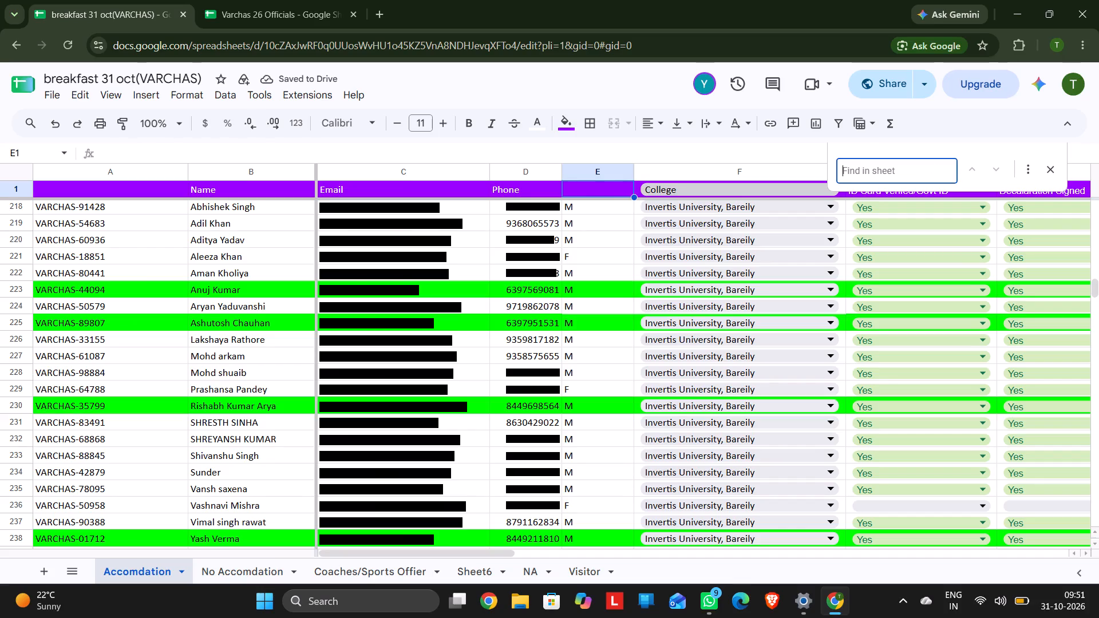
left_click(872, 174)
key("9")
key("0")
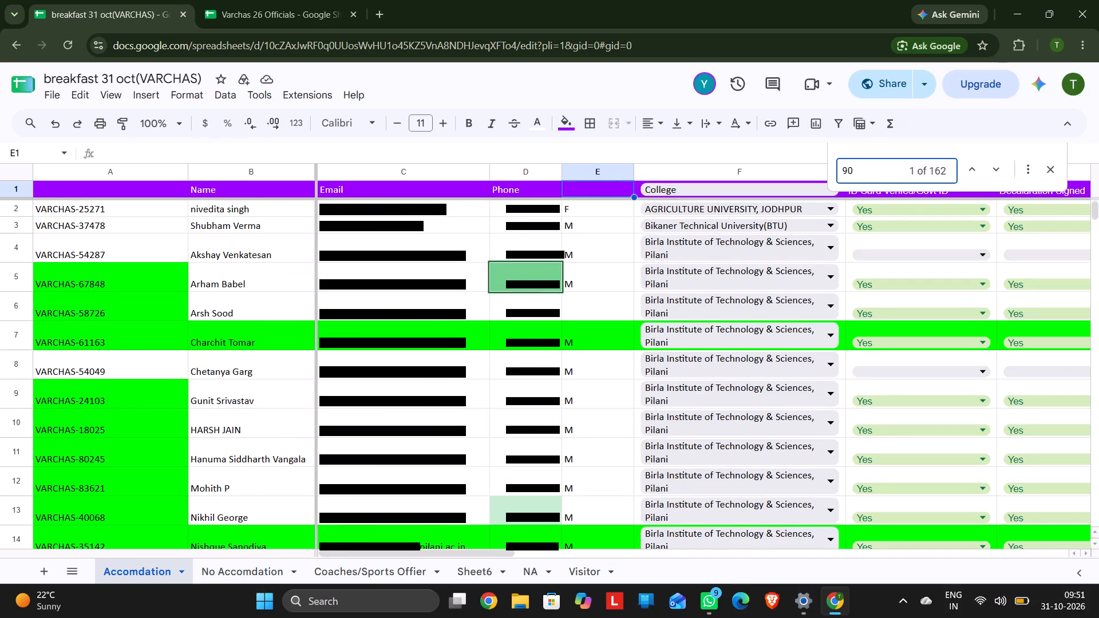
type("388")
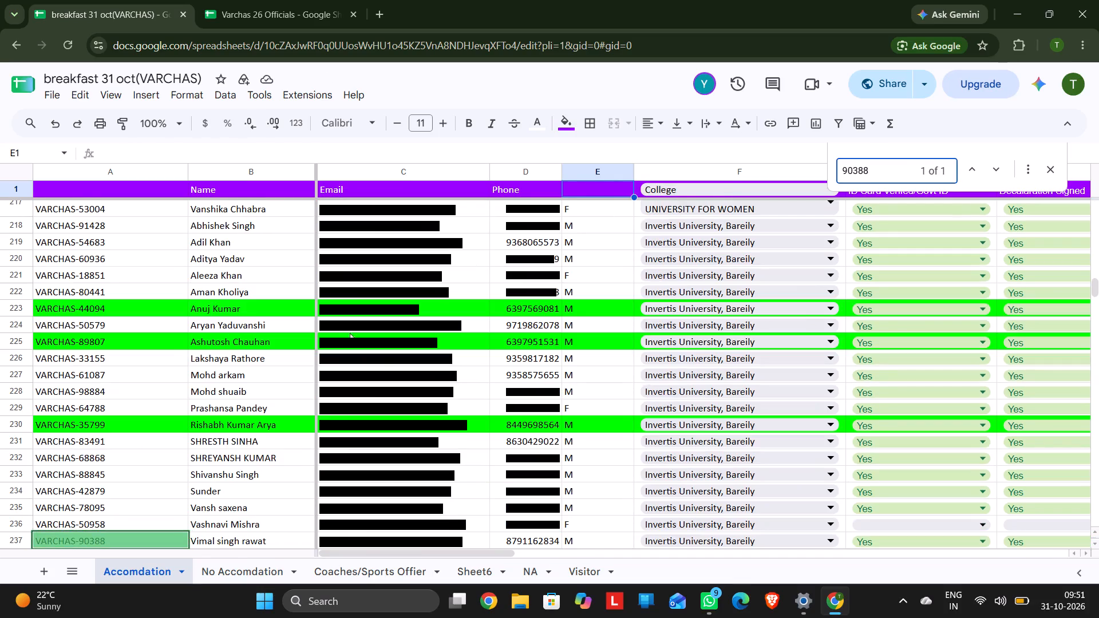
left_click(11, 544)
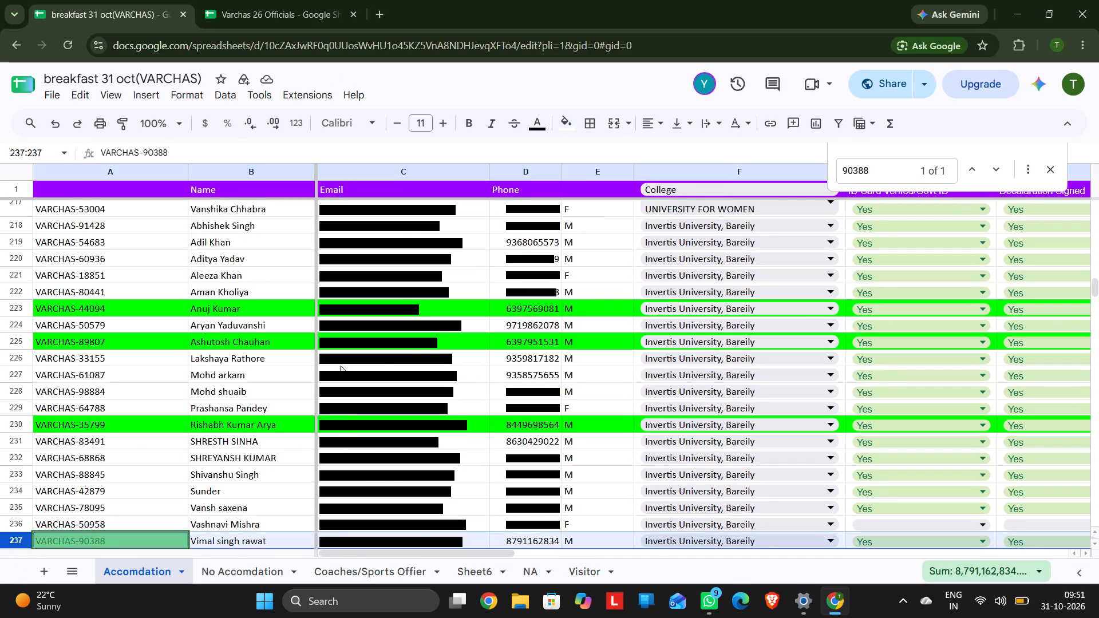
left_click(560, 115)
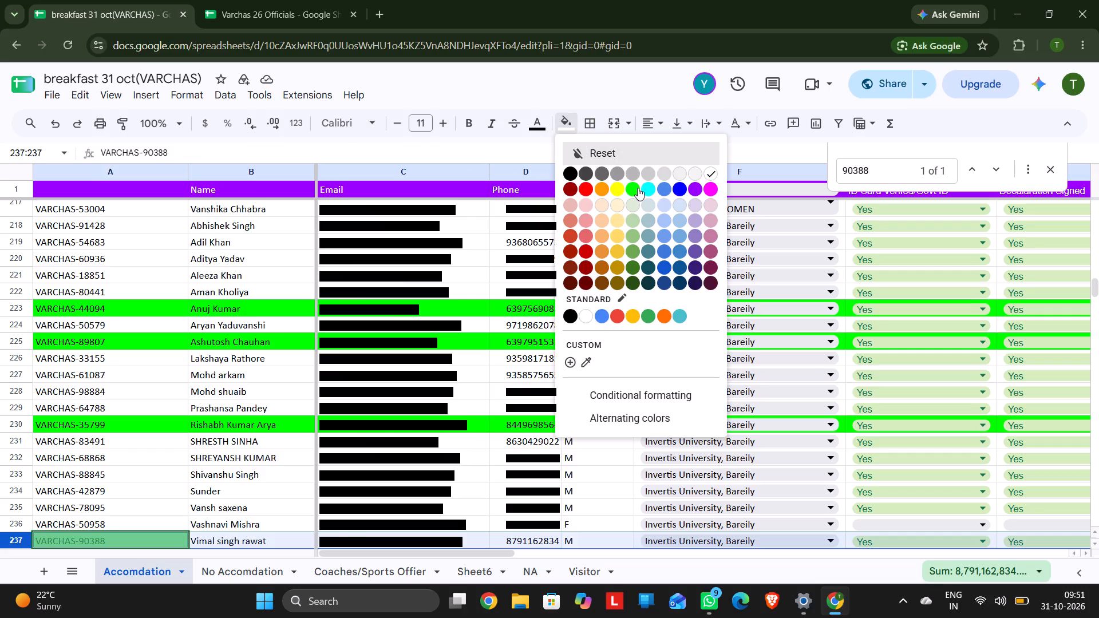
left_click(638, 188)
double_click(884, 166)
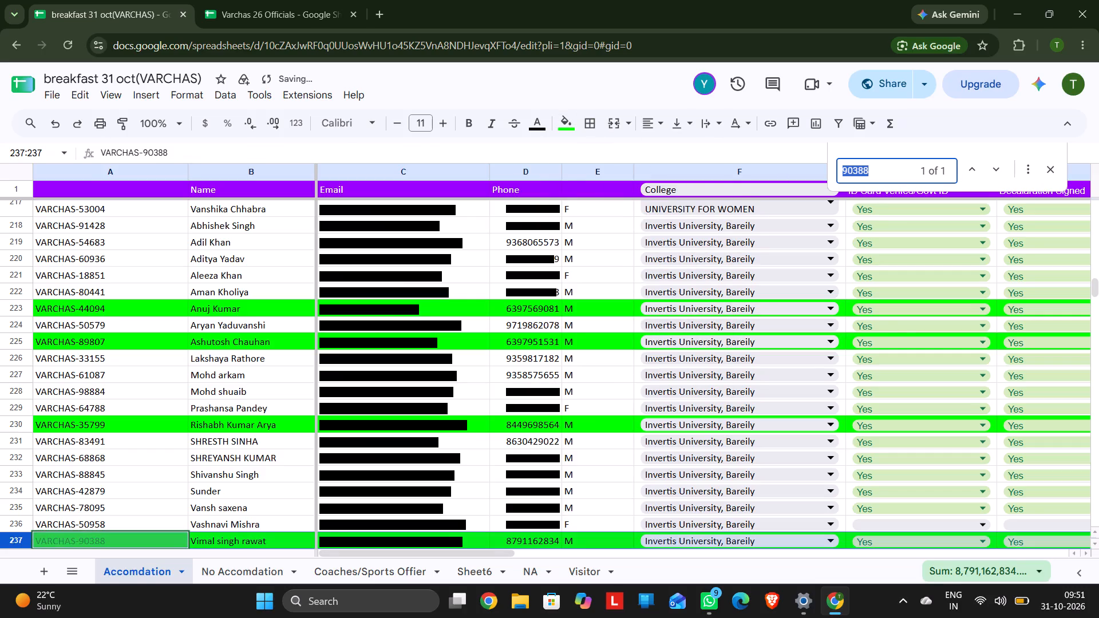
key("BackSpace")
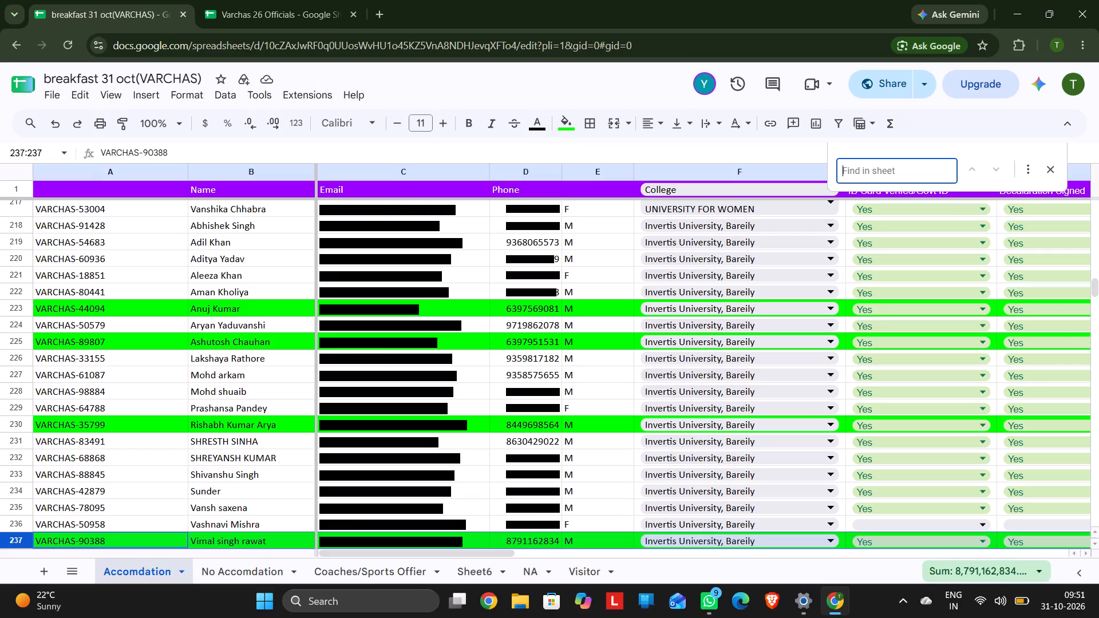
type("98884")
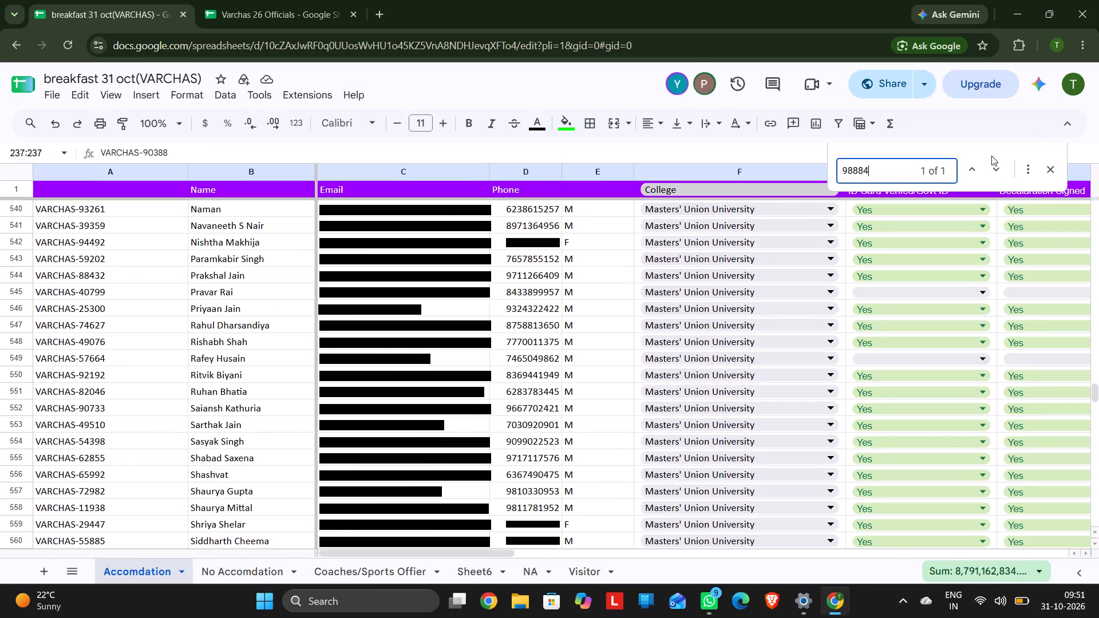
double_click(890, 177)
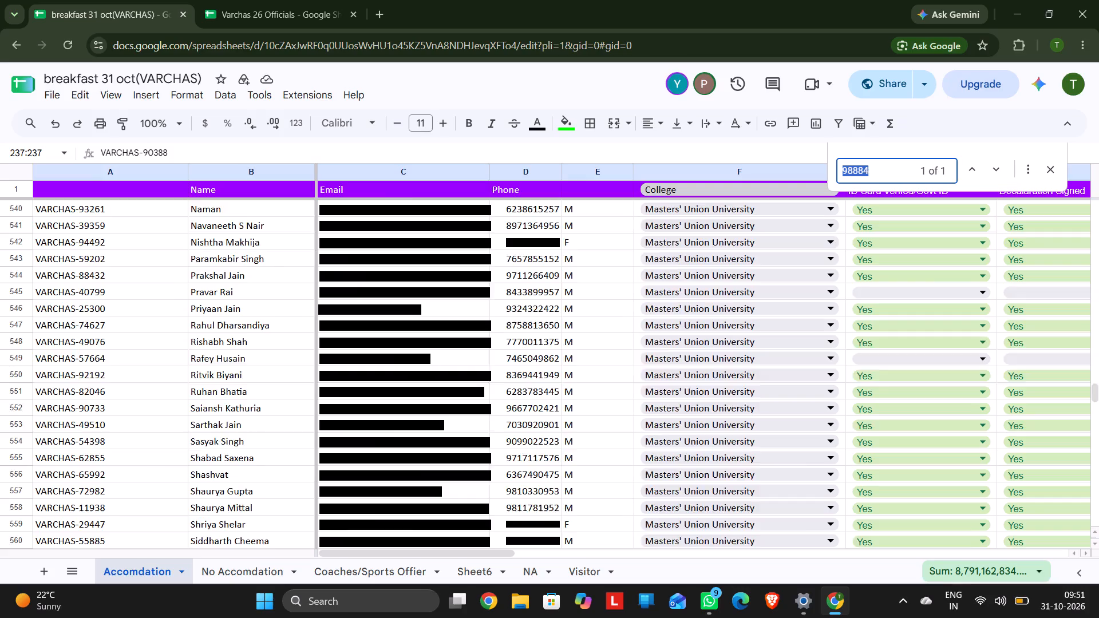
key("Return")
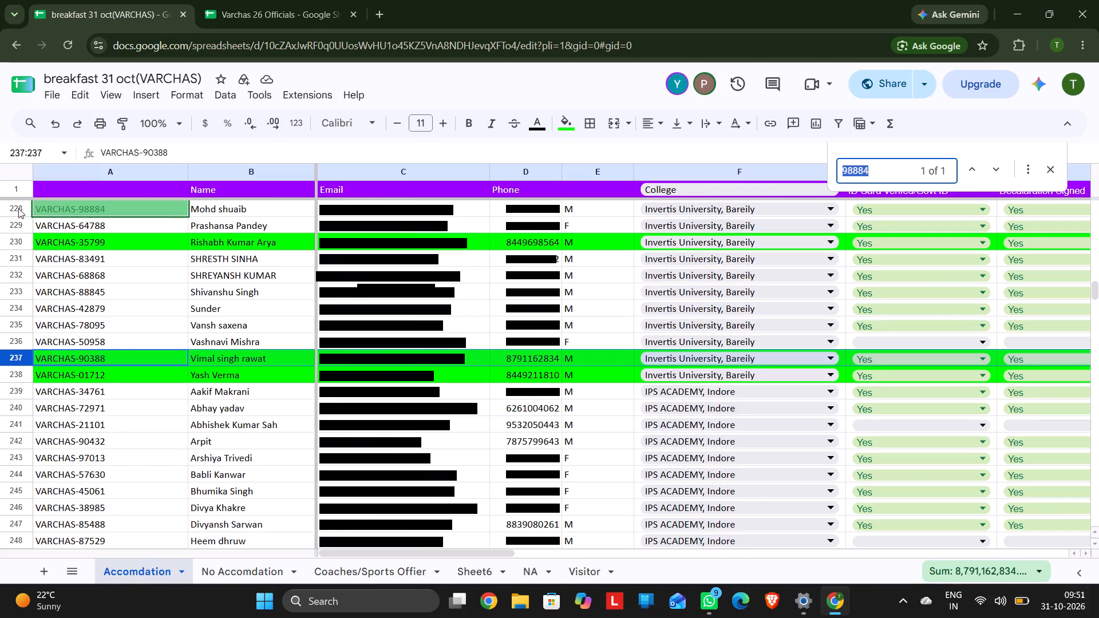
left_click(18, 208)
left_click(562, 120)
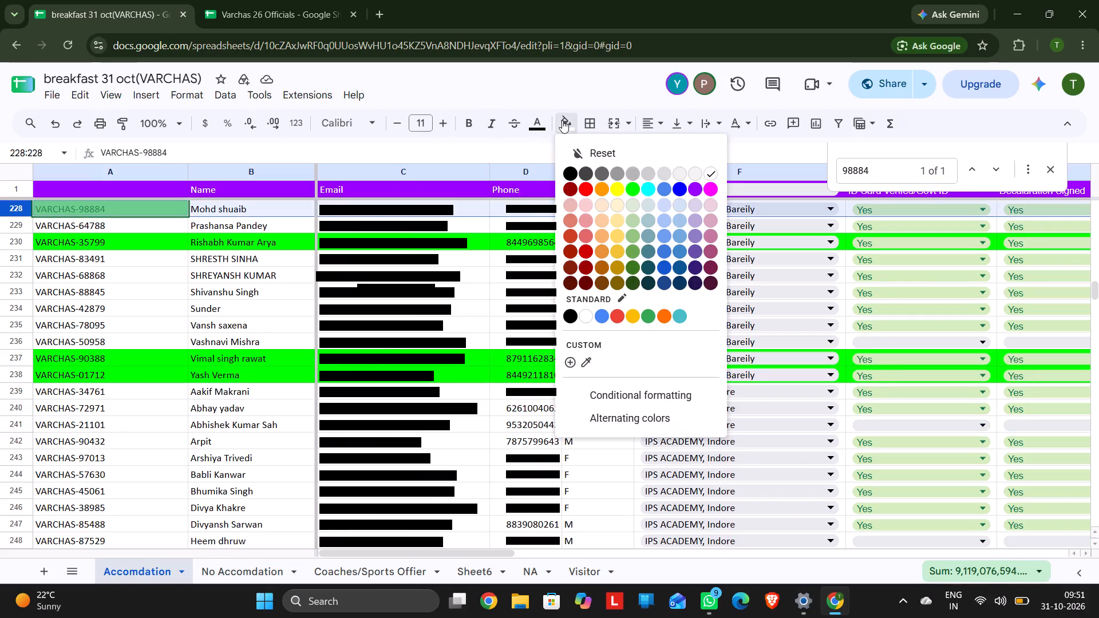
left_click(633, 188)
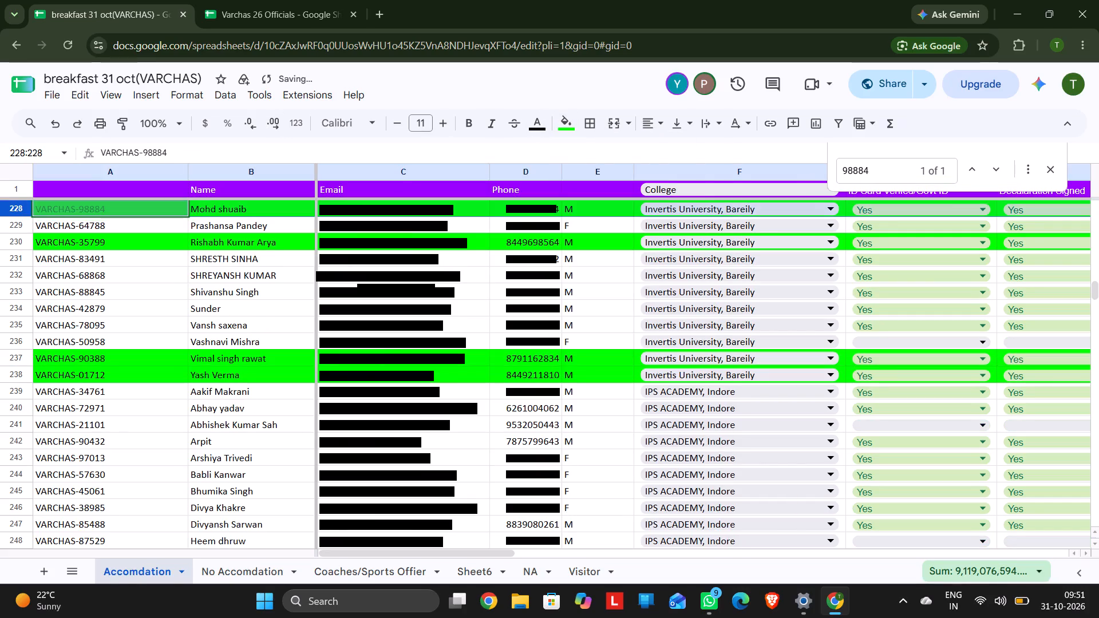
double_click(880, 176)
key("BackSpace")
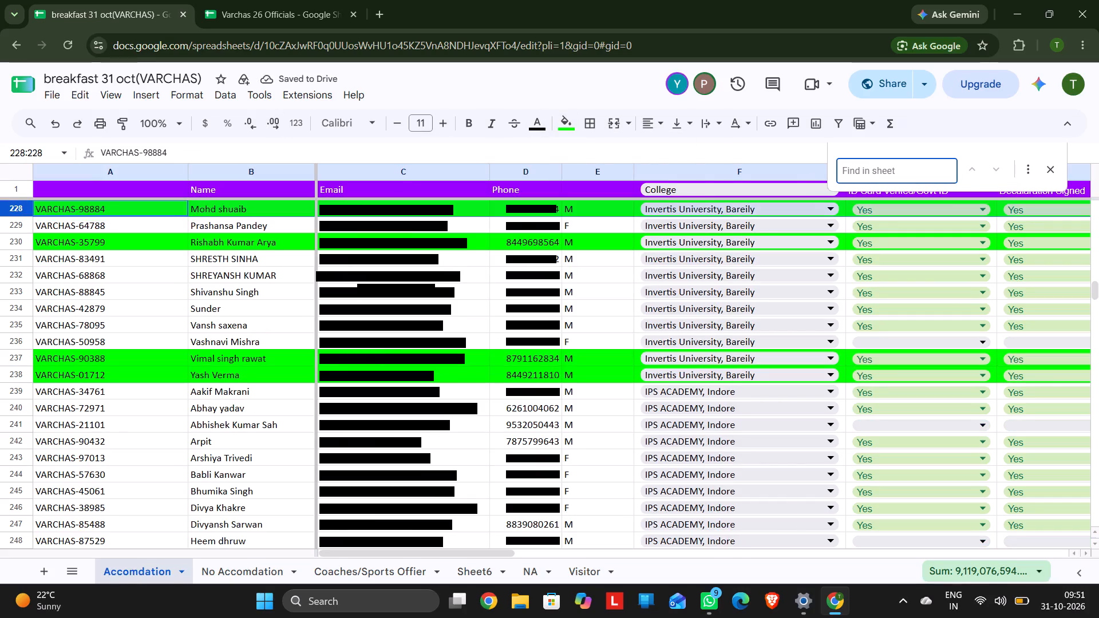
type("68868")
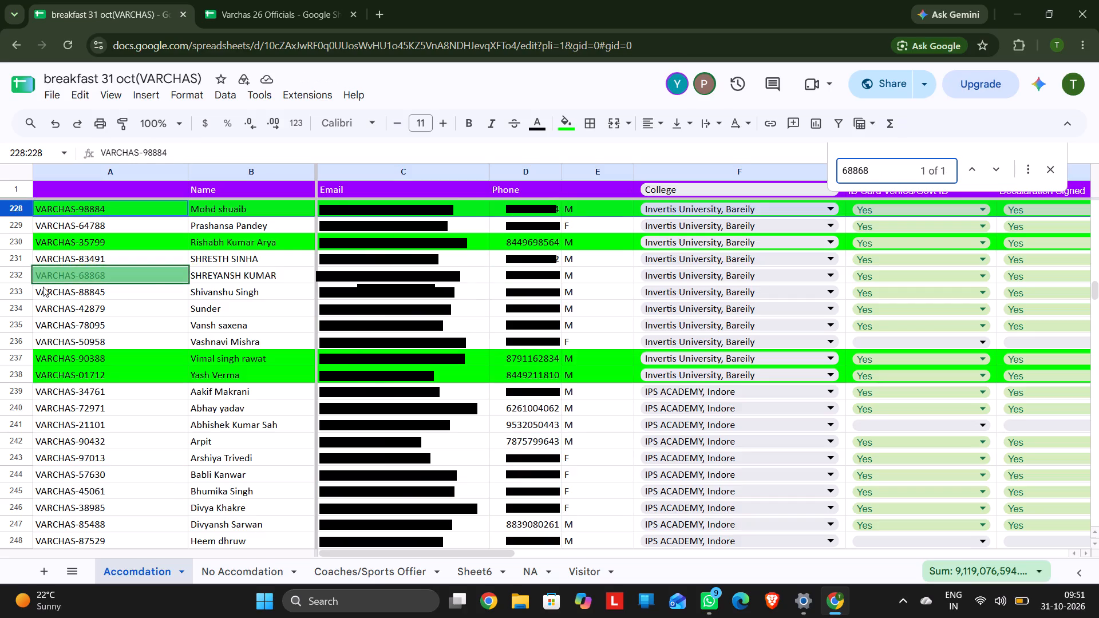
left_click(17, 276)
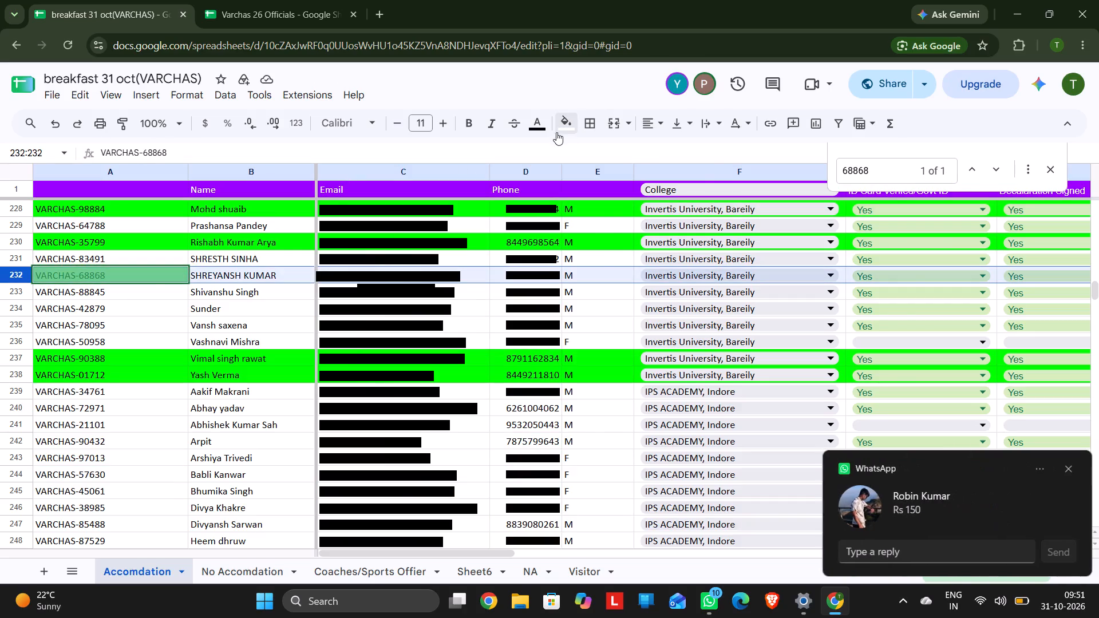
left_click(556, 132)
left_click(618, 187)
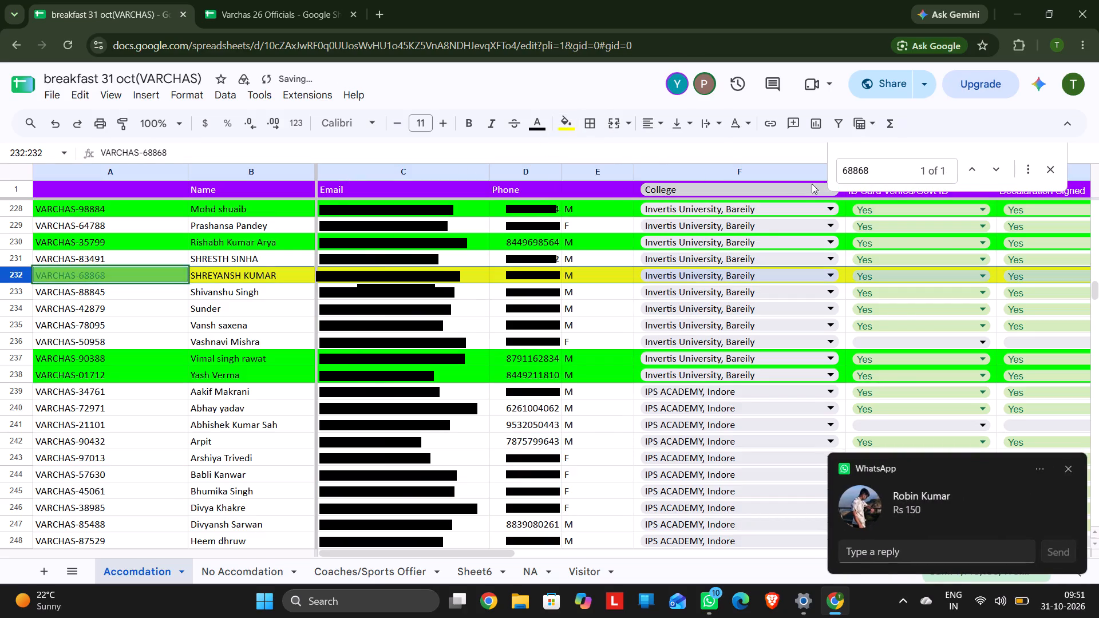
double_click(874, 165)
key("BackSpace")
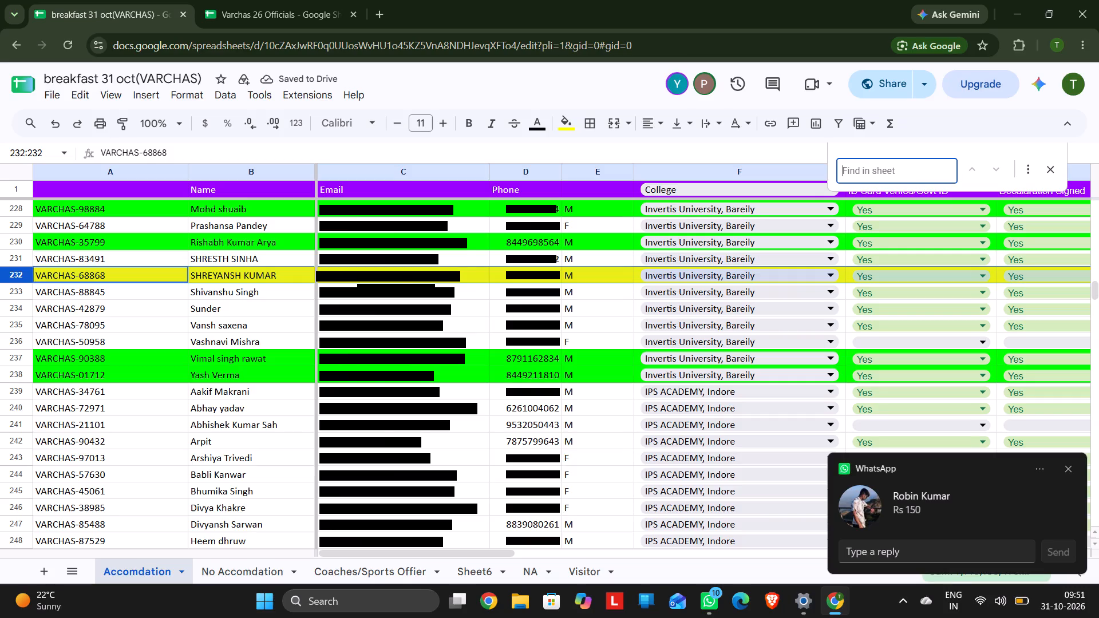
type("610")
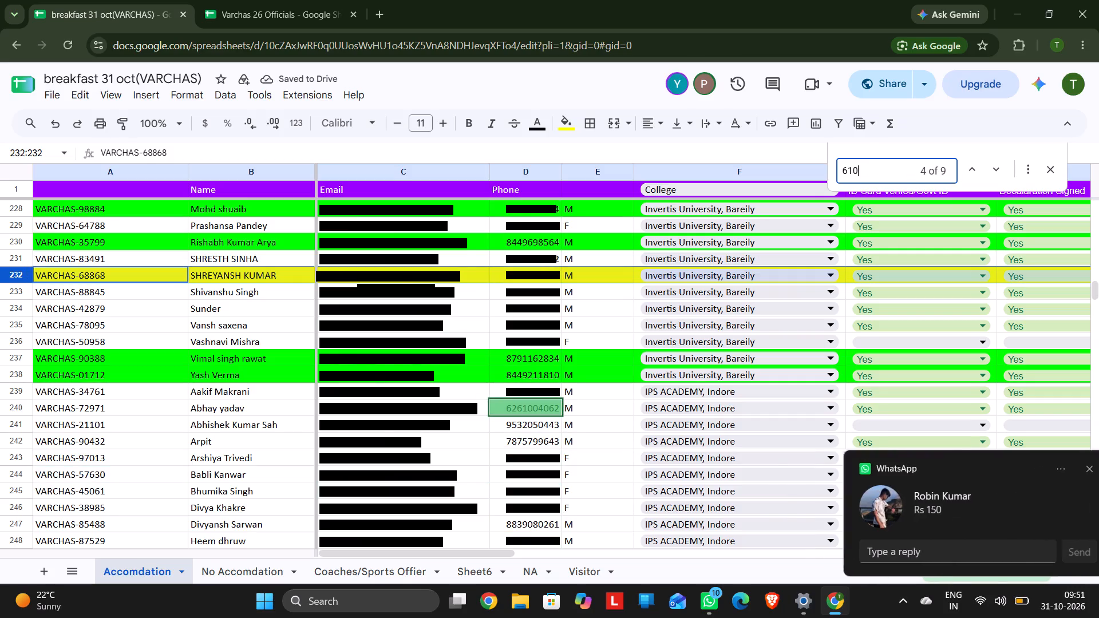
type("87")
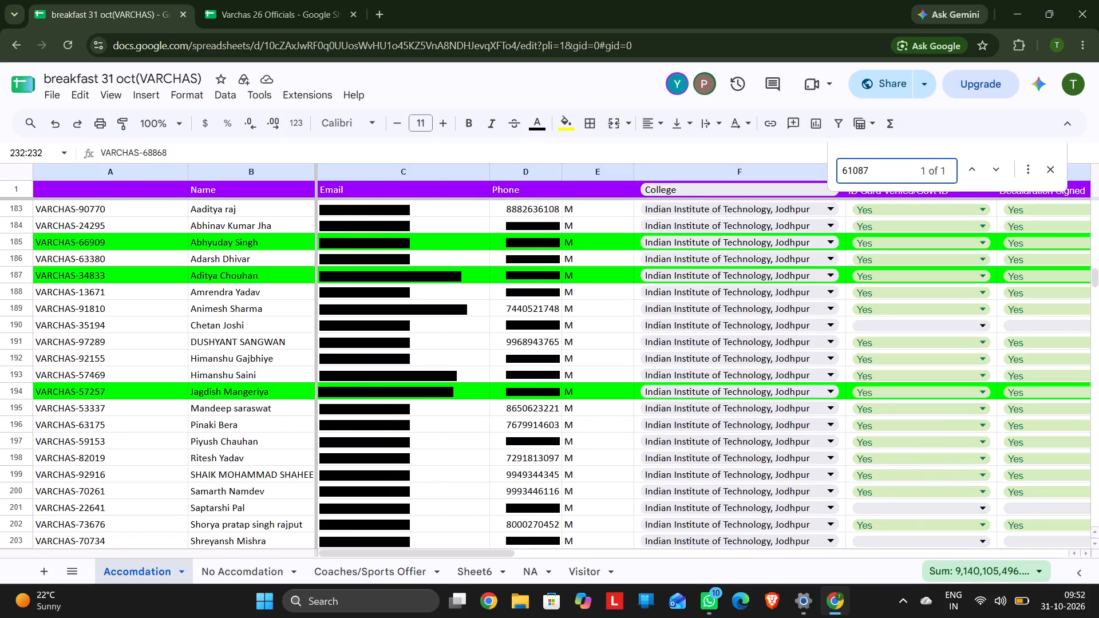
key("Return")
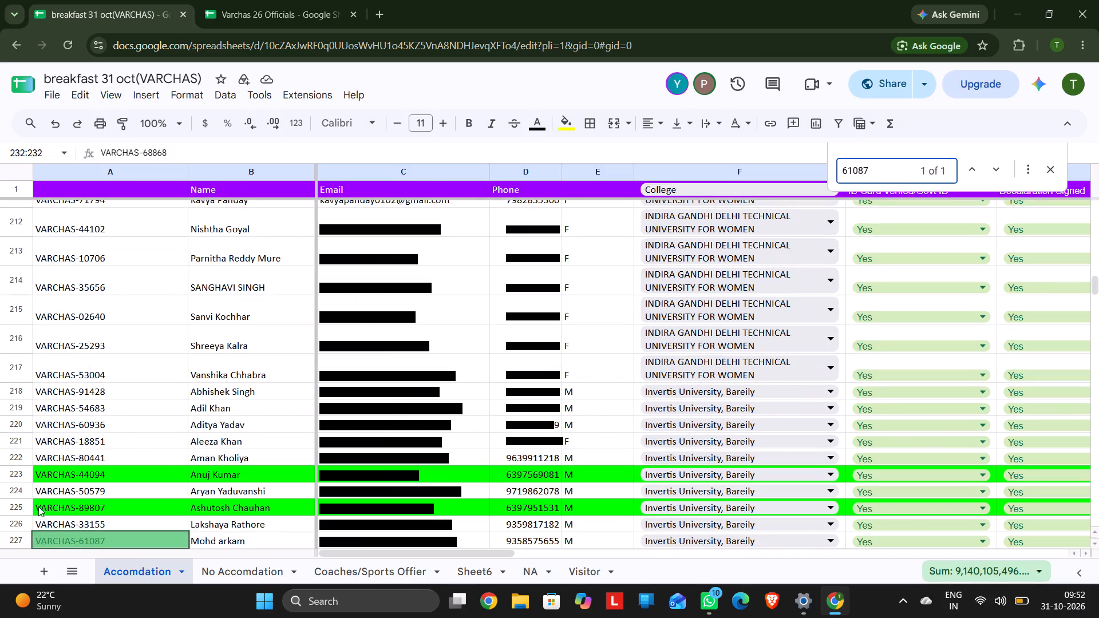
left_click(21, 540)
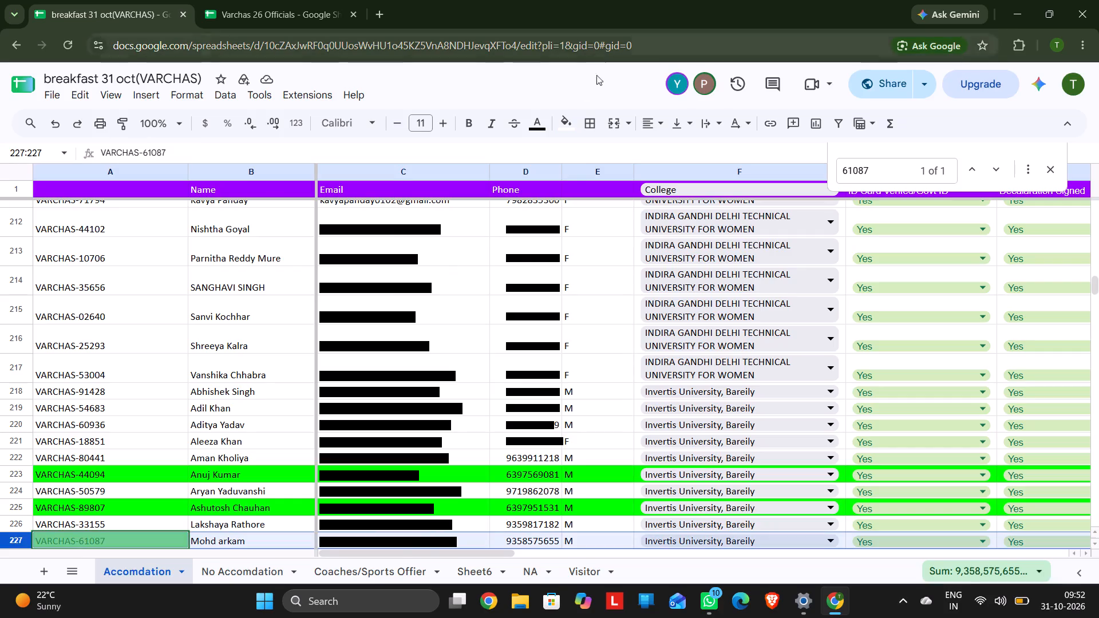
left_click_drag(562, 129, 633, 187)
left_click(633, 187)
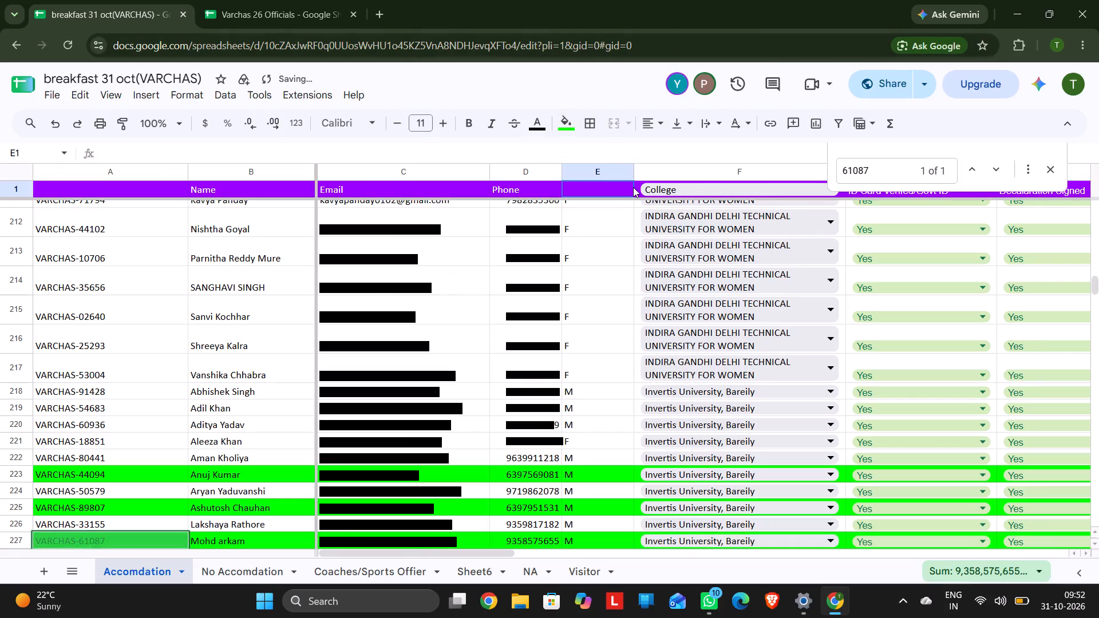
double_click(887, 179)
key("BackSpace")
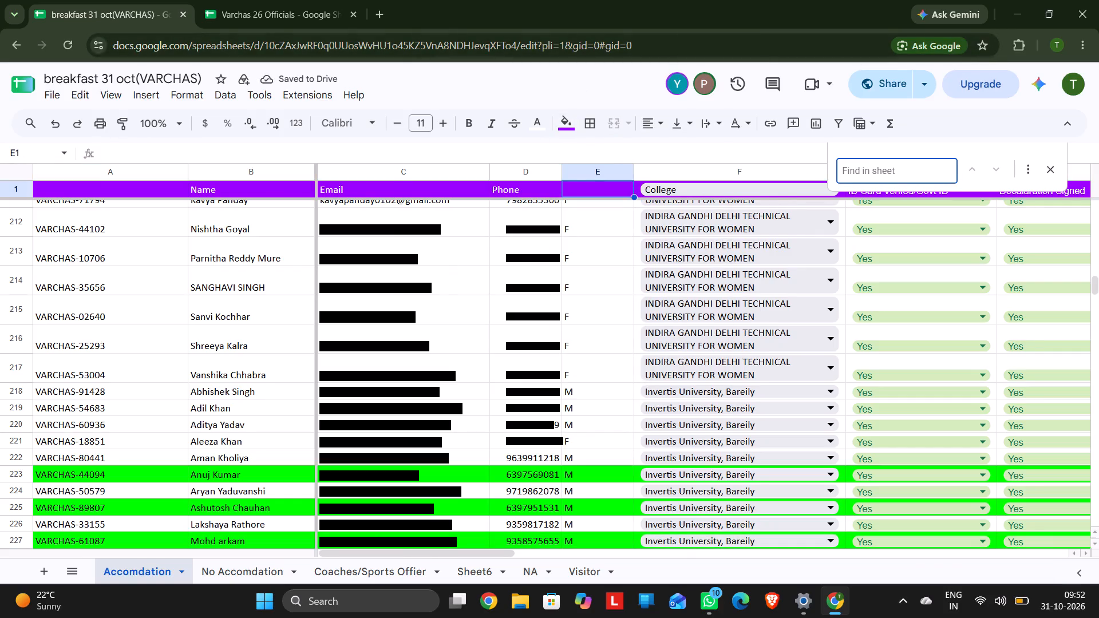
left_click(887, 179)
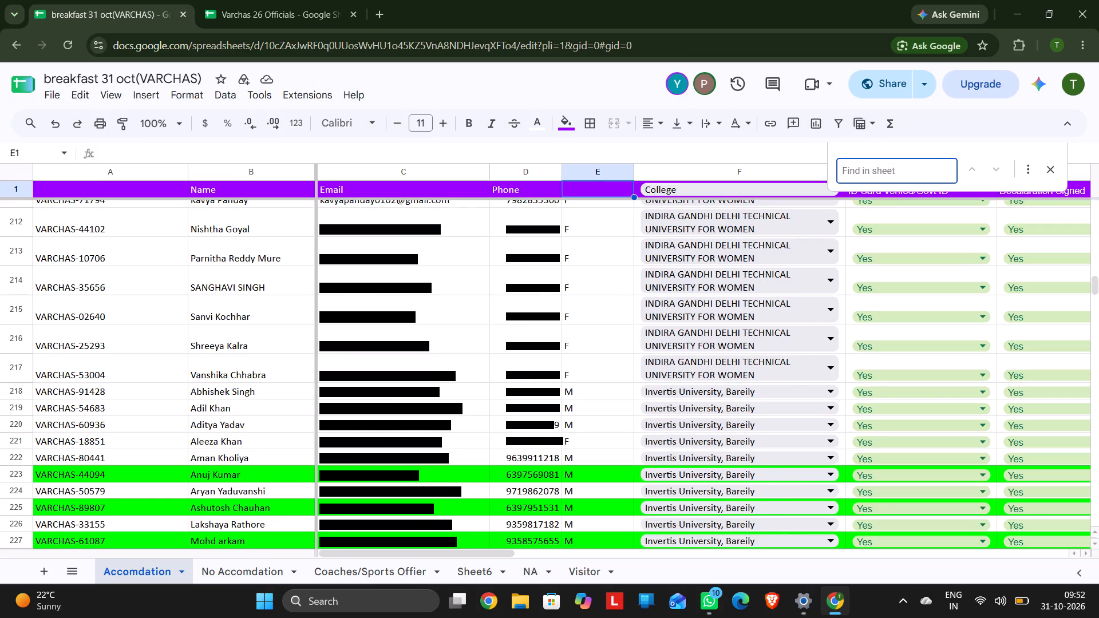
type("42")
type("879")
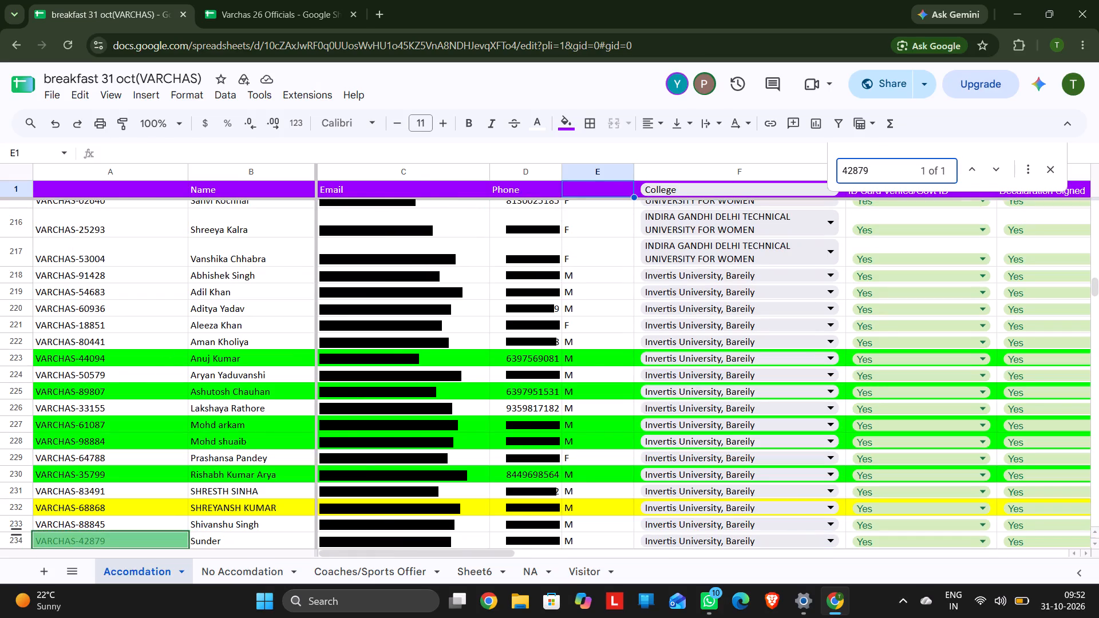
left_click(22, 540)
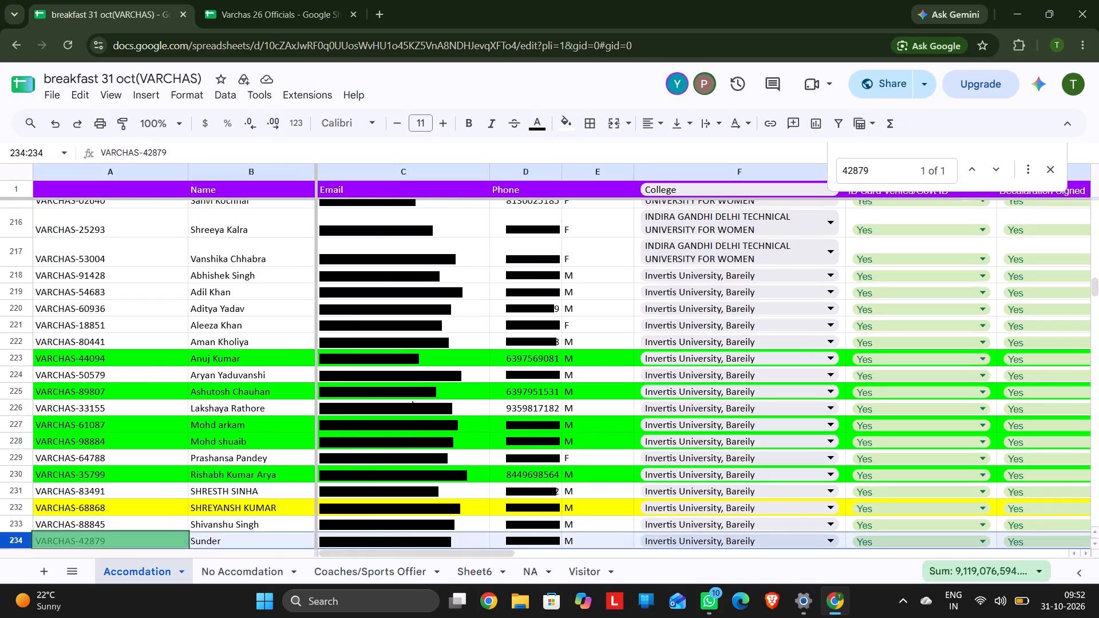
left_click_drag(568, 120, 631, 181)
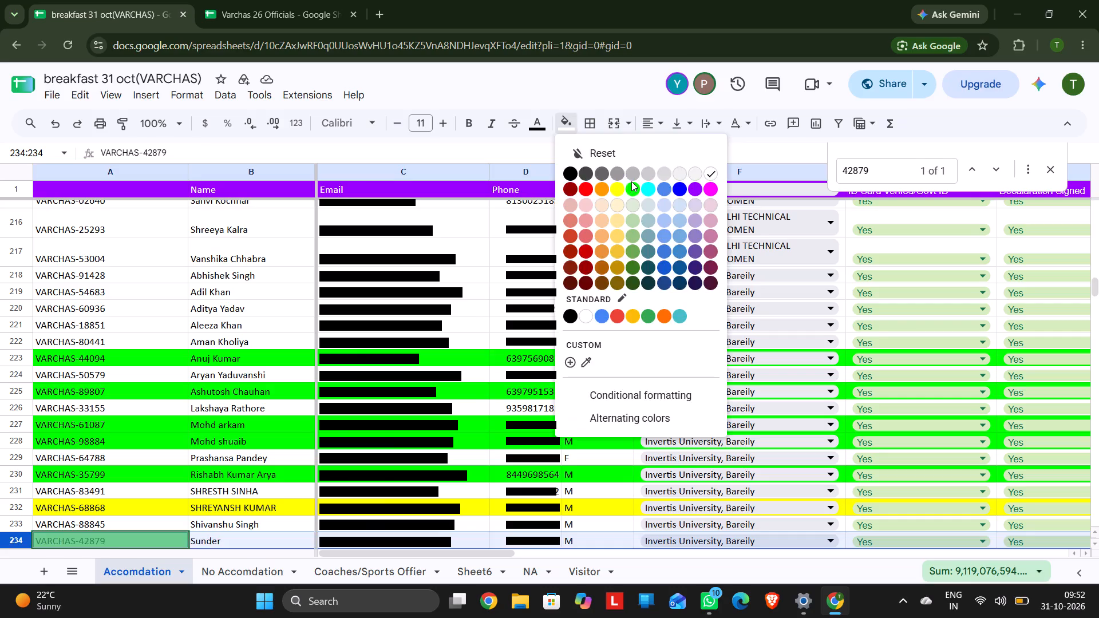
left_click(23, 509)
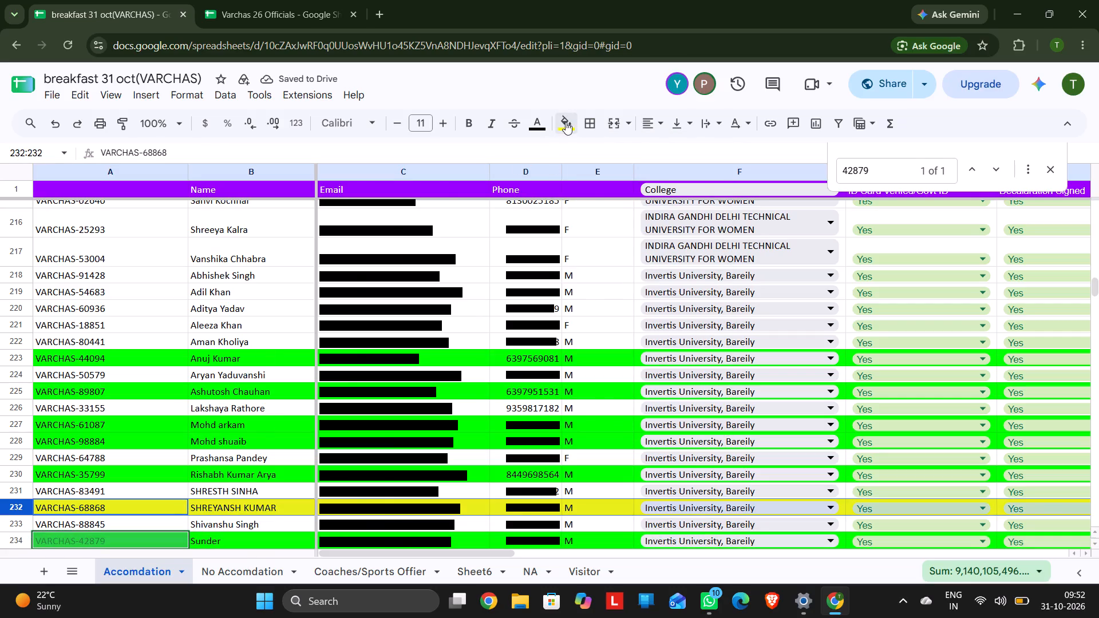
left_click(568, 121)
left_click(628, 184)
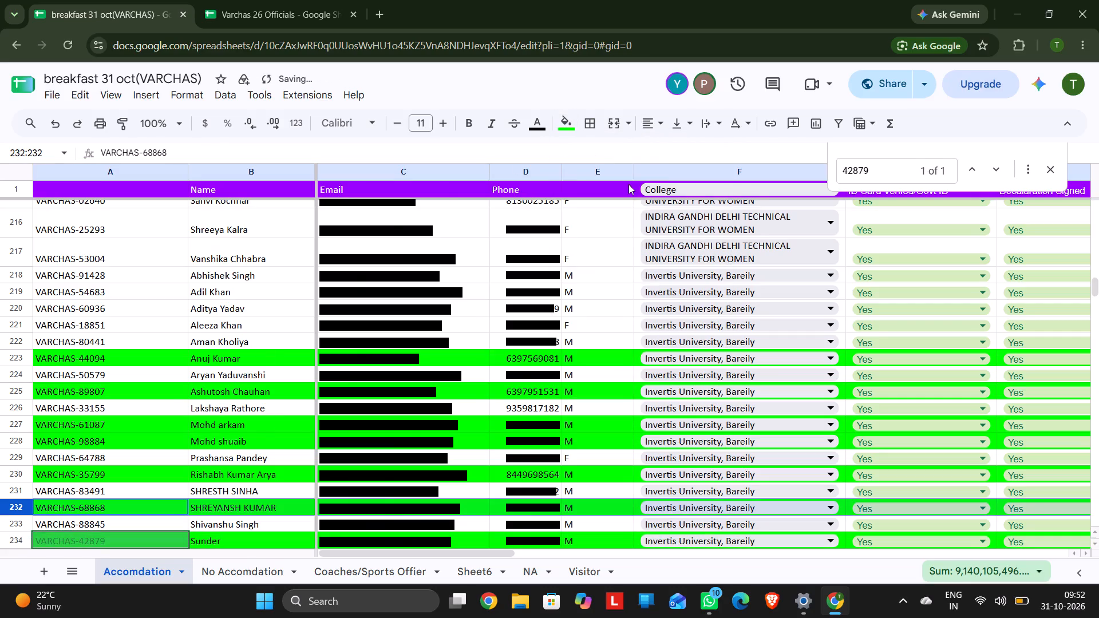
double_click(876, 167)
key("BackSpace")
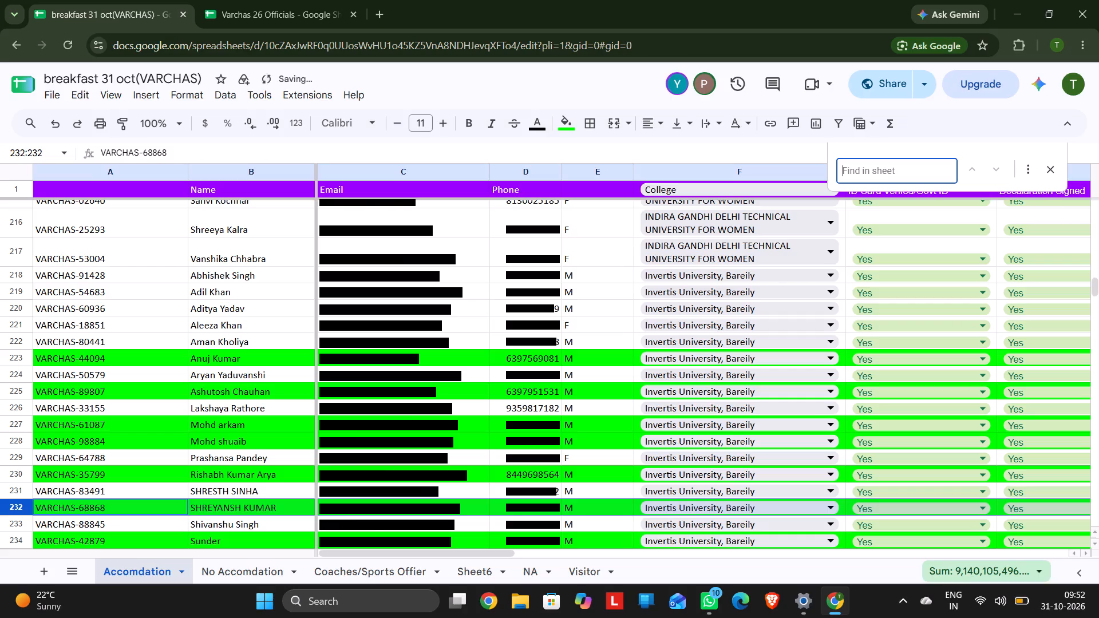
type("80")
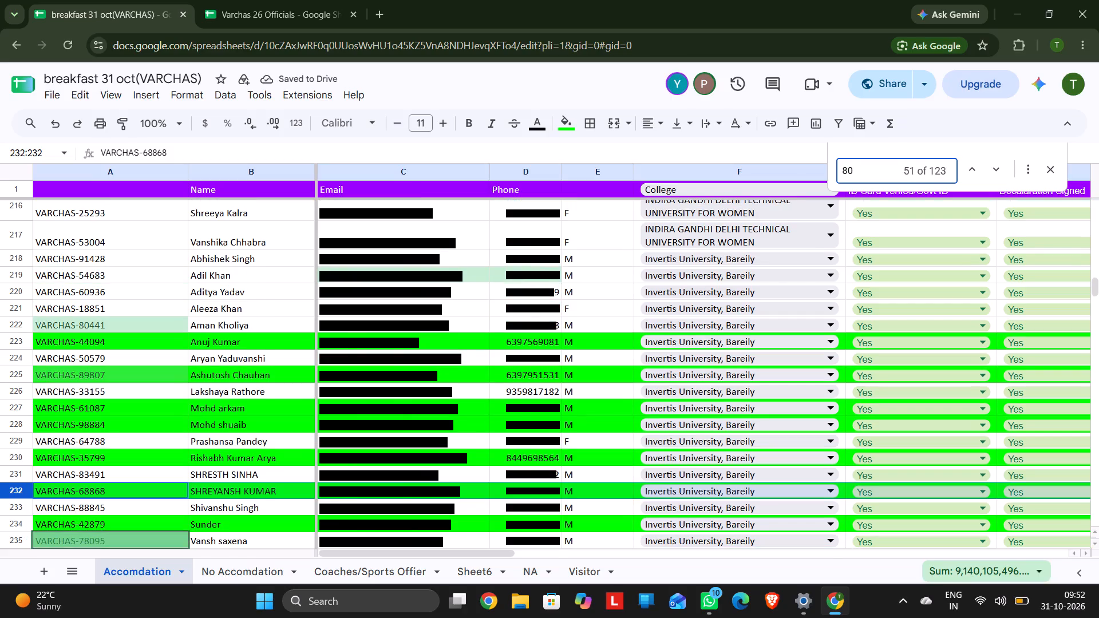
type("441")
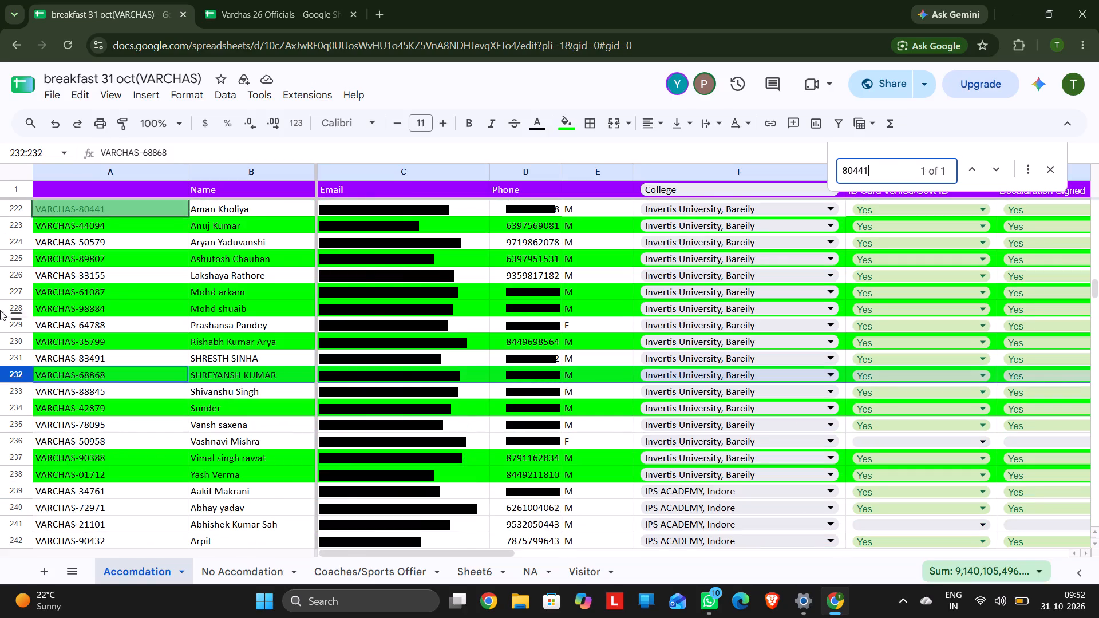
left_click(13, 216)
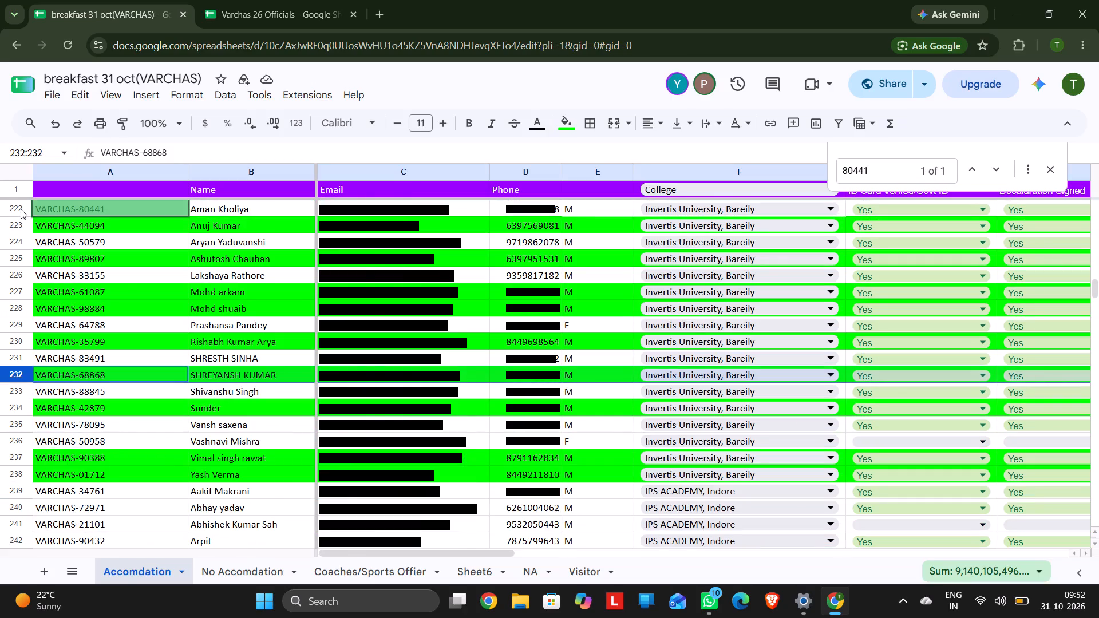
left_click(21, 209)
left_click_drag(561, 130, 624, 189)
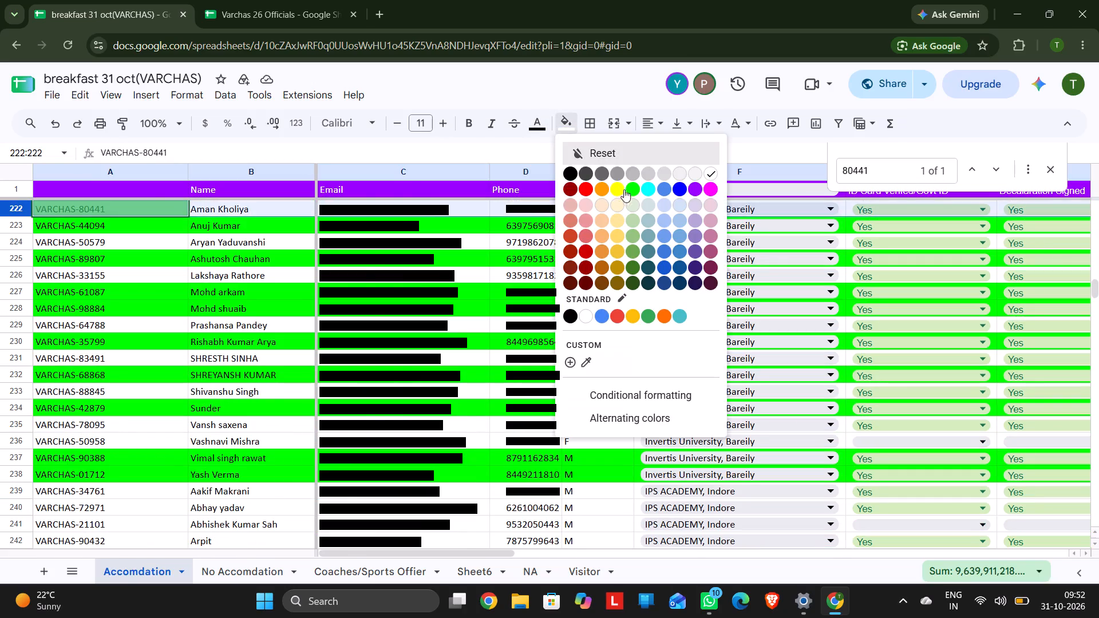
left_click_drag(624, 189, 633, 193)
left_click(633, 193)
double_click(890, 169)
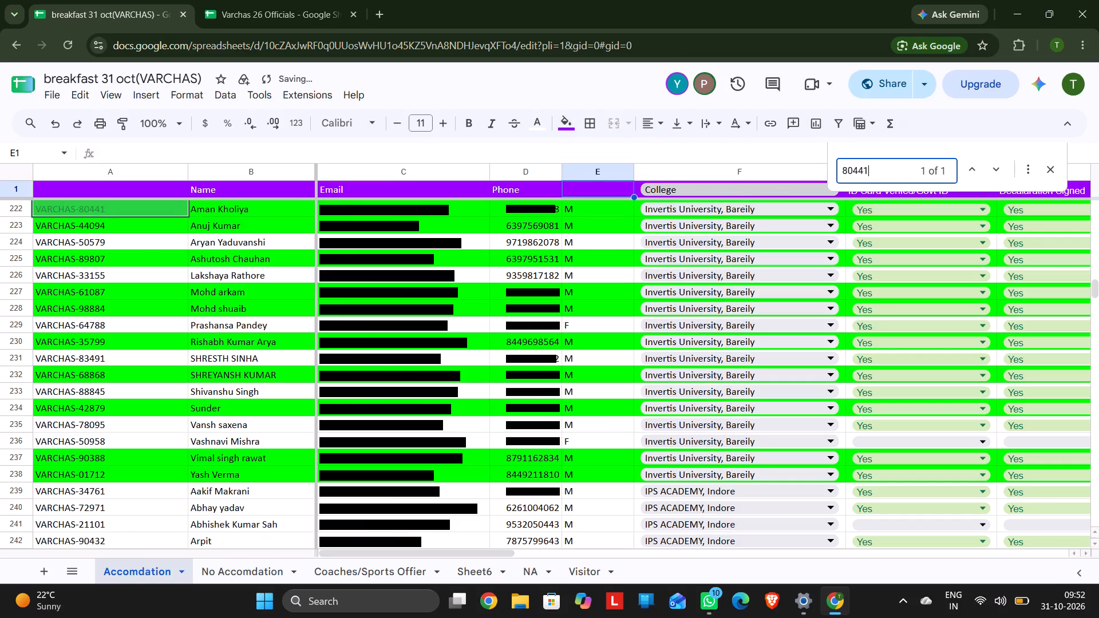
key("BackSpace")
type("789")
key("BackSpace")
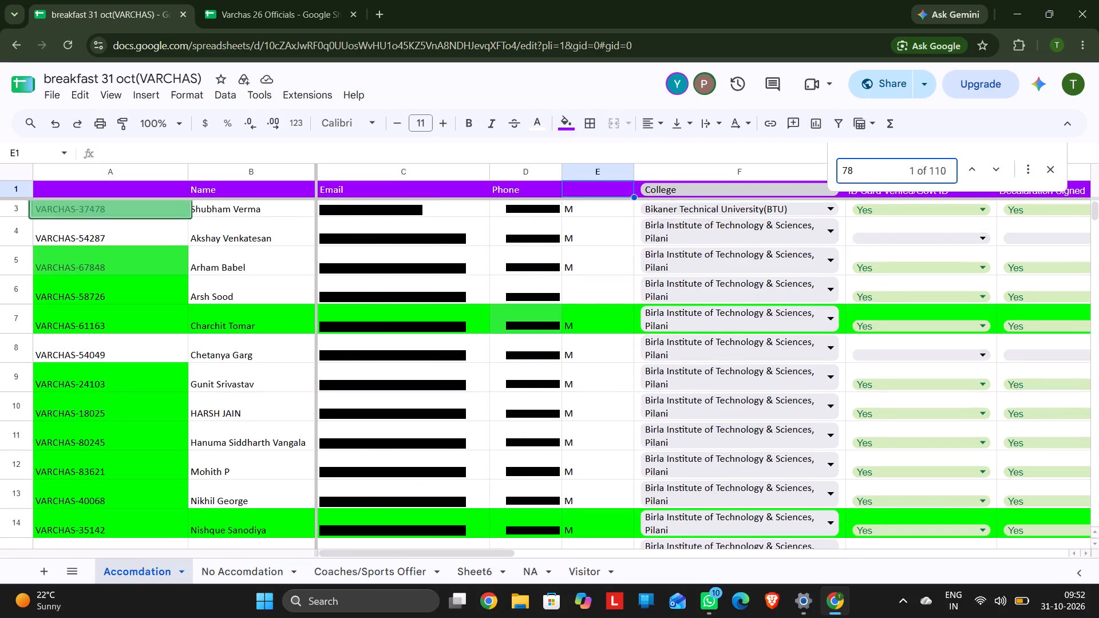
key("0")
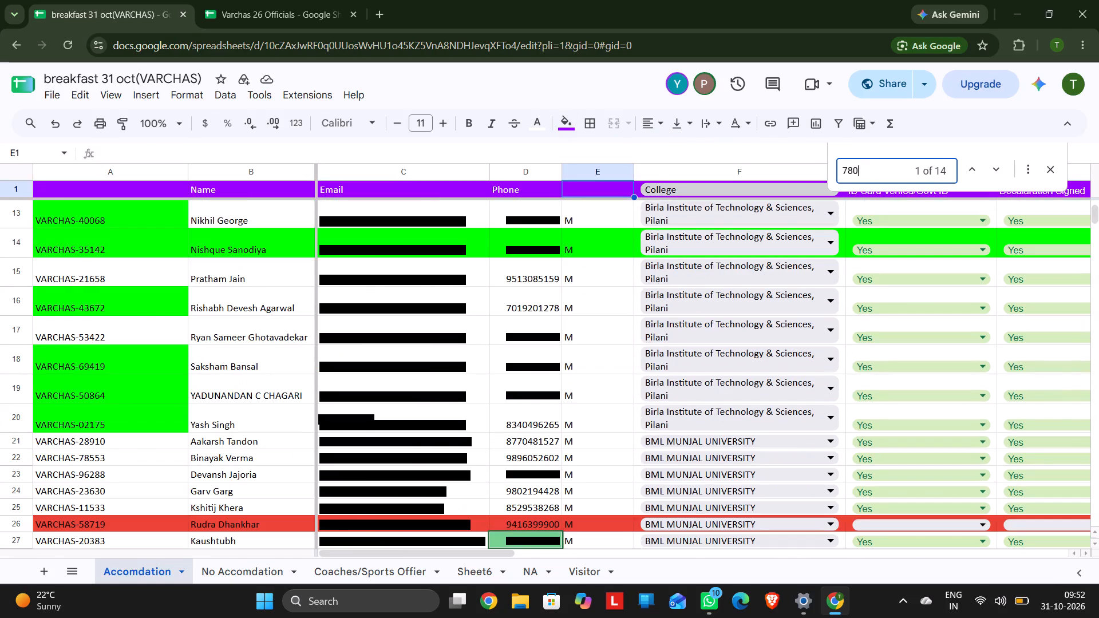
type("95")
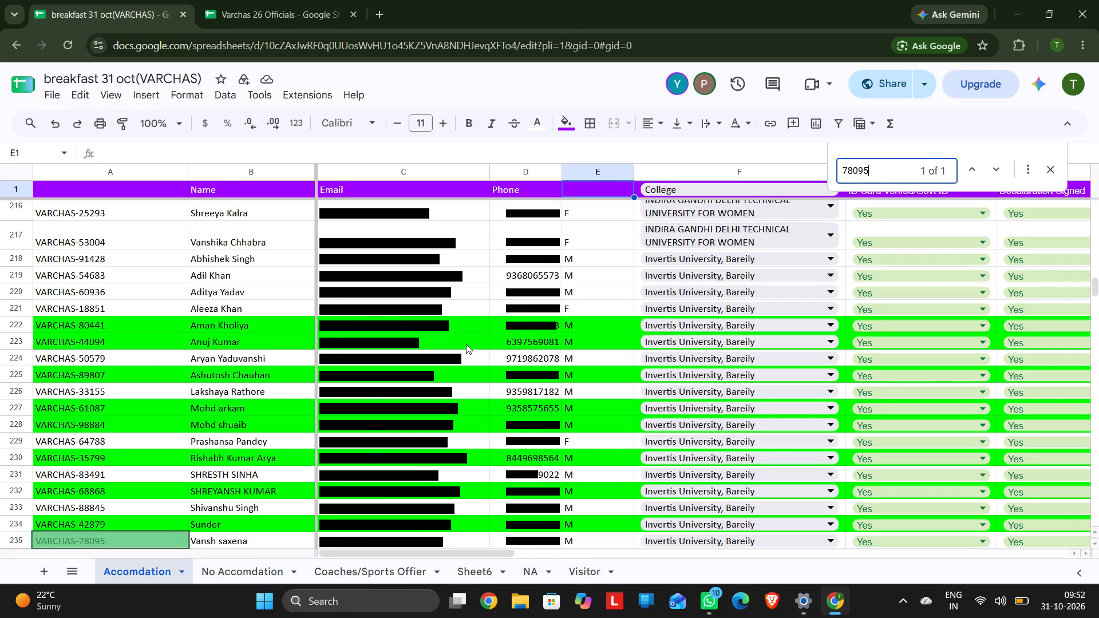
left_click(22, 541)
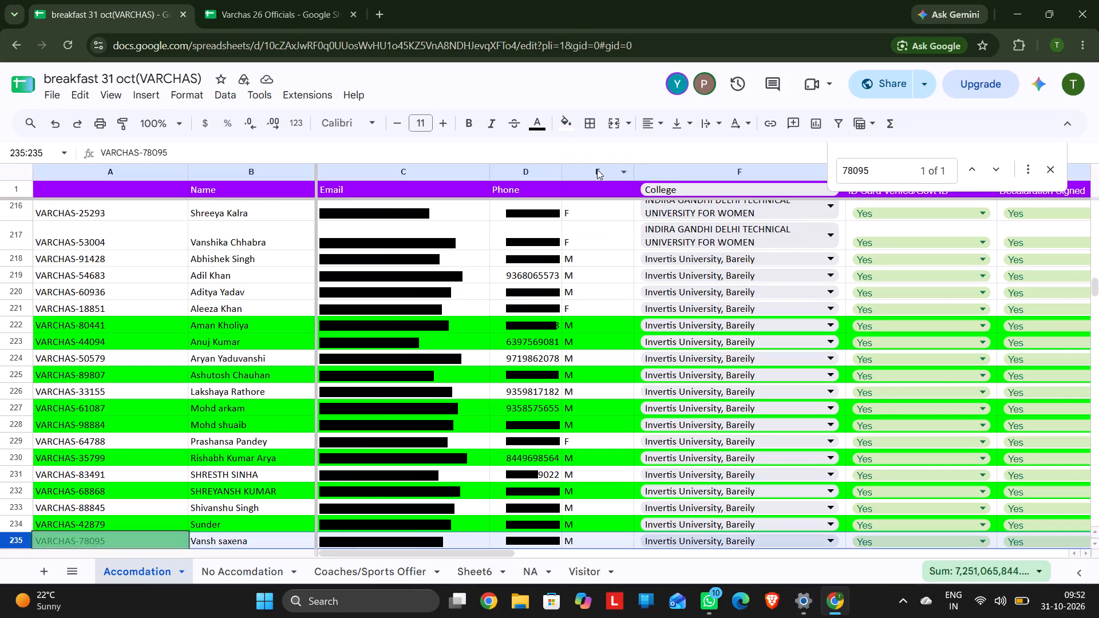
left_click_drag(568, 129, 615, 177)
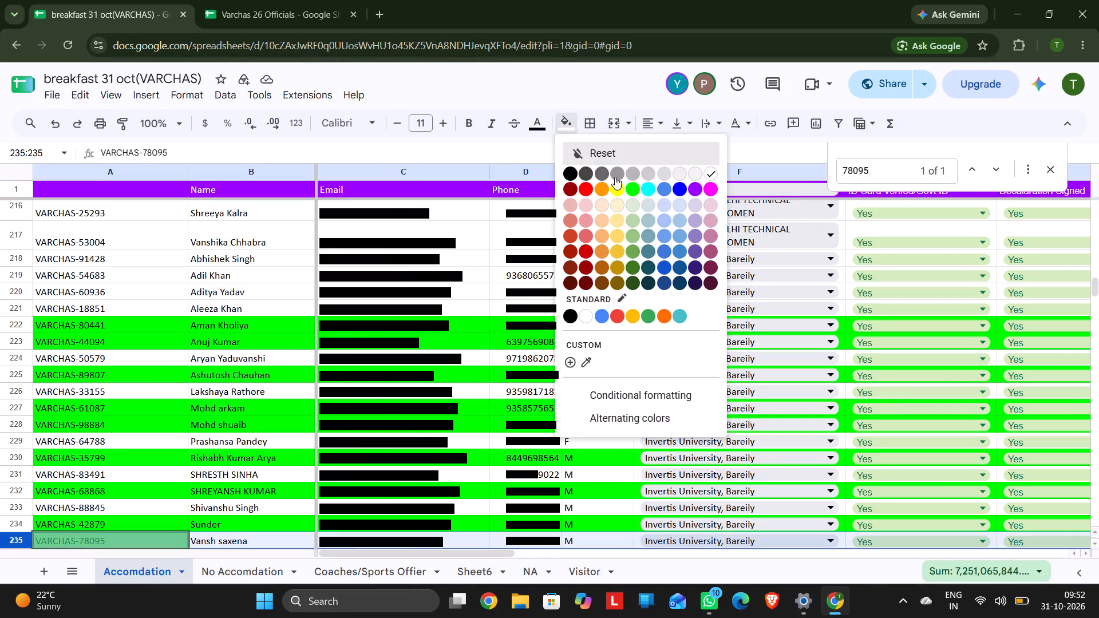
left_click_drag(615, 177, 634, 186)
left_click(634, 186)
double_click(876, 168)
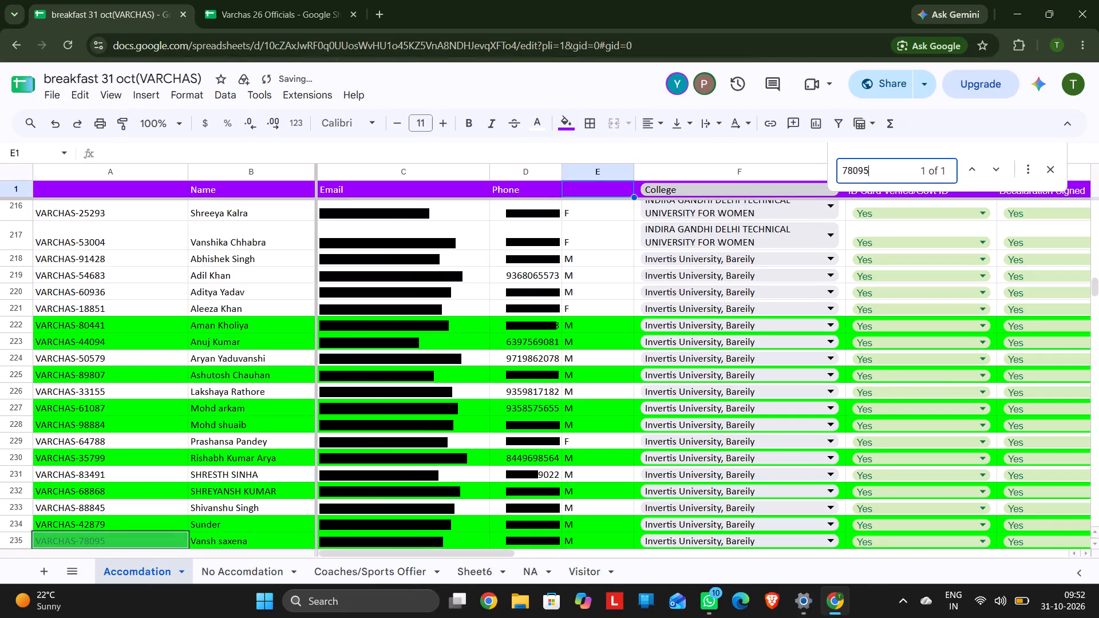
key("BackSpace")
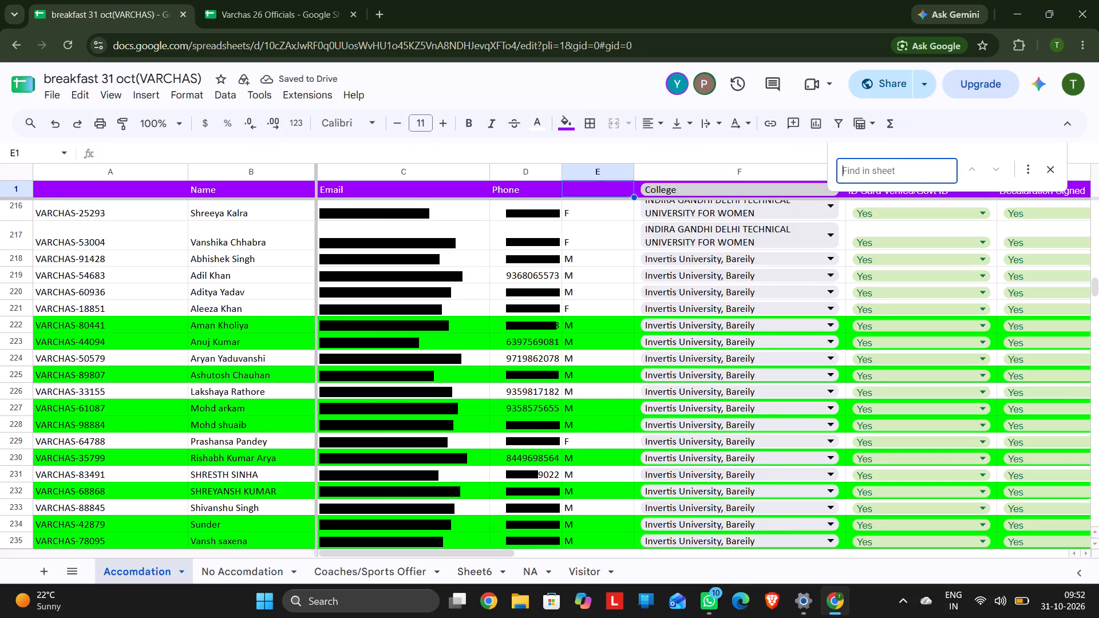
type("888")
type("45")
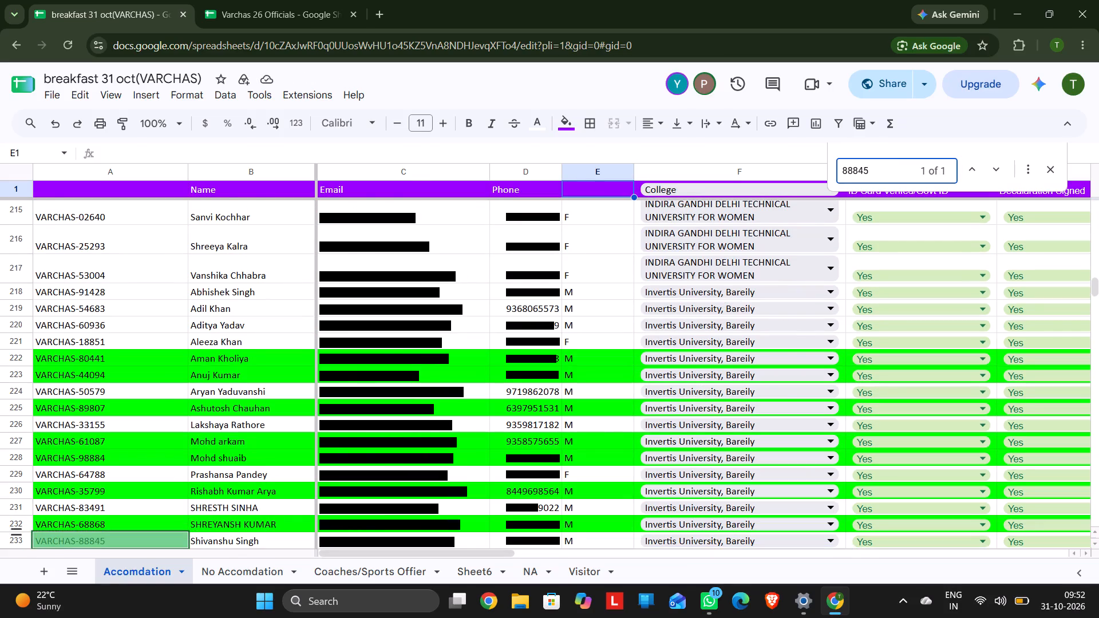
left_click(15, 541)
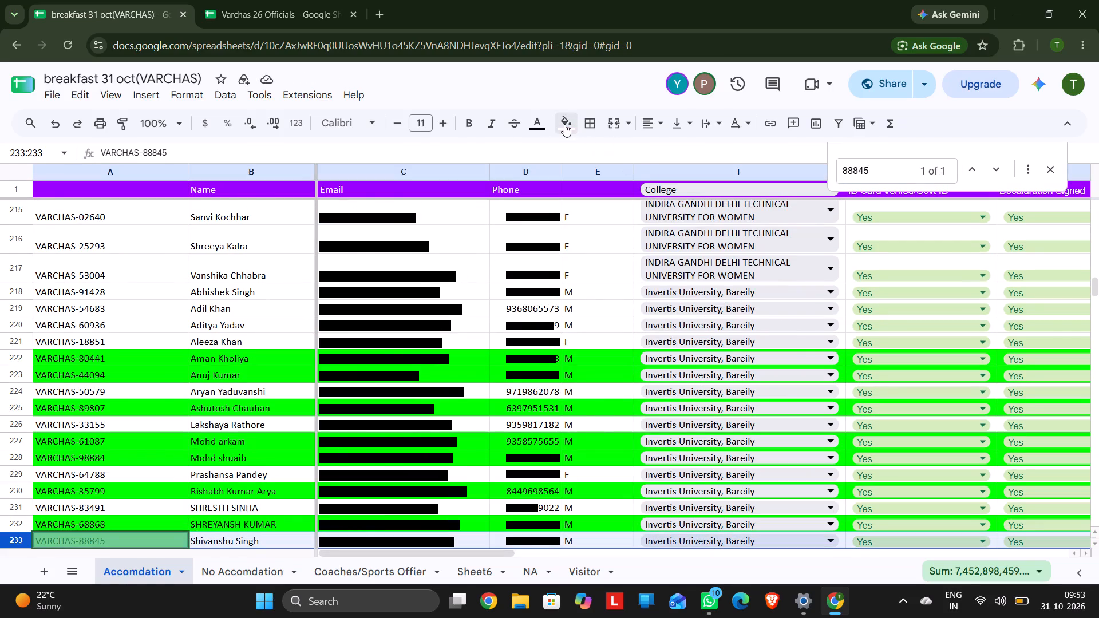
left_click_drag(564, 124, 633, 188)
left_click(633, 188)
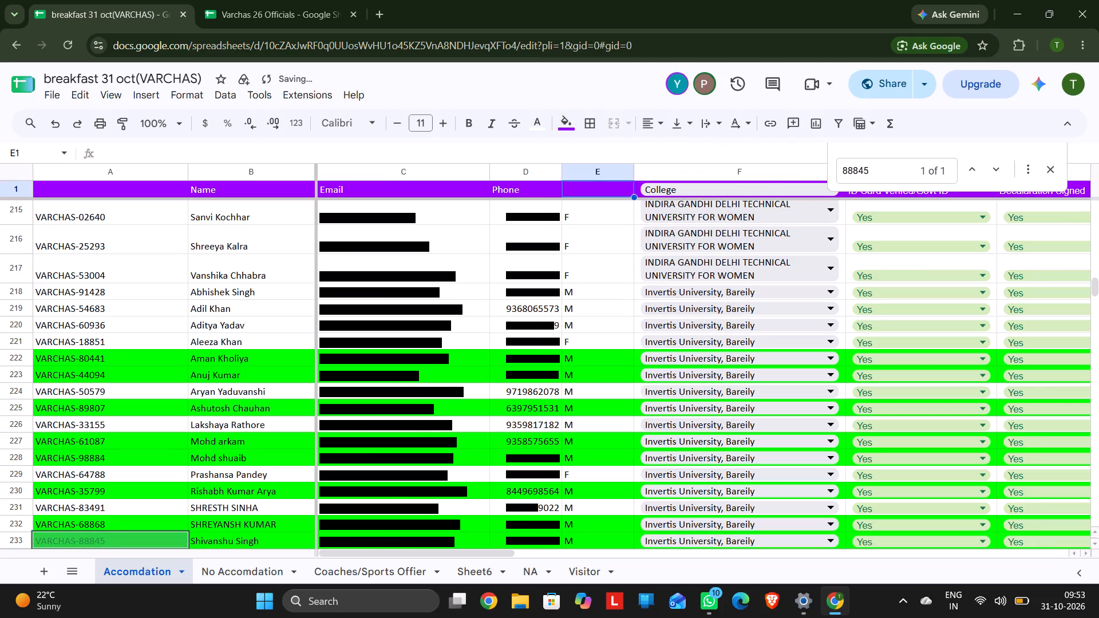
double_click(880, 167)
key("BackSpace")
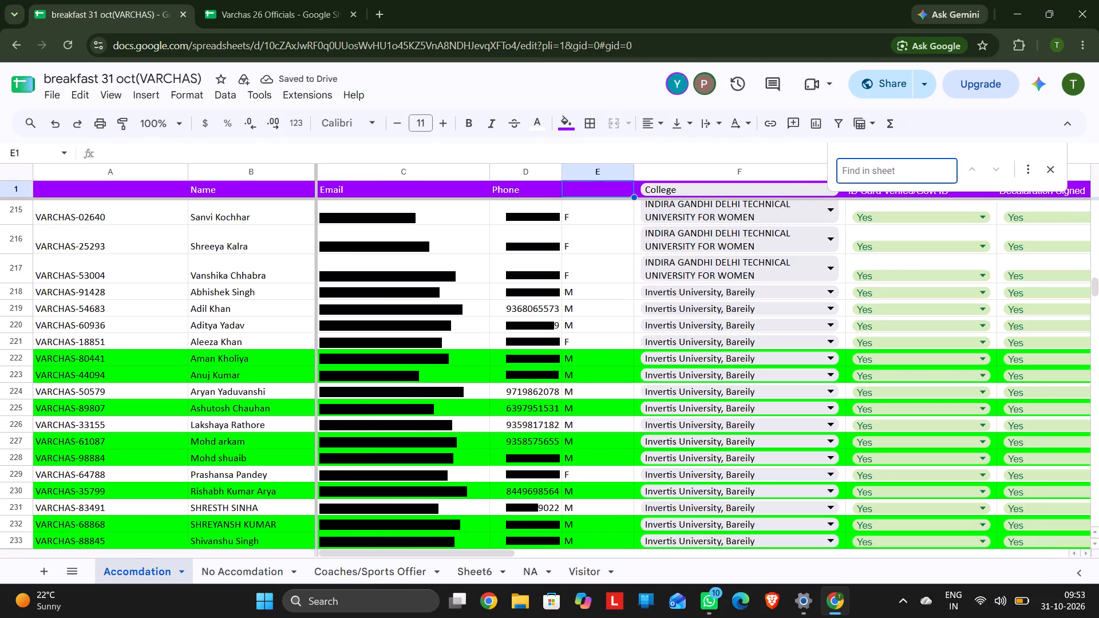
key("8")
key("3")
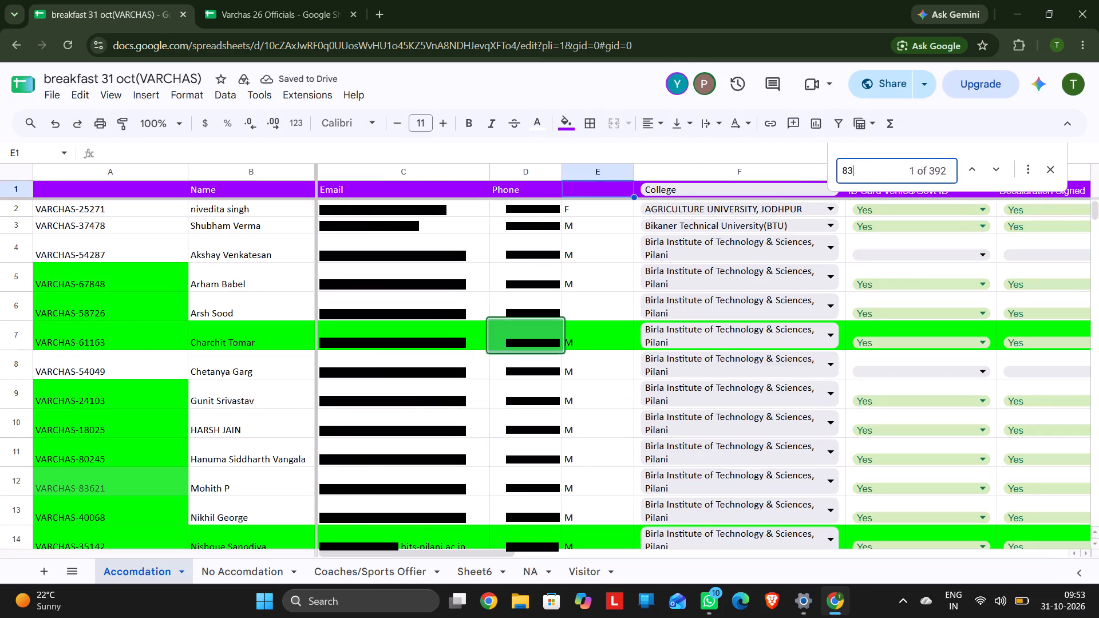
type("491")
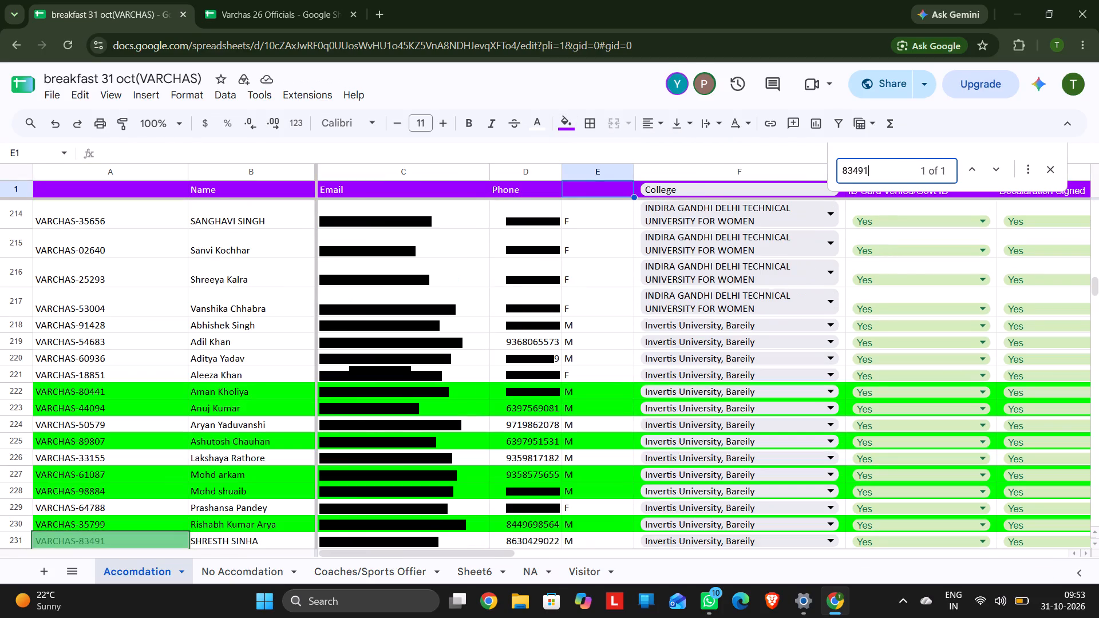
left_click(26, 540)
left_click(558, 134)
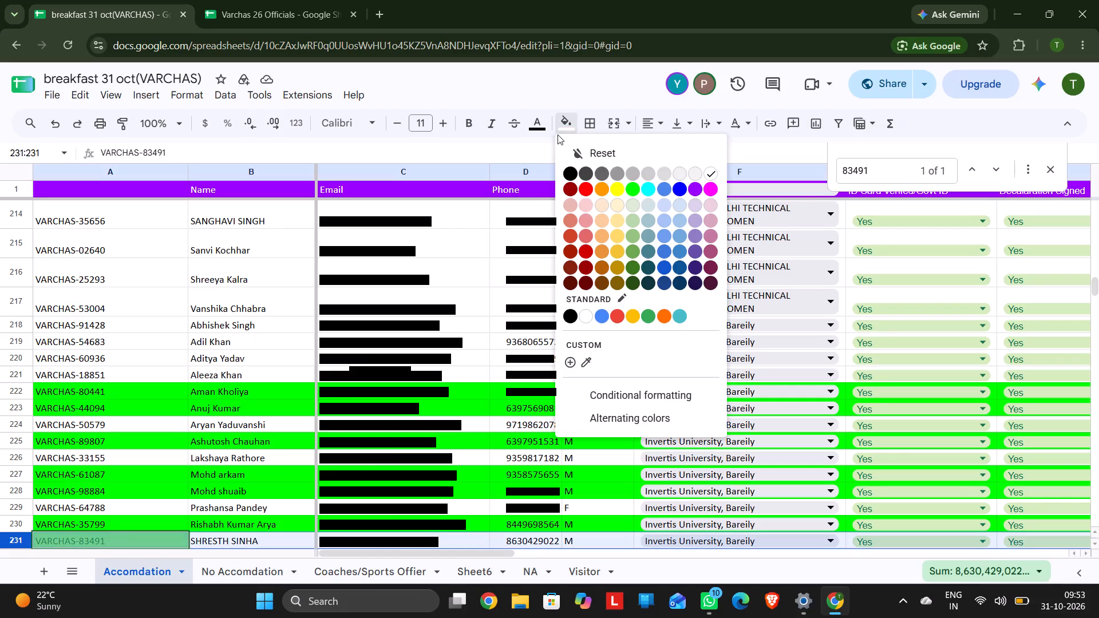
left_click(634, 187)
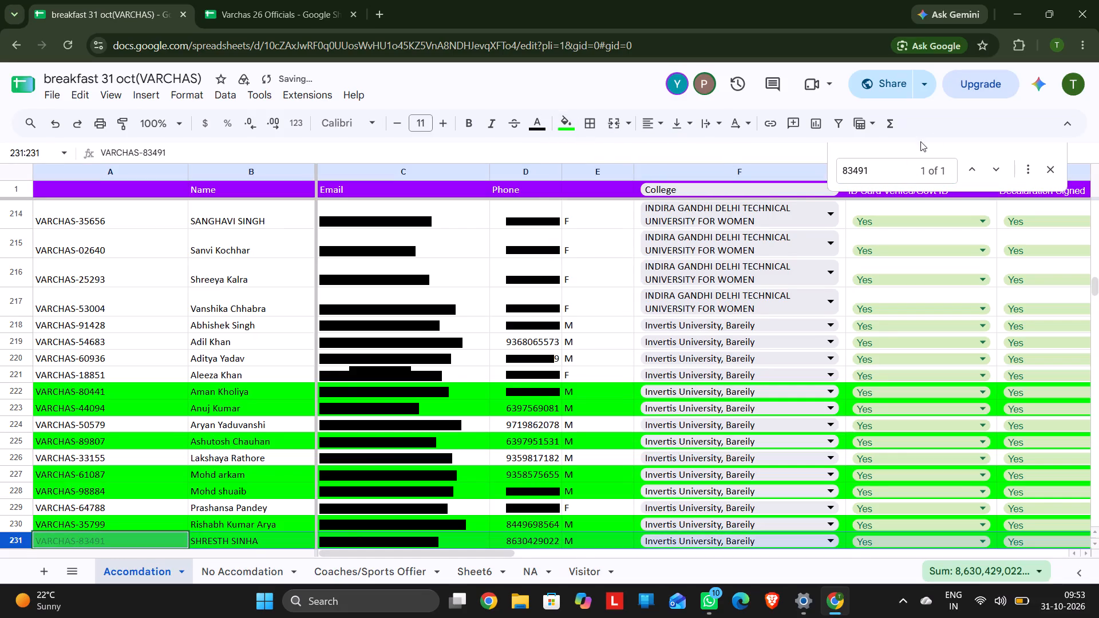
double_click(884, 173)
key("BackSpace")
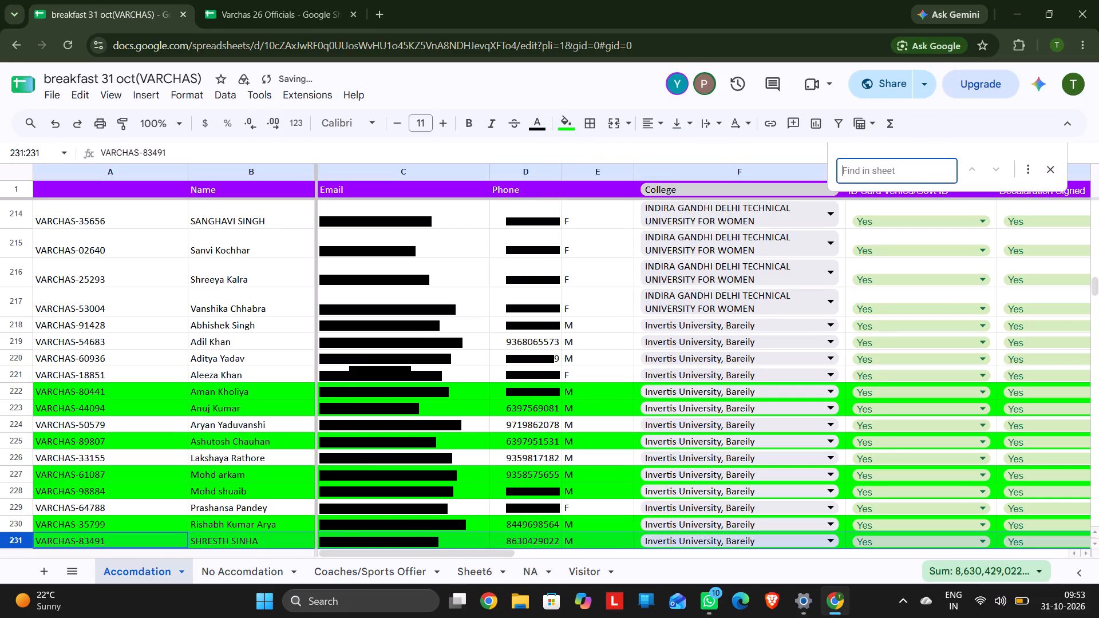
type("54")
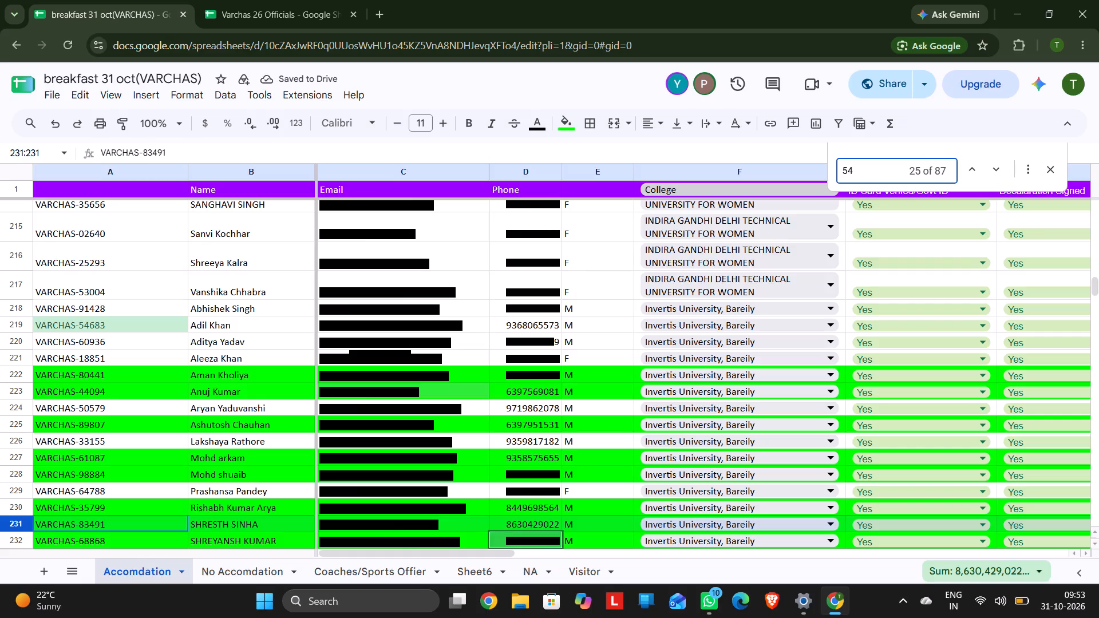
type("683")
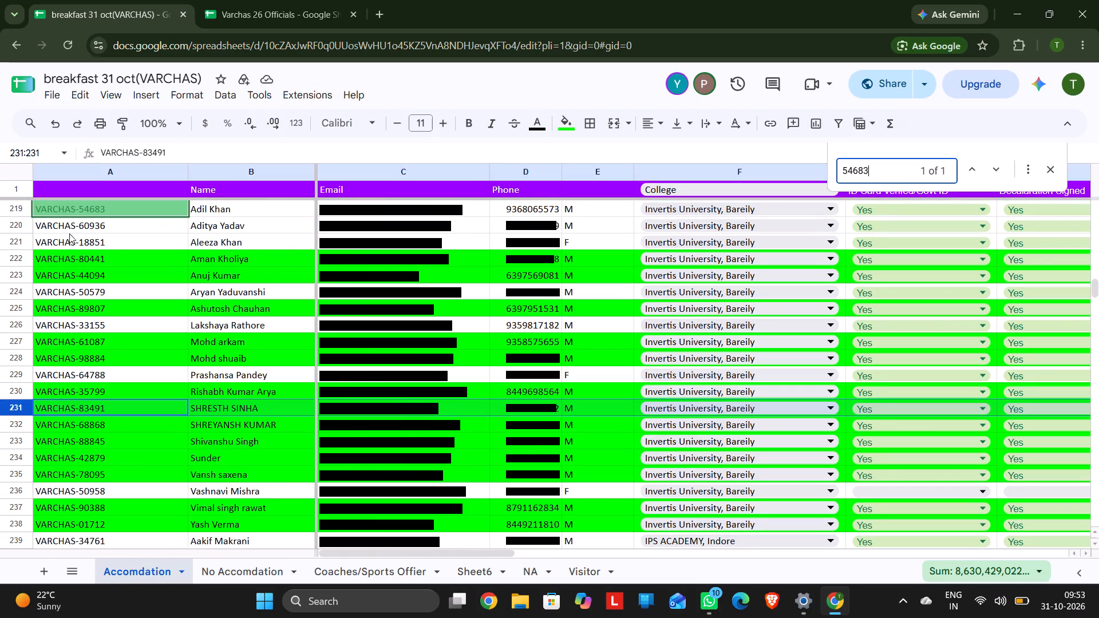
left_click(28, 208)
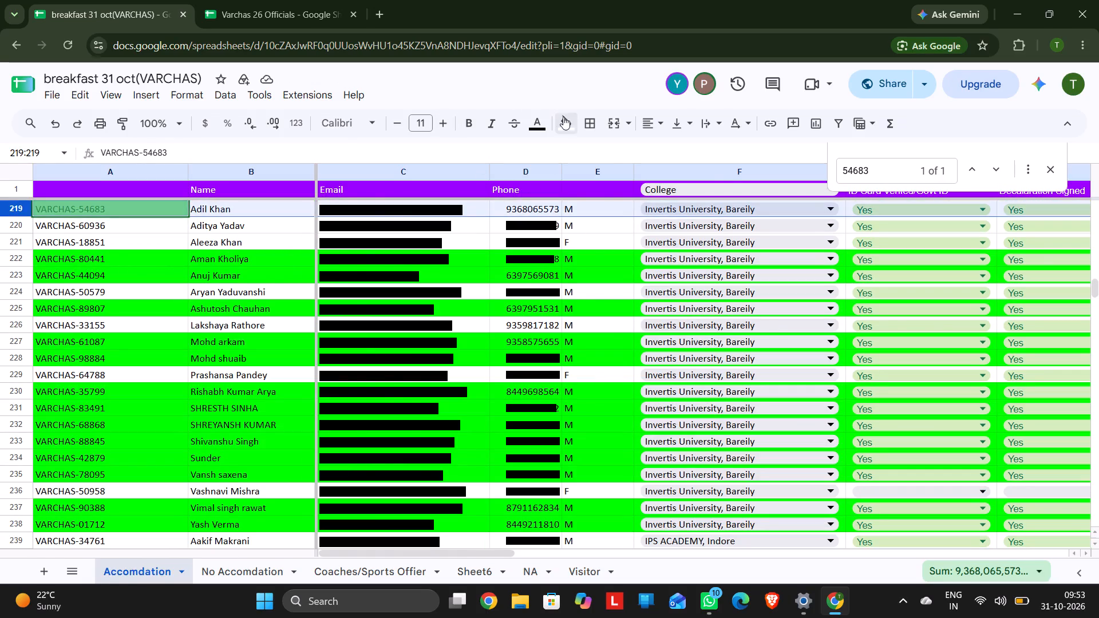
left_click_drag(566, 118, 632, 187)
left_click(632, 187)
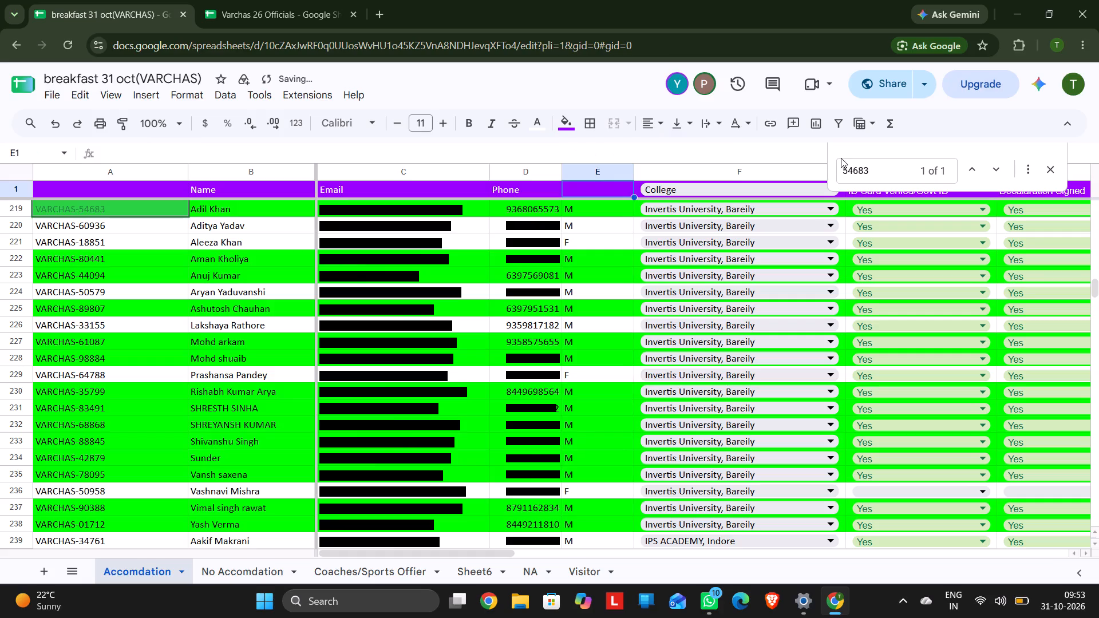
double_click(876, 176)
key("BackSpace")
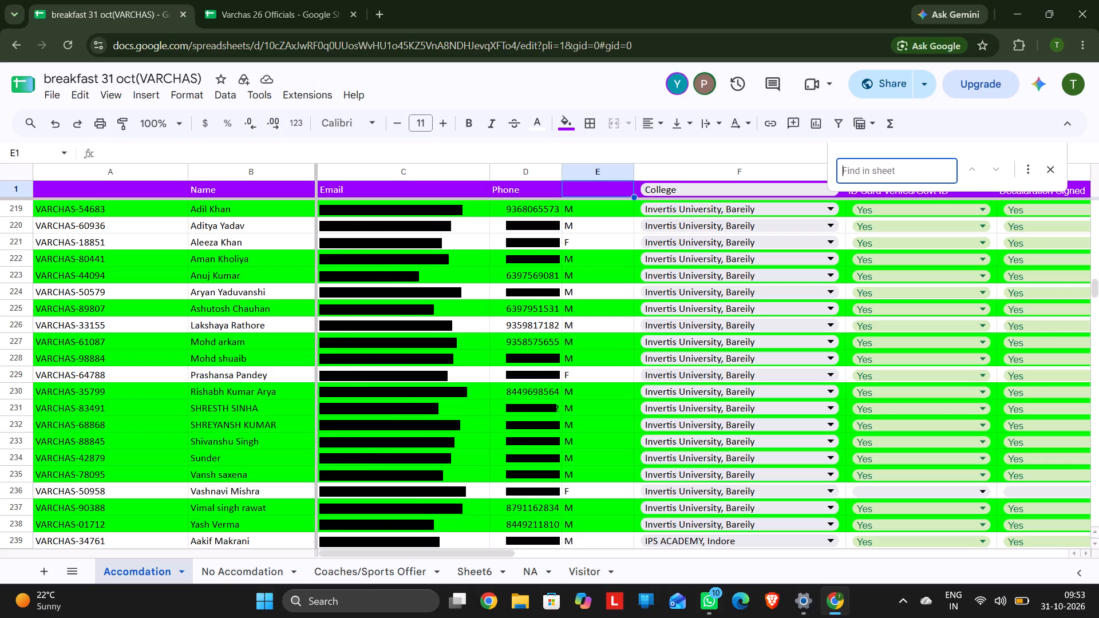
left_click(888, 167)
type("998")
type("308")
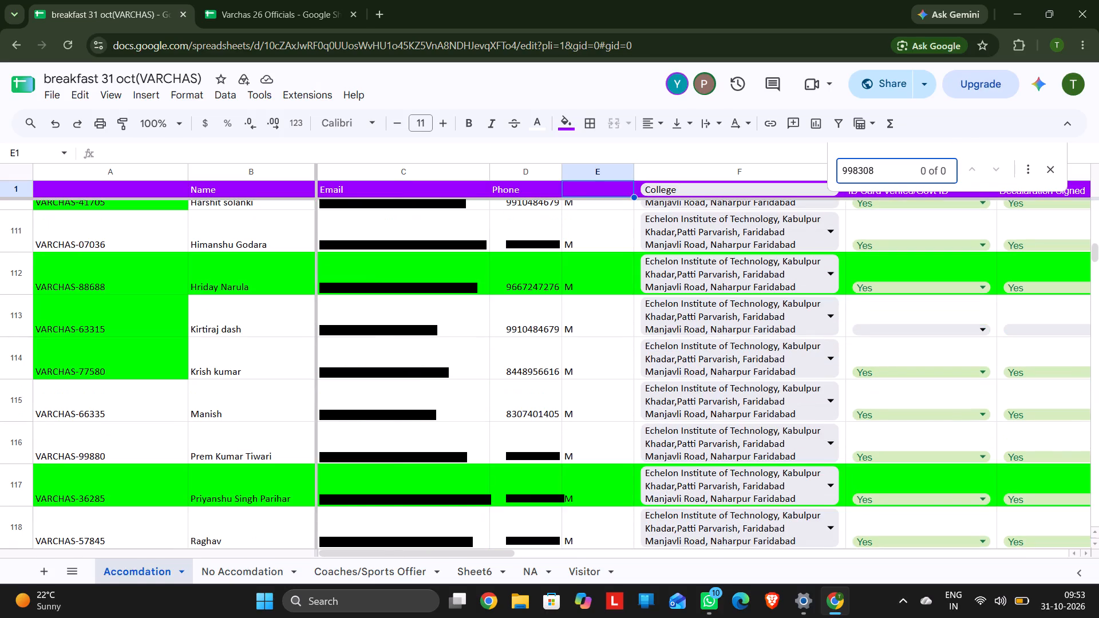
left_click(852, 175)
key("BackSpace")
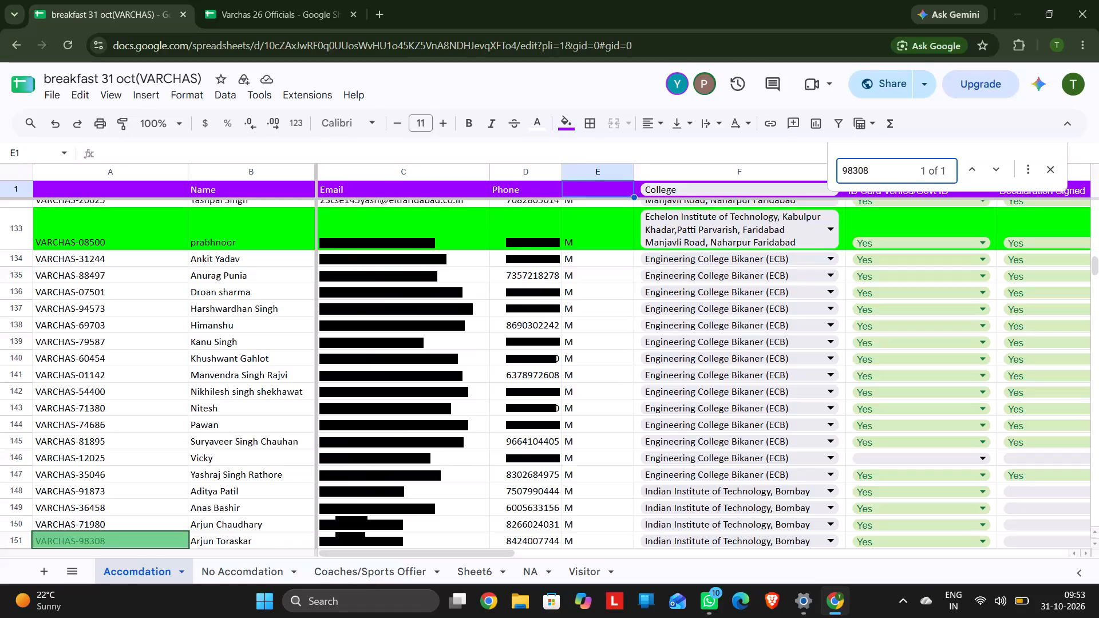
left_click(898, 176)
key("Return")
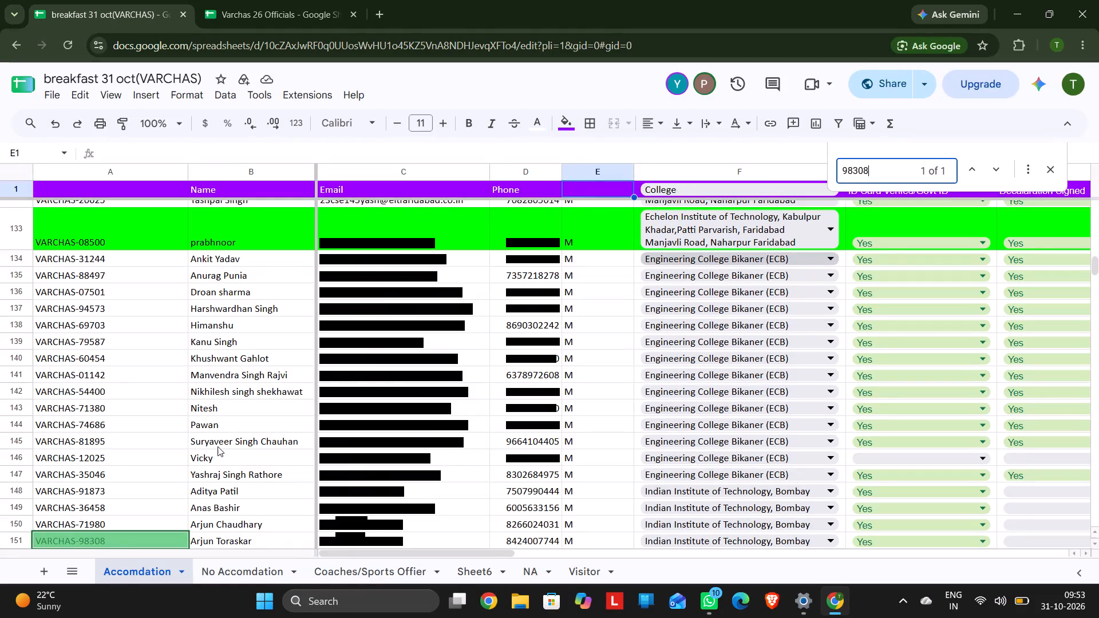
left_click(18, 545)
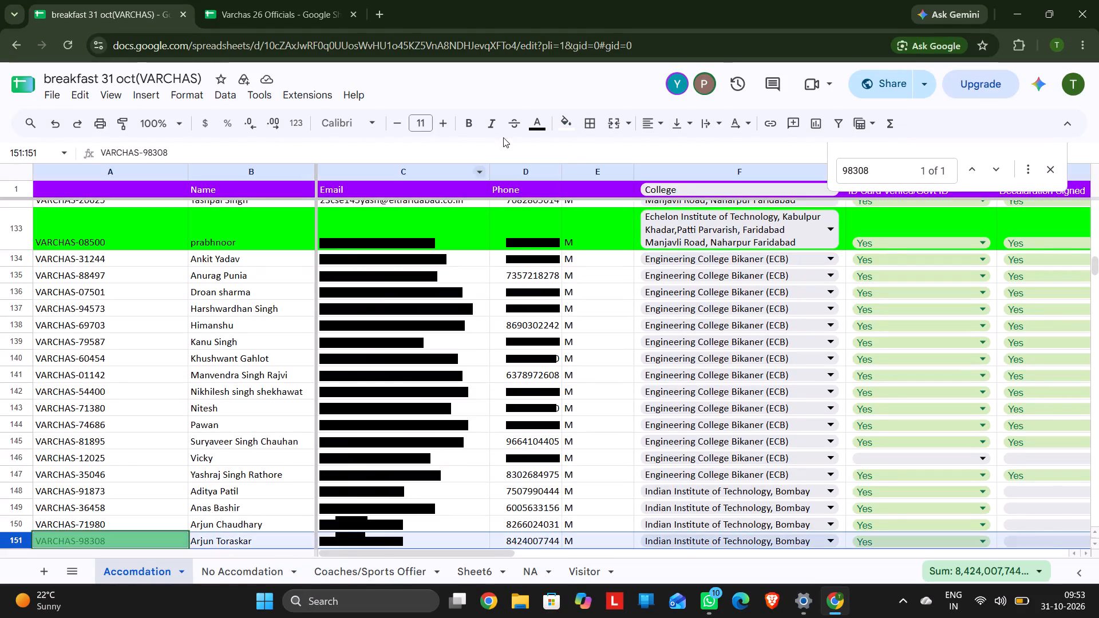
left_click(568, 118)
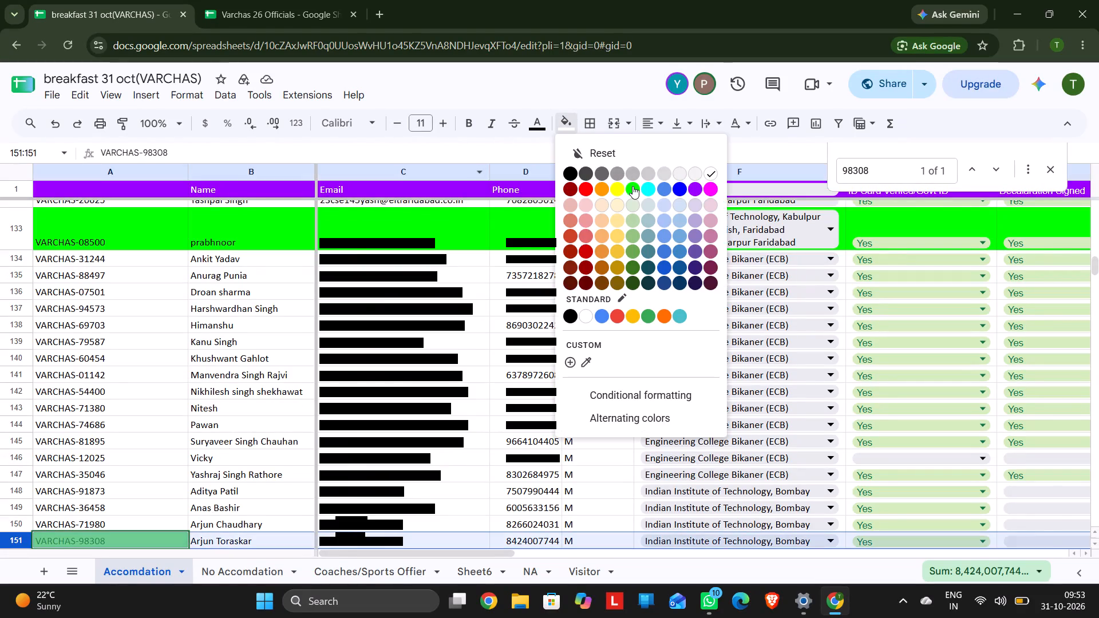
left_click(632, 186)
Clear the search and fill rows 148 to 161, the Indian Institute of Technology, Bombay group, with bright green.
double_click(877, 177)
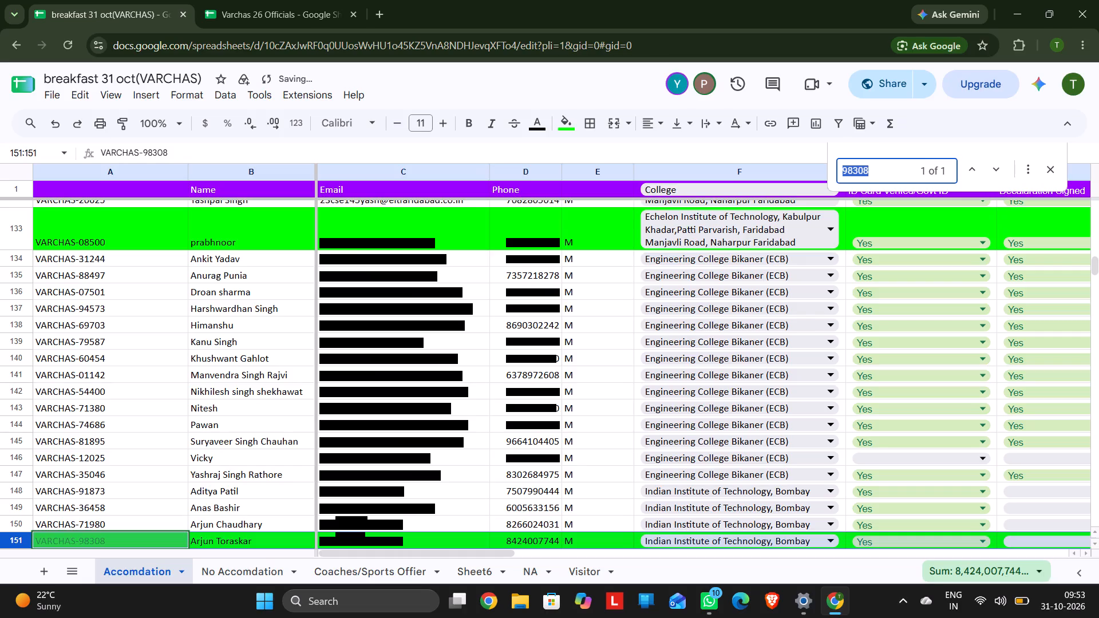
key("BackSpace")
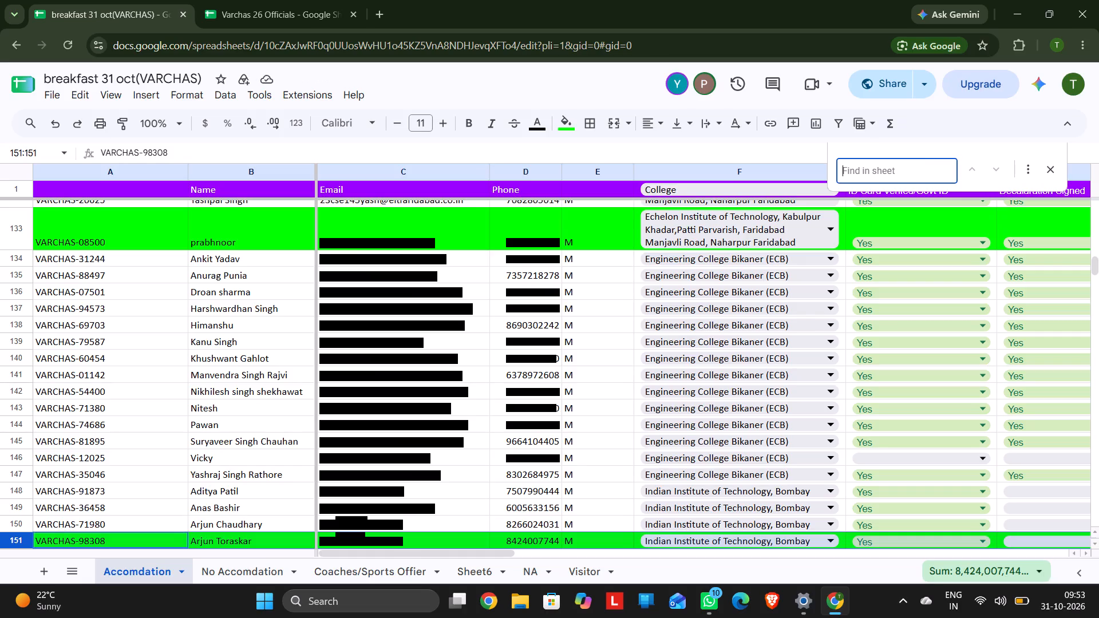
scroll(675, 383, "down", 2)
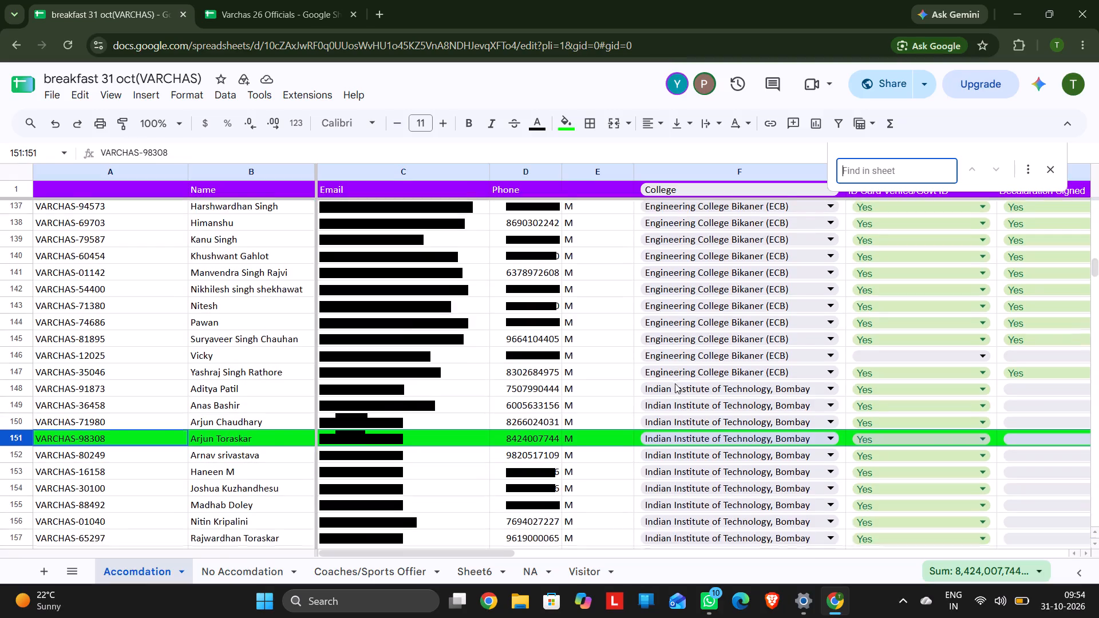
scroll(675, 383, "down", 1)
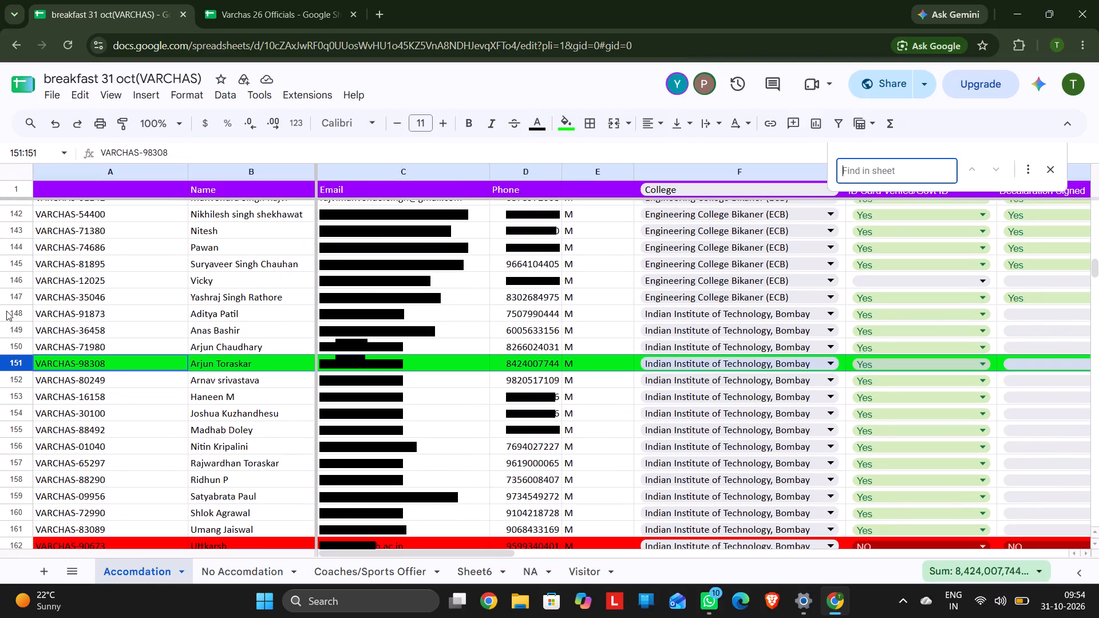
left_click_drag(6, 311, 106, 522)
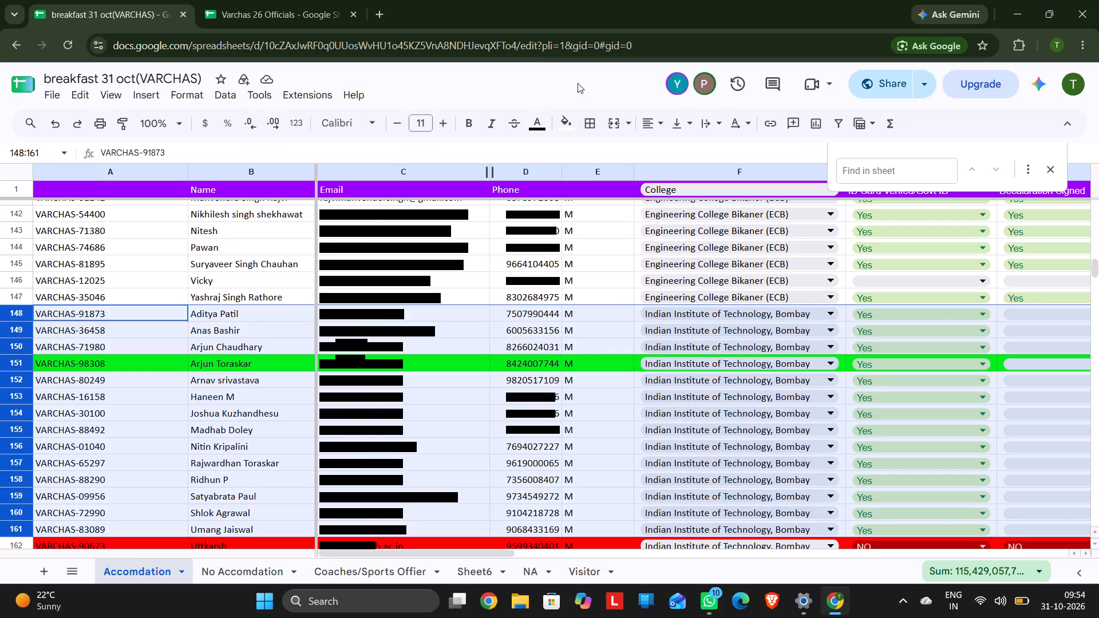
left_click_drag(565, 121, 634, 188)
left_click(634, 188)
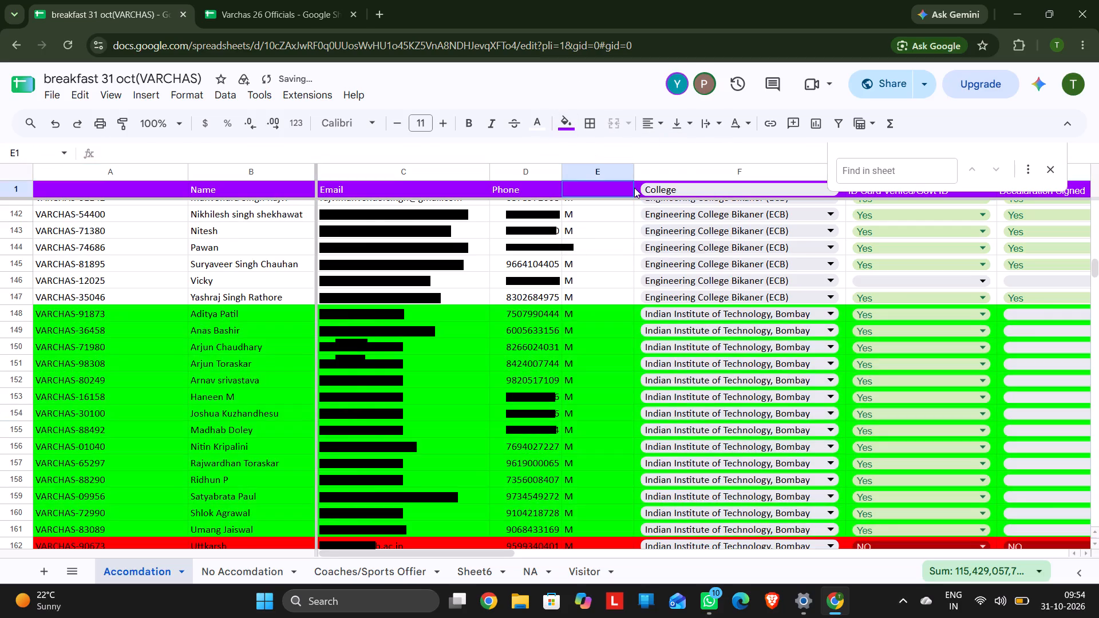
left_click(871, 167)
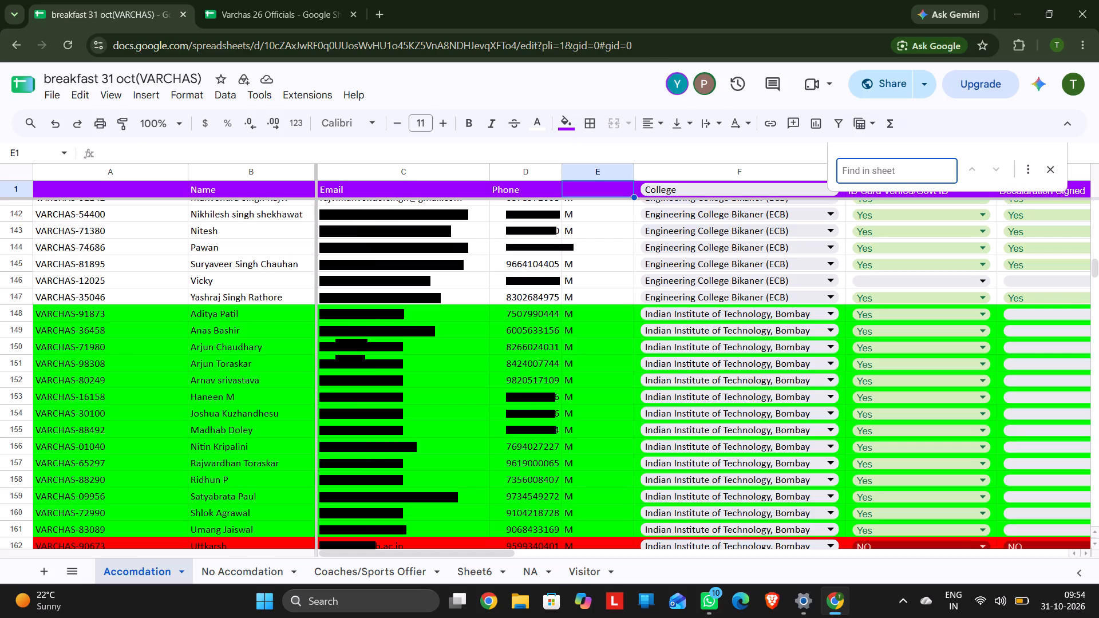
left_click(887, 168)
type("68")
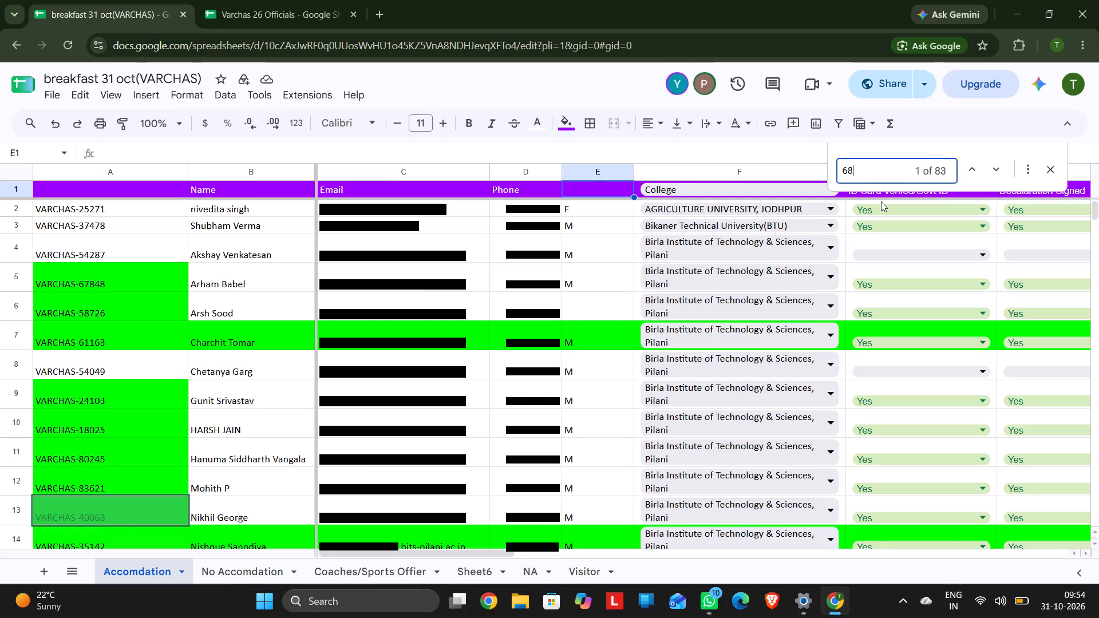
type("520")
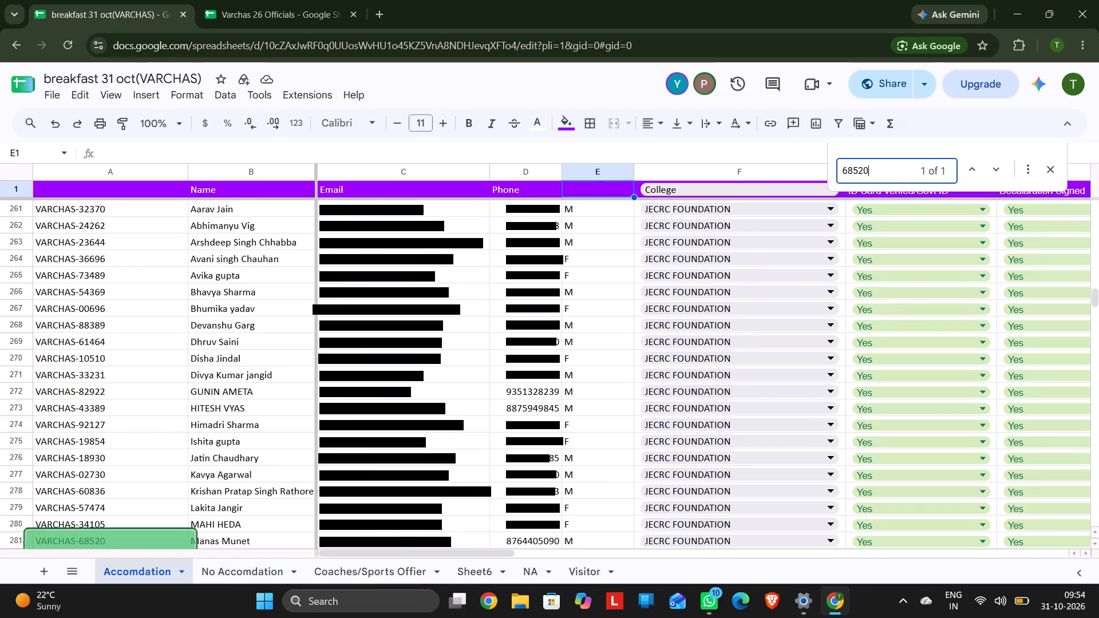
key("Return")
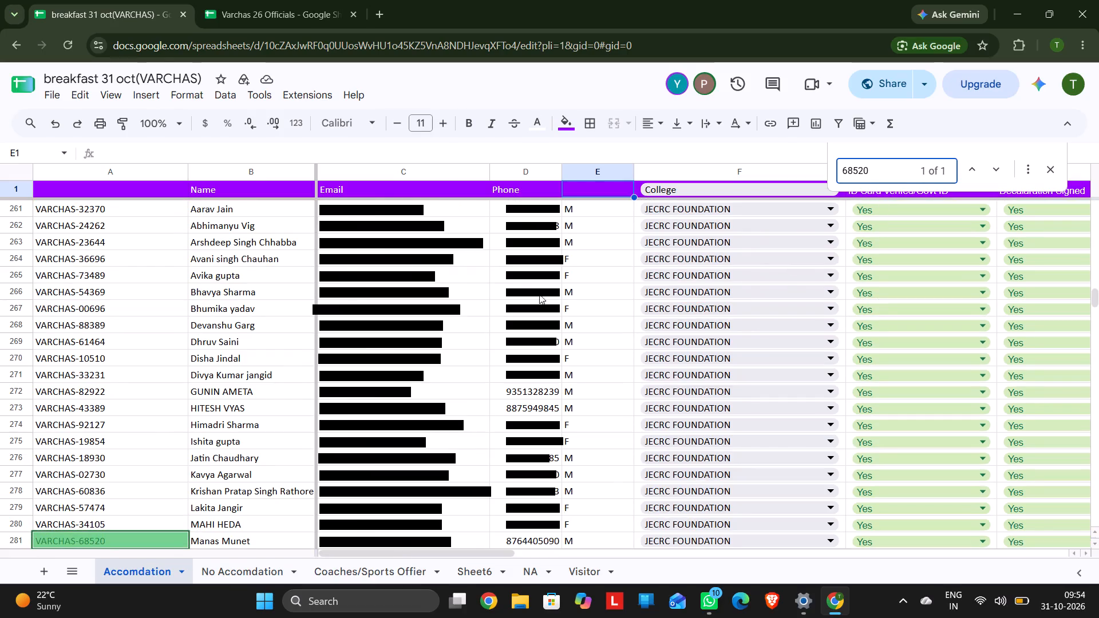
left_click(29, 540)
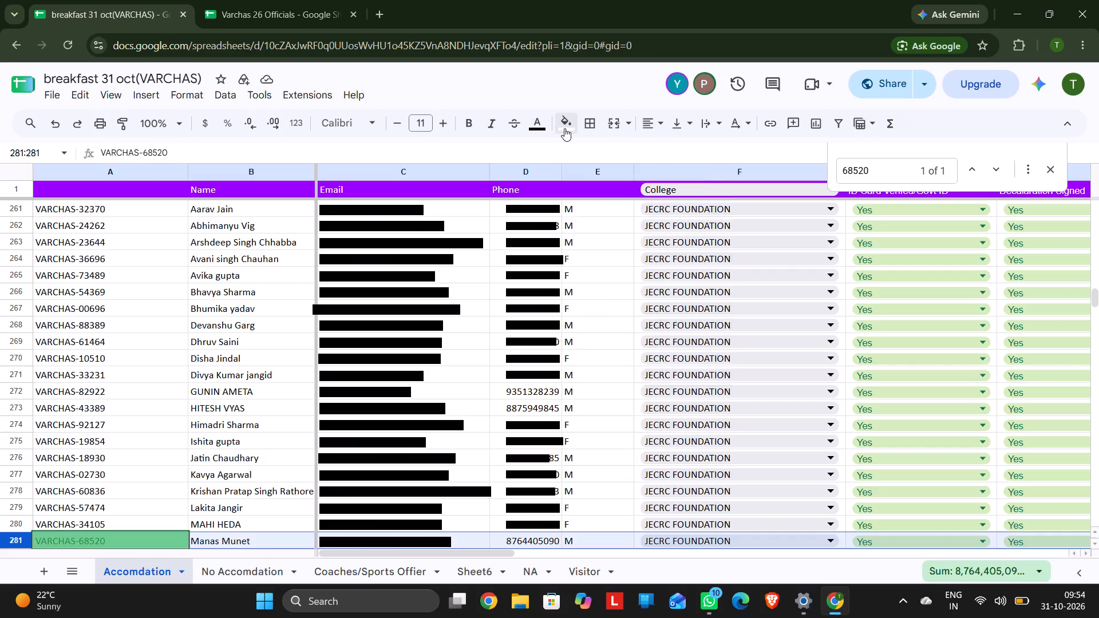
left_click(564, 128)
left_click(638, 187)
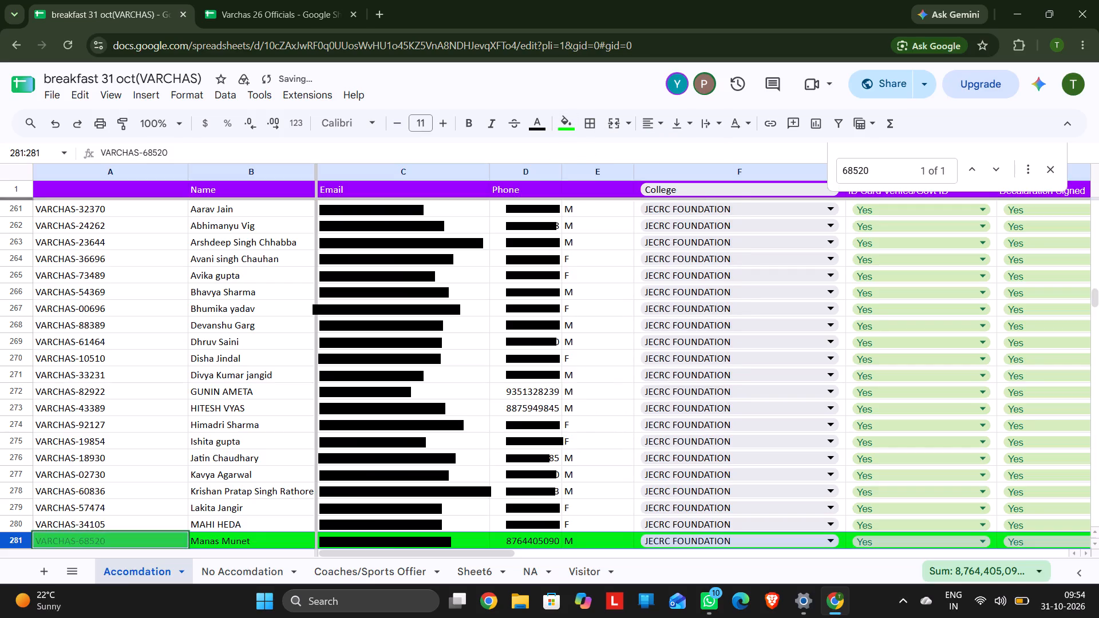
double_click(885, 174)
key("BackSpace")
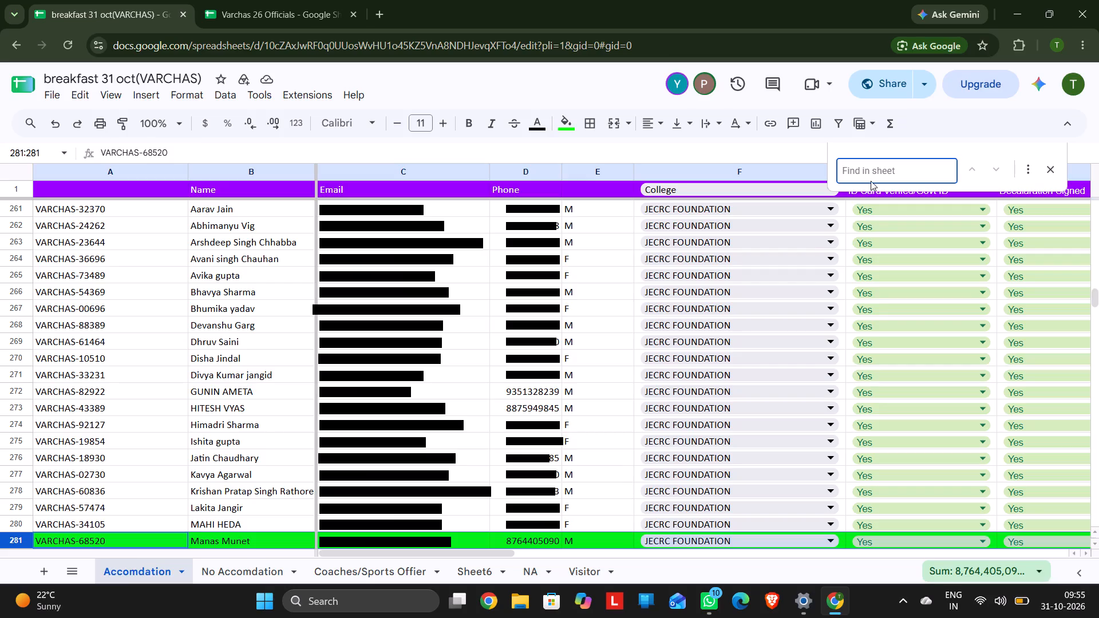
left_click(879, 176)
left_click(879, 176)
type("543")
type("69")
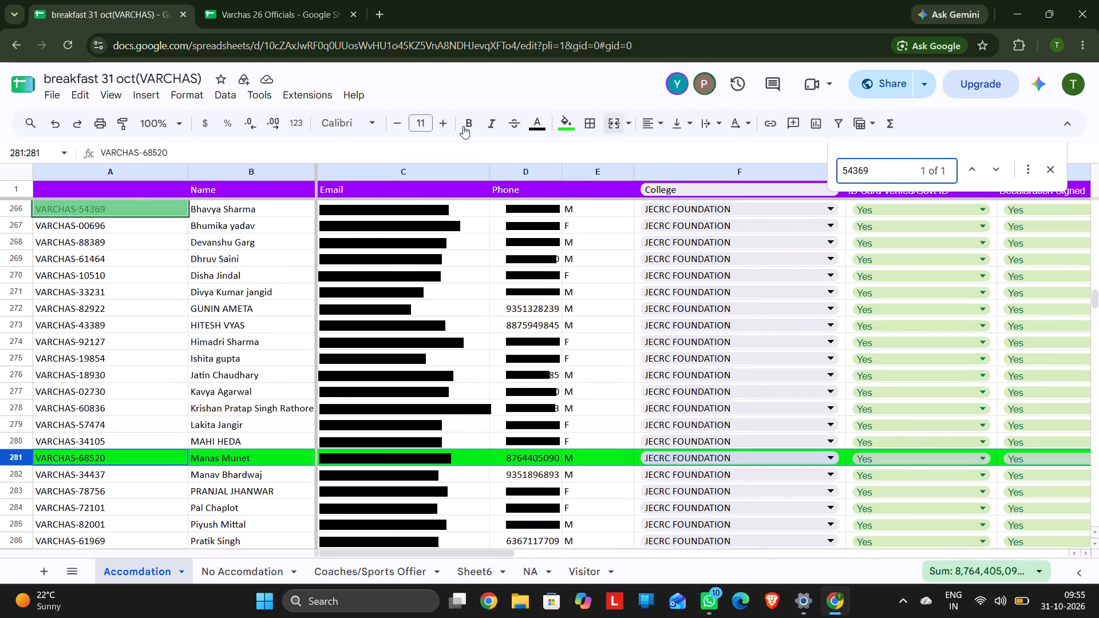
left_click(17, 212)
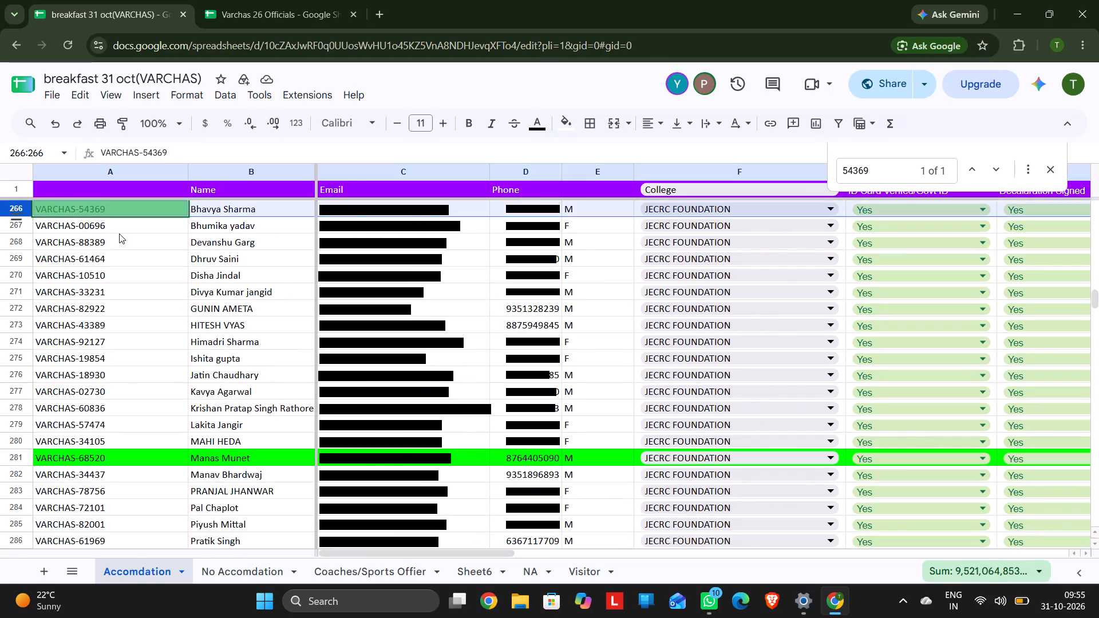
left_click(568, 122)
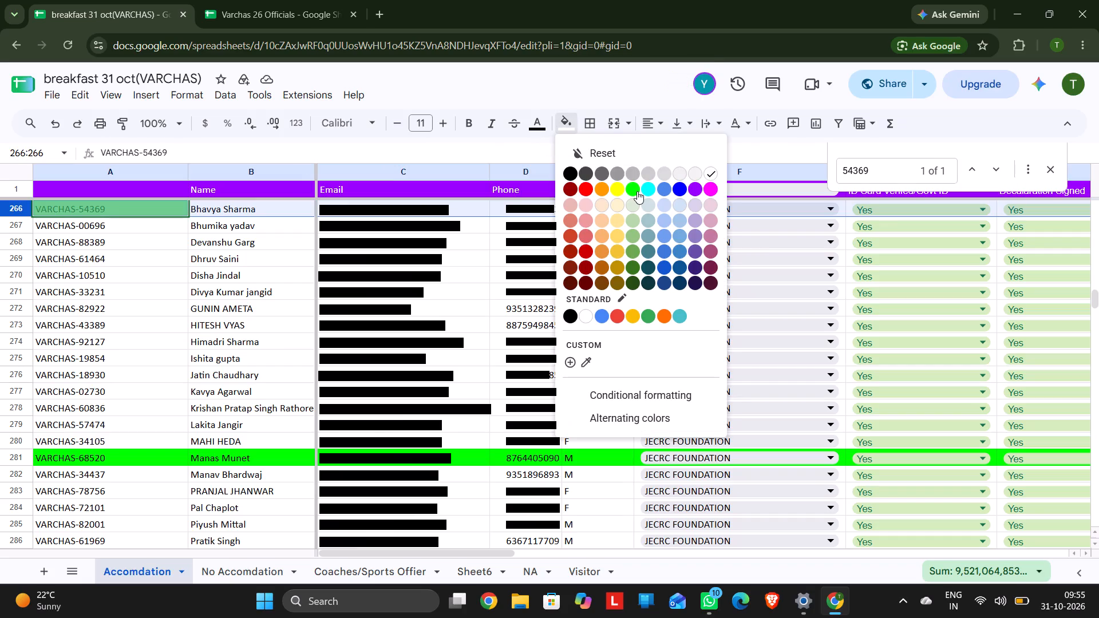
left_click(638, 191)
Replace the finished registration number search with a search of the sheet for "ips".
double_click(875, 173)
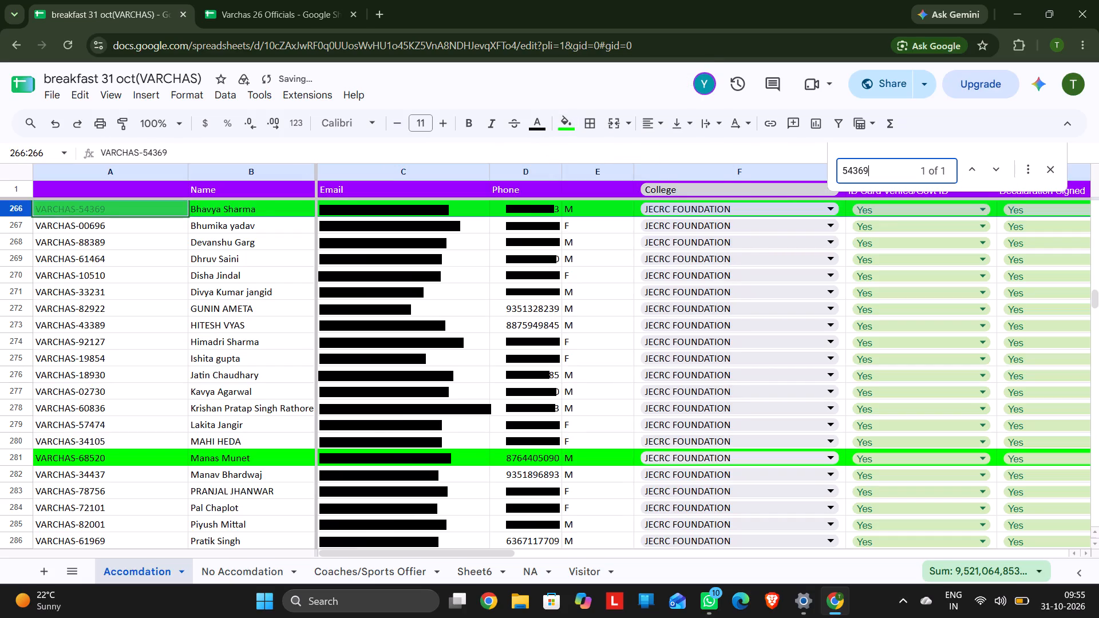
key("BackSpace")
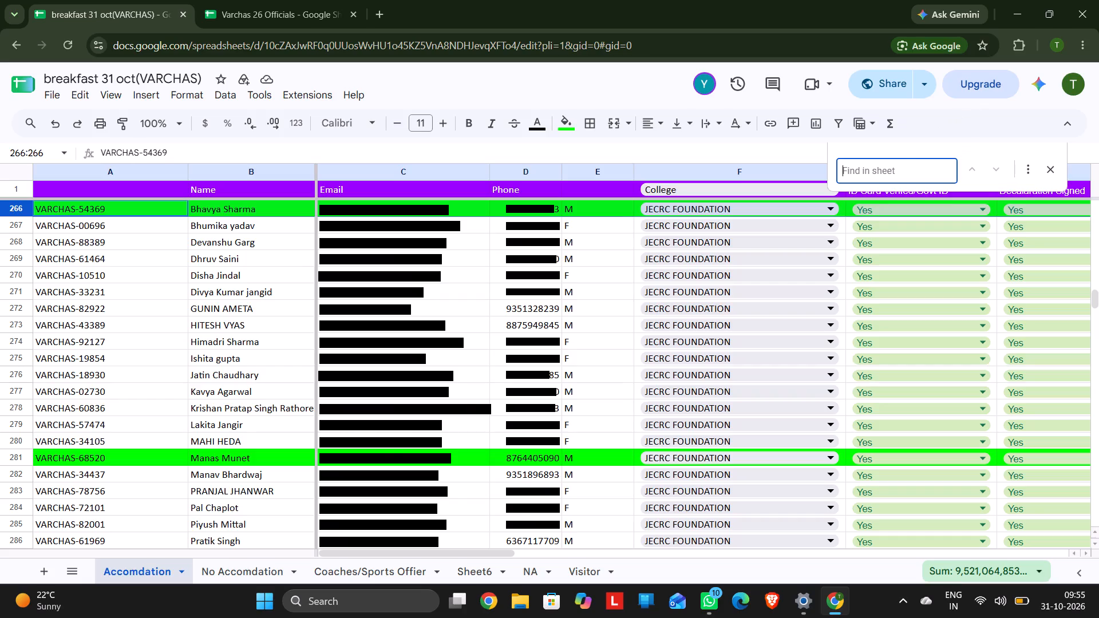
left_click(901, 165)
key("i")
key("p")
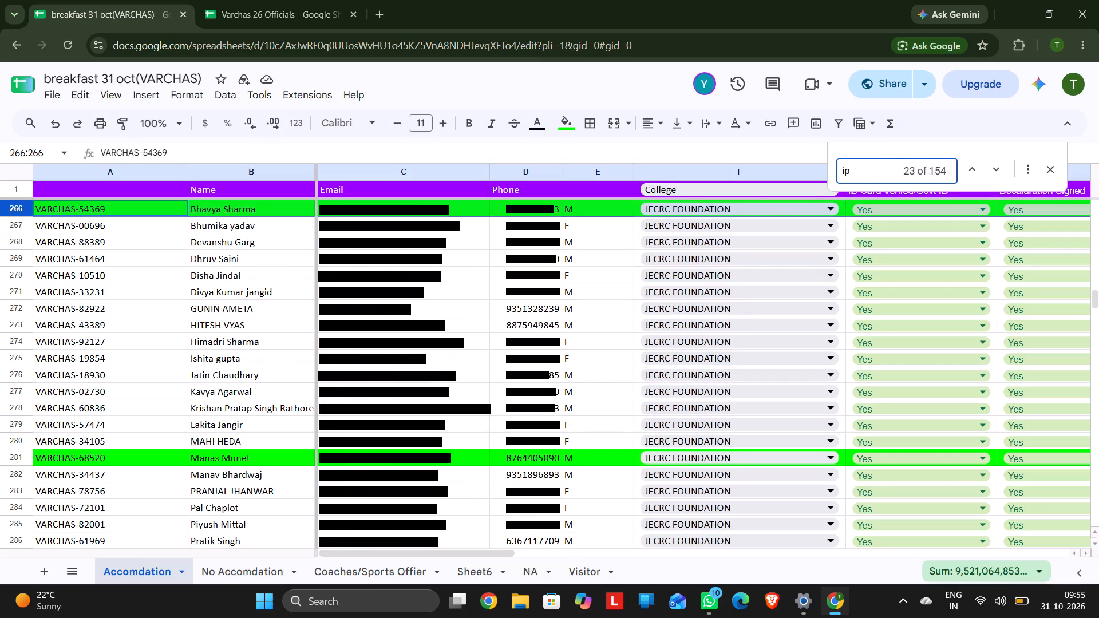
key("s")
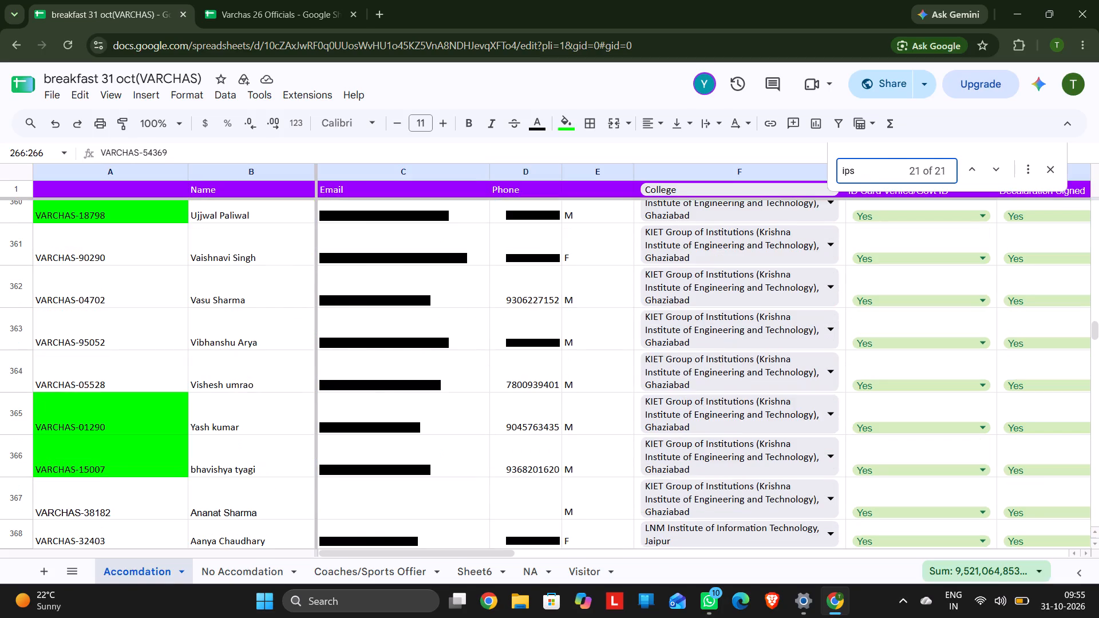
Search for "indore" instead and go through the matches to locate the full IPS ACADEMY, Indore group.
left_click(896, 177)
key("BackSpace")
key("BackSpace")
type("ndore")
scroll(788, 399, "down", 1)
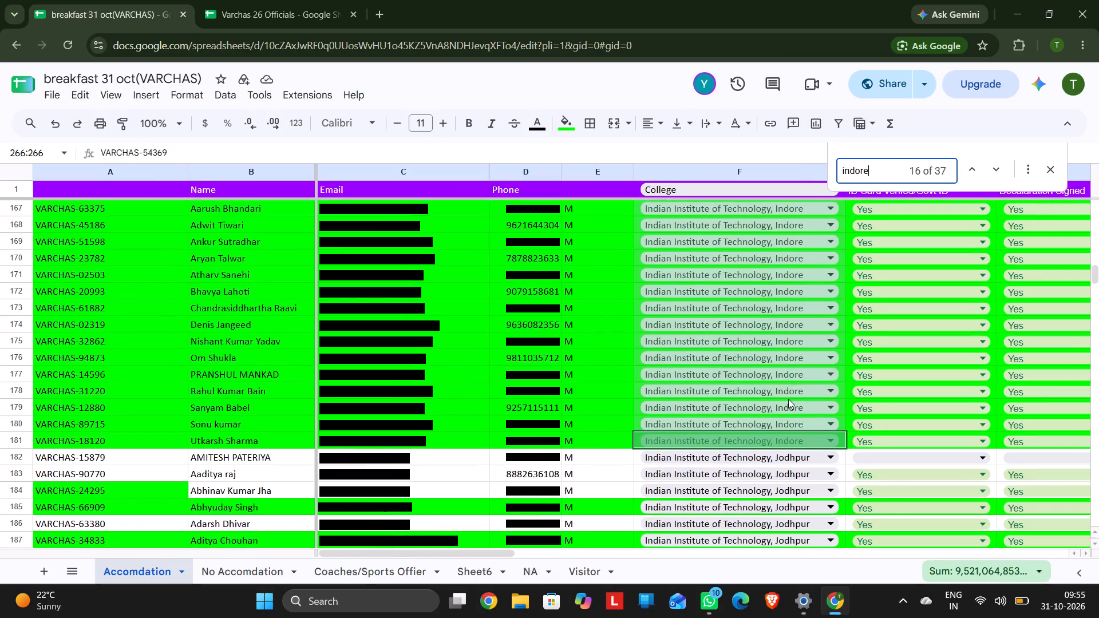
scroll(788, 399, "down", 1)
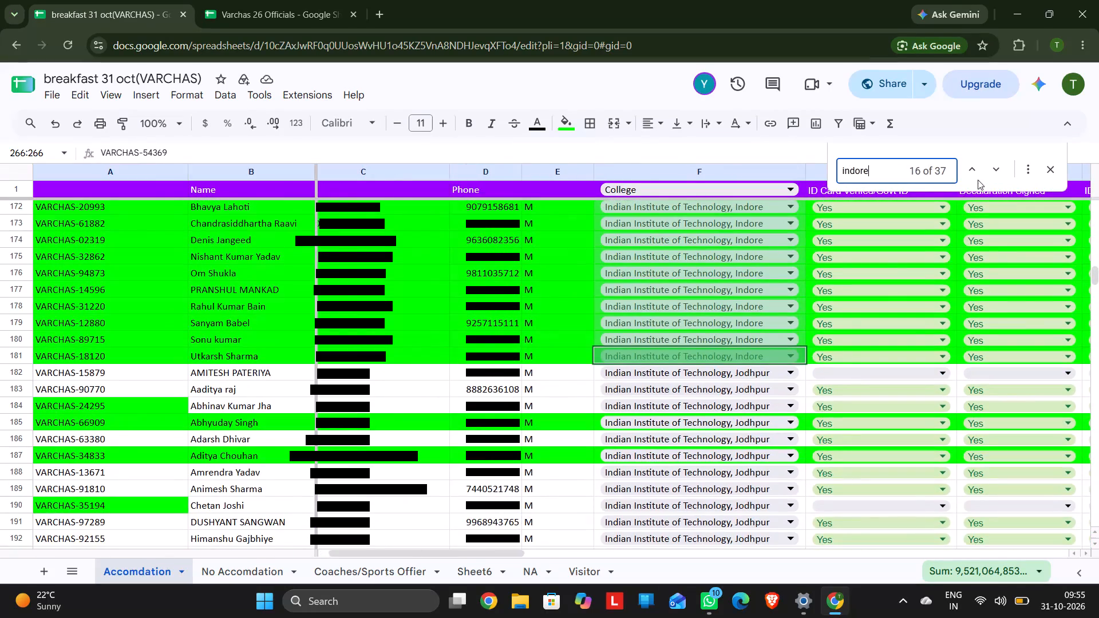
left_click(978, 163)
left_click(978, 163)
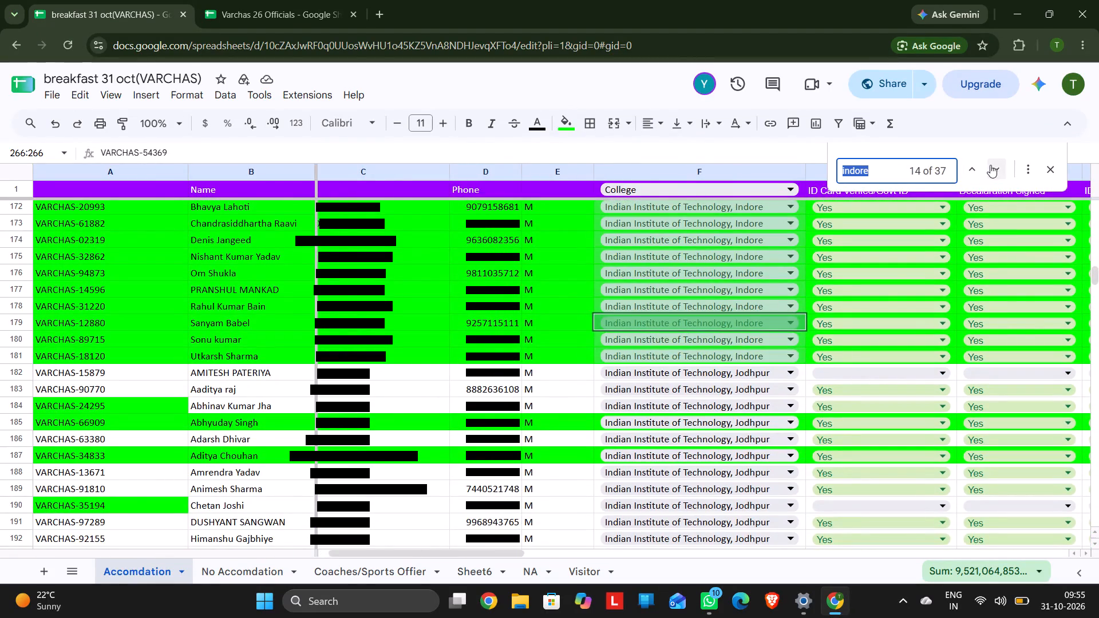
triple_click(995, 167)
left_click(995, 167)
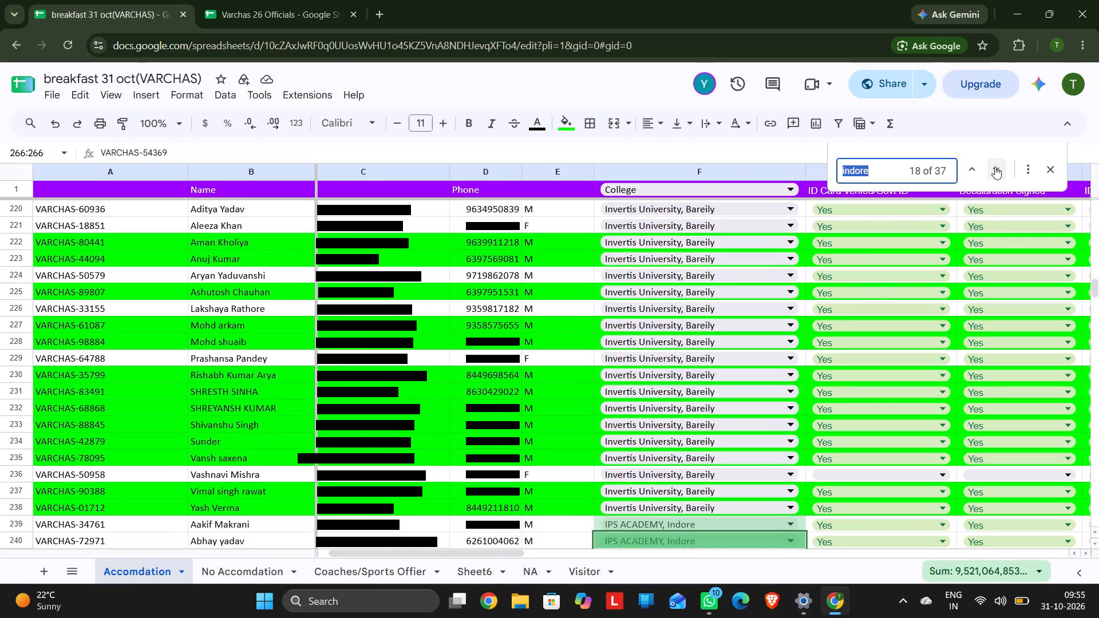
scroll(790, 375, "down", 4)
scroll(790, 375, "right", 1)
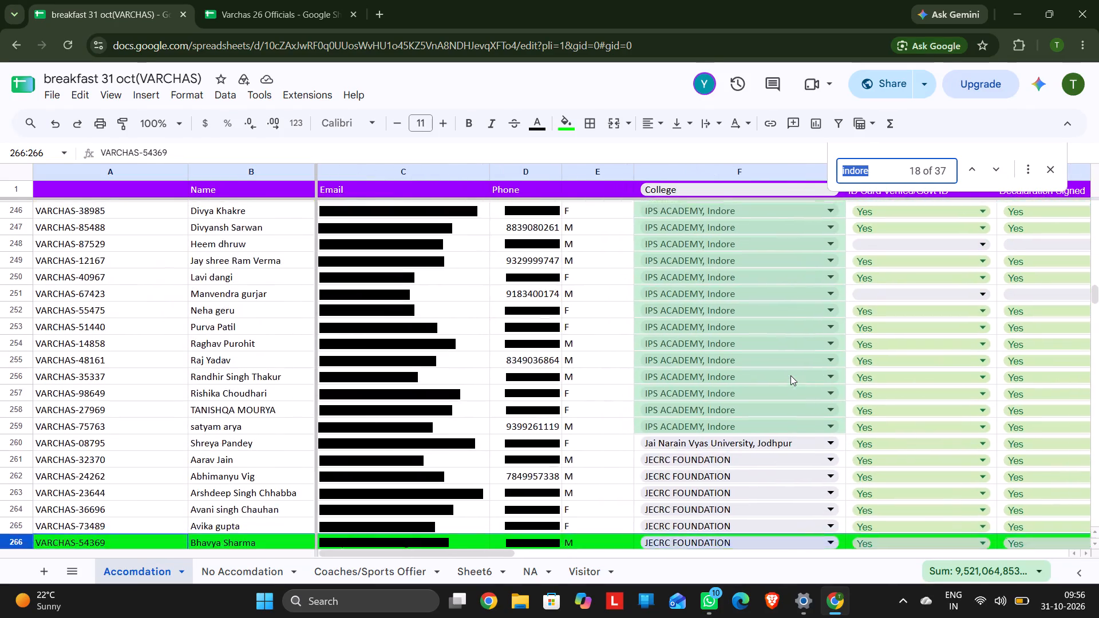
scroll(790, 375, "right", 2)
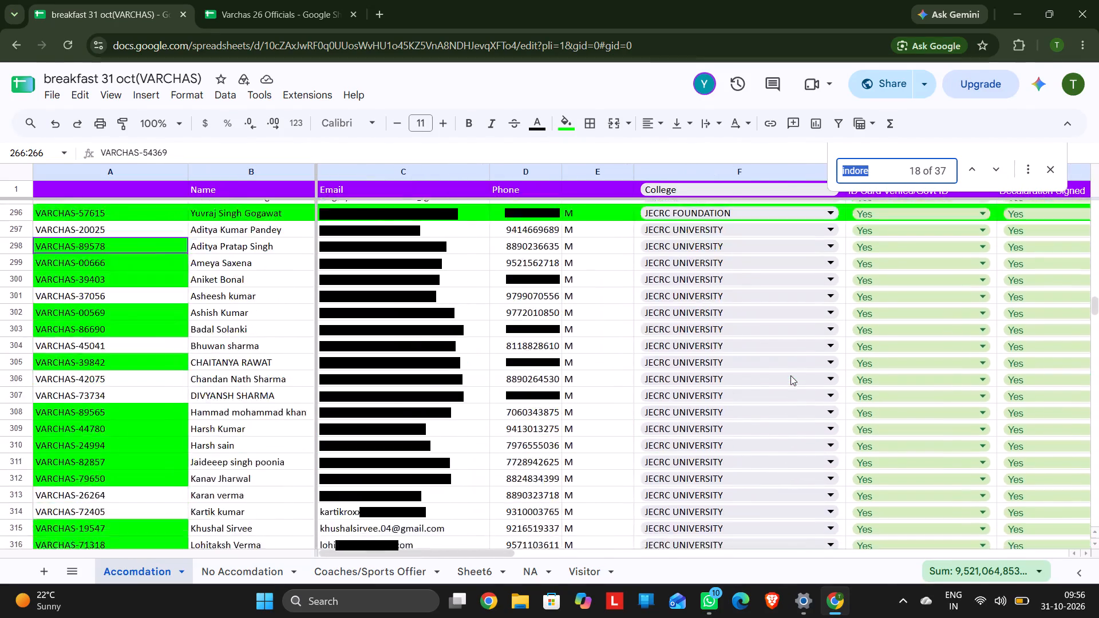
scroll(790, 375, "right", 1)
scroll(790, 375, "up", 6)
scroll(790, 375, "down", 1)
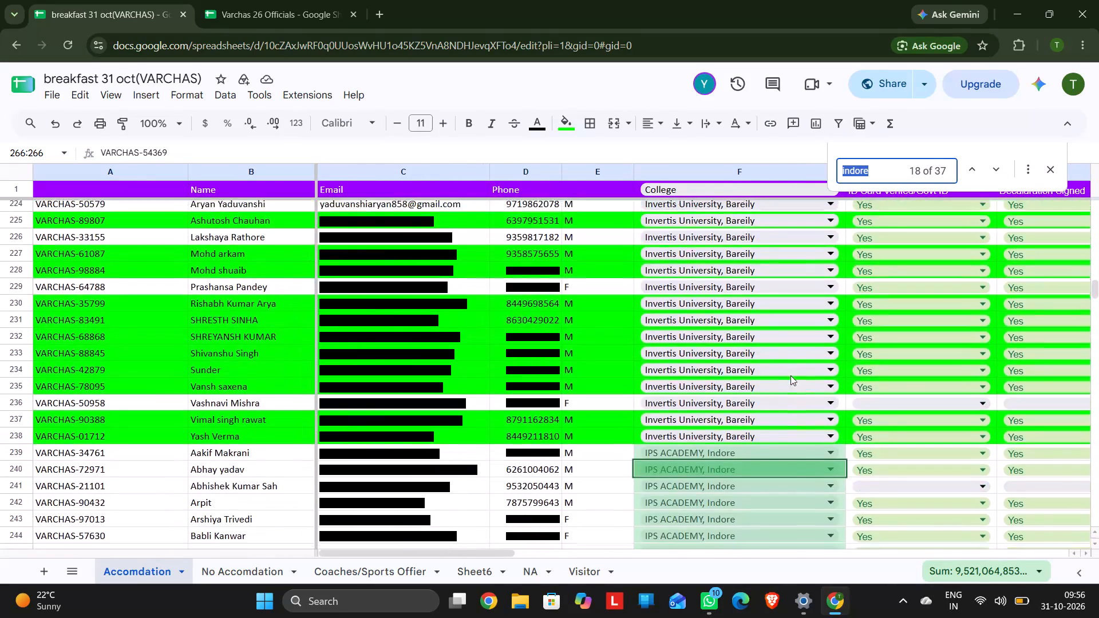
scroll(790, 375, "down", 1)
Fill rows 239 to 259, the IPS ACADEMY, Indore group, with bright green and clear the search.
left_click_drag(3, 367, 120, 524)
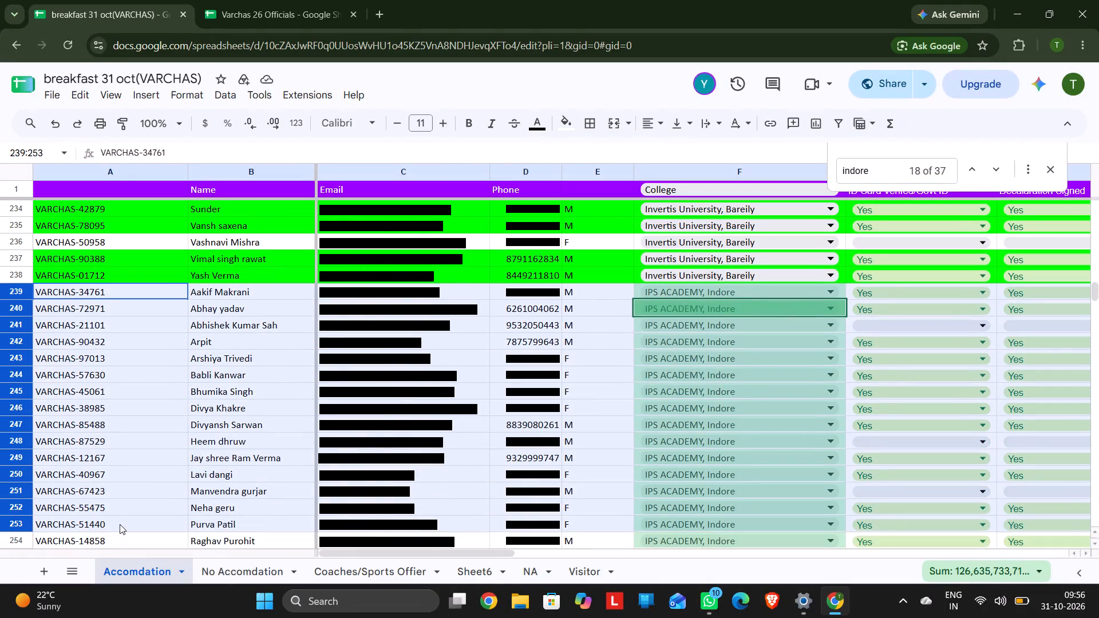
left_click_drag(120, 524, 152, 547)
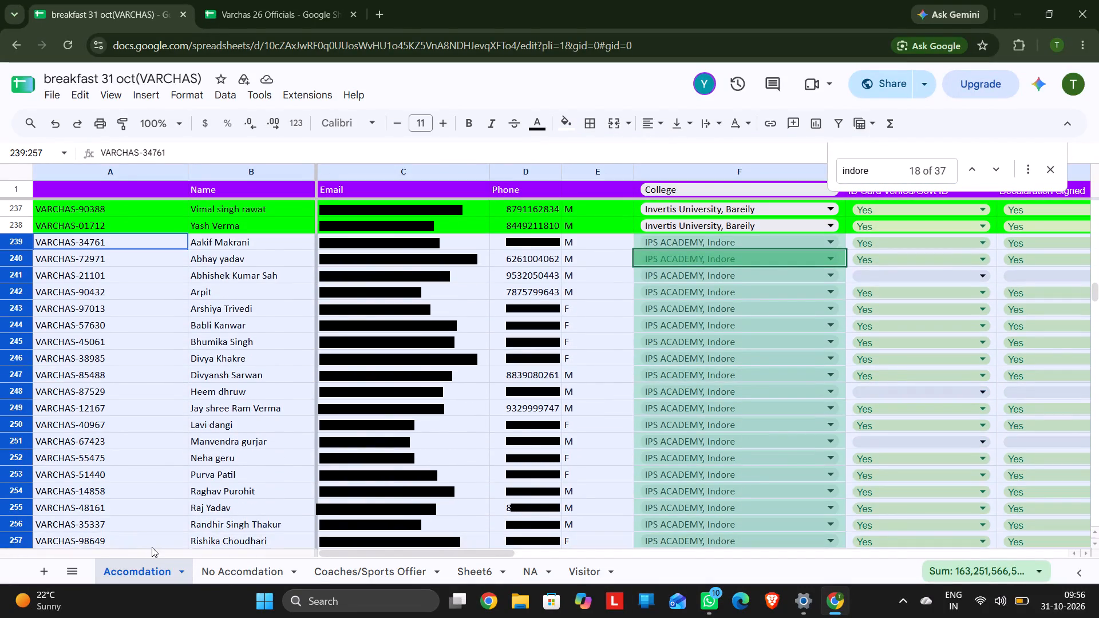
left_click_drag(152, 547, 175, 507)
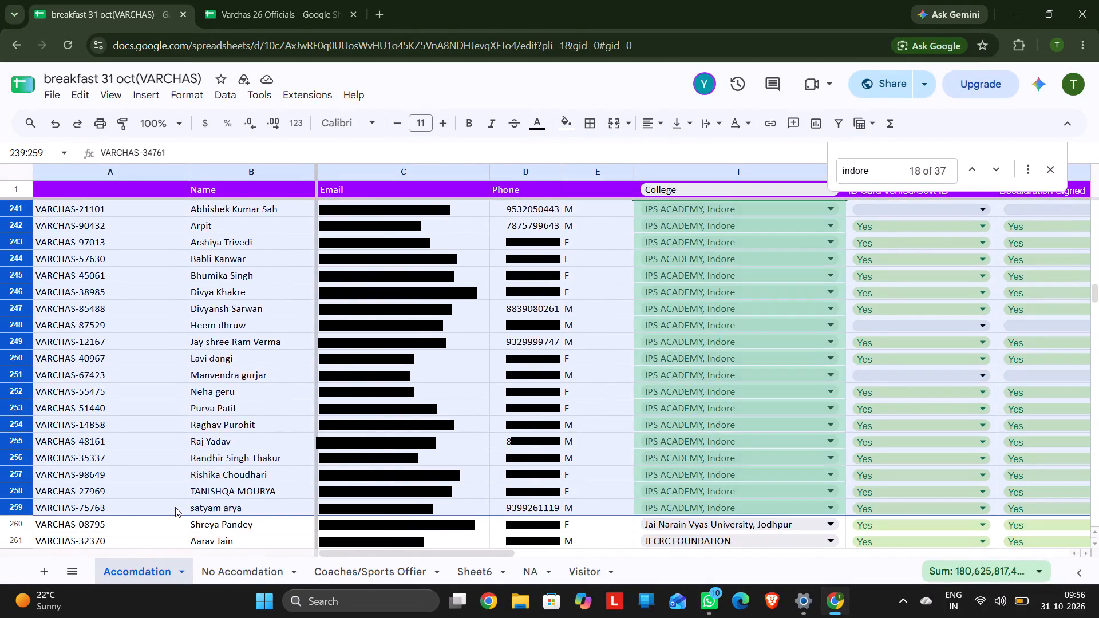
scroll(175, 507, "right", 2)
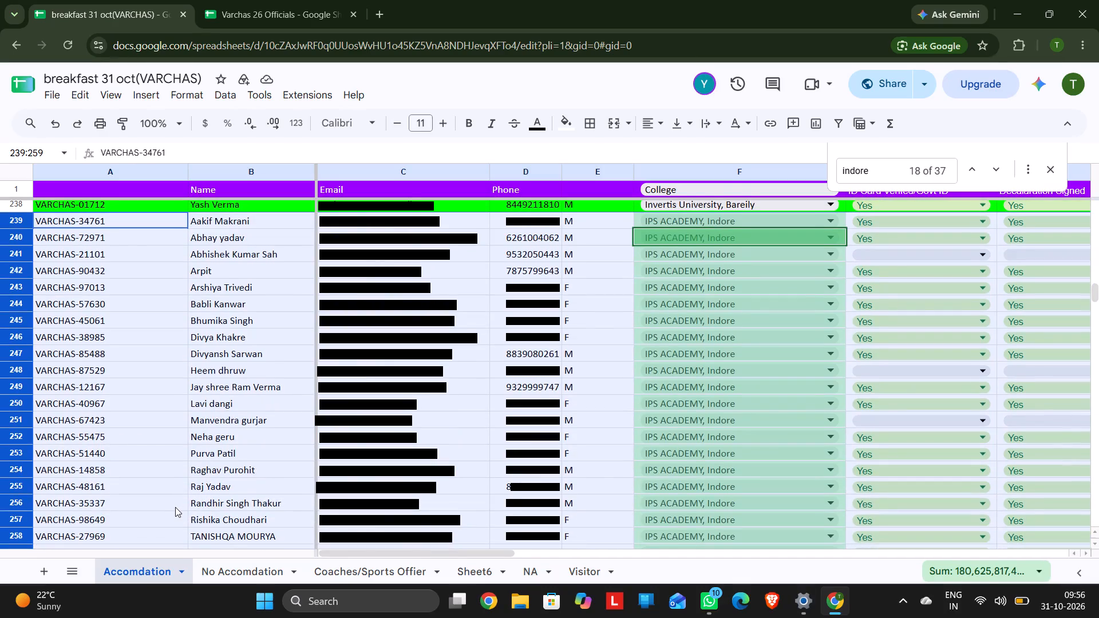
scroll(175, 507, "right", 1)
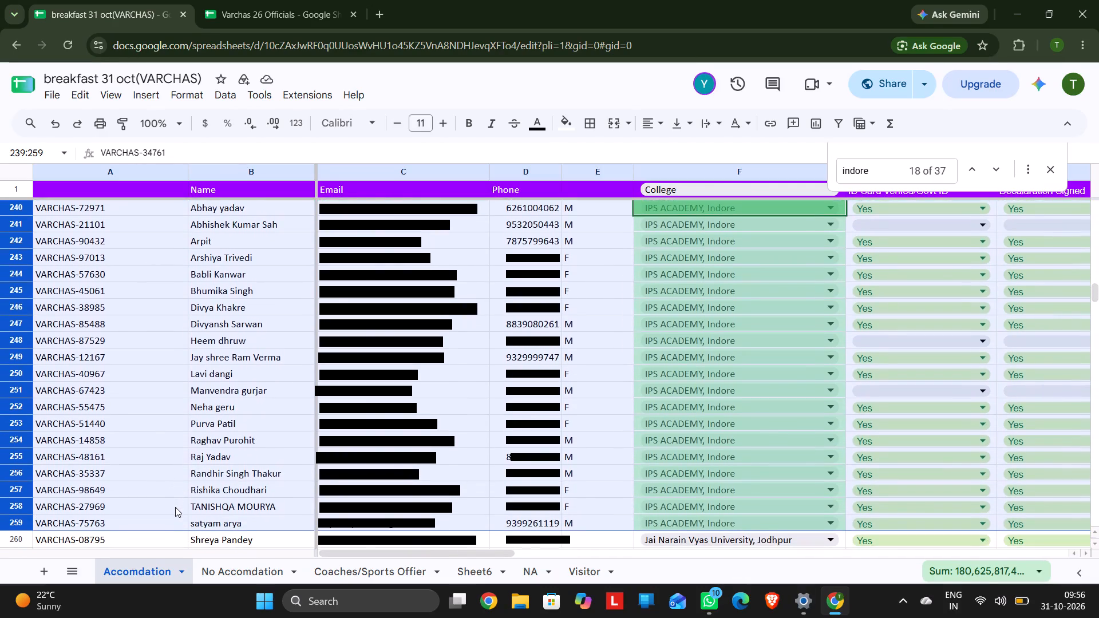
scroll(175, 507, "right", 2)
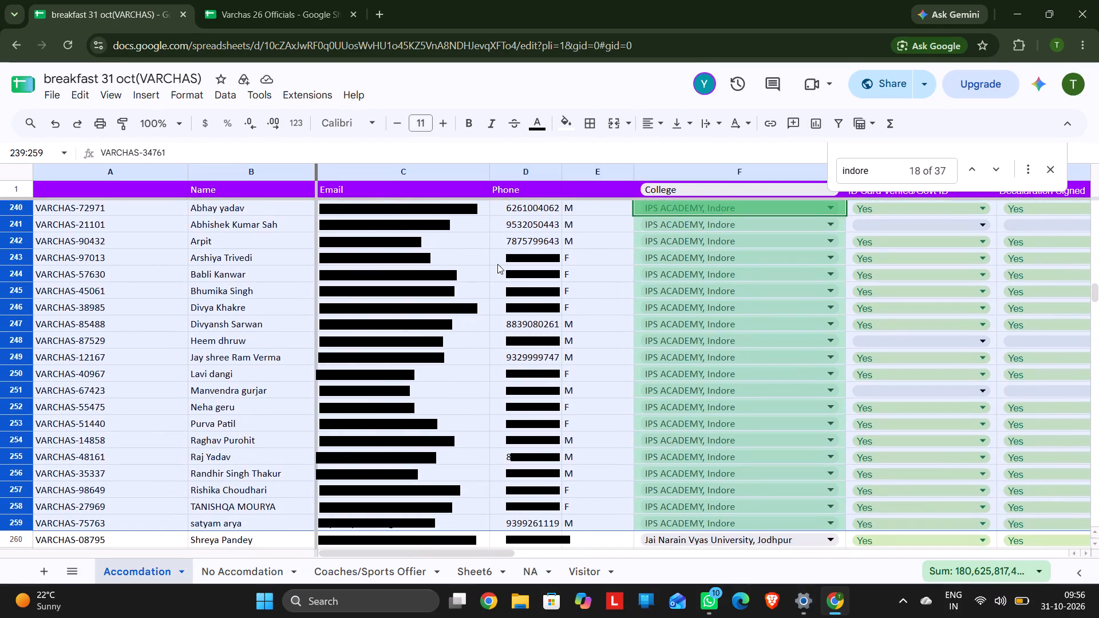
left_click(566, 128)
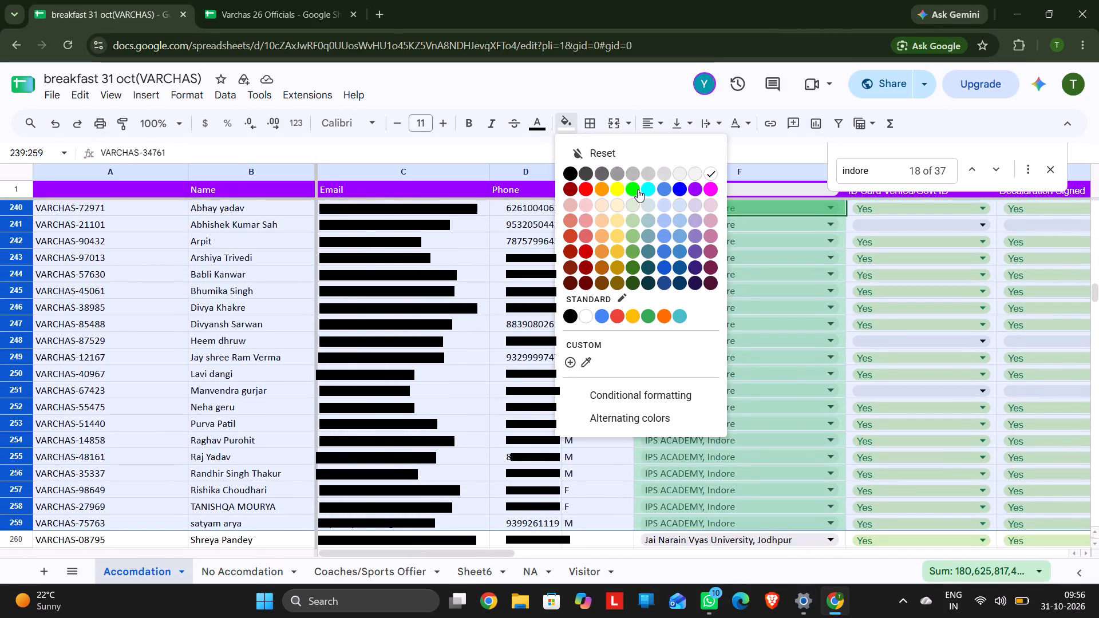
left_click(638, 189)
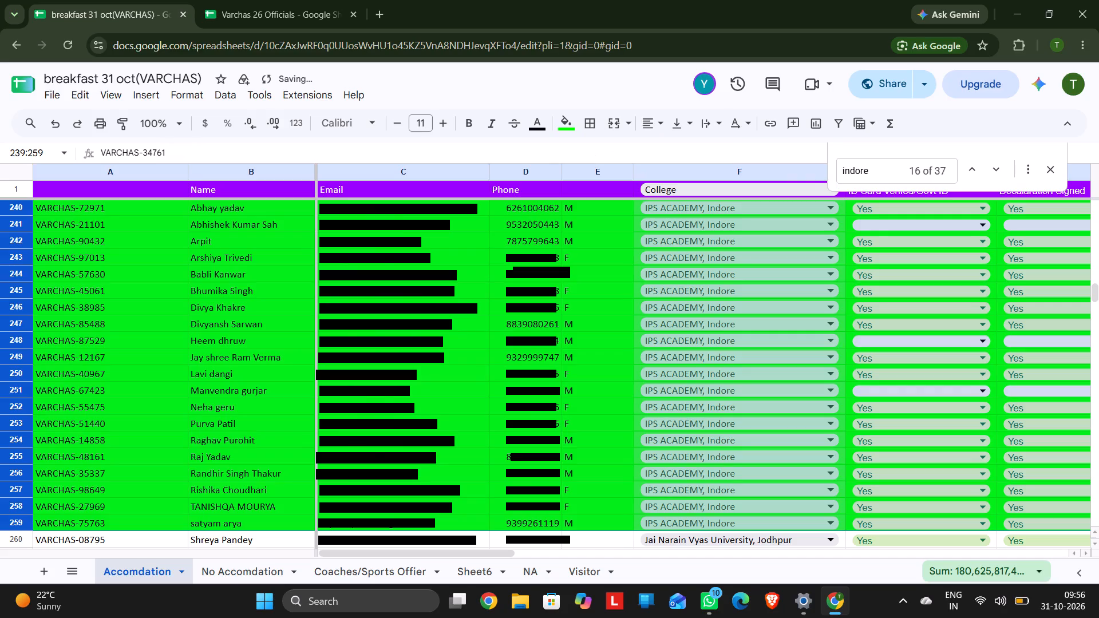
double_click(869, 171)
key("BackSpace")
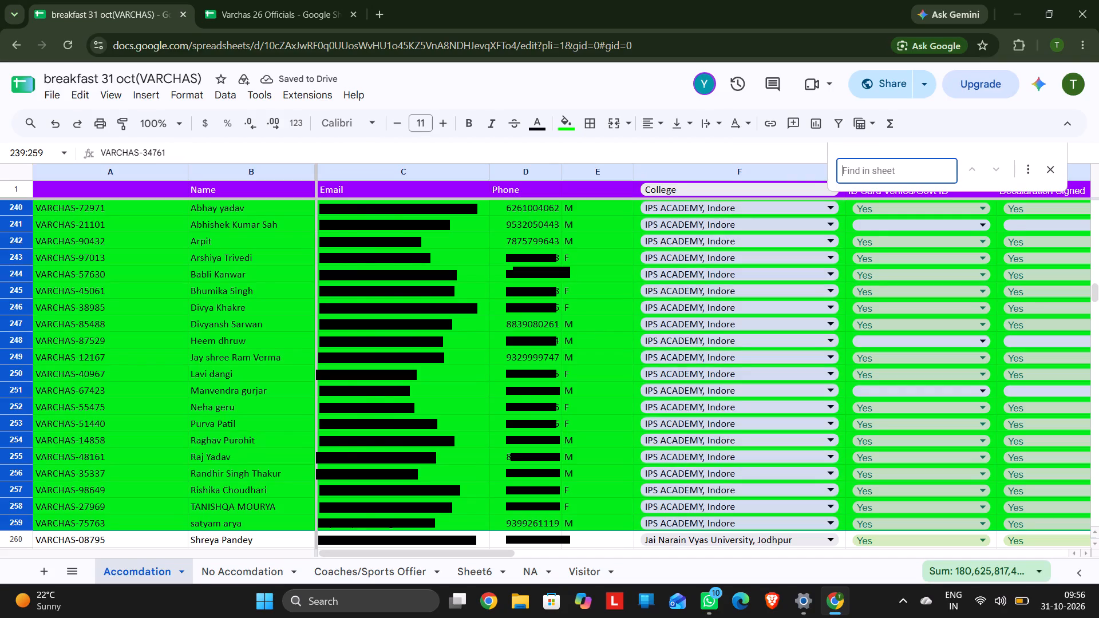
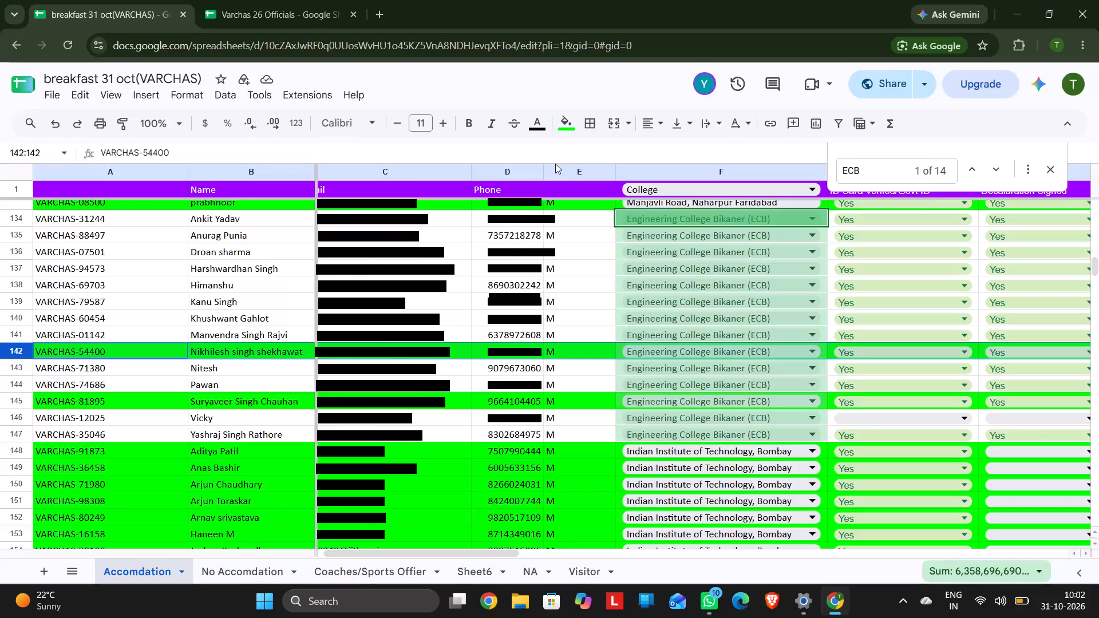
double_click(869, 180)
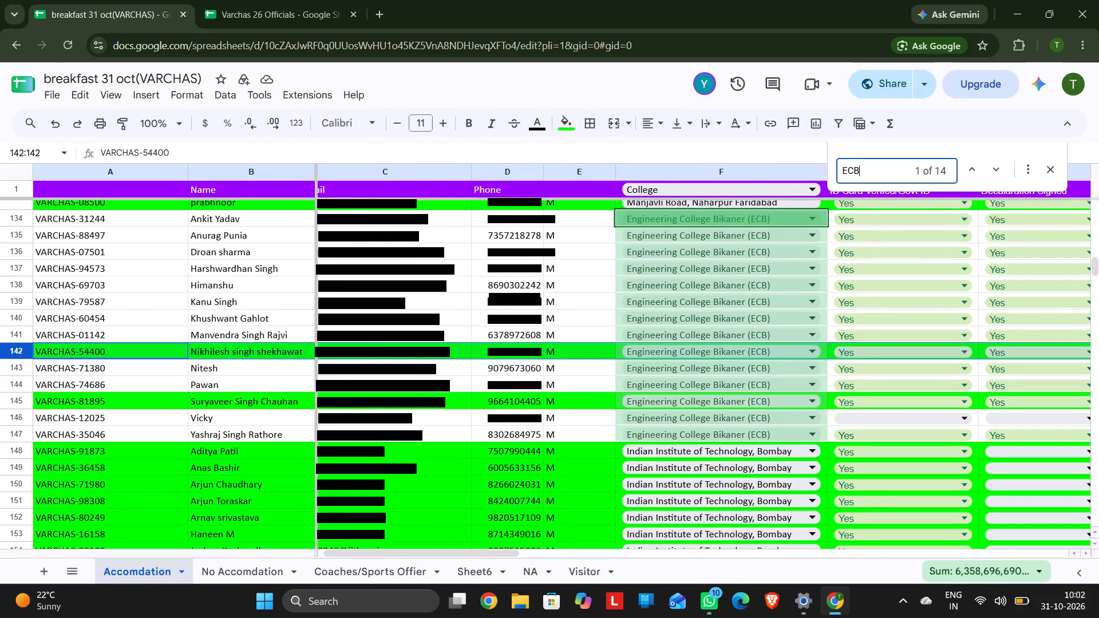
key("BackSpace")
type("132")
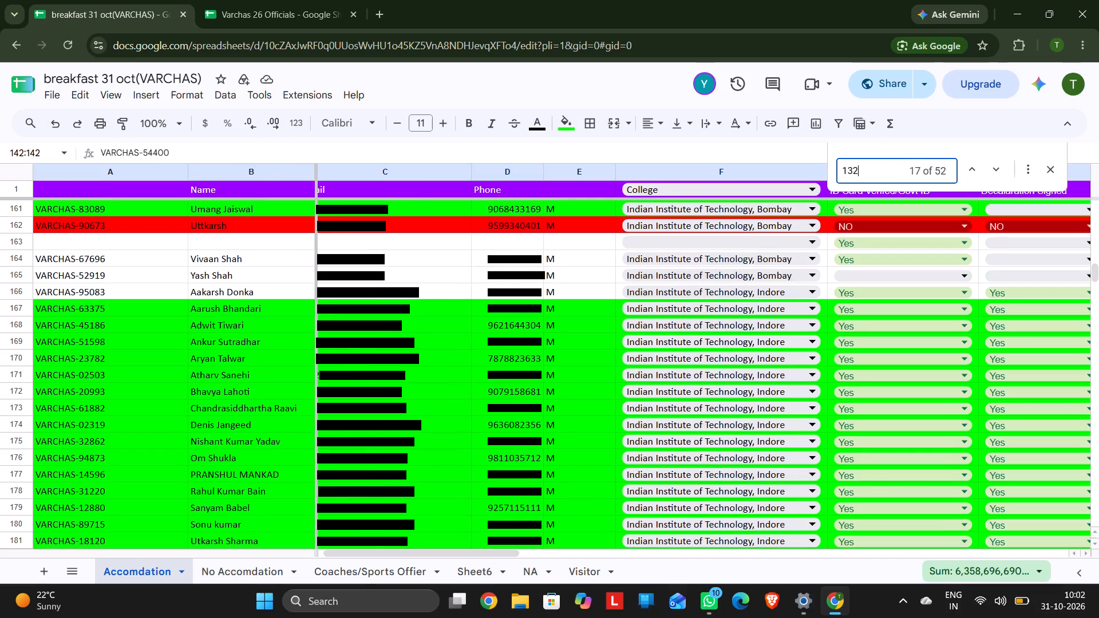
type("40")
key("Return")
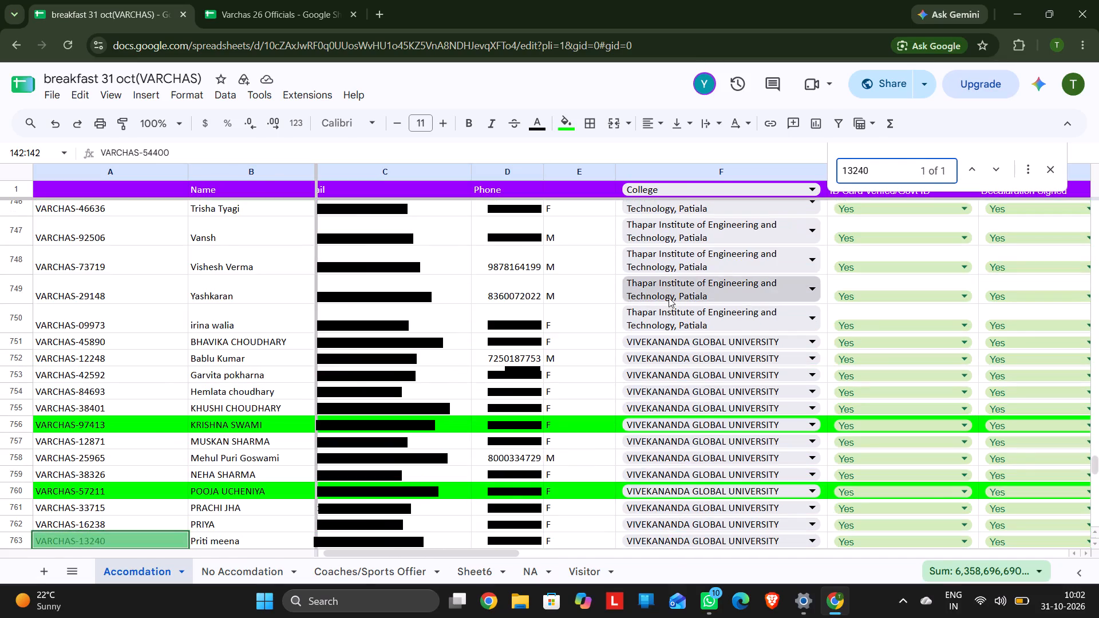
left_click(20, 542)
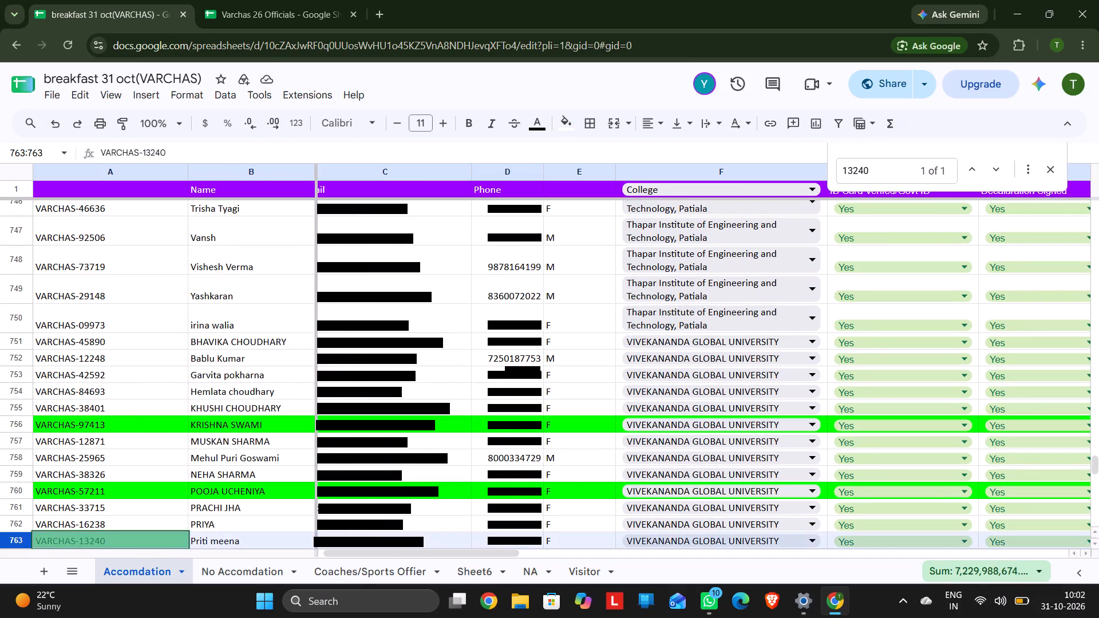
left_click(559, 126)
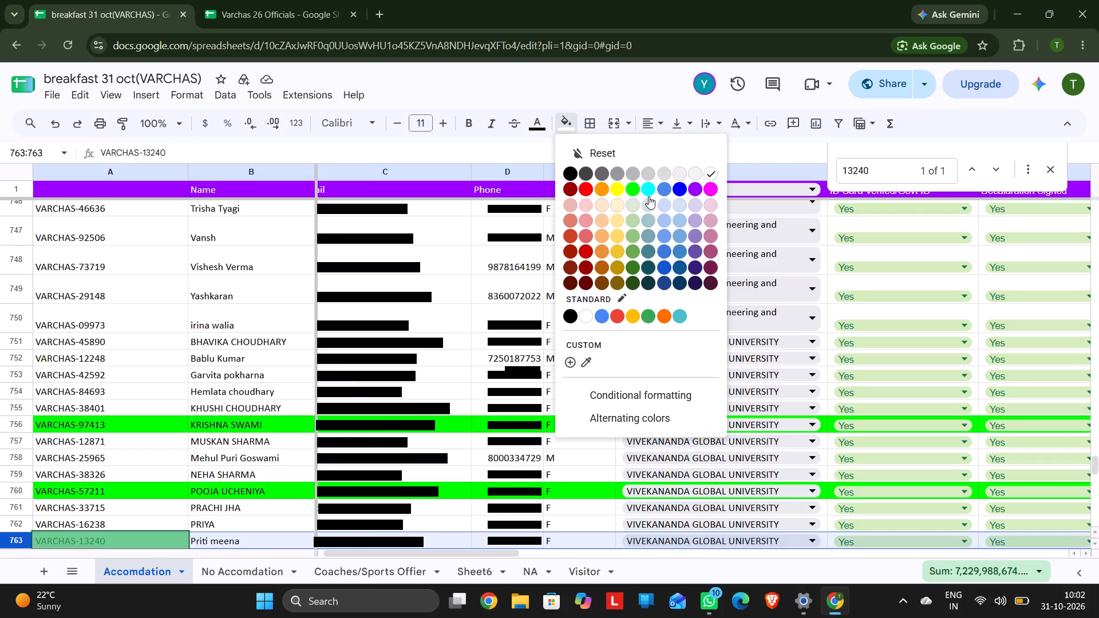
left_click(634, 192)
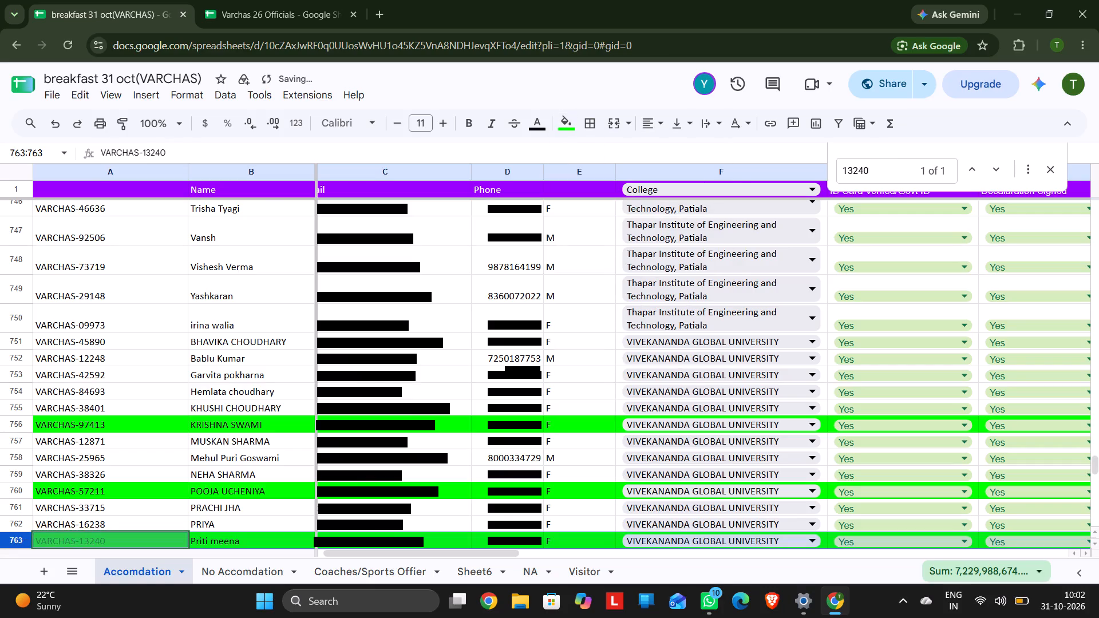
double_click(879, 177)
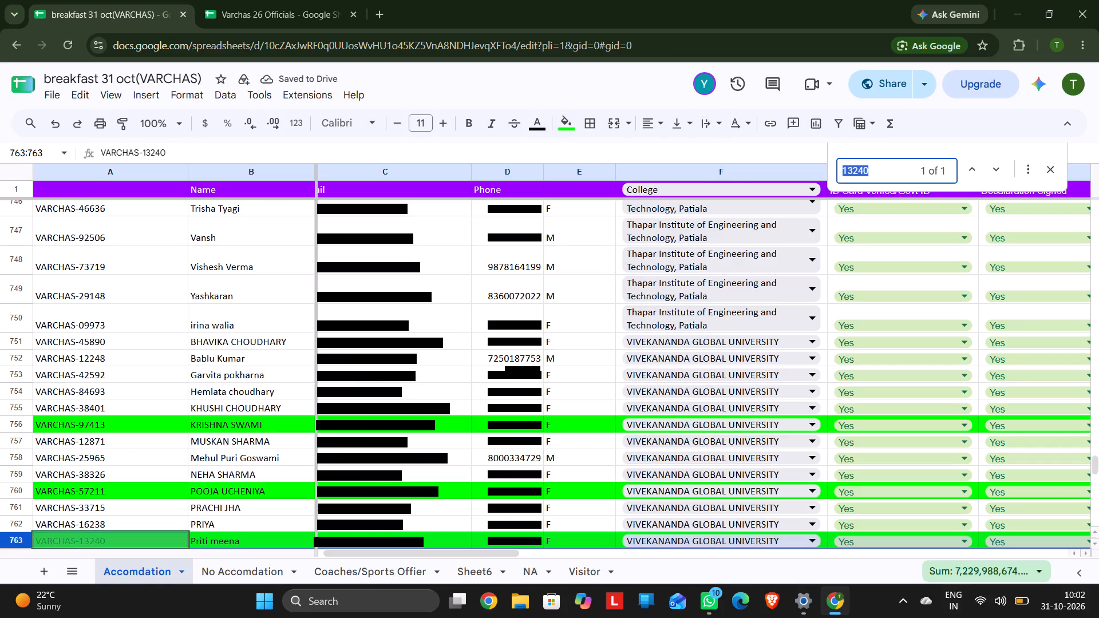
key("BackSpace")
key("7")
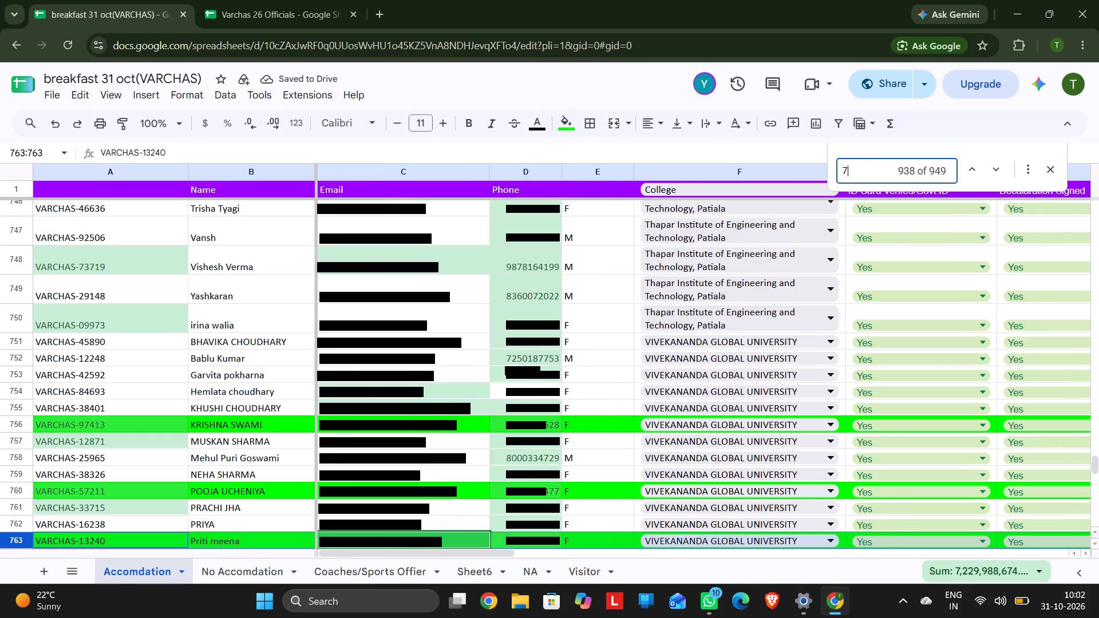
type("9129")
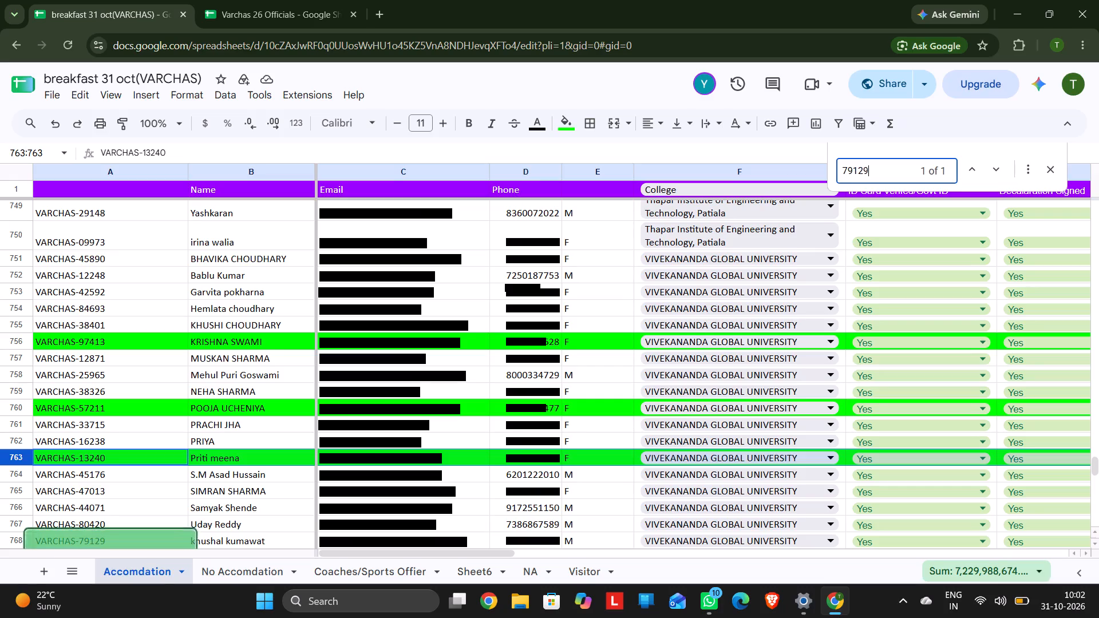
left_click(22, 544)
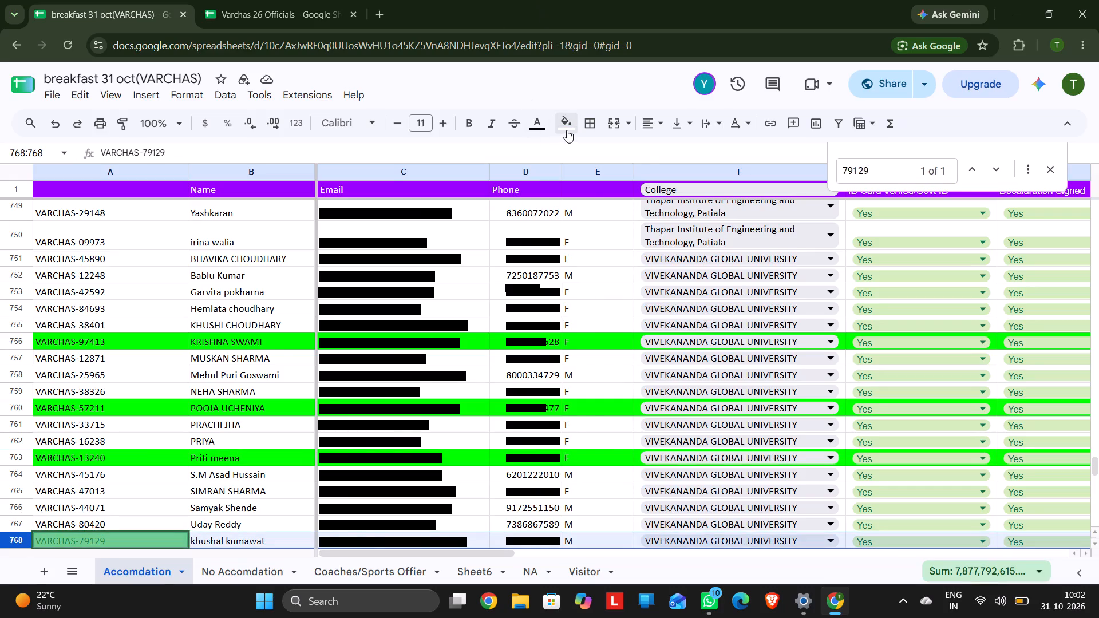
left_click(567, 130)
left_click(637, 189)
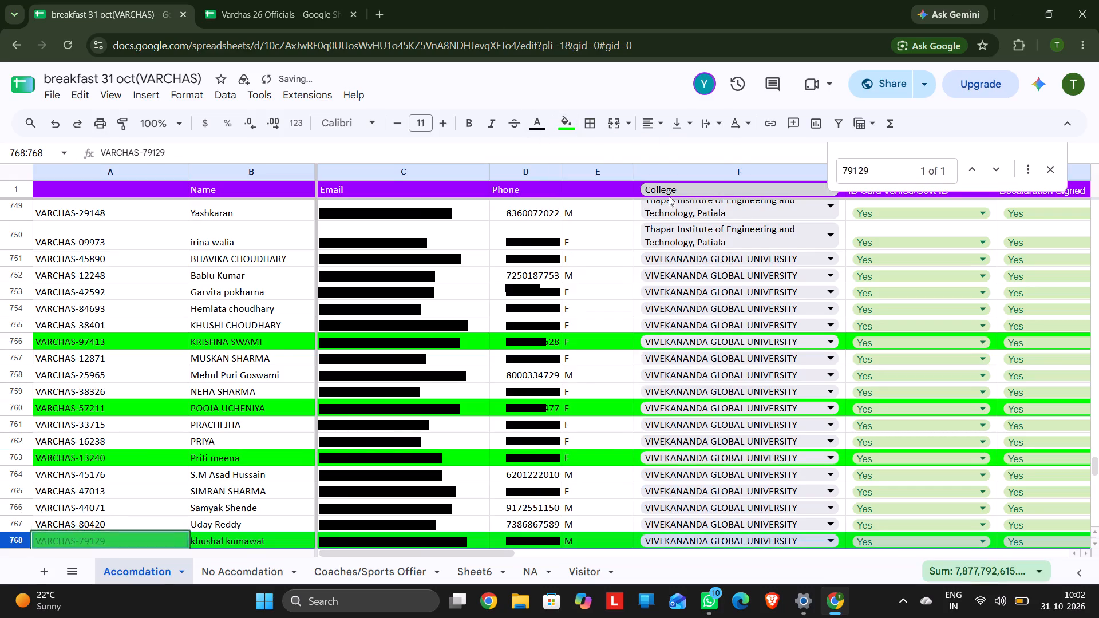
double_click(875, 168)
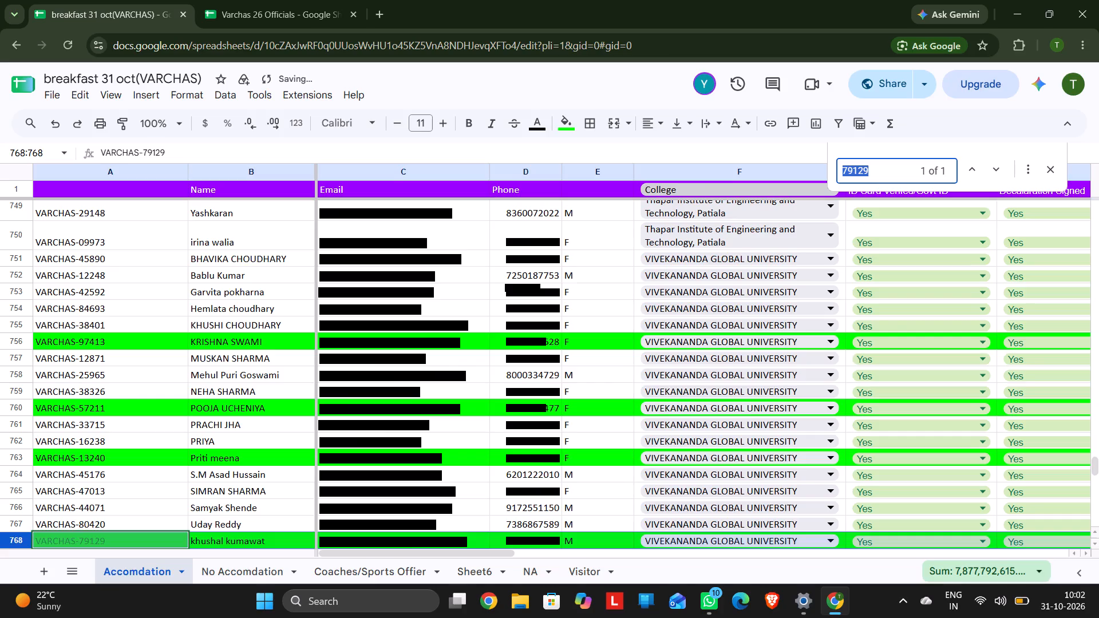
key("BackSpace")
type("80")
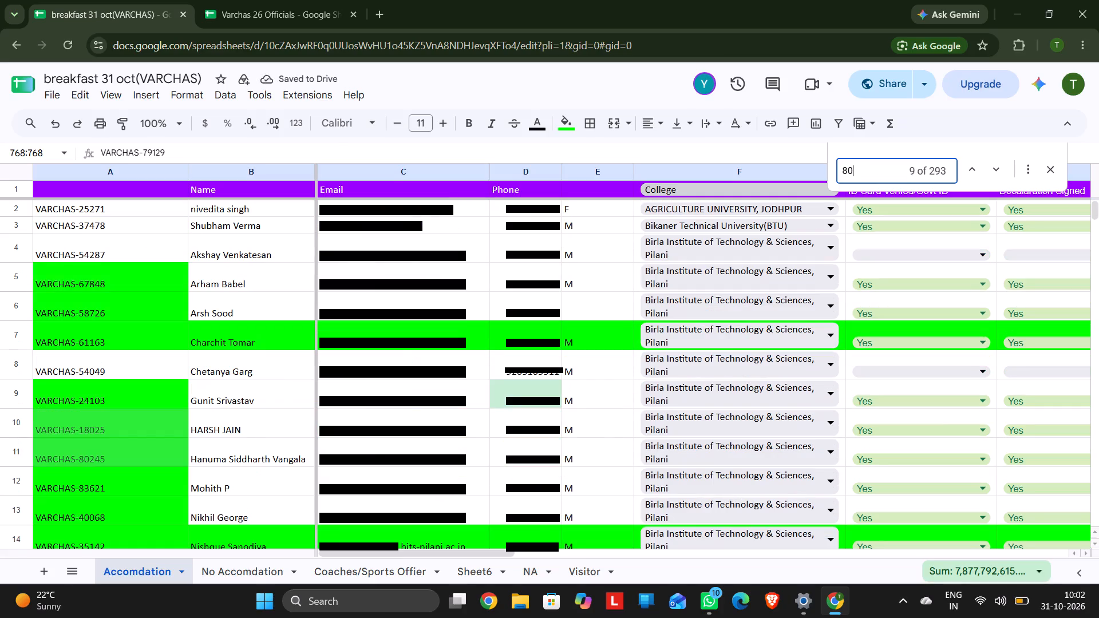
type("420")
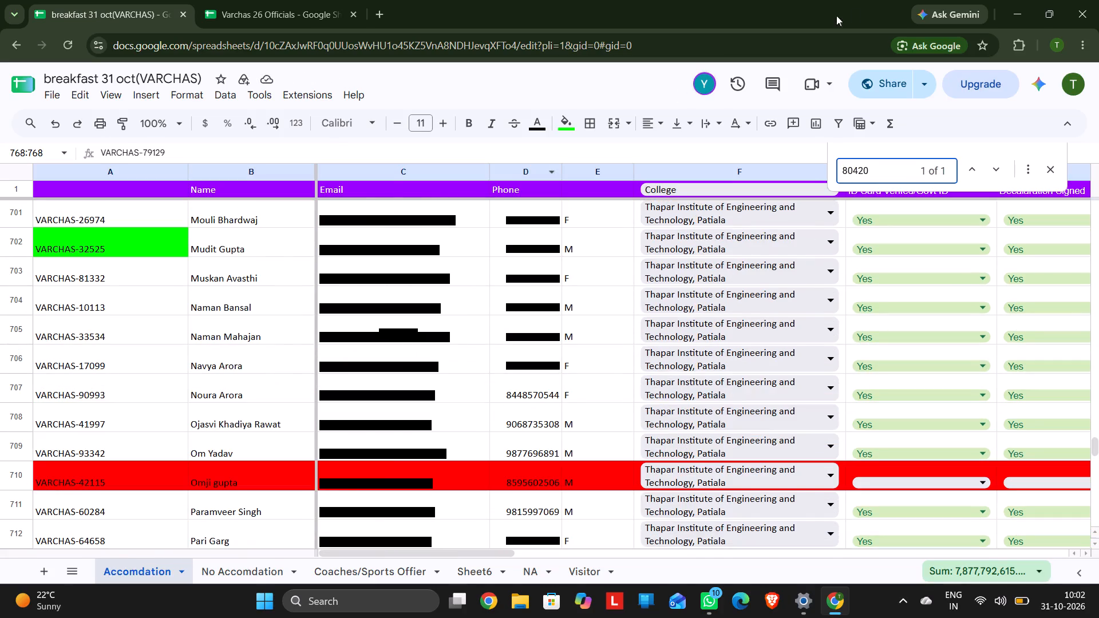
key("Return")
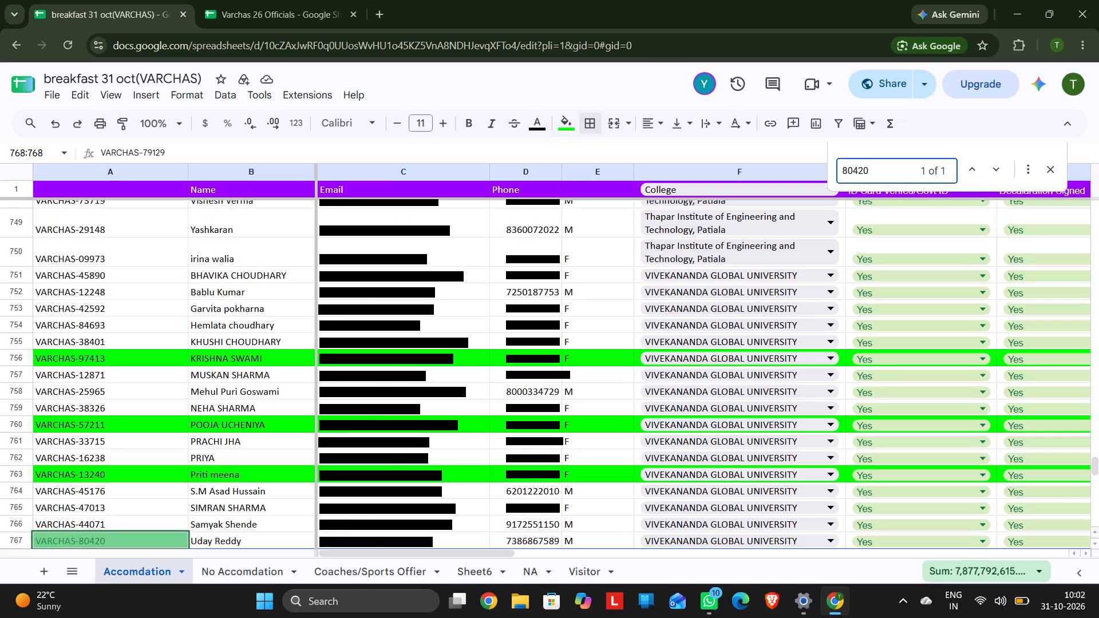
left_click(26, 545)
left_click(555, 125)
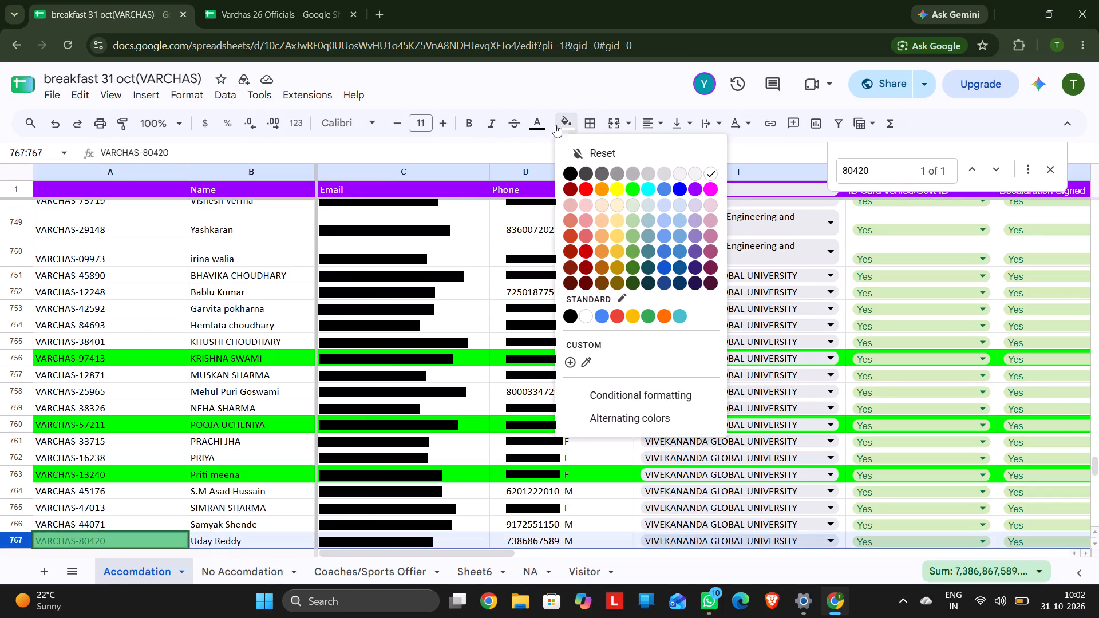
left_click(636, 190)
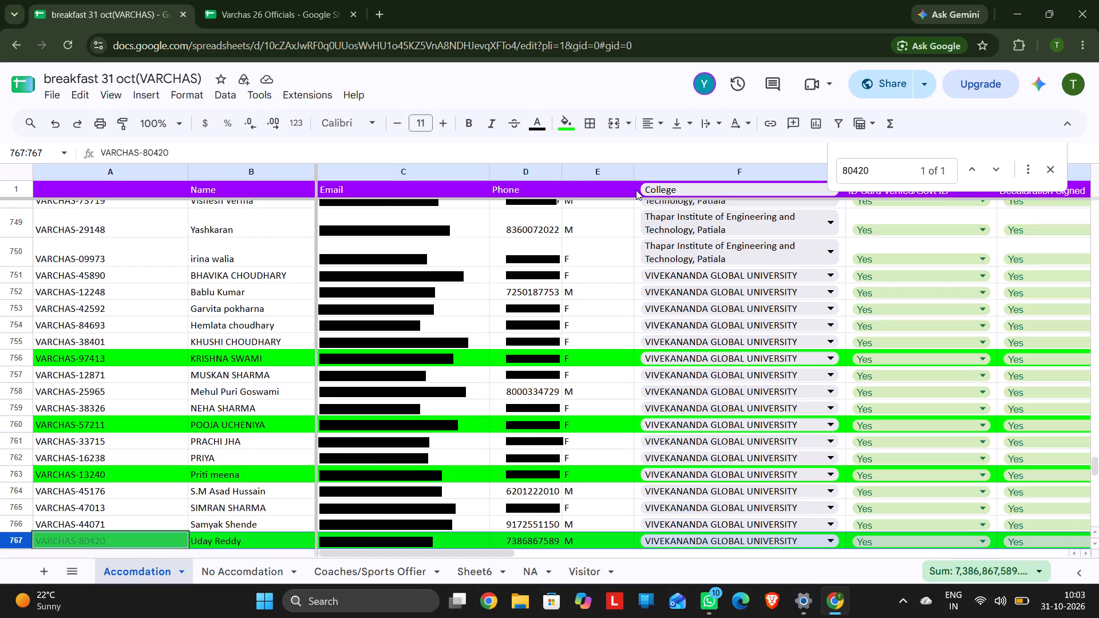
double_click(881, 178)
key("BackSpace")
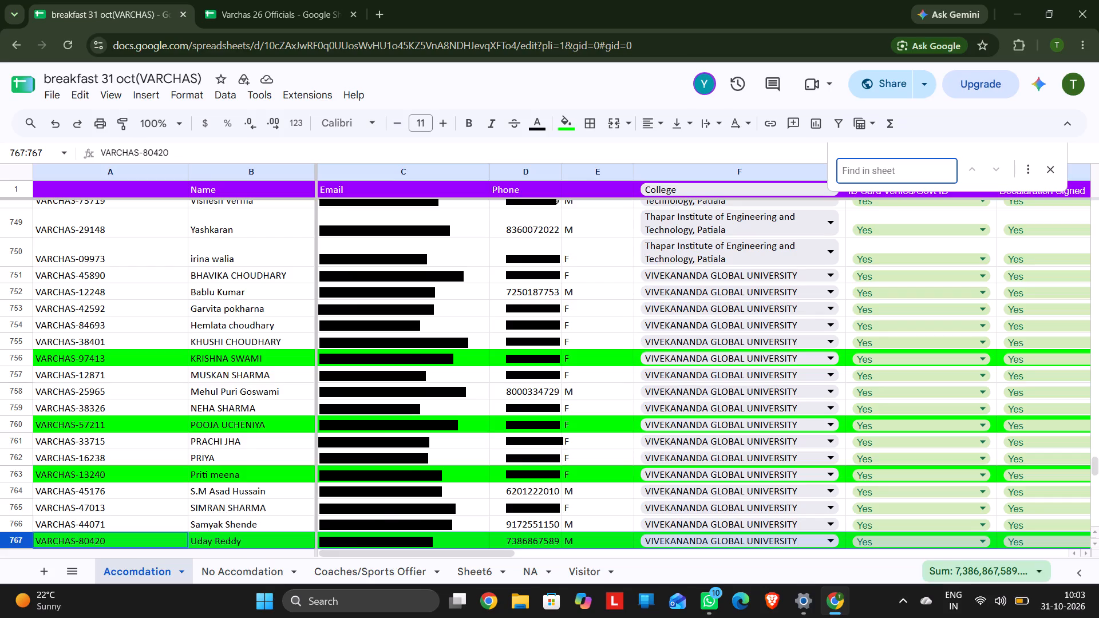
type("70")
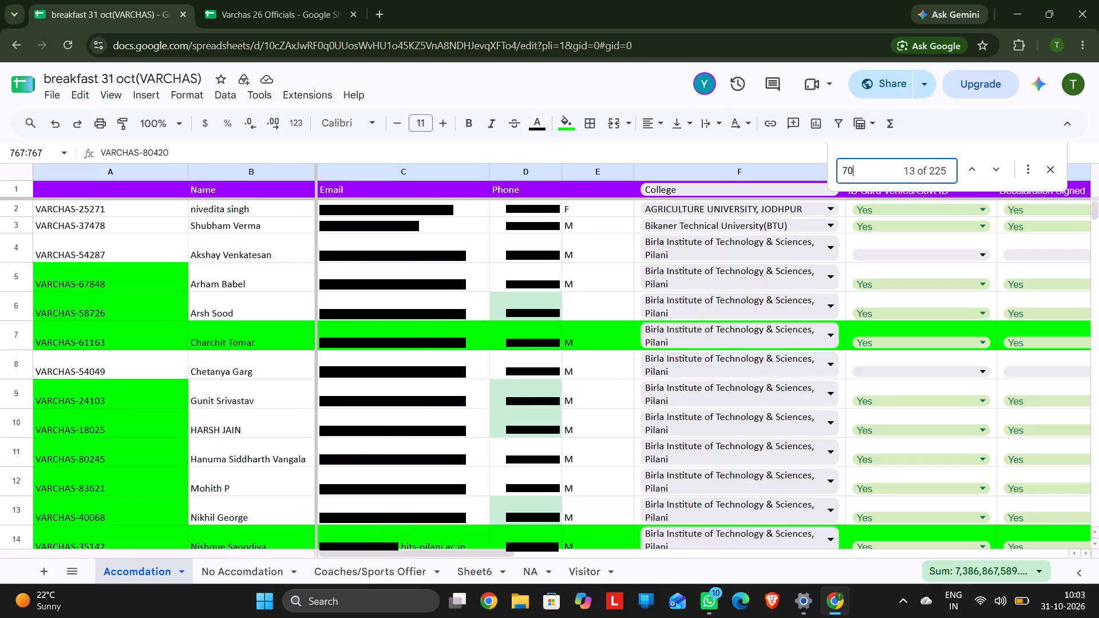
type("261")
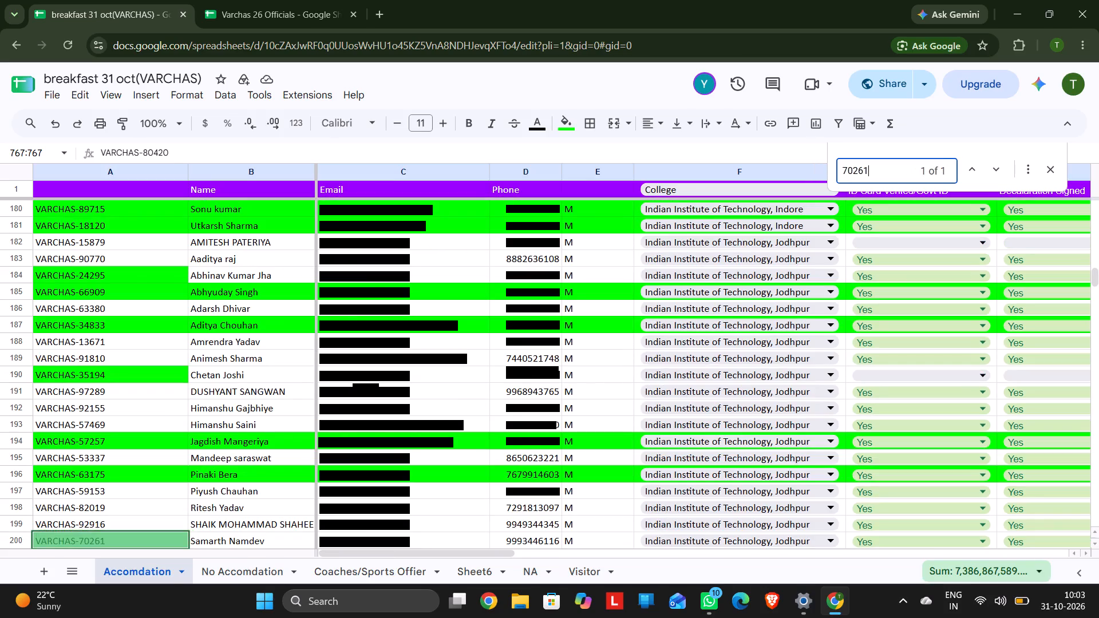
key("Return")
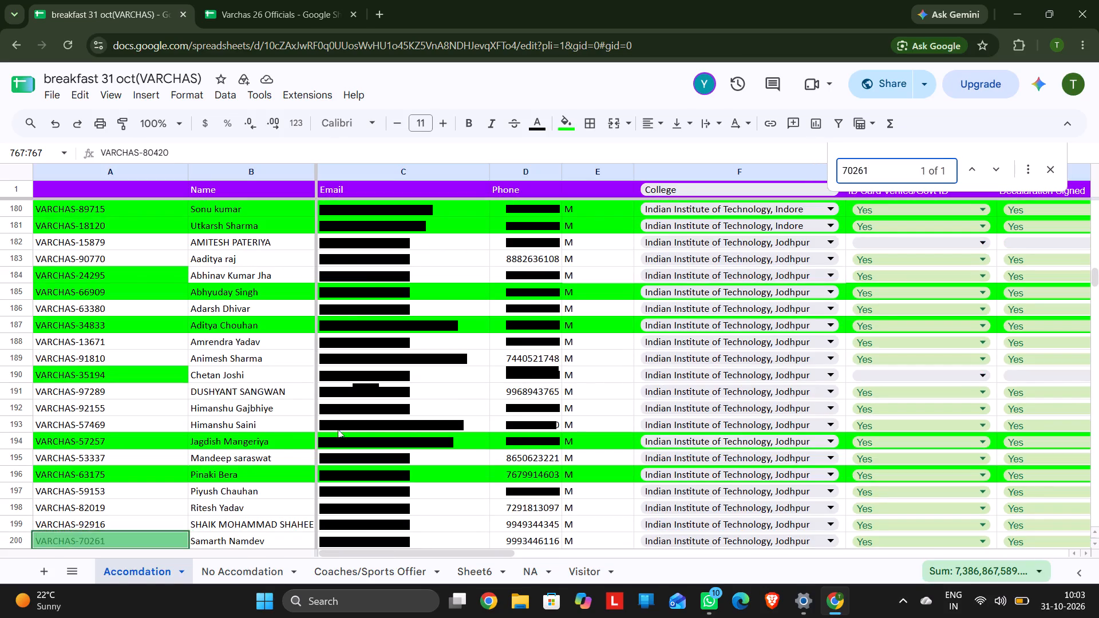
left_click(18, 542)
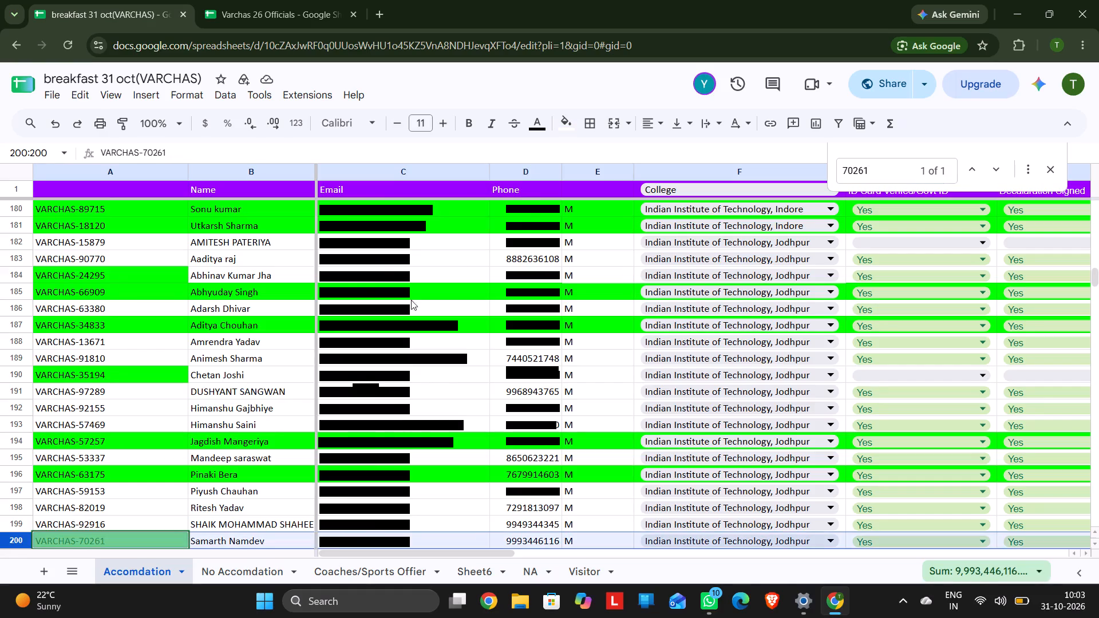
left_click_drag(568, 123, 628, 185)
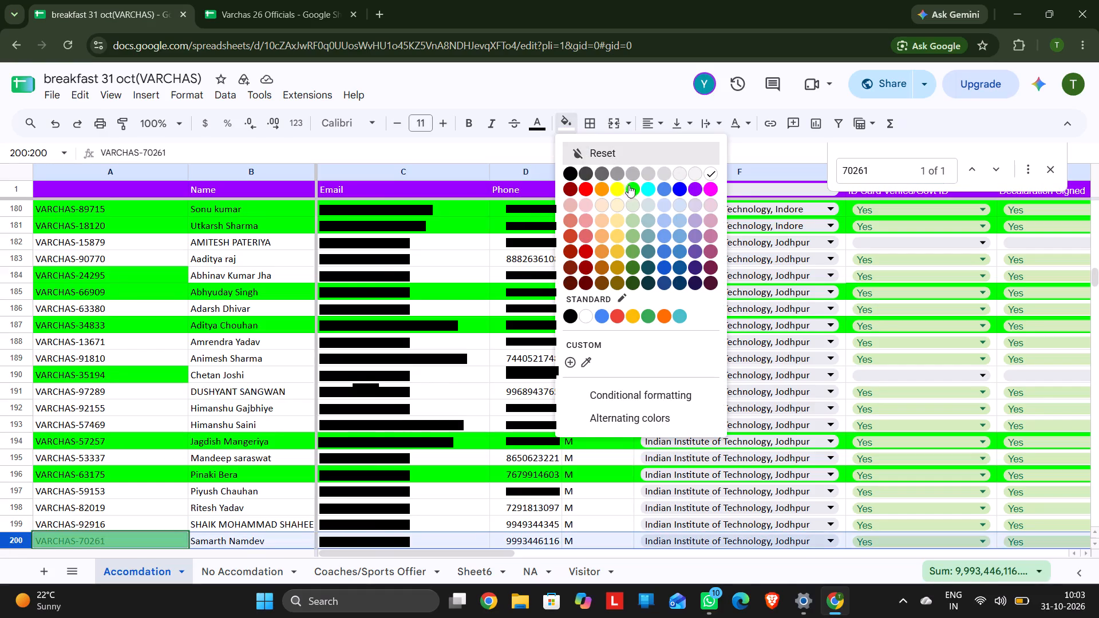
left_click_drag(628, 185, 634, 188)
left_click(634, 188)
double_click(879, 162)
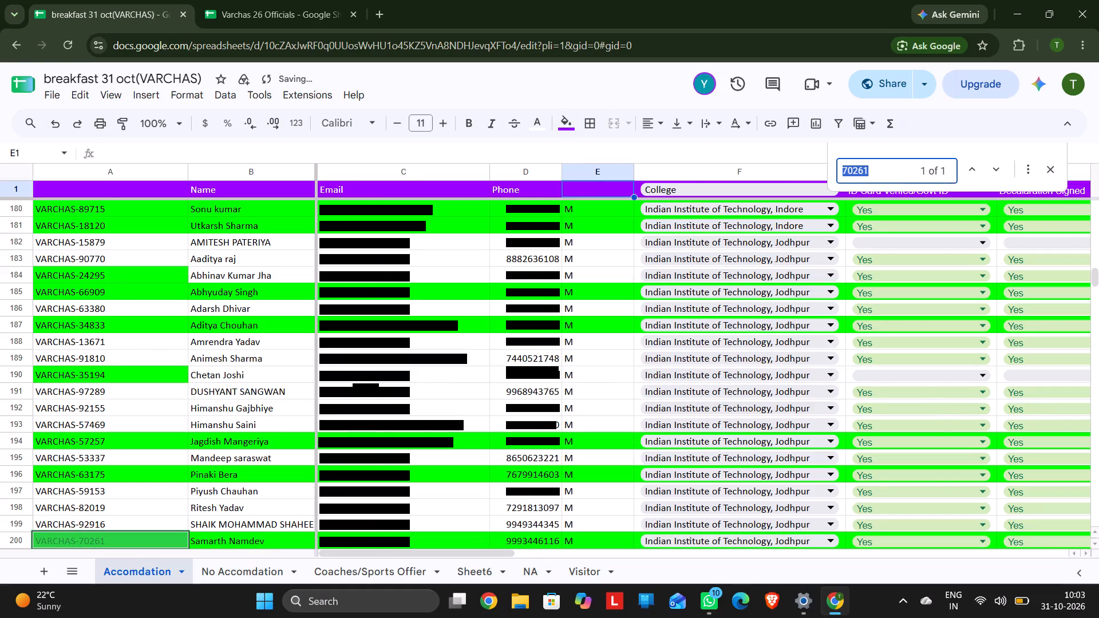
key("BackSpace")
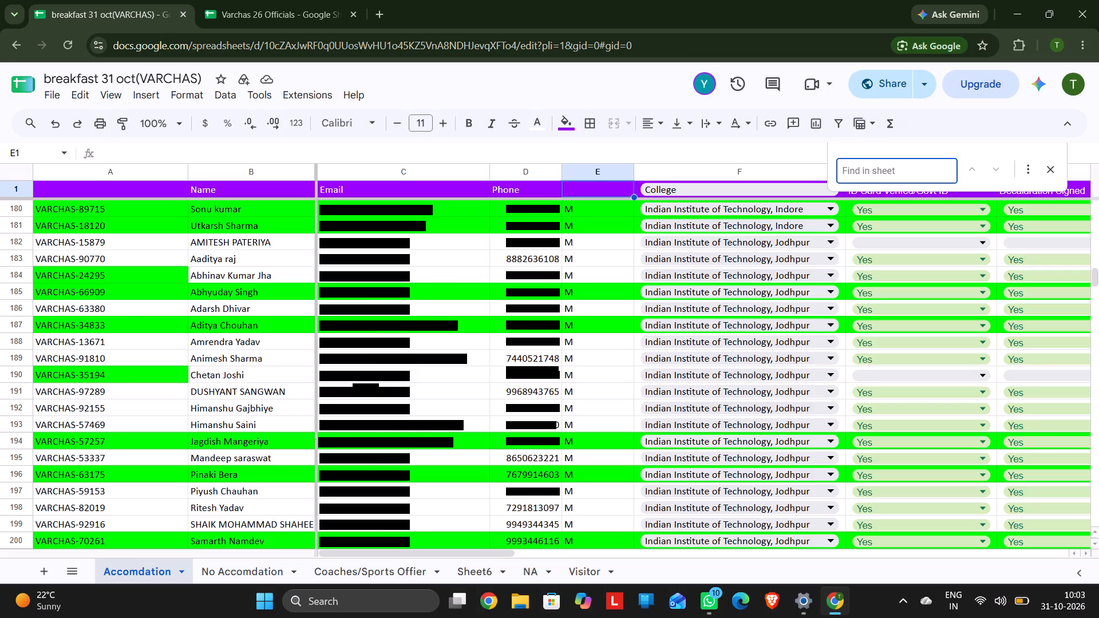
type("4517")
key("6")
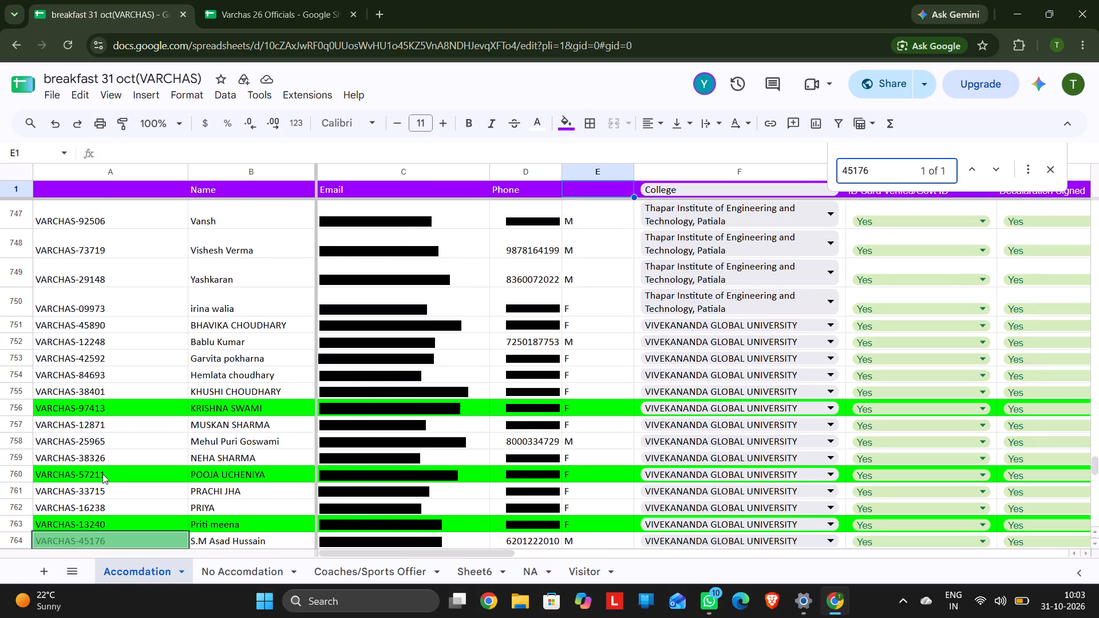
left_click(13, 538)
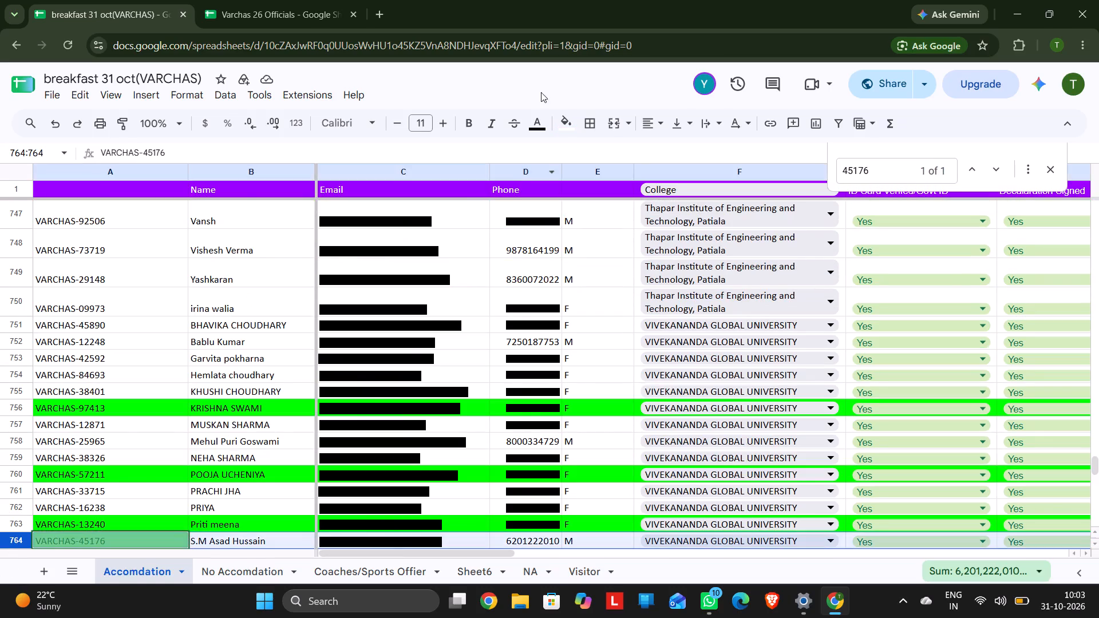
left_click(574, 136)
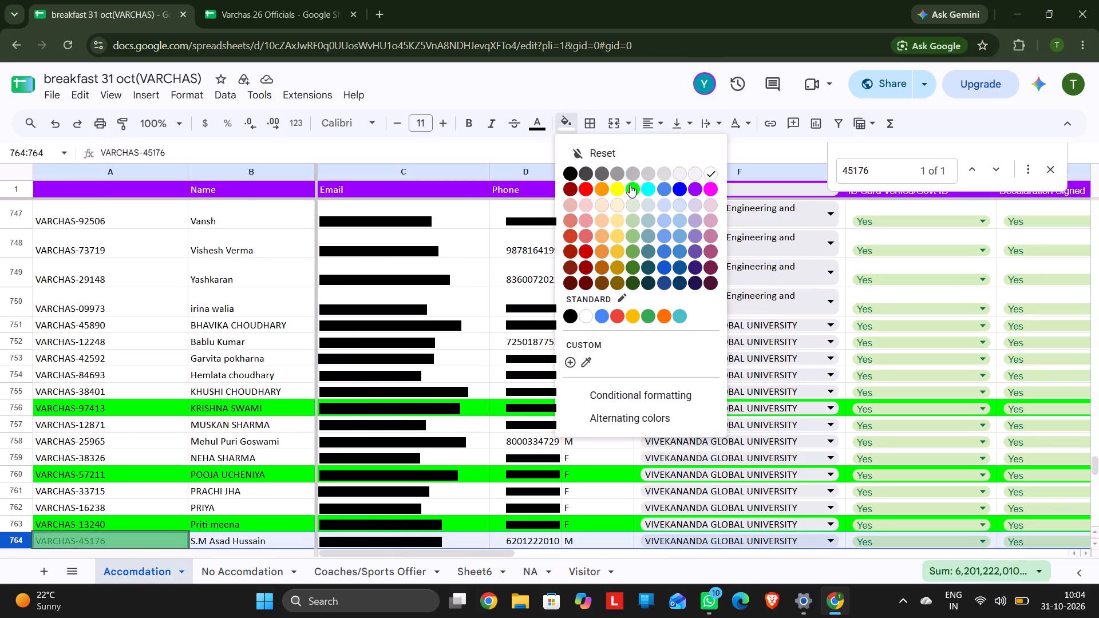
left_click(630, 185)
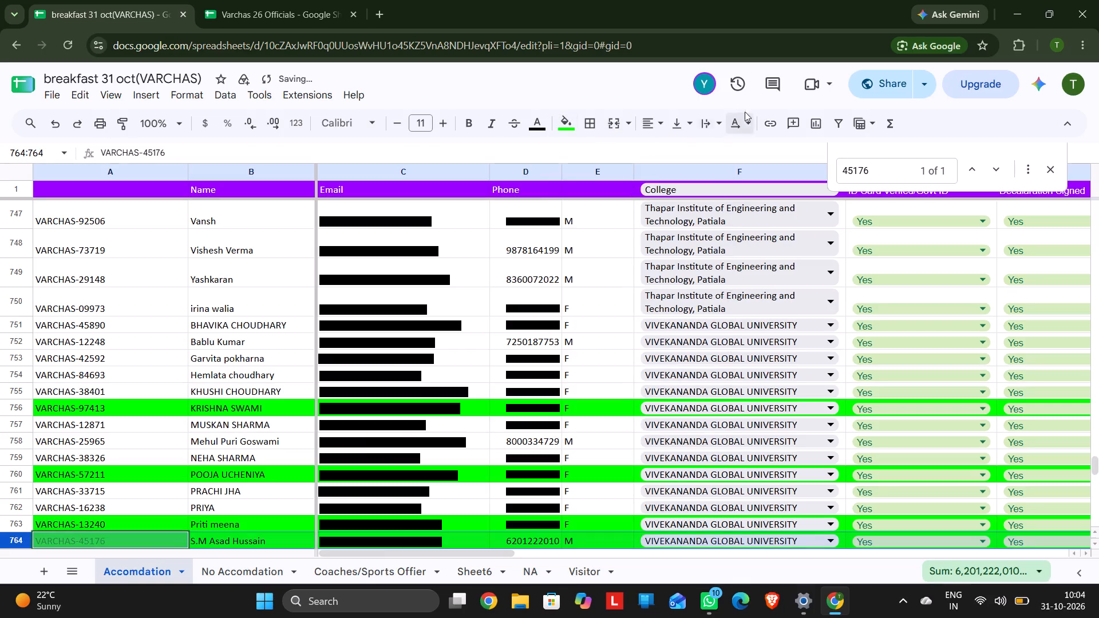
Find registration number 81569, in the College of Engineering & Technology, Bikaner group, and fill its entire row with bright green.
double_click(875, 163)
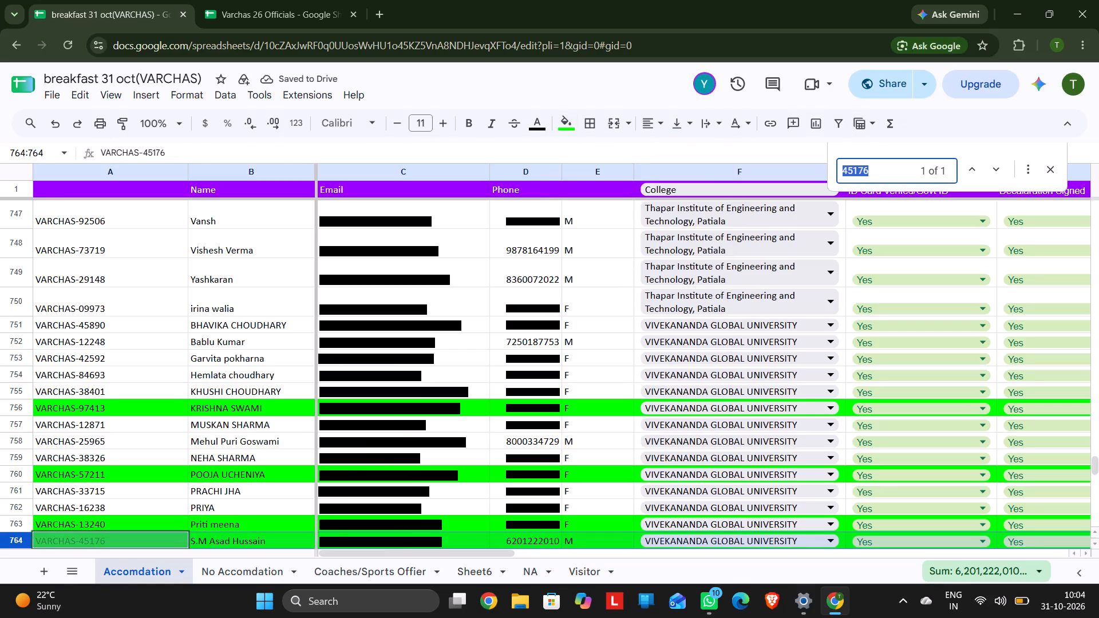
key("BackSpace")
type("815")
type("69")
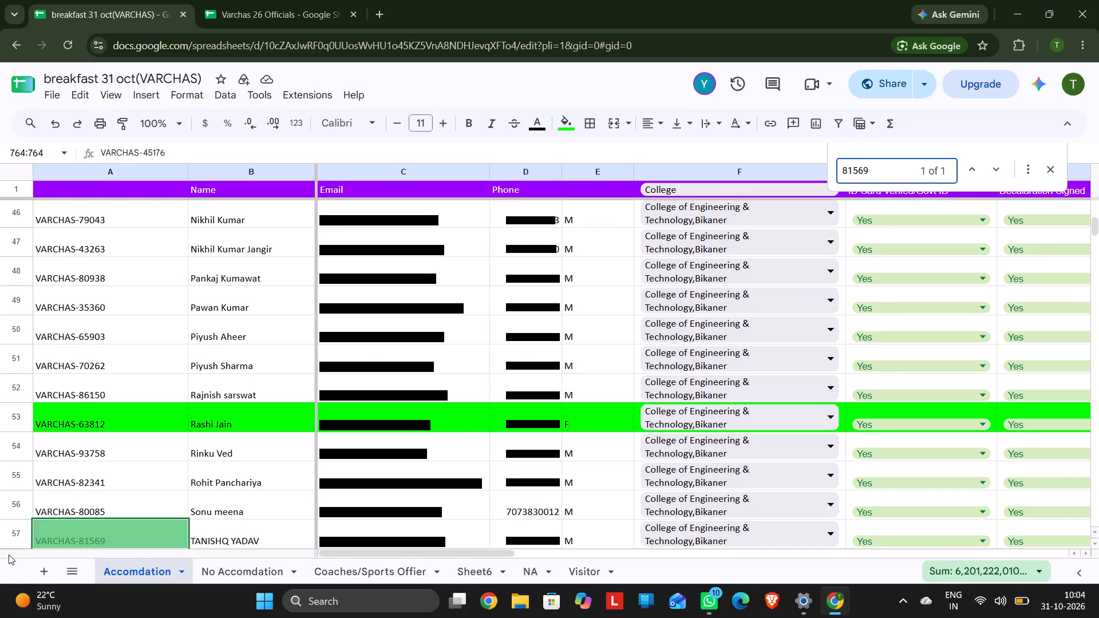
left_click(21, 540)
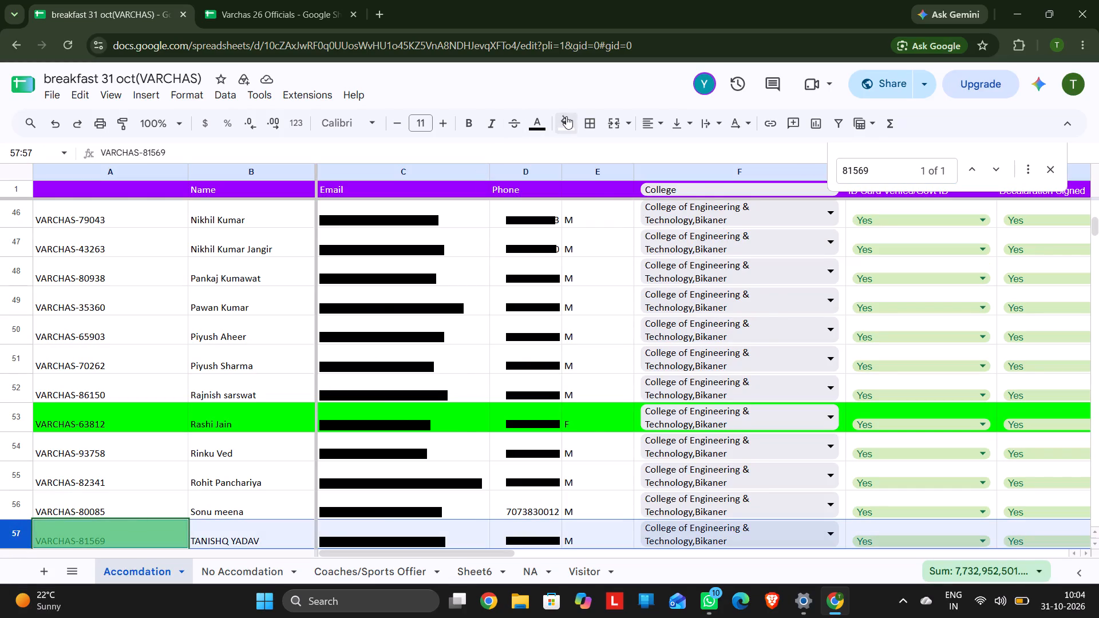
left_click(567, 116)
left_click(633, 187)
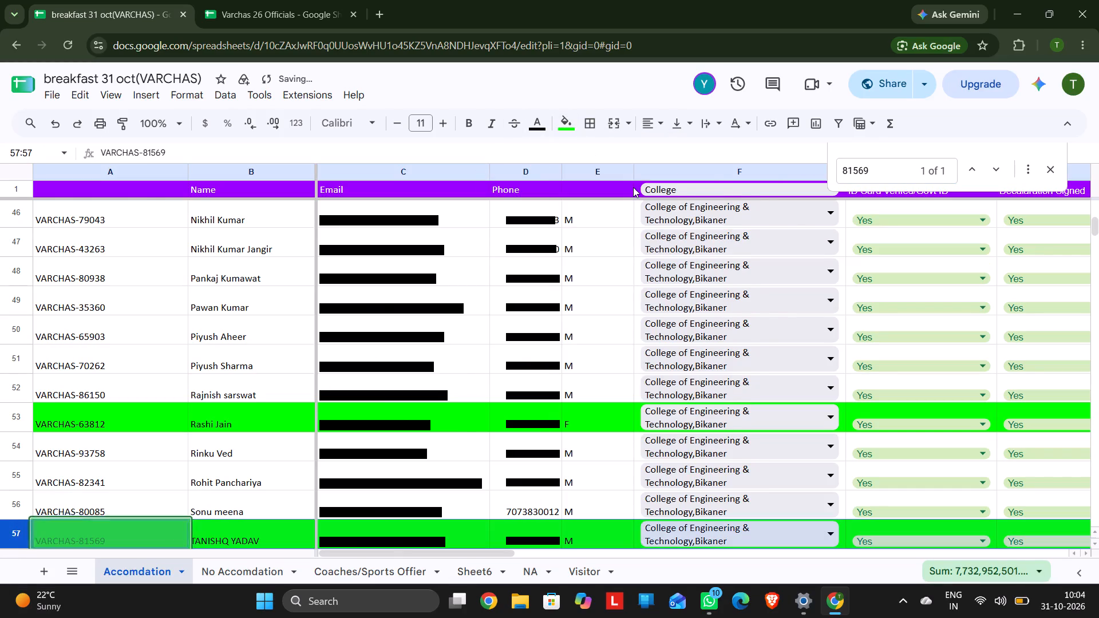
Search the Accomdation sheet for IITJ and examine the Indian Institute of Technology rows, especially the Jodhpur group and its green markings.
double_click(886, 170)
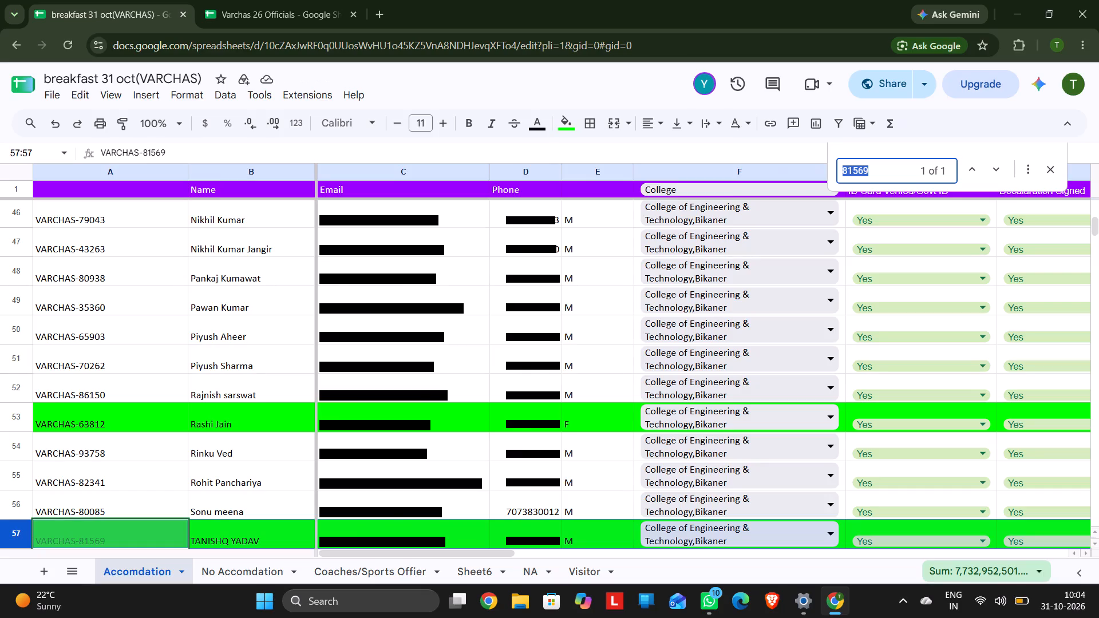
key("BackSpace")
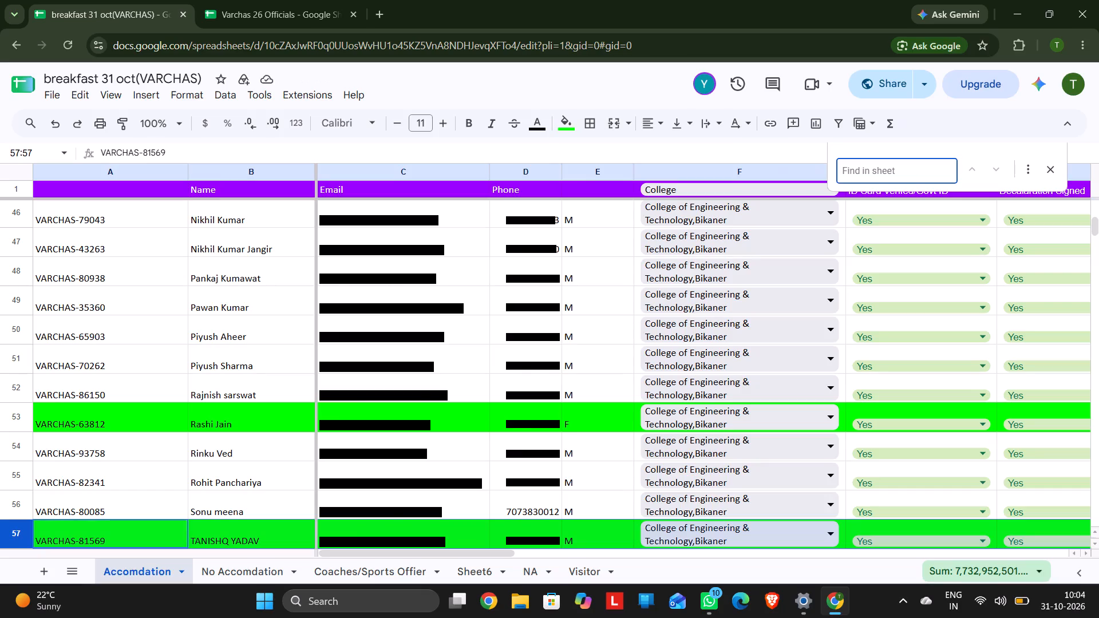
left_click(853, 175)
type("IIT")
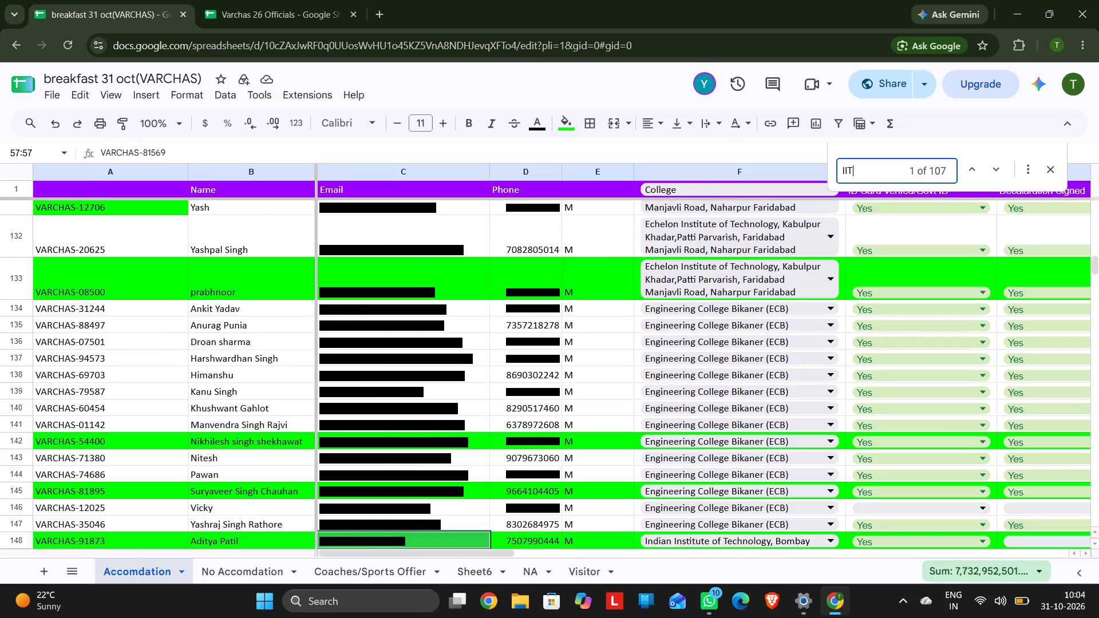
key("shift+j")
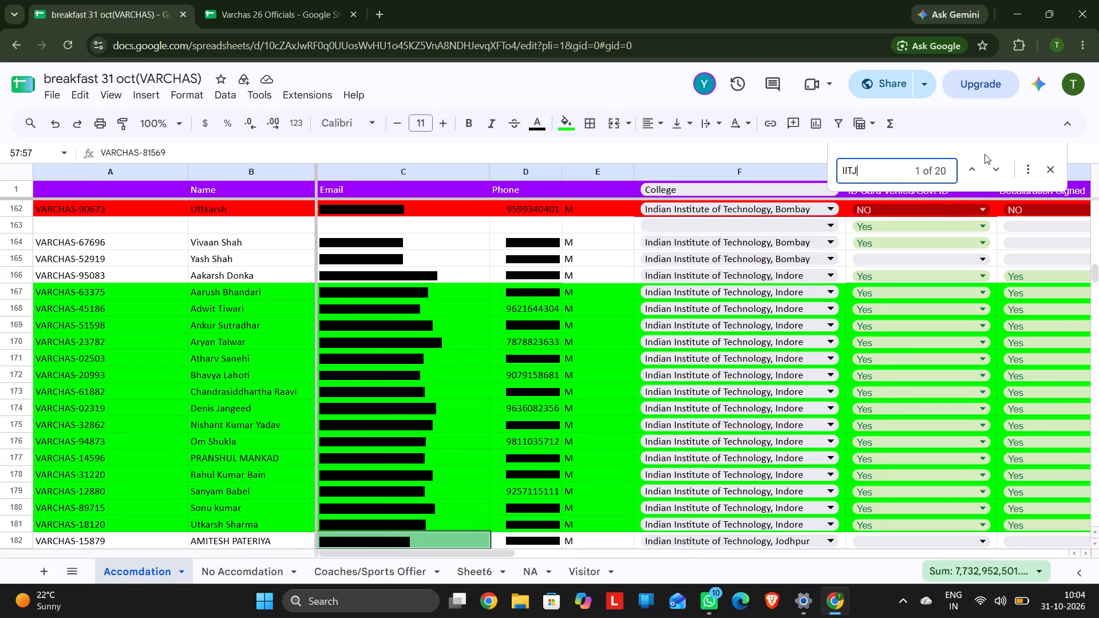
left_click(962, 166)
left_click(968, 167)
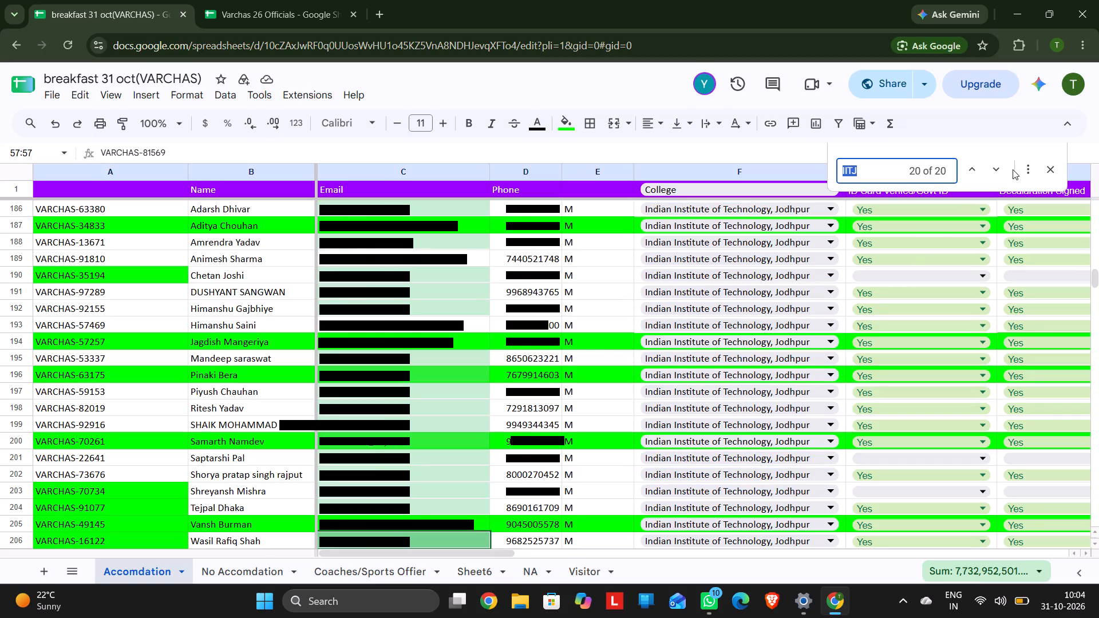
left_click(995, 173)
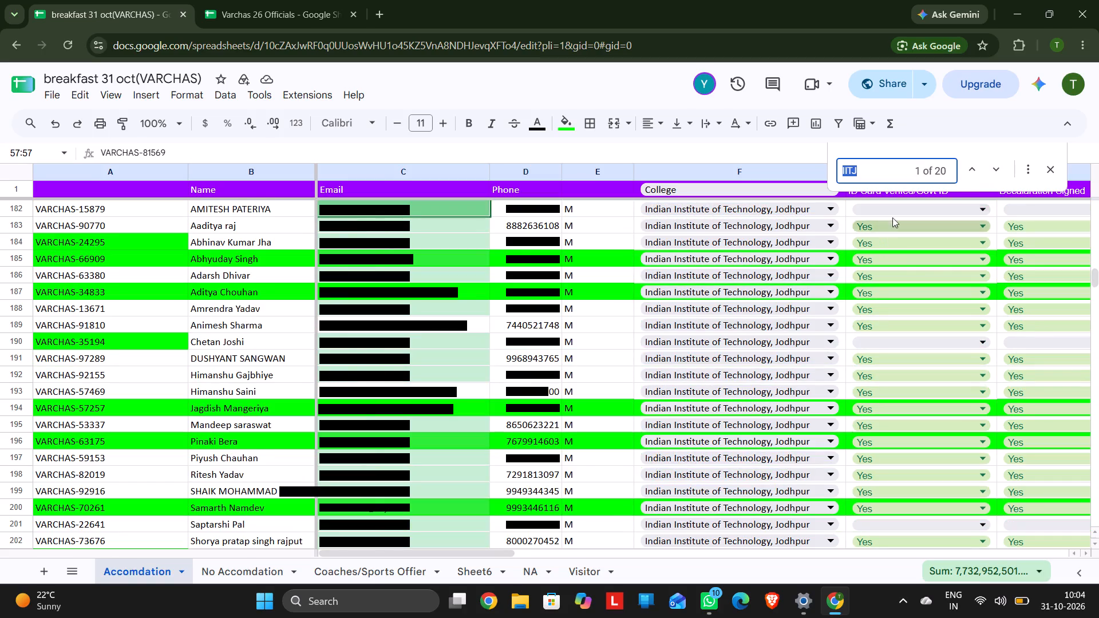
scroll(795, 284, "down", 3)
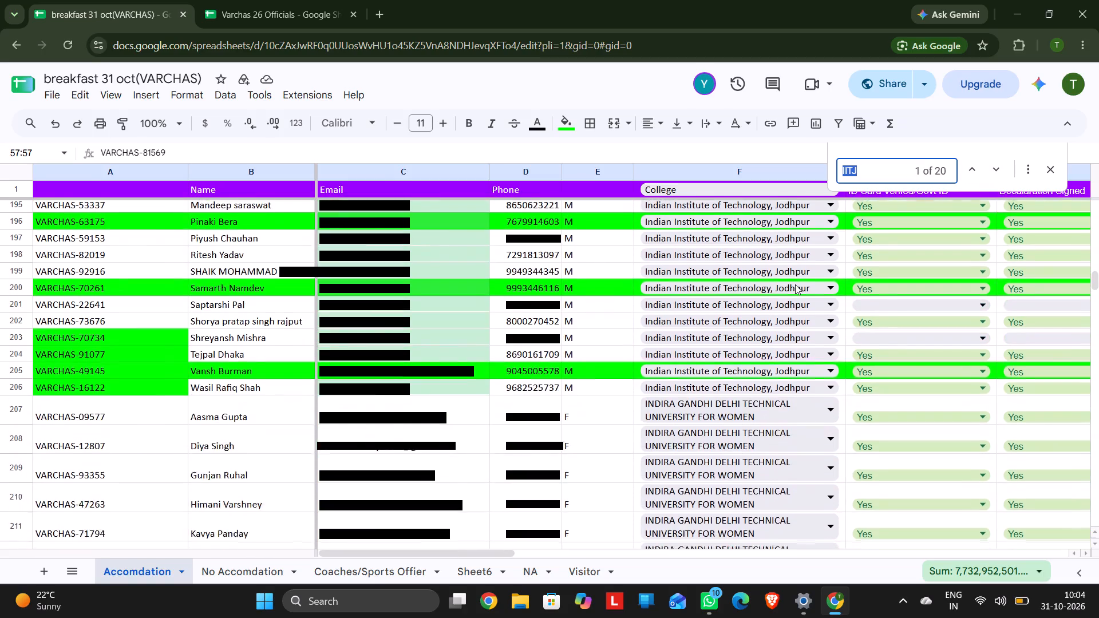
scroll(795, 284, "up", 5)
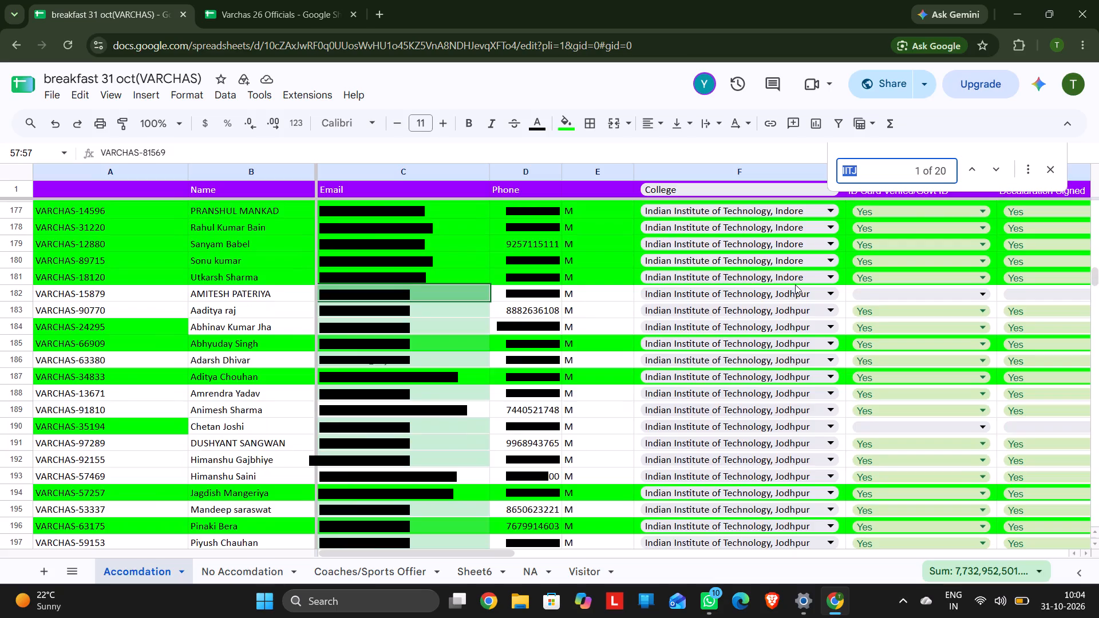
scroll(795, 284, "up", 2)
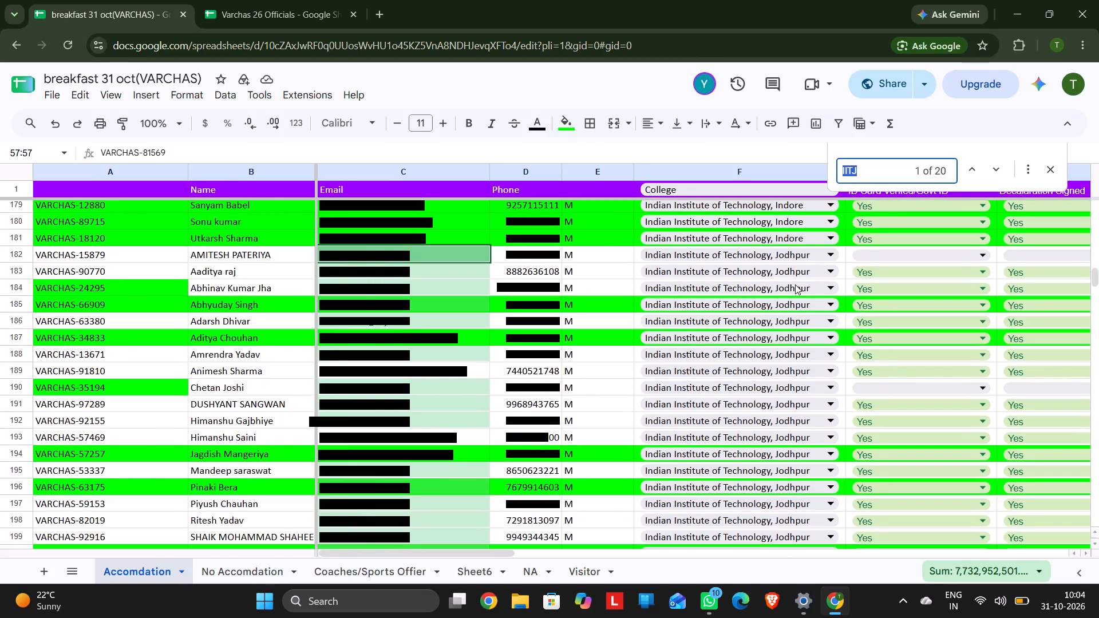
scroll(795, 284, "down", 2)
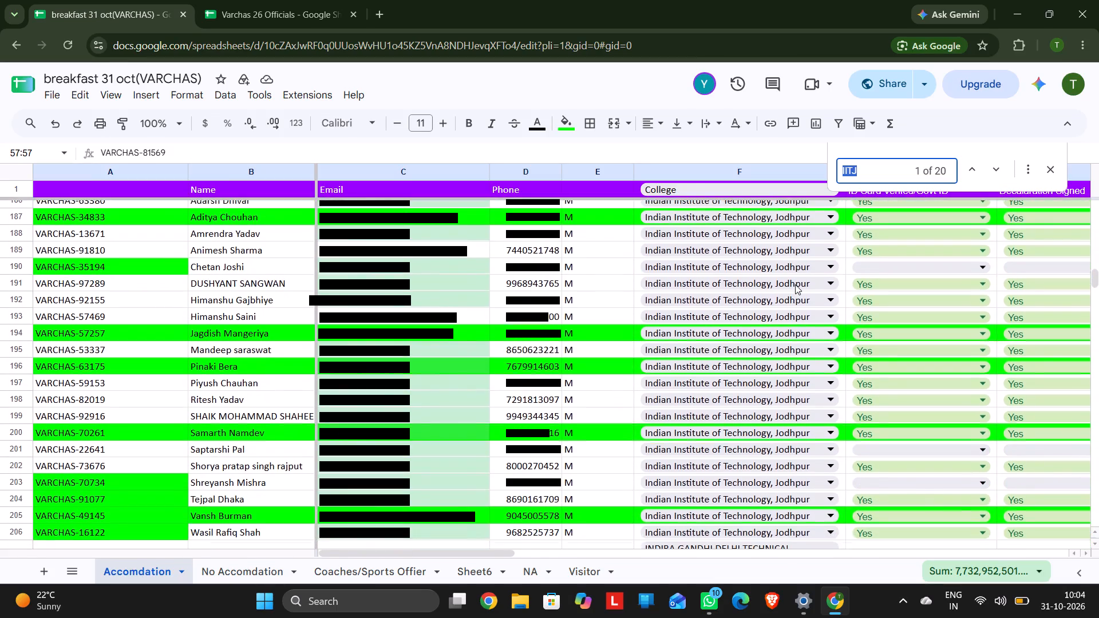
scroll(795, 284, "down", 3)
scroll(795, 284, "up", 1)
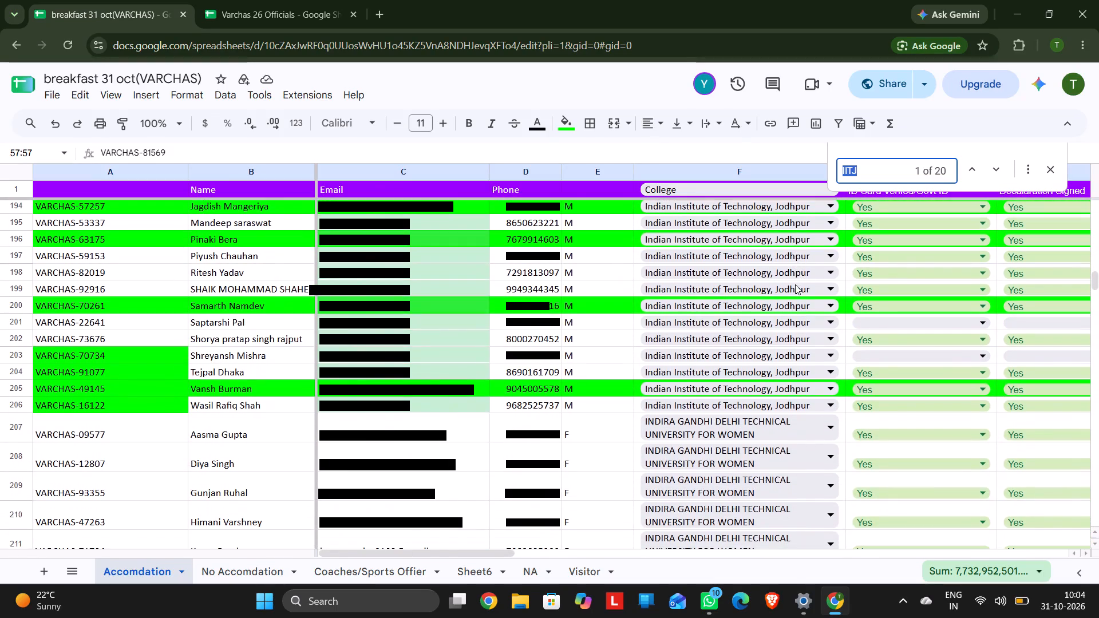
scroll(795, 284, "up", 1)
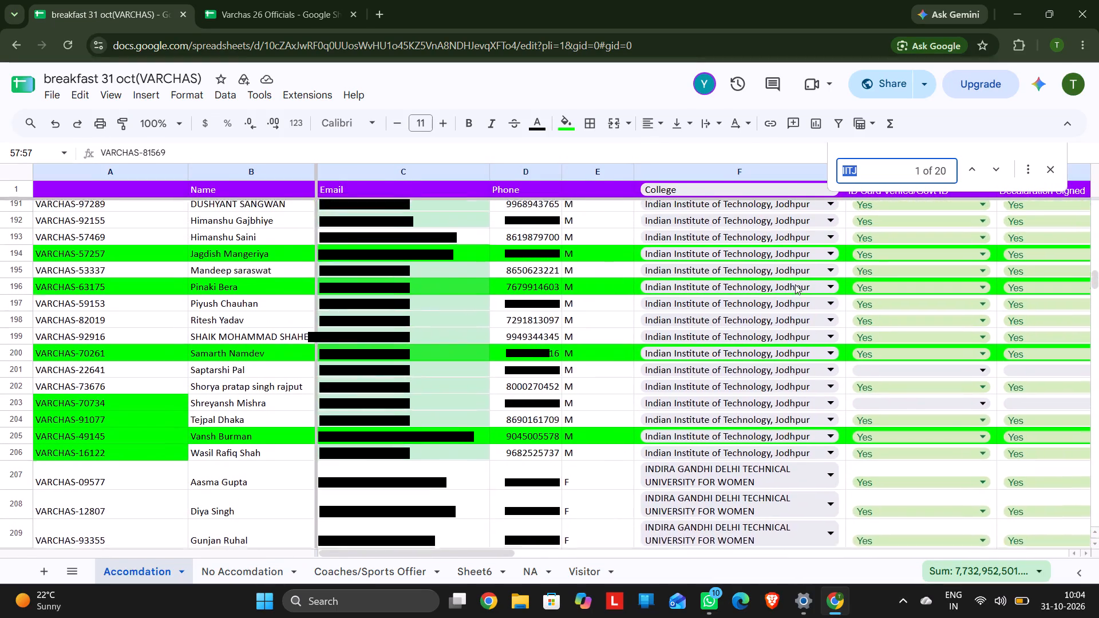
scroll(795, 284, "up", 2)
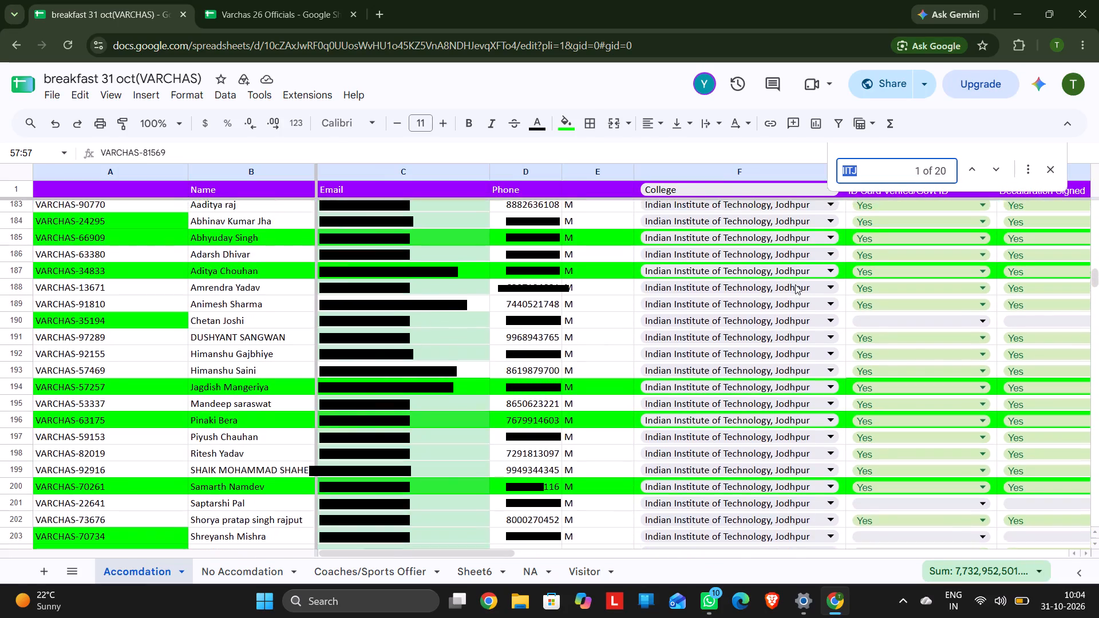
scroll(795, 284, "up", 2)
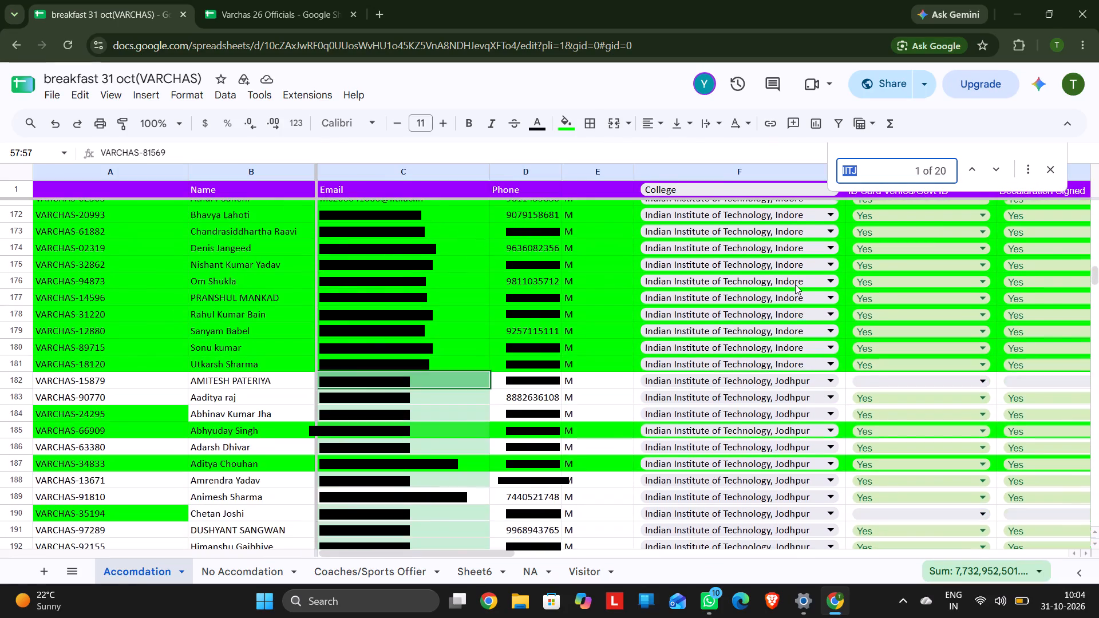
scroll(795, 284, "up", 3)
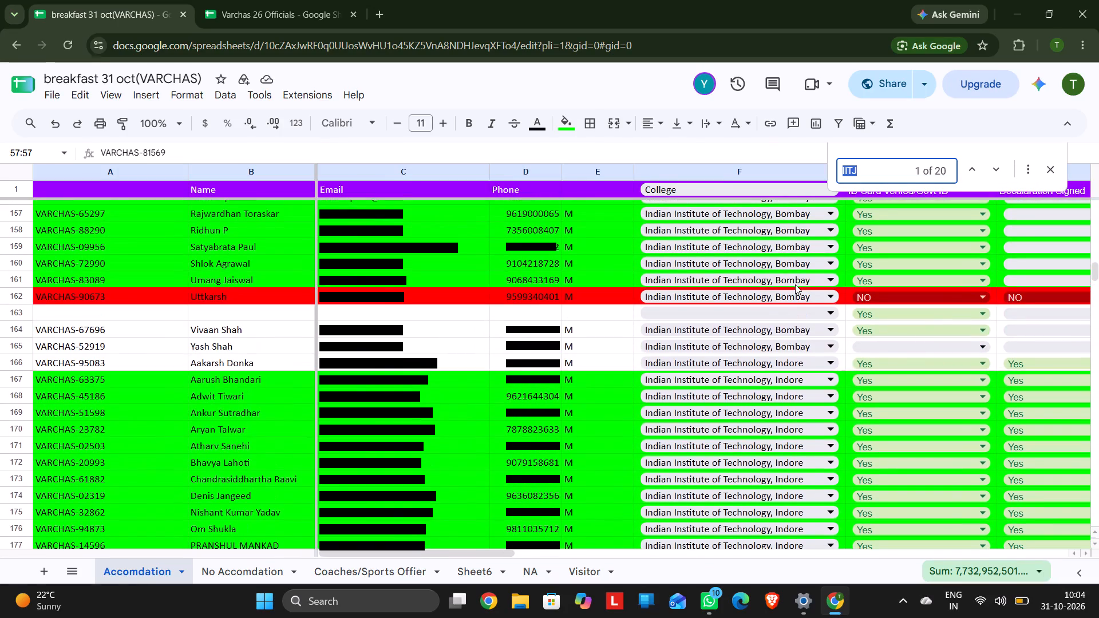
scroll(795, 284, "up", 1)
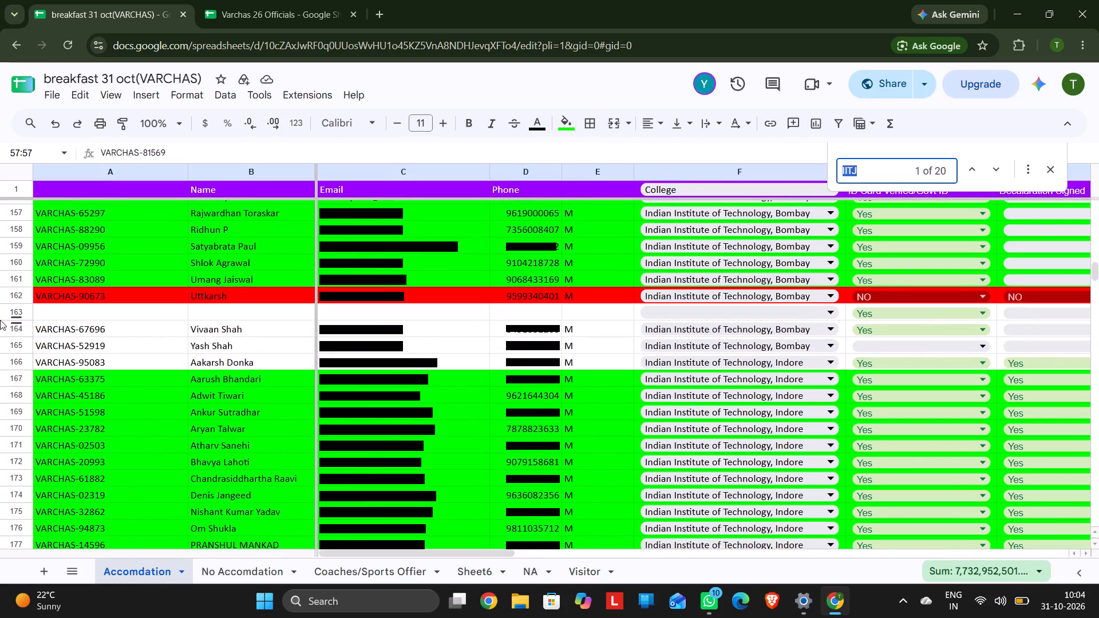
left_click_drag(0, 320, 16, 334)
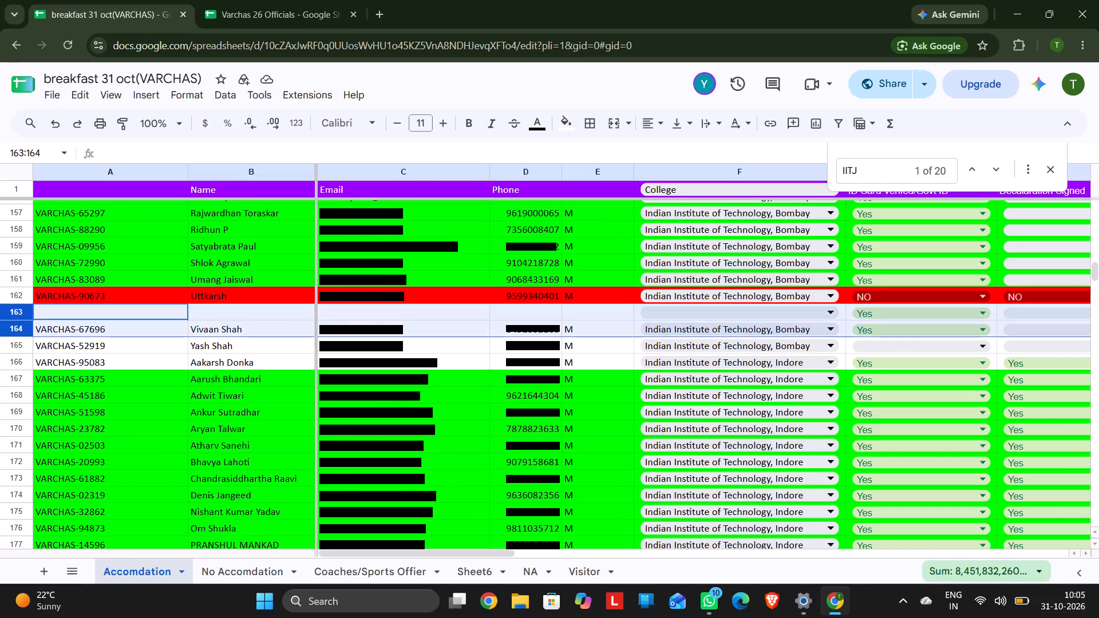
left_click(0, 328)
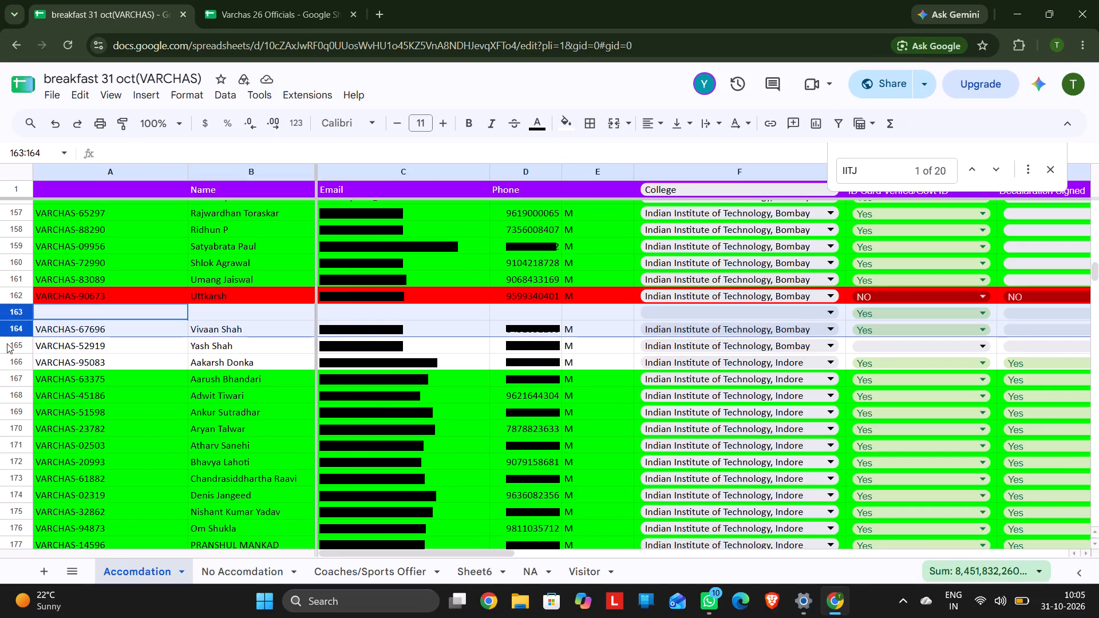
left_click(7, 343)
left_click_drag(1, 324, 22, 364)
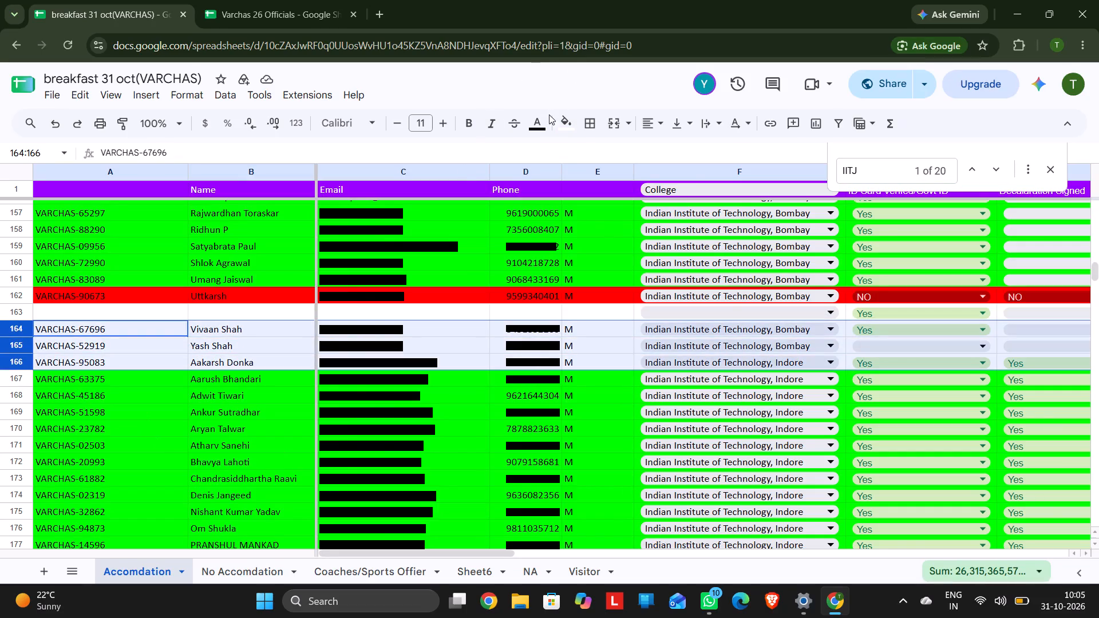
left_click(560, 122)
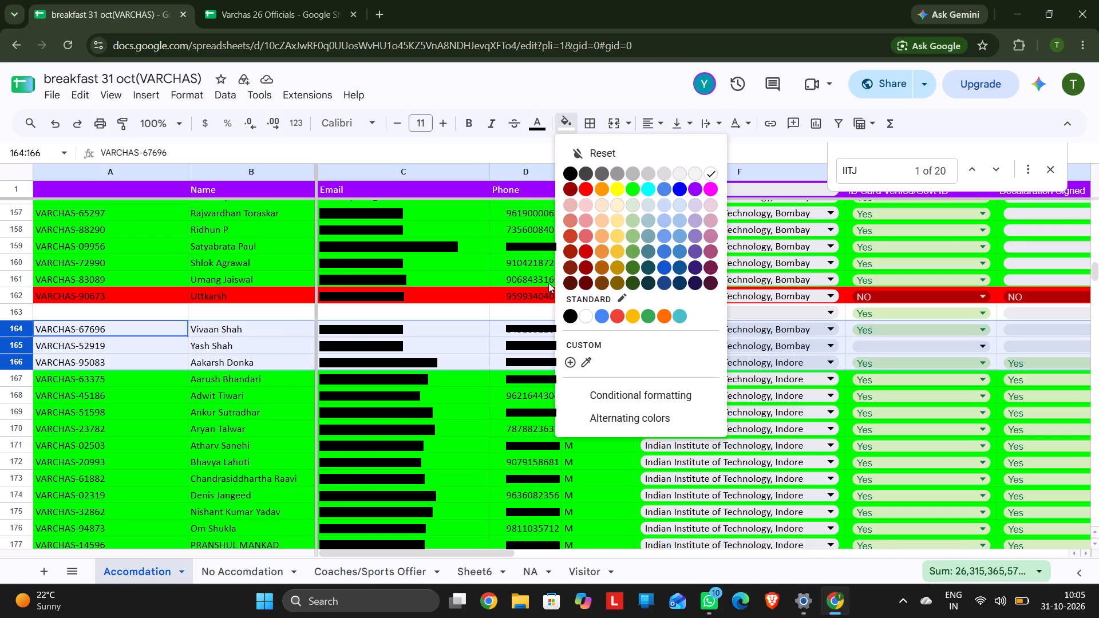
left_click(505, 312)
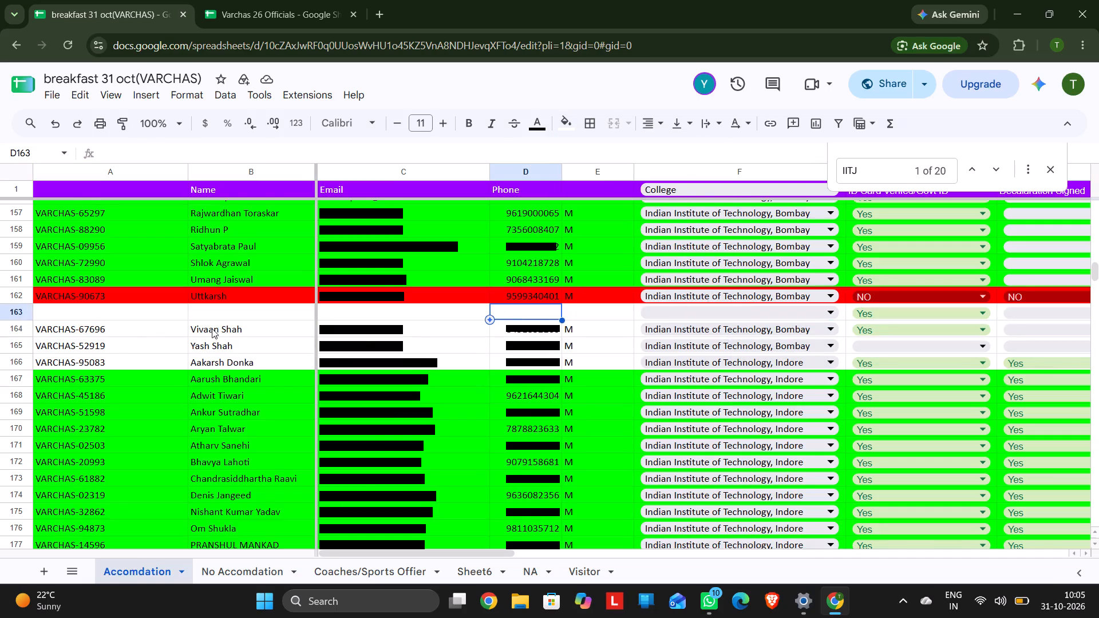
scroll(223, 346, "up", 5)
scroll(223, 346, "down", 2)
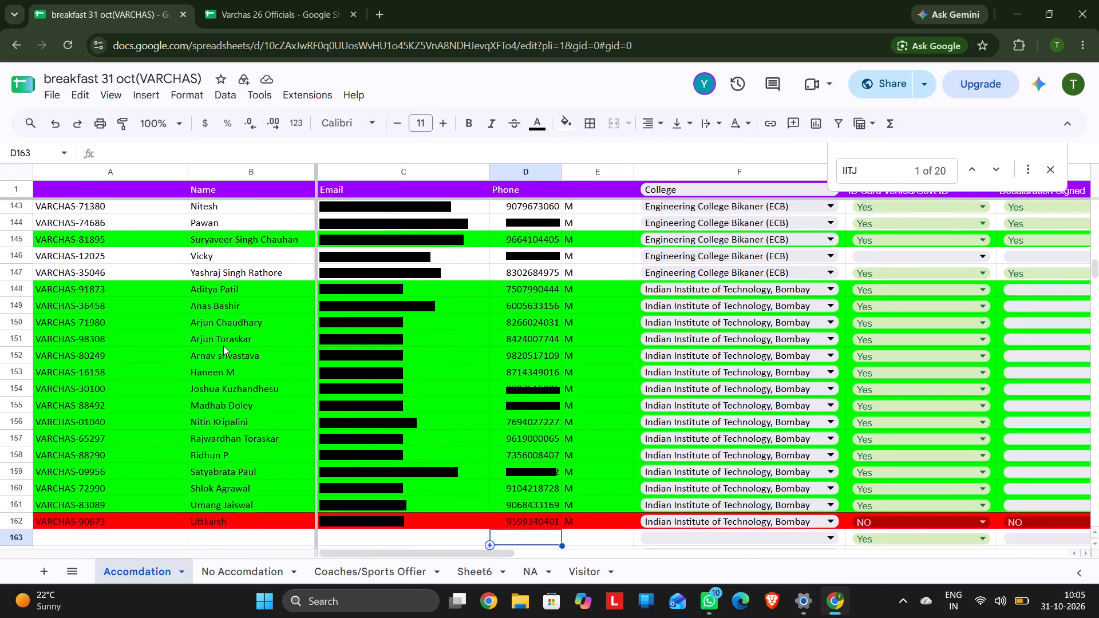
scroll(223, 346, "down", 2)
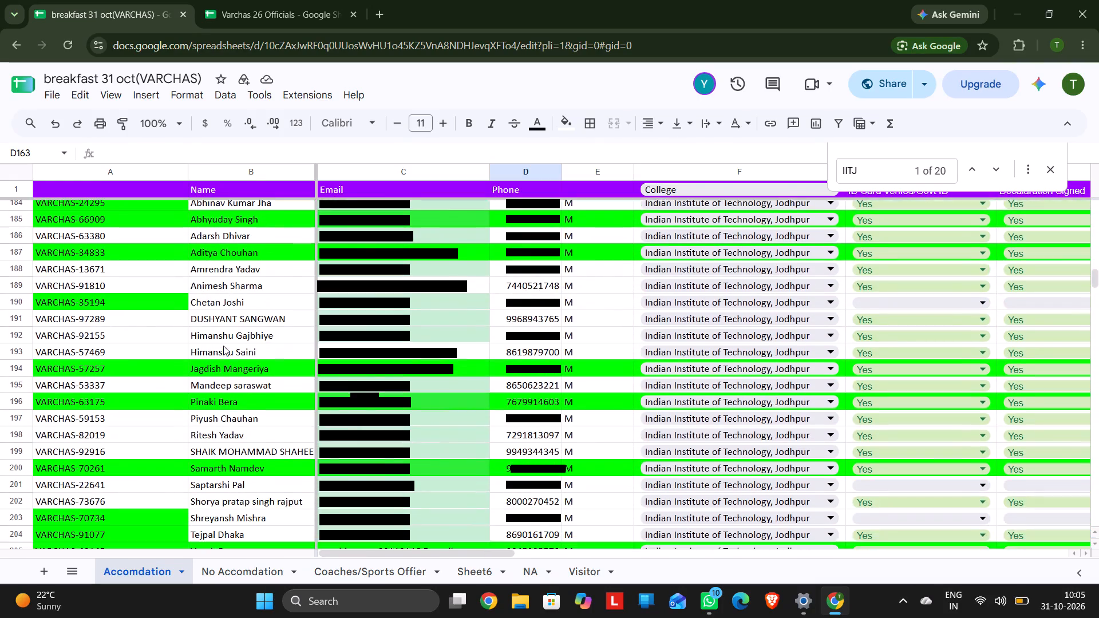
scroll(223, 346, "down", 1)
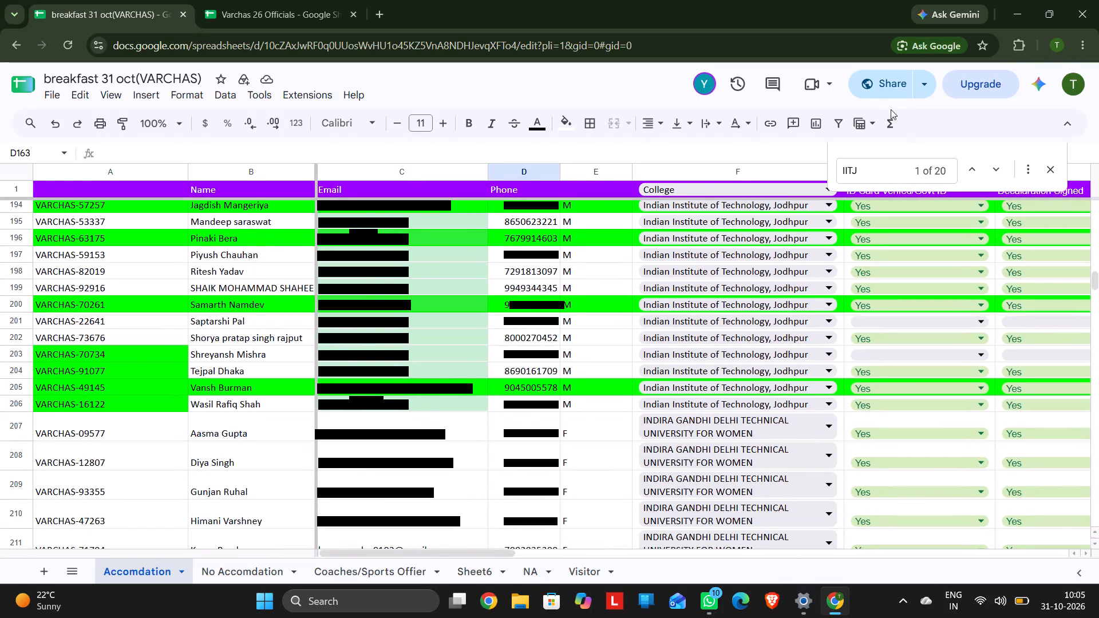
double_click(877, 168)
key("BackSpace")
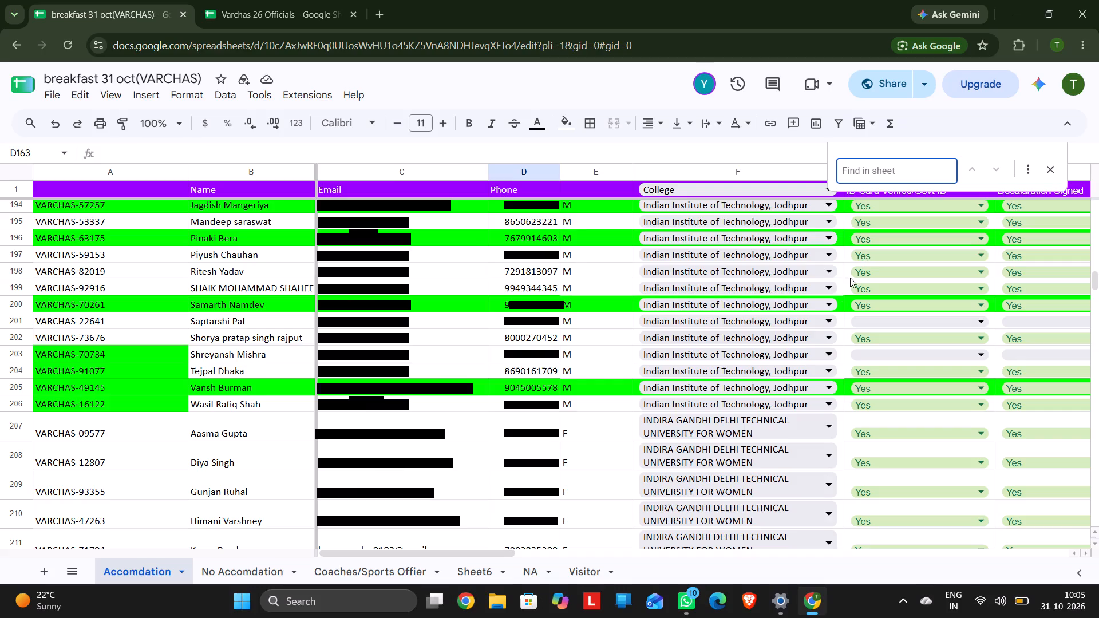
left_click(930, 171)
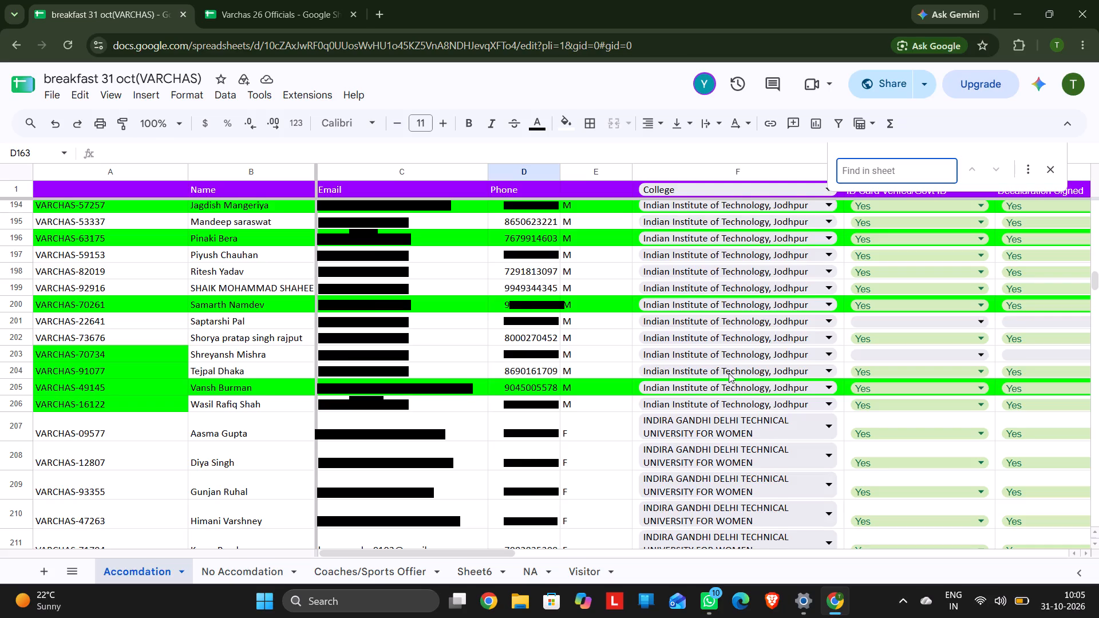
scroll(727, 374, "up", 2)
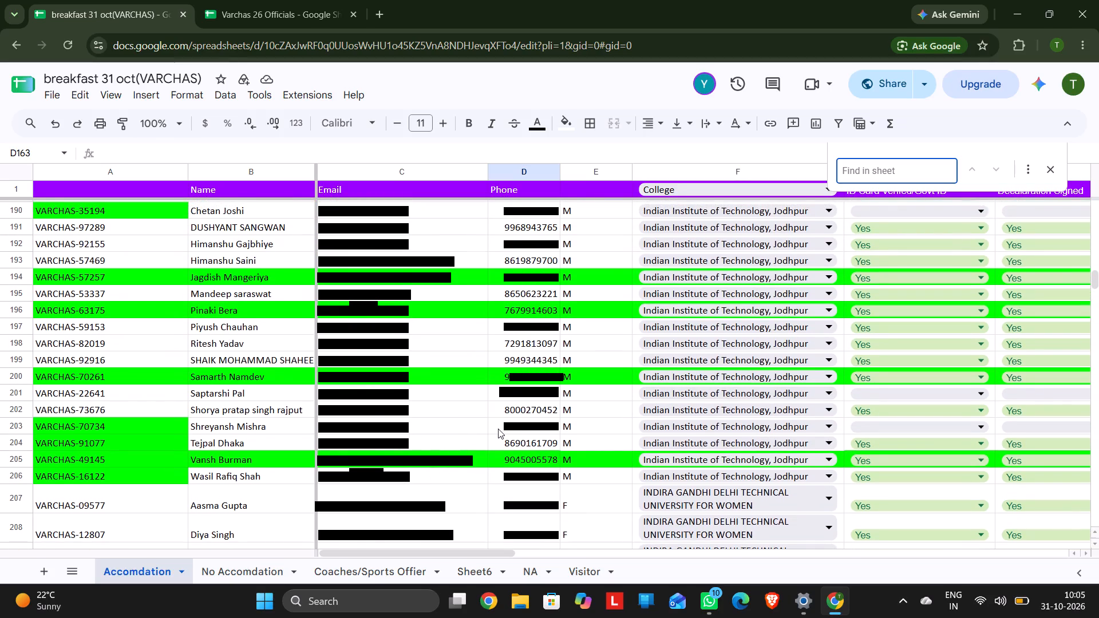
scroll(498, 429, "up", 1)
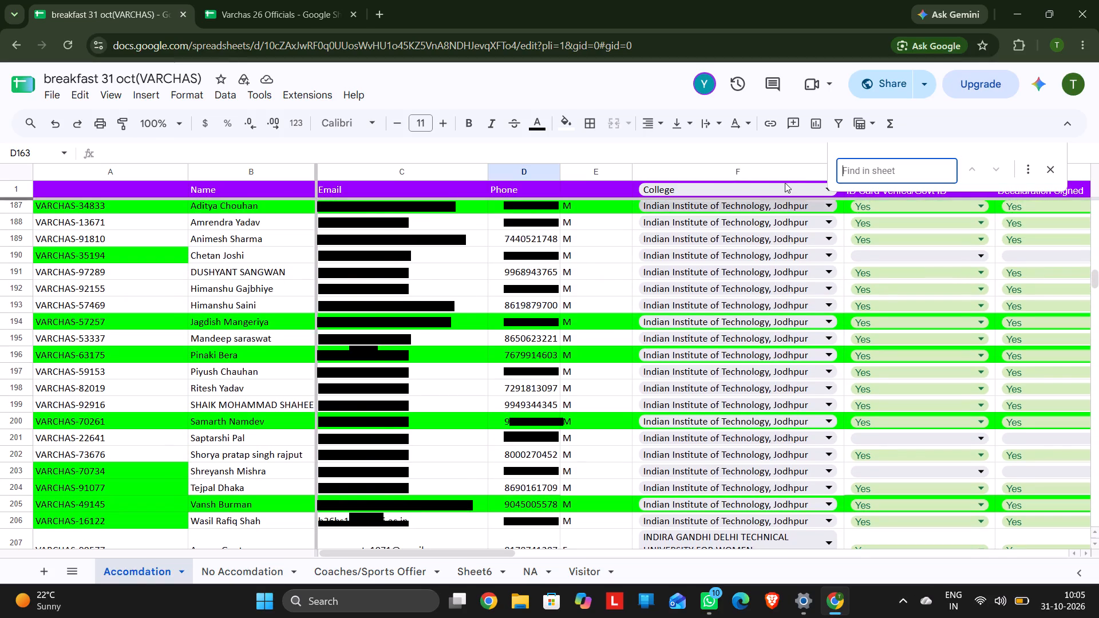
left_click(861, 164)
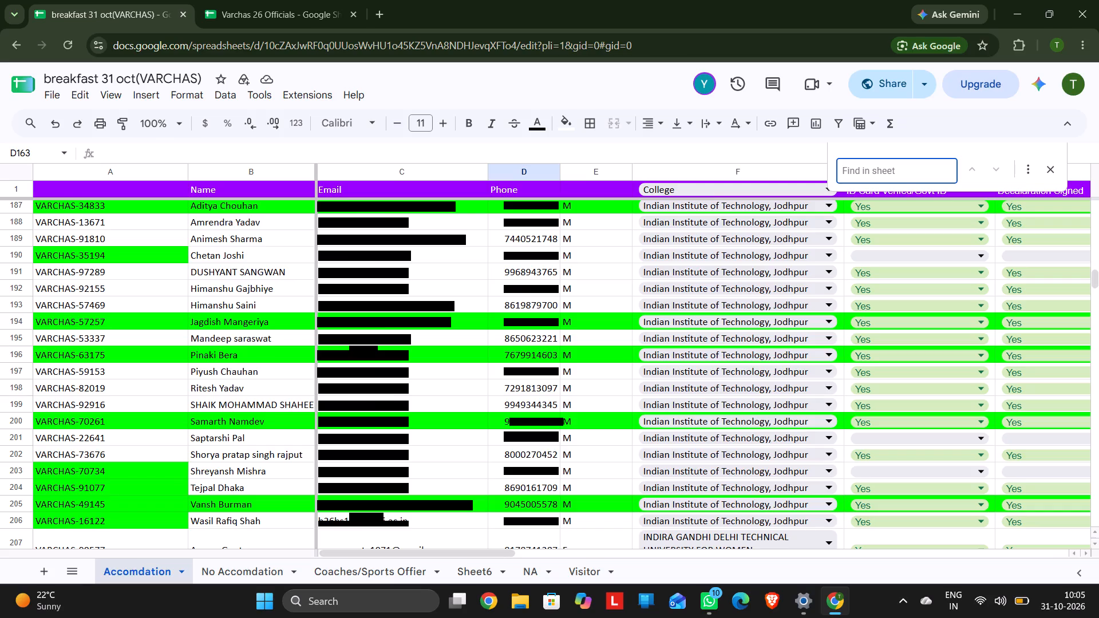
type("22641")
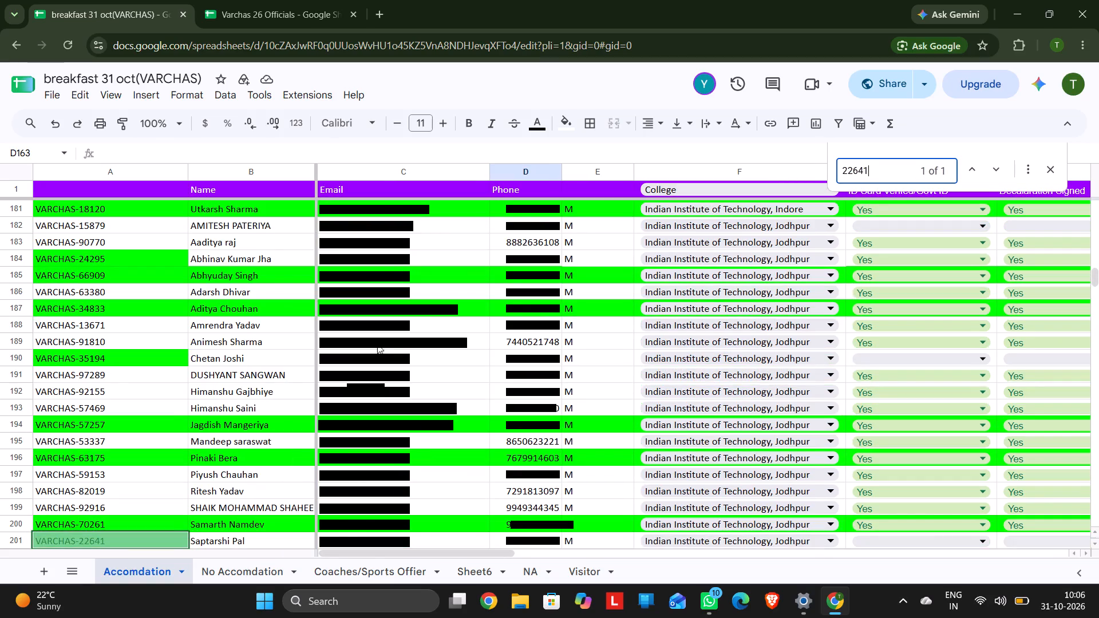
left_click(15, 541)
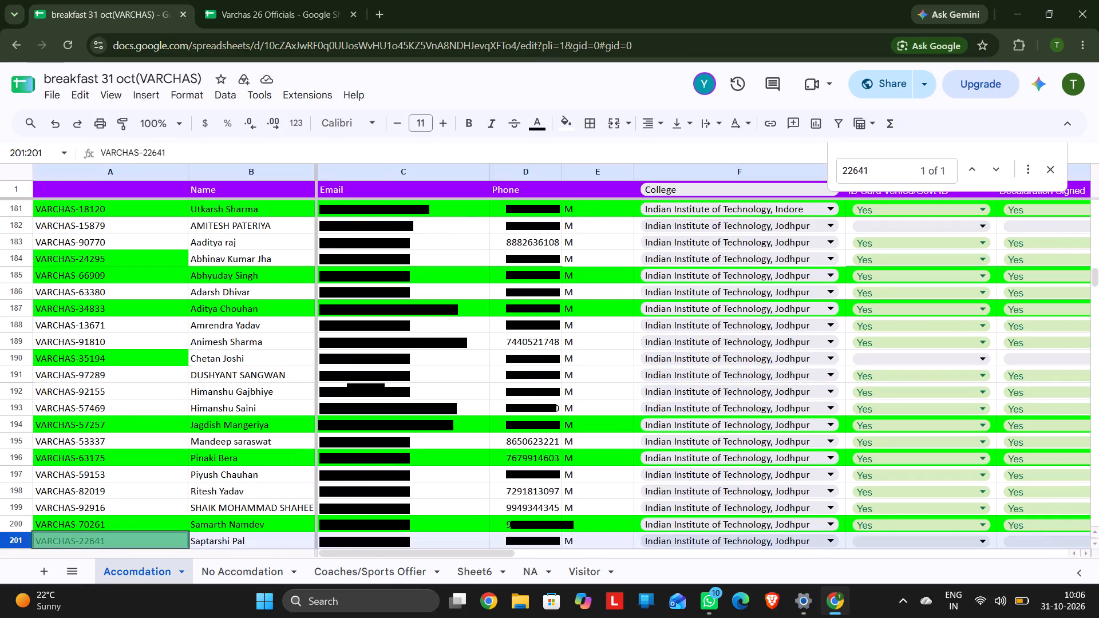
left_click_drag(564, 121, 618, 173)
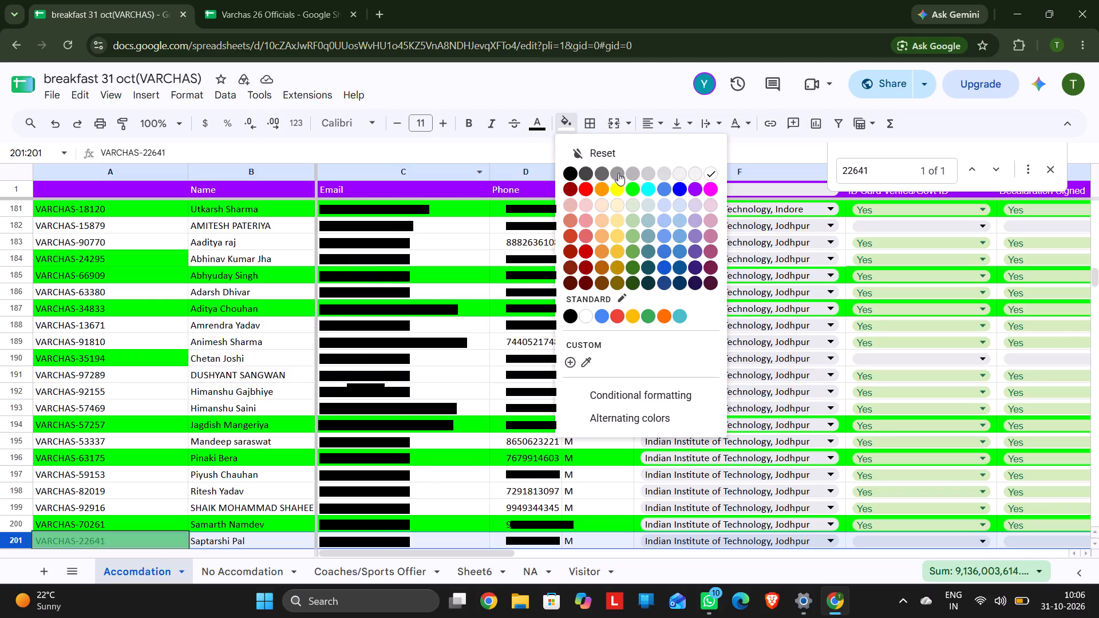
left_click_drag(618, 173, 632, 189)
left_click(632, 189)
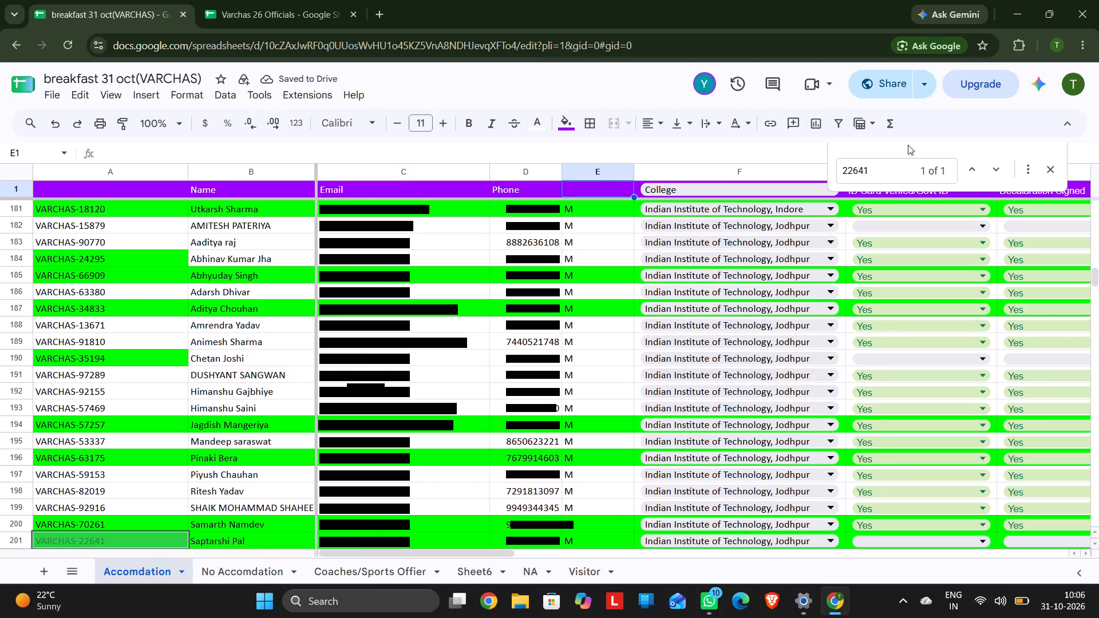
double_click(874, 176)
key("BackSpace")
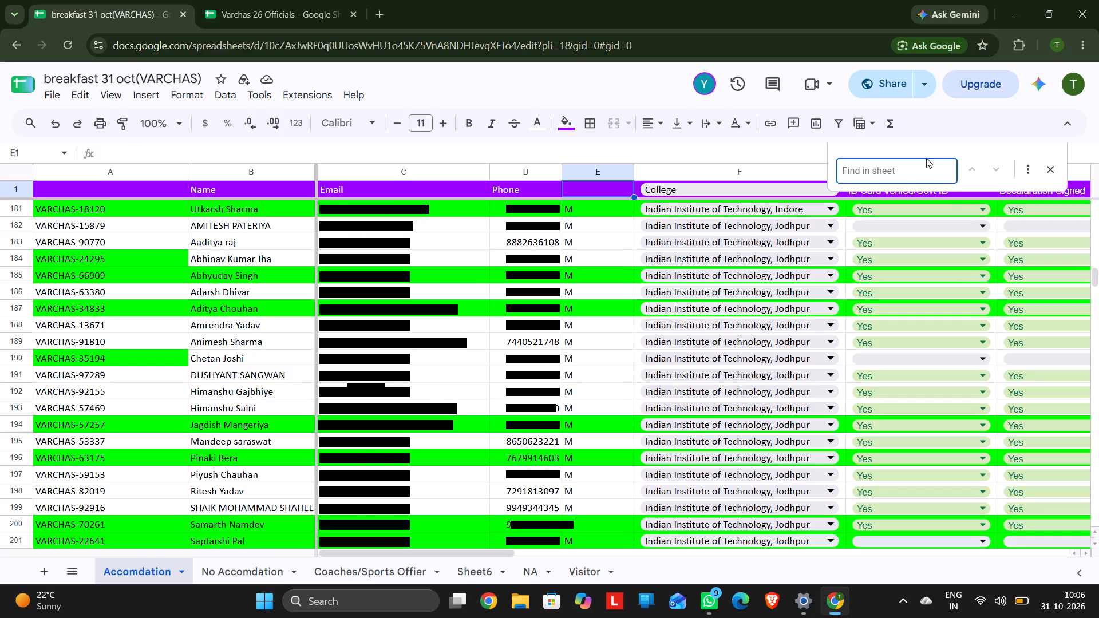
type("366")
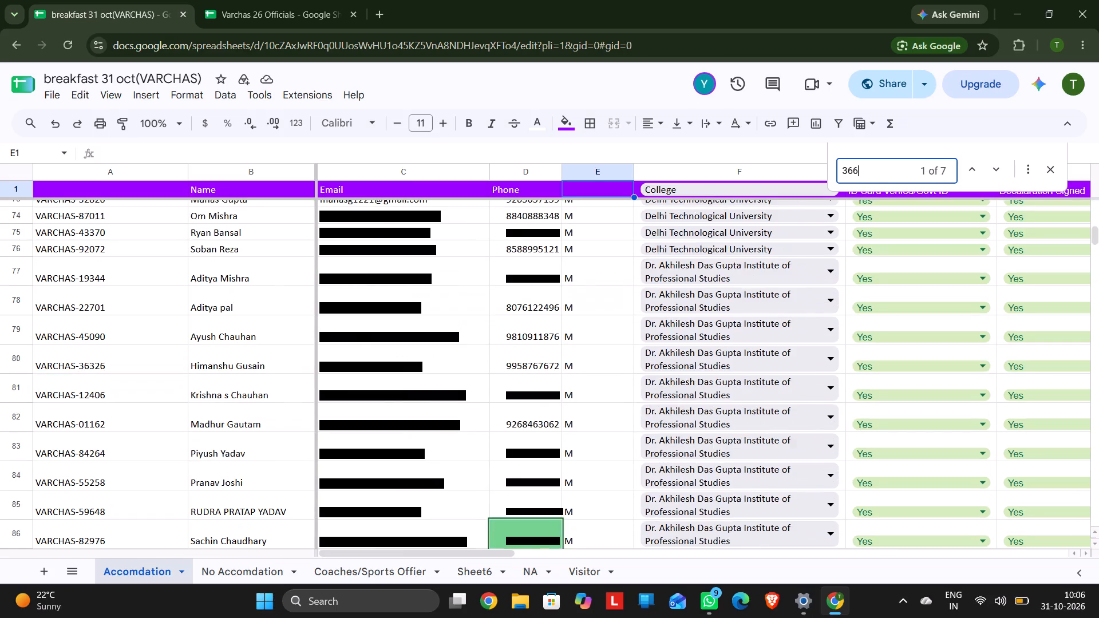
key("9")
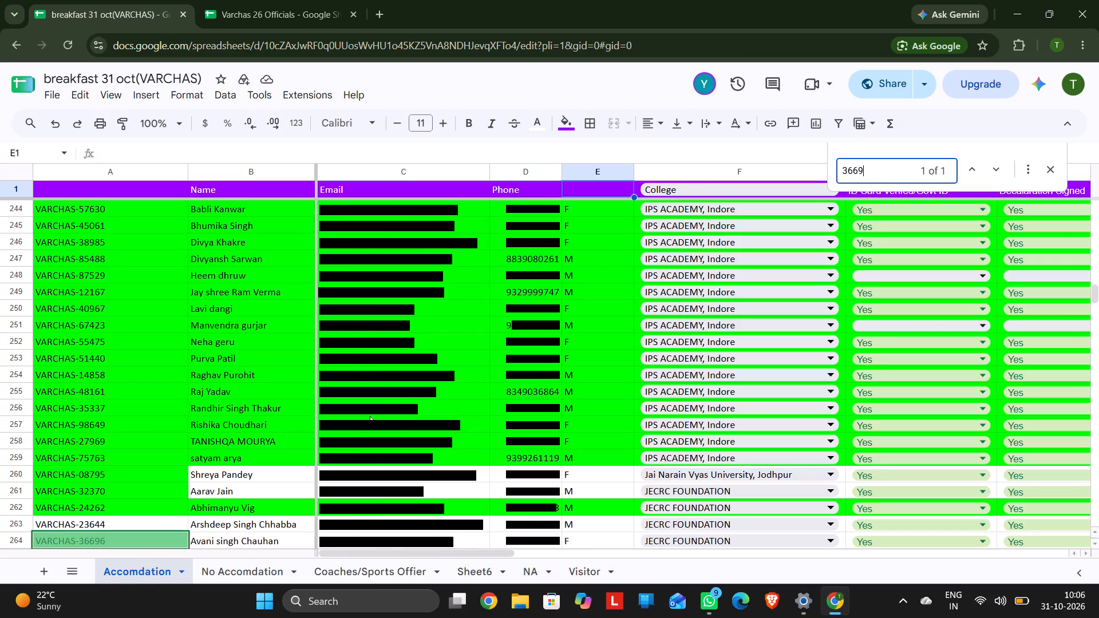
left_click(17, 541)
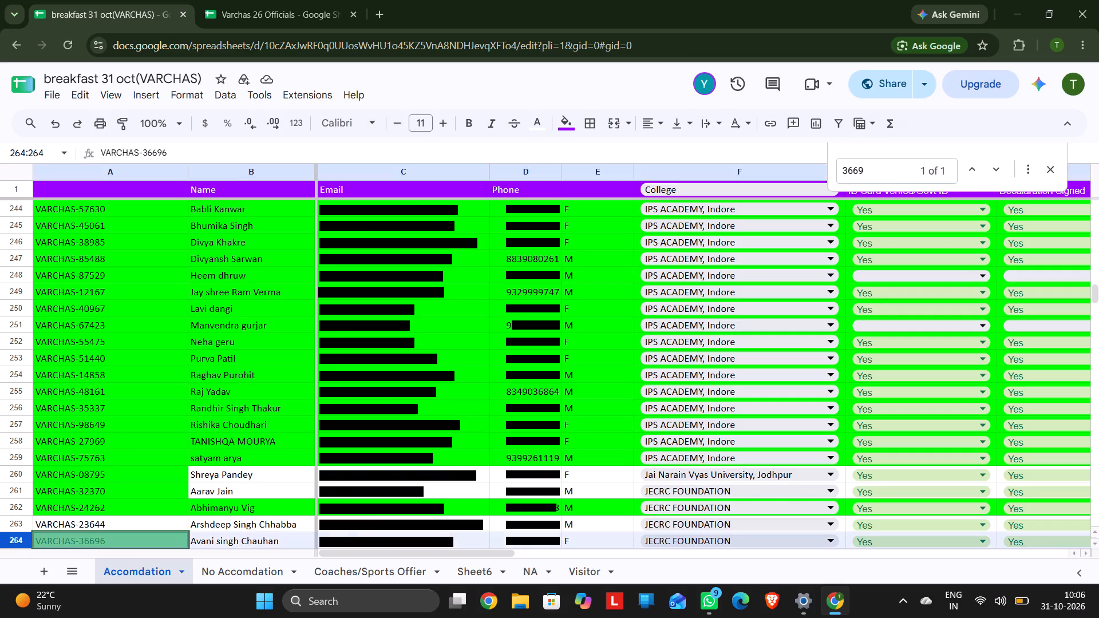
left_click(566, 117)
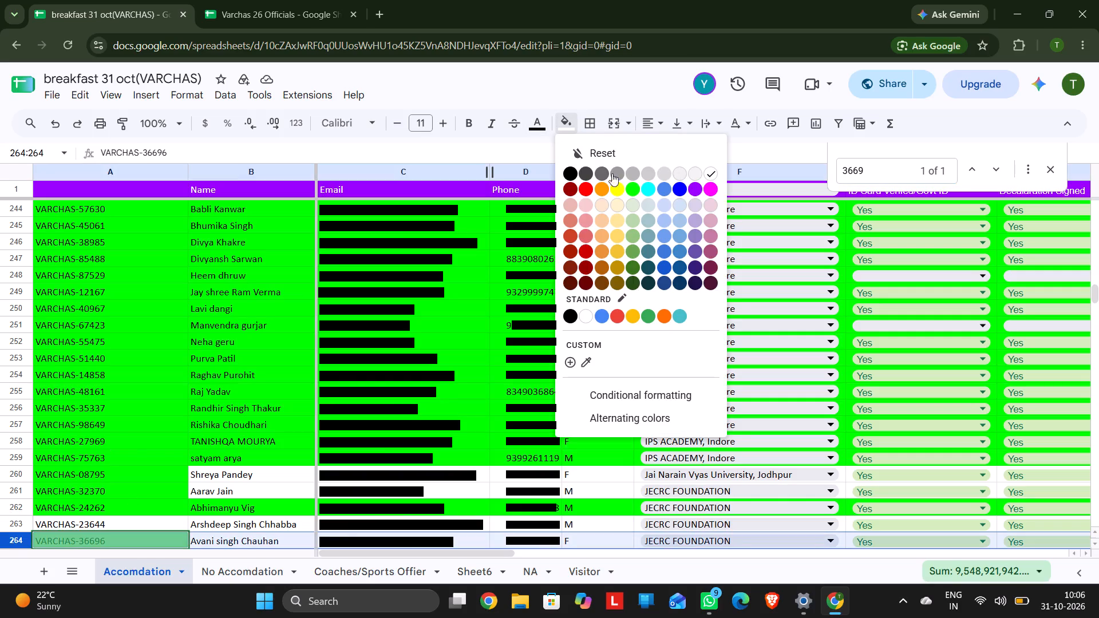
left_click(630, 188)
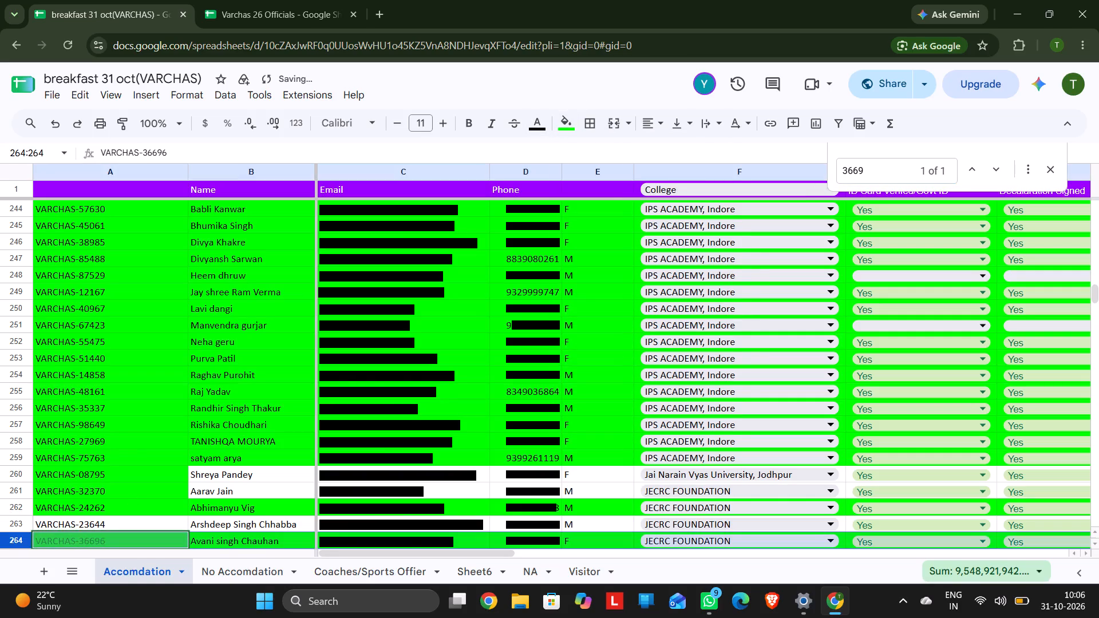
double_click(864, 169)
key("BackSpace")
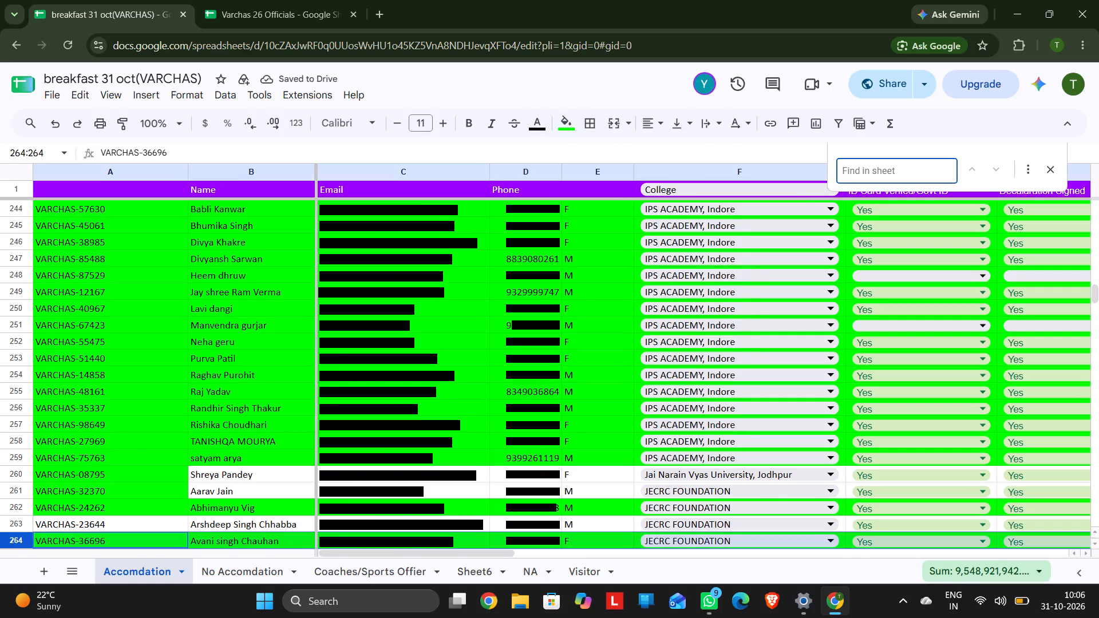
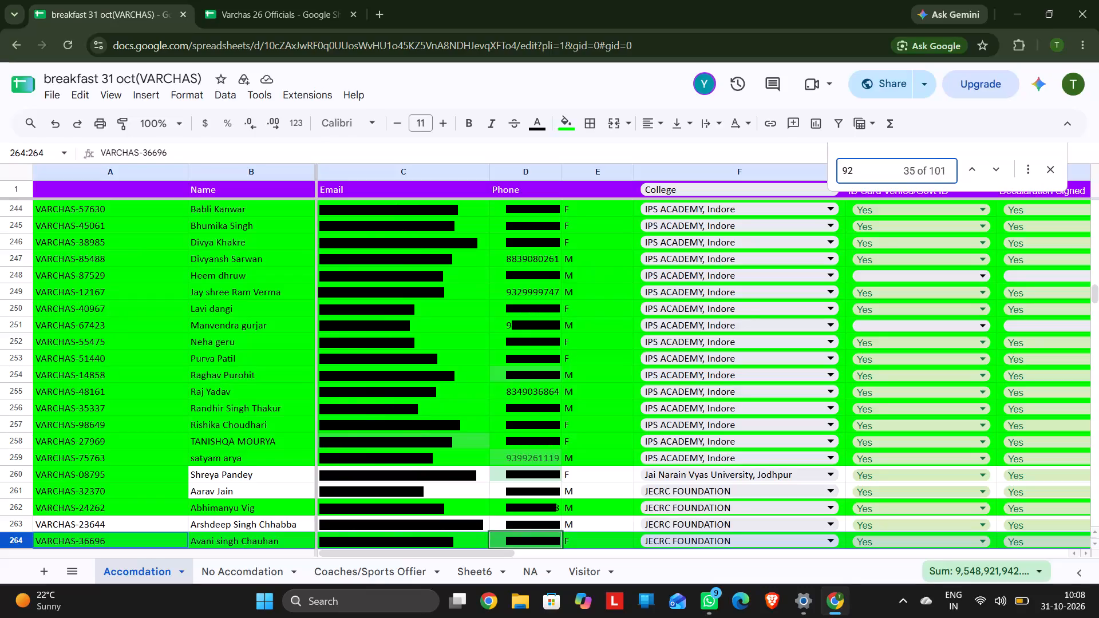
type("127")
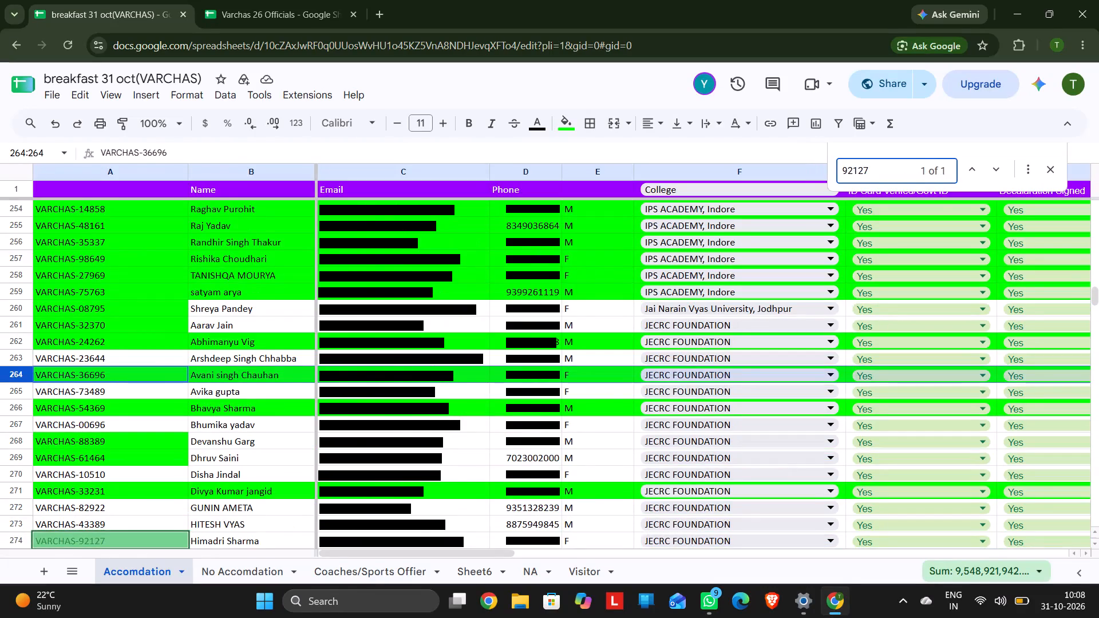
left_click(15, 538)
left_click_drag(568, 123, 597, 160)
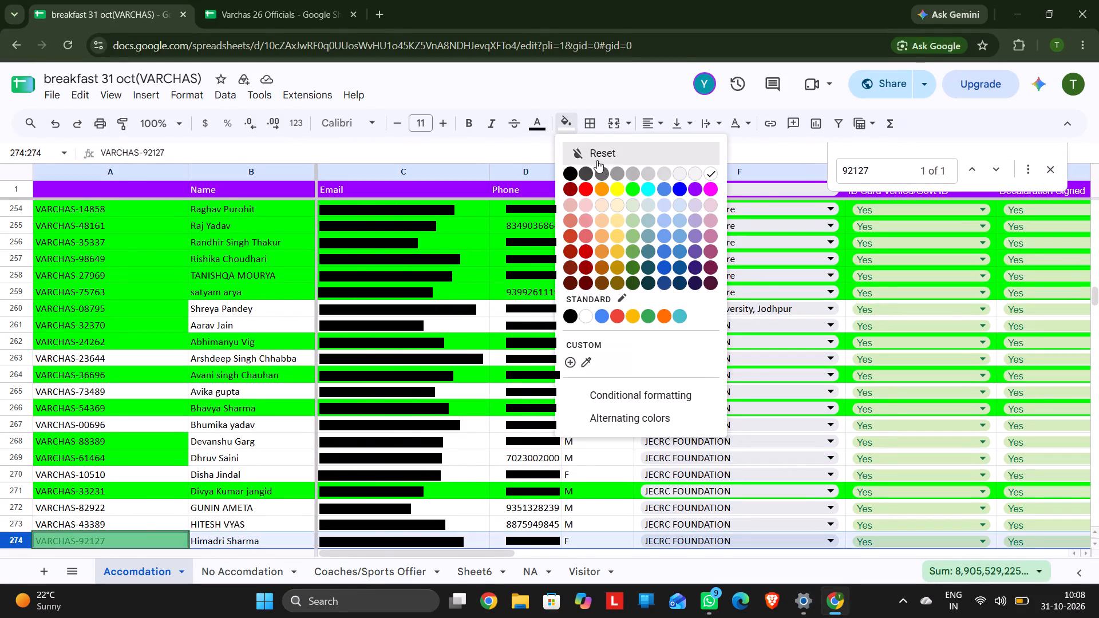
left_click_drag(597, 160, 633, 191)
left_click(633, 191)
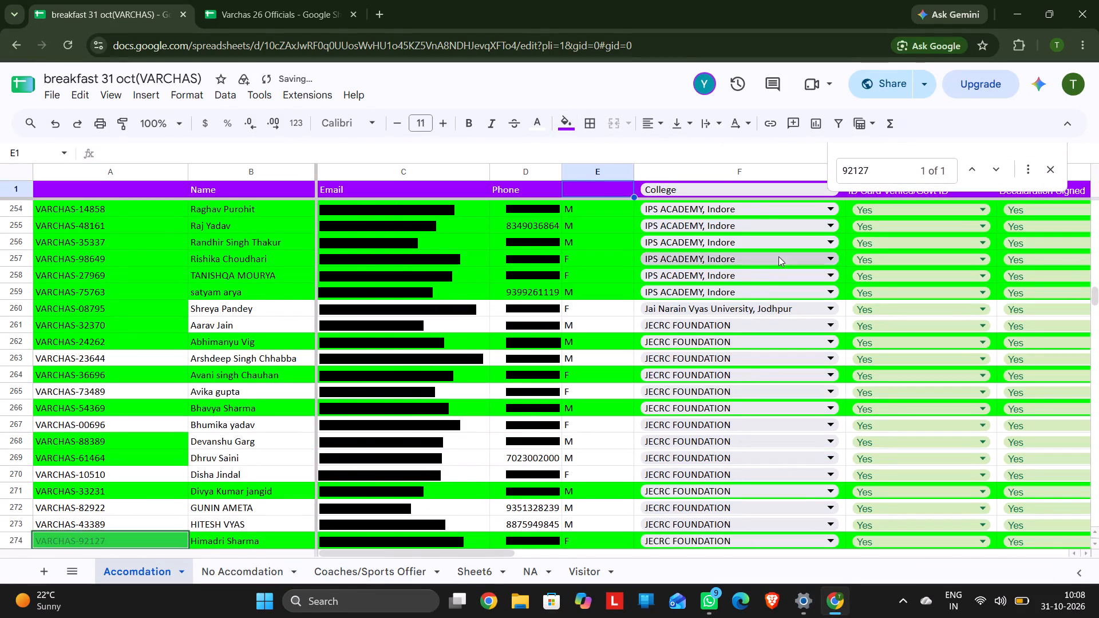
double_click(866, 165)
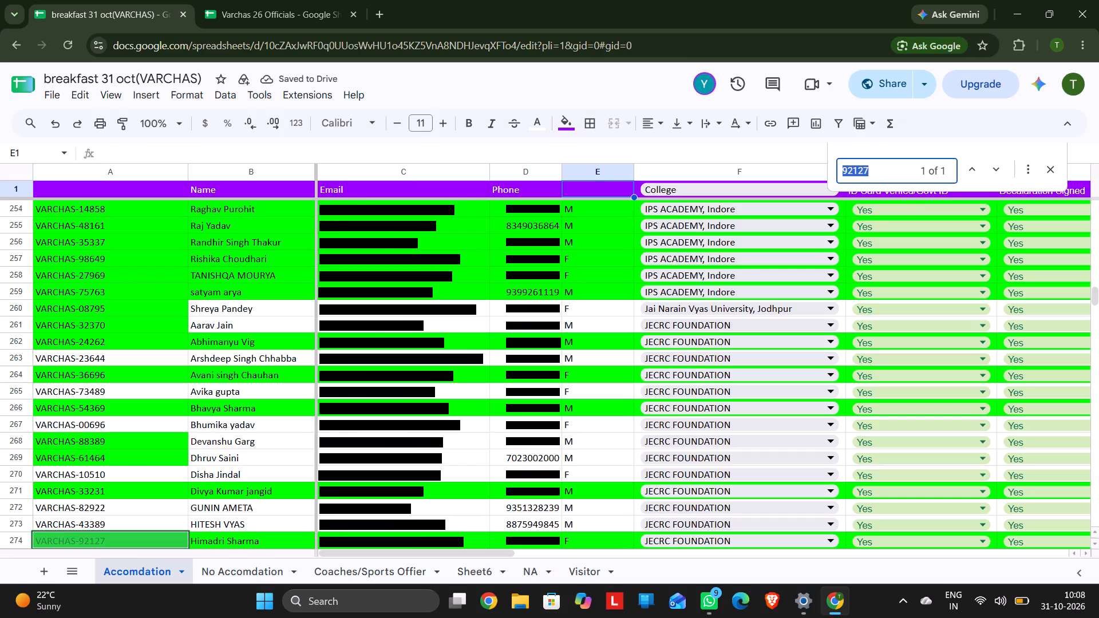
key("BackSpace")
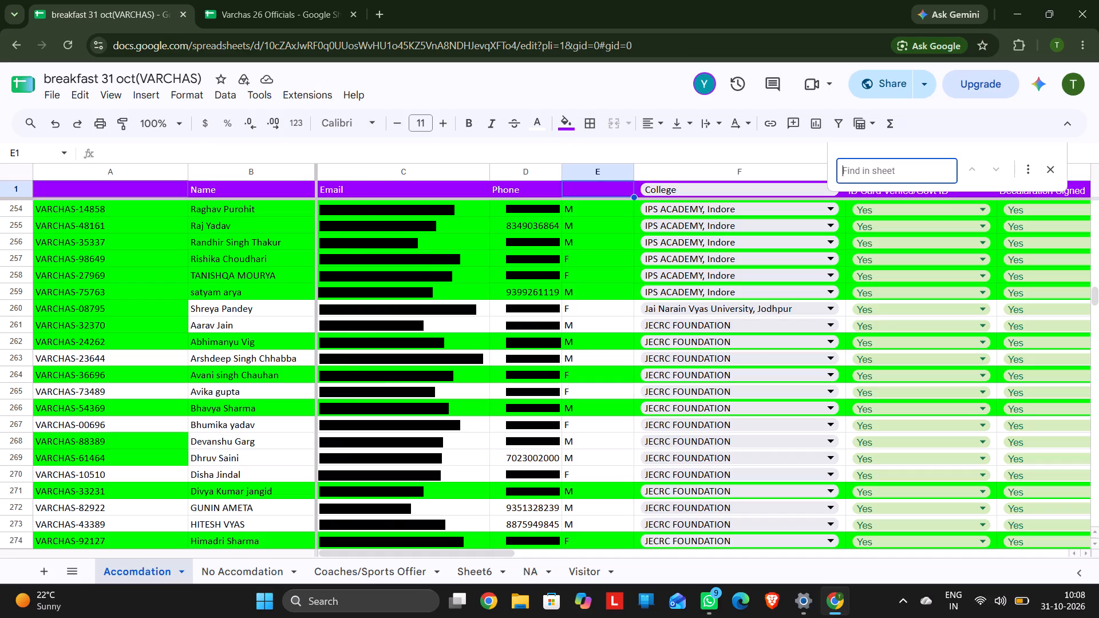
Examine the green markings from the JECRC FOUNDATION group back up to the Indian Institute of Technology, Jodhpur group.
scroll(866, 165, "up", 3)
scroll(788, 247, "up", 3)
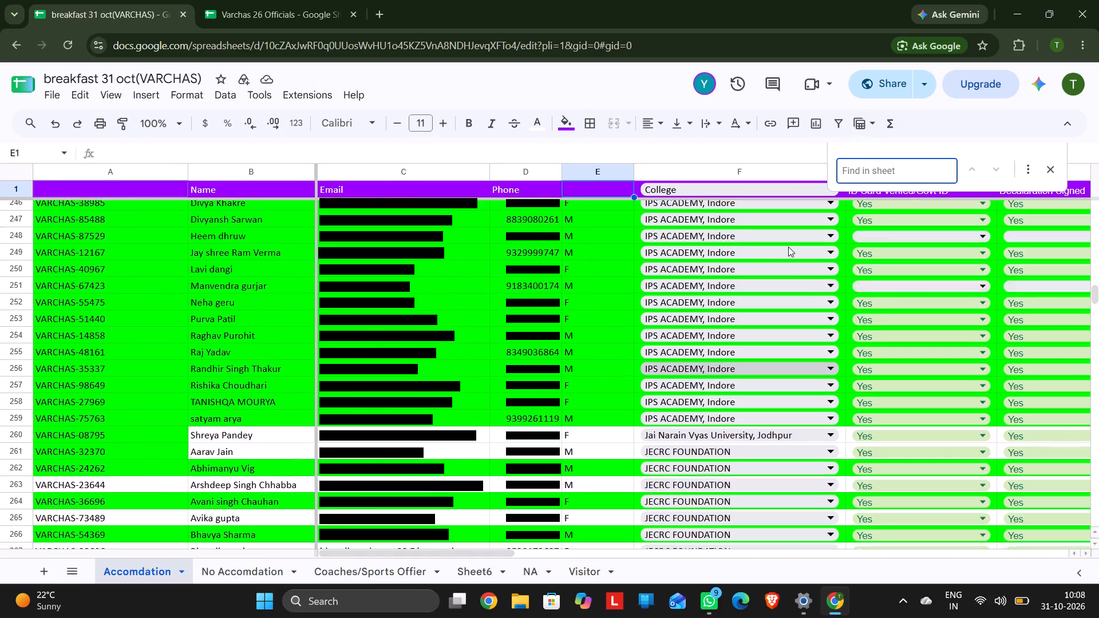
scroll(788, 247, "up", 7)
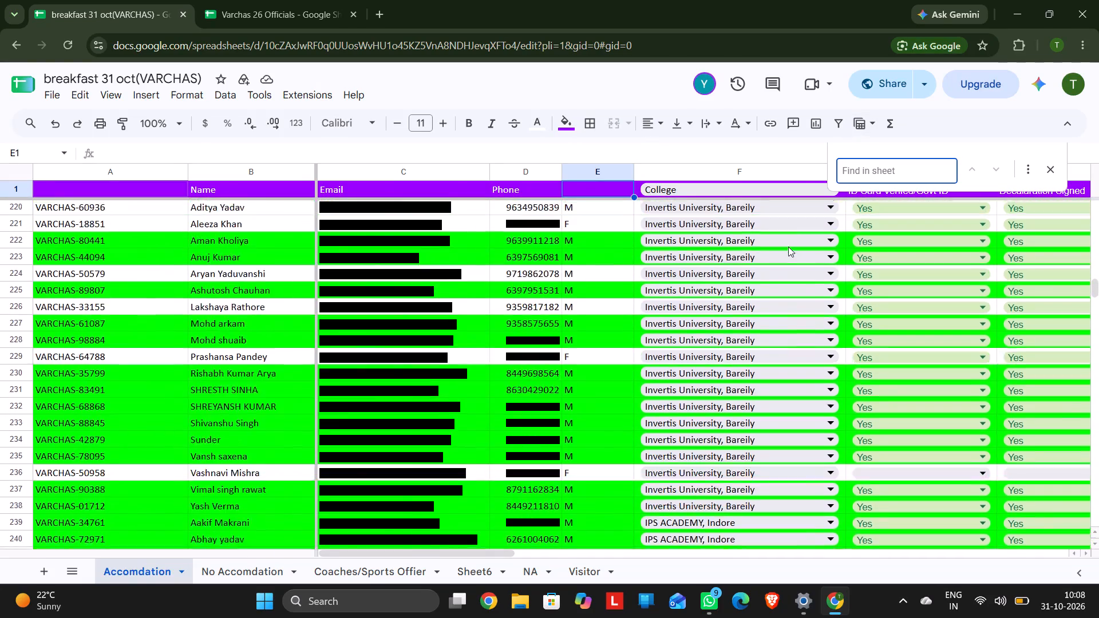
scroll(788, 247, "up", 5)
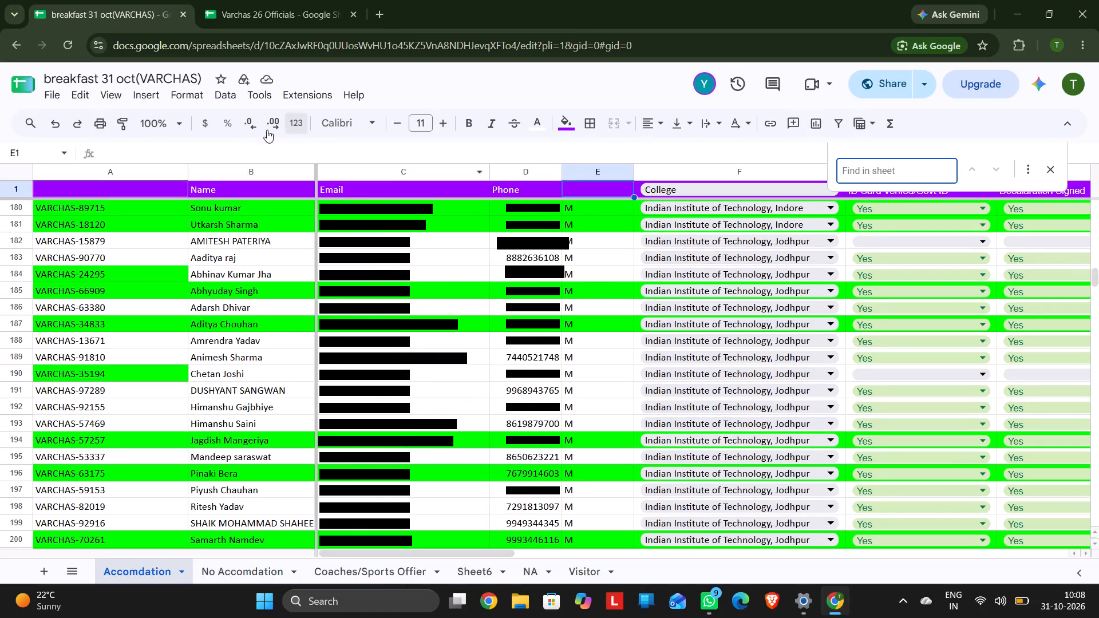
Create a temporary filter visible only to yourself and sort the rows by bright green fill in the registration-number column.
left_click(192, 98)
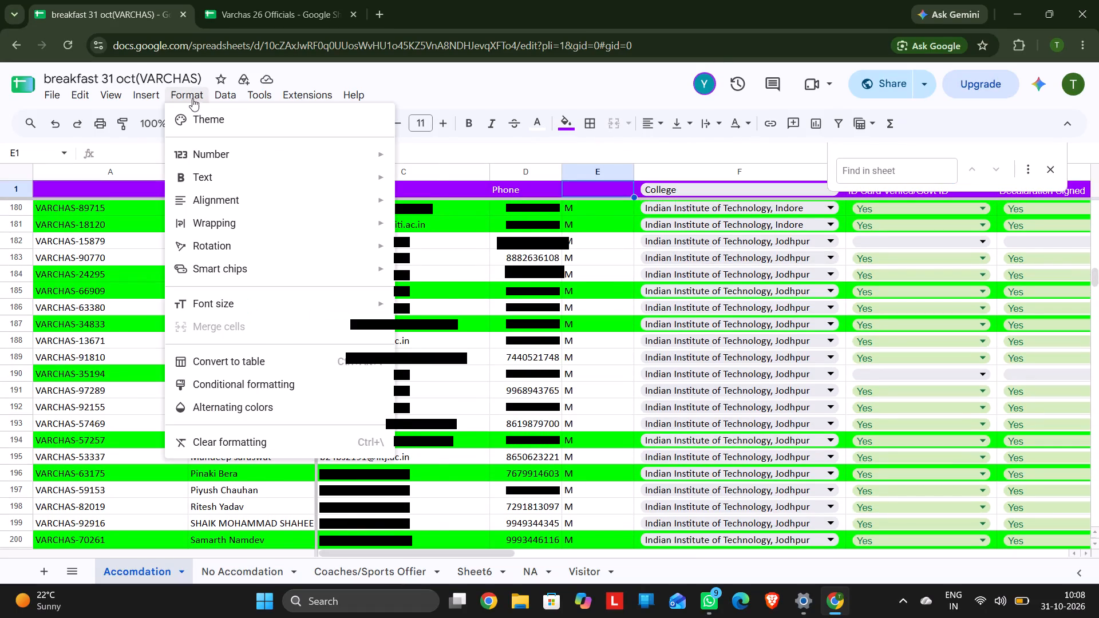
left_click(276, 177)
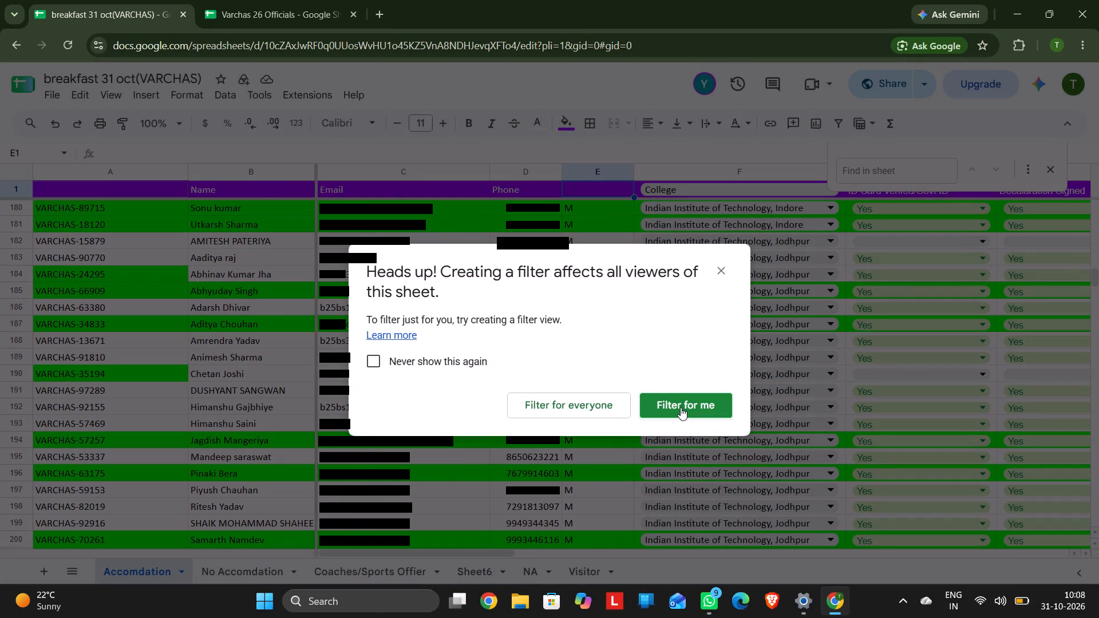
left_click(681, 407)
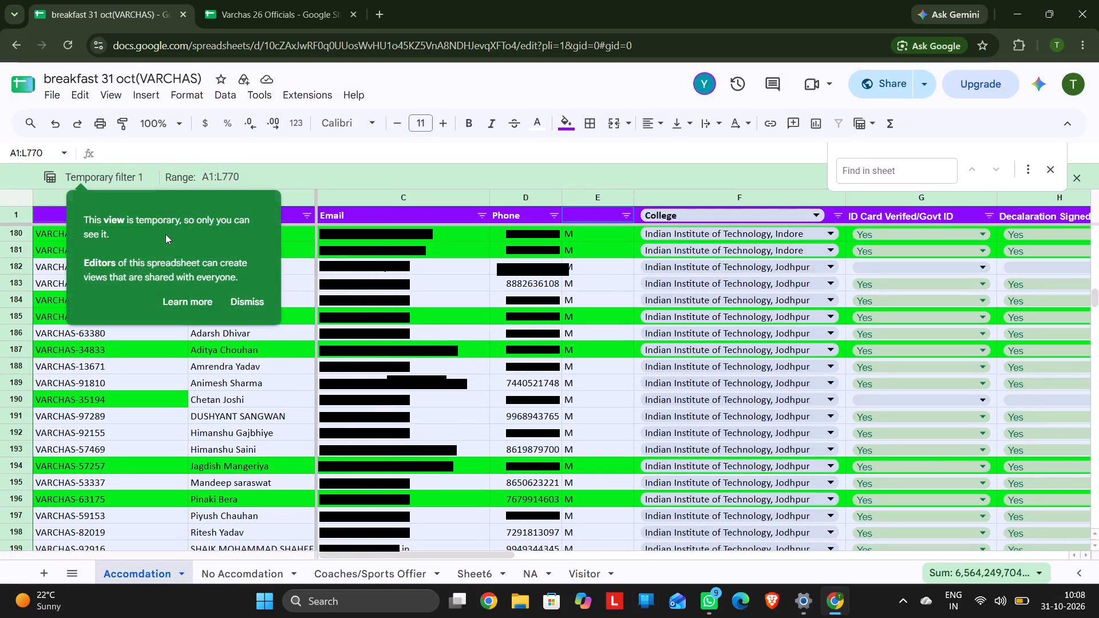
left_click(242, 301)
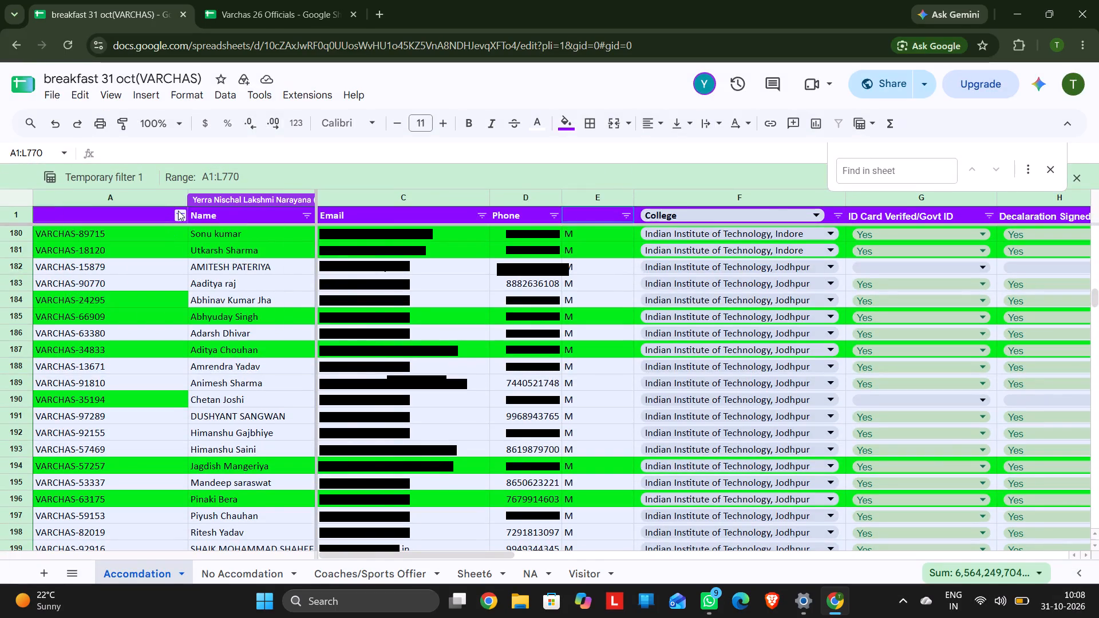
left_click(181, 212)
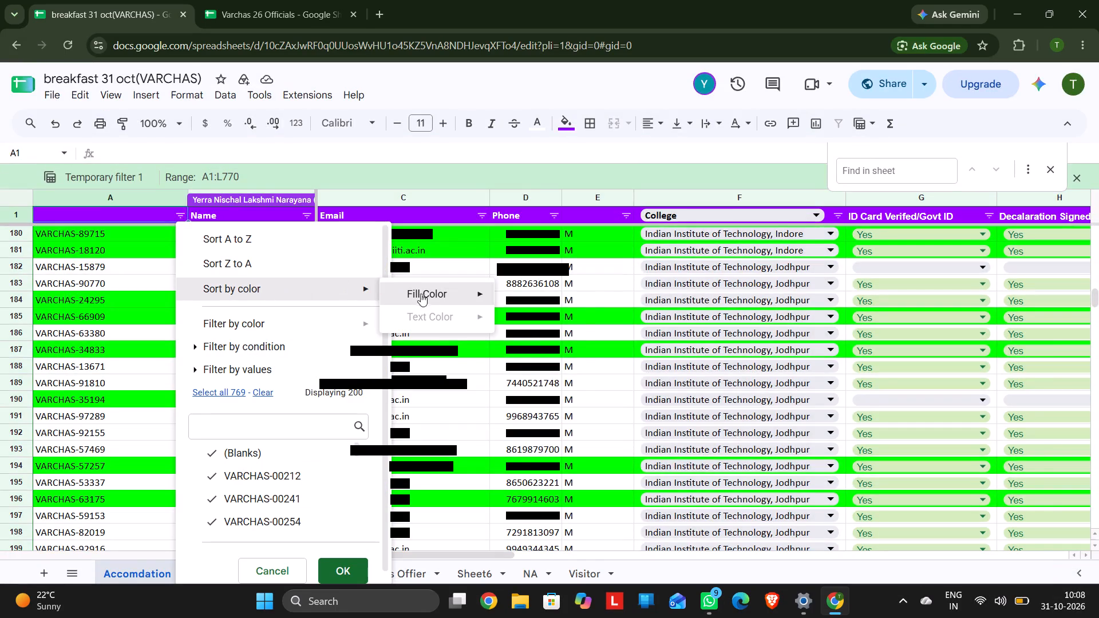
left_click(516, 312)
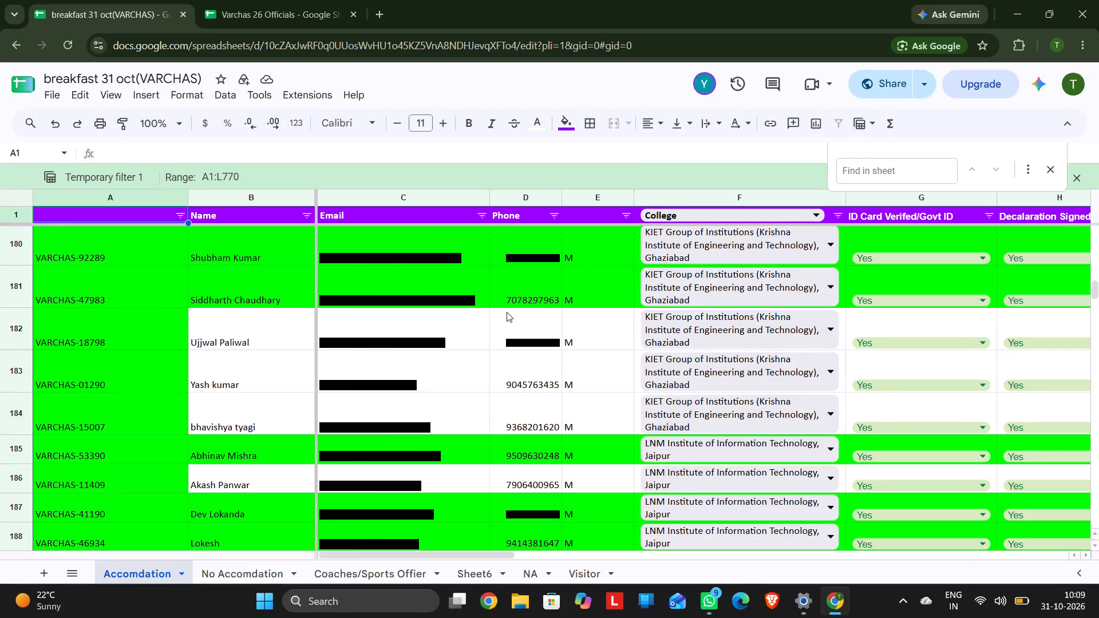
Examine the sorted green registration numbers, from the Birla Institute of Technology & Sciences group to the end of the green entries.
scroll(0, 266, "up", 20)
scroll(0, 266, "up", 2)
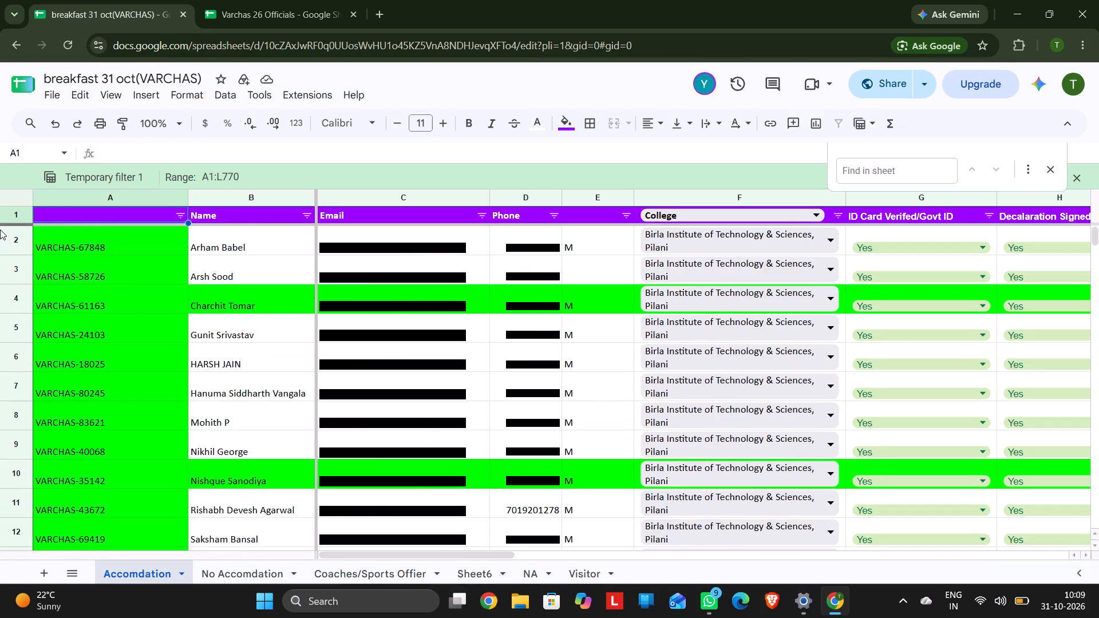
scroll(60, 406, "down", 15)
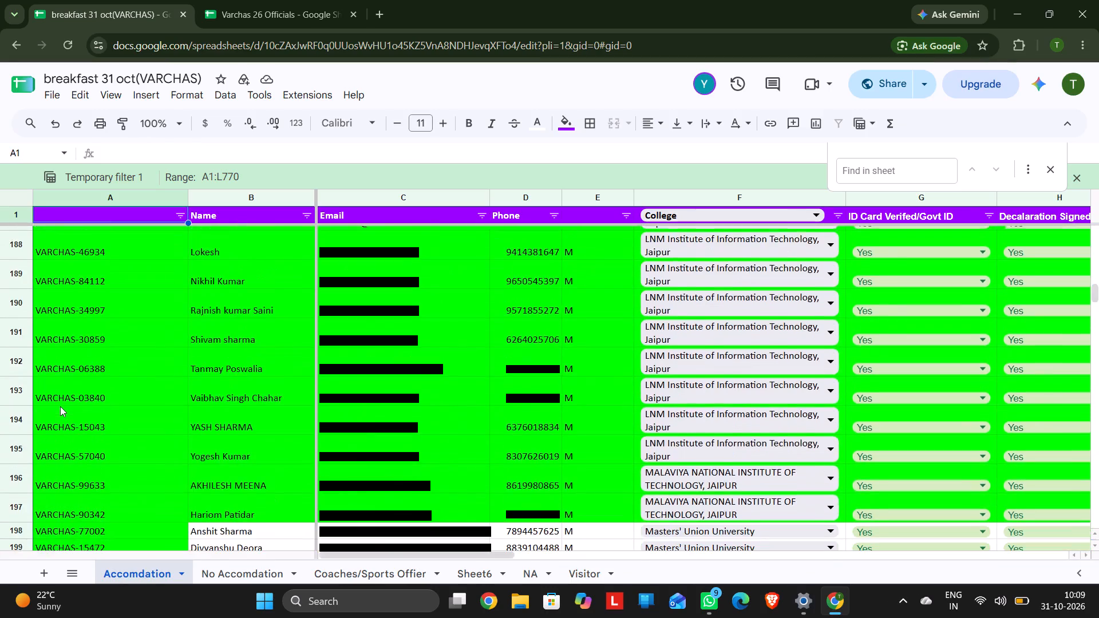
scroll(60, 406, "down", 2)
scroll(60, 406, "up", 5)
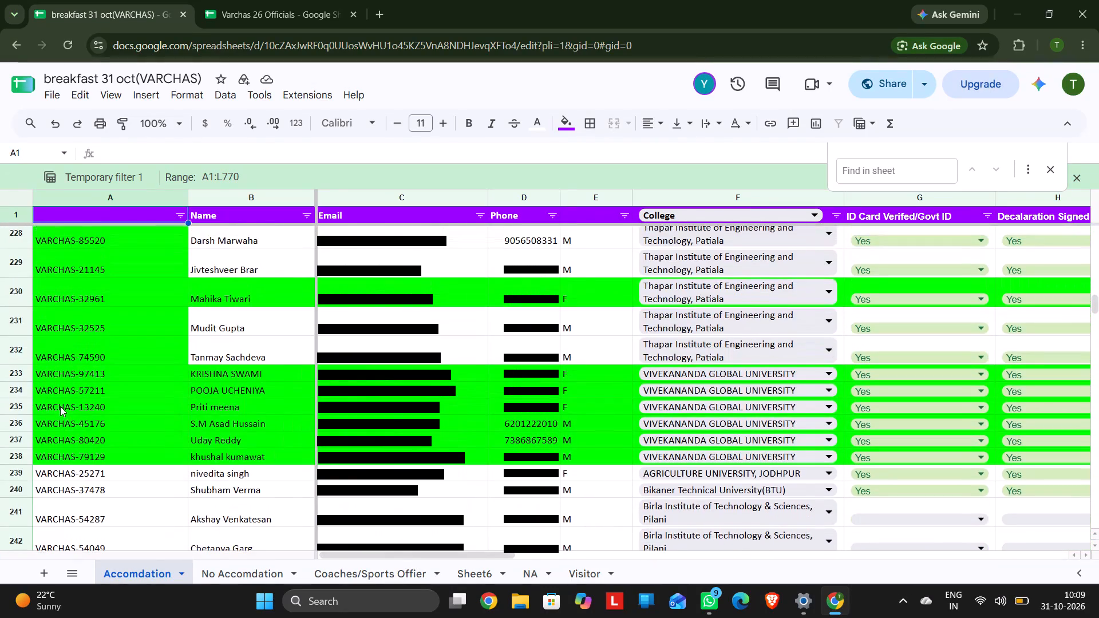
scroll(60, 406, "up", 1)
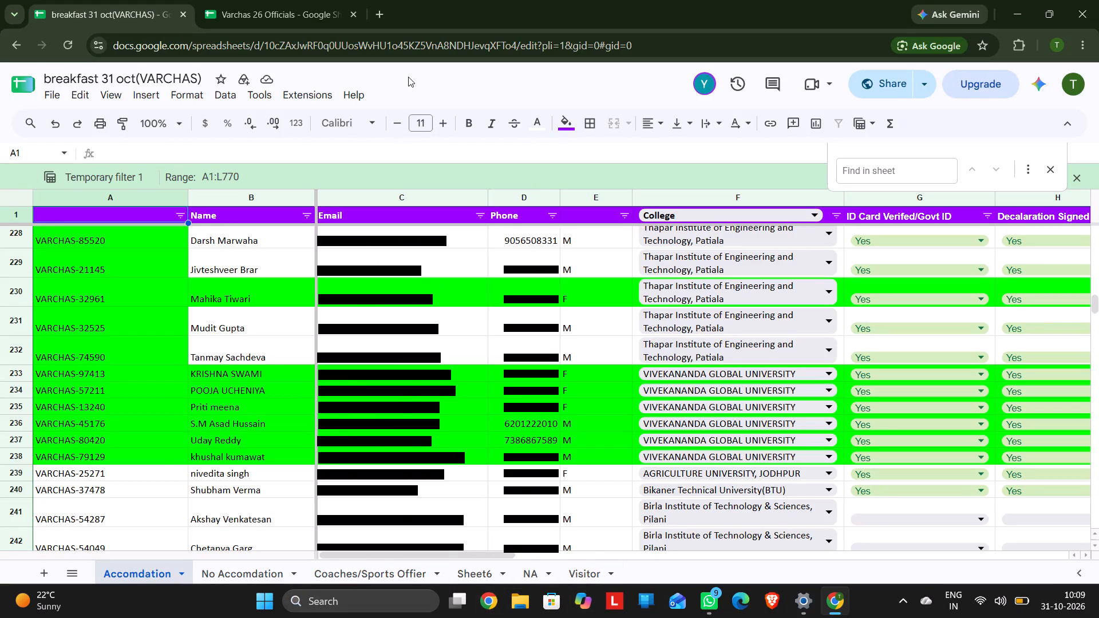
Check the Kabaddi officials in the Varchas 26 Officials spreadsheet, and return to the breakfast 31 oct(VARCHAS) spreadsheet.
left_click(314, 7)
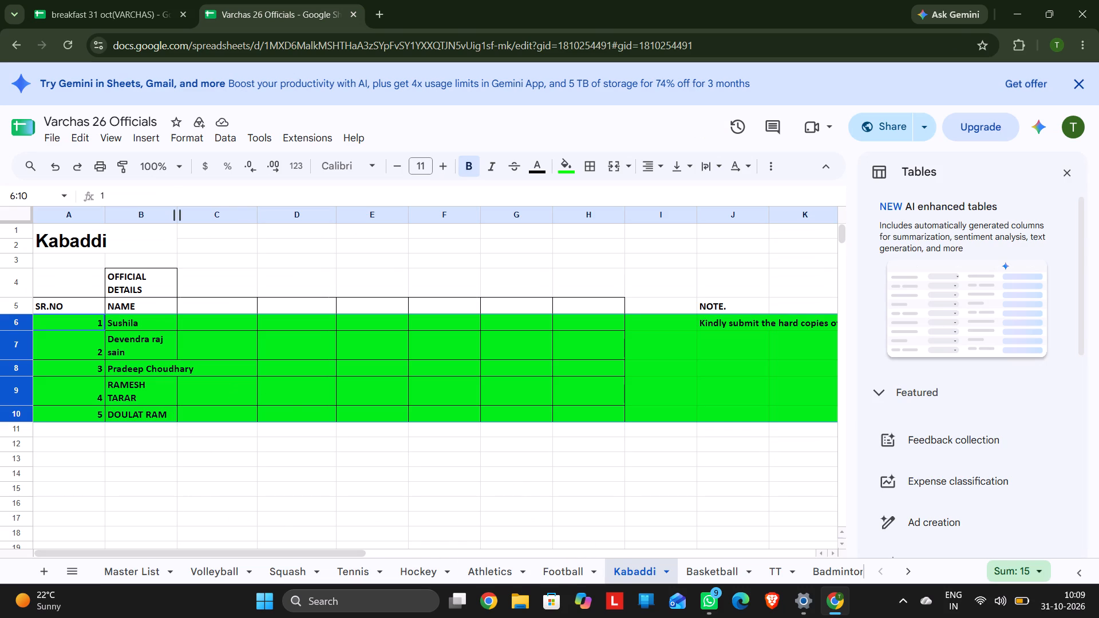
left_click(64, 2)
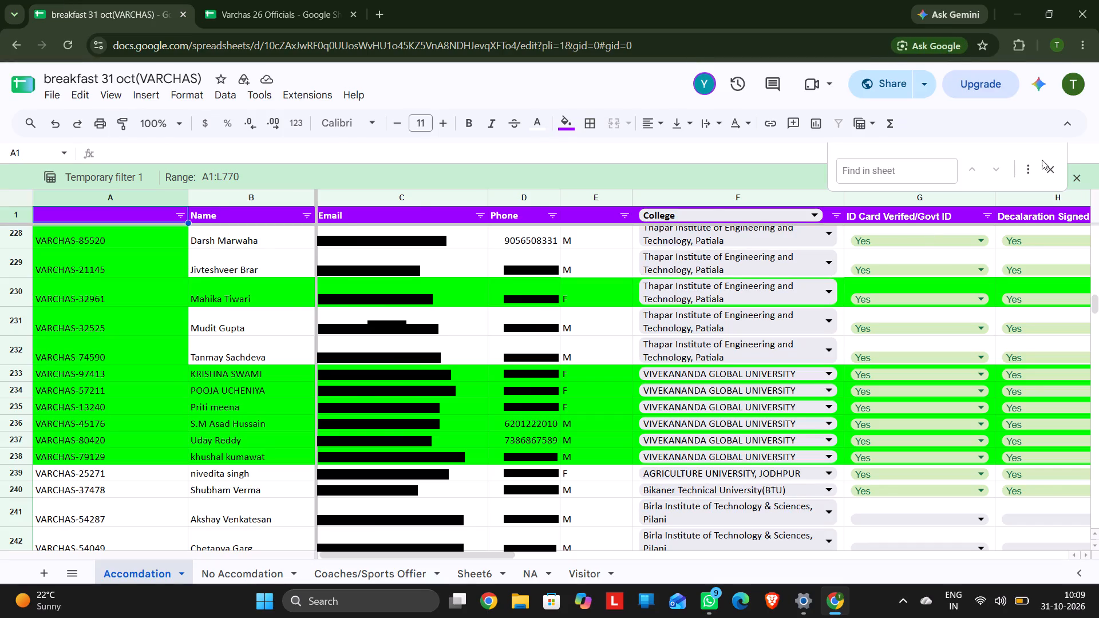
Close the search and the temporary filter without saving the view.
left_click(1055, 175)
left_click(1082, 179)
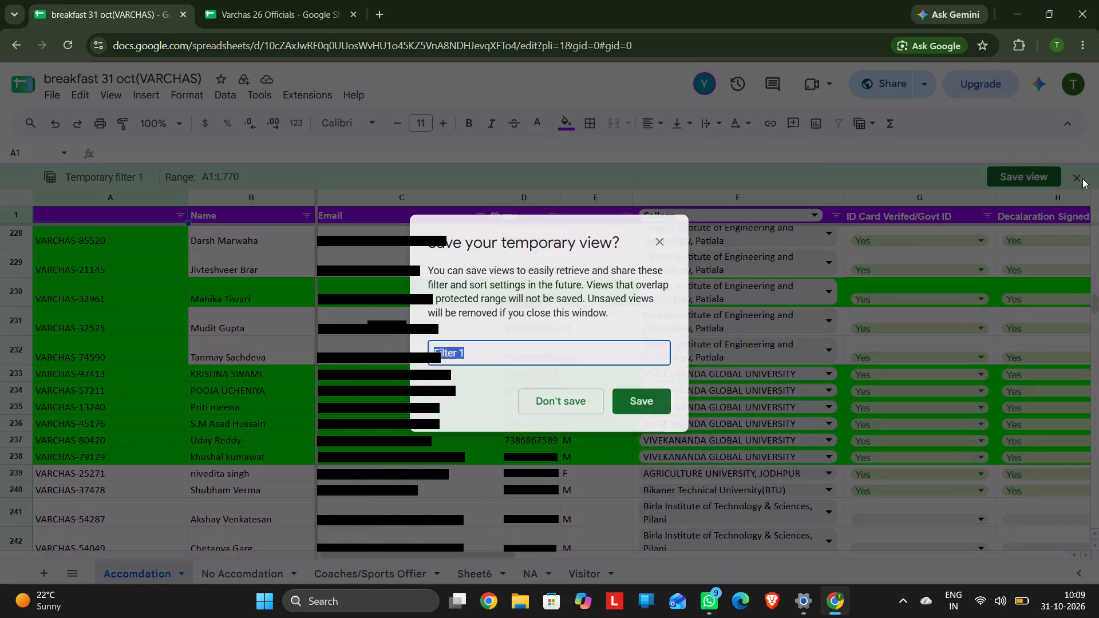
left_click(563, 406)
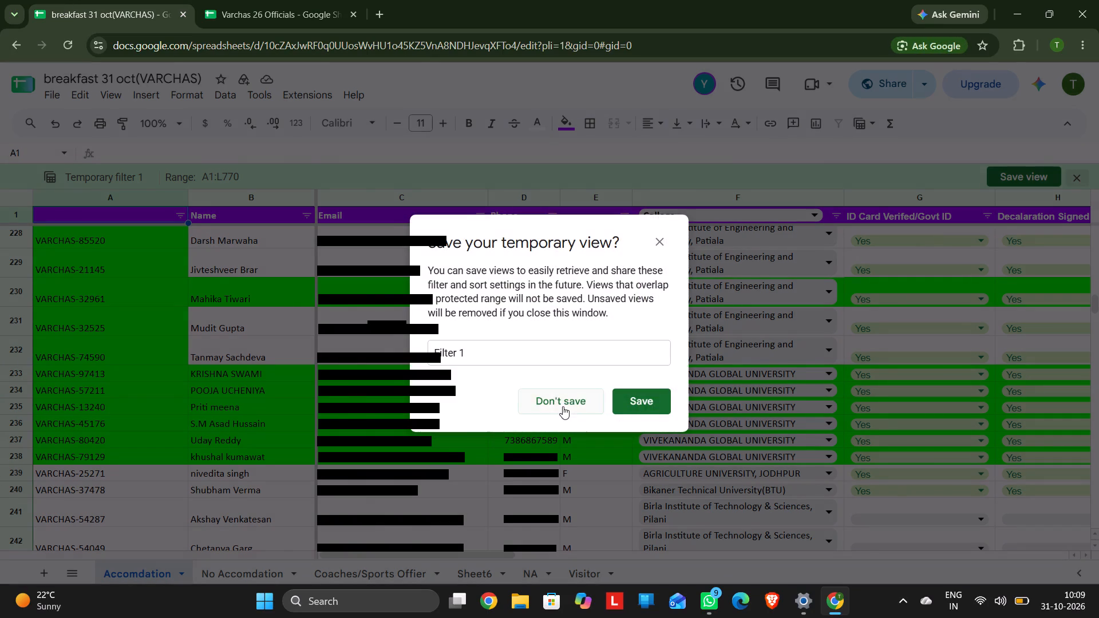
Enter 666 in cell A1, the registration-number column's header.
scroll(301, 371, "up", 8)
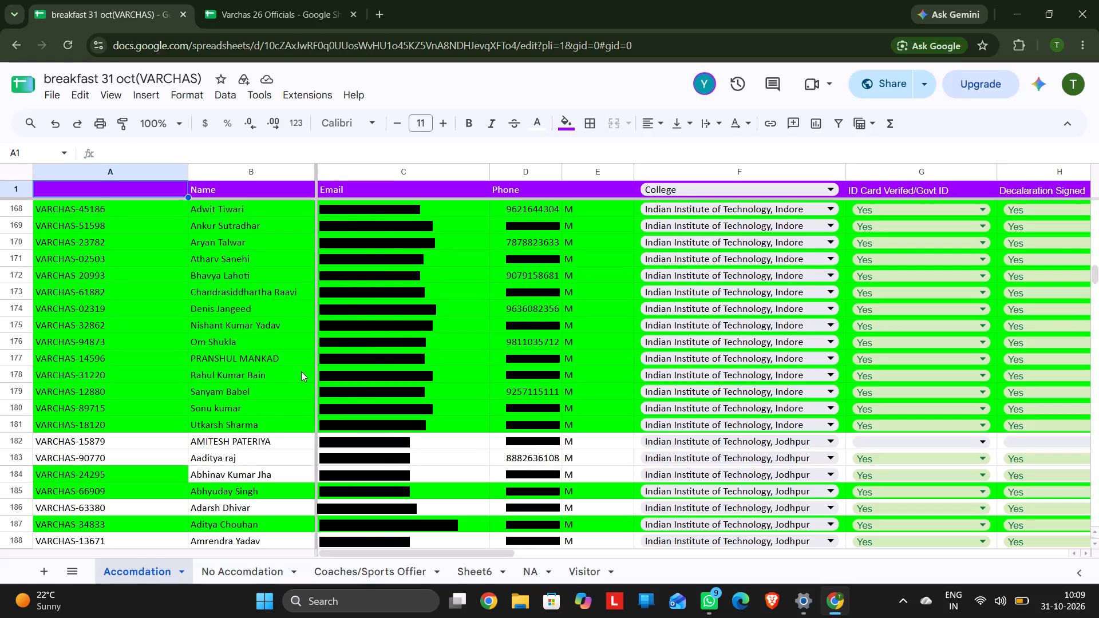
type("666")
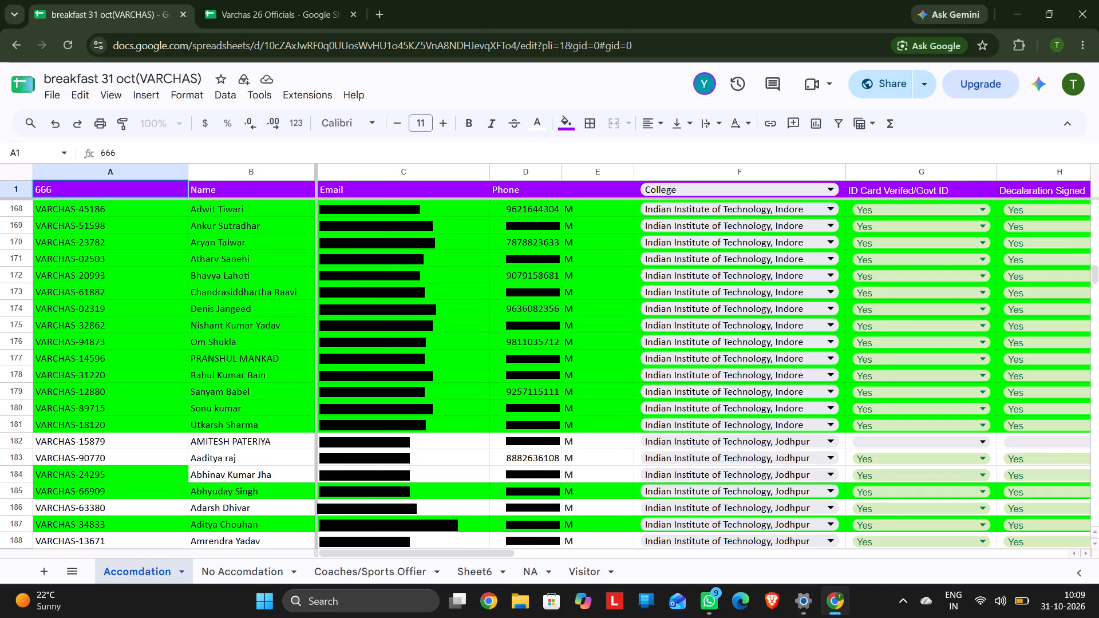
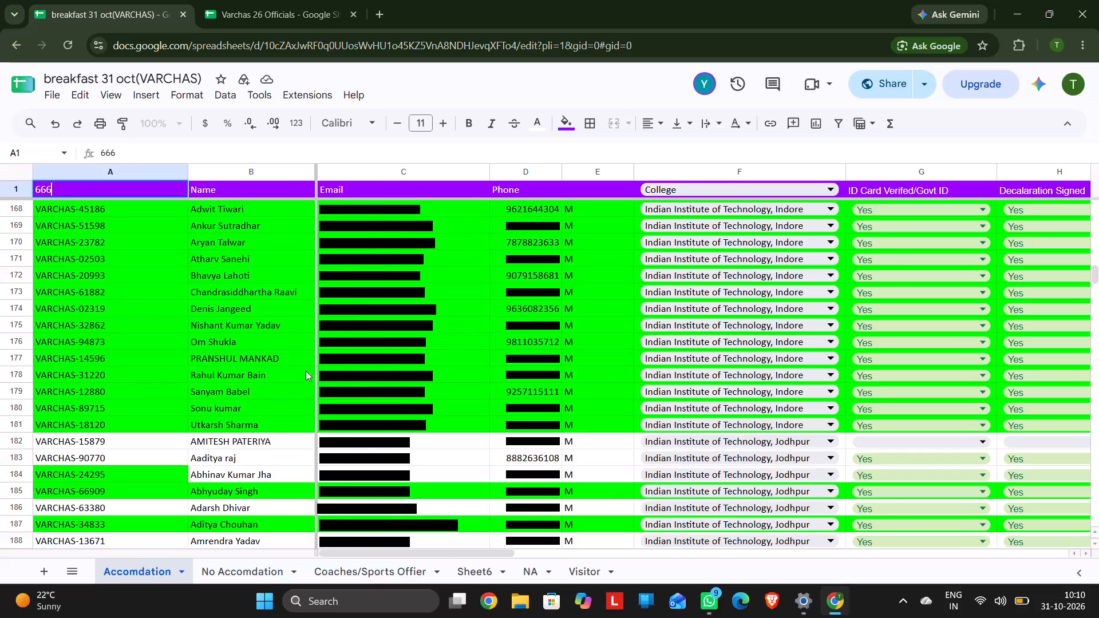
Open the search within the breakfast 31 oct(VARCHAS) sheet.
key("ctrl+f")
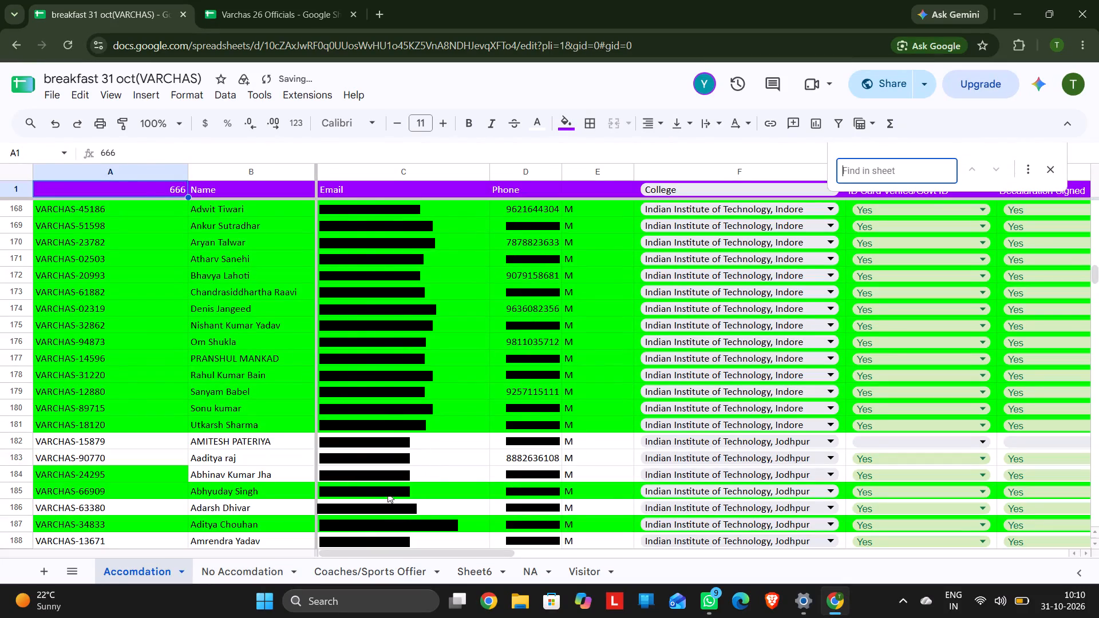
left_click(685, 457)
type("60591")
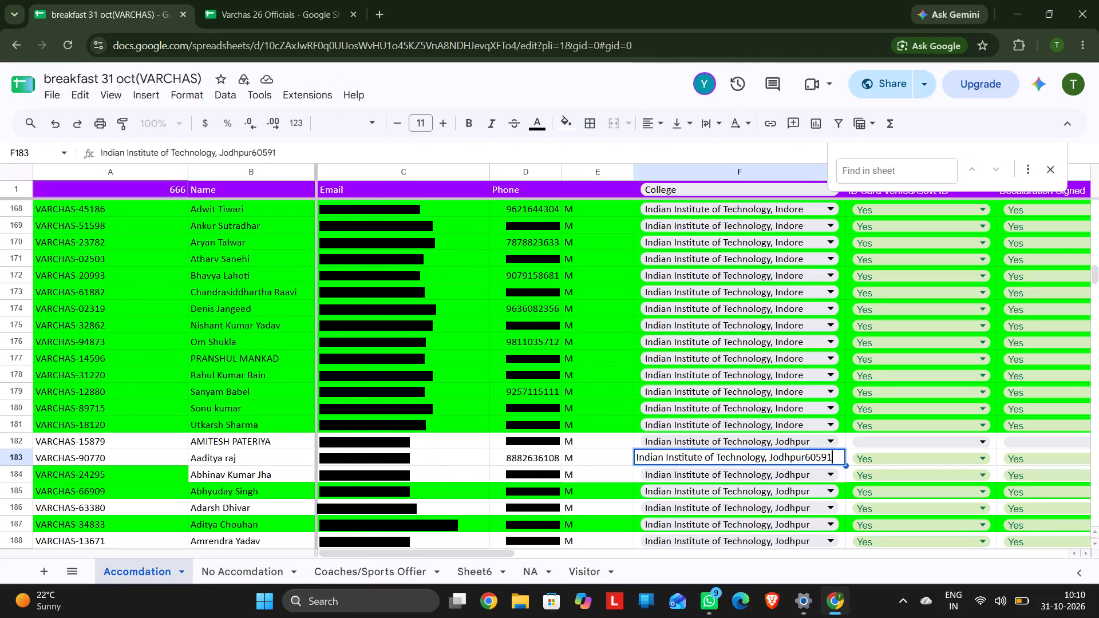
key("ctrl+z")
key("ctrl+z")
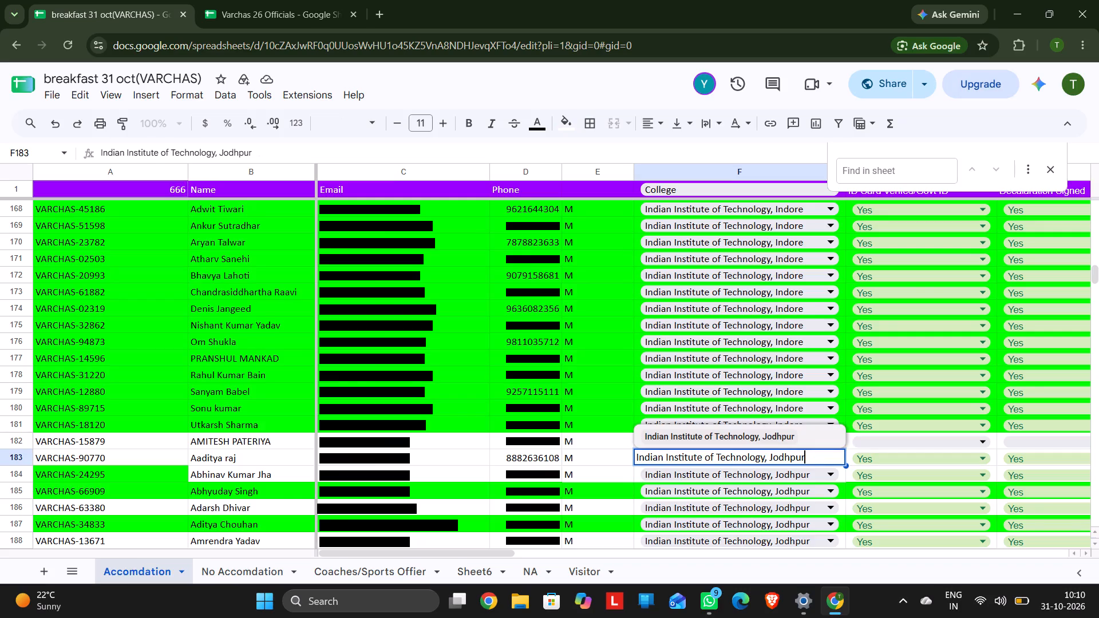
left_click(904, 171)
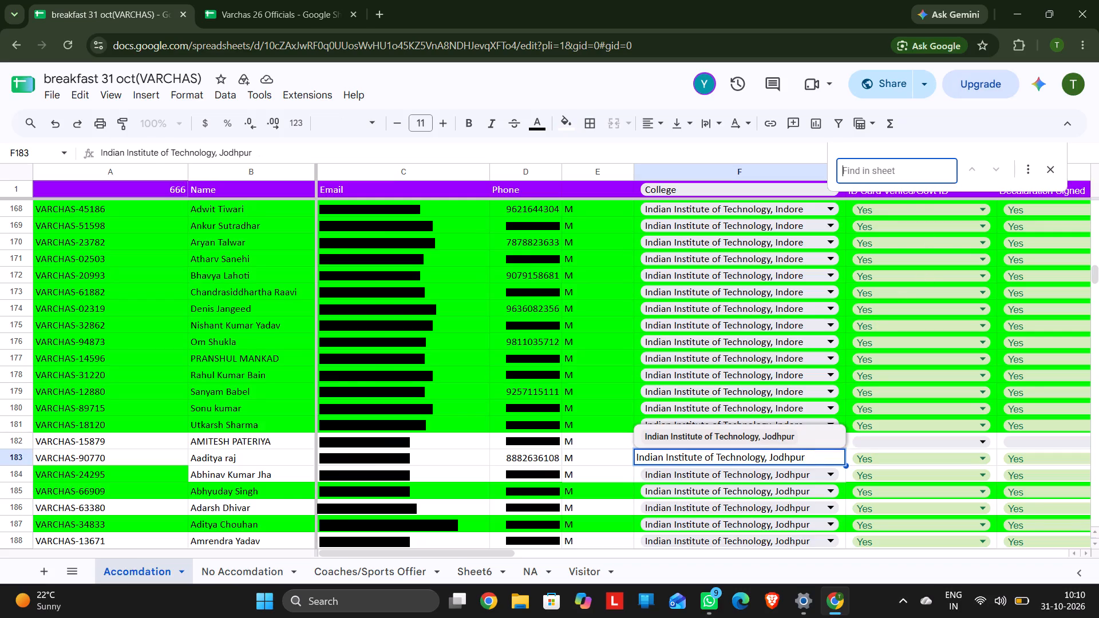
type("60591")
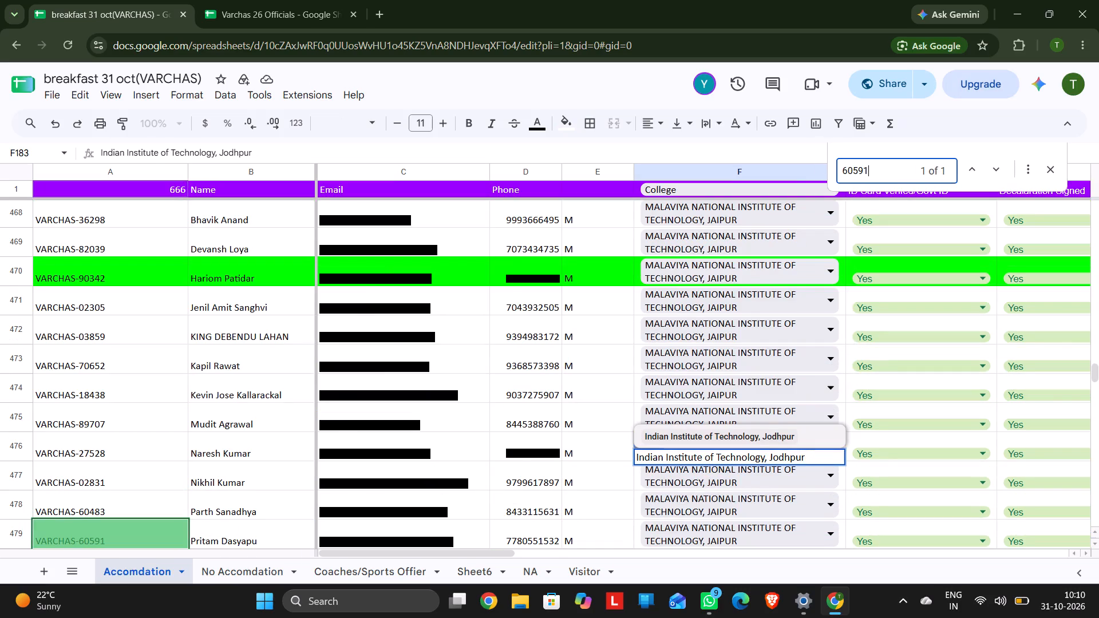
left_click(15, 530)
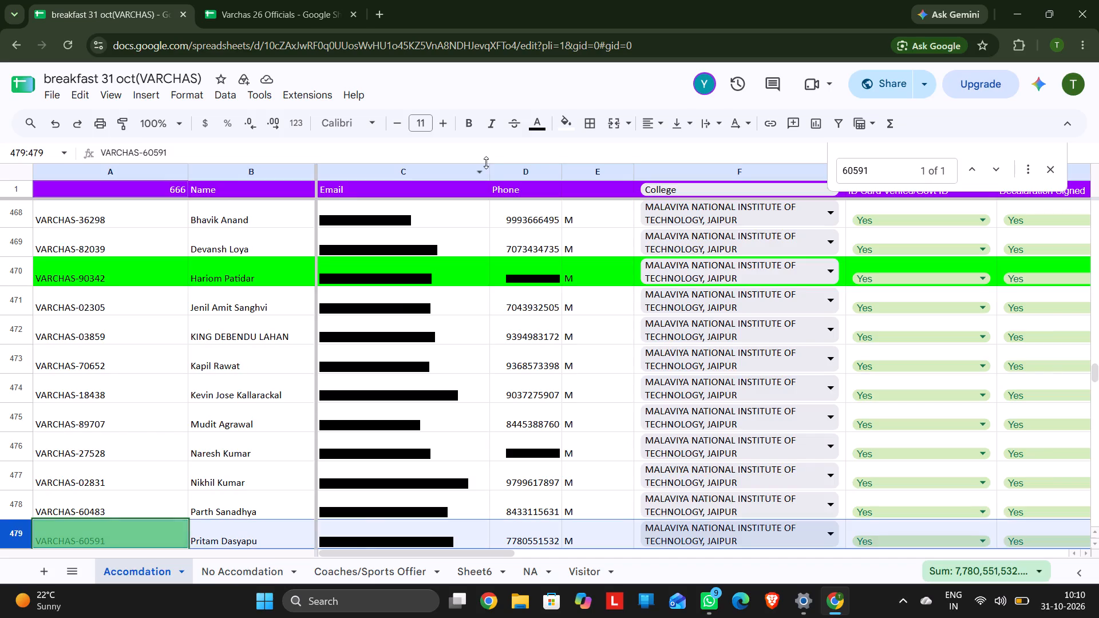
left_click(572, 133)
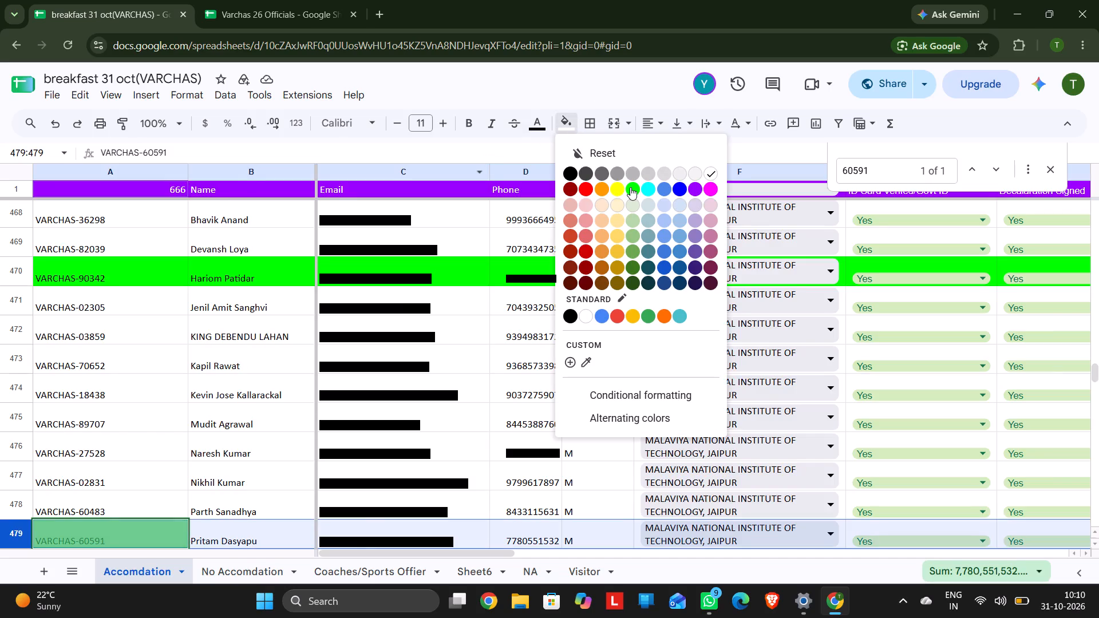
left_click(631, 188)
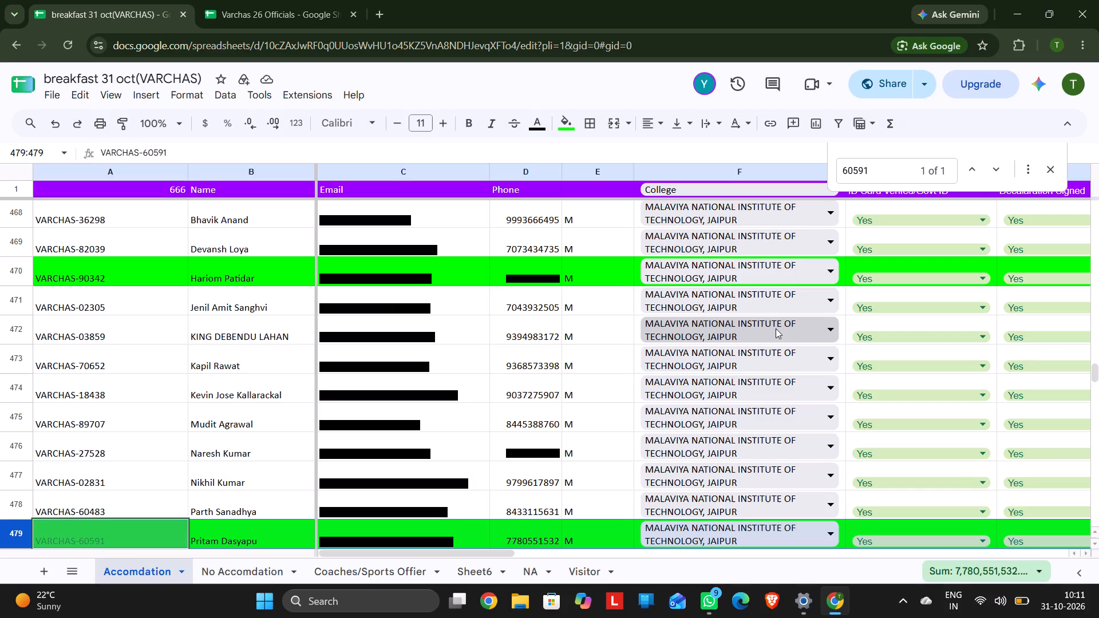
Clear the registration number from the sheet search, ready for another lookup.
double_click(877, 168)
key("BackSpace")
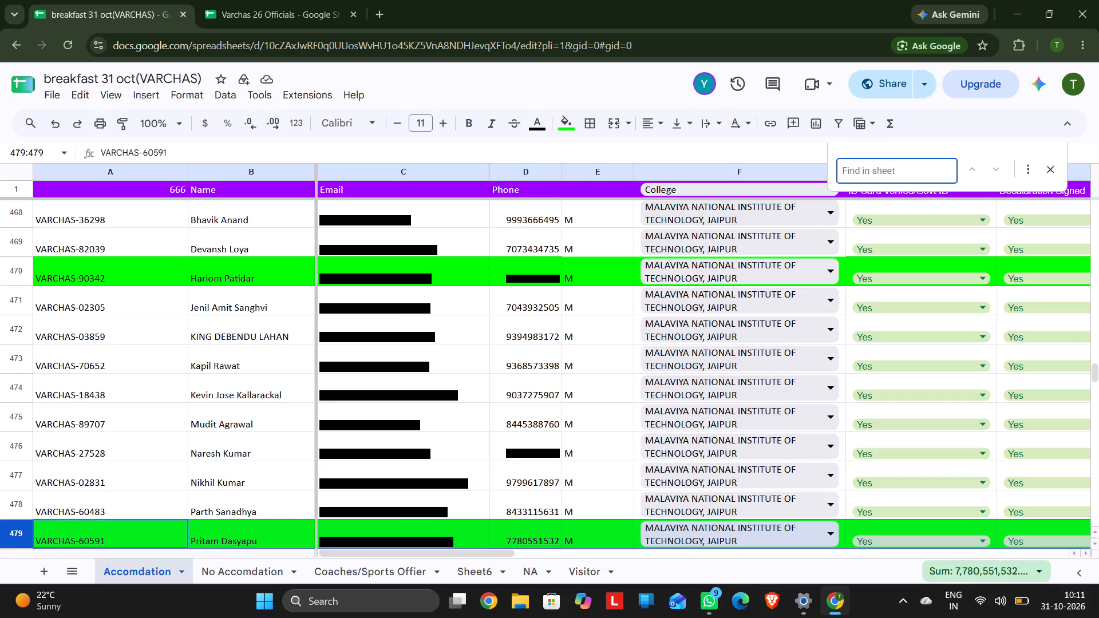
left_click(861, 170)
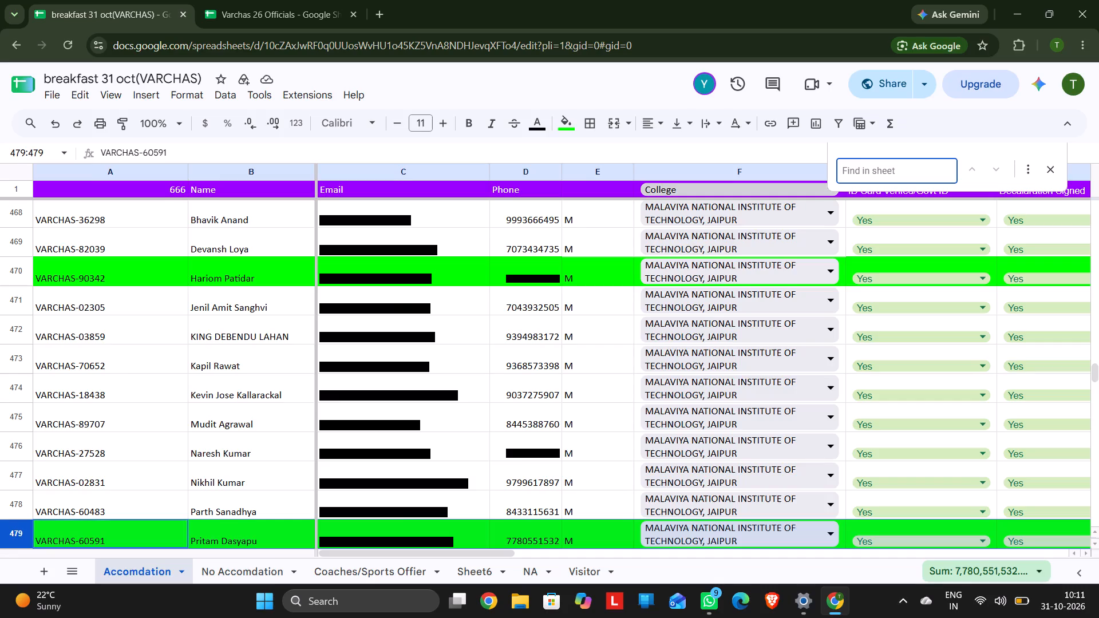
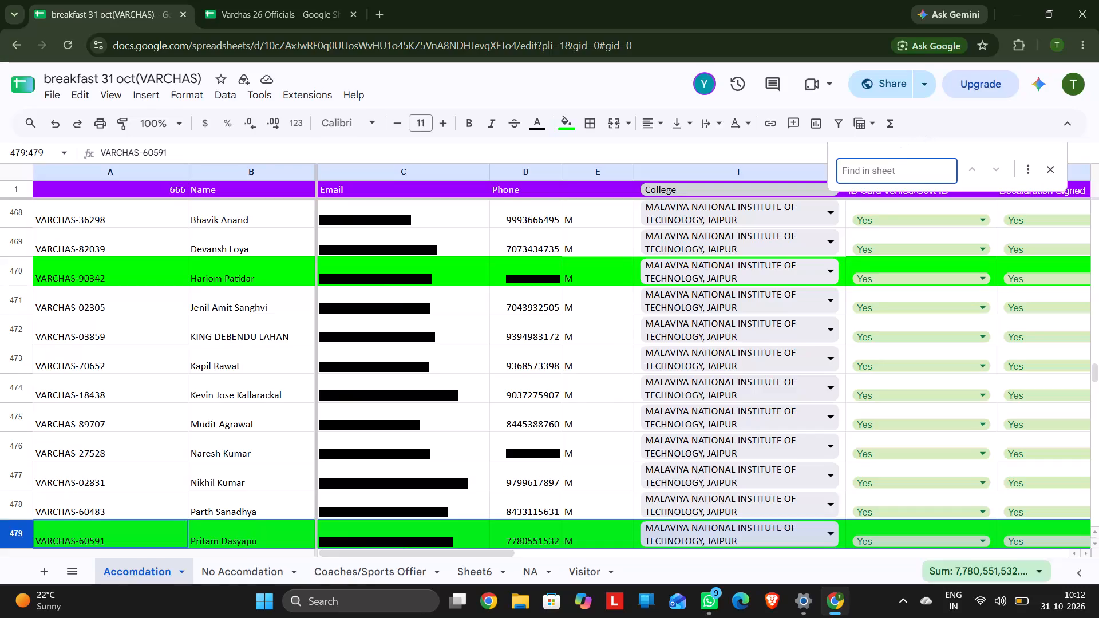
left_click(882, 176)
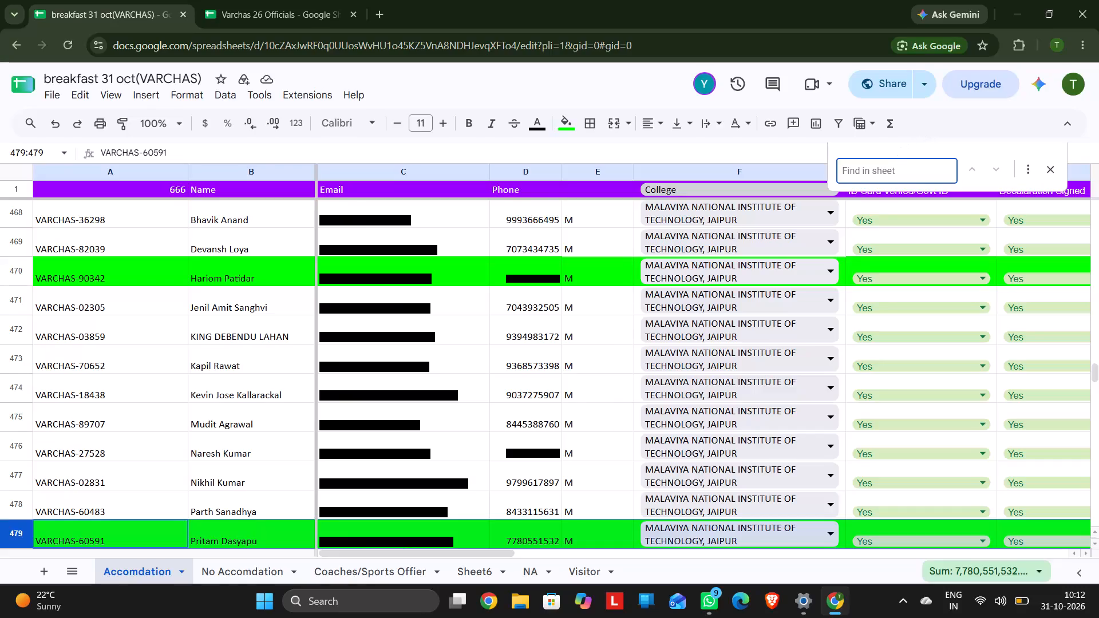
left_click(882, 176)
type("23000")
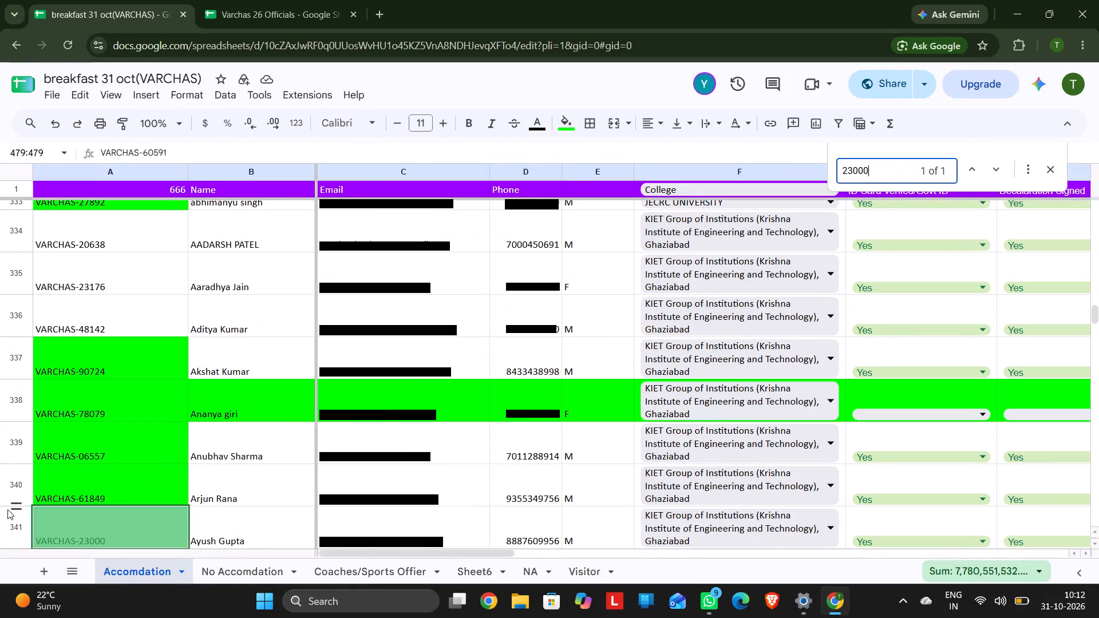
left_click(13, 533)
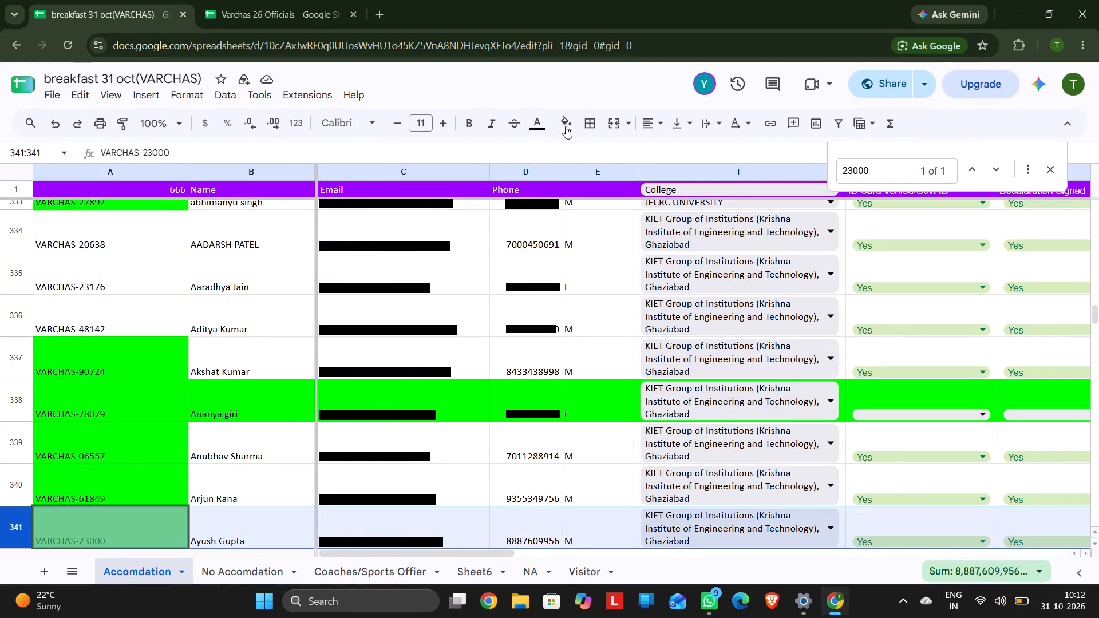
left_click(566, 126)
left_click(632, 188)
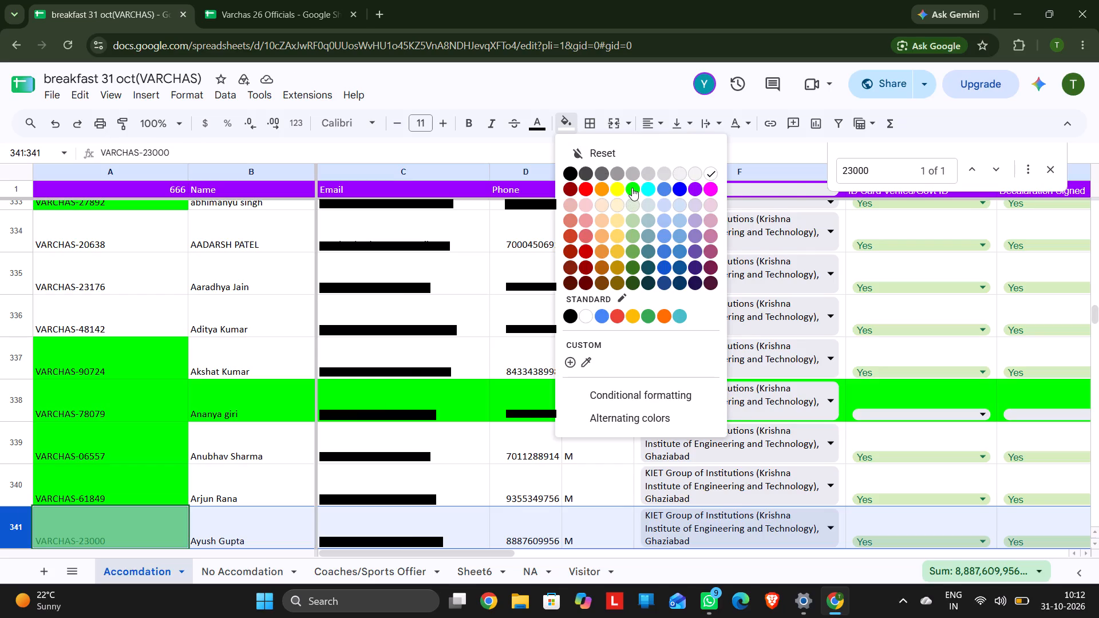
double_click(880, 168)
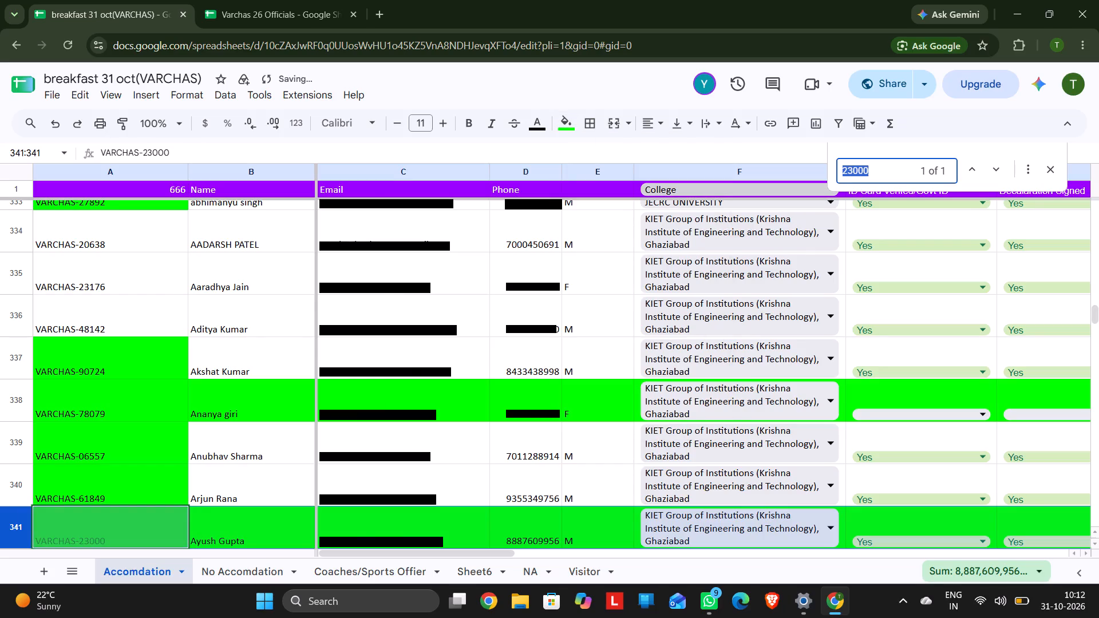
key("BackSpace")
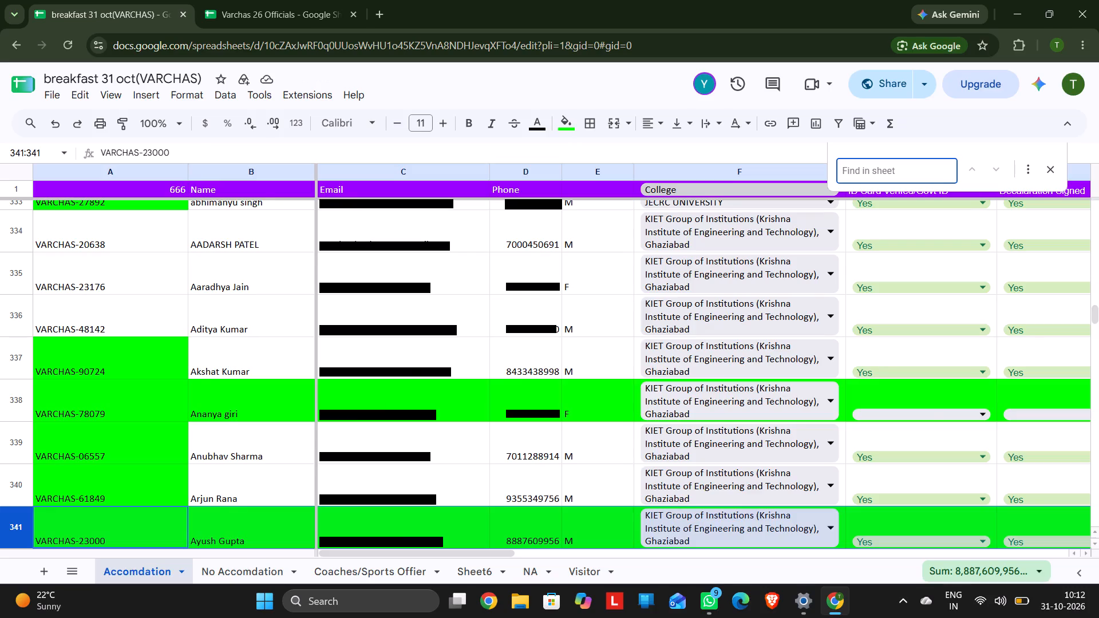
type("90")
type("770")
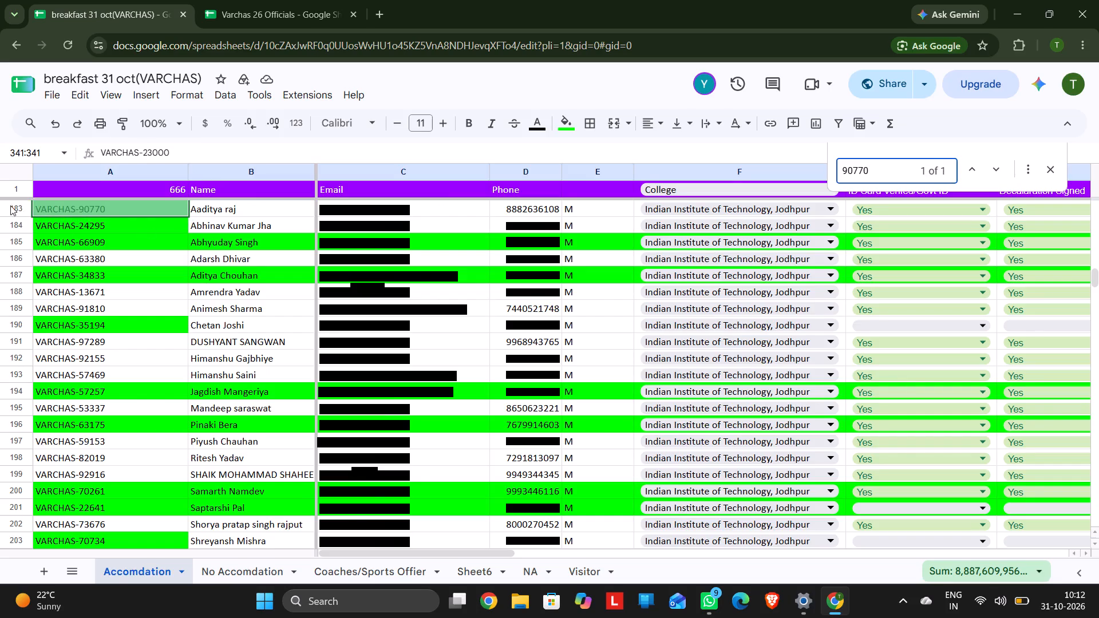
left_click(14, 205)
left_click(564, 127)
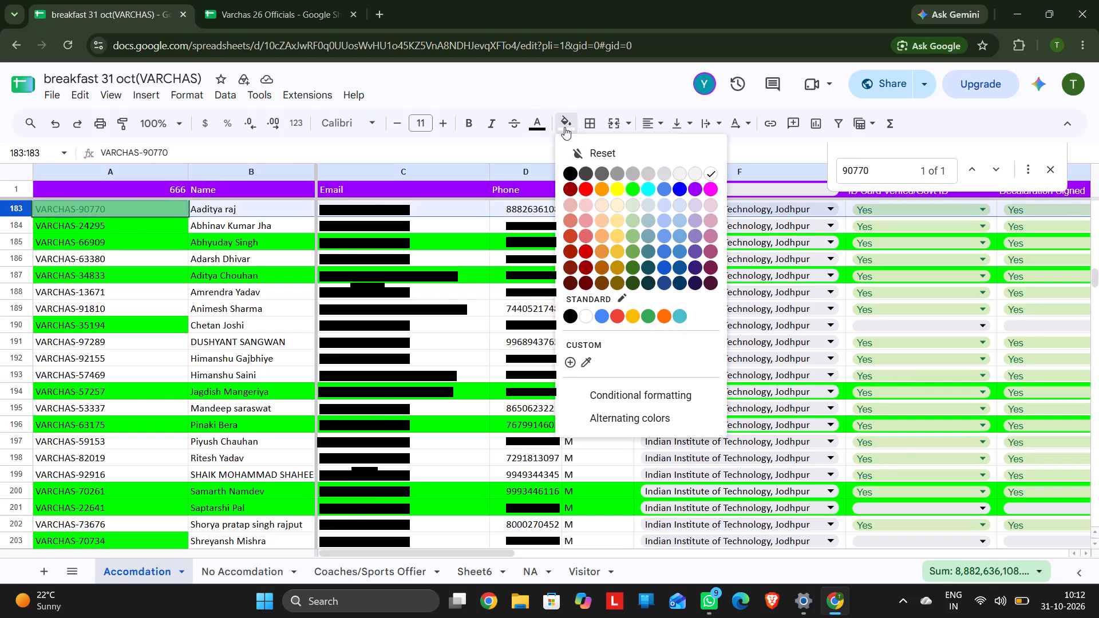
left_click(637, 191)
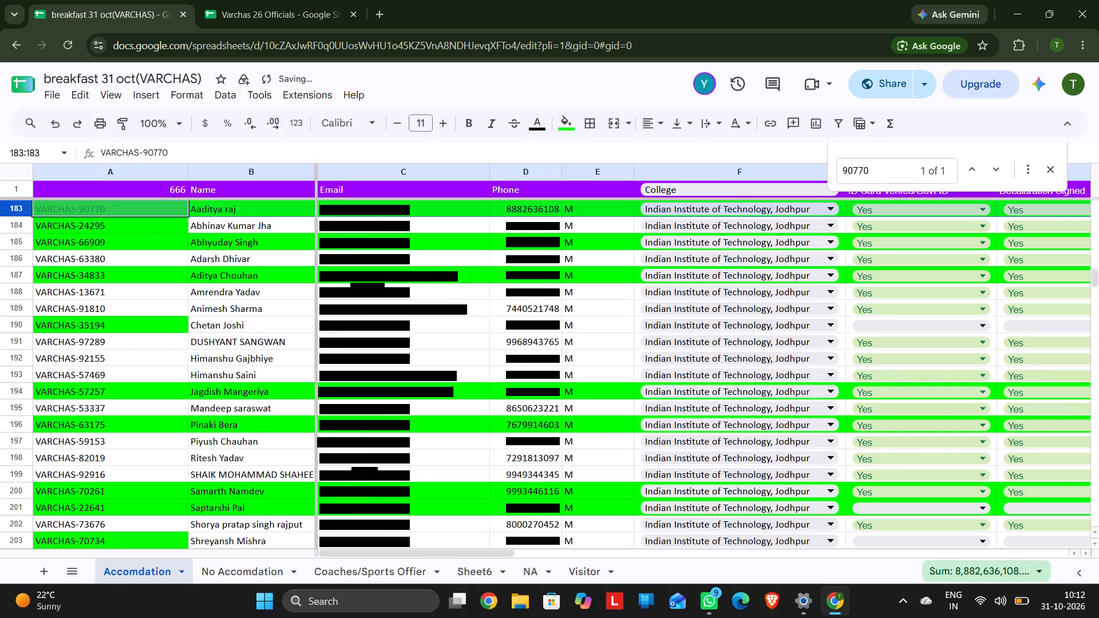
double_click(871, 174)
key("BackSpace")
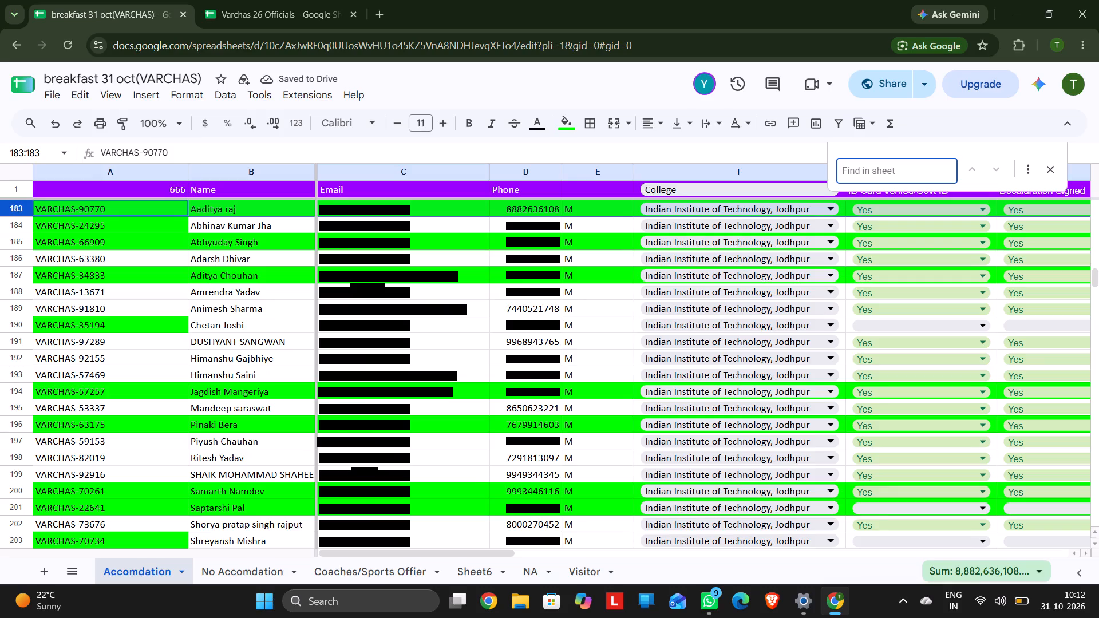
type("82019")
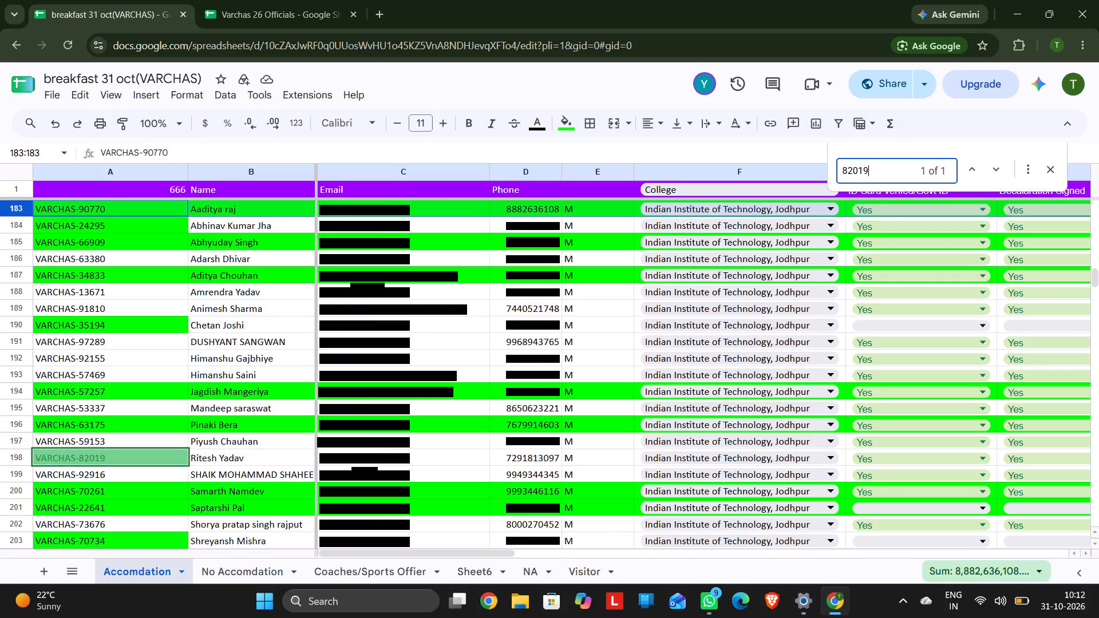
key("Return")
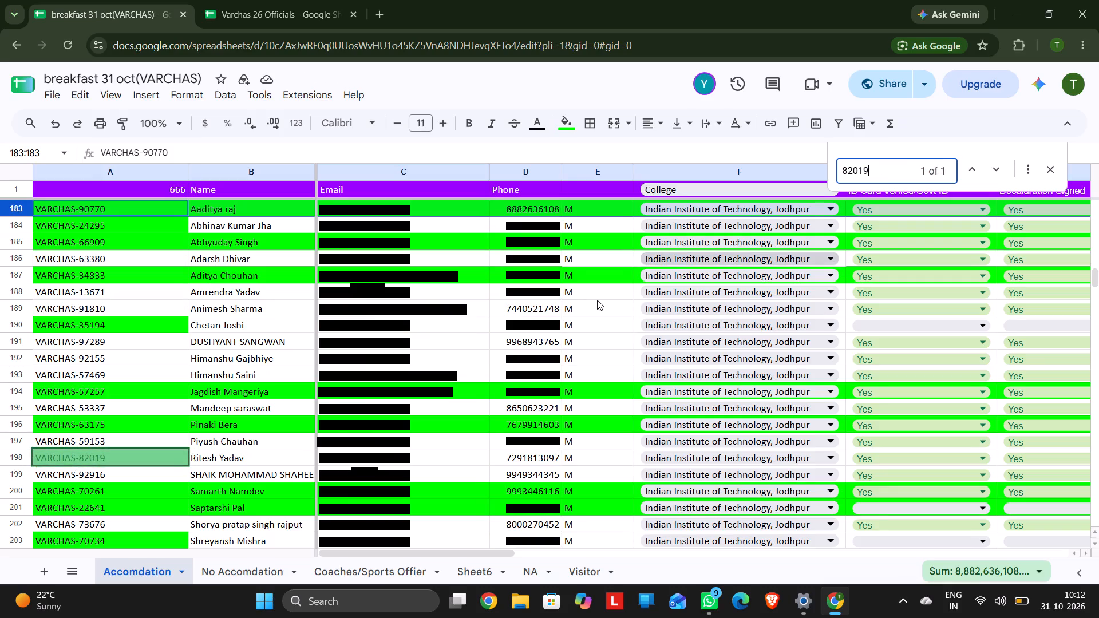
left_click(19, 459)
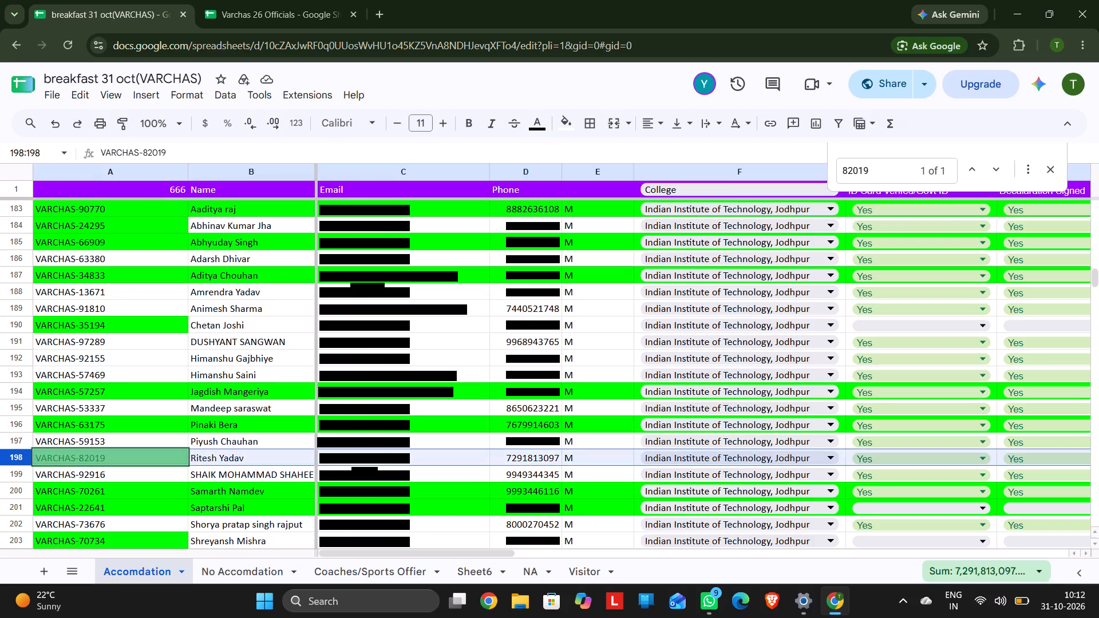
left_click(562, 124)
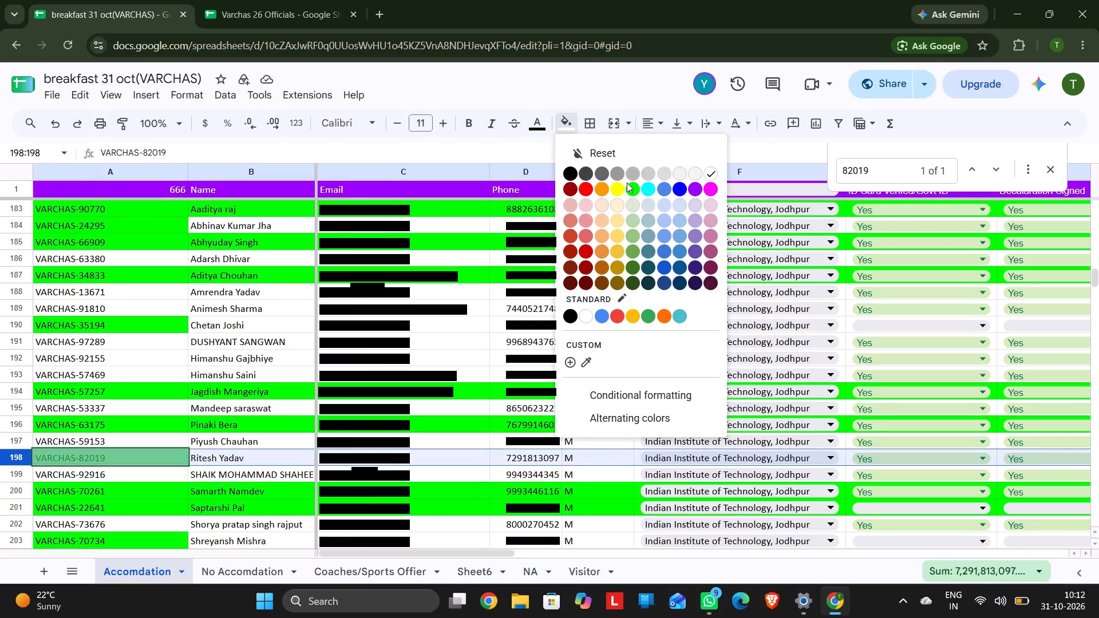
left_click(633, 185)
double_click(882, 175)
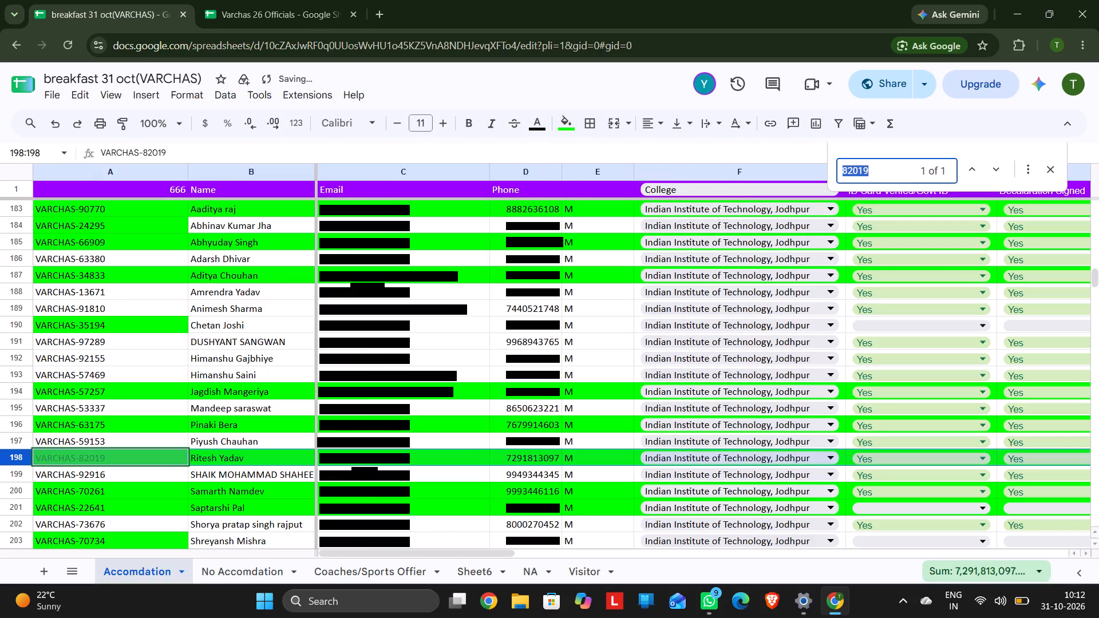
key("BackSpace")
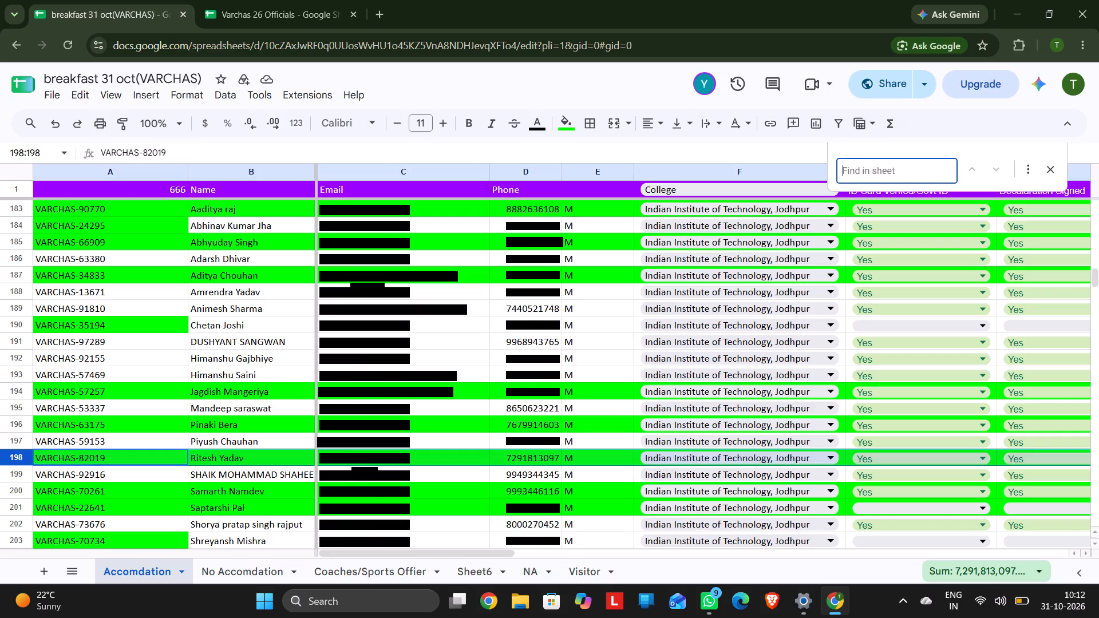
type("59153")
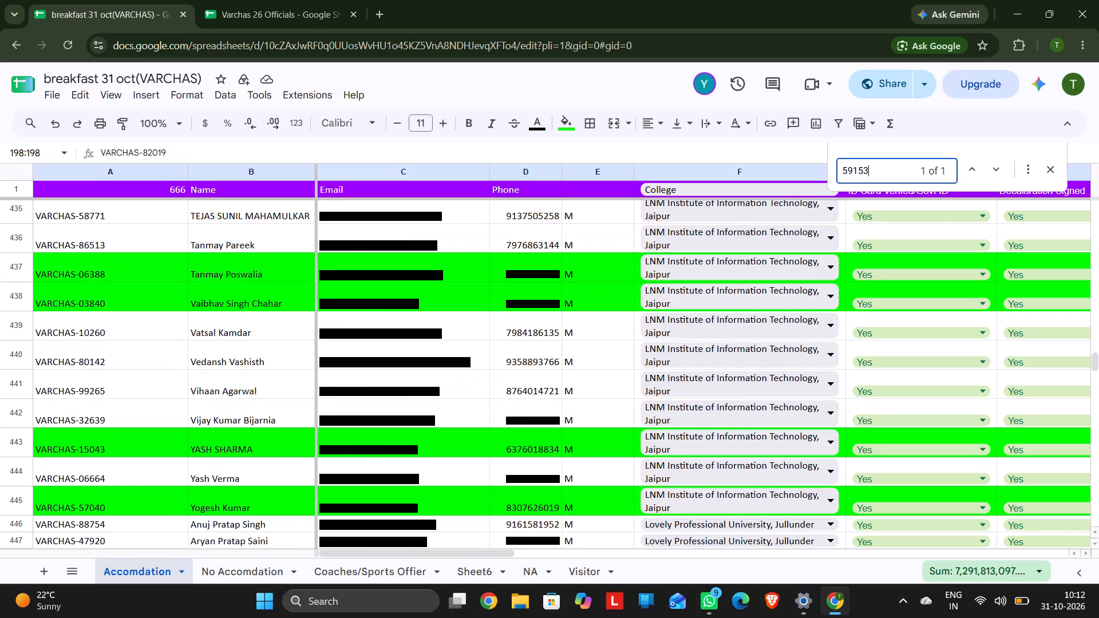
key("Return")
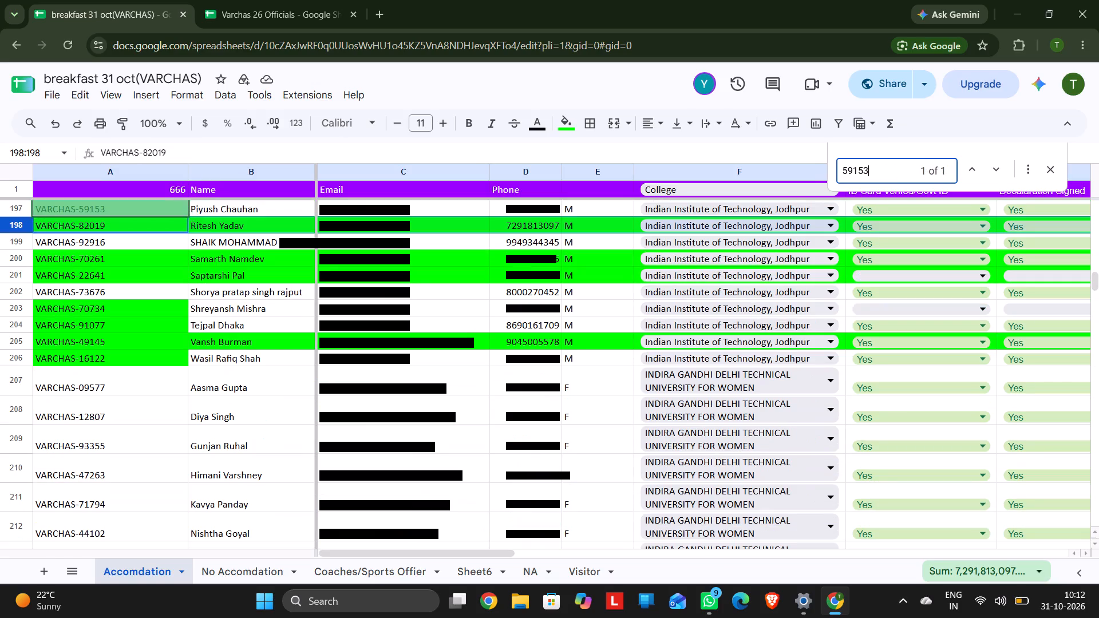
left_click(17, 208)
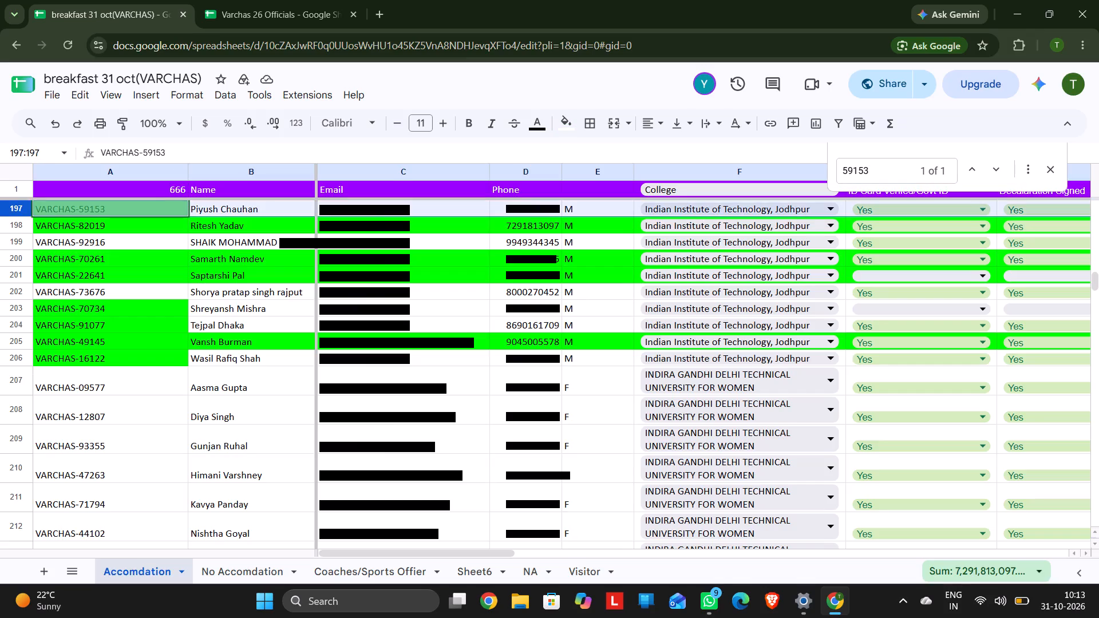
left_click(562, 120)
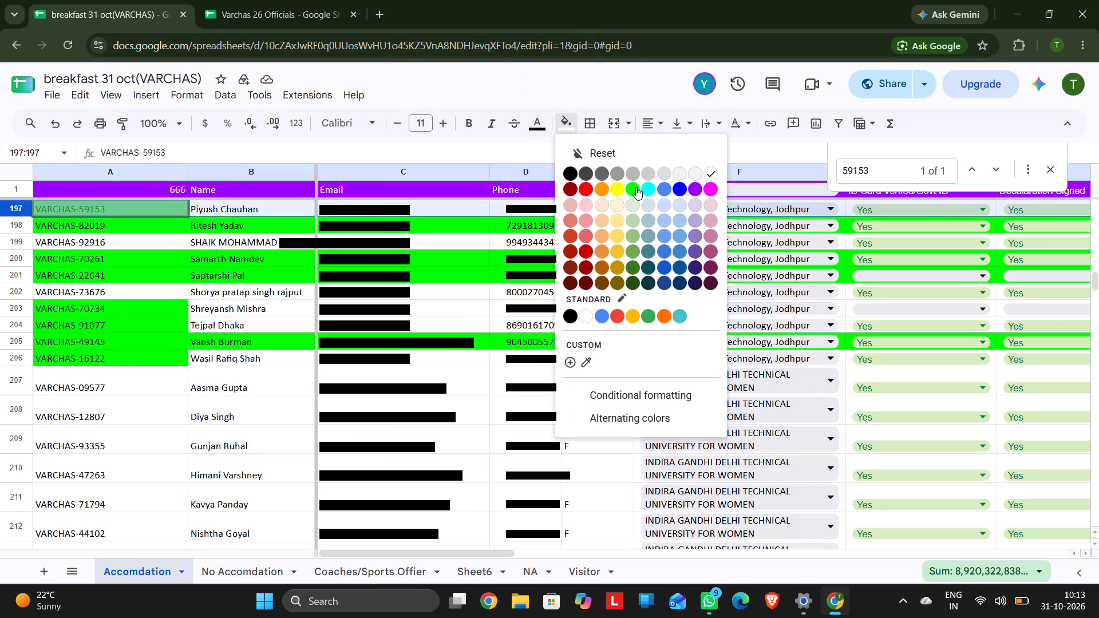
left_click(635, 188)
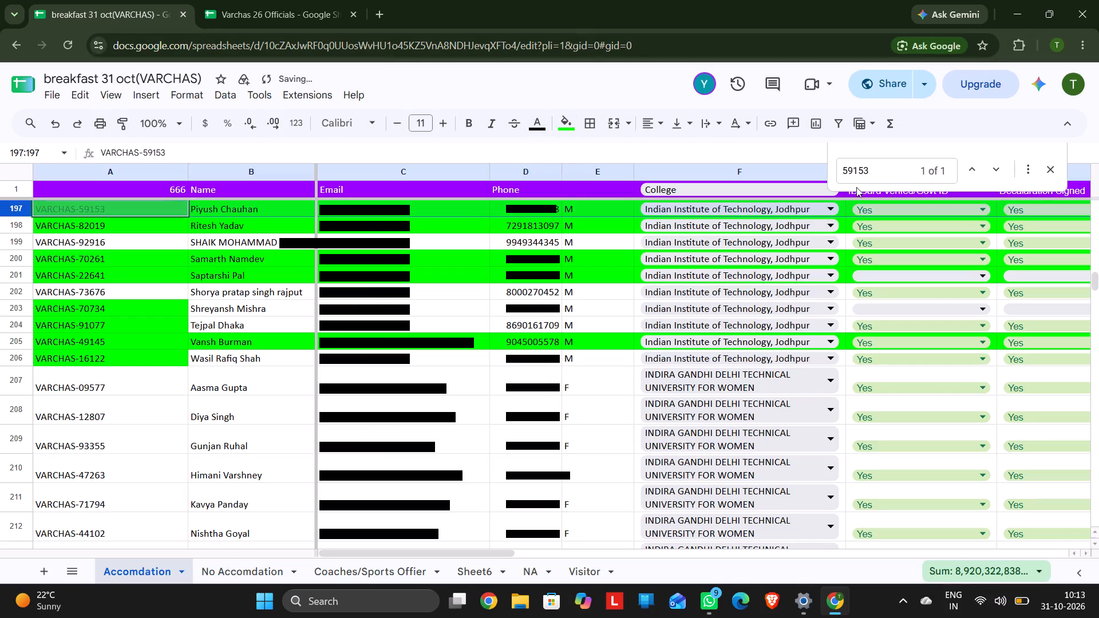
double_click(875, 169)
left_click_drag(875, 169, 875, 147)
key("BackSpace")
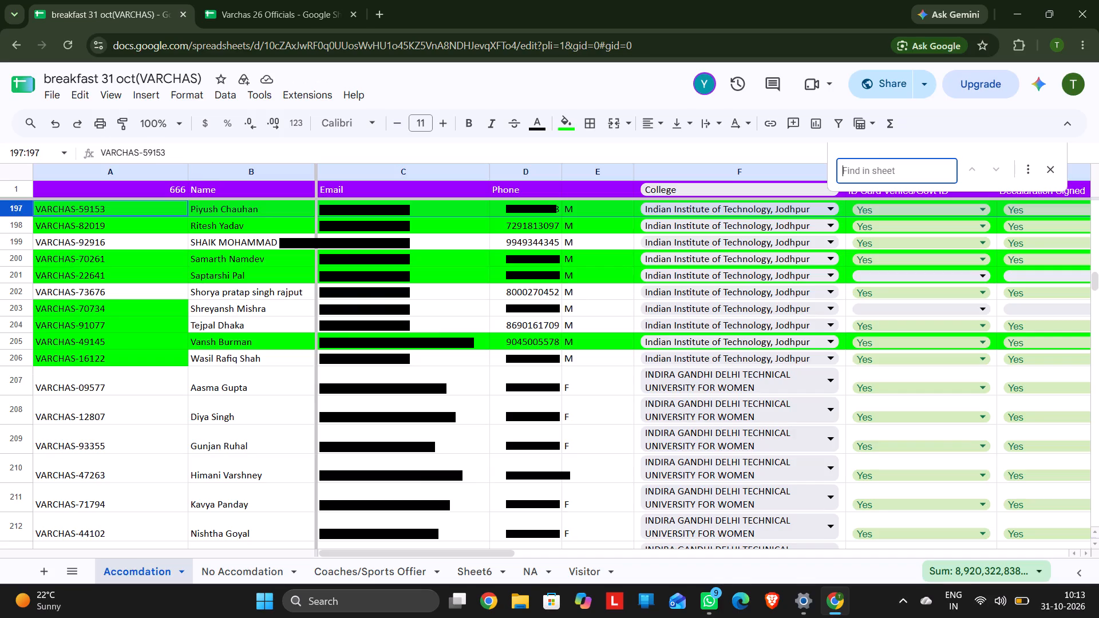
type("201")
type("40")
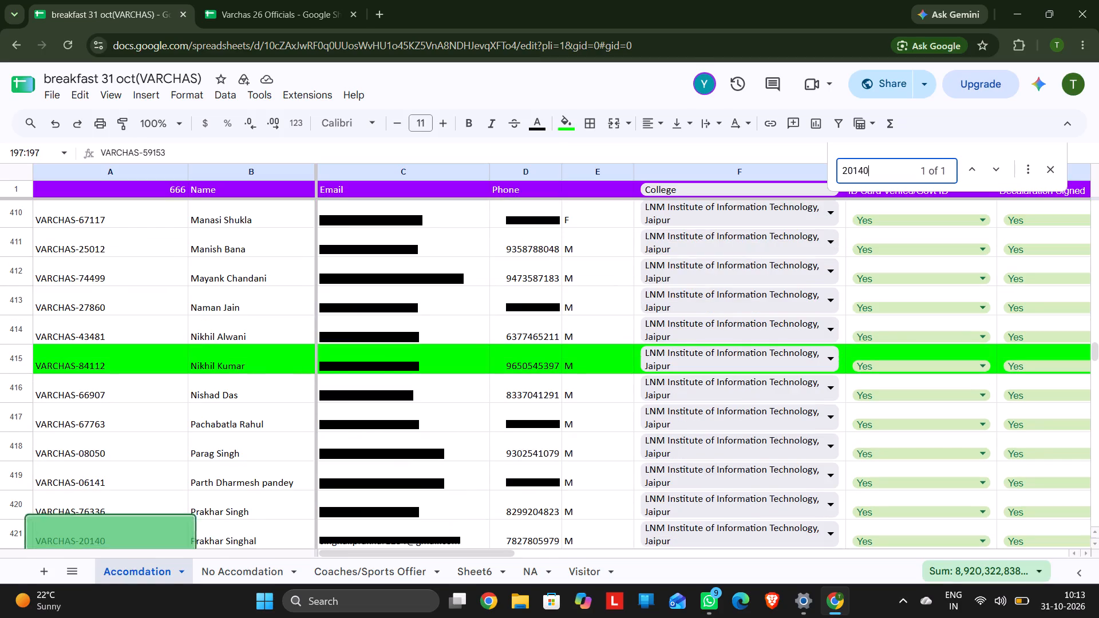
left_click(5, 541)
double_click(571, 118)
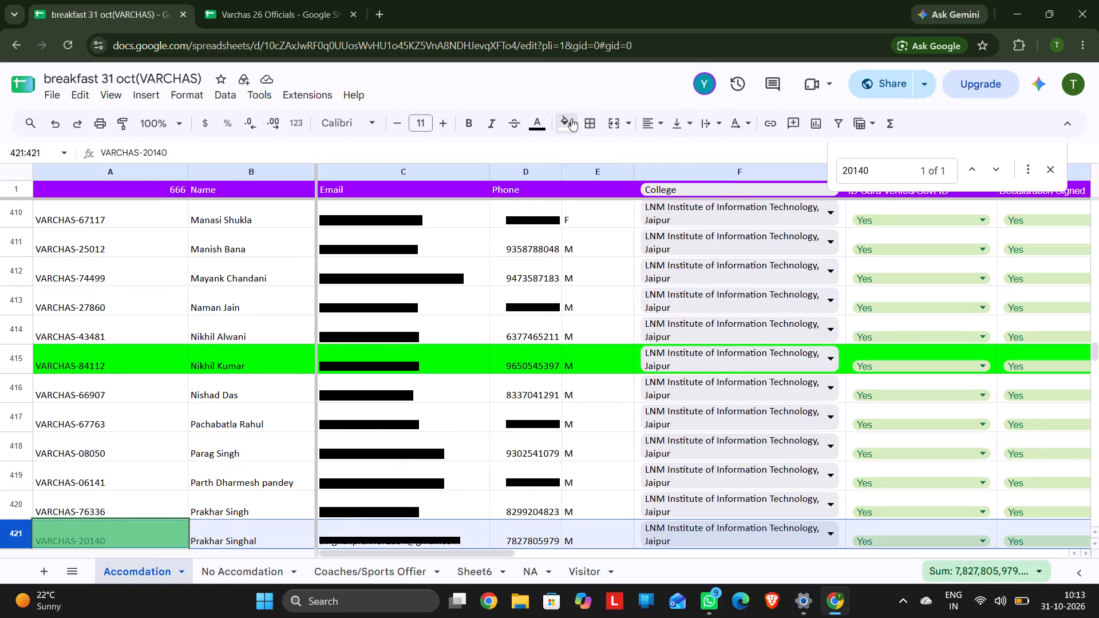
left_click(571, 118)
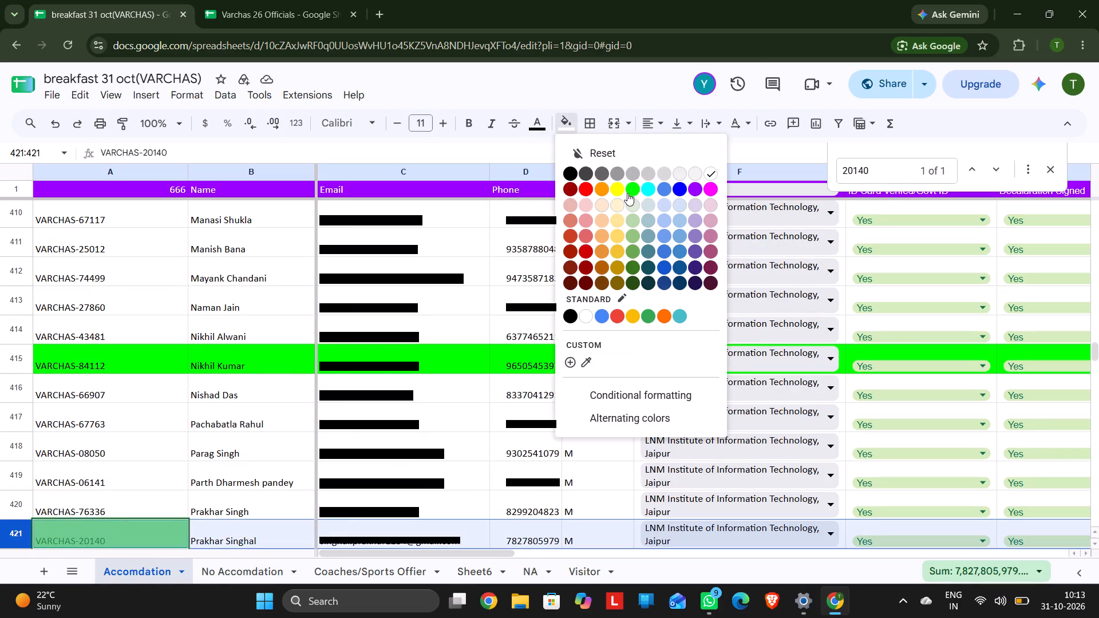
left_click(627, 193)
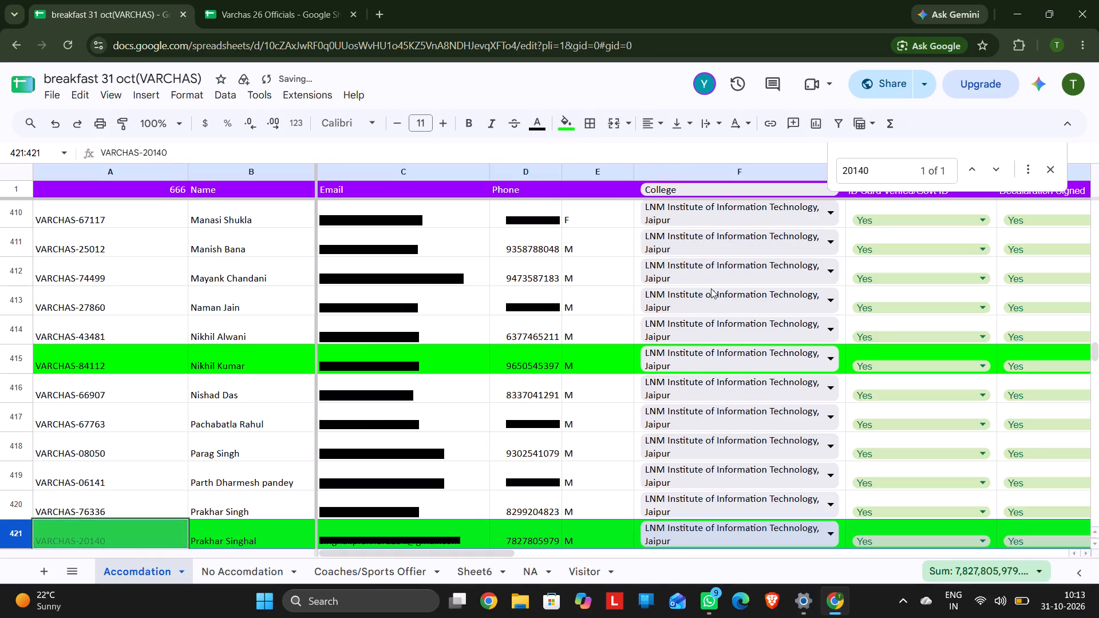
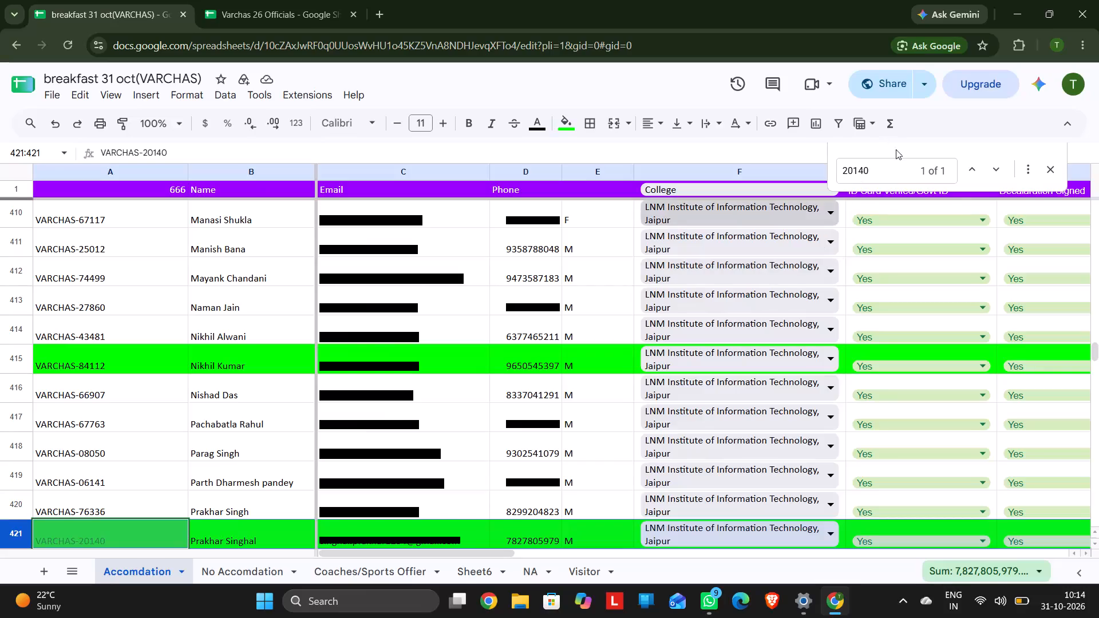
Search the Accomdation sheet for IITJ in place of the previous registration number.
double_click(891, 167)
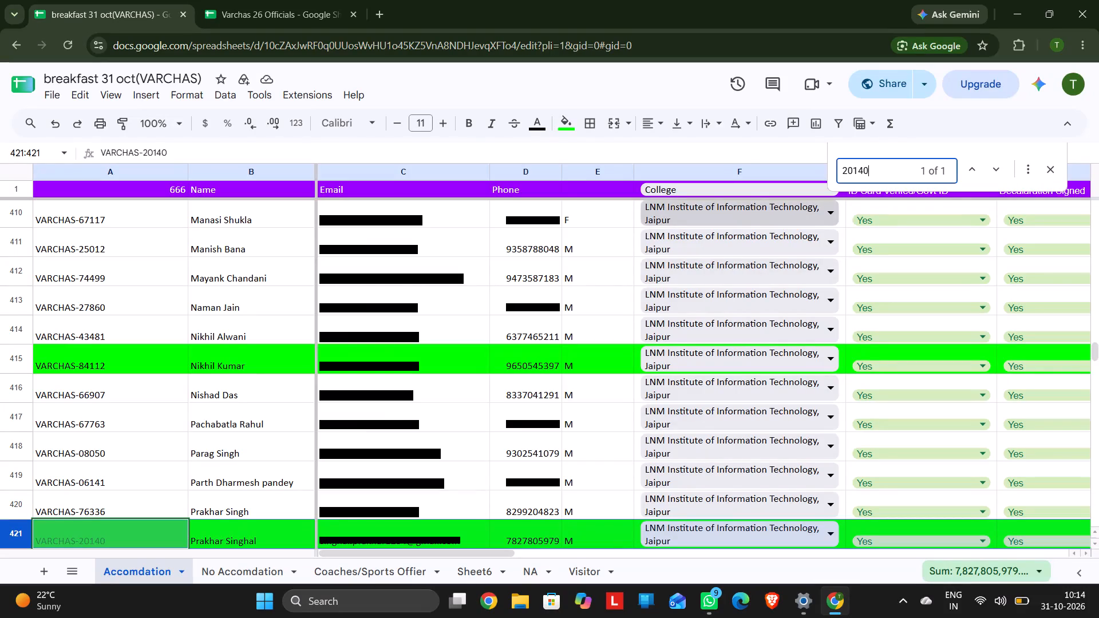
key("BackSpace")
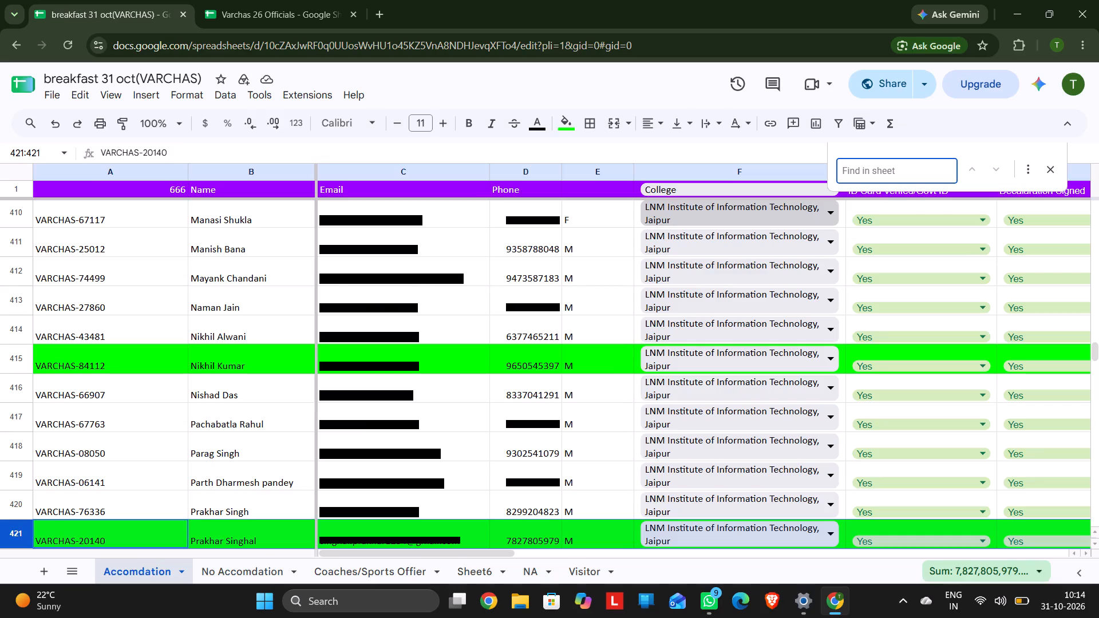
type("II")
key("shift+t")
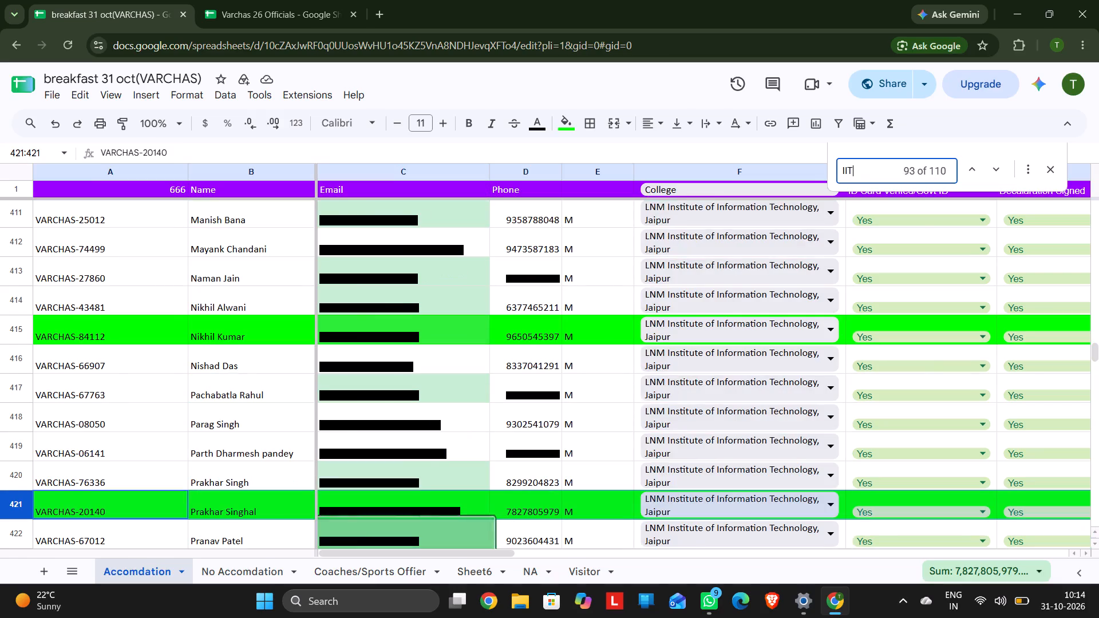
key("shift+j")
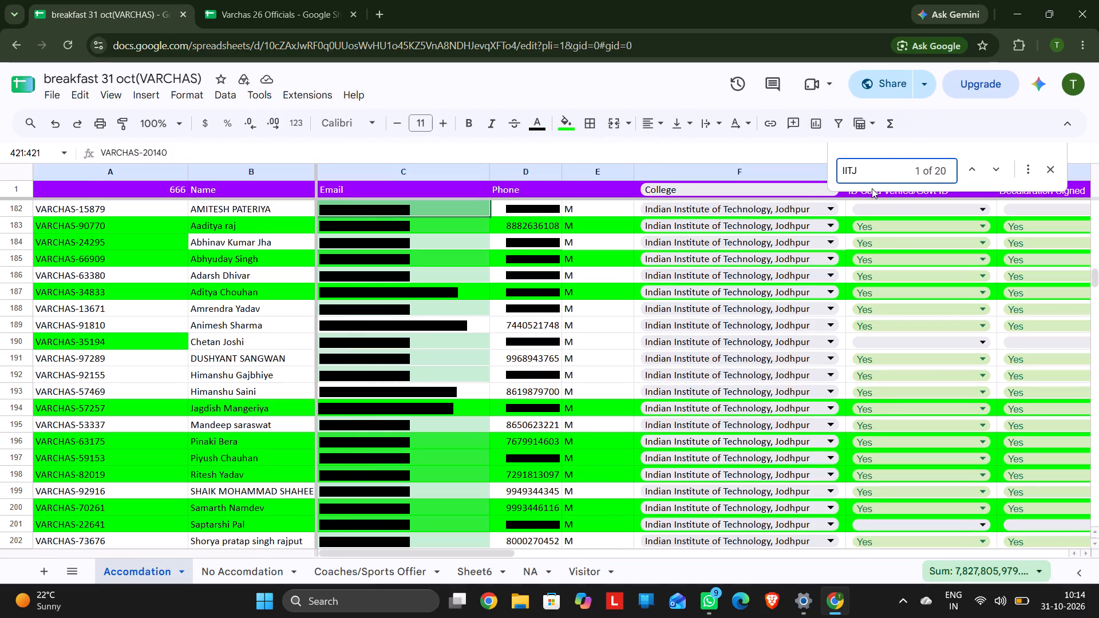
double_click(878, 177)
key("BackSpace")
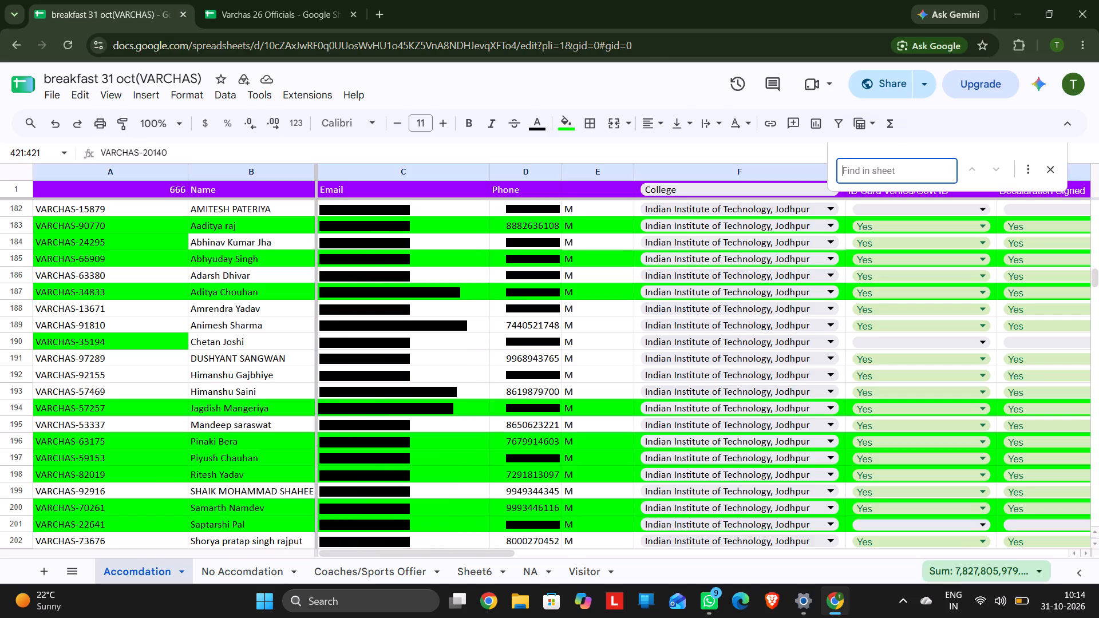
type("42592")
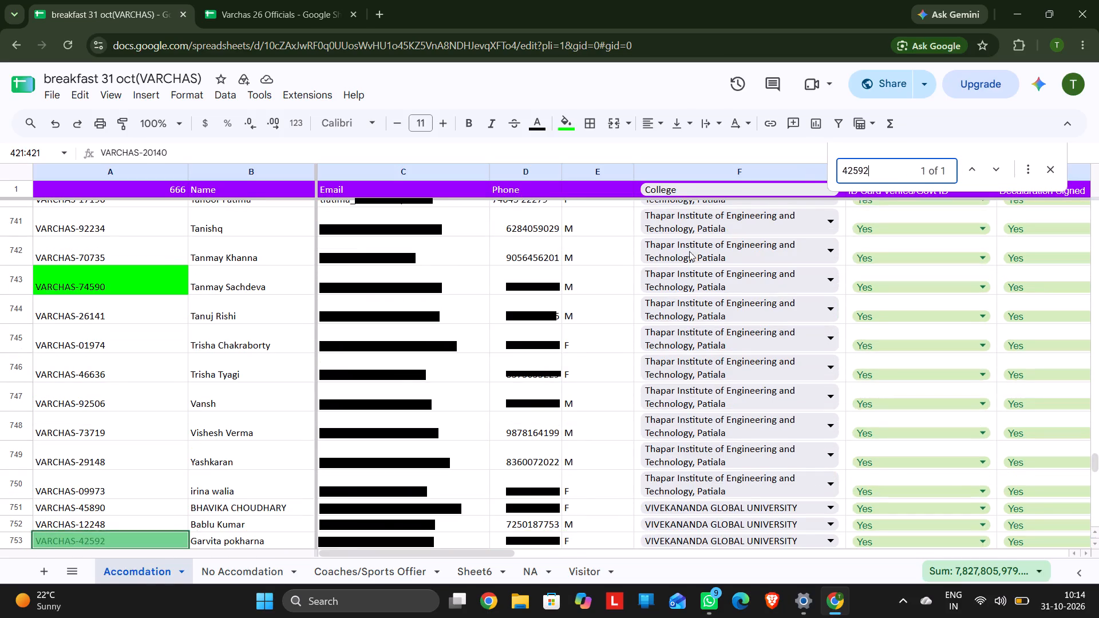
left_click(25, 544)
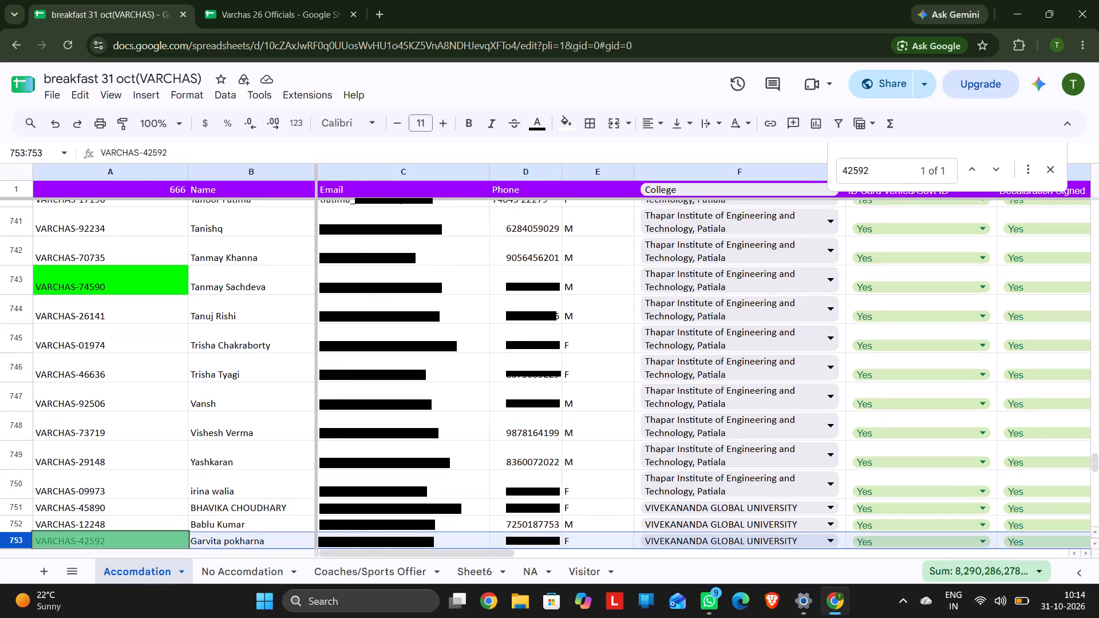
left_click(568, 127)
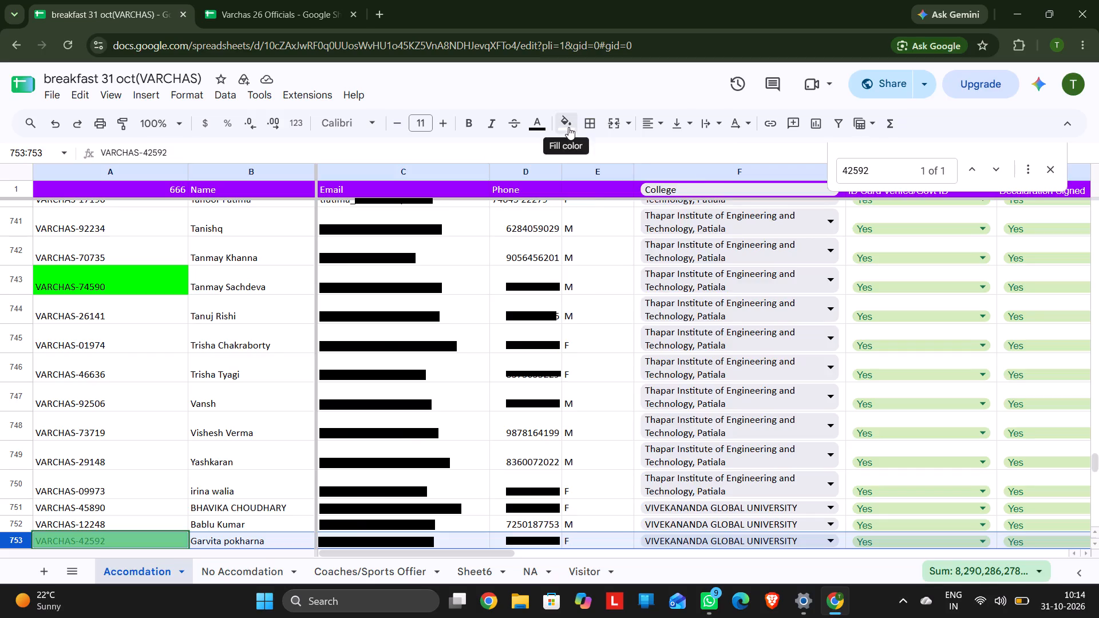
left_click(633, 185)
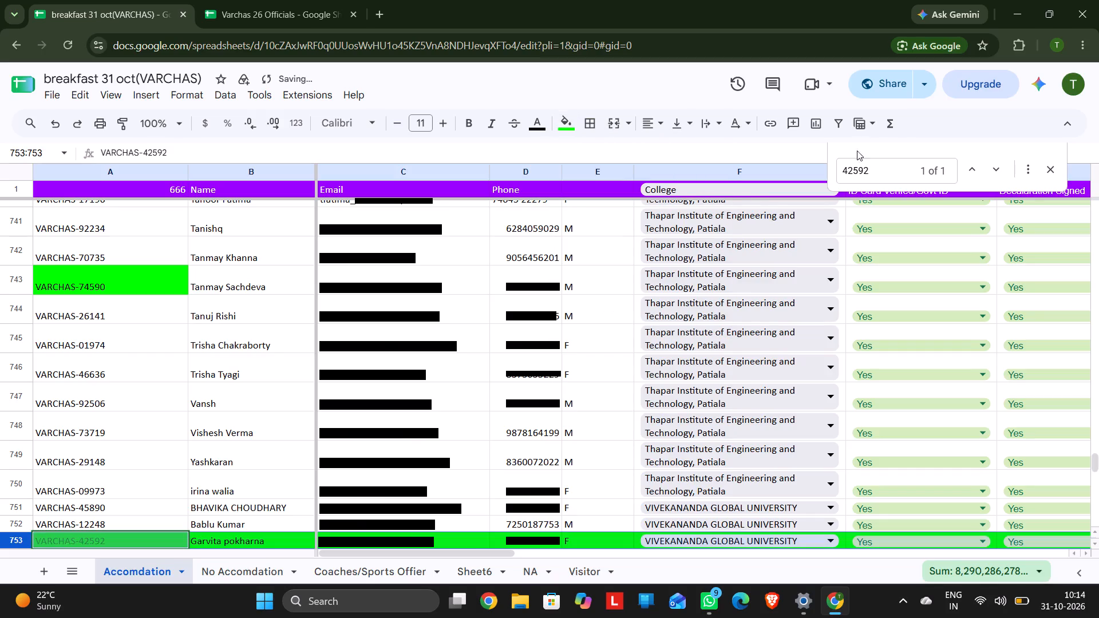
double_click(881, 167)
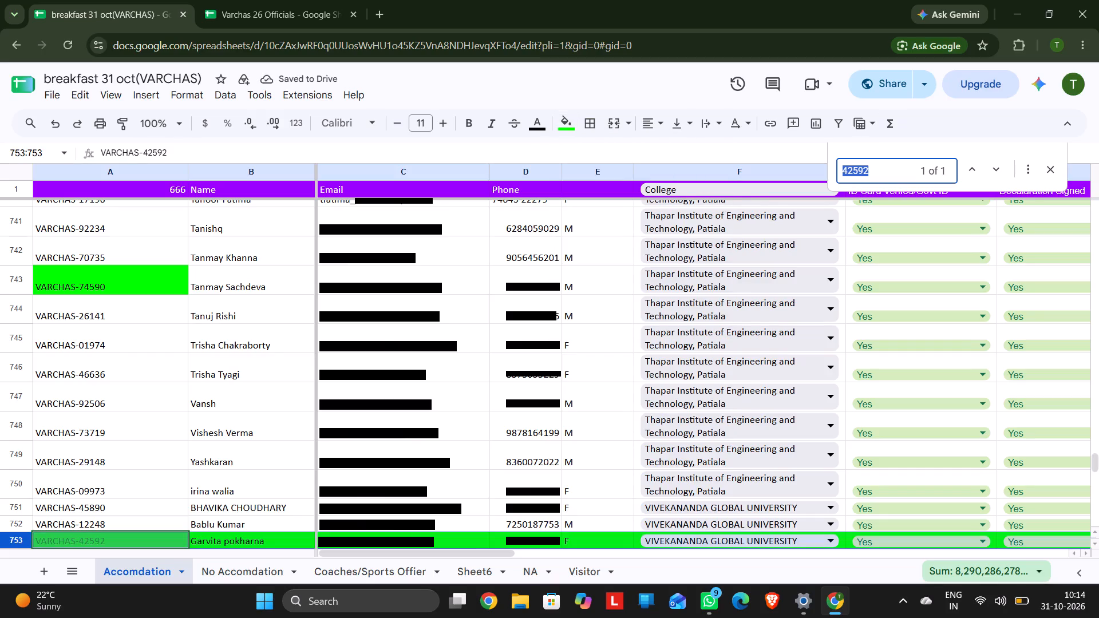
key("BackSpace")
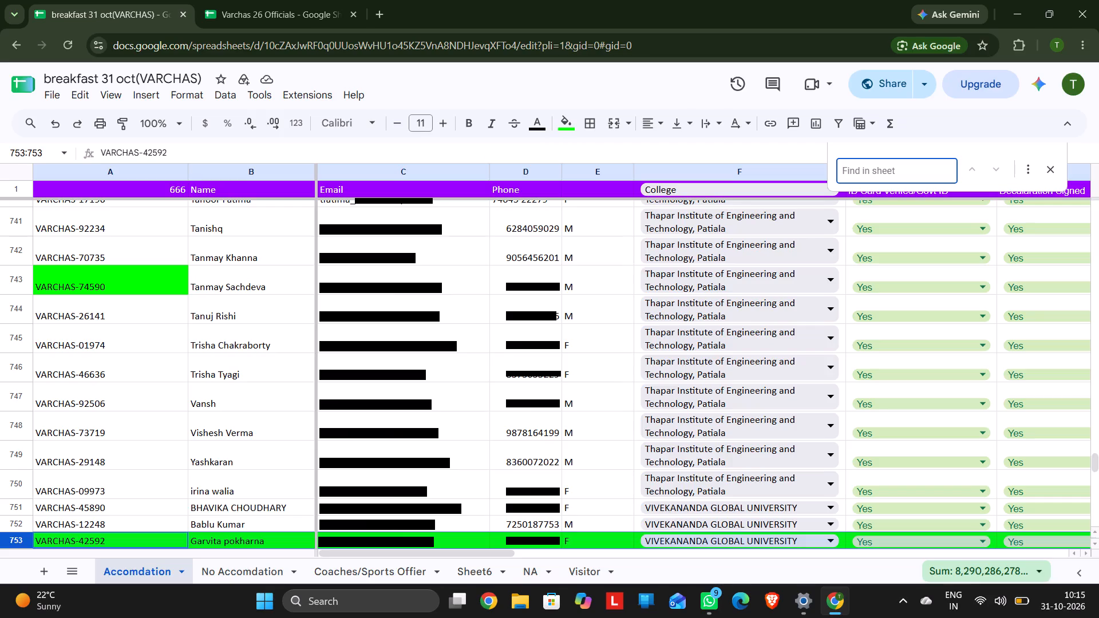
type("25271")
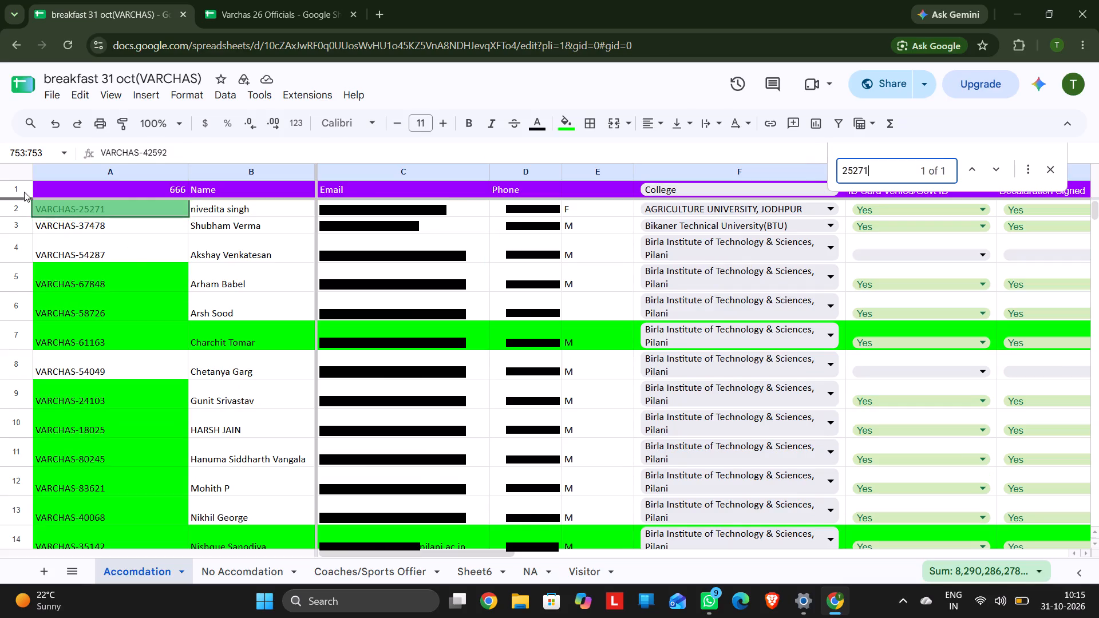
left_click(19, 212)
left_click(22, 209)
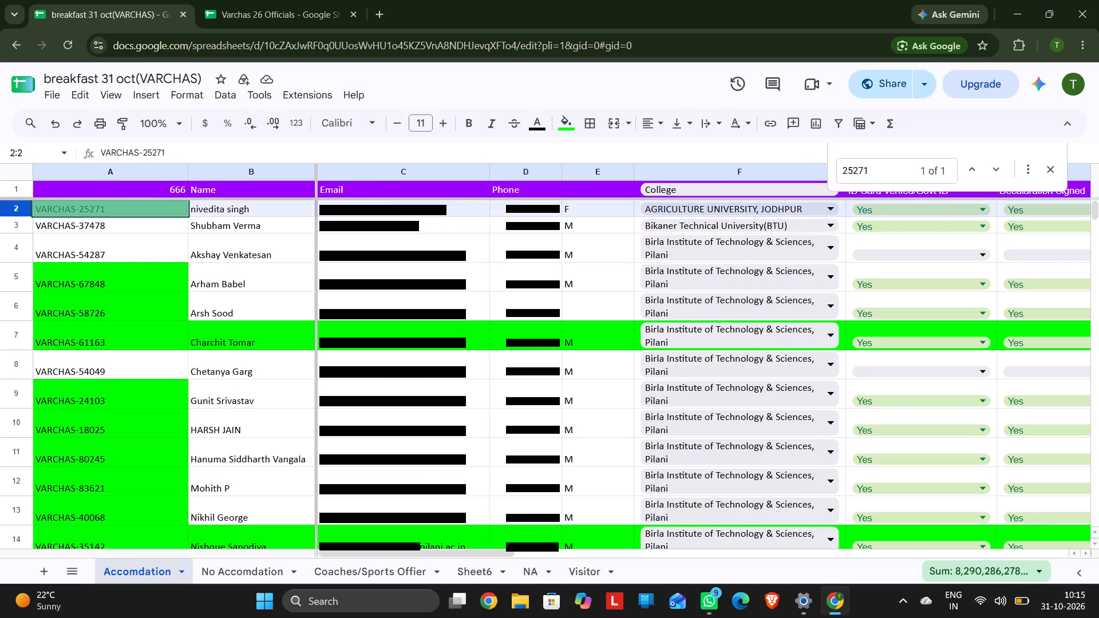
left_click(563, 129)
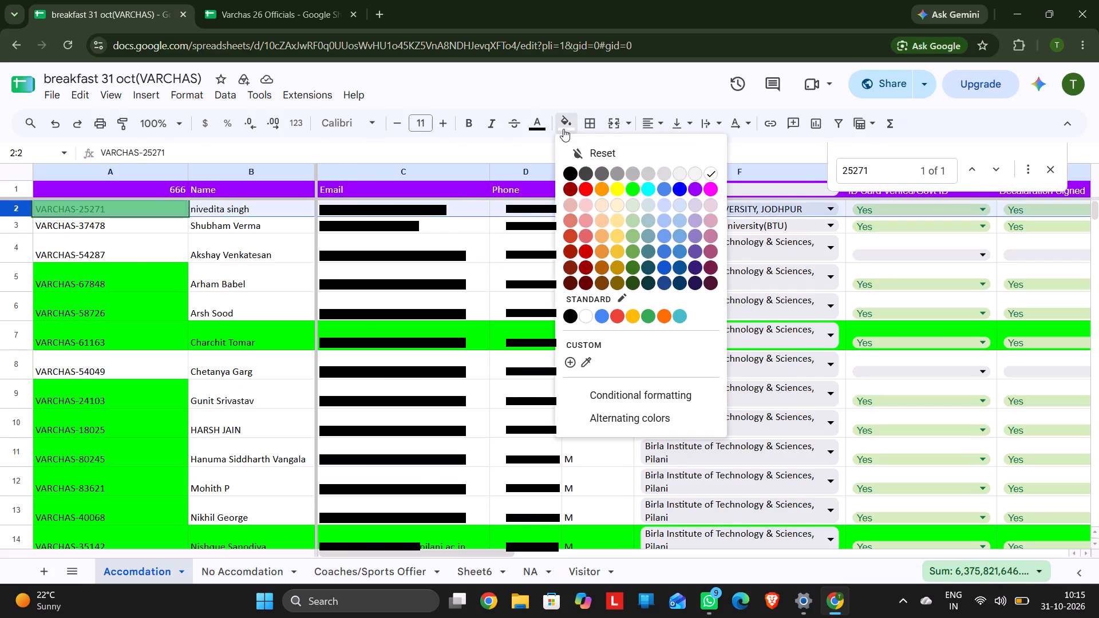
left_click(632, 185)
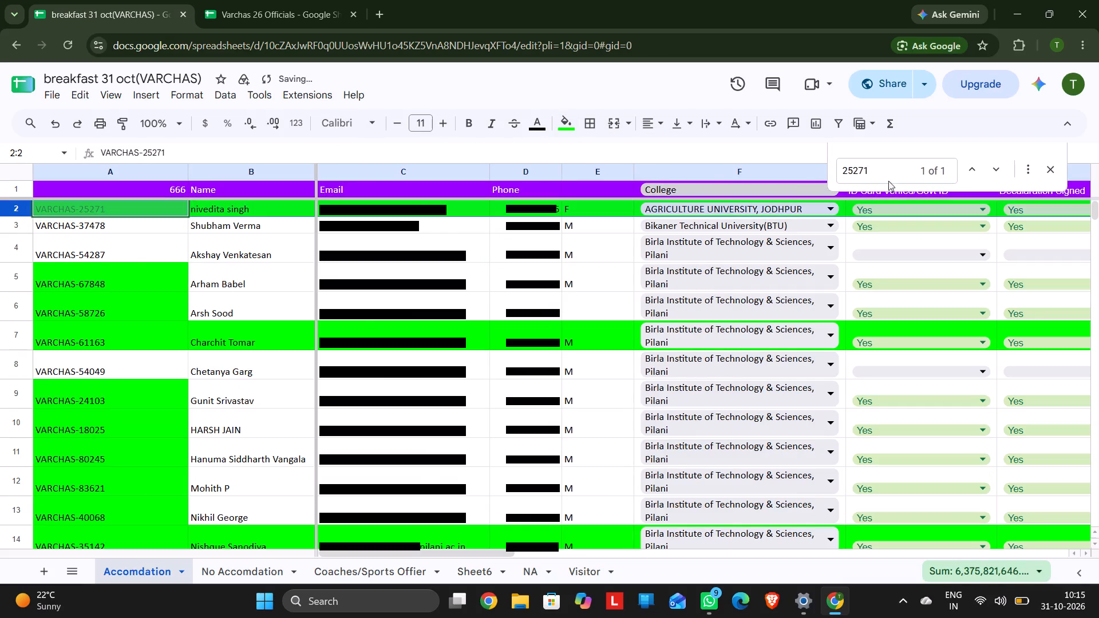
double_click(876, 169)
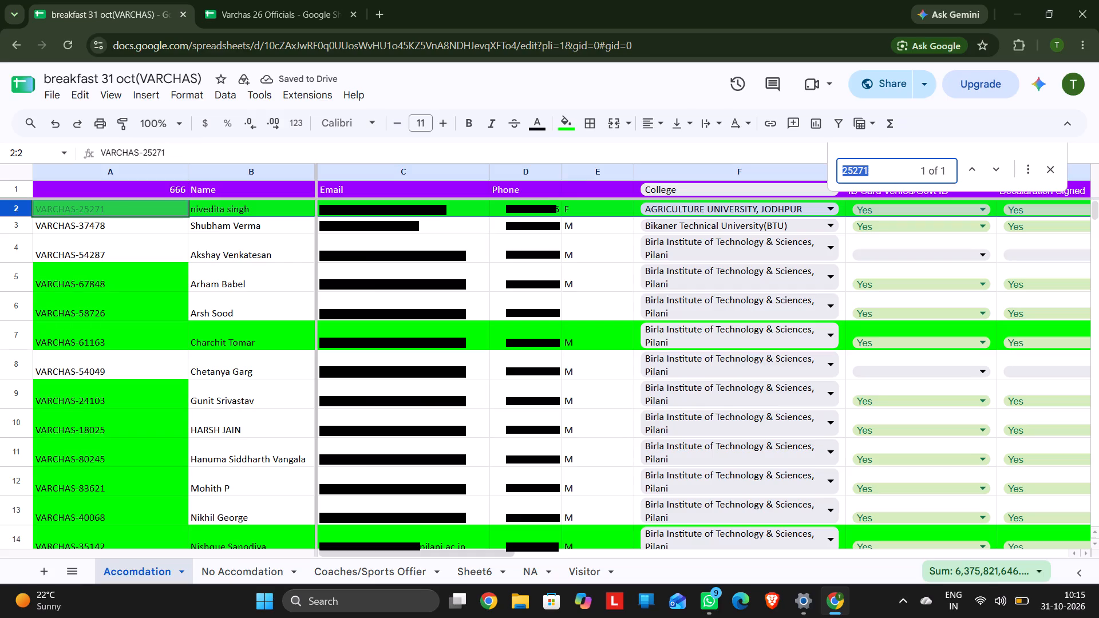
key("BackSpace")
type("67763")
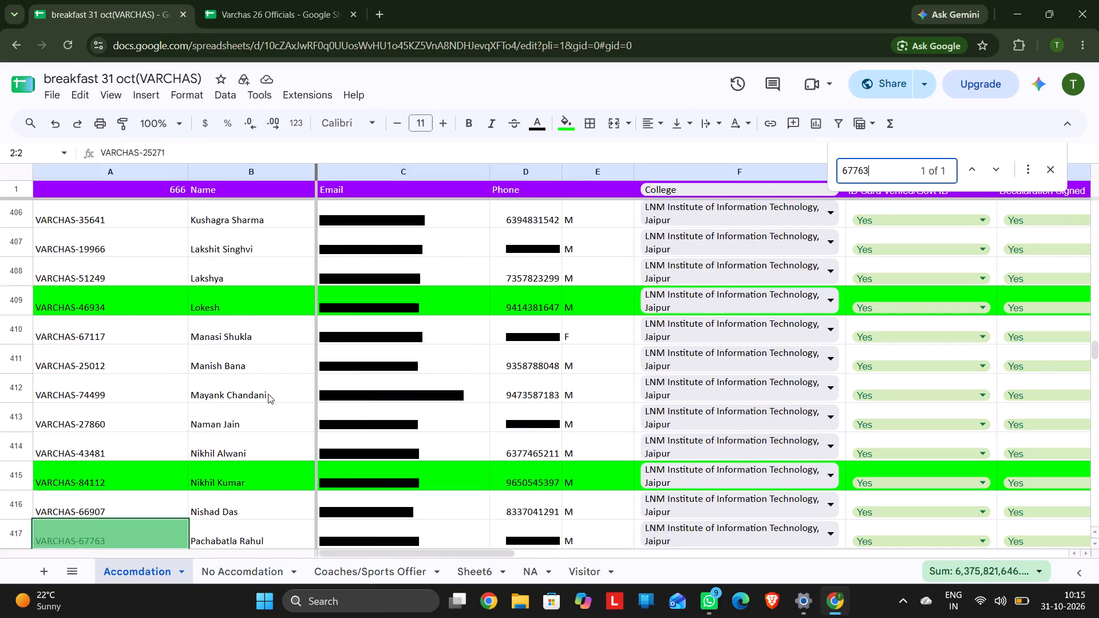
left_click(15, 540)
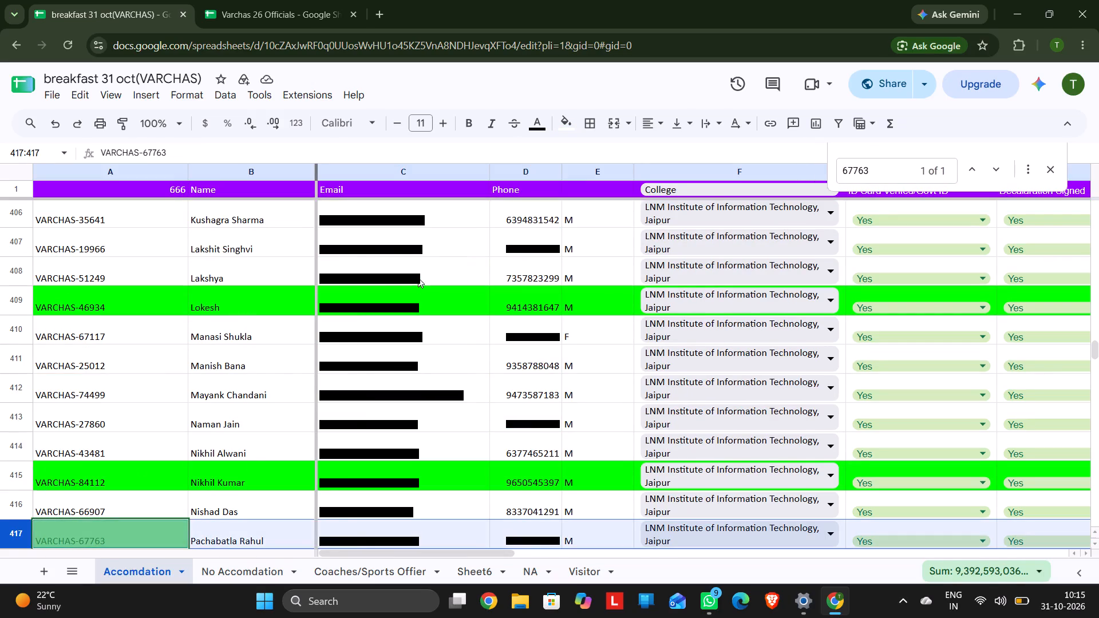
left_click(564, 125)
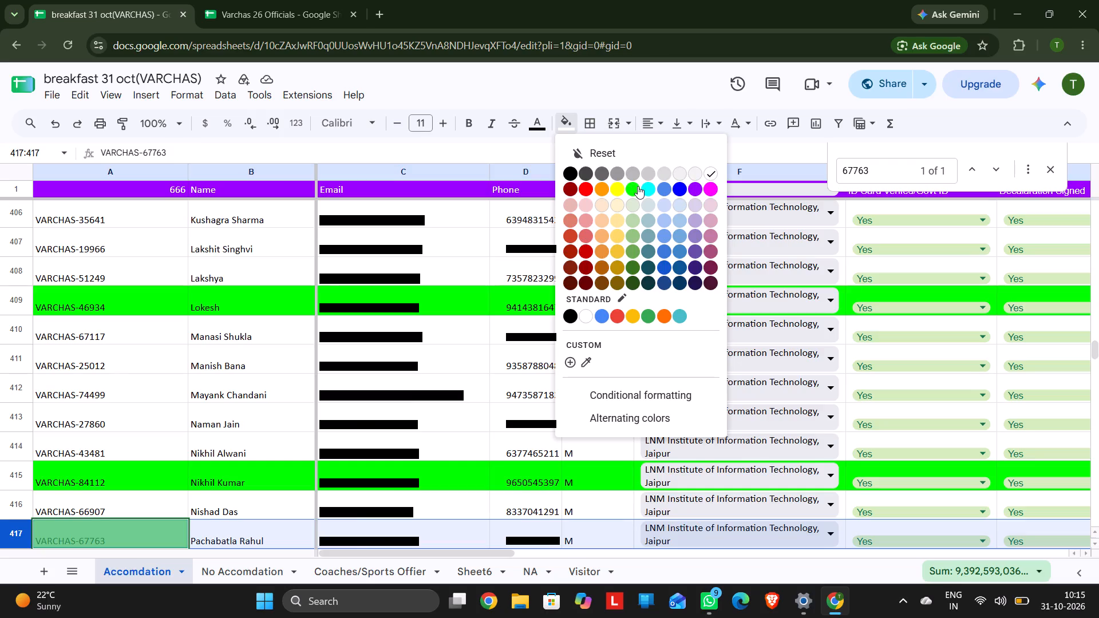
left_click(638, 186)
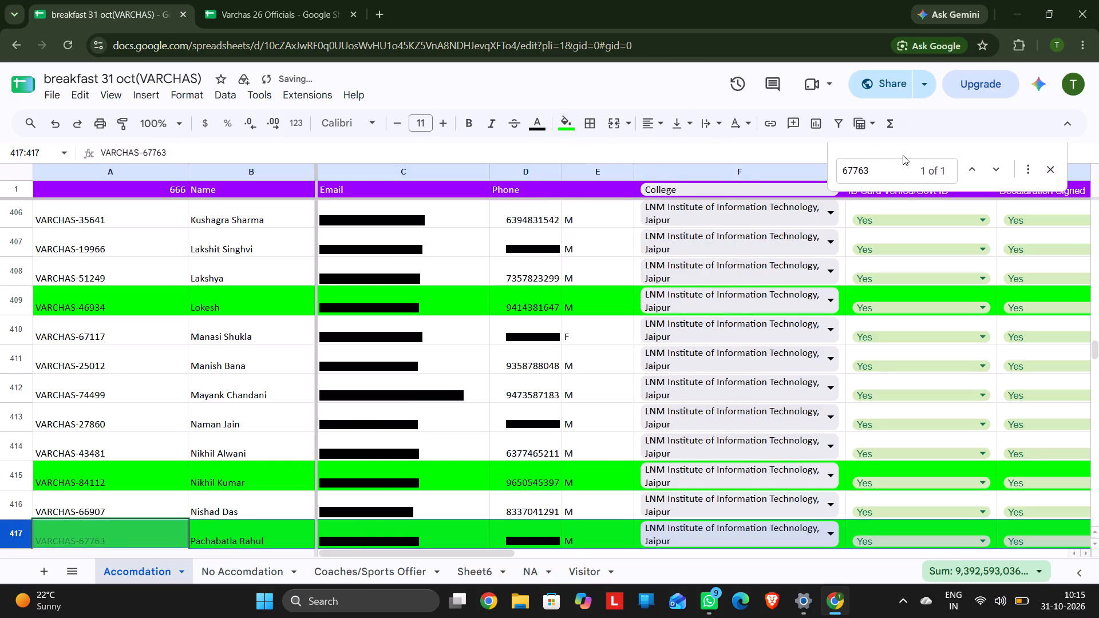
left_click_drag(903, 155, 887, 177)
double_click(887, 177)
key("BackSpace")
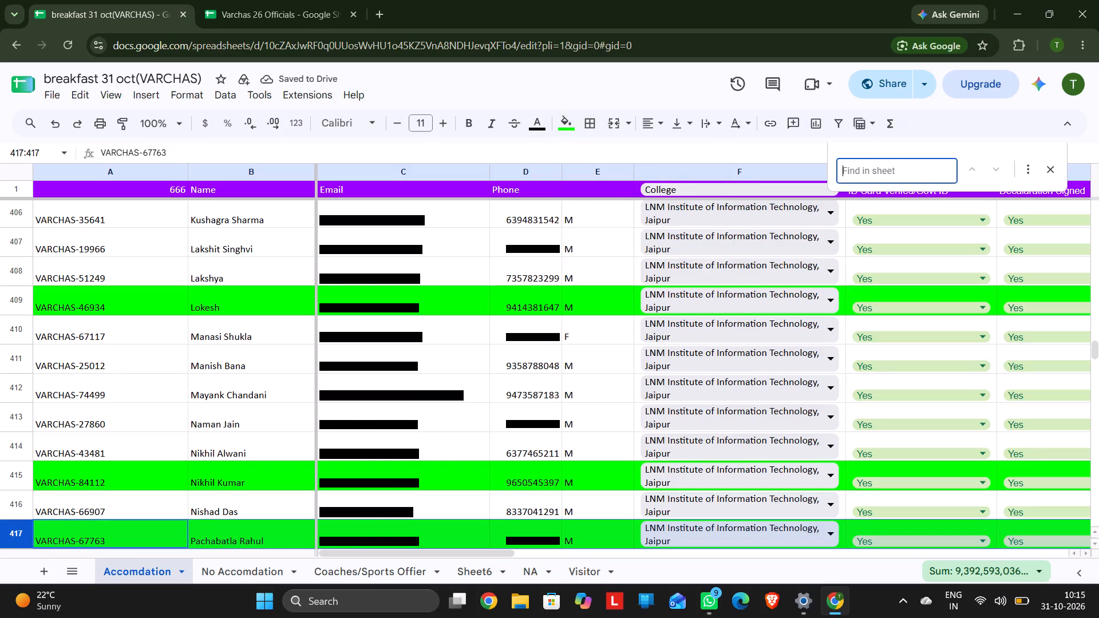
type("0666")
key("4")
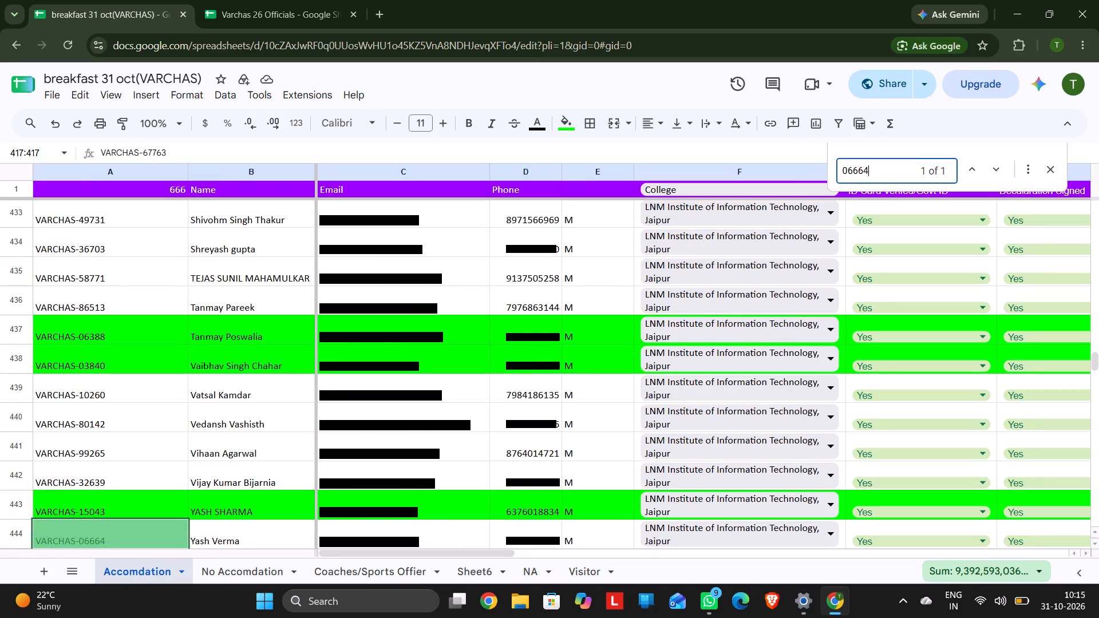
left_click(13, 532)
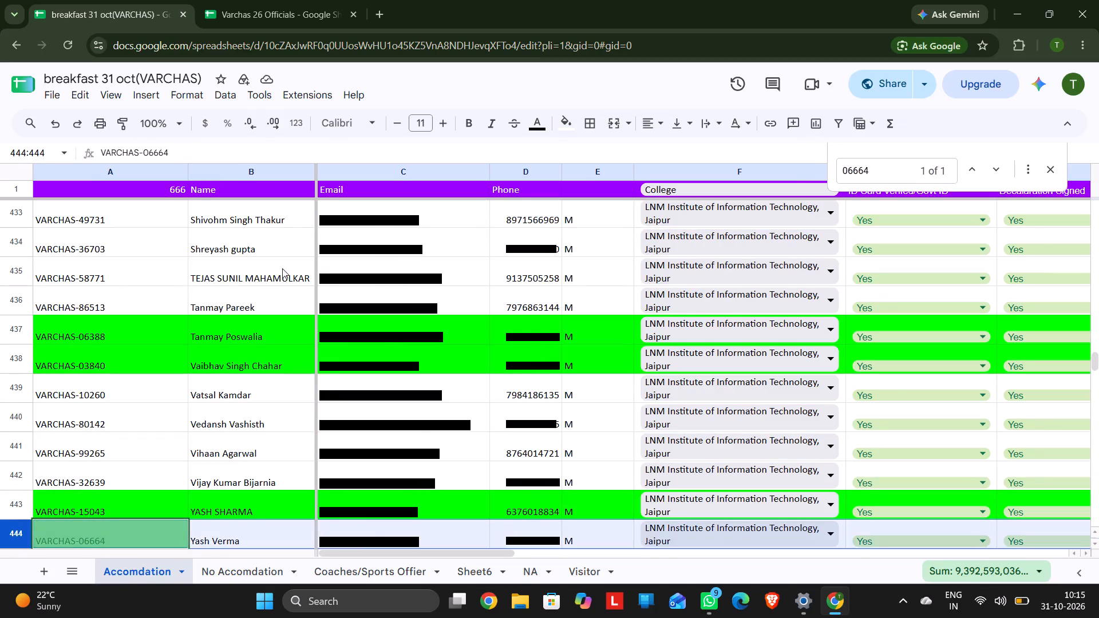
left_click(566, 124)
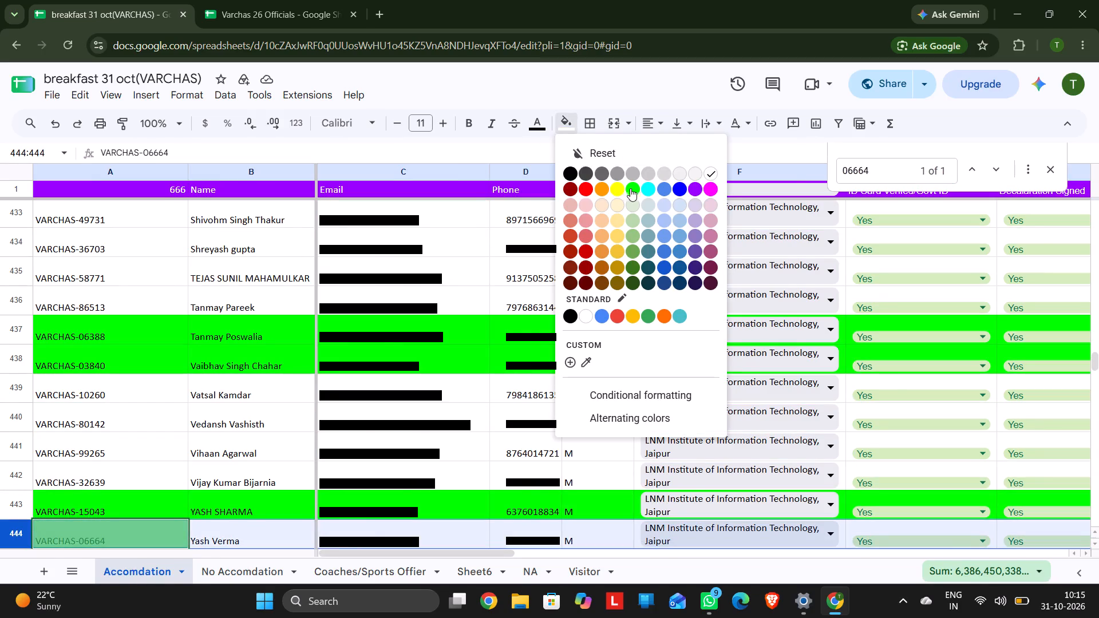
left_click(634, 188)
Clear the previous registration number from the sheet search.
double_click(895, 175)
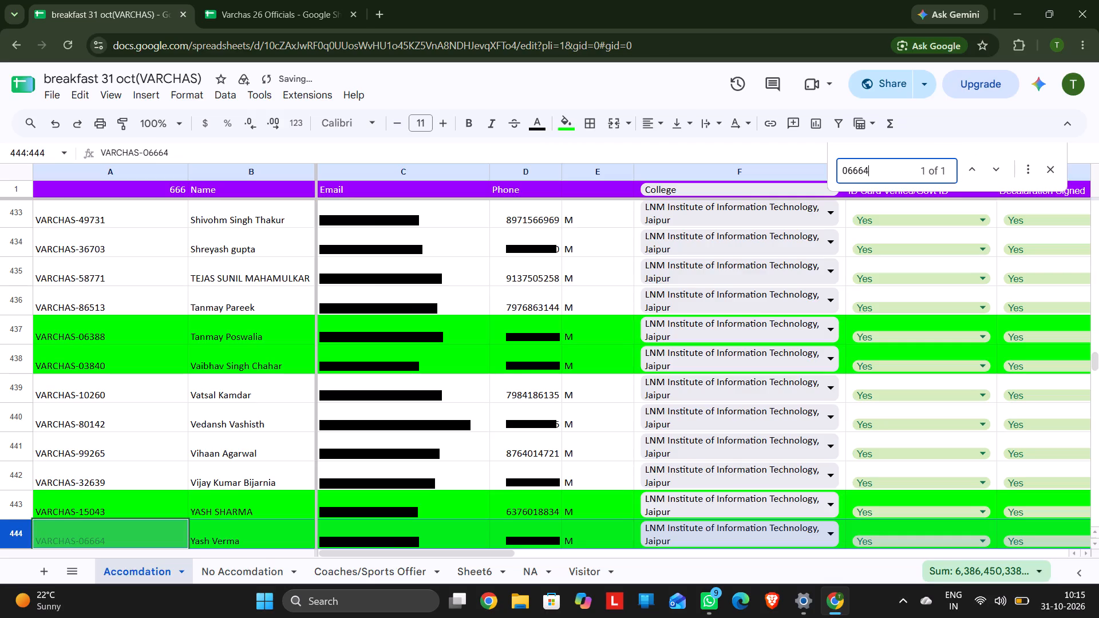
key("BackSpace")
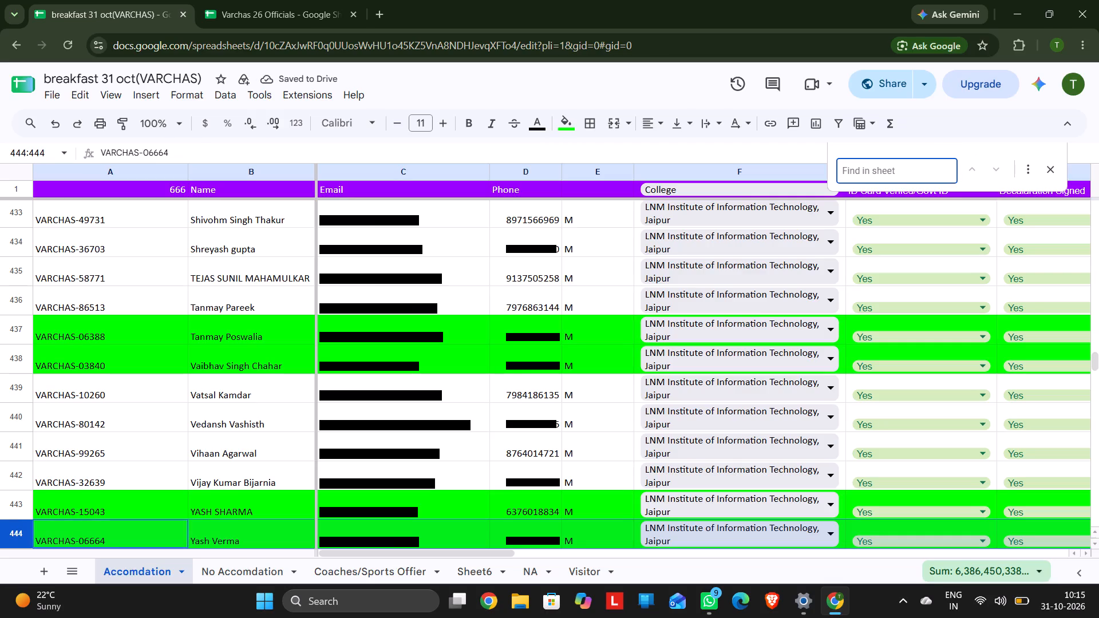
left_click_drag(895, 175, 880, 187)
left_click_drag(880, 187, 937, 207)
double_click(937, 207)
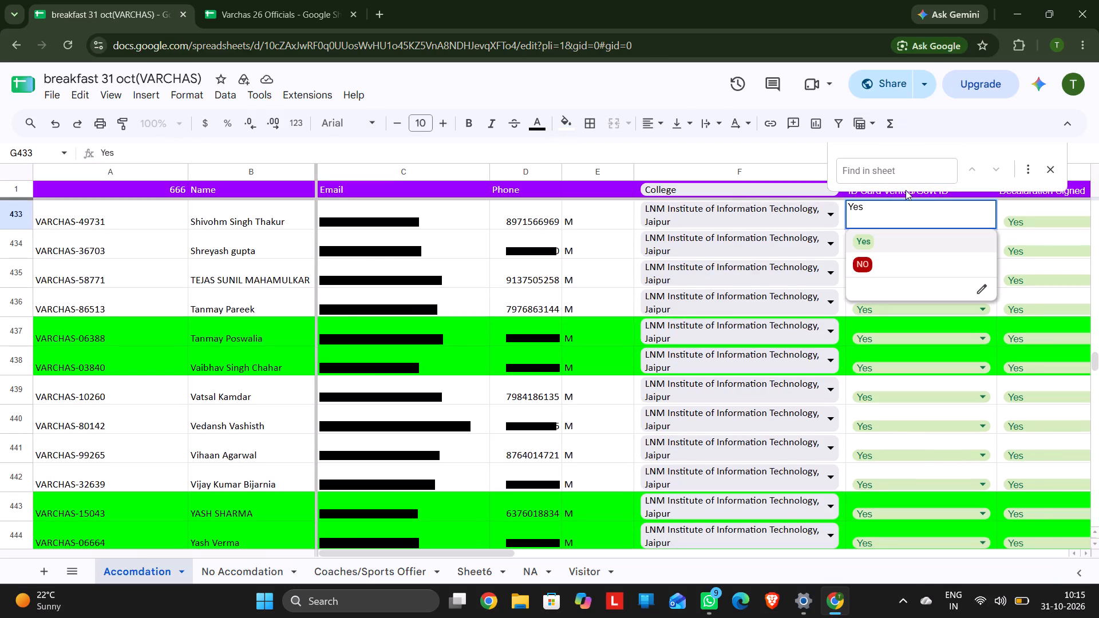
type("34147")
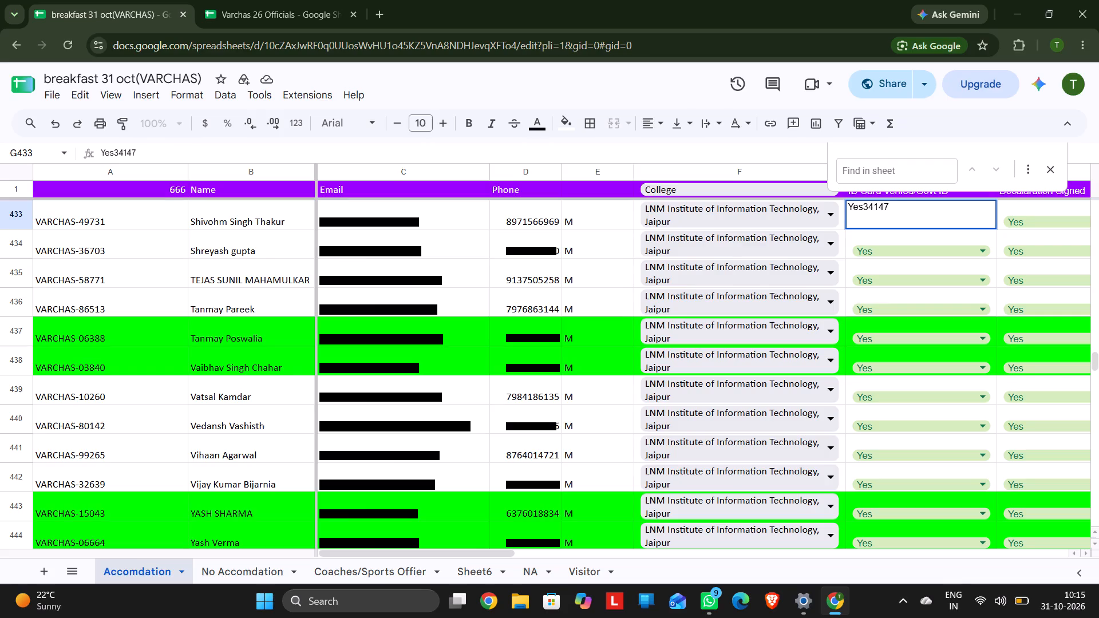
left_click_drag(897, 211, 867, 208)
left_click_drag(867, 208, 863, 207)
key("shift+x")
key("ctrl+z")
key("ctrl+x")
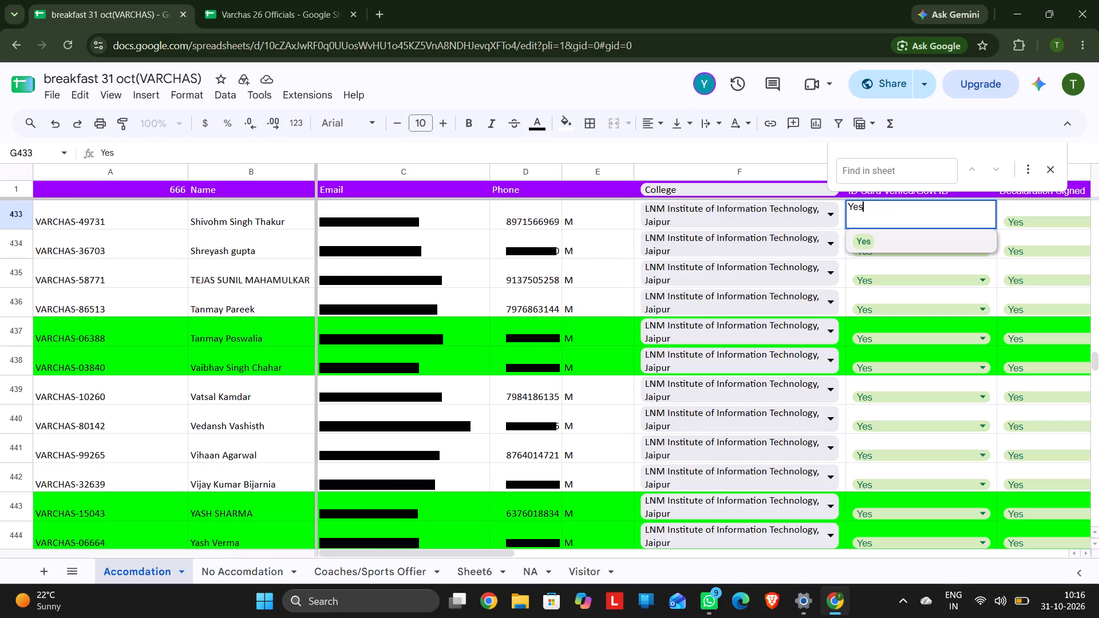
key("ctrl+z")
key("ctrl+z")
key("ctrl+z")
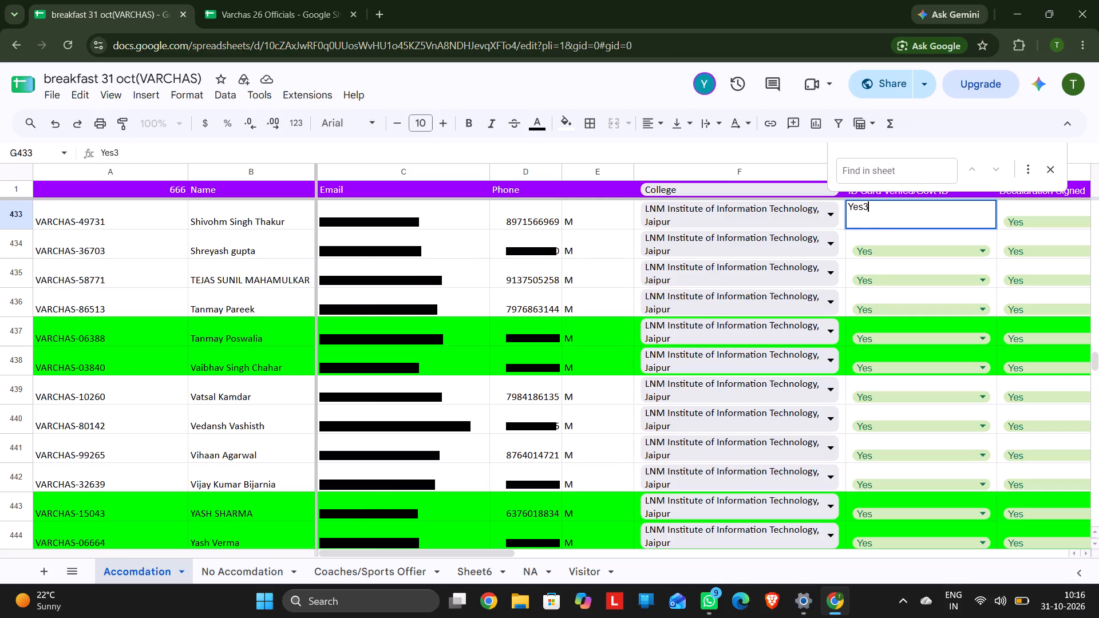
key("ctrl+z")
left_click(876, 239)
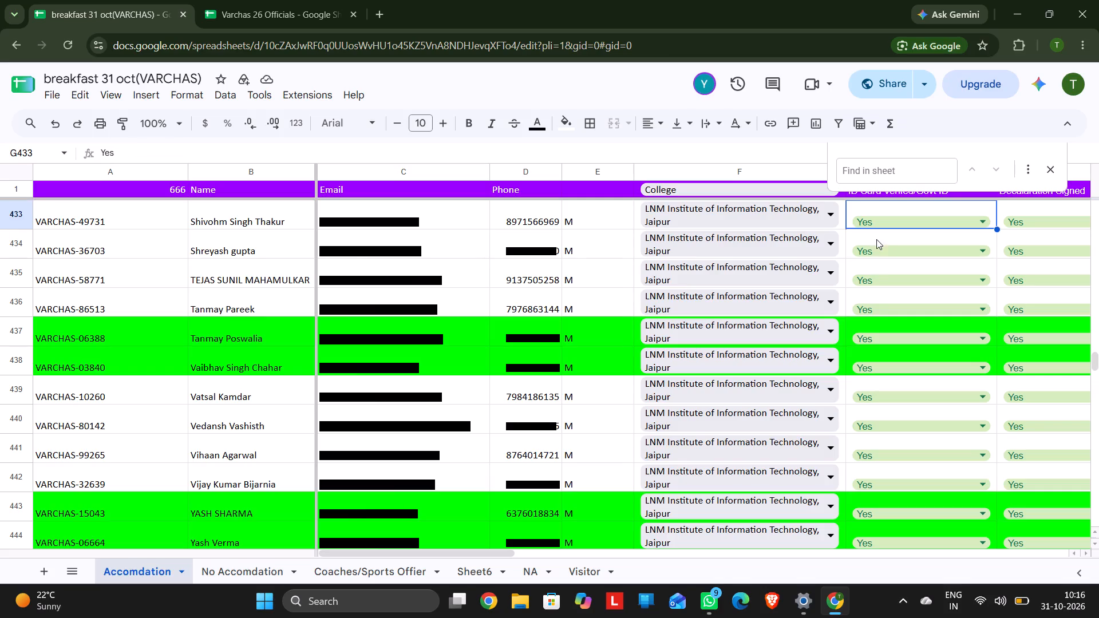
left_click(890, 172)
key("ctrl+v")
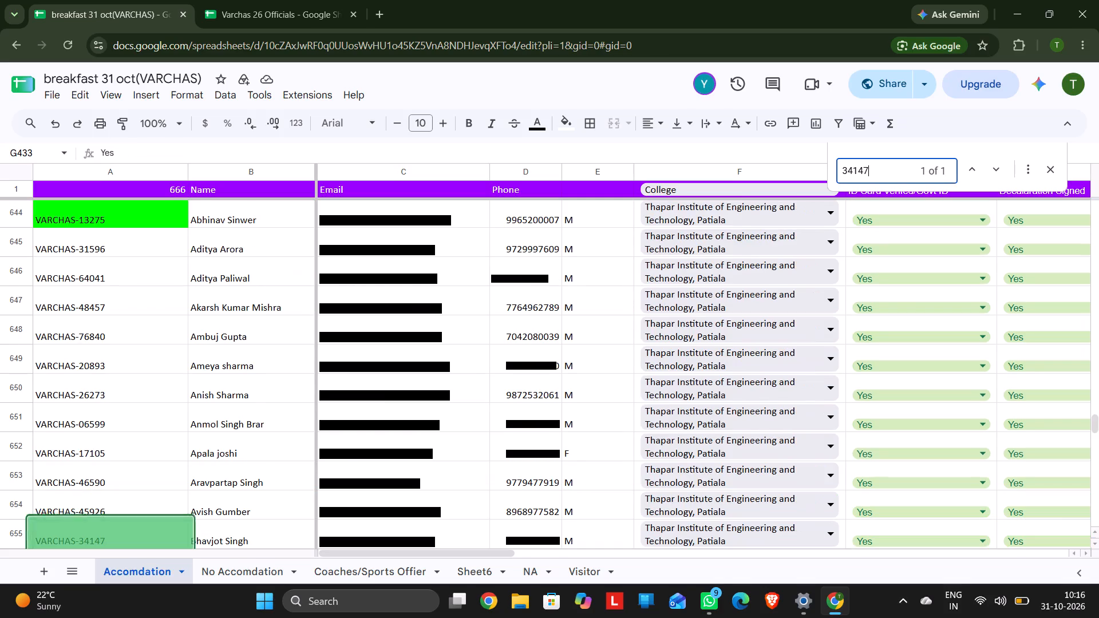
left_click(21, 534)
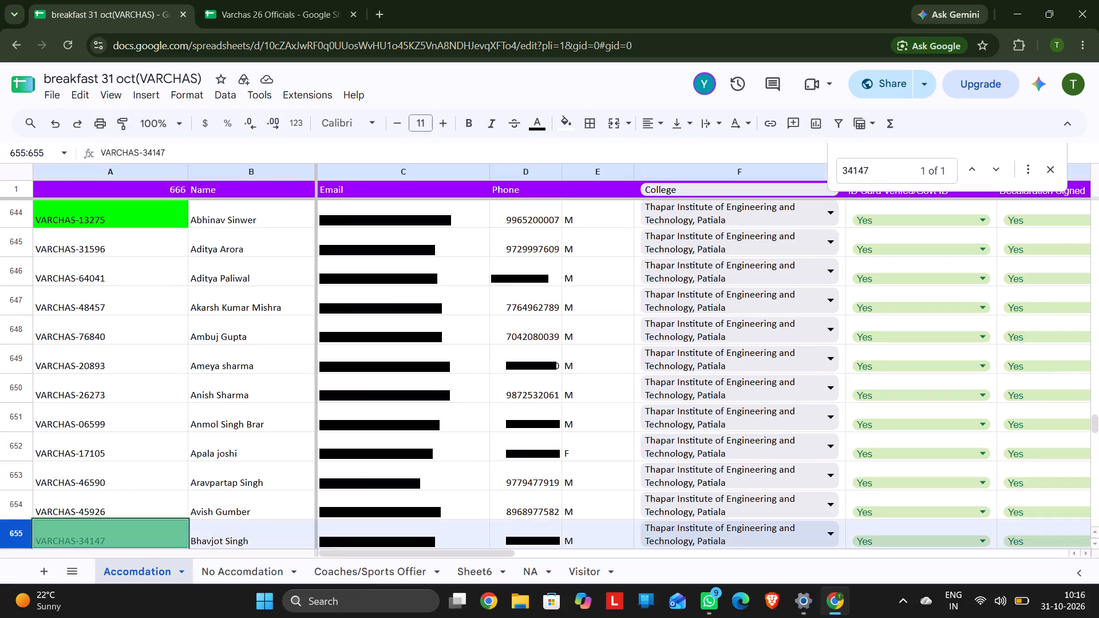
left_click_drag(560, 122, 614, 181)
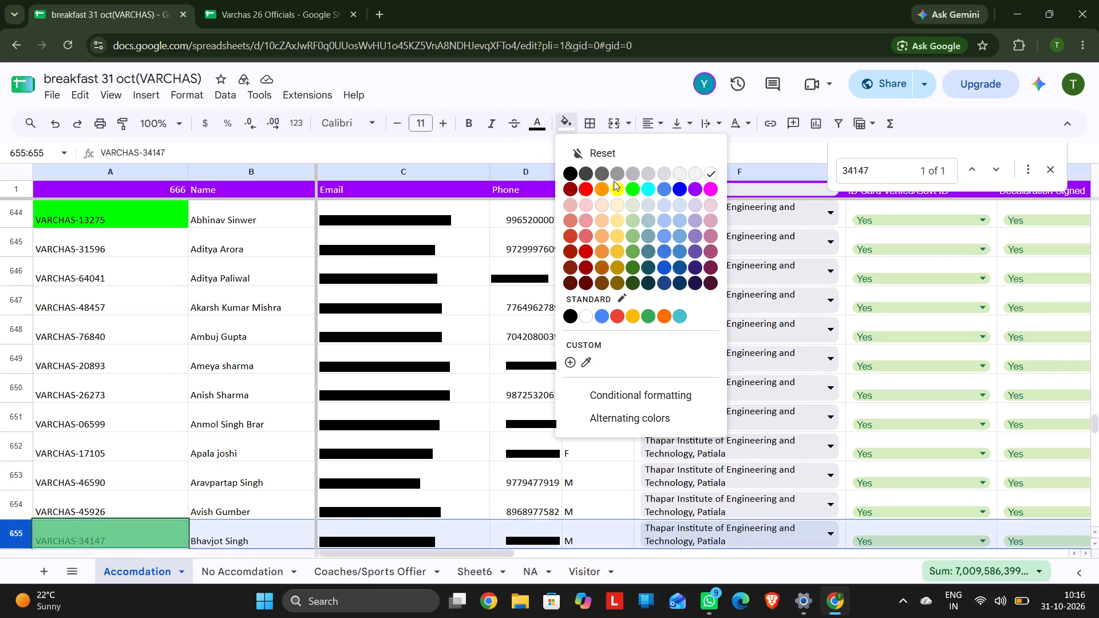
left_click_drag(614, 181, 632, 189)
left_click(632, 189)
double_click(884, 172)
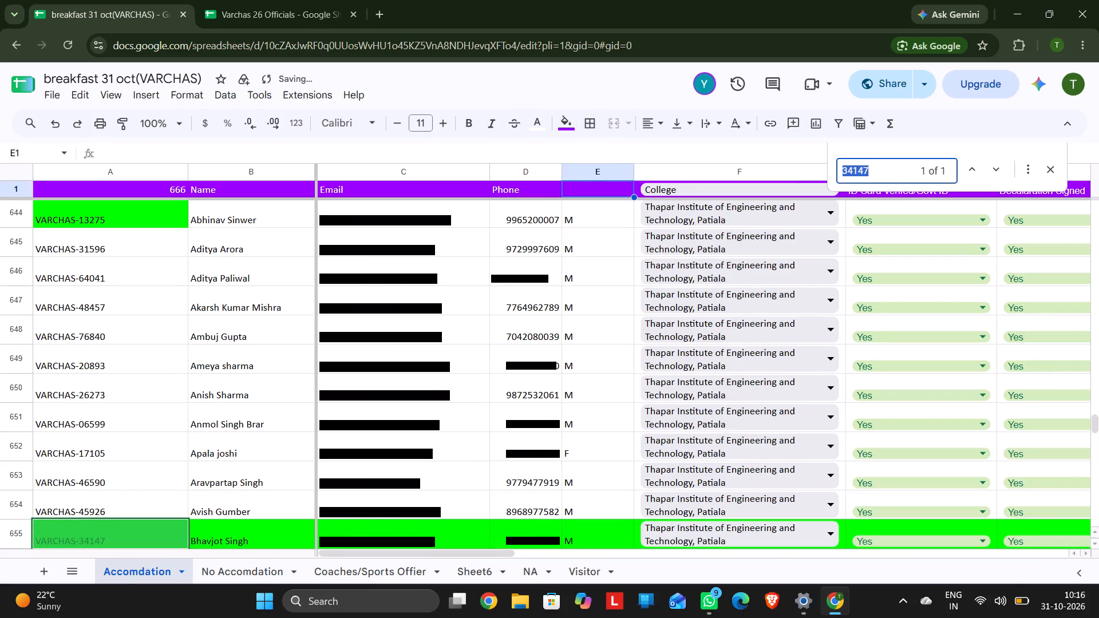
key("BackSpace")
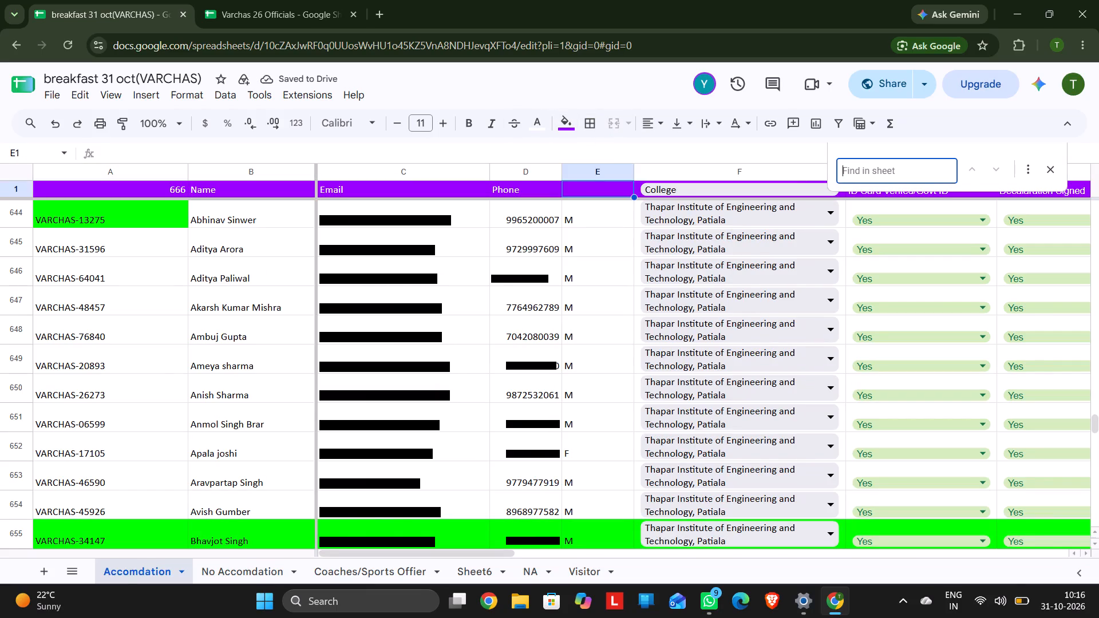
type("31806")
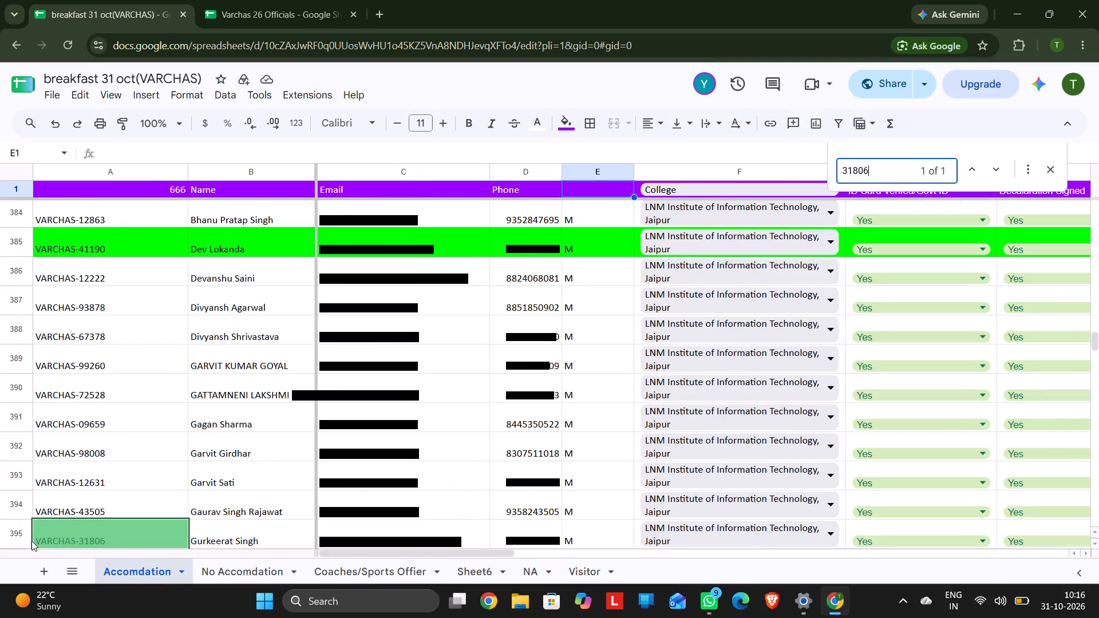
left_click(24, 538)
left_click(569, 125)
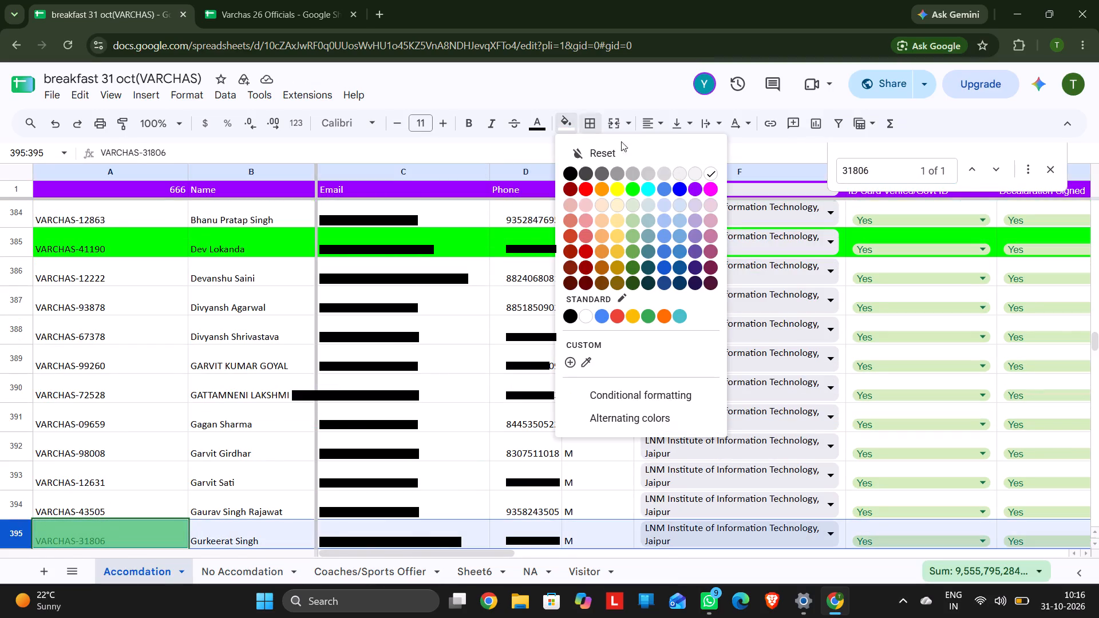
left_click(631, 186)
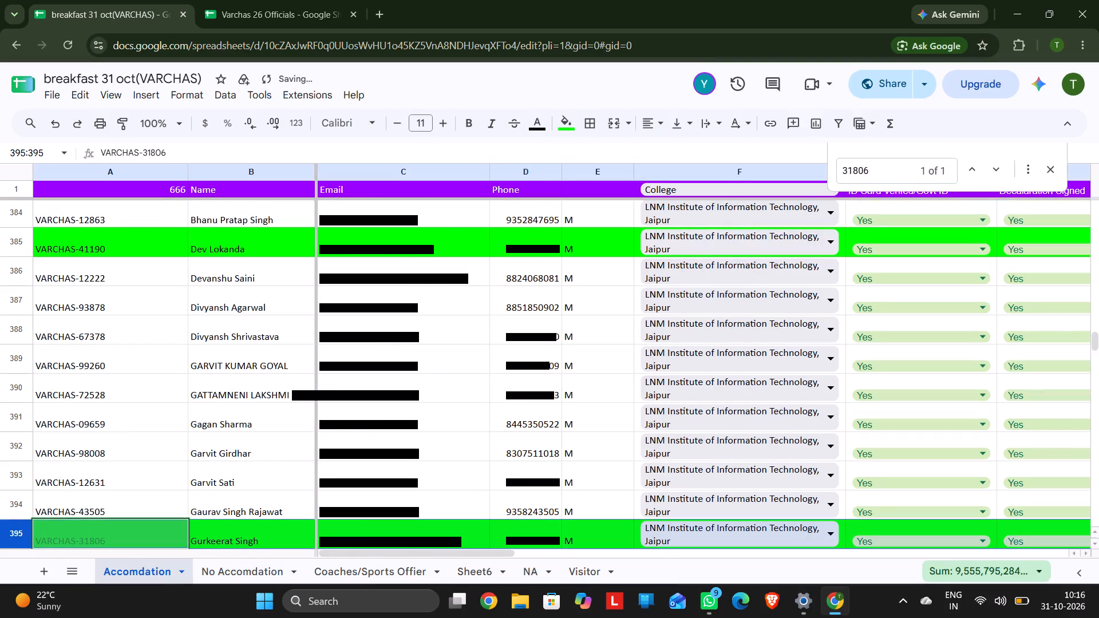
double_click(869, 175)
key("BackSpace")
left_click(869, 175)
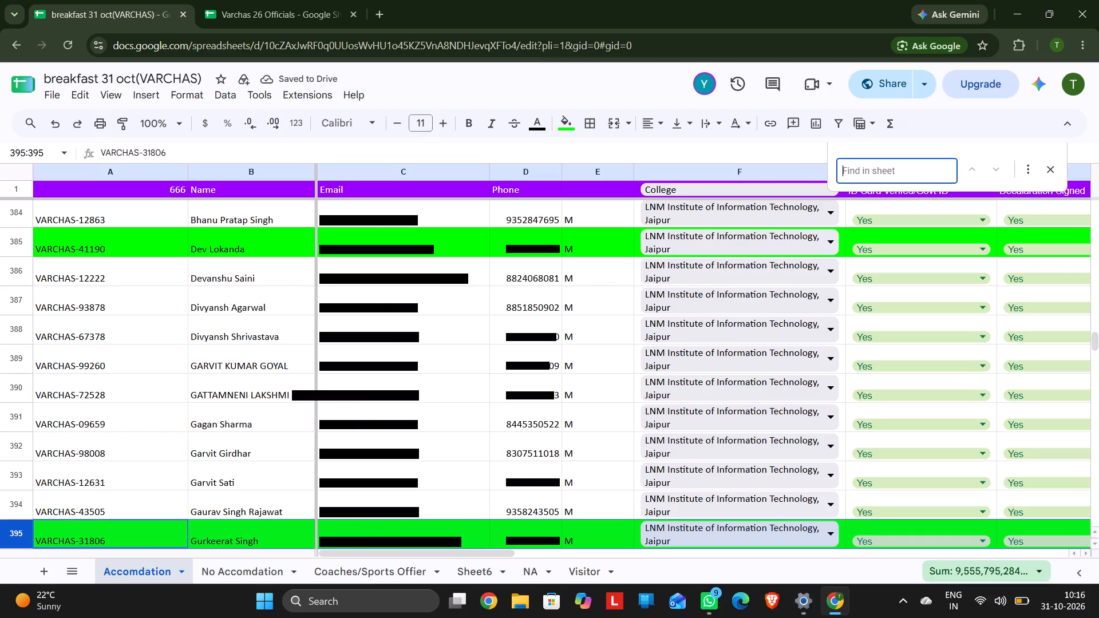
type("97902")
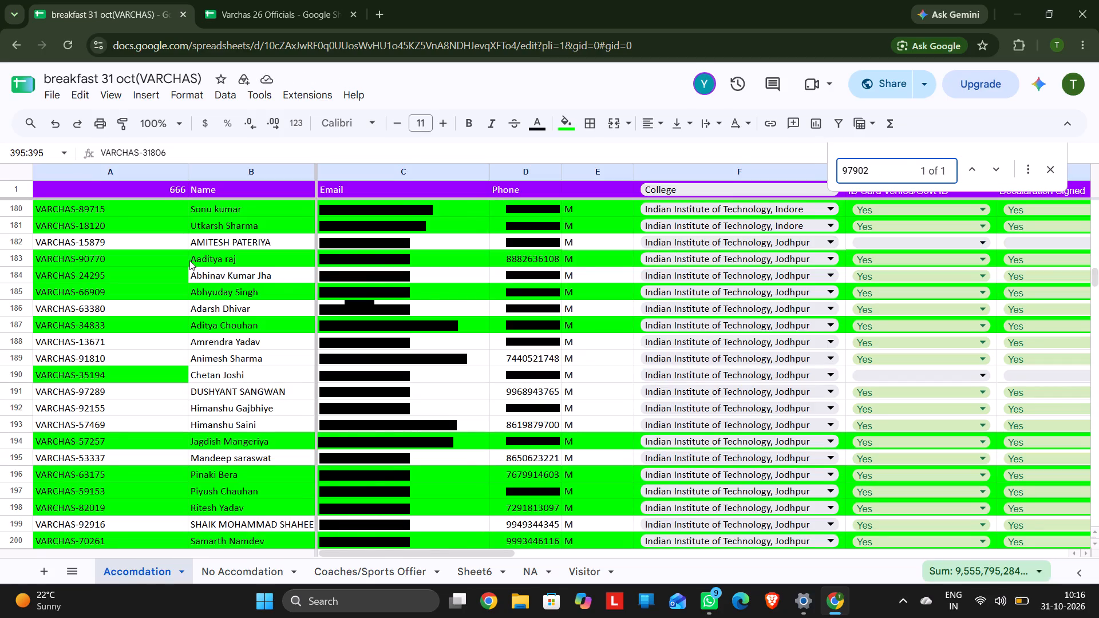
left_click(189, 260)
key("Return")
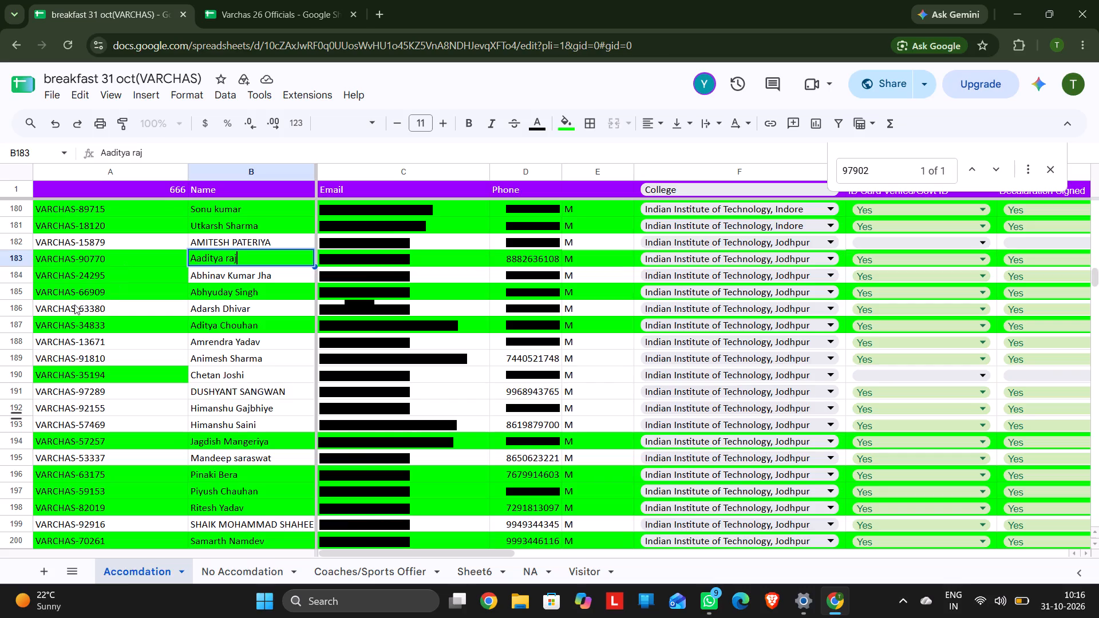
double_click(877, 173)
key("Return")
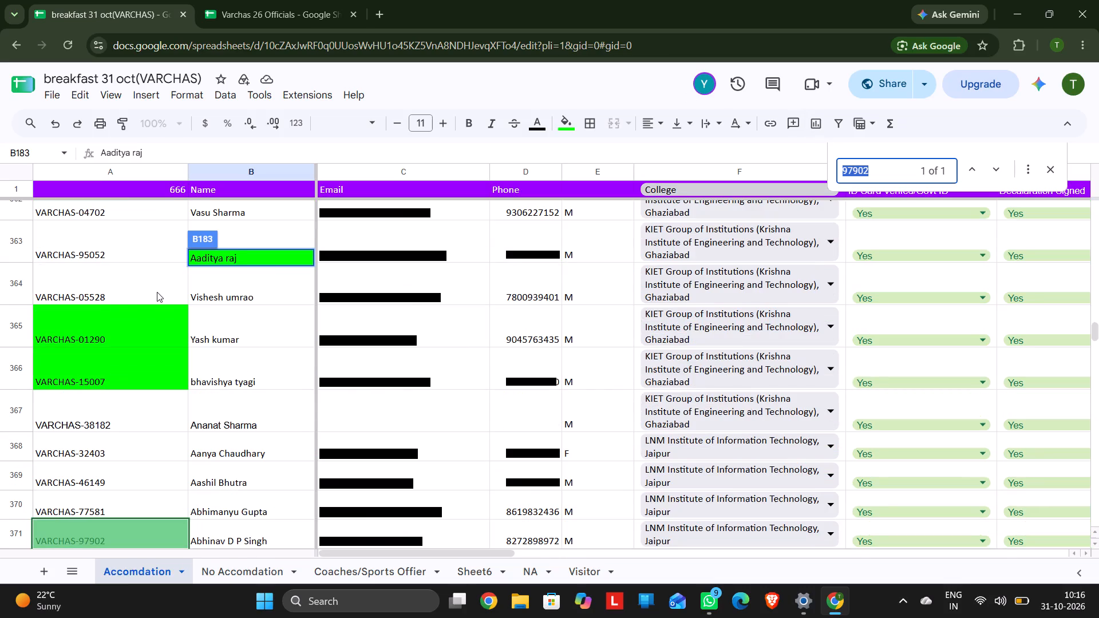
left_click(22, 542)
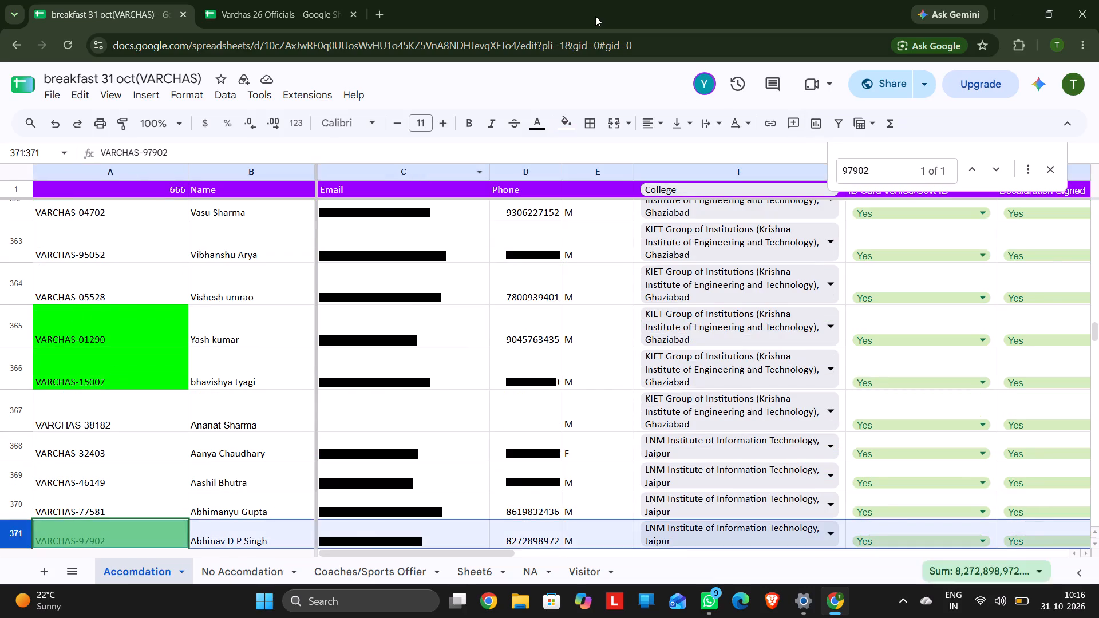
left_click(567, 133)
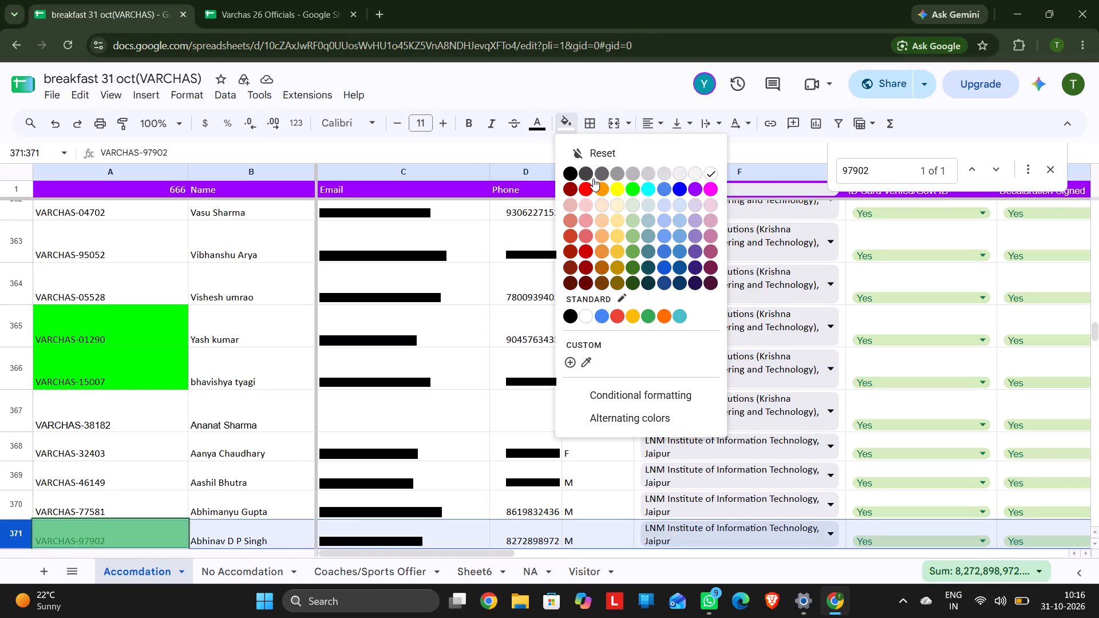
left_click(634, 191)
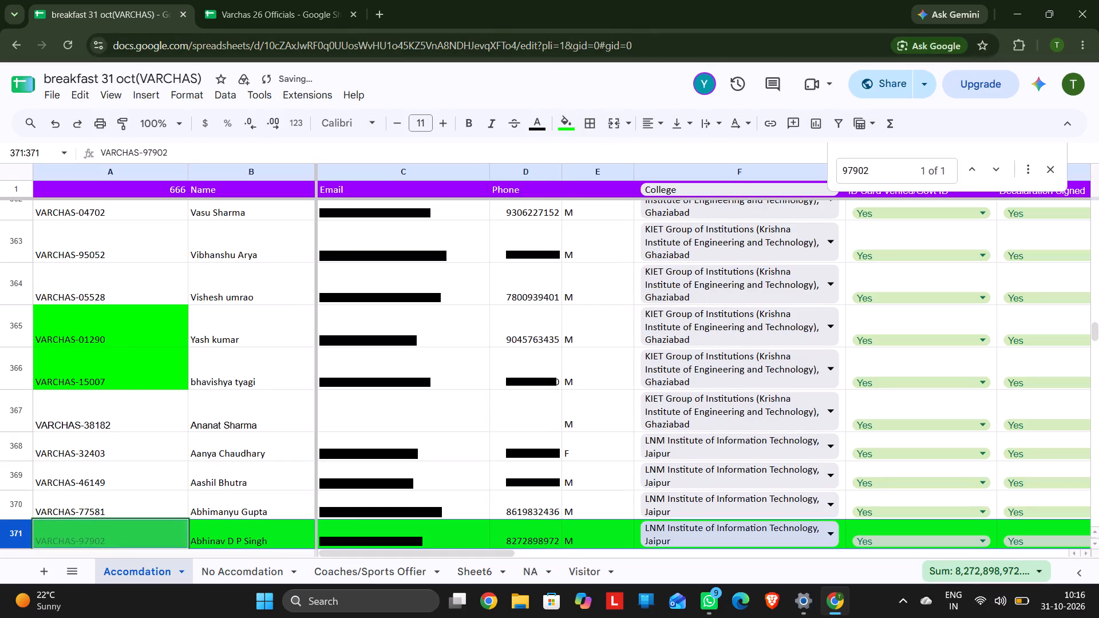
double_click(880, 173)
key("BackSpace")
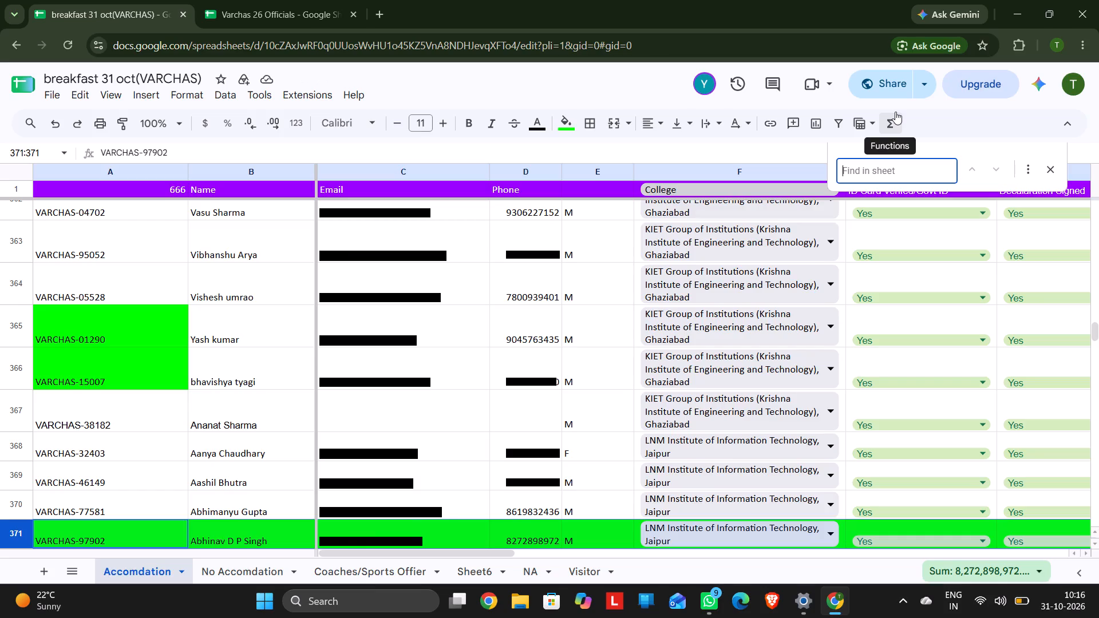
double_click(895, 112)
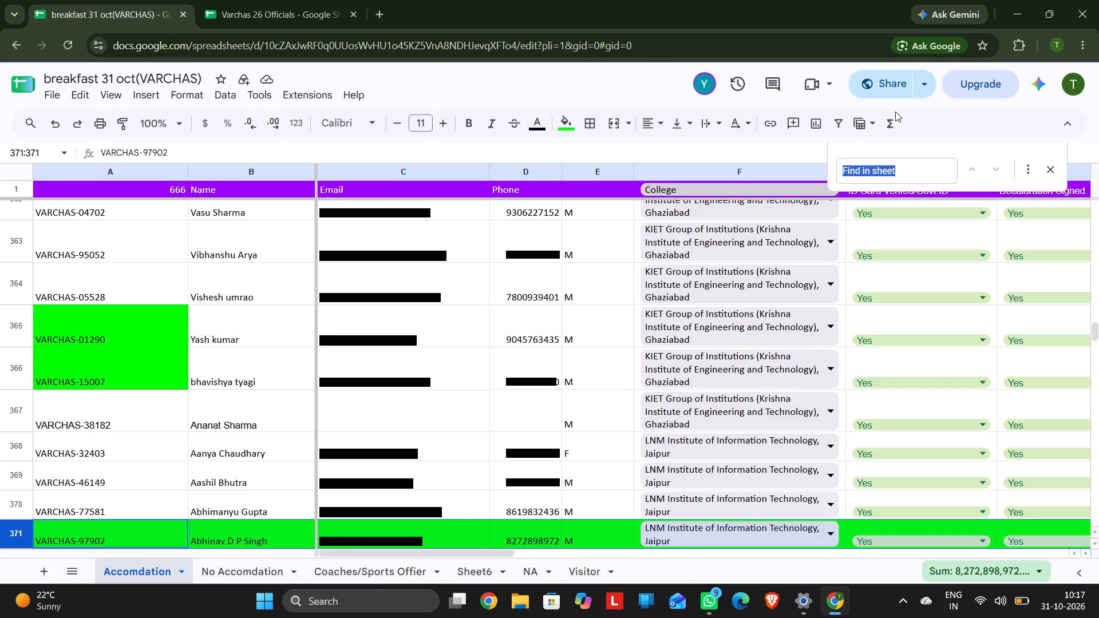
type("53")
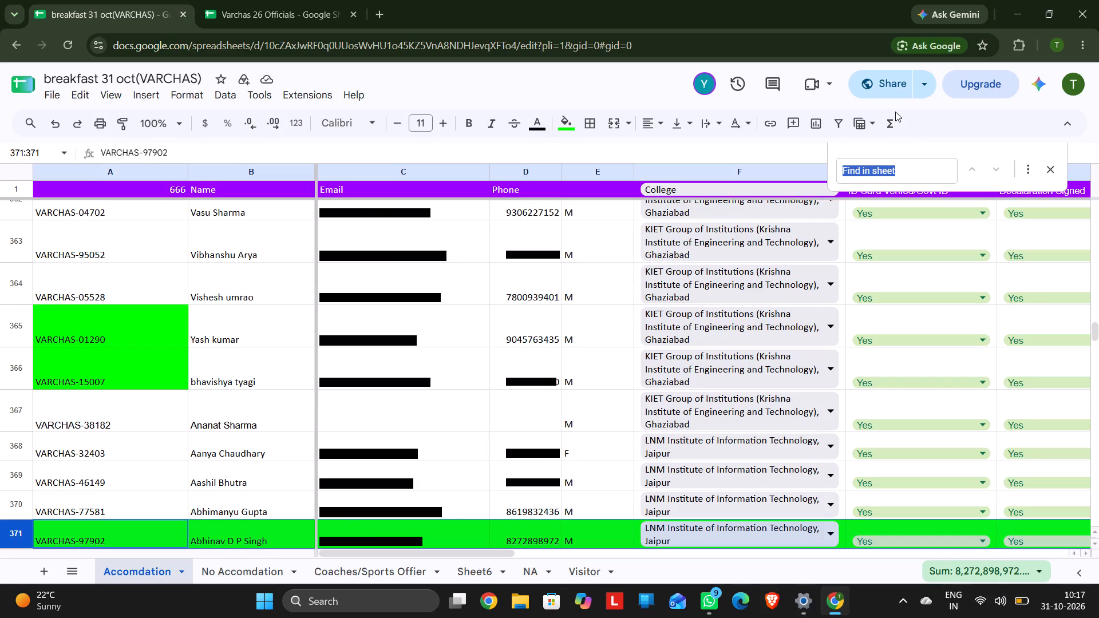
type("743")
left_click_drag(910, 181, 919, 170)
double_click(919, 170)
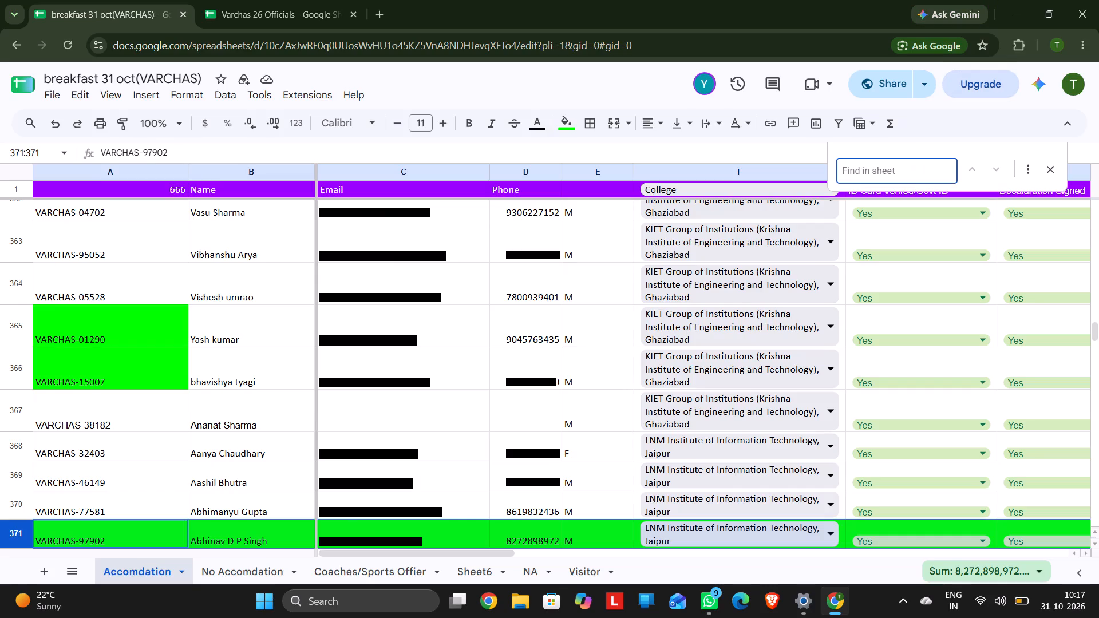
scroll(912, 148, "down", 1)
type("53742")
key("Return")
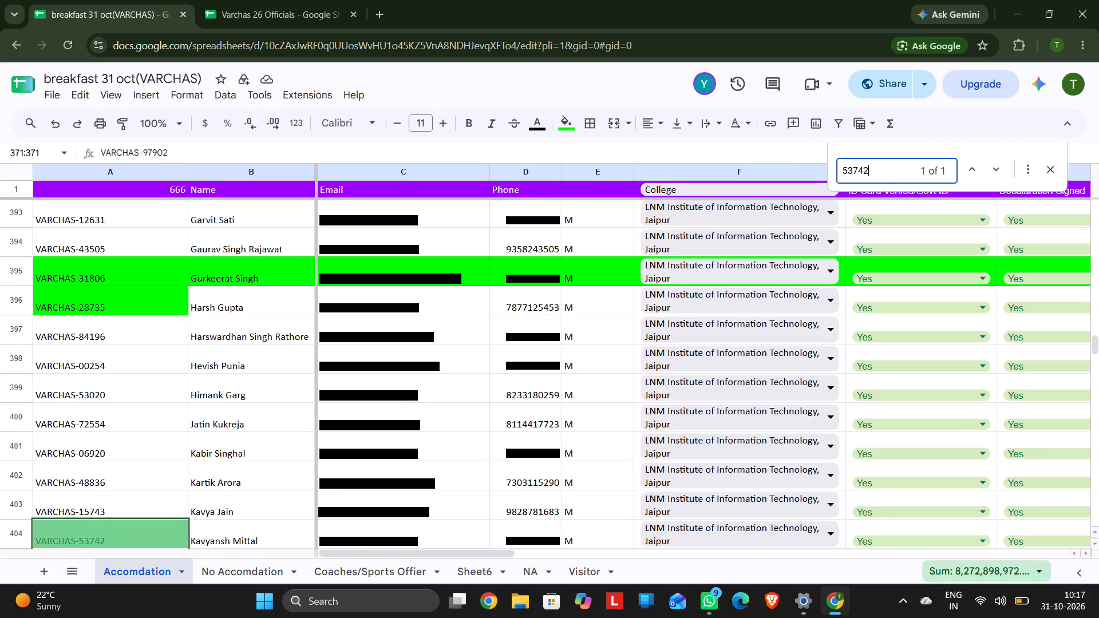
left_click(19, 534)
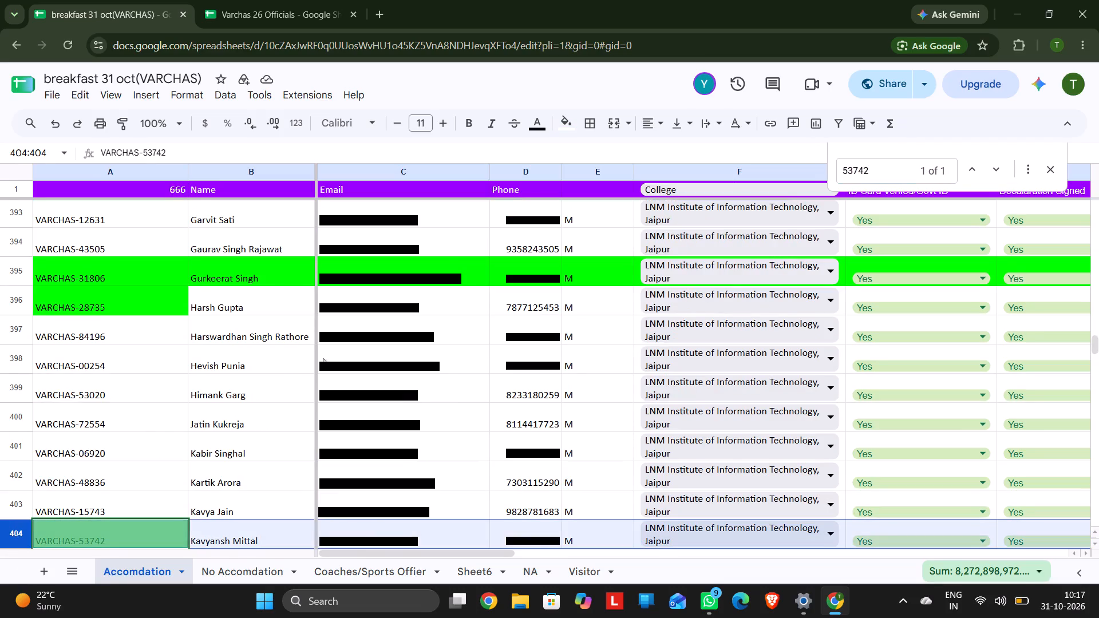
left_click(565, 127)
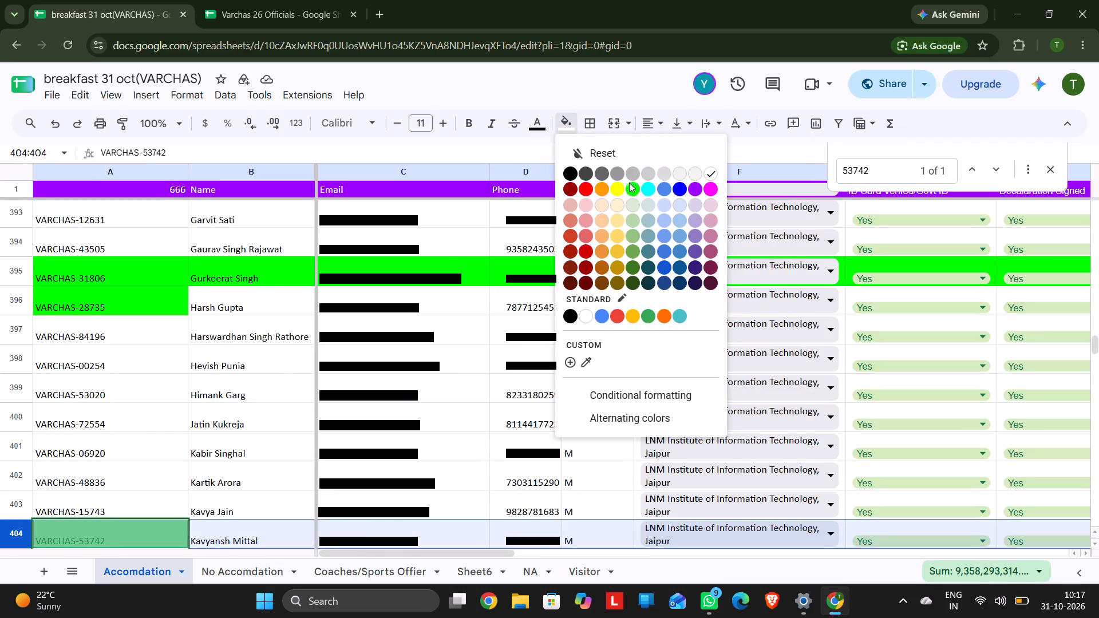
left_click(631, 185)
double_click(881, 166)
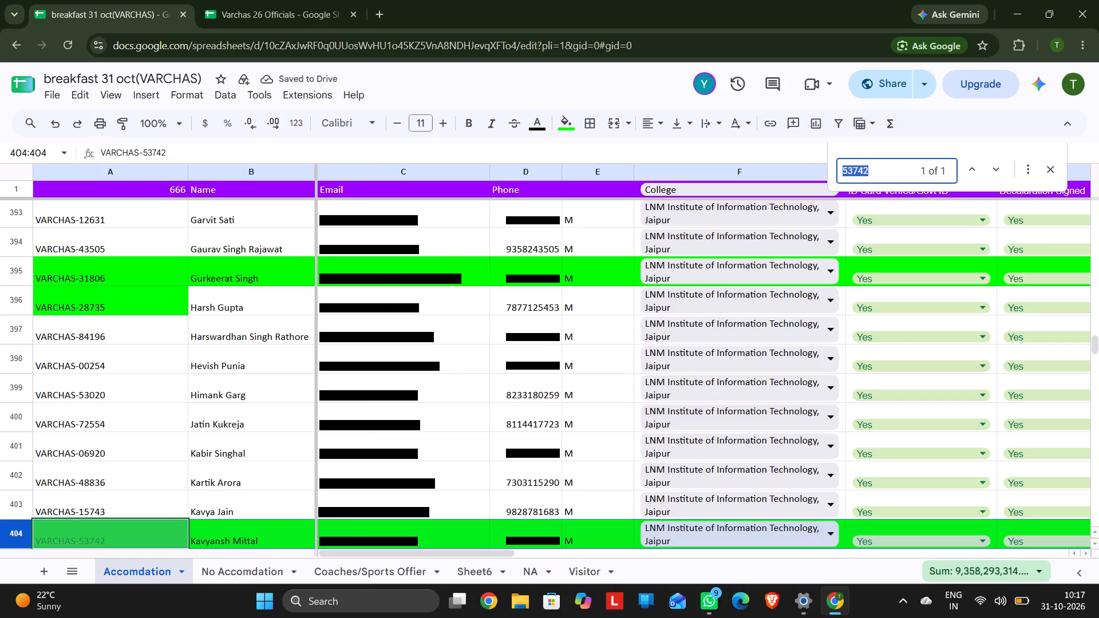
key("BackSpace")
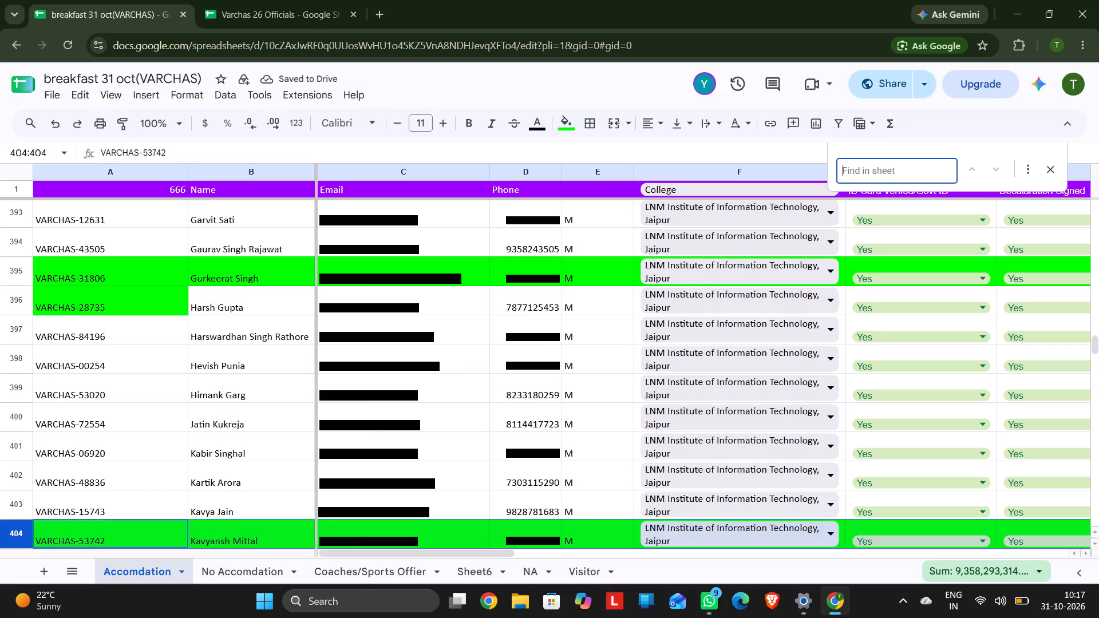
key("9")
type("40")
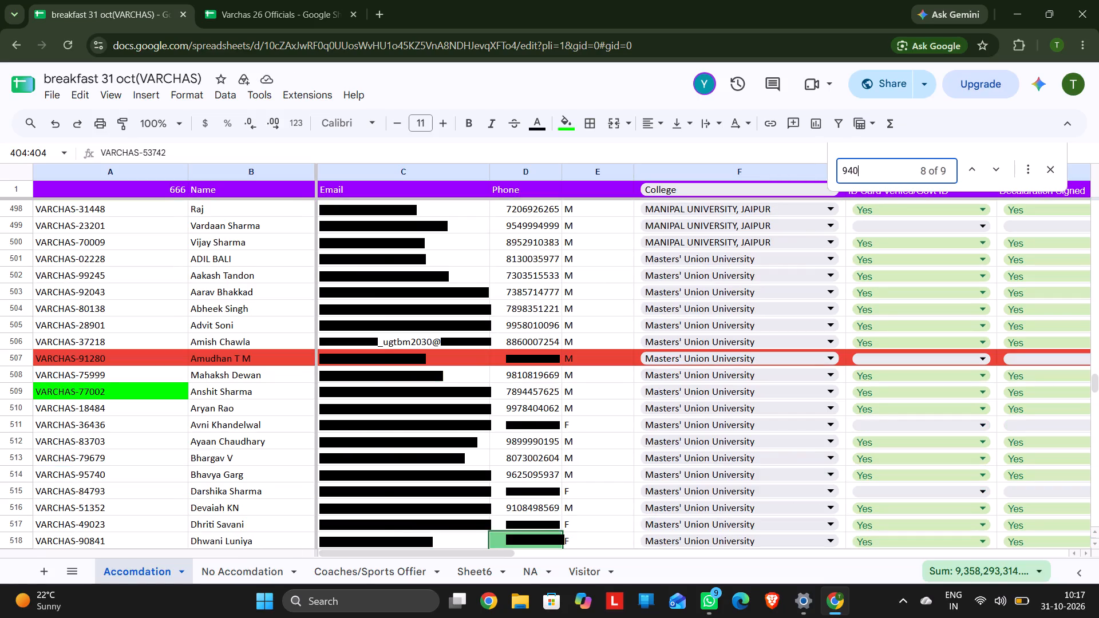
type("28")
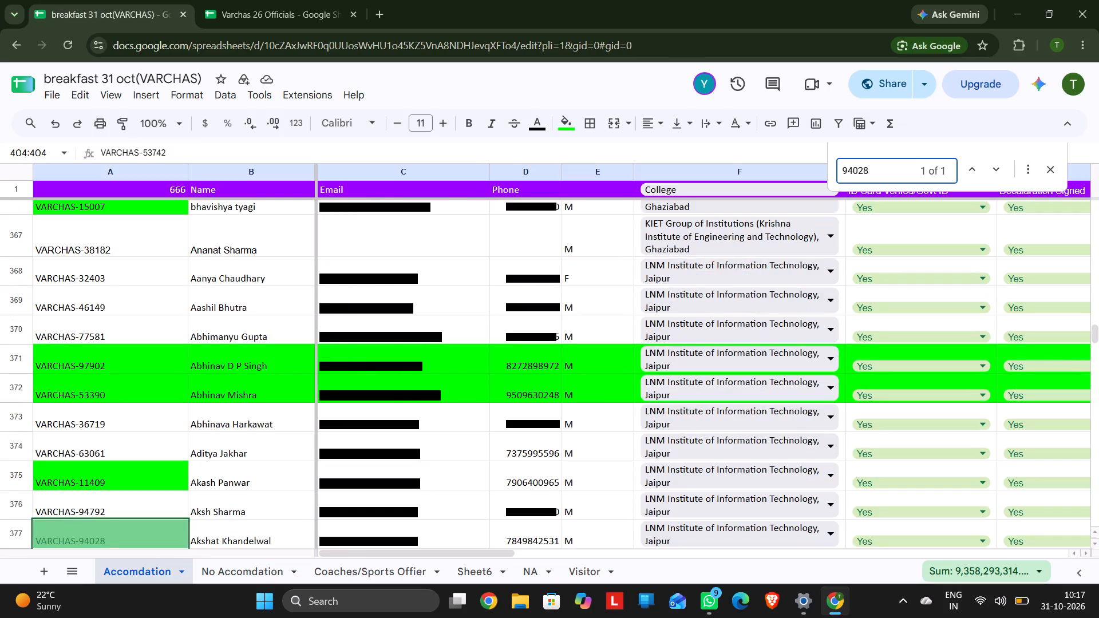
left_click(14, 531)
left_click(567, 128)
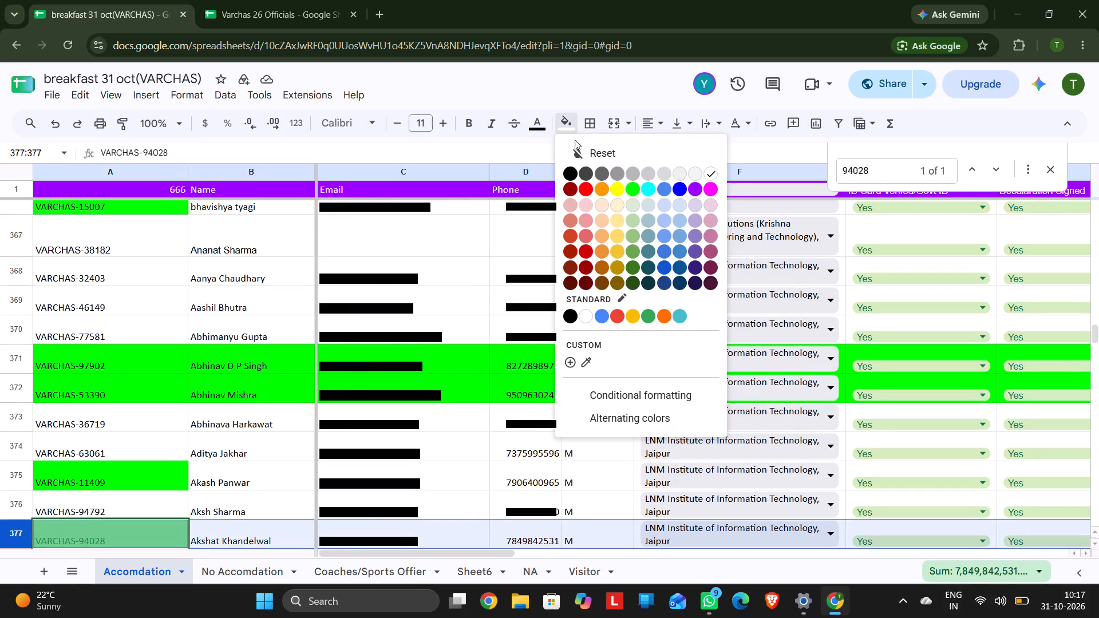
left_click(636, 188)
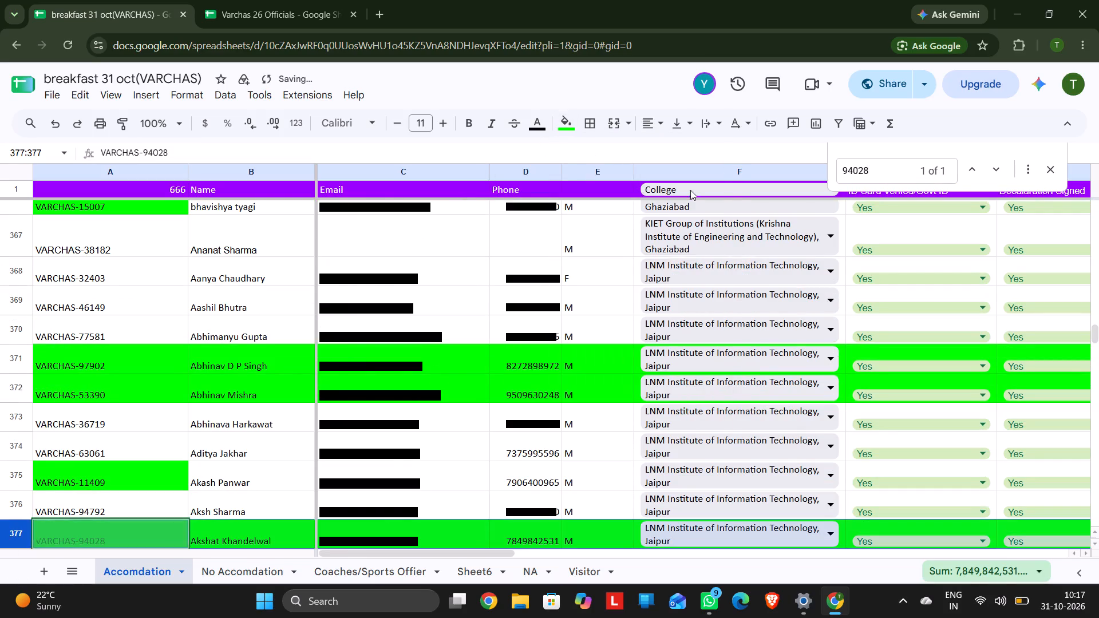
double_click(891, 175)
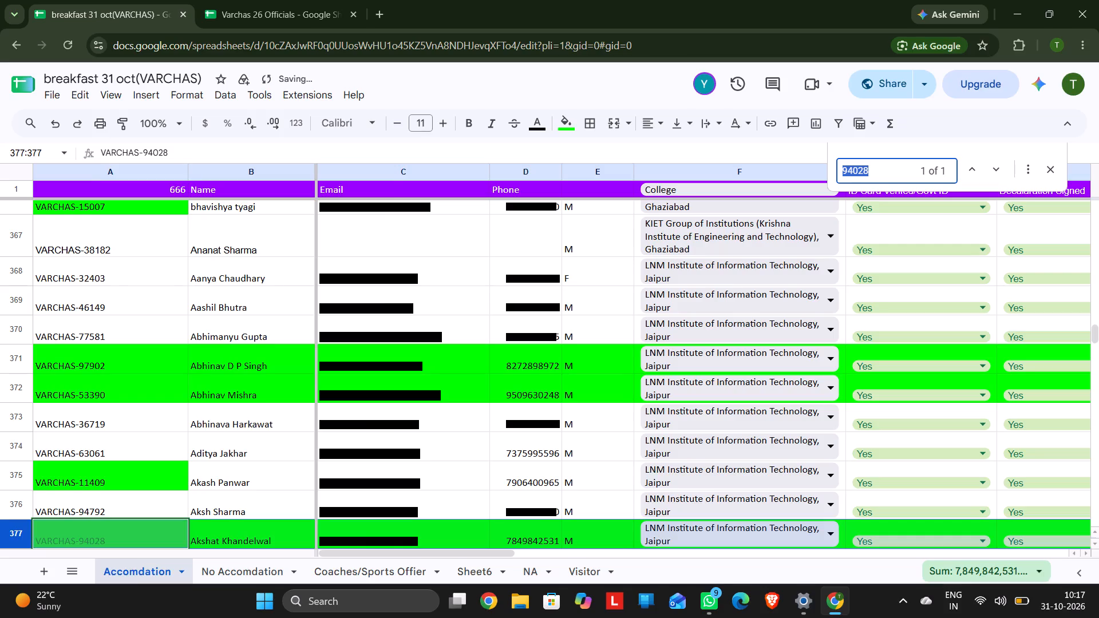
key("BackSpace")
left_click(891, 175)
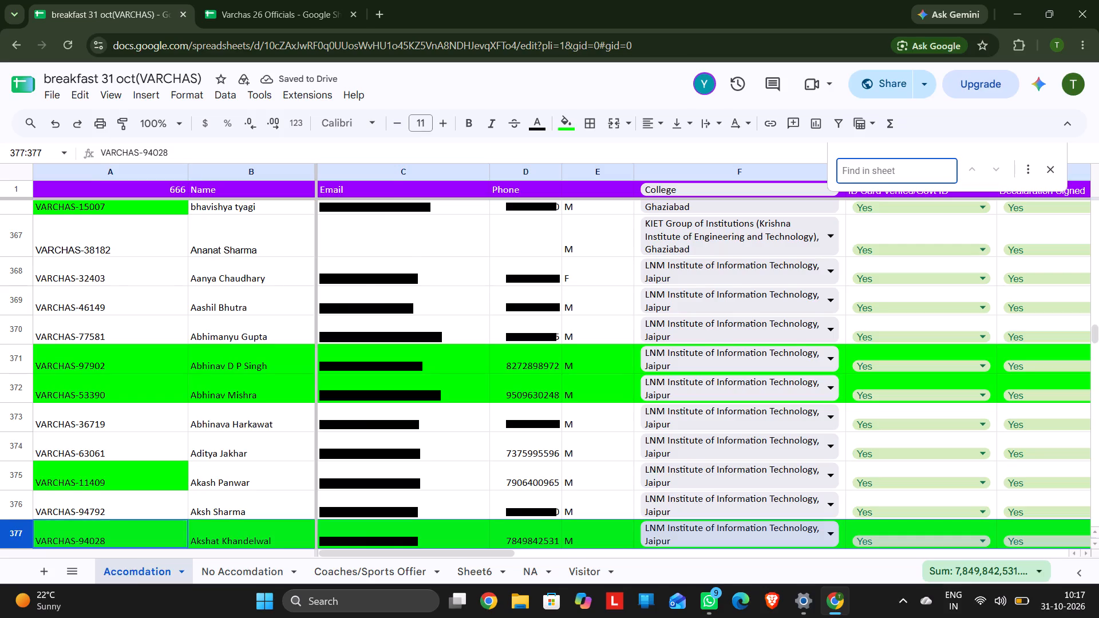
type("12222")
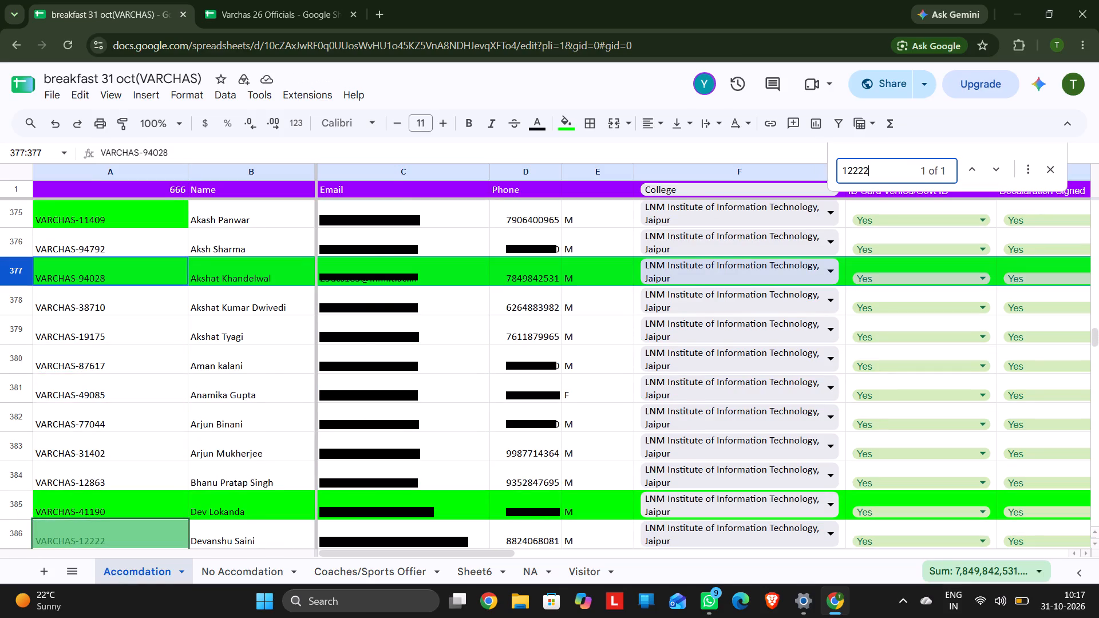
left_click(22, 538)
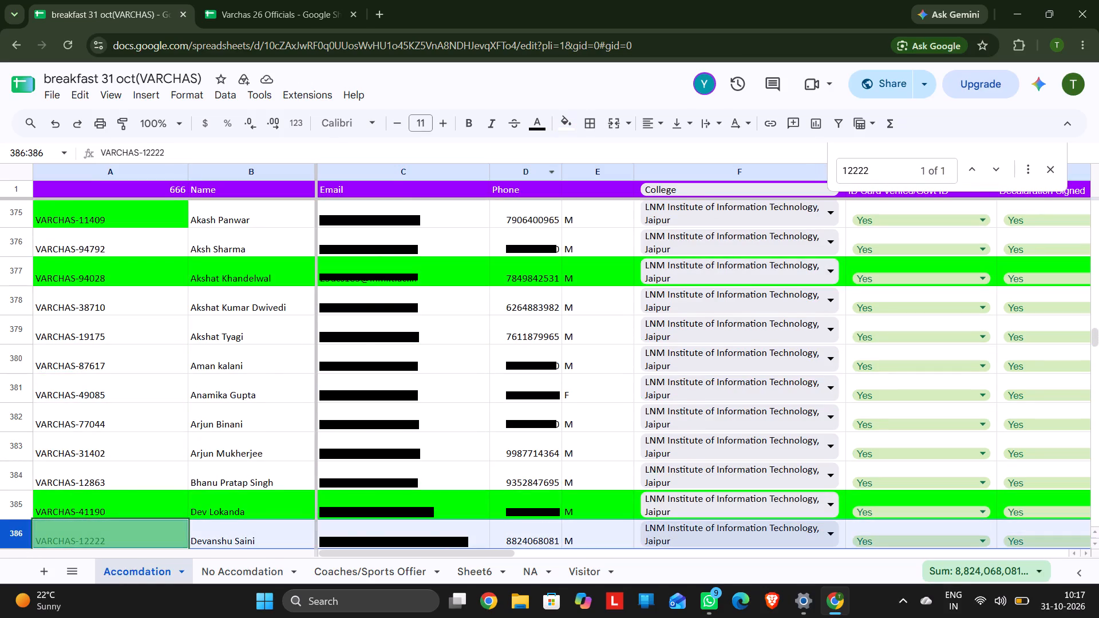
left_click_drag(562, 127, 631, 188)
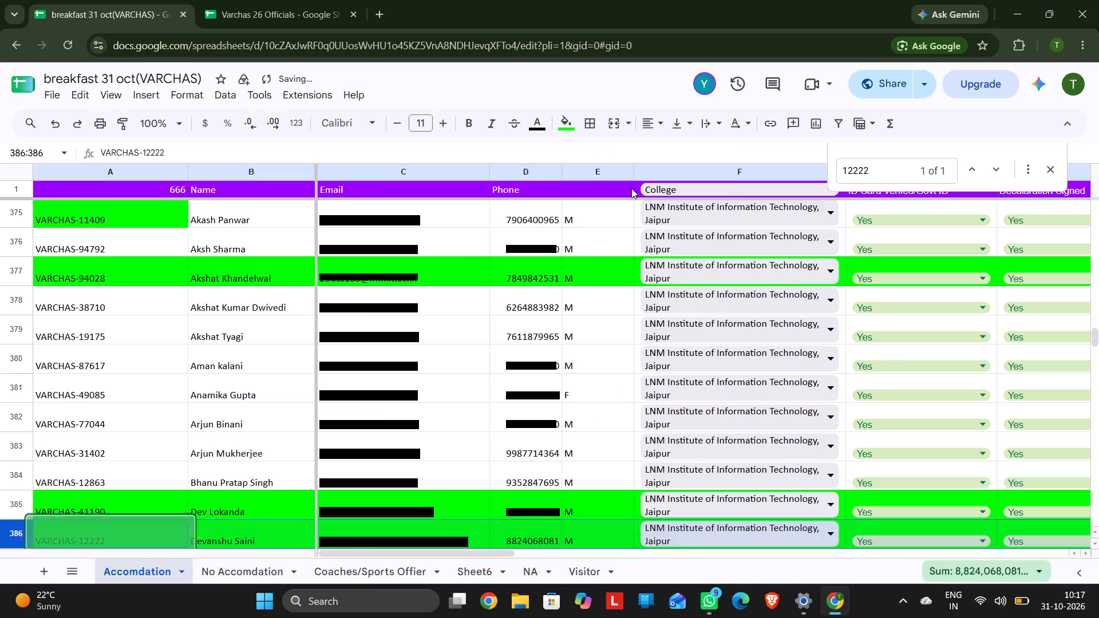
left_click(631, 188)
double_click(875, 171)
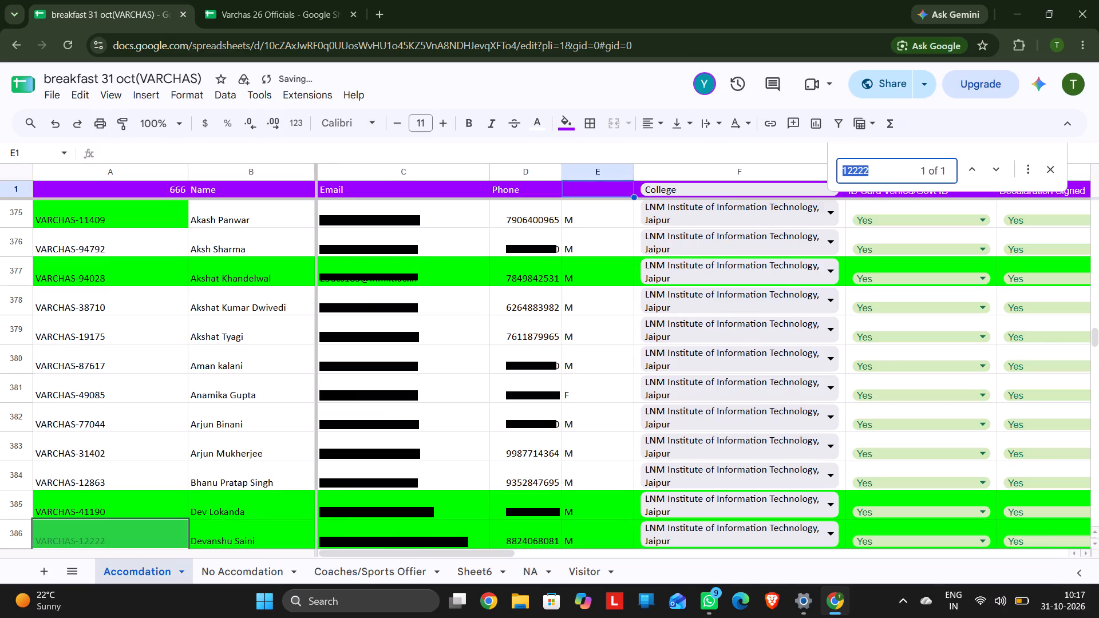
key("BackSpace")
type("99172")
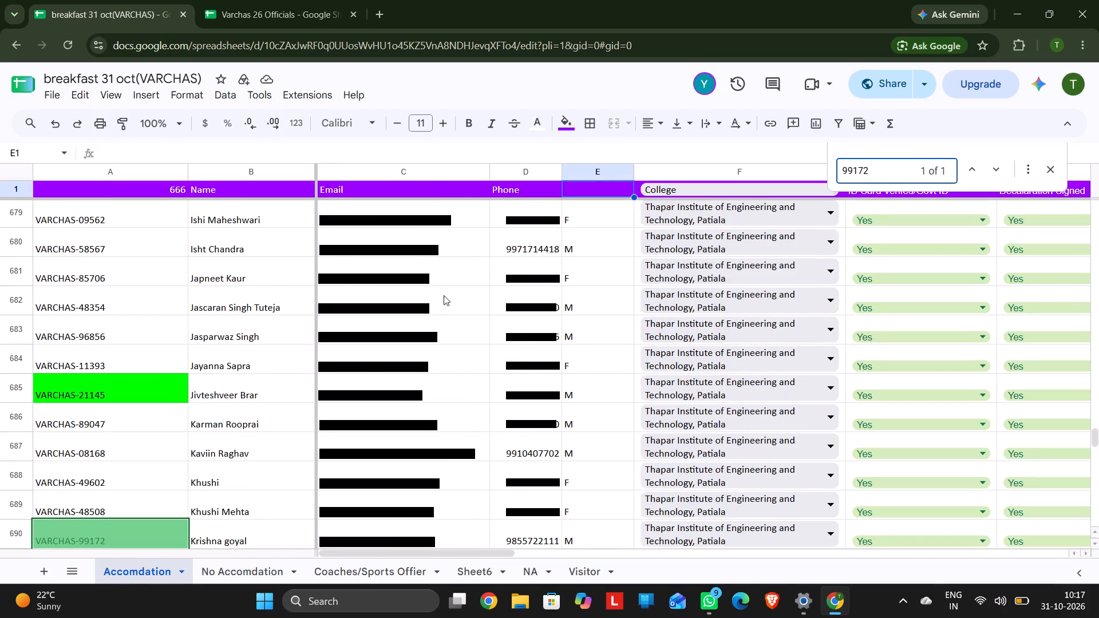
left_click(18, 540)
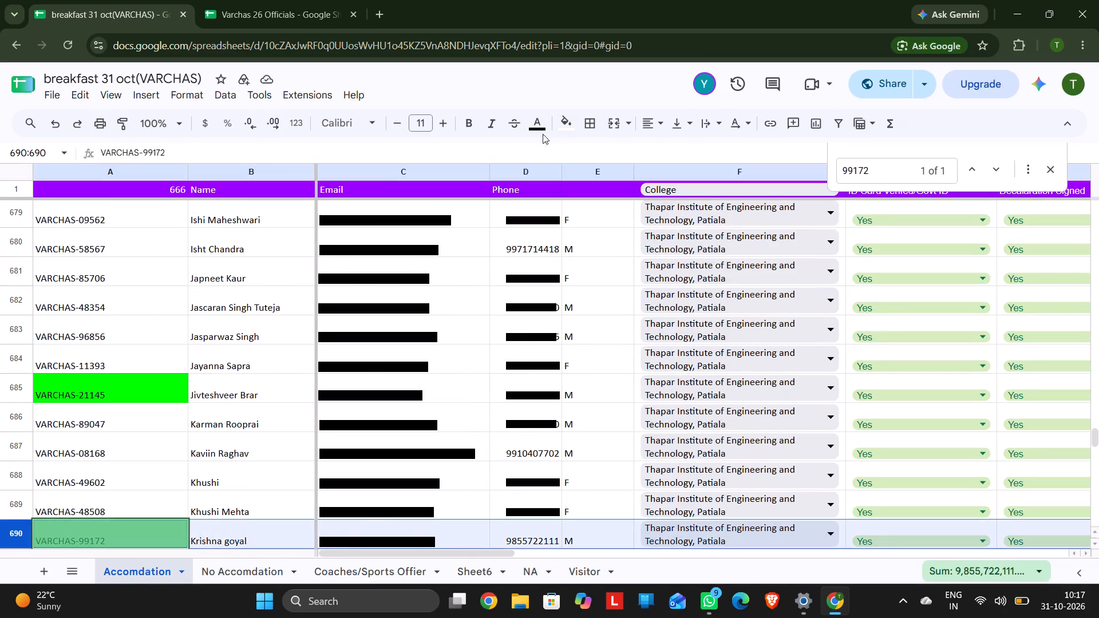
left_click(570, 124)
left_click(637, 190)
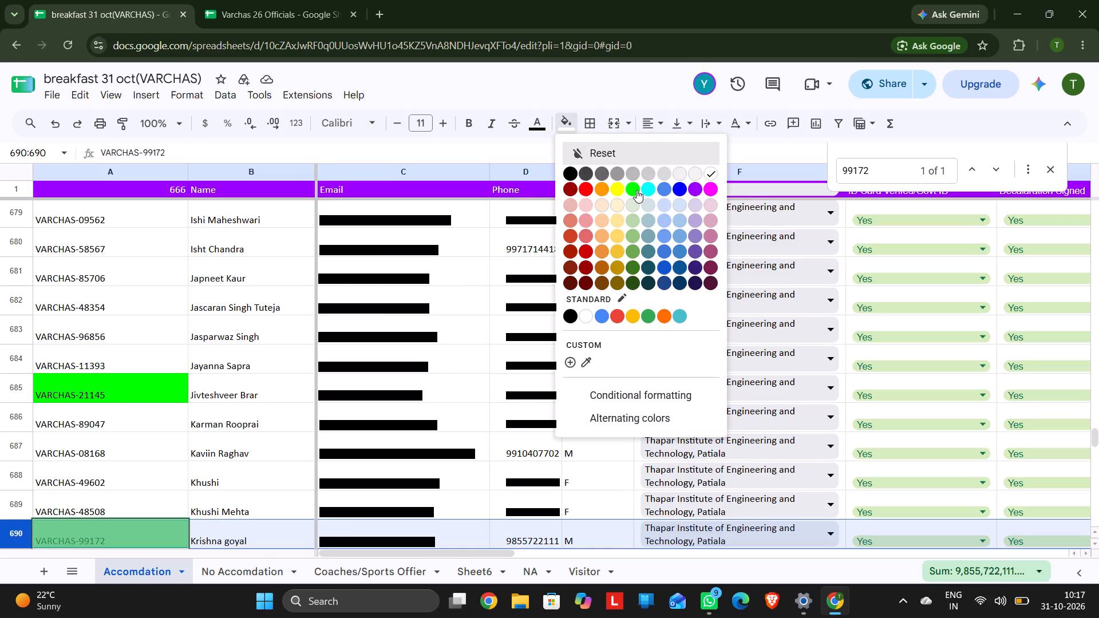
left_click_drag(896, 160, 877, 180)
double_click(877, 180)
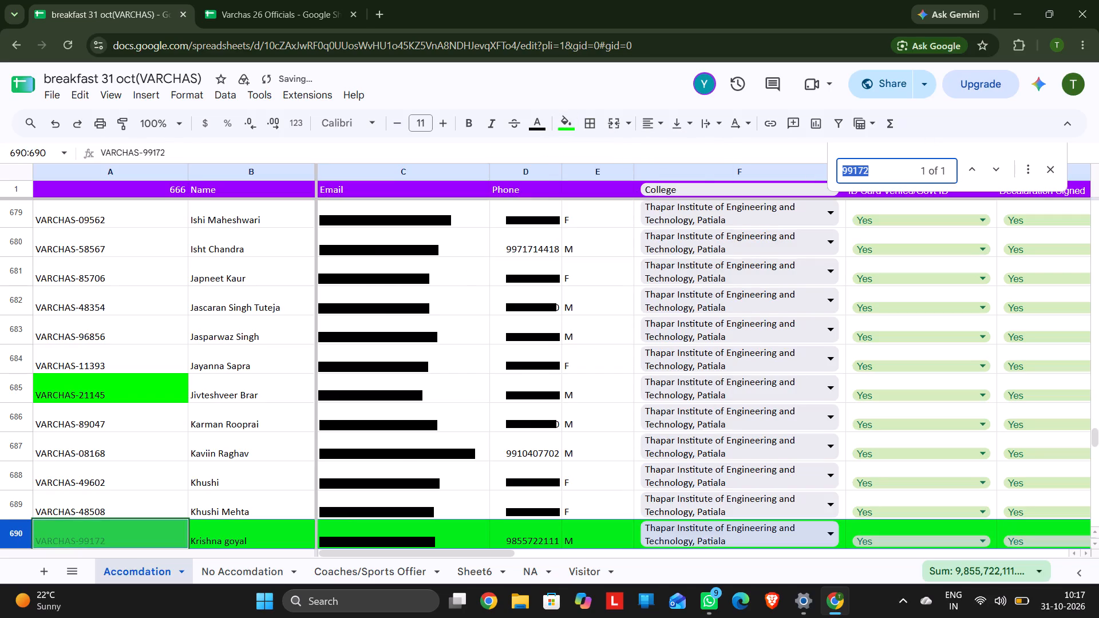
key("BackSpace")
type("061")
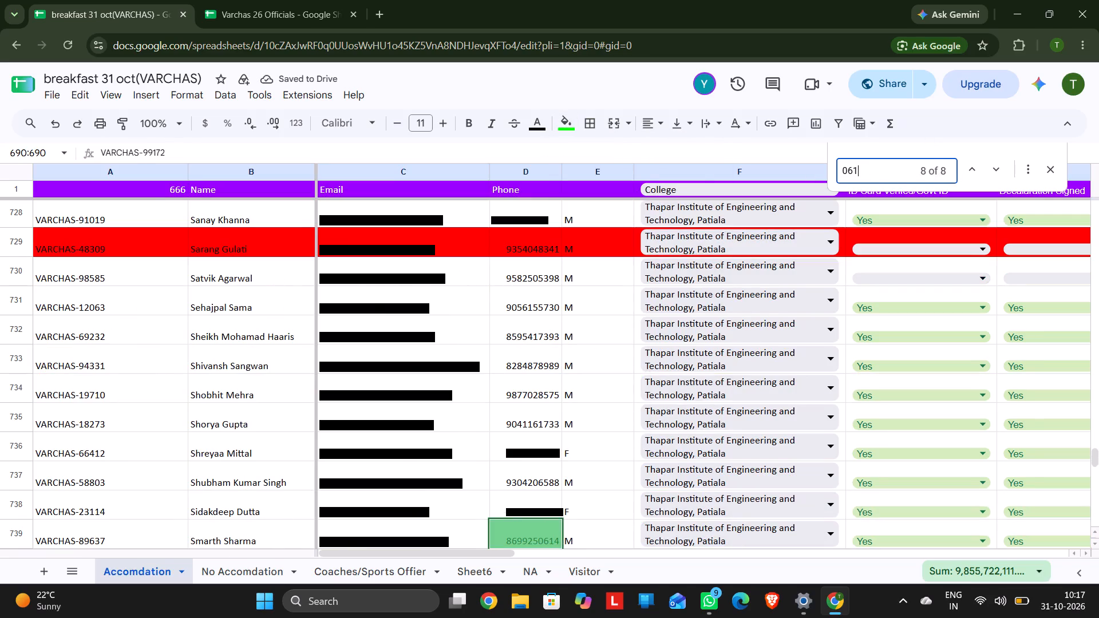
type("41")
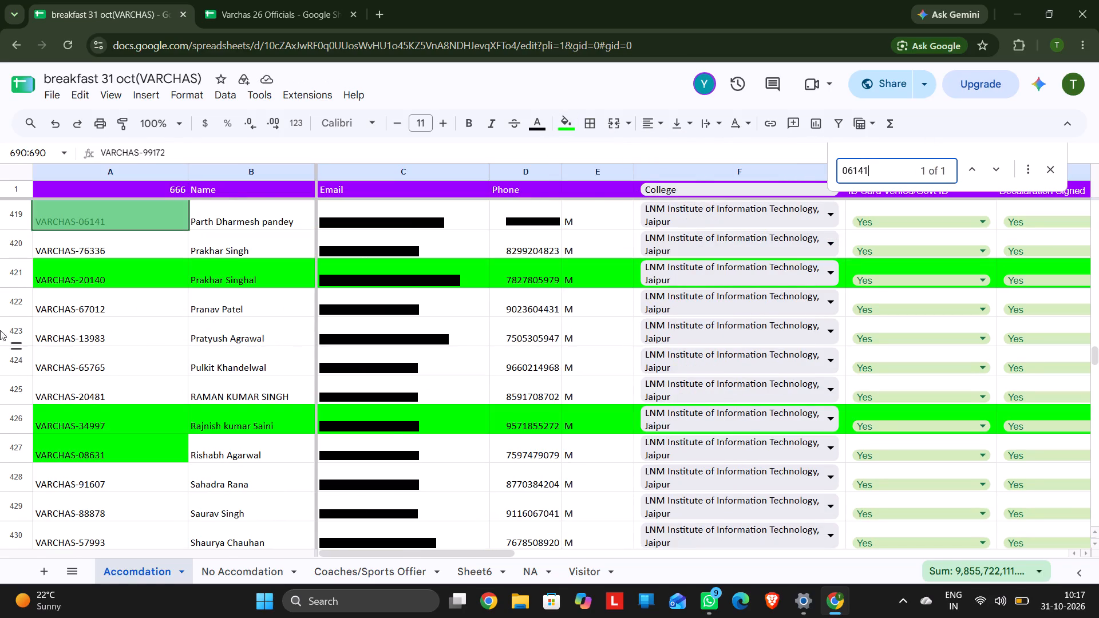
left_click(18, 223)
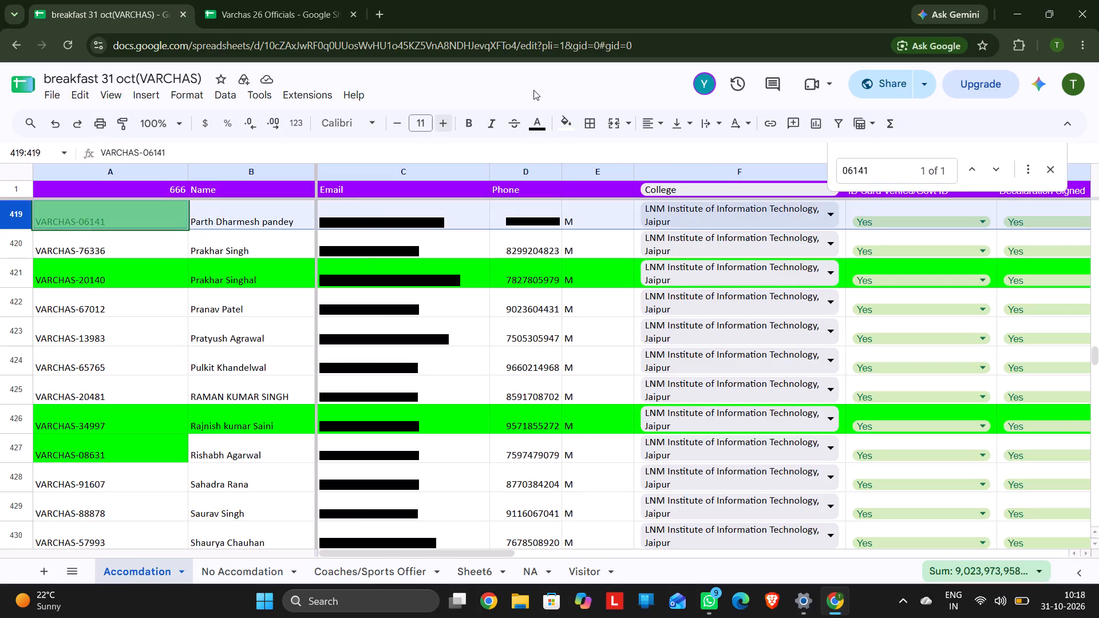
left_click(558, 126)
left_click(630, 184)
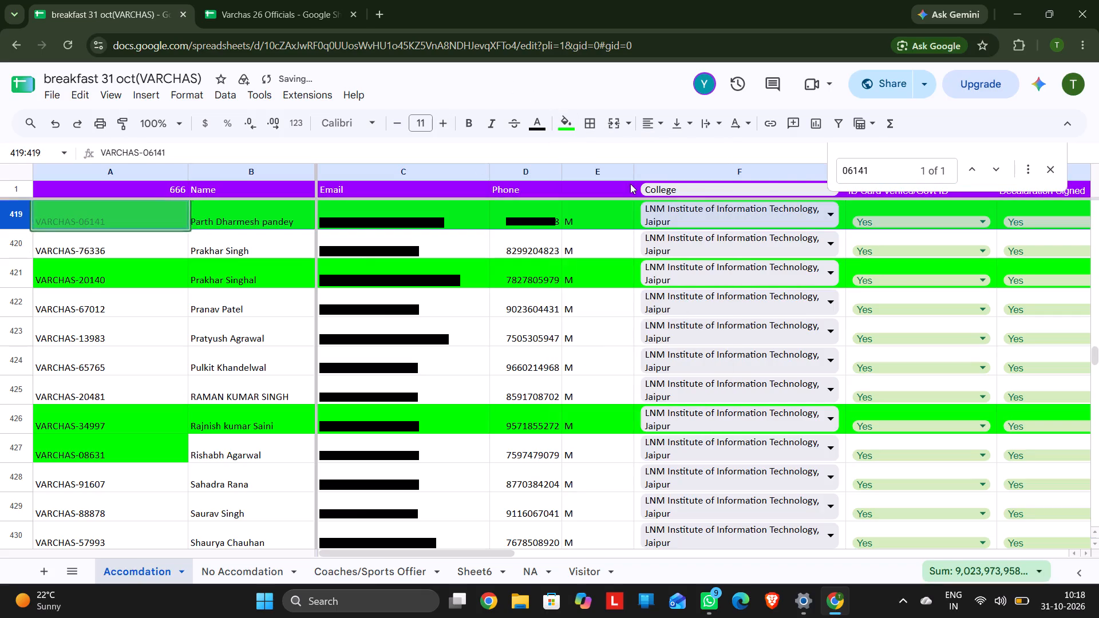
double_click(872, 171)
key("BackSpace")
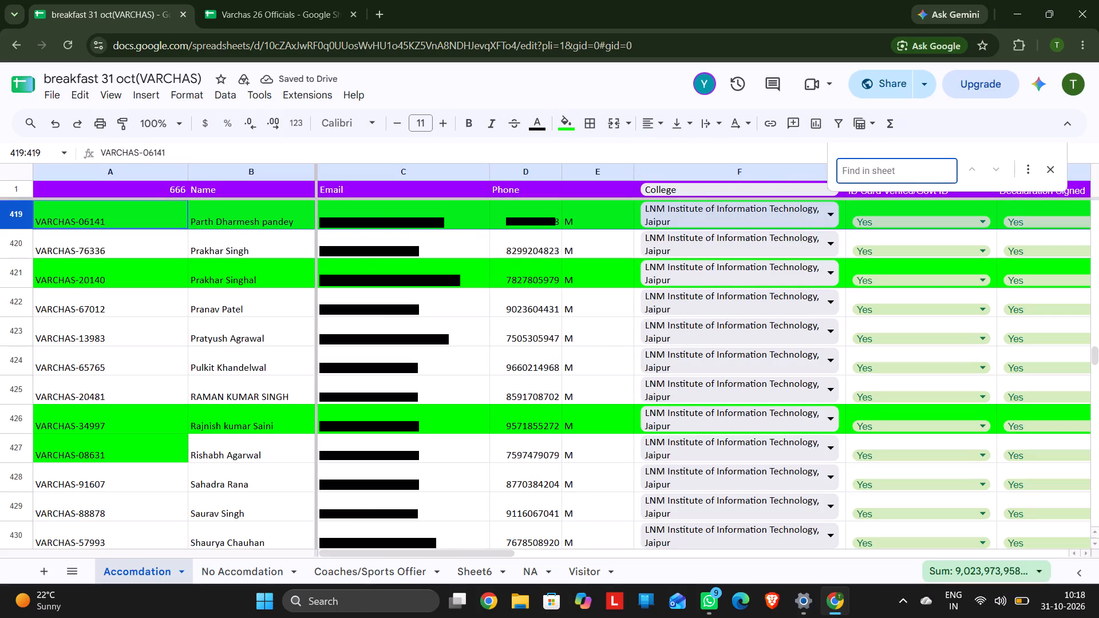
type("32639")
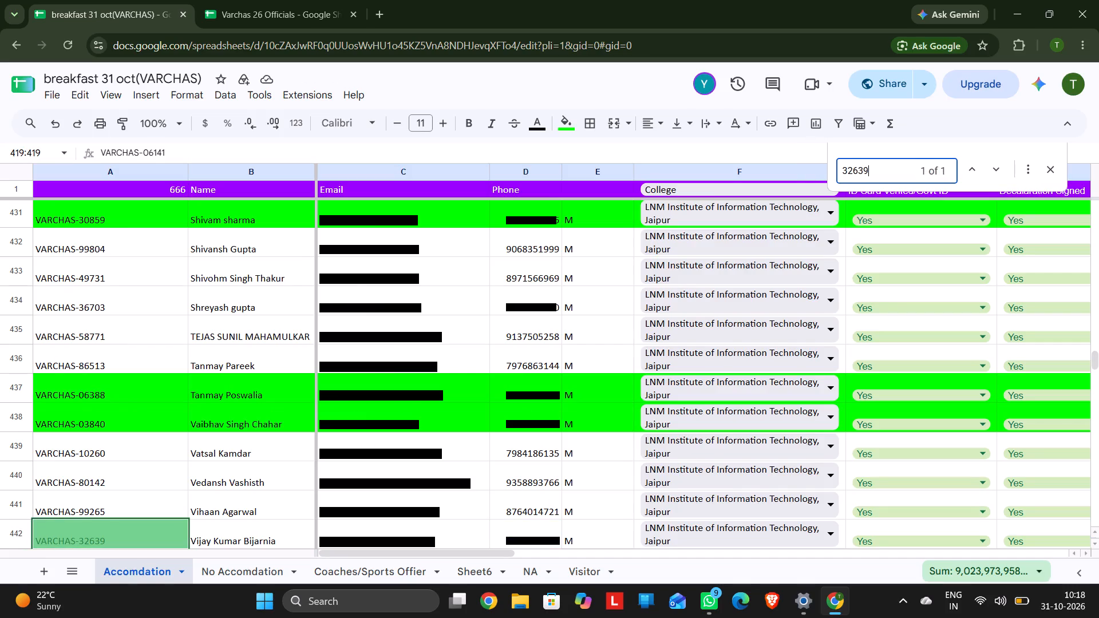
left_click(17, 532)
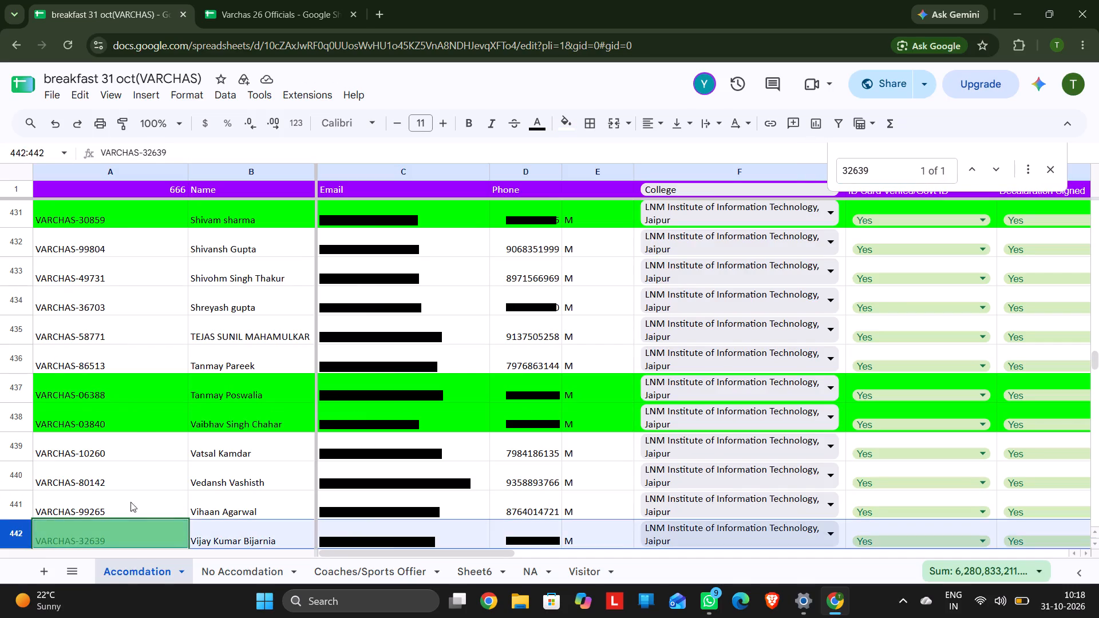
left_click(563, 126)
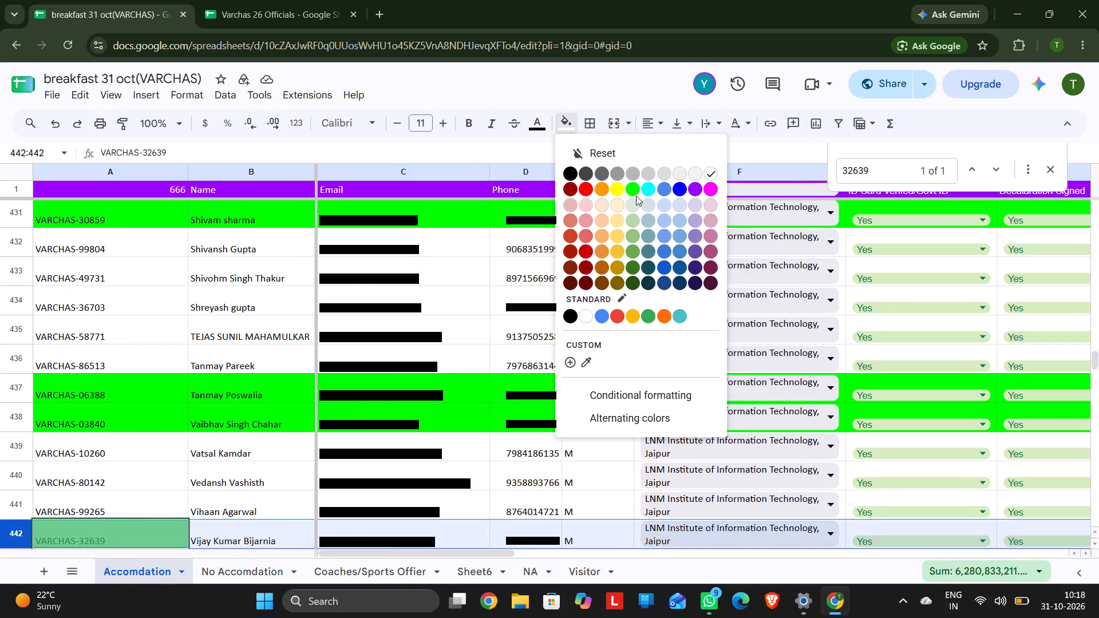
left_click(632, 191)
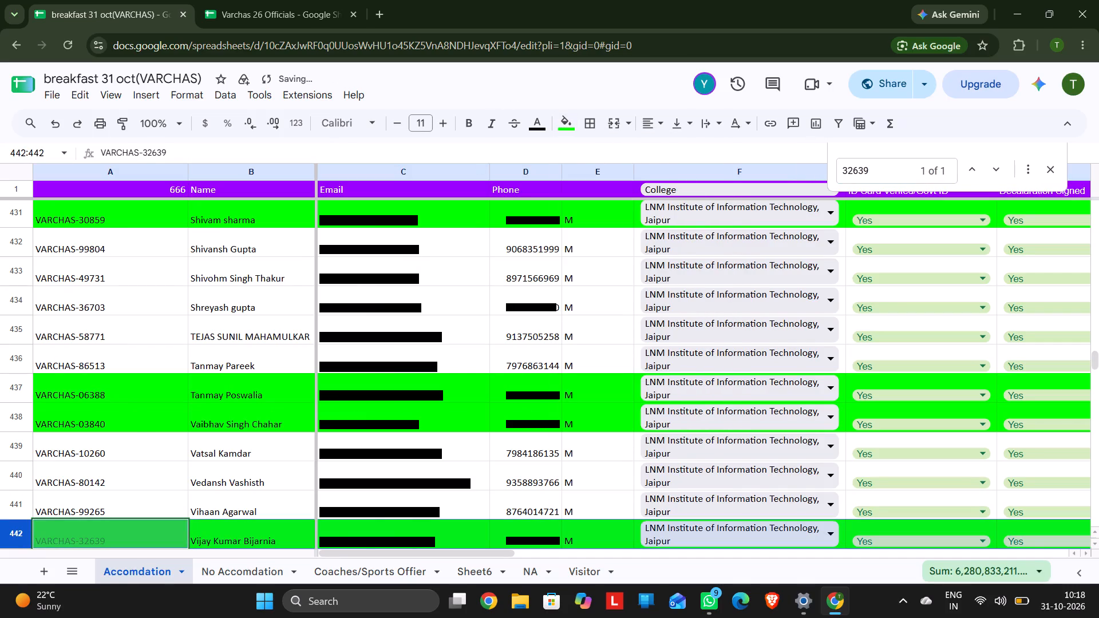
triple_click(871, 172)
key("semicolon")
key("BackSpace")
key("0")
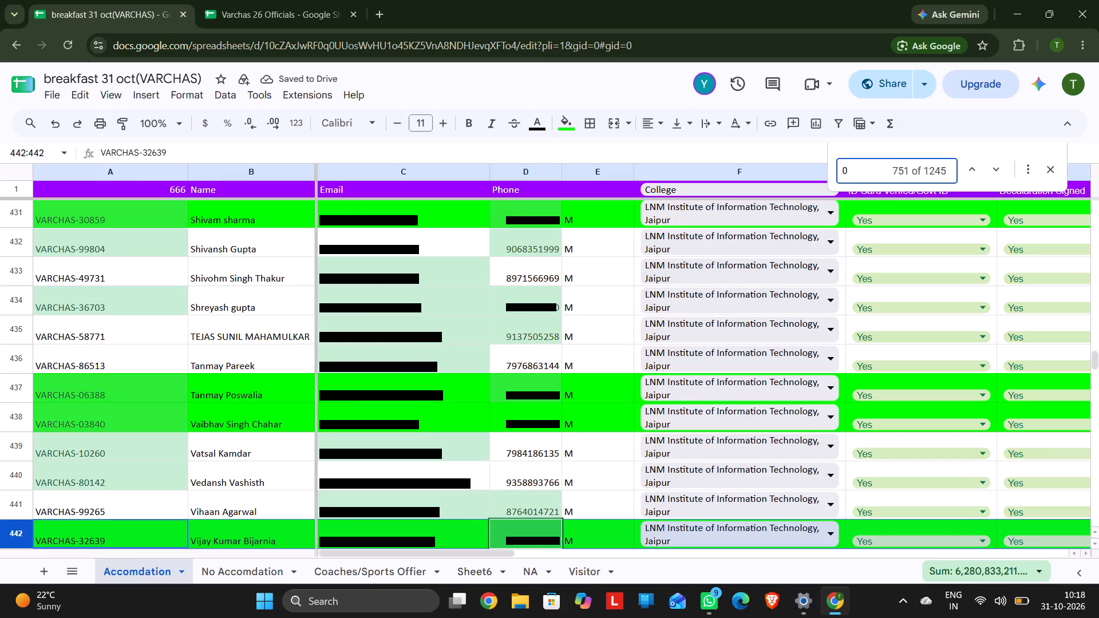
key("3")
type("859")
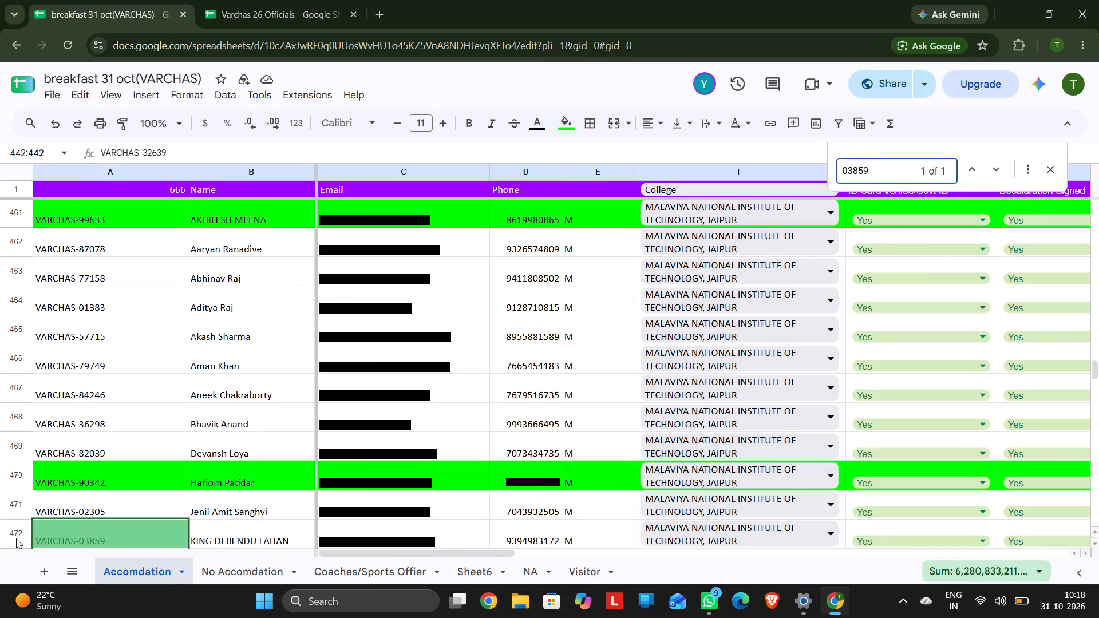
left_click(15, 538)
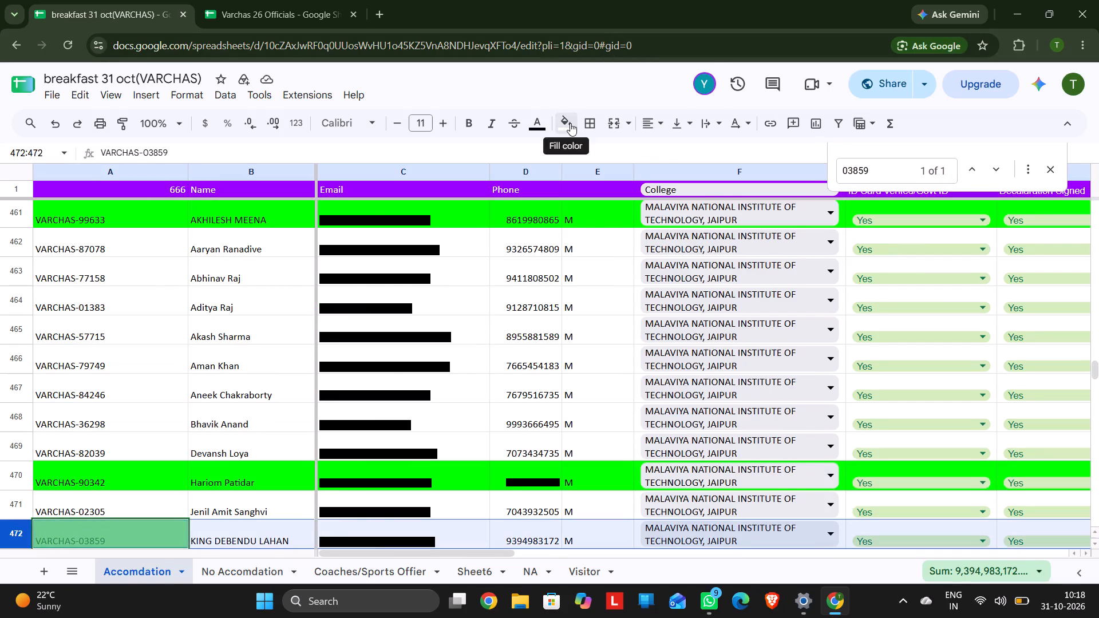
left_click(570, 123)
left_click(631, 188)
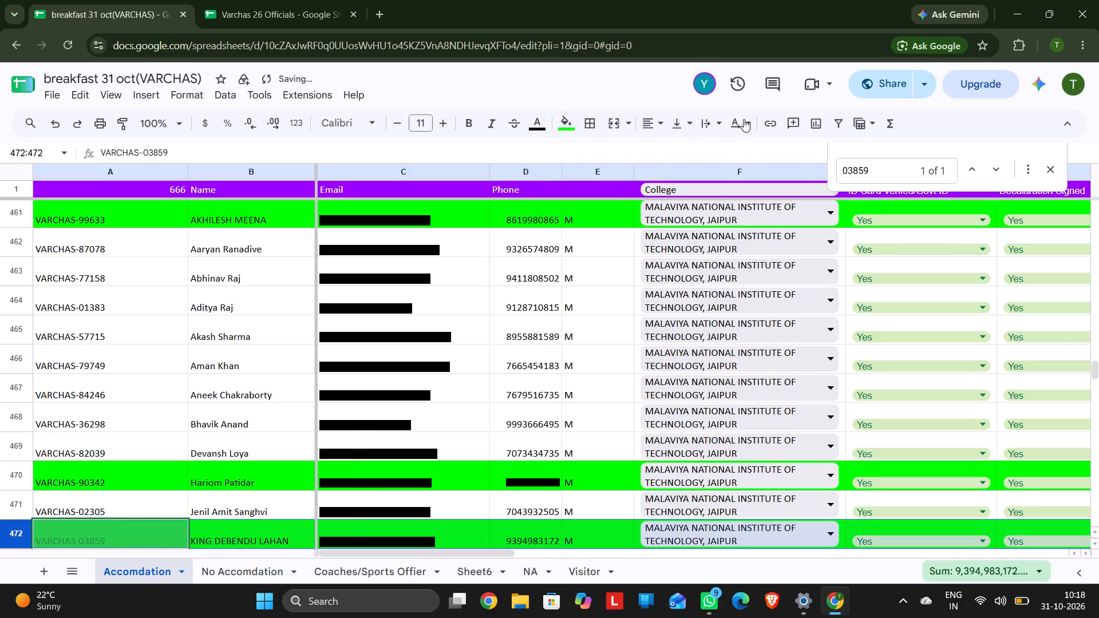
double_click(886, 173)
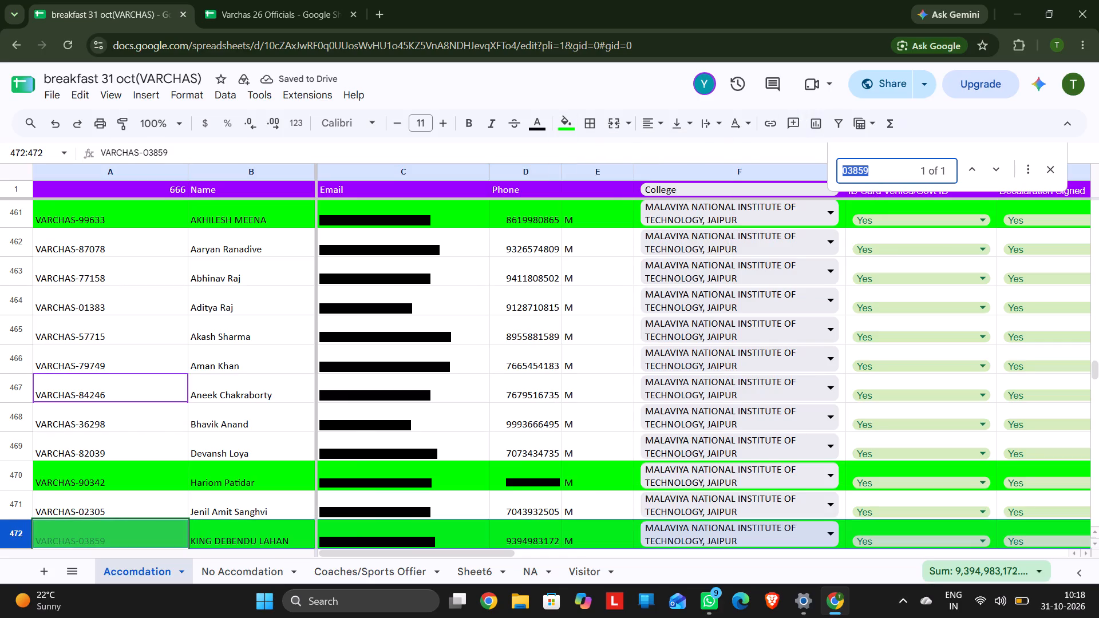
key("BackSpace")
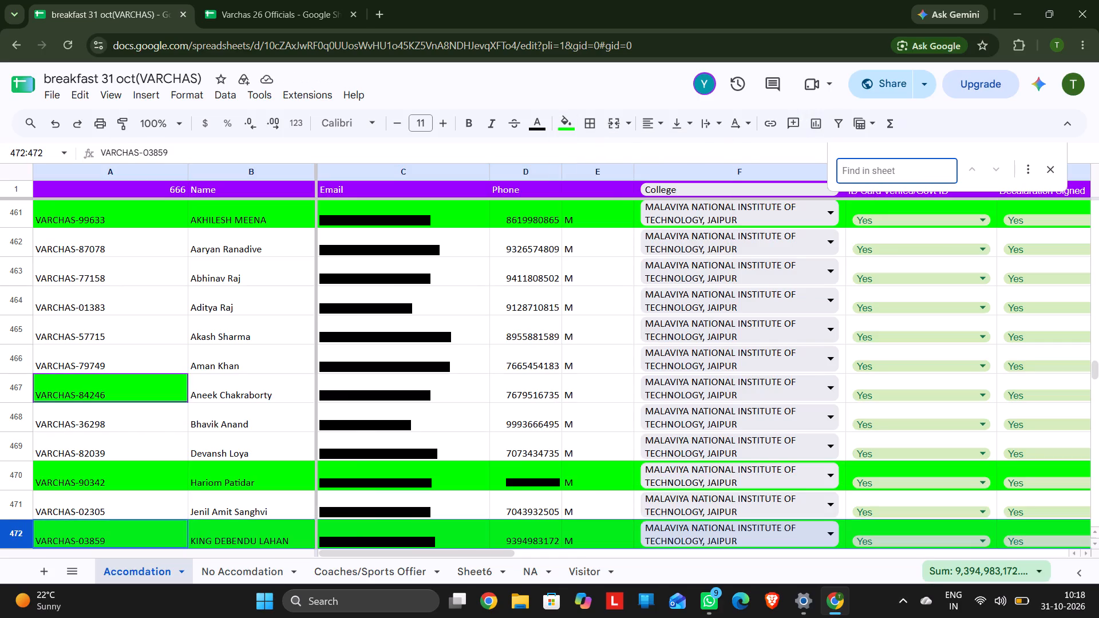
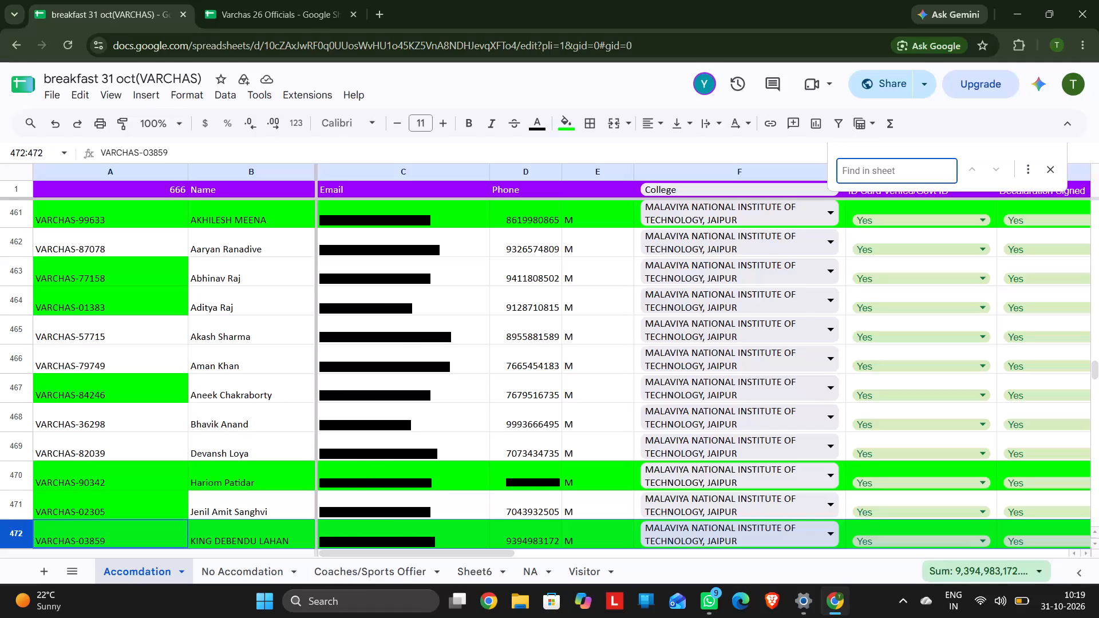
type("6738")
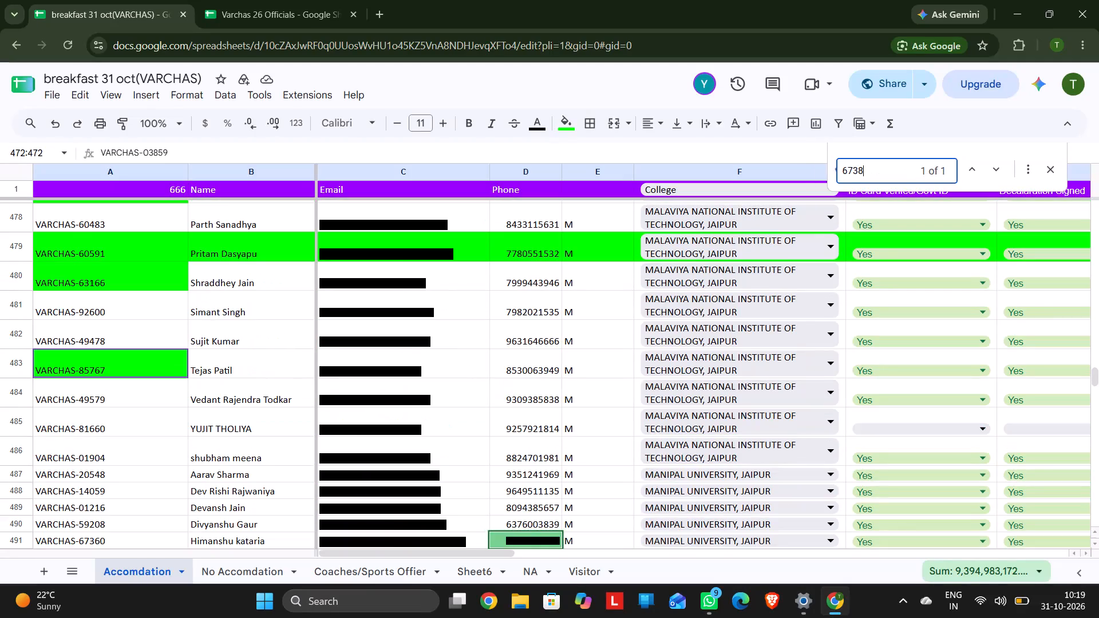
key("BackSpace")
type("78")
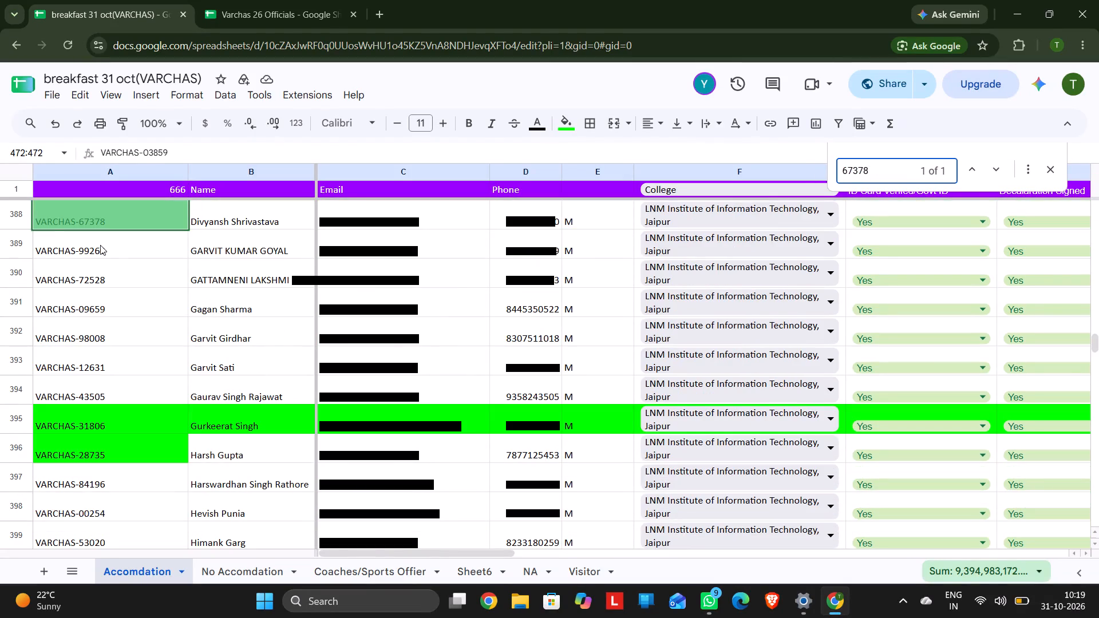
left_click(7, 209)
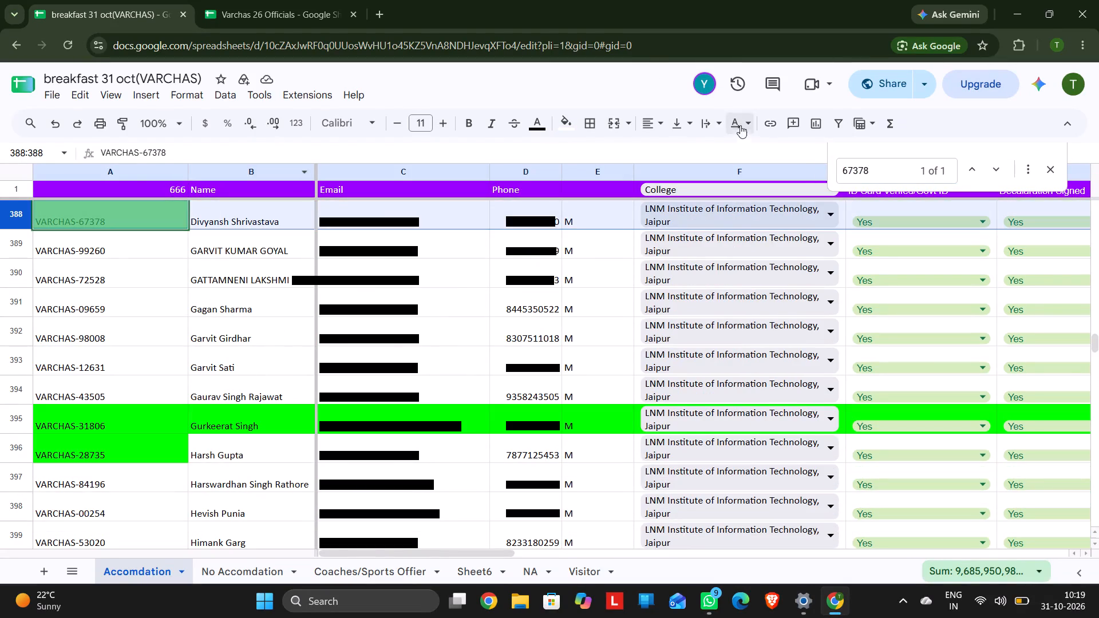
left_click(571, 121)
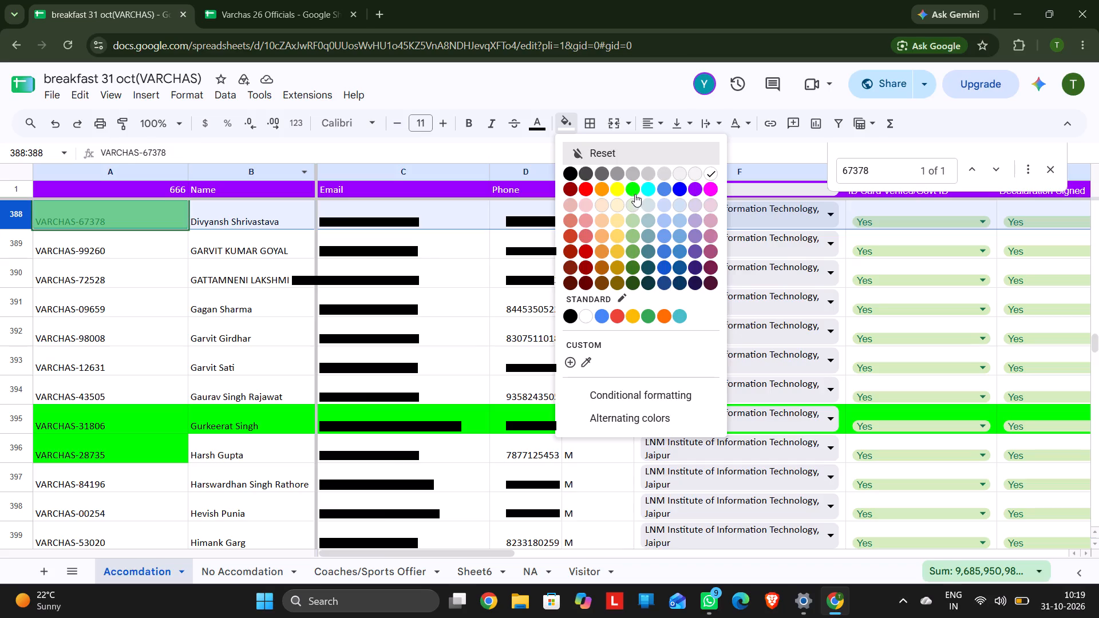
left_click(637, 190)
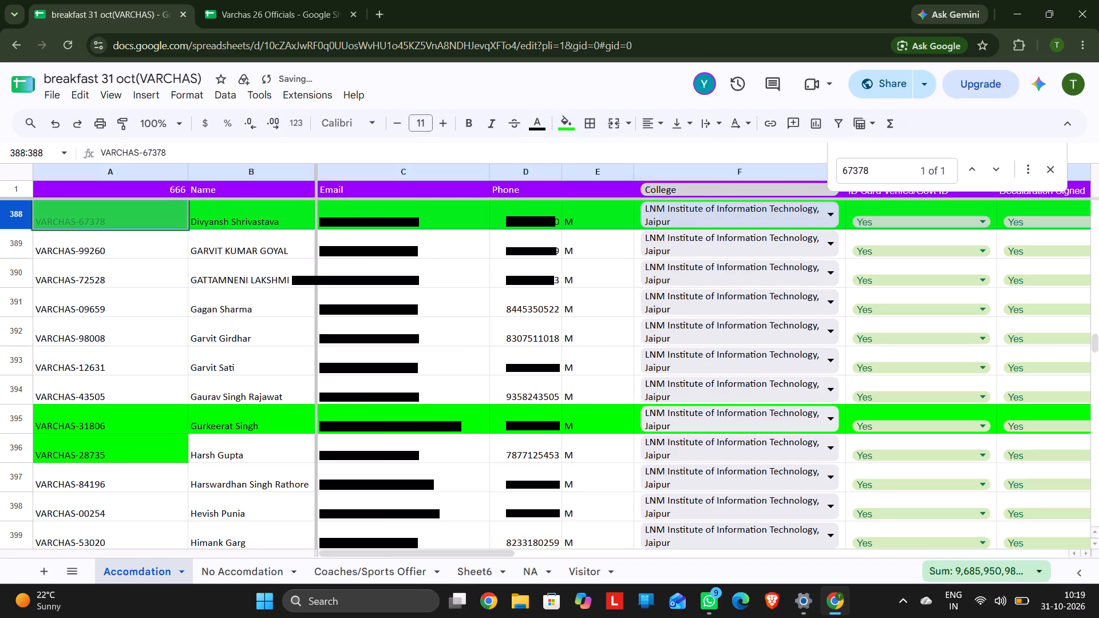
double_click(879, 175)
key("BackSpace")
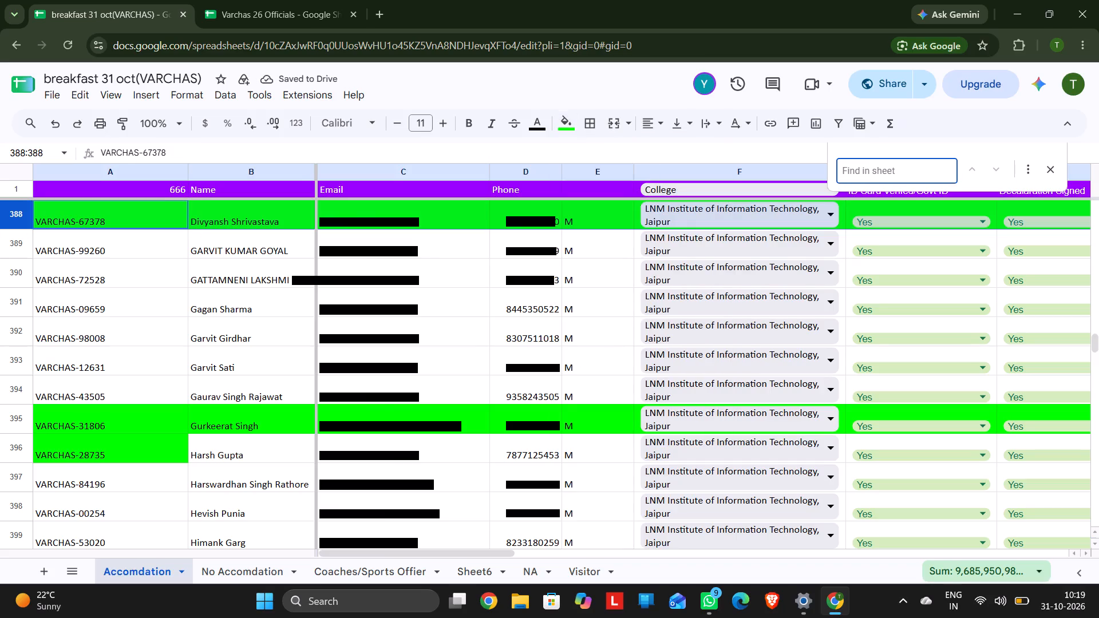
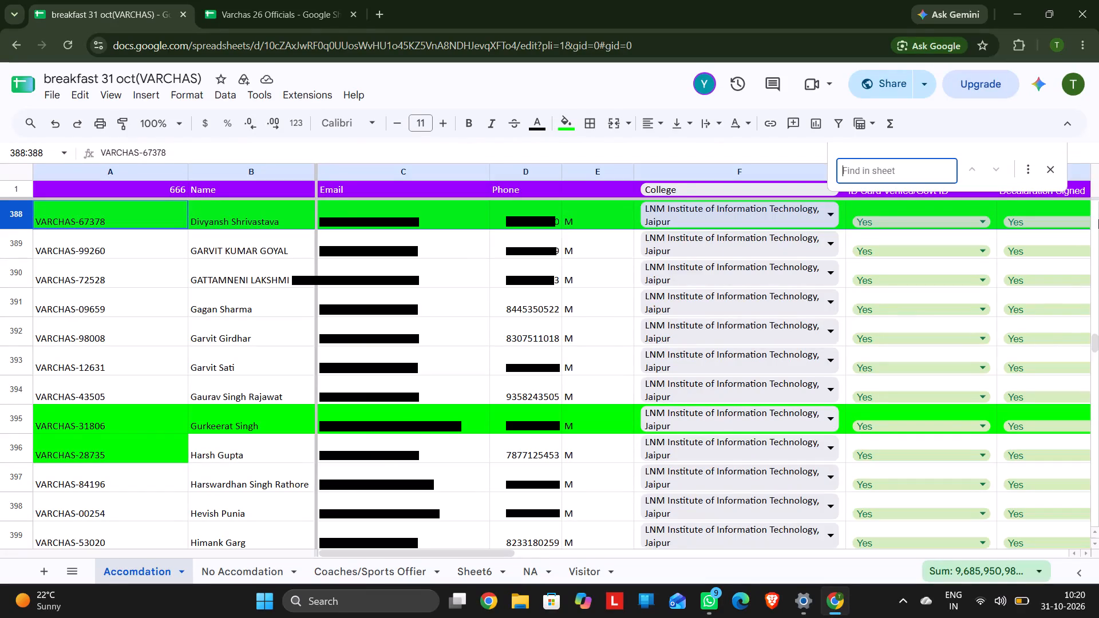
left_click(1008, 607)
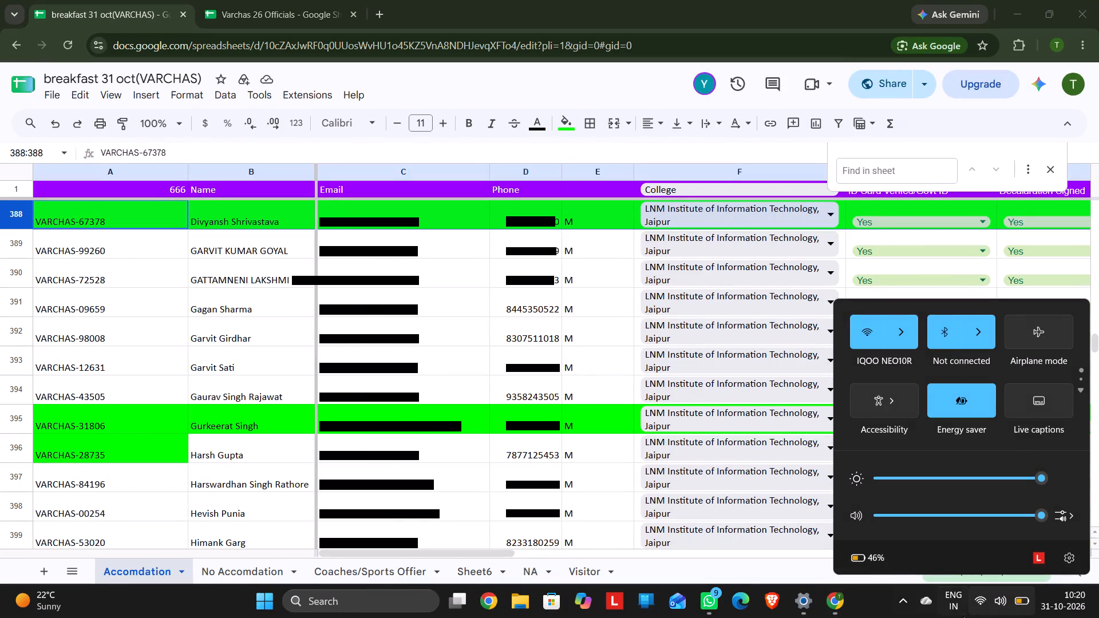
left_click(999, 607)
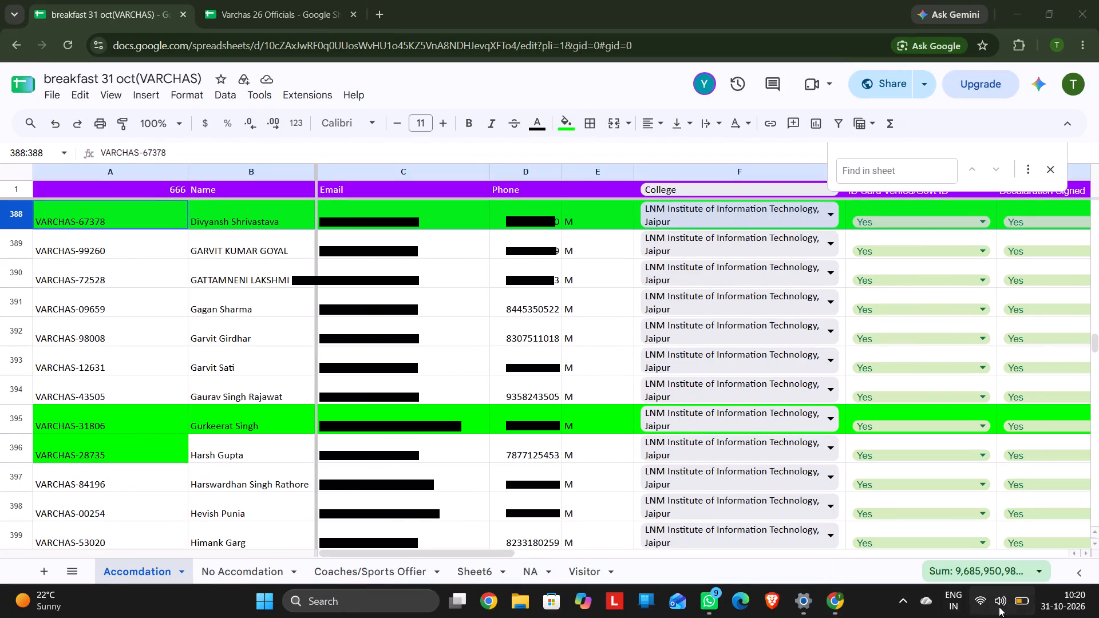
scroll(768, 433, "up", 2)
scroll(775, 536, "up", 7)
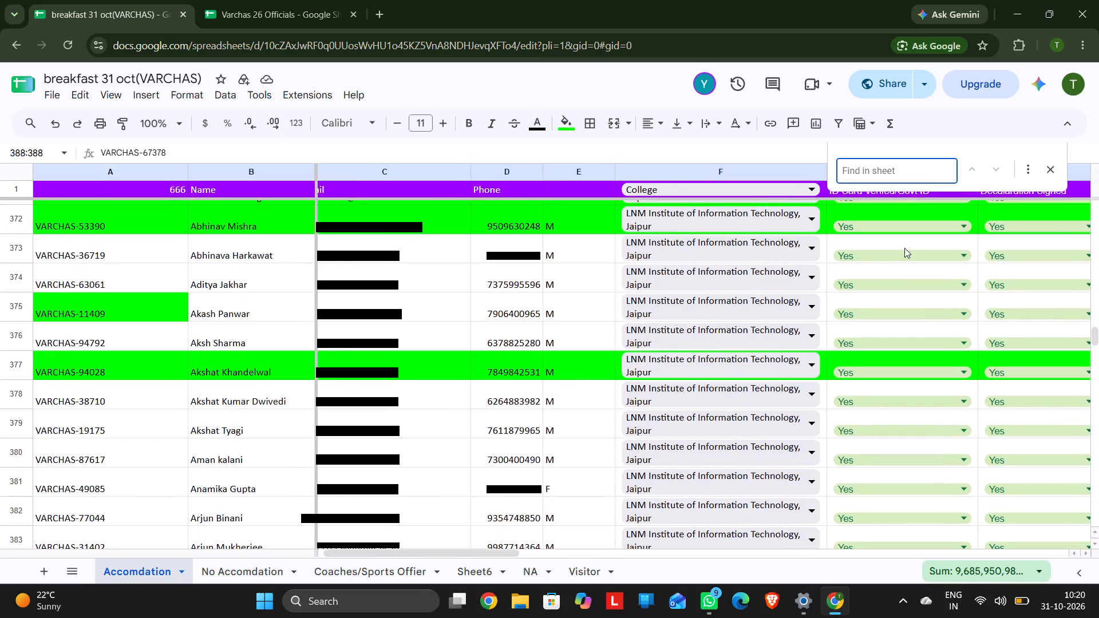
Search the Accomdation sheet for thapar and look through the Thapar Institute of Engineering and Technology entries.
left_click(888, 169)
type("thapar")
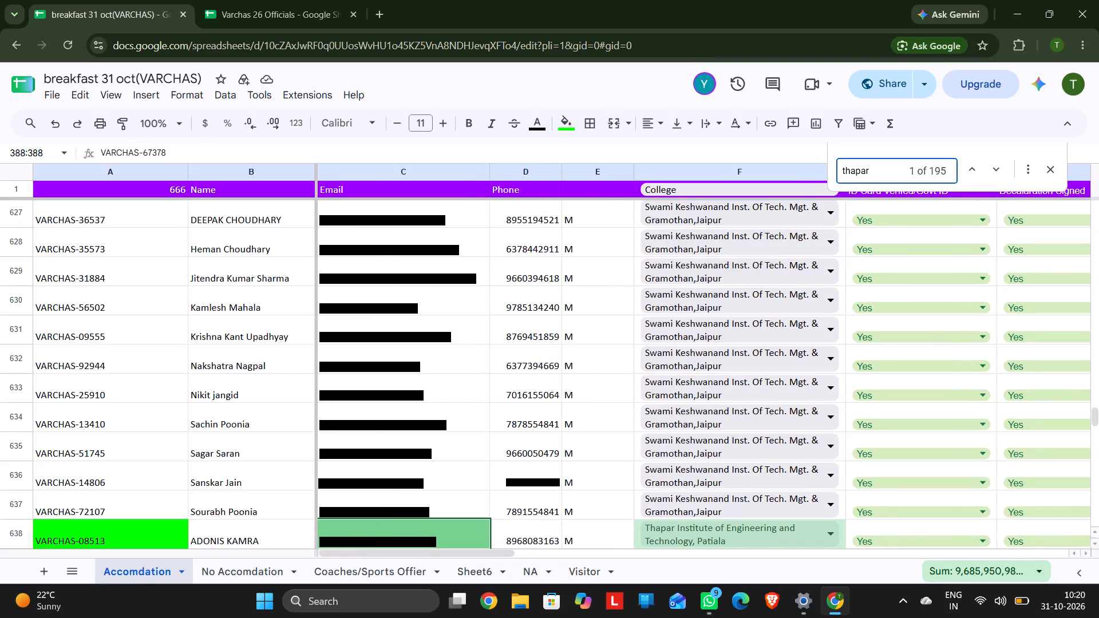
scroll(644, 508, "down", 4)
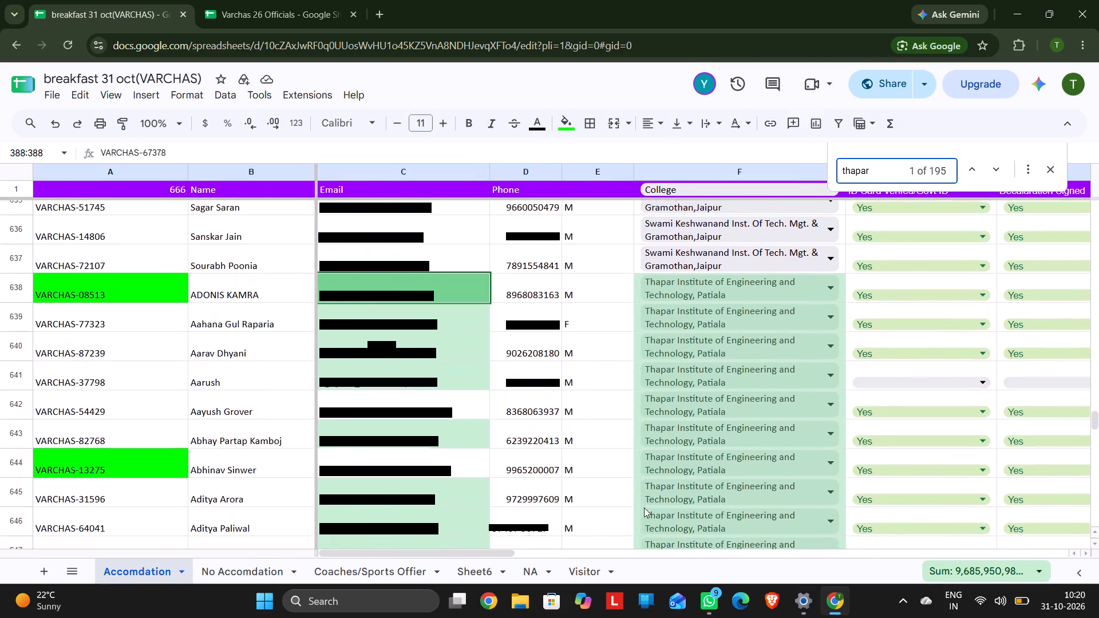
scroll(644, 508, "down", 2)
scroll(644, 508, "up", 4)
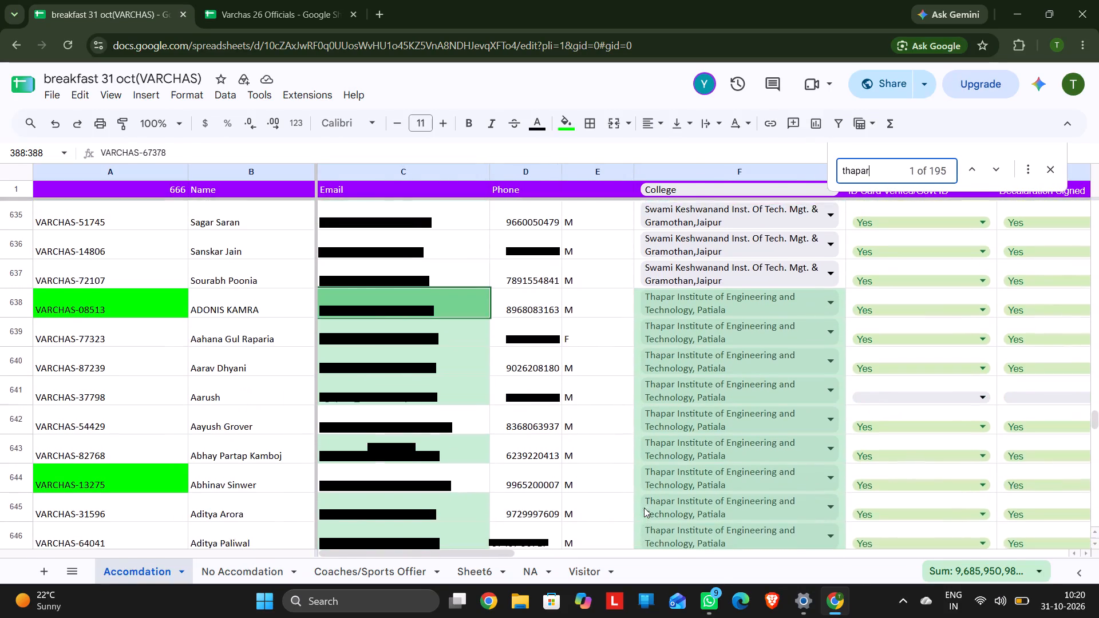
scroll(644, 508, "down", 3)
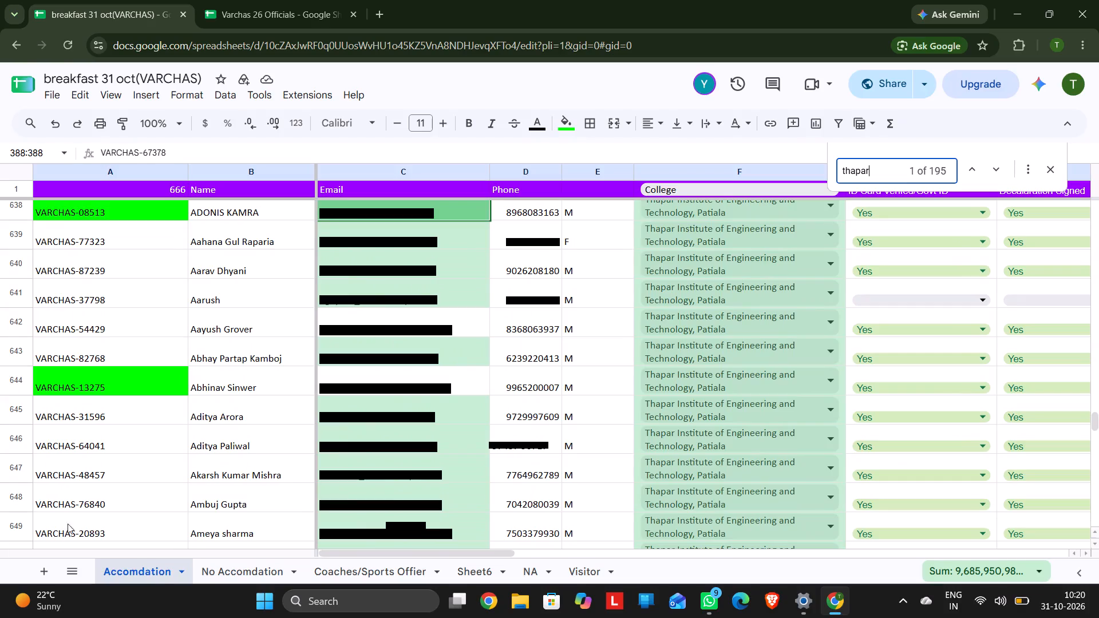
scroll(115, 390, "down", 2)
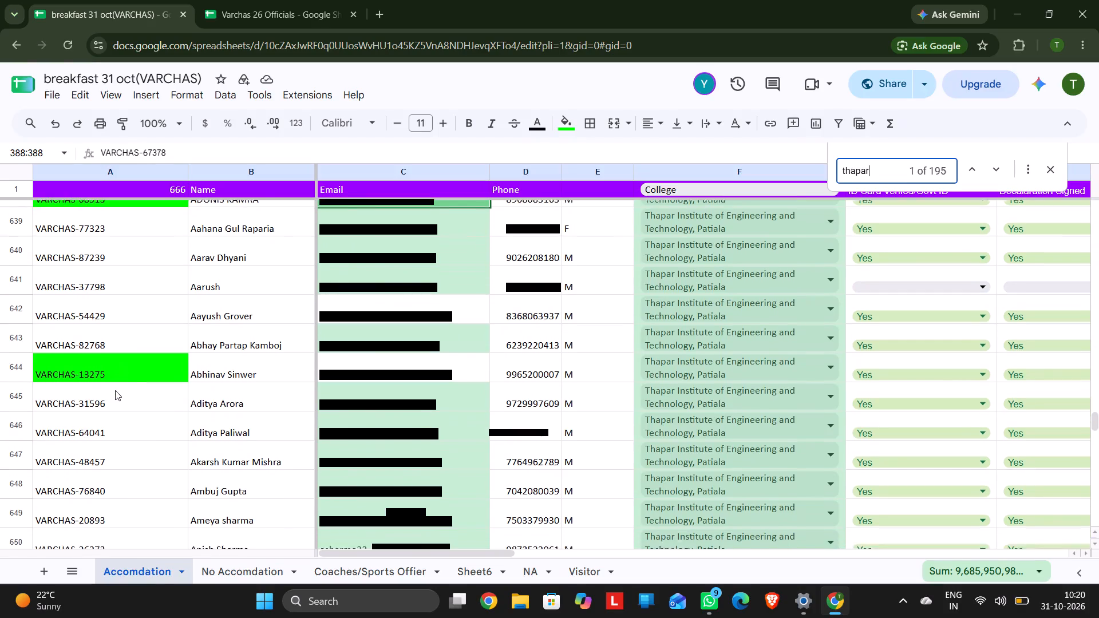
scroll(115, 390, "down", 5)
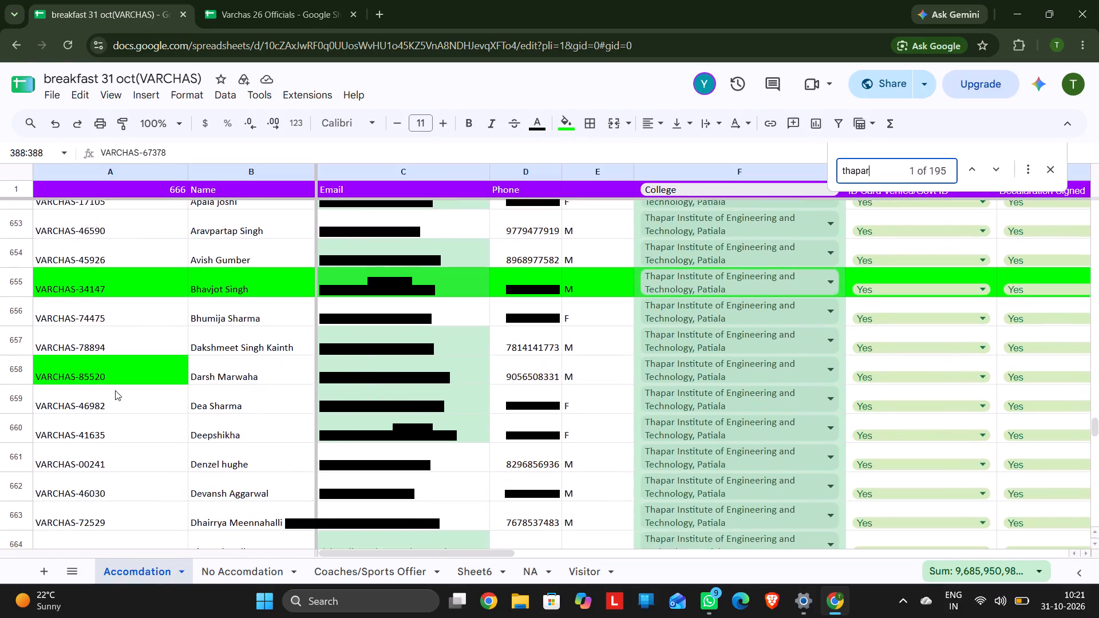
scroll(115, 390, "down", 2)
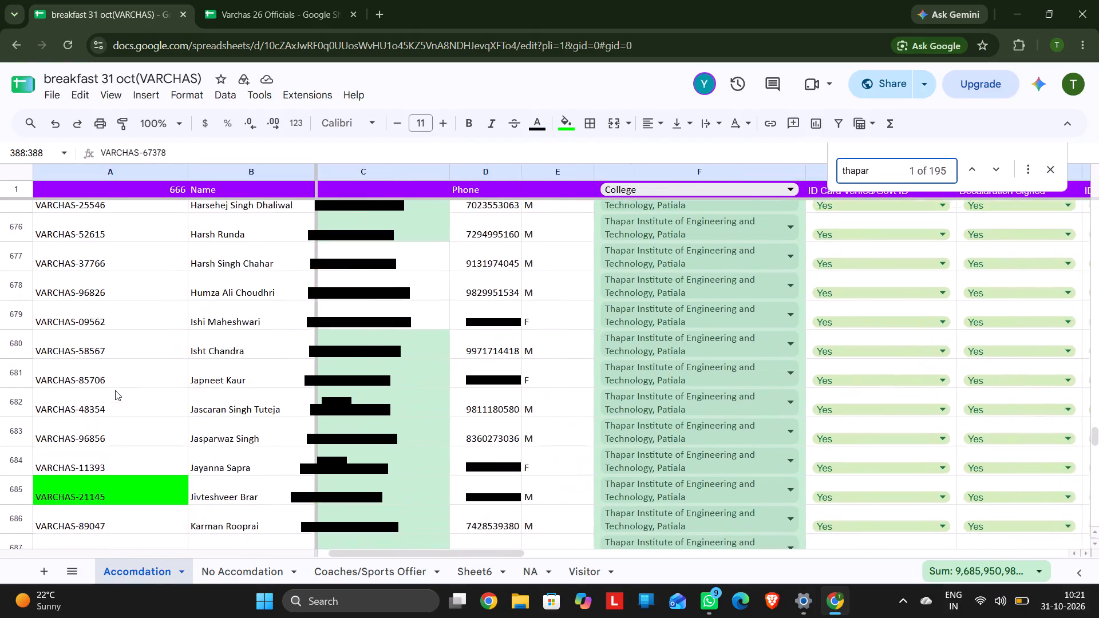
scroll(115, 390, "down", 2)
scroll(115, 390, "right", 1)
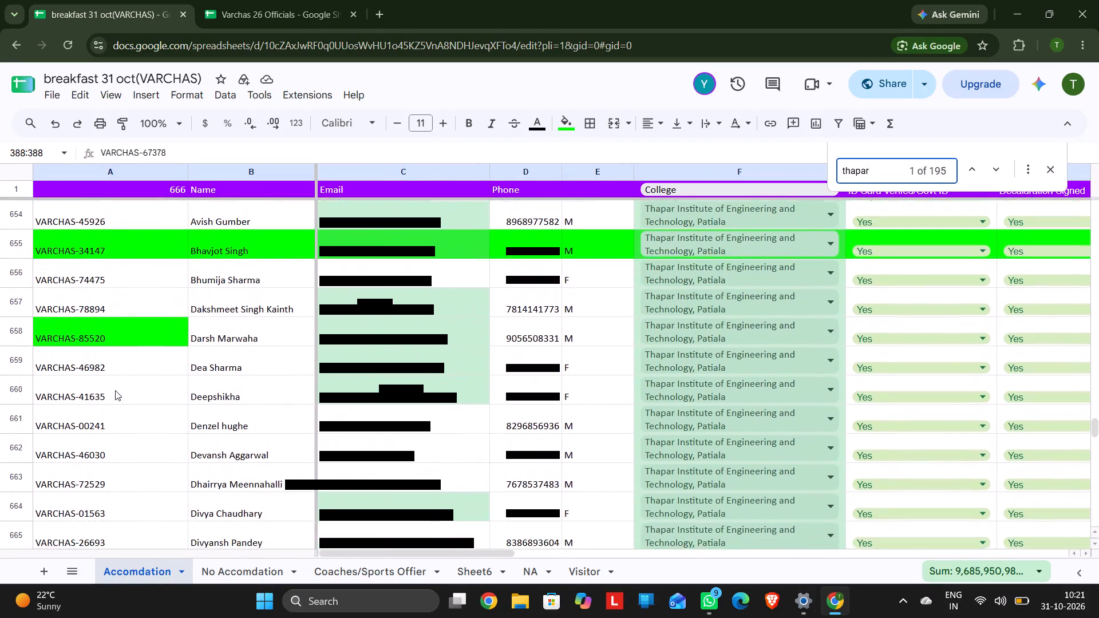
scroll(115, 390, "right", 2)
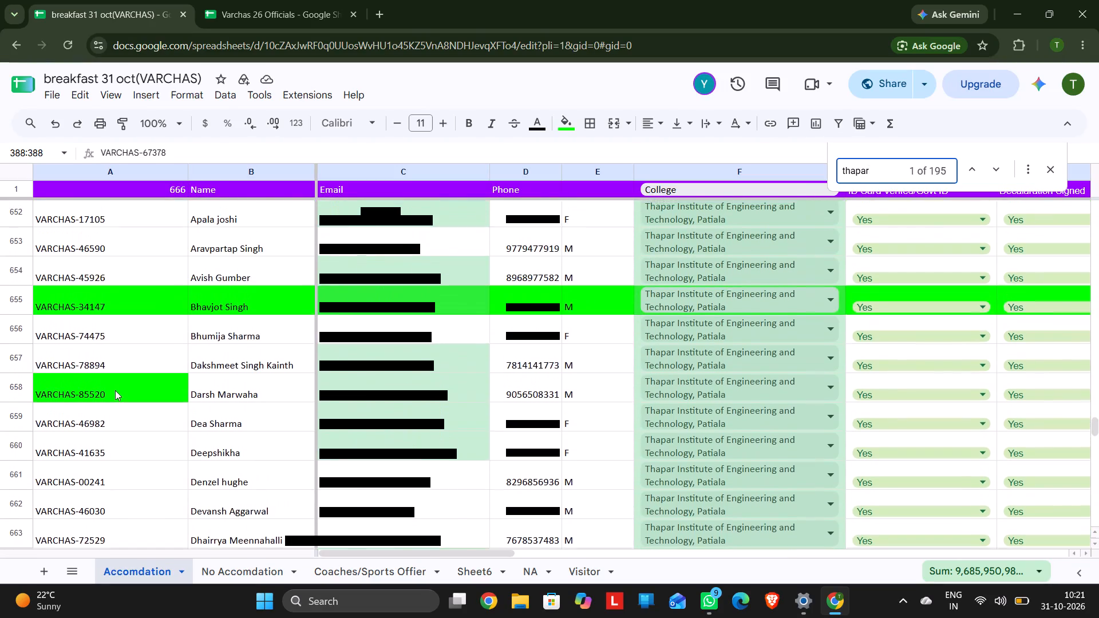
scroll(115, 390, "up", 5)
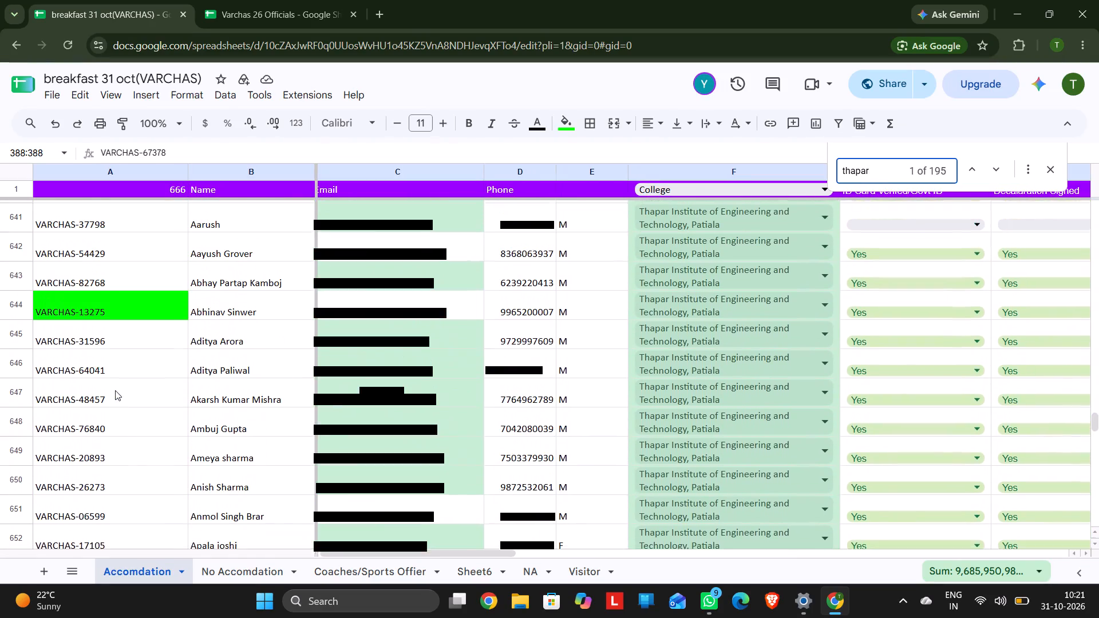
scroll(115, 390, "down", 1)
scroll(115, 390, "up", 1)
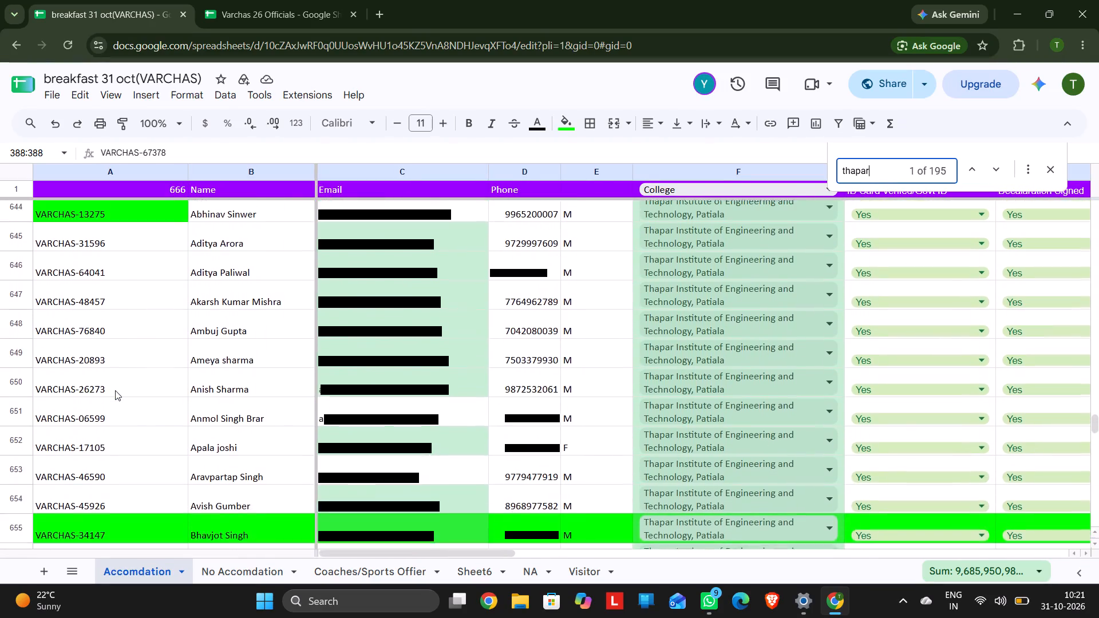
scroll(115, 390, "up", 2)
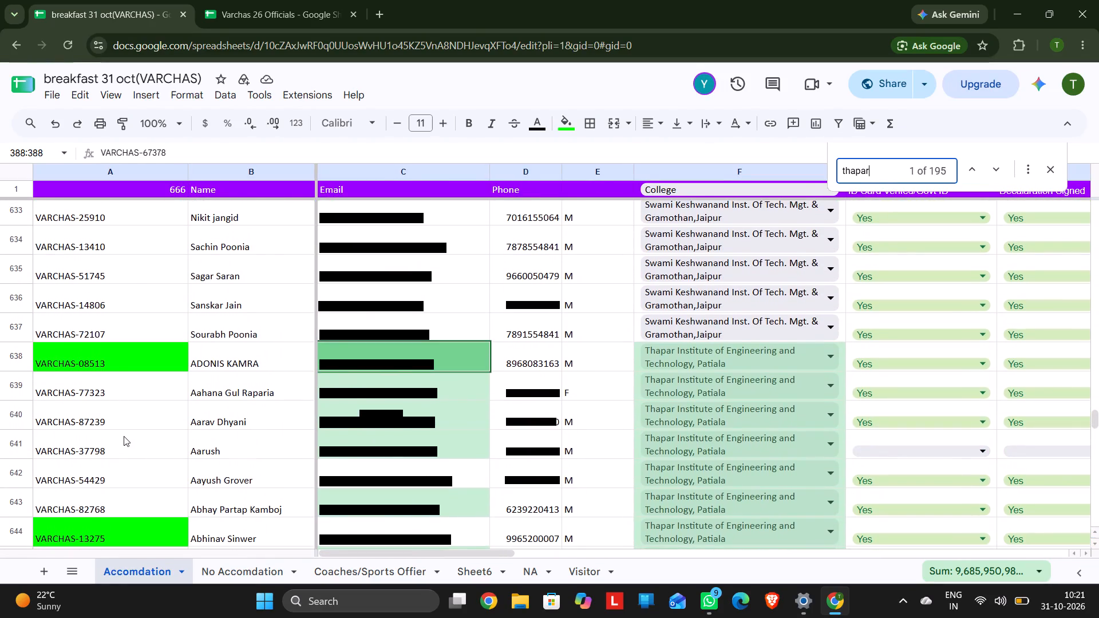
left_click(20, 470)
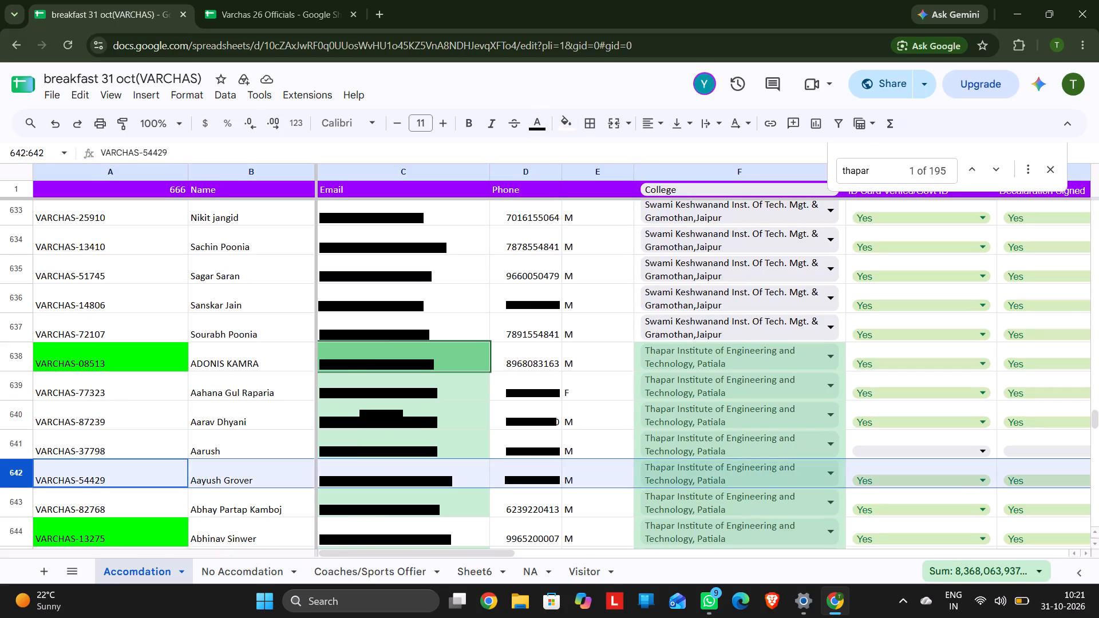
left_click(563, 122)
left_click(634, 188)
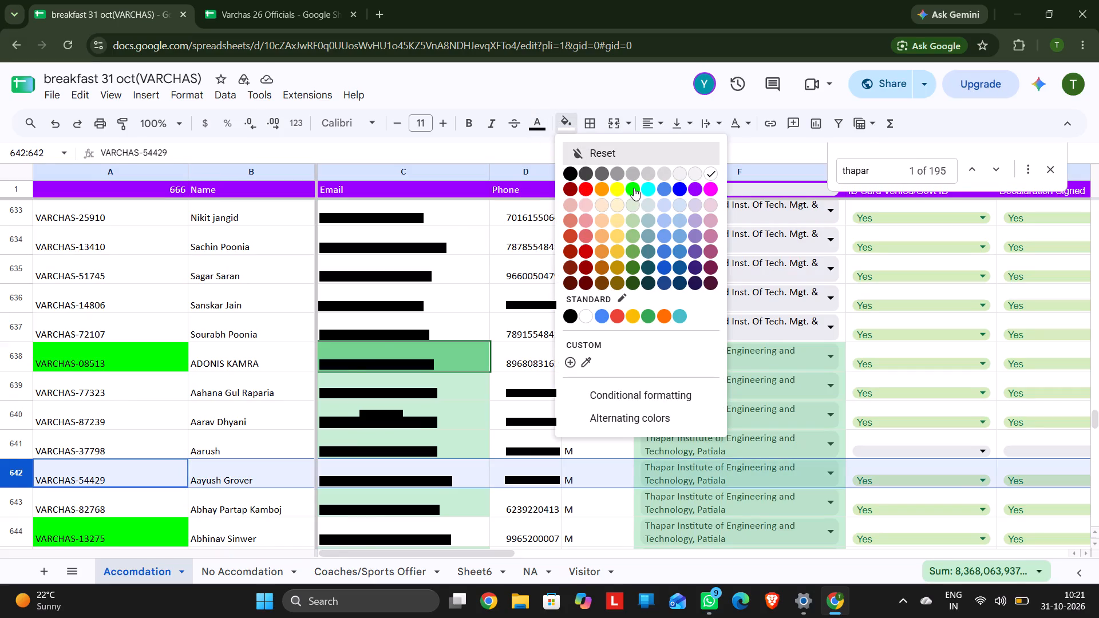
scroll(481, 450, "down", 3)
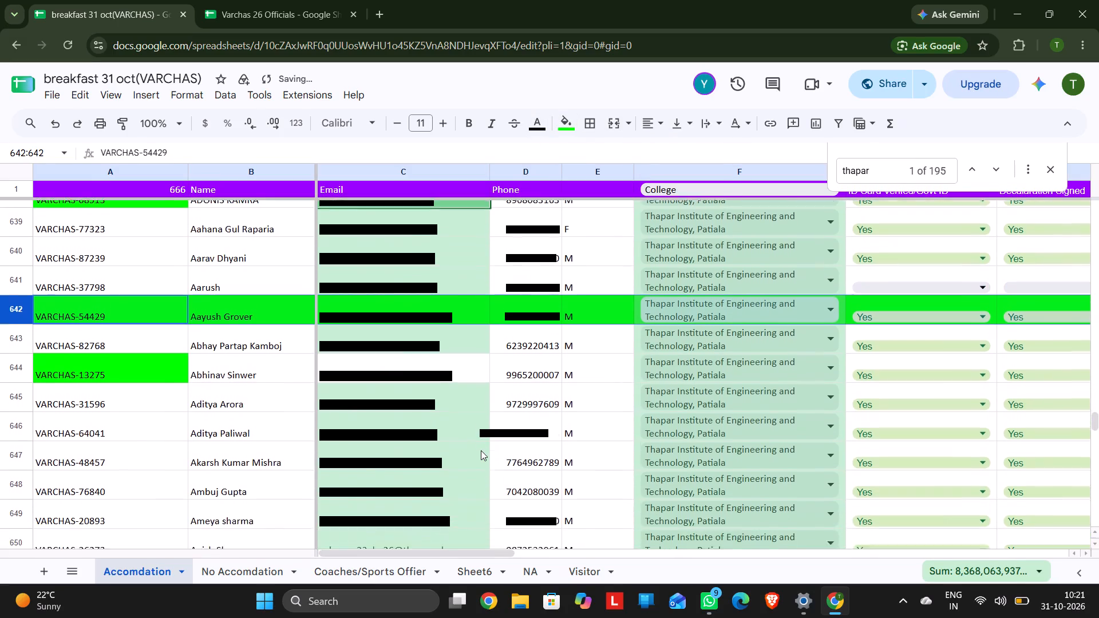
scroll(481, 450, "down", 2)
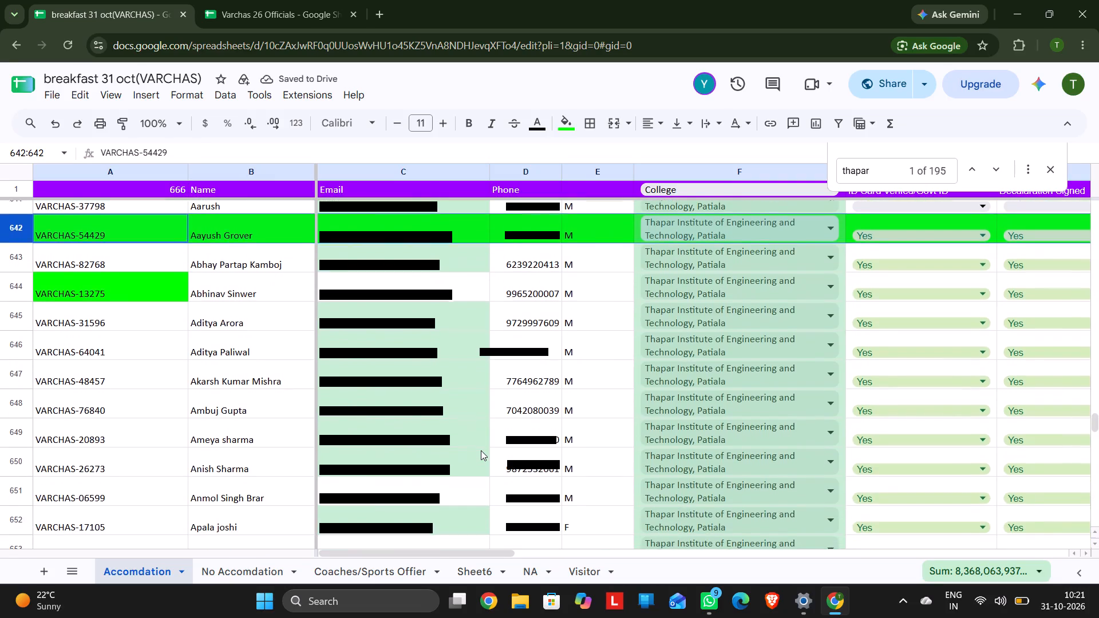
scroll(481, 450, "down", 1)
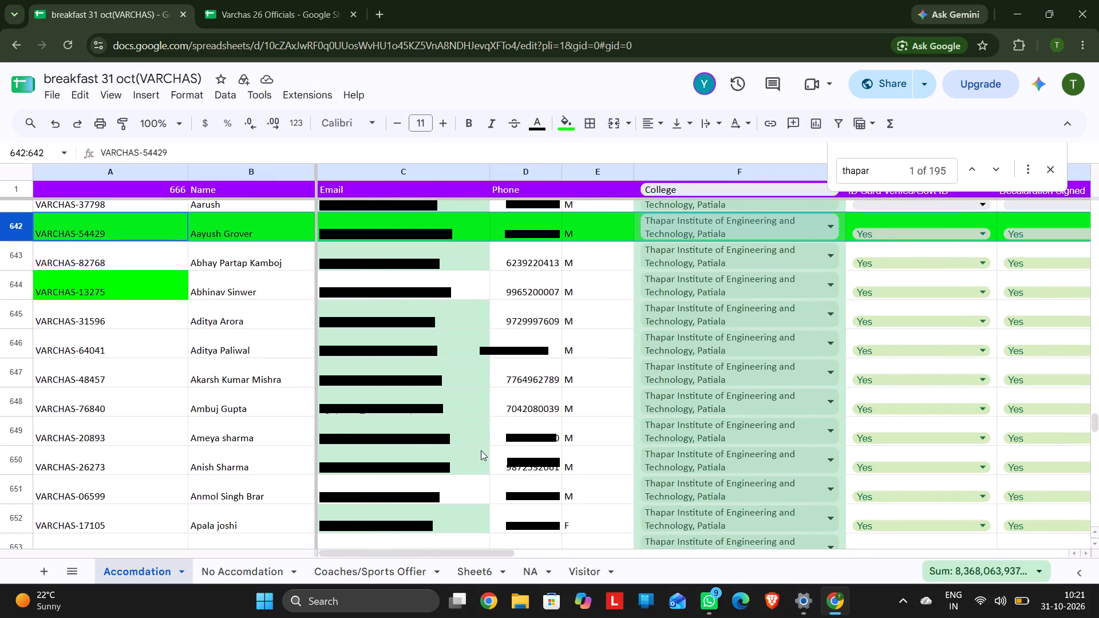
scroll(481, 450, "down", 1)
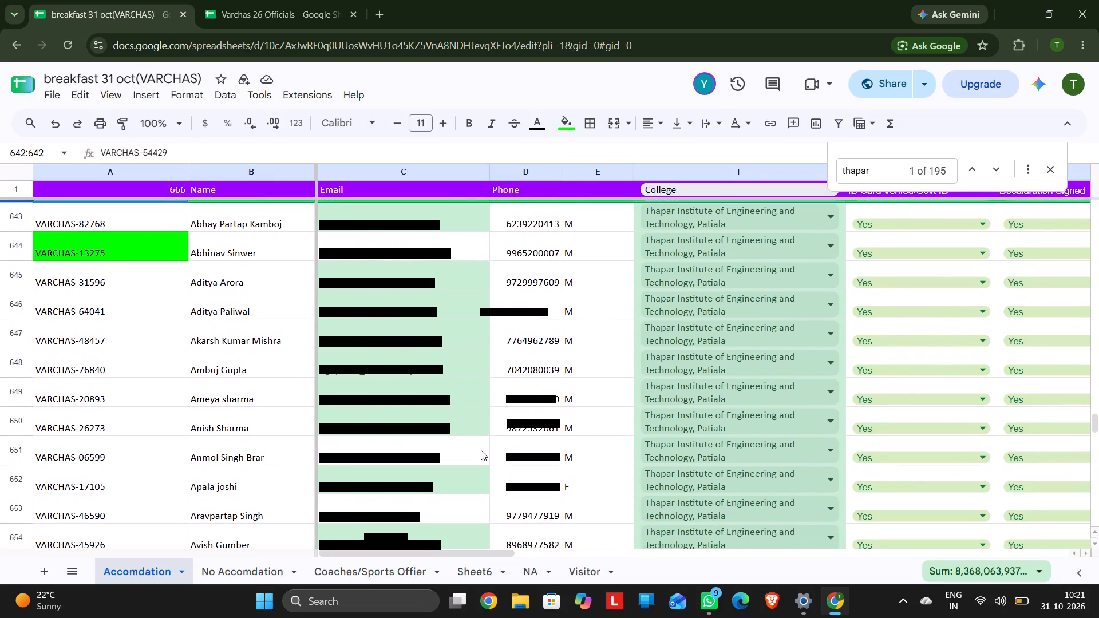
left_click(20, 333)
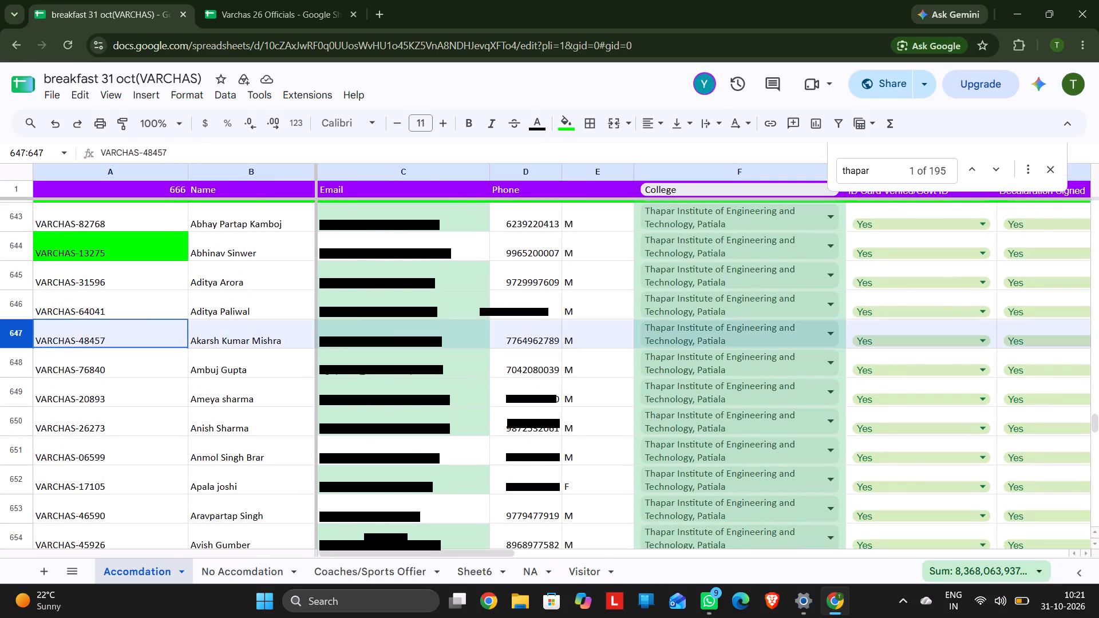
left_click(568, 118)
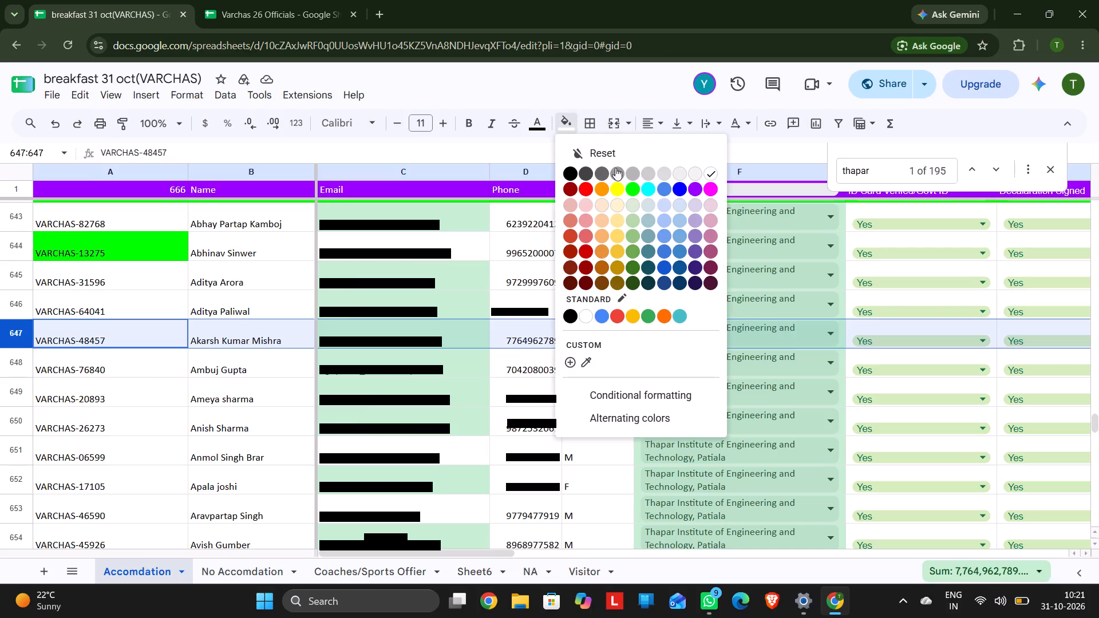
left_click(634, 188)
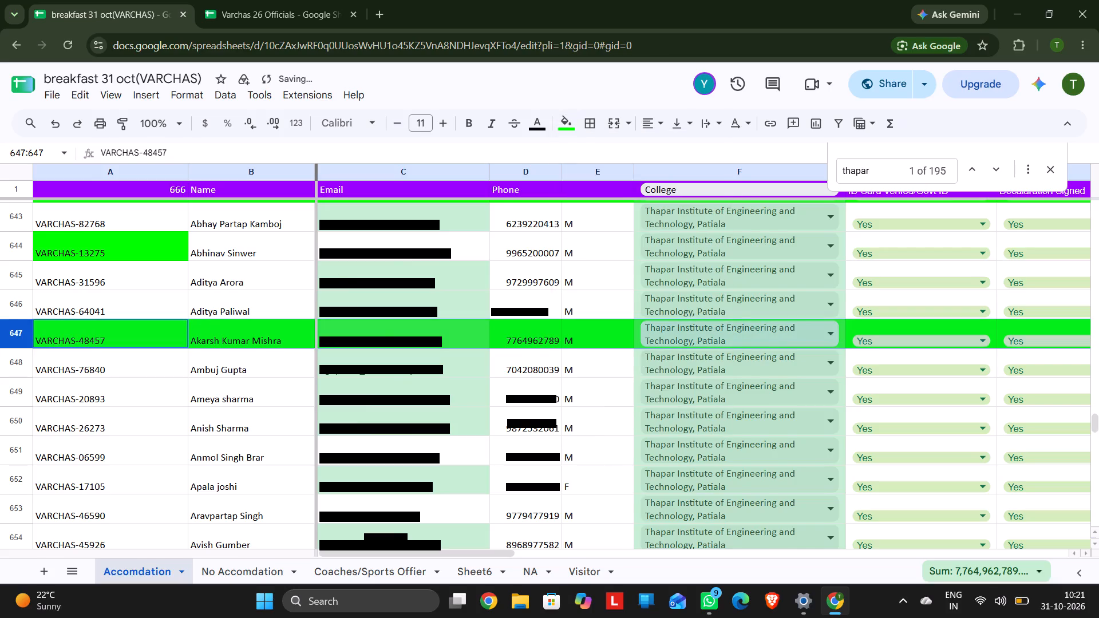
scroll(203, 348, "down", 1)
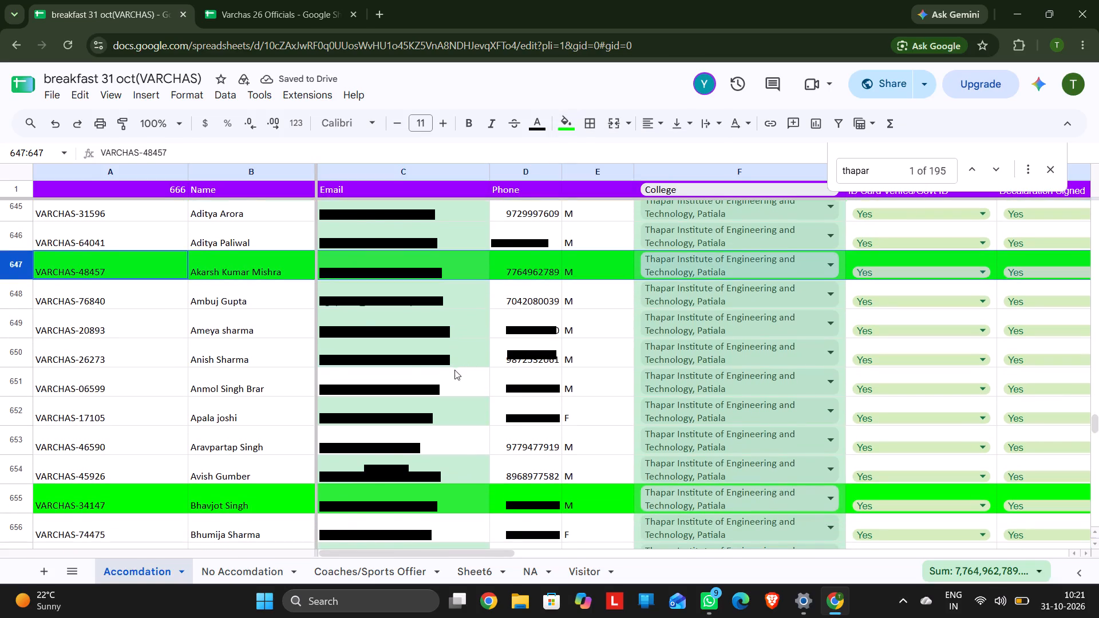
scroll(351, 403, "down", 3)
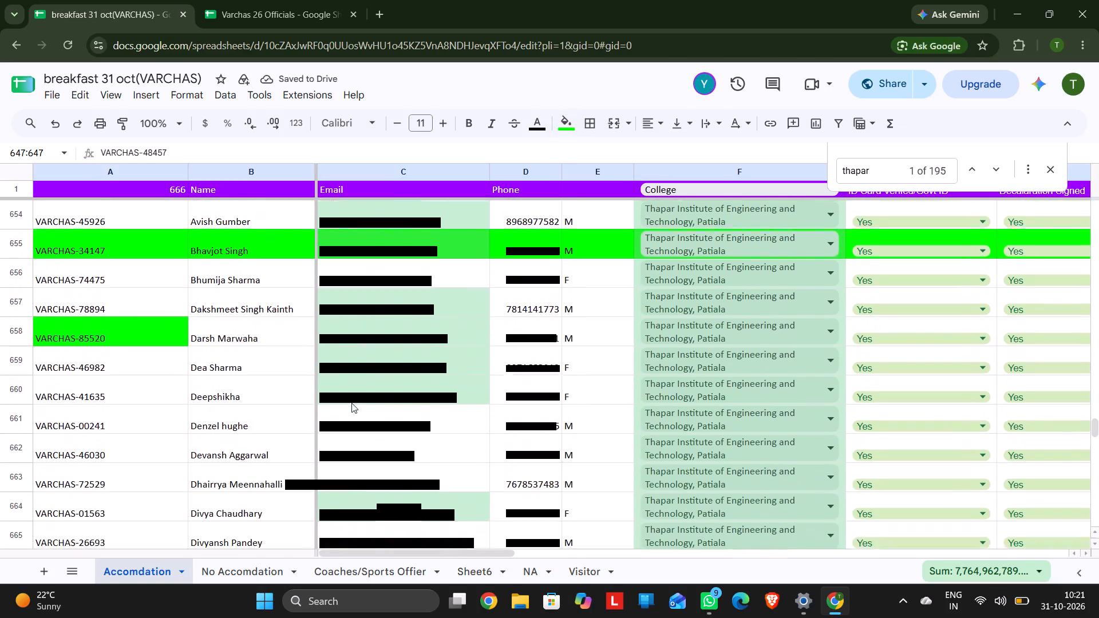
scroll(351, 403, "down", 3)
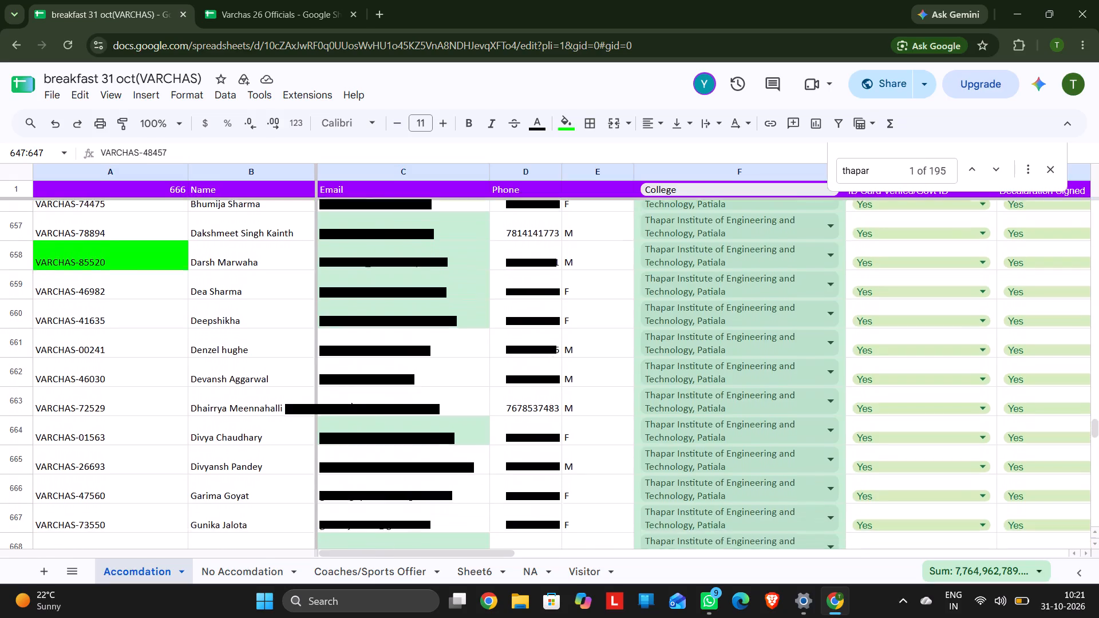
scroll(351, 403, "down", 3)
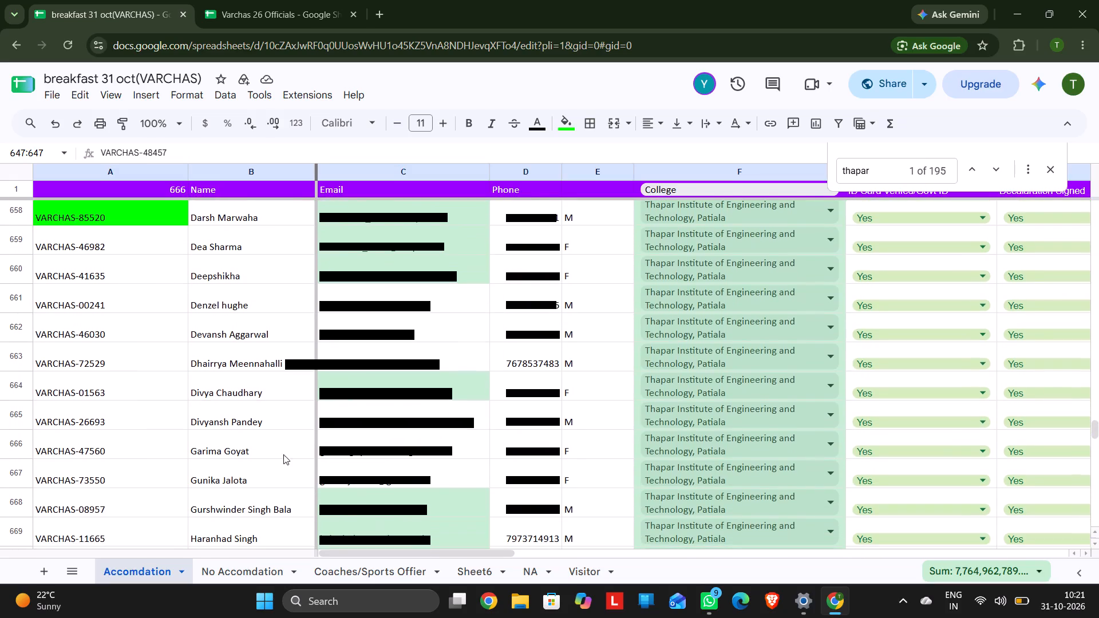
left_click(23, 504)
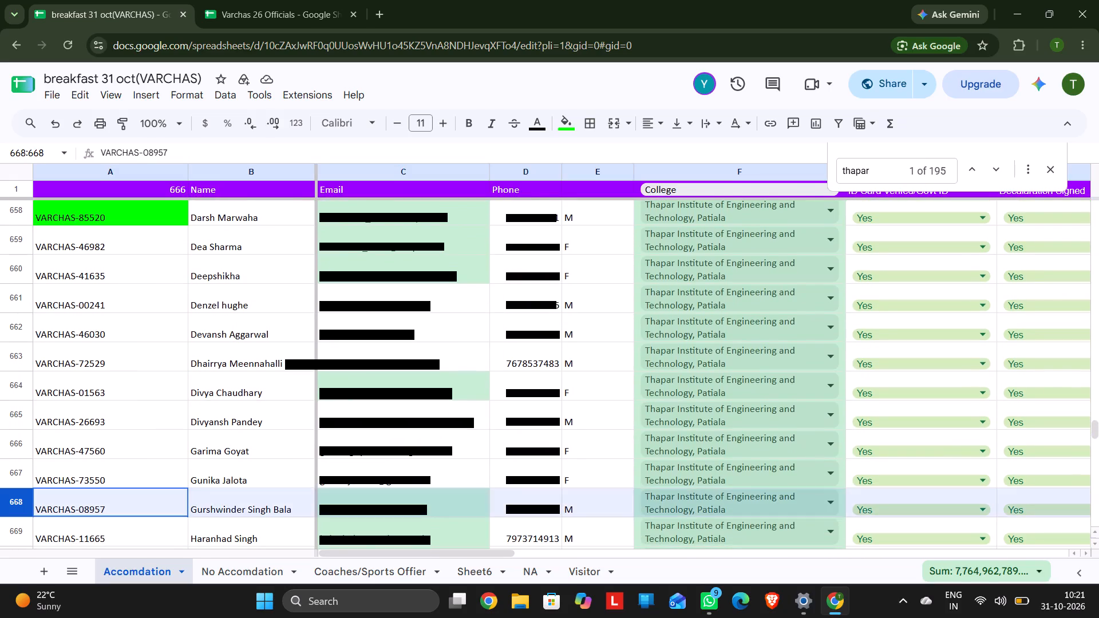
left_click_drag(558, 123, 616, 183)
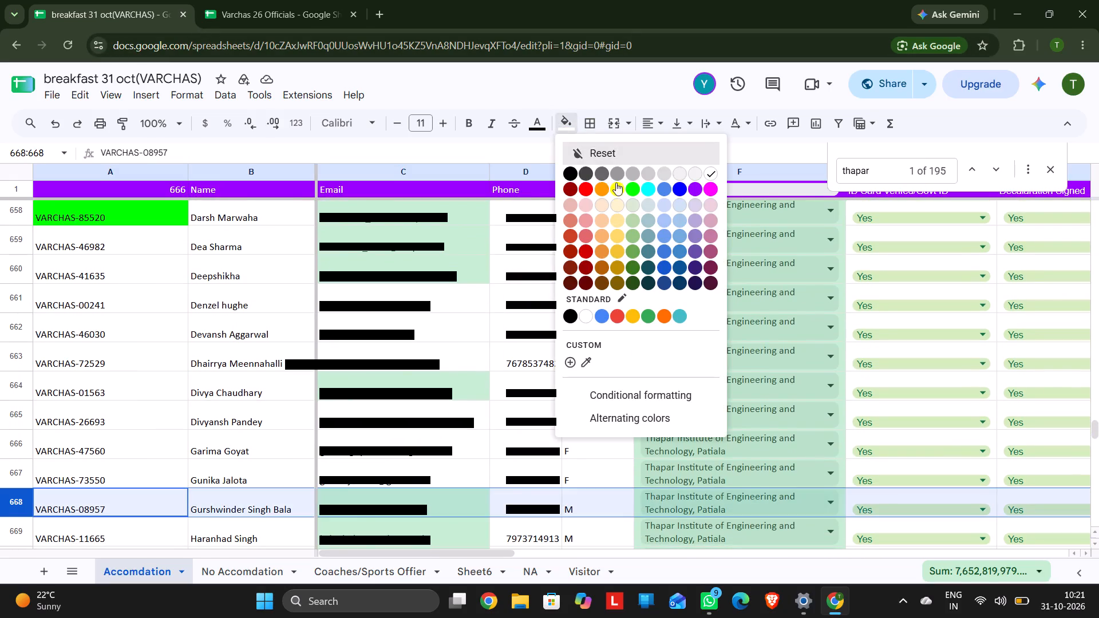
left_click_drag(616, 183, 634, 189)
left_click(634, 189)
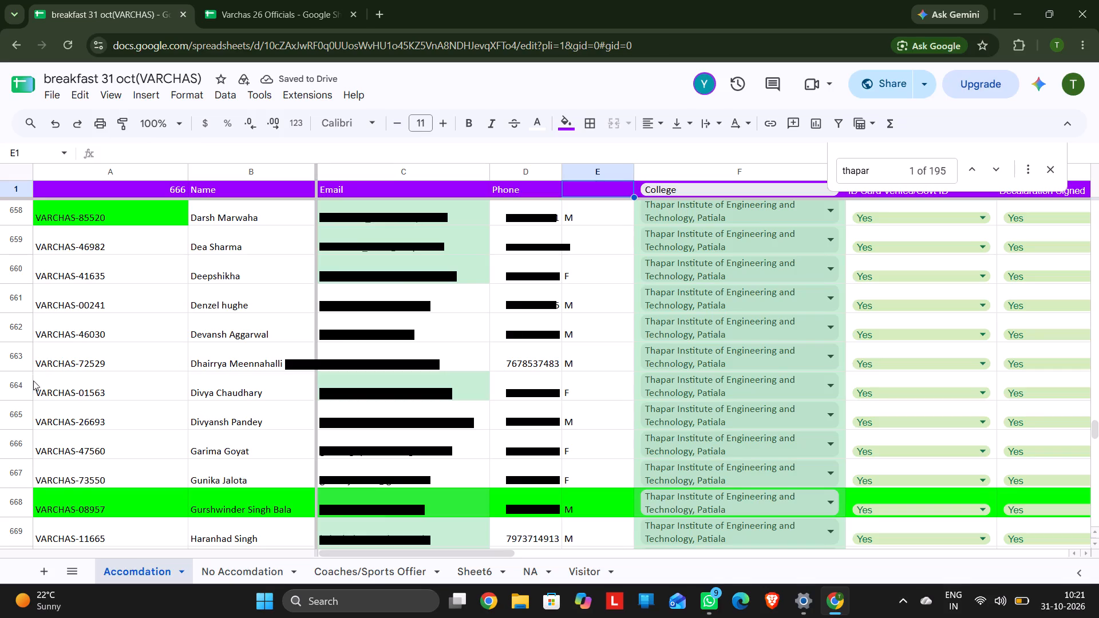
left_click(13, 358)
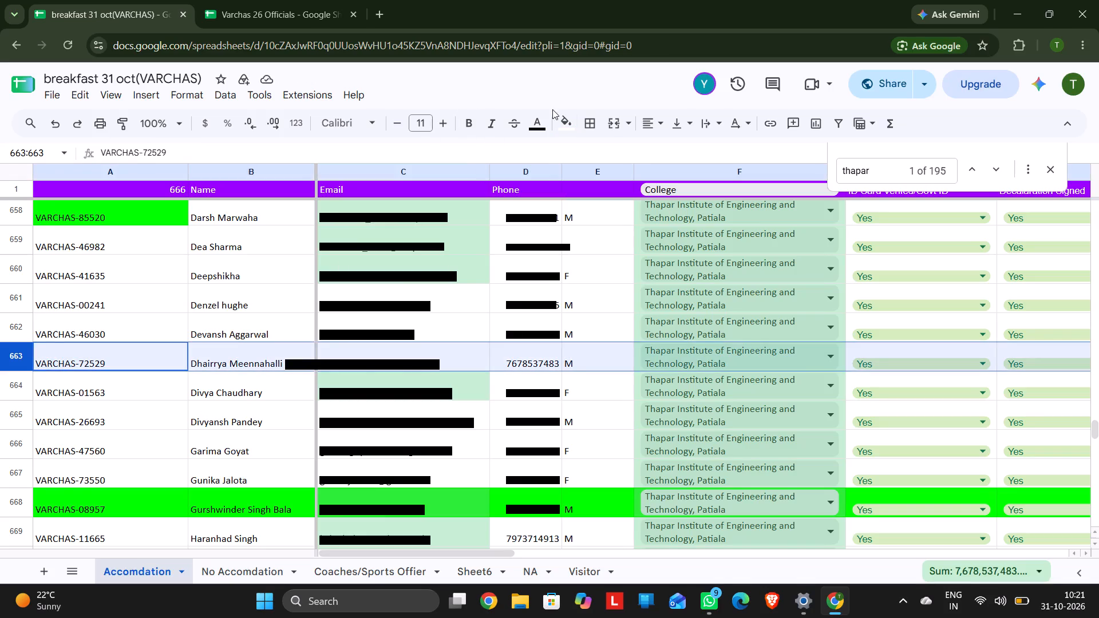
left_click_drag(563, 121, 630, 188)
left_click(630, 188)
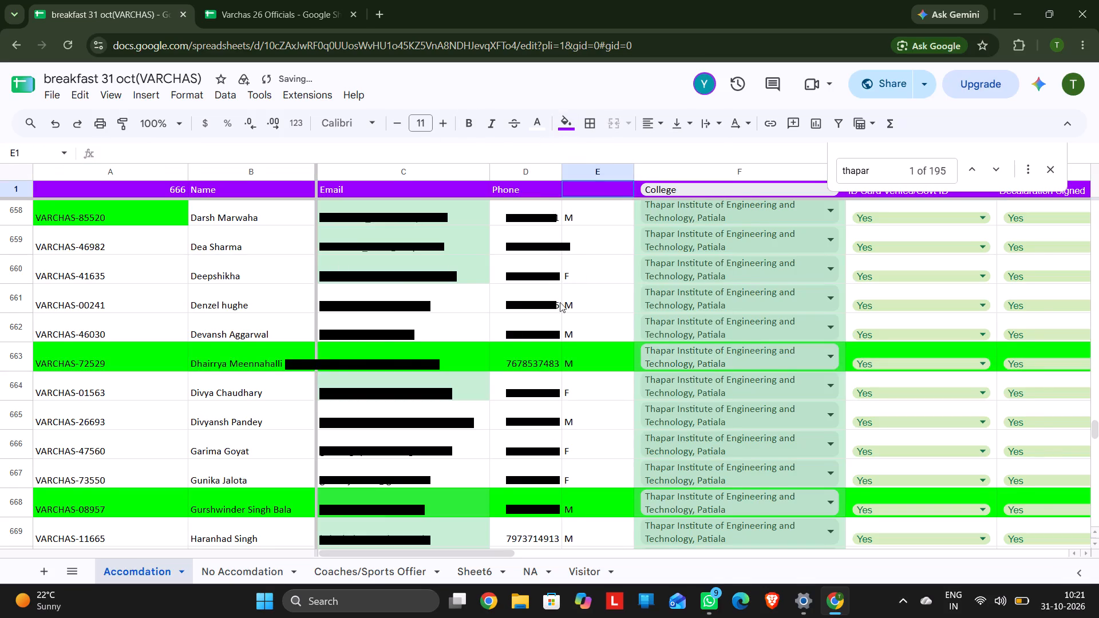
scroll(533, 391, "down", 1)
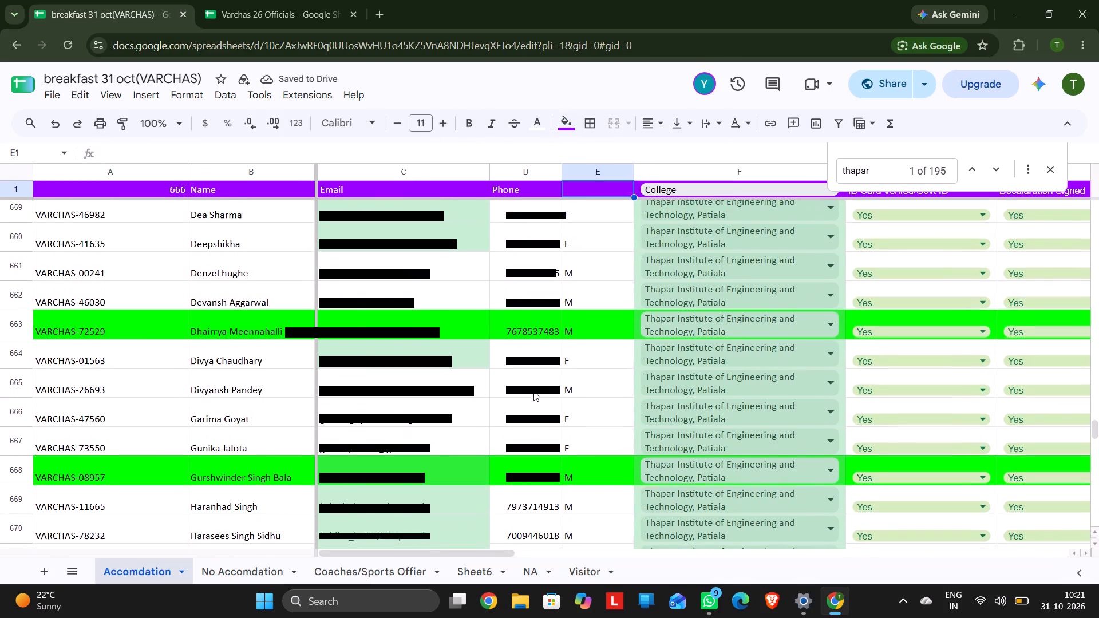
scroll(533, 391, "down", 2)
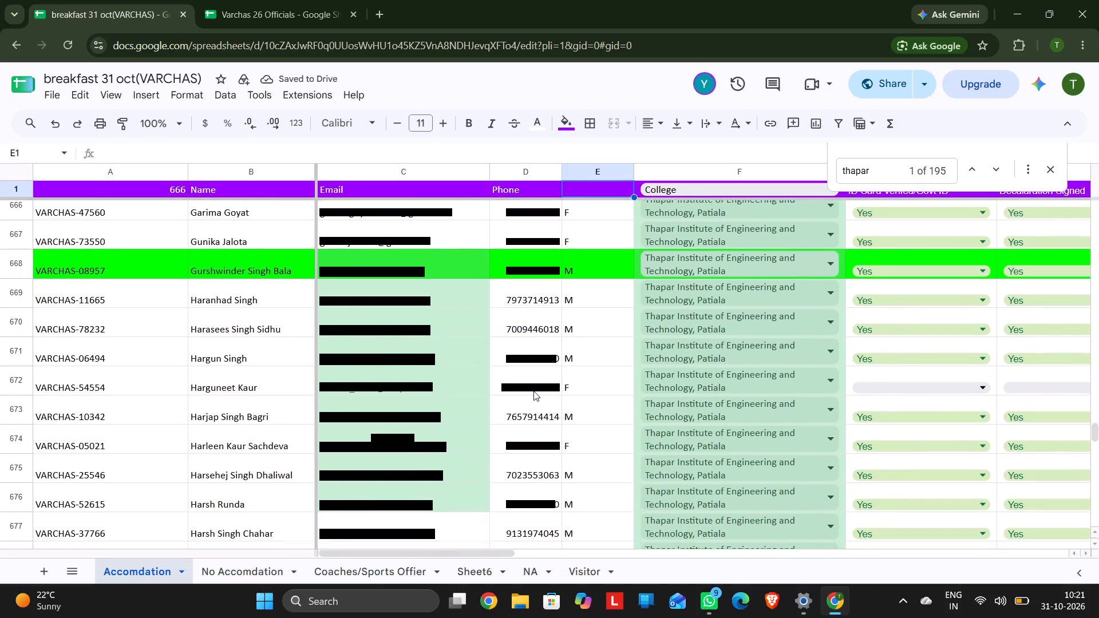
scroll(533, 391, "down", 1)
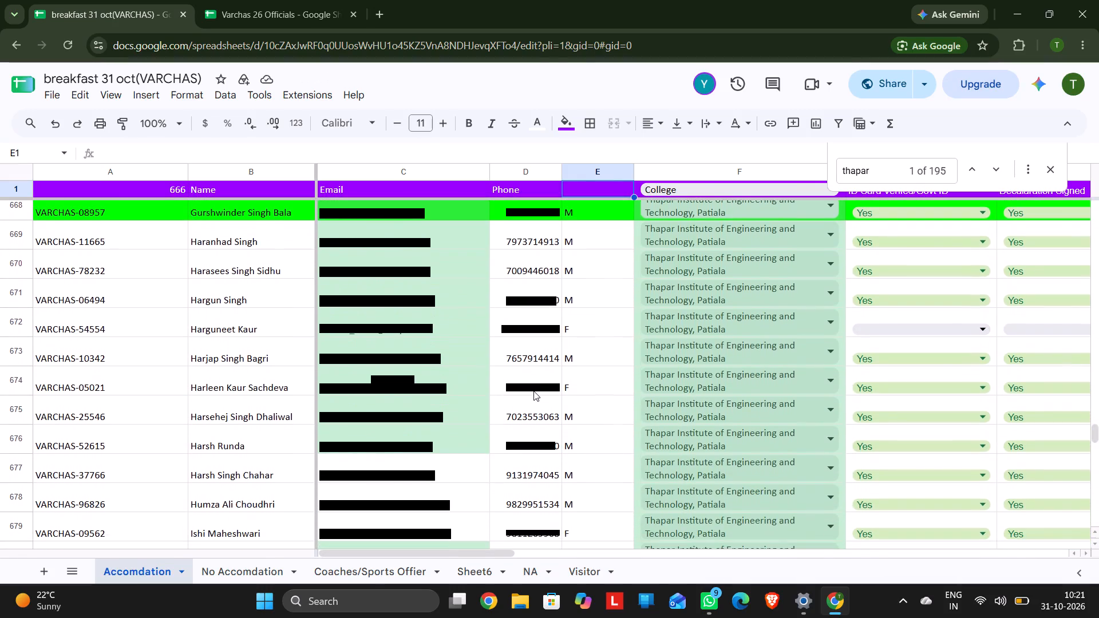
scroll(533, 391, "down", 1)
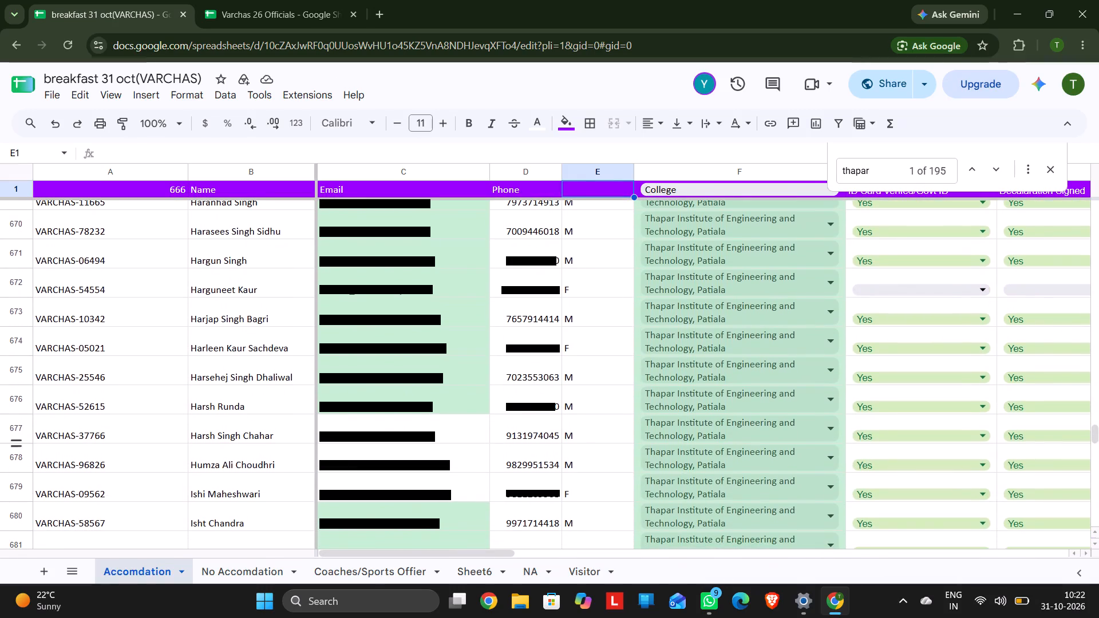
left_click(15, 430)
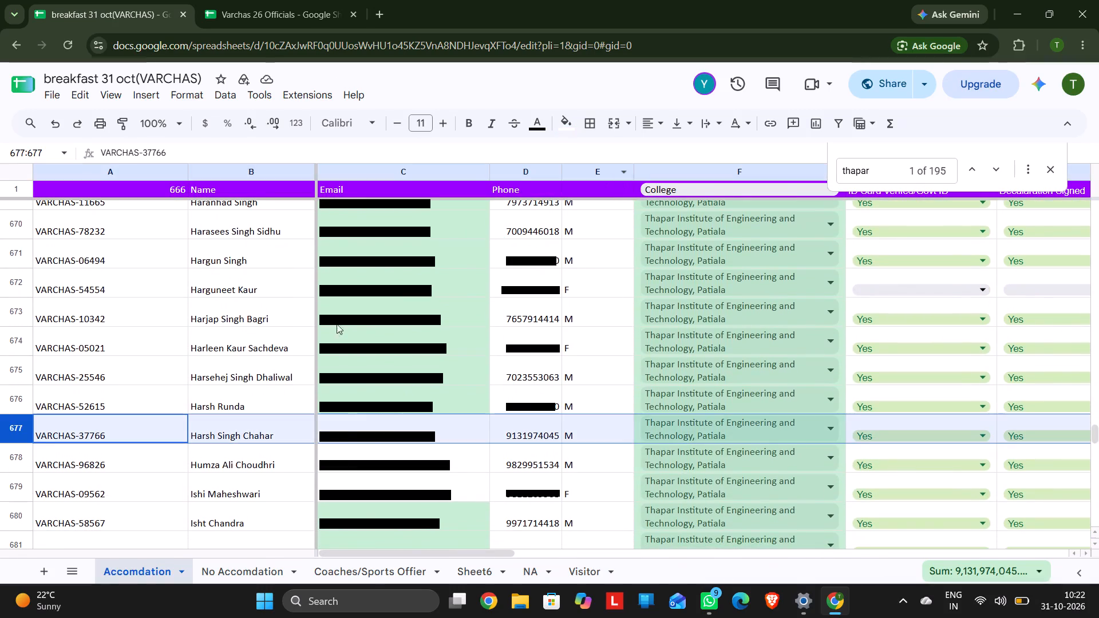
left_click(17, 396)
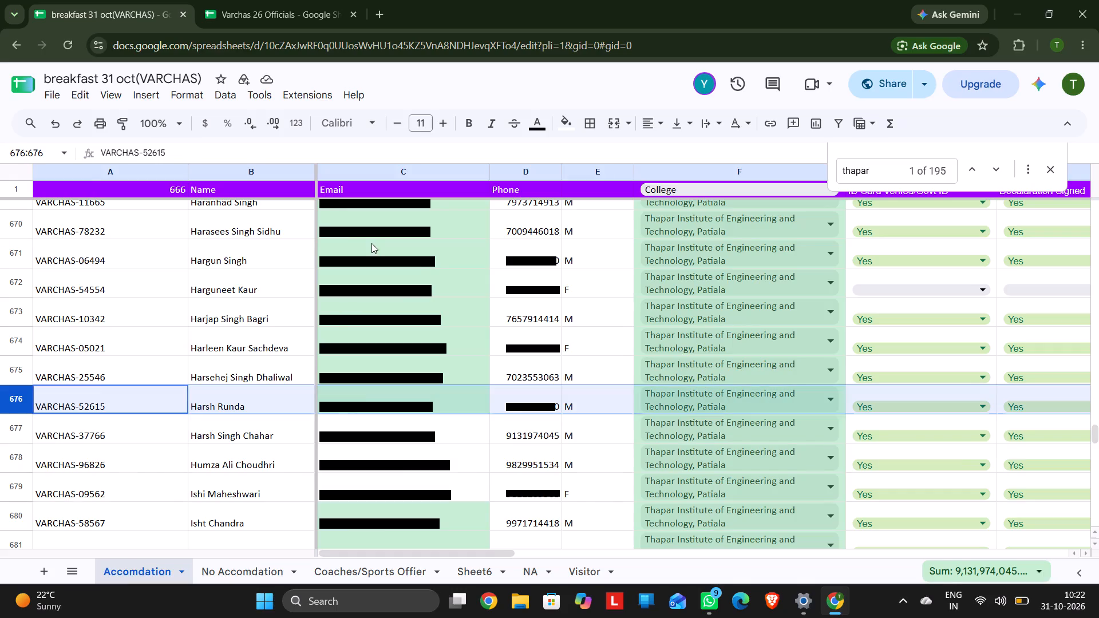
left_click_drag(568, 128, 633, 190)
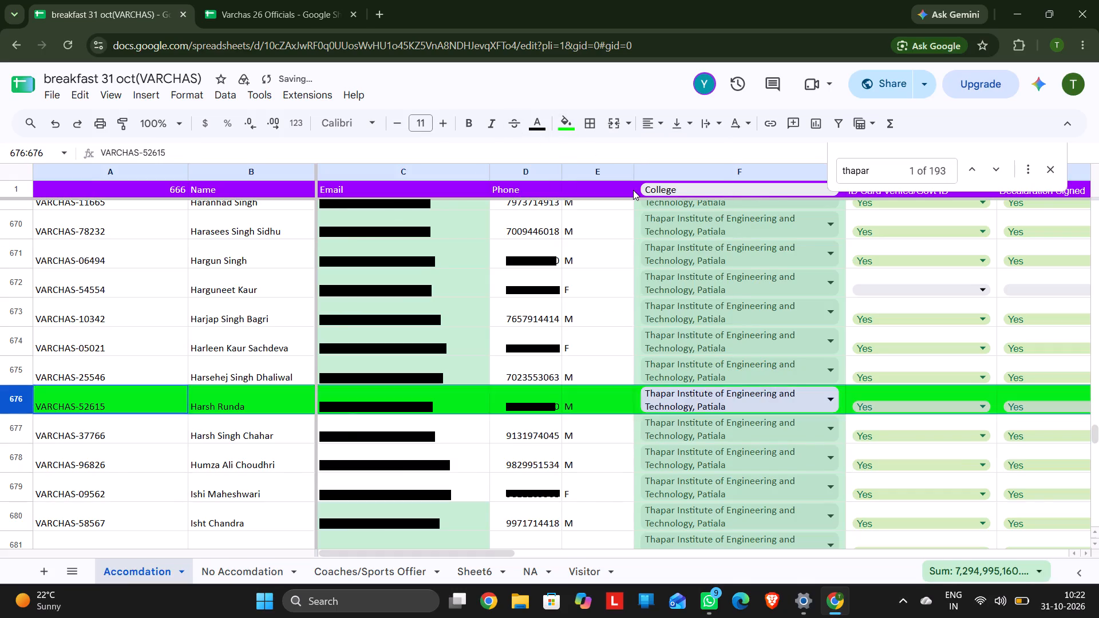
left_click(633, 190)
scroll(246, 448, "down", 1)
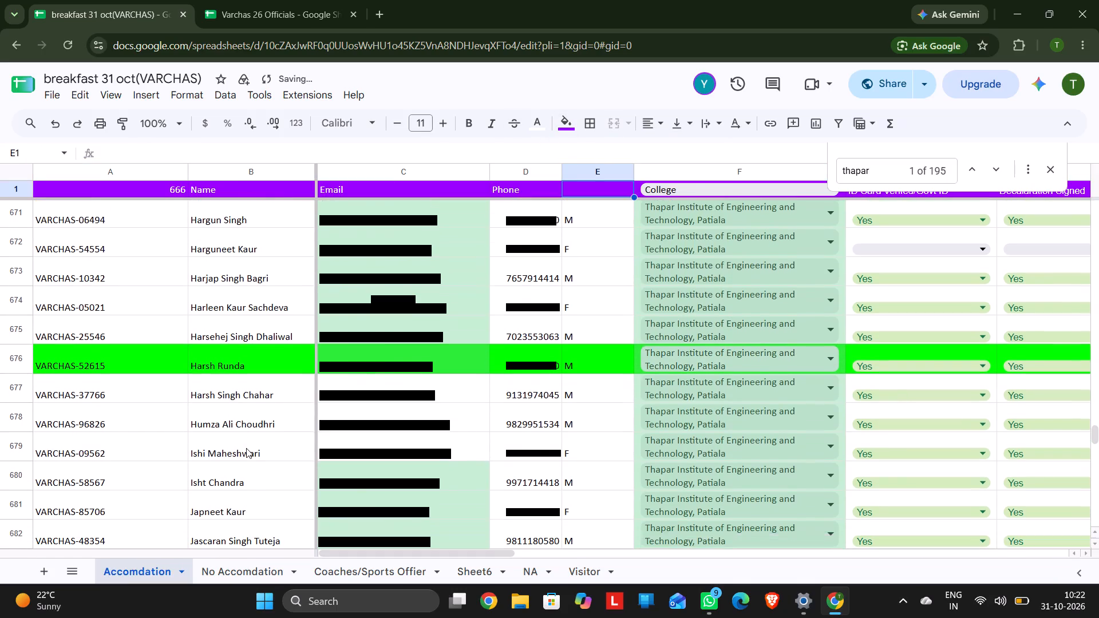
scroll(246, 448, "down", 1)
double_click(9, 425)
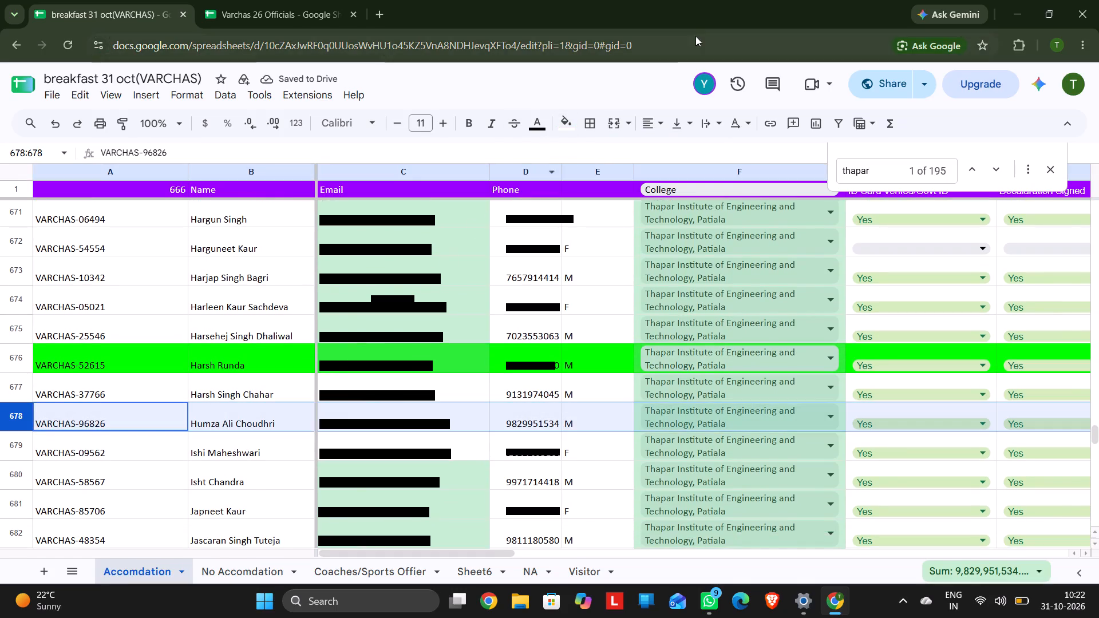
left_click_drag(571, 121, 631, 181)
left_click(631, 181)
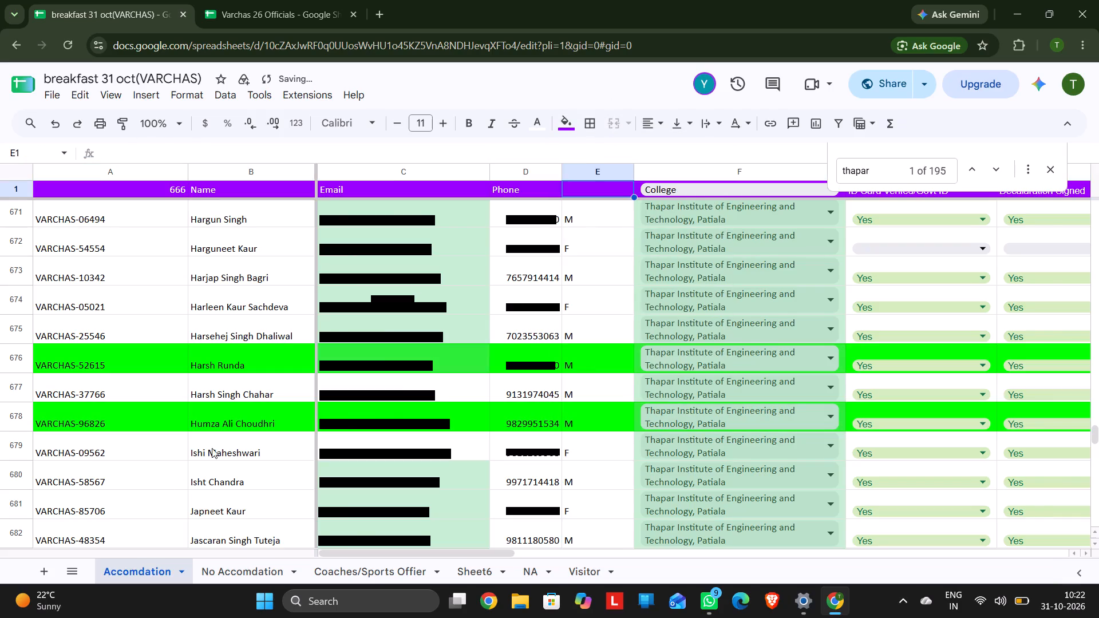
left_click(20, 470)
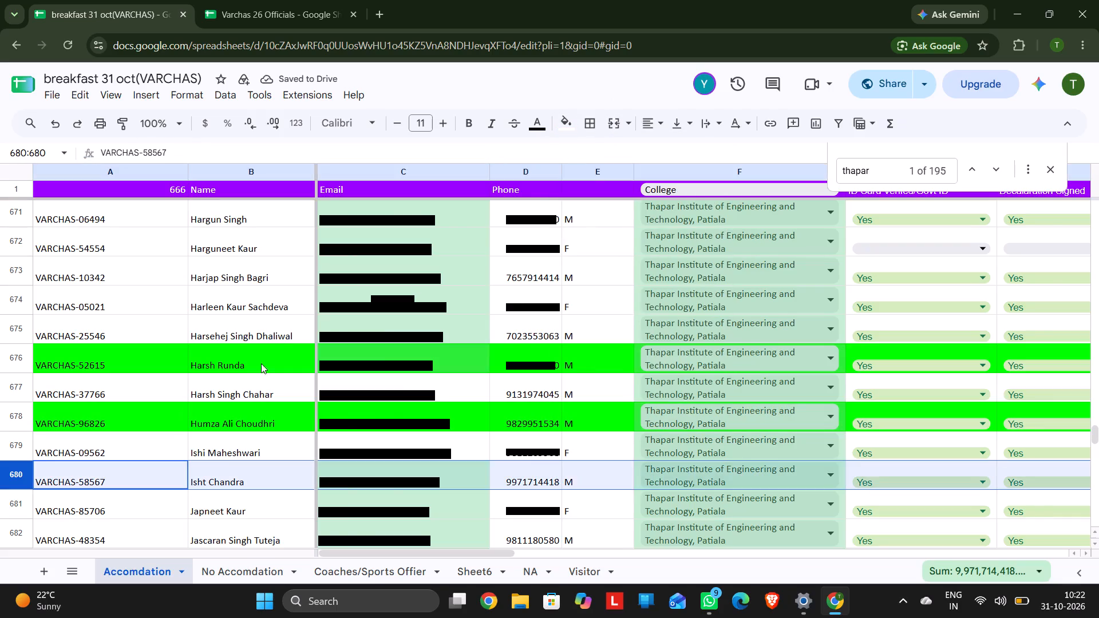
double_click(559, 128)
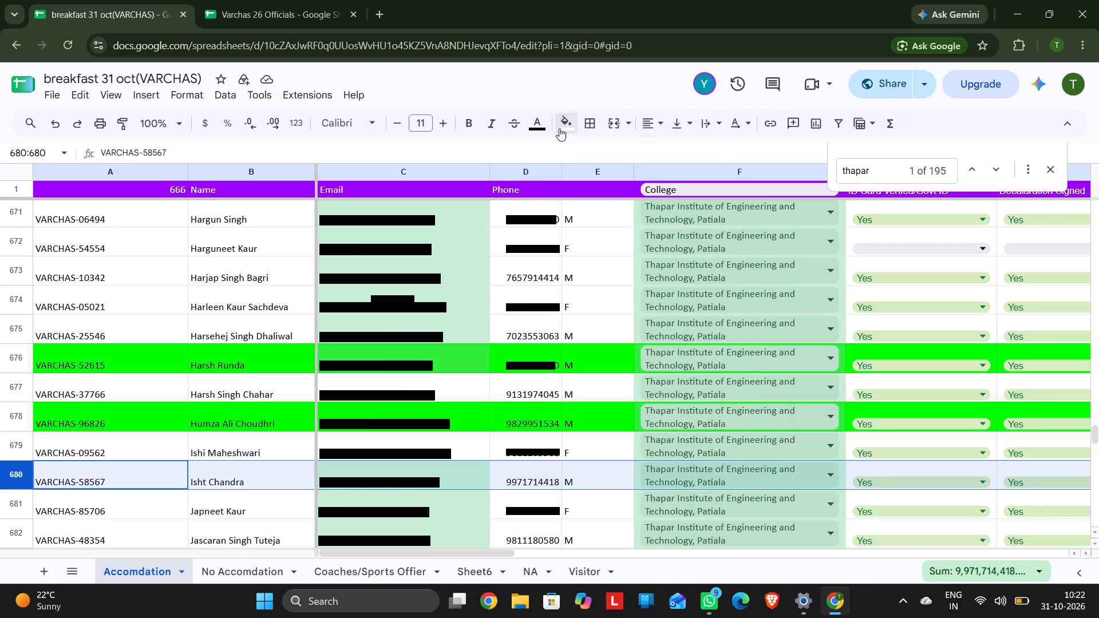
left_click(559, 128)
left_click(632, 190)
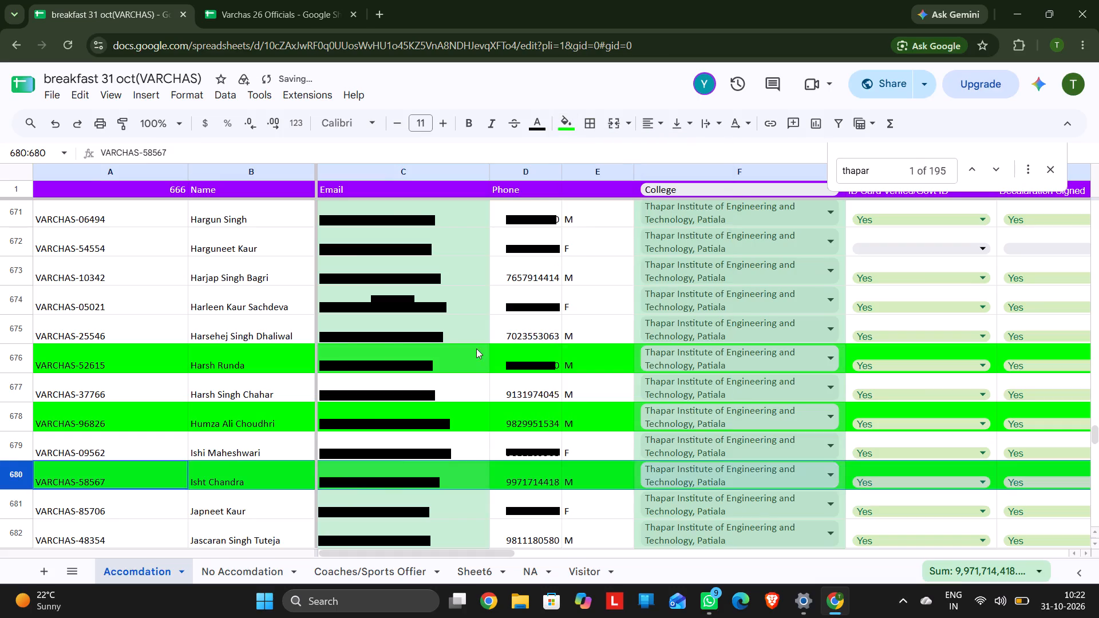
scroll(404, 407, "down", 2)
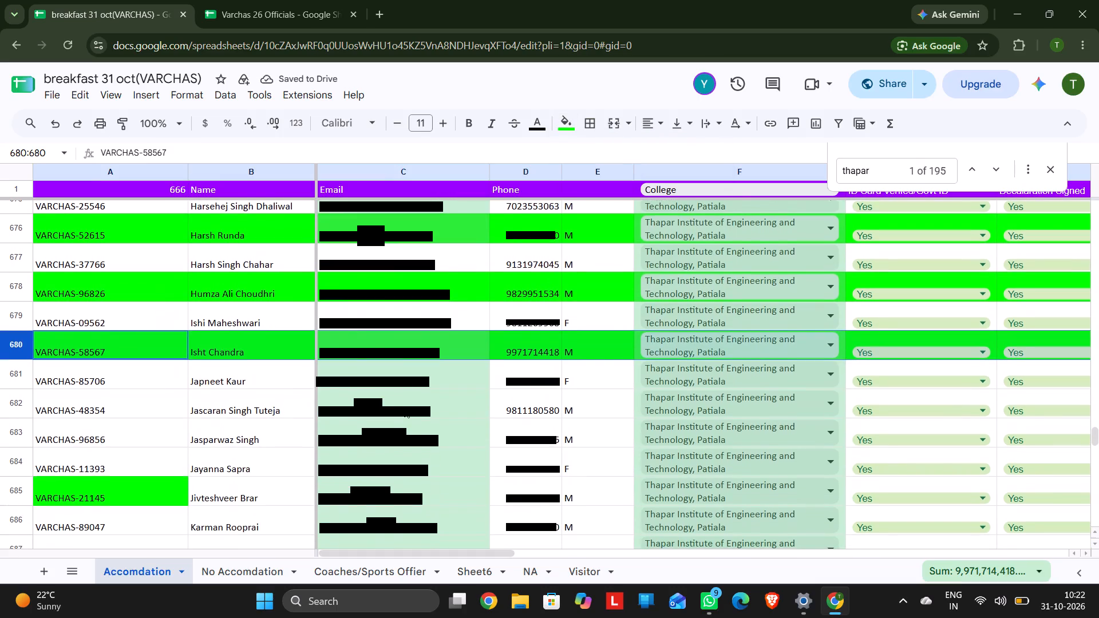
scroll(404, 407, "down", 2)
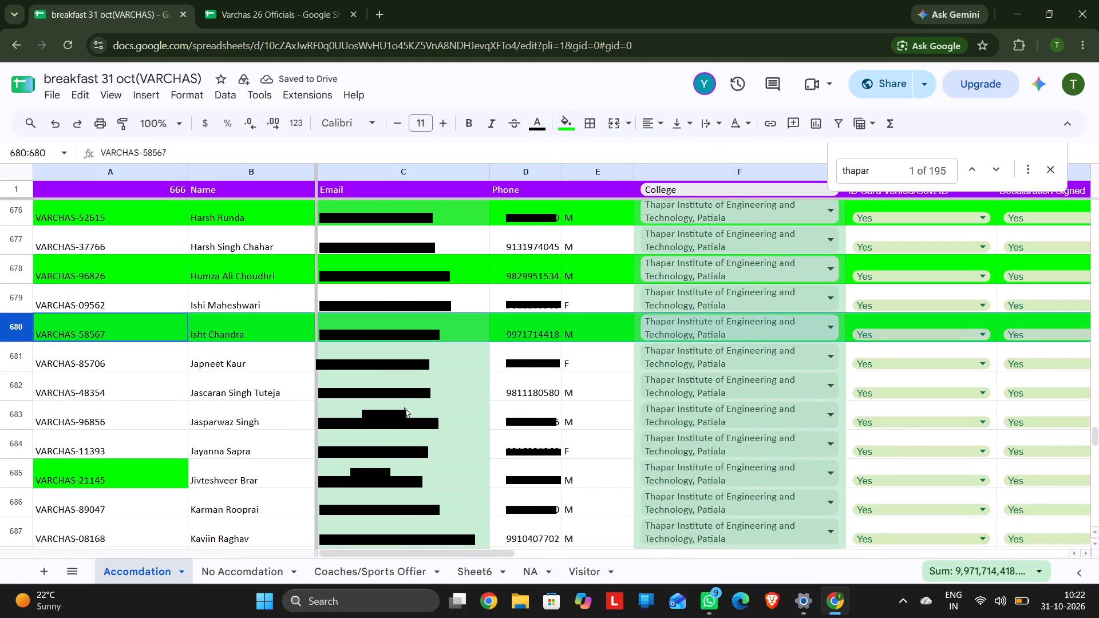
scroll(404, 407, "down", 2)
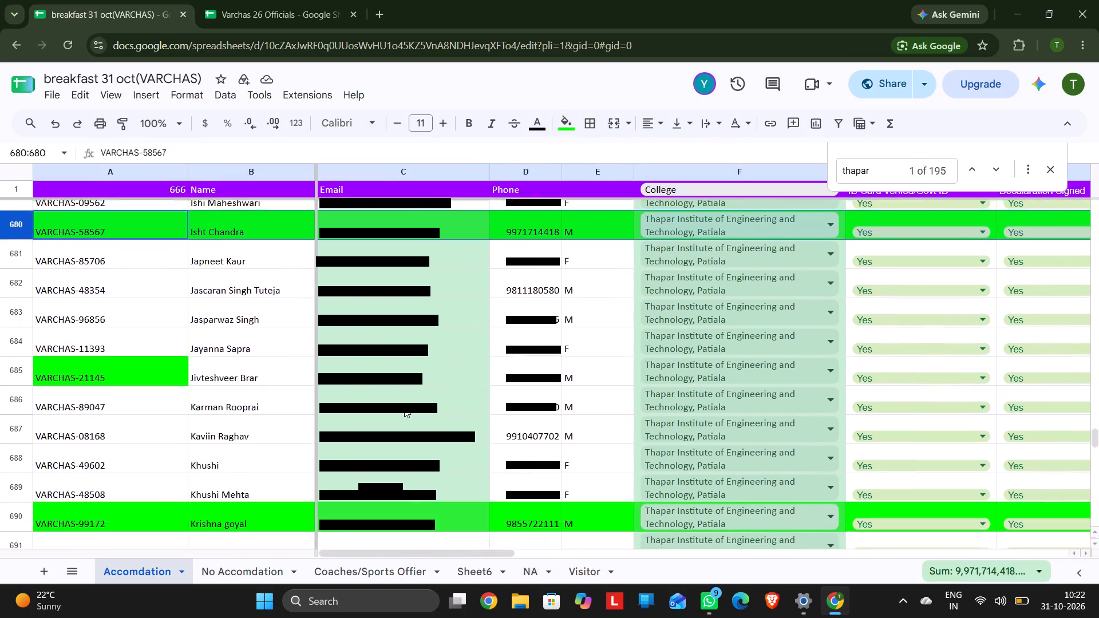
scroll(404, 407, "down", 1)
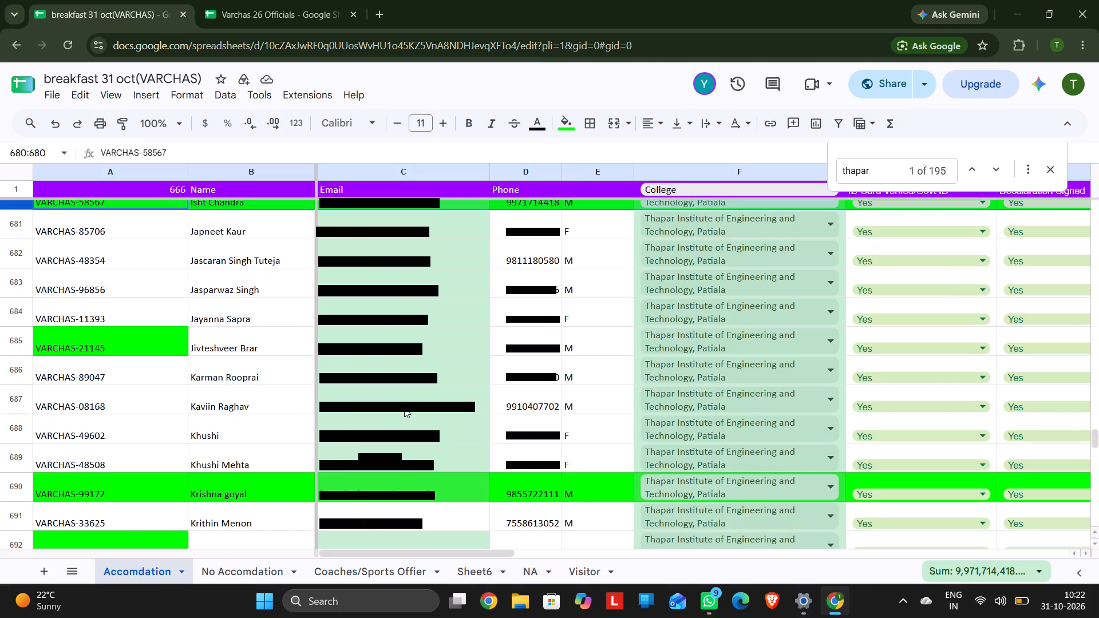
scroll(404, 407, "right", 1)
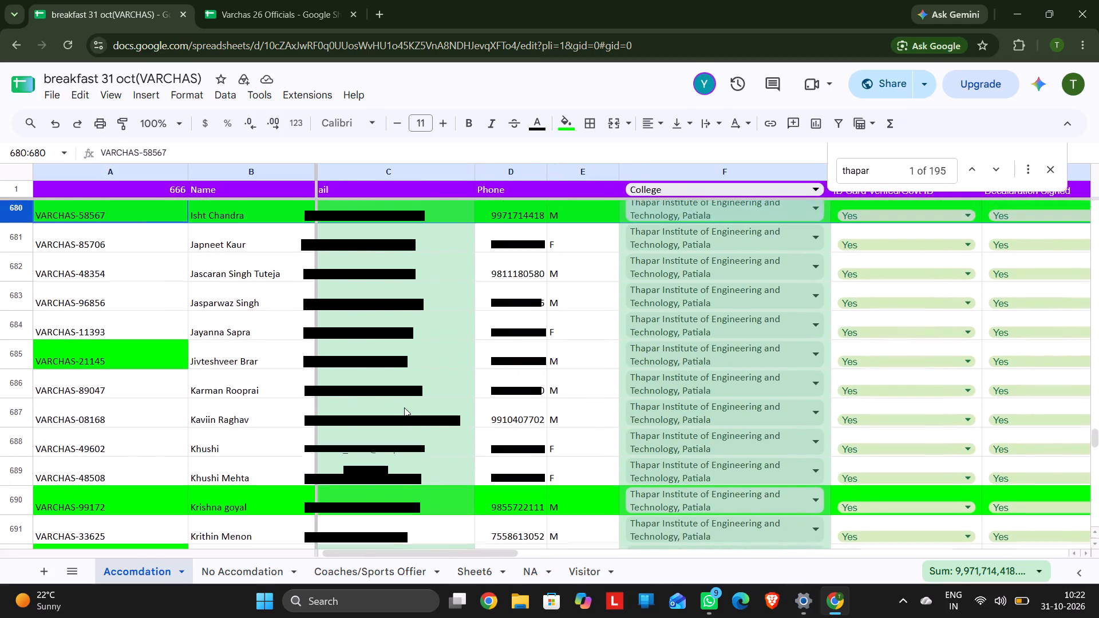
scroll(404, 407, "right", 1)
scroll(404, 407, "down", 1)
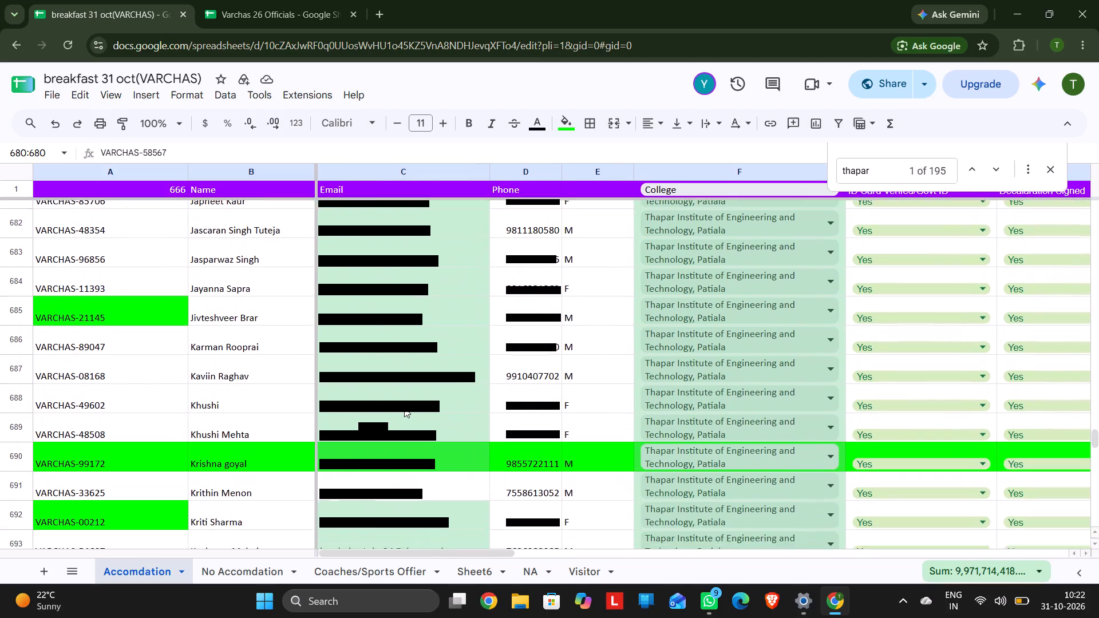
scroll(404, 407, "down", 1)
left_click(26, 447)
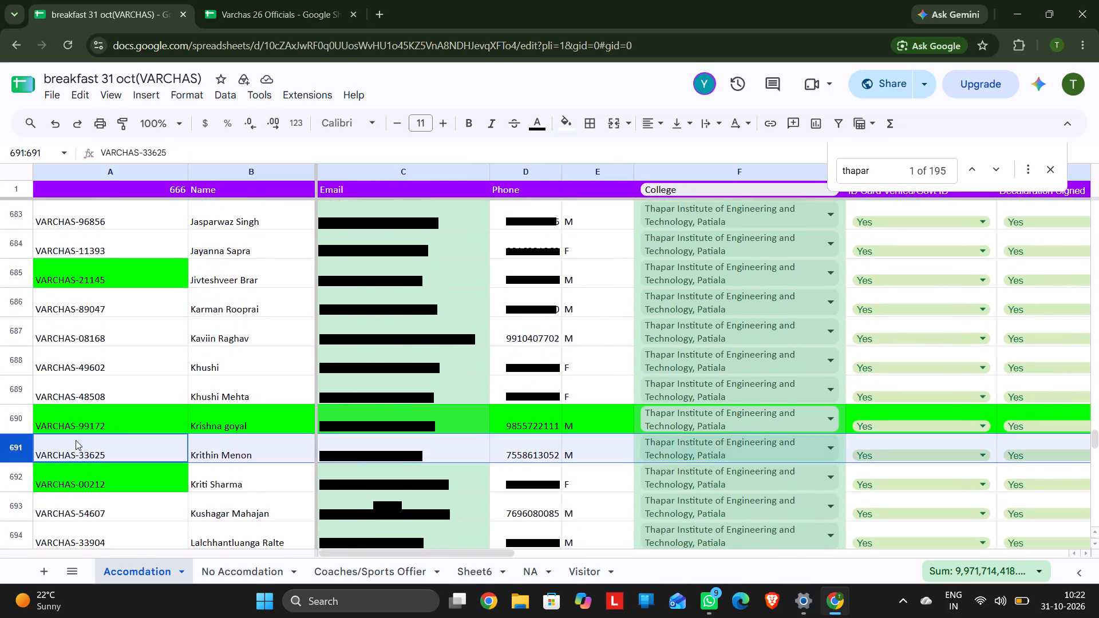
left_click(559, 128)
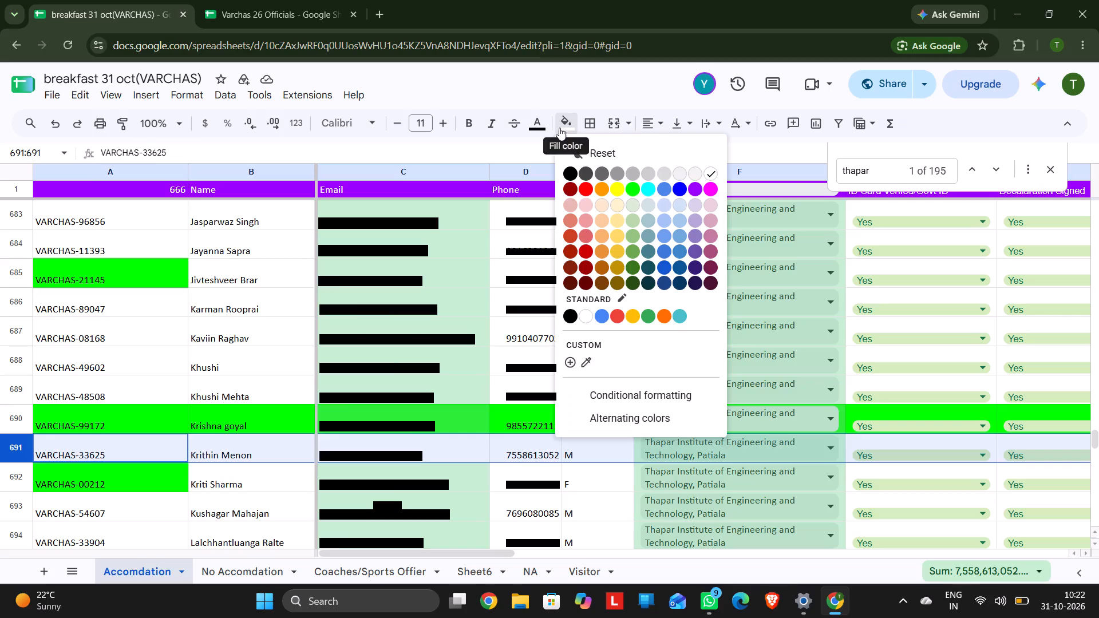
left_click(634, 187)
scroll(280, 423, "down", 1)
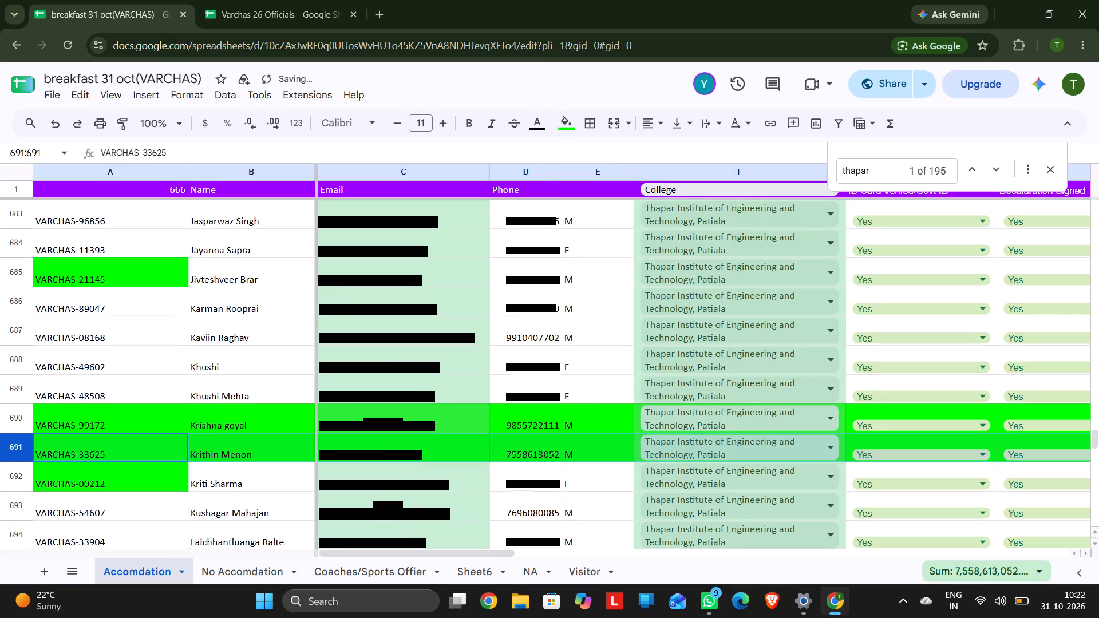
scroll(280, 423, "down", 3)
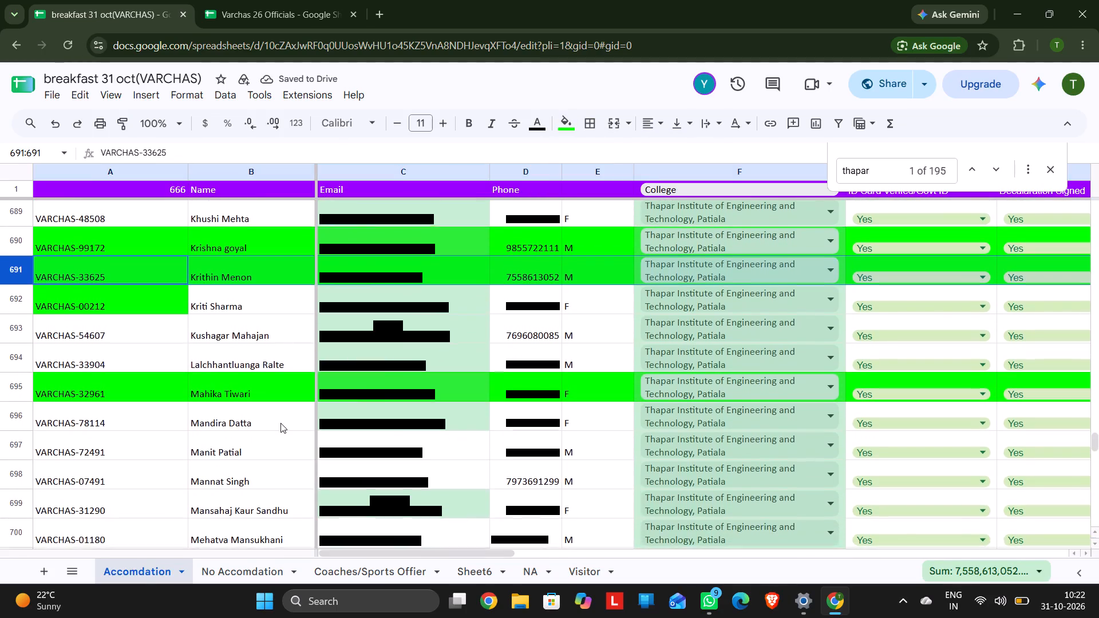
scroll(280, 423, "down", 3)
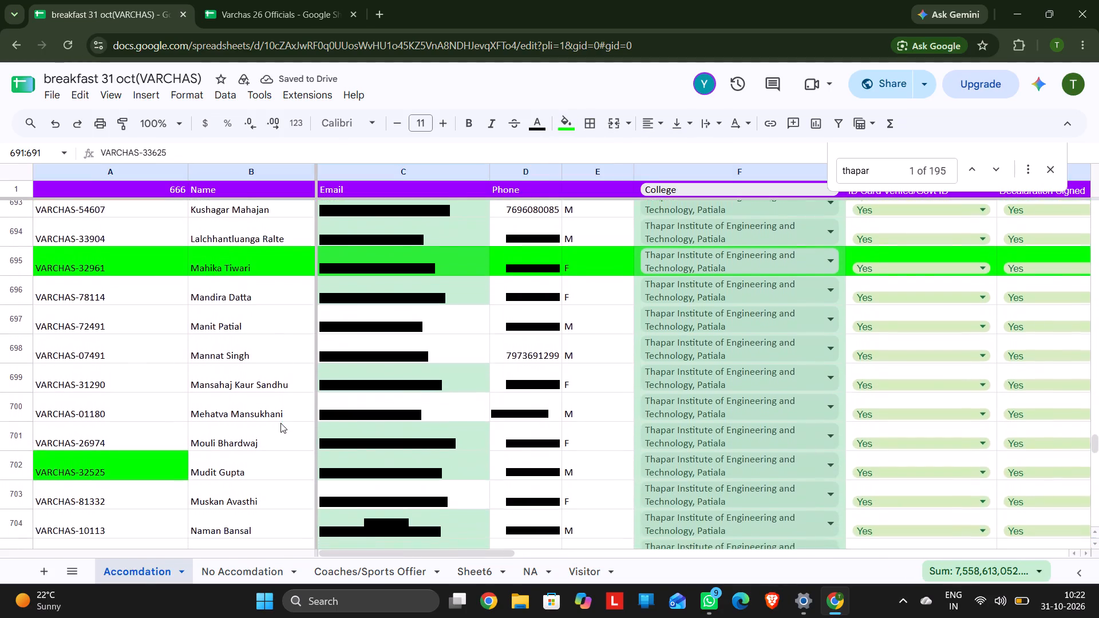
scroll(280, 423, "down", 3)
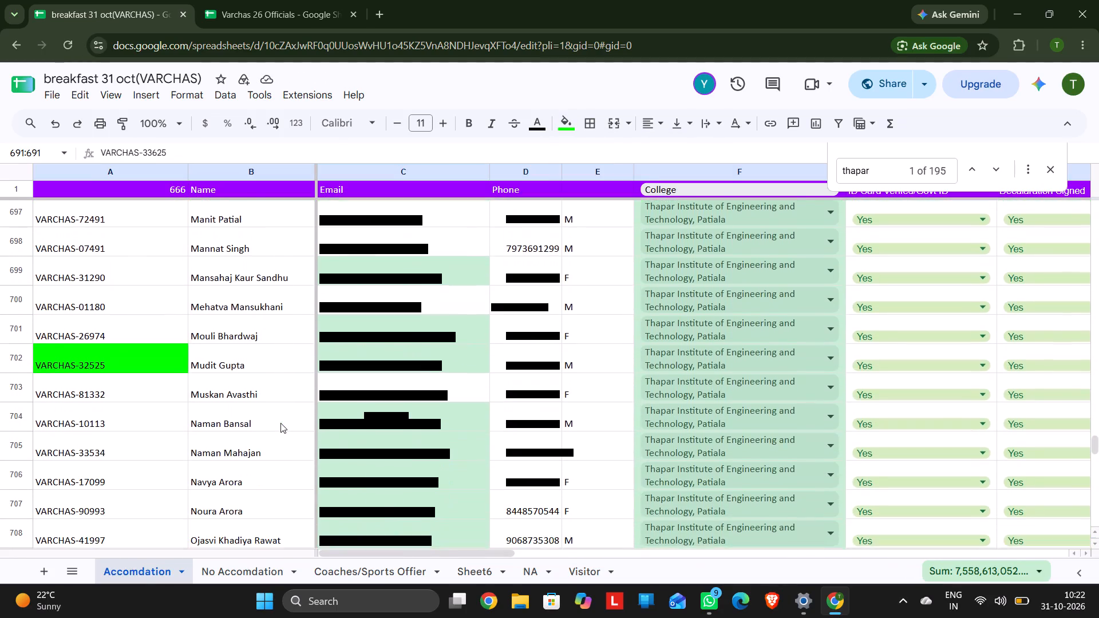
scroll(280, 423, "down", 2)
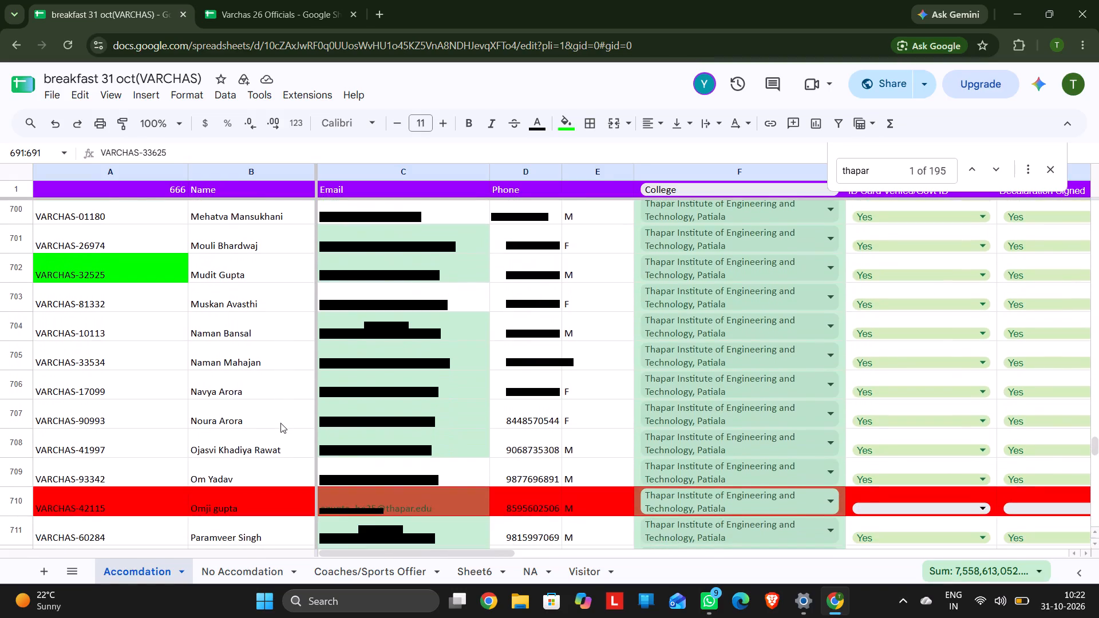
scroll(280, 423, "down", 1)
left_click(15, 476)
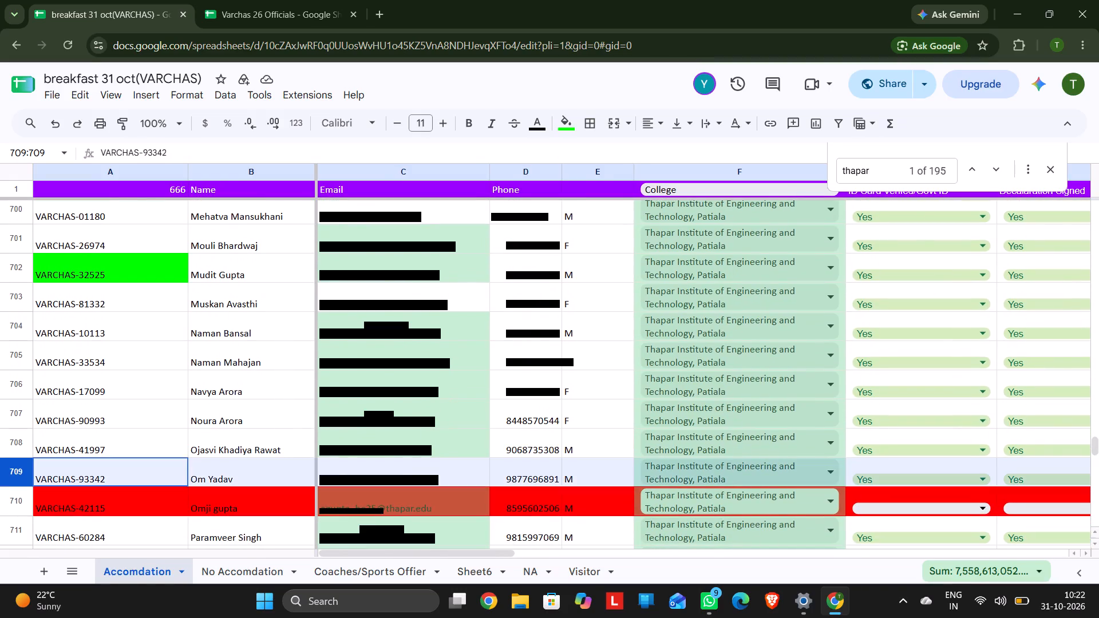
left_click_drag(568, 121, 610, 168)
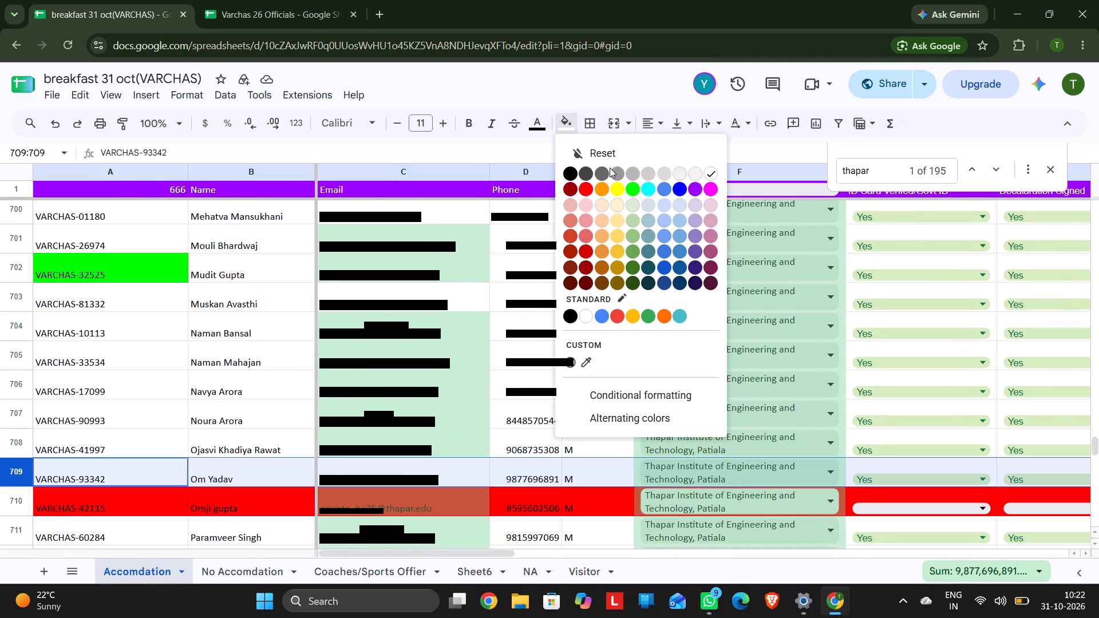
left_click_drag(610, 168, 630, 190)
left_click(630, 190)
scroll(388, 426, "down", 1)
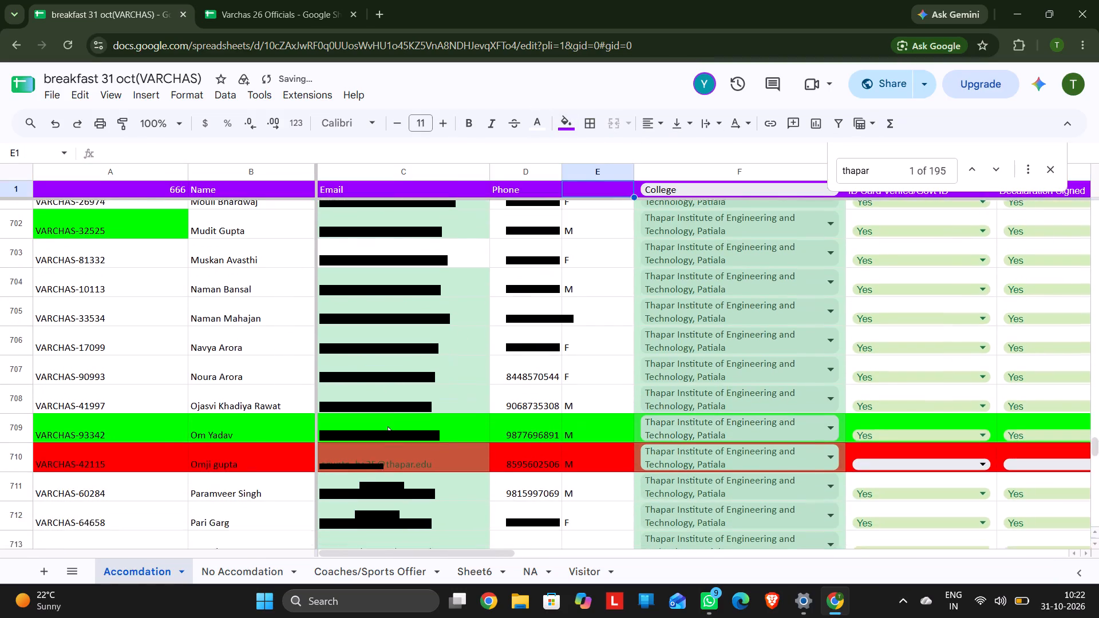
scroll(388, 426, "down", 2)
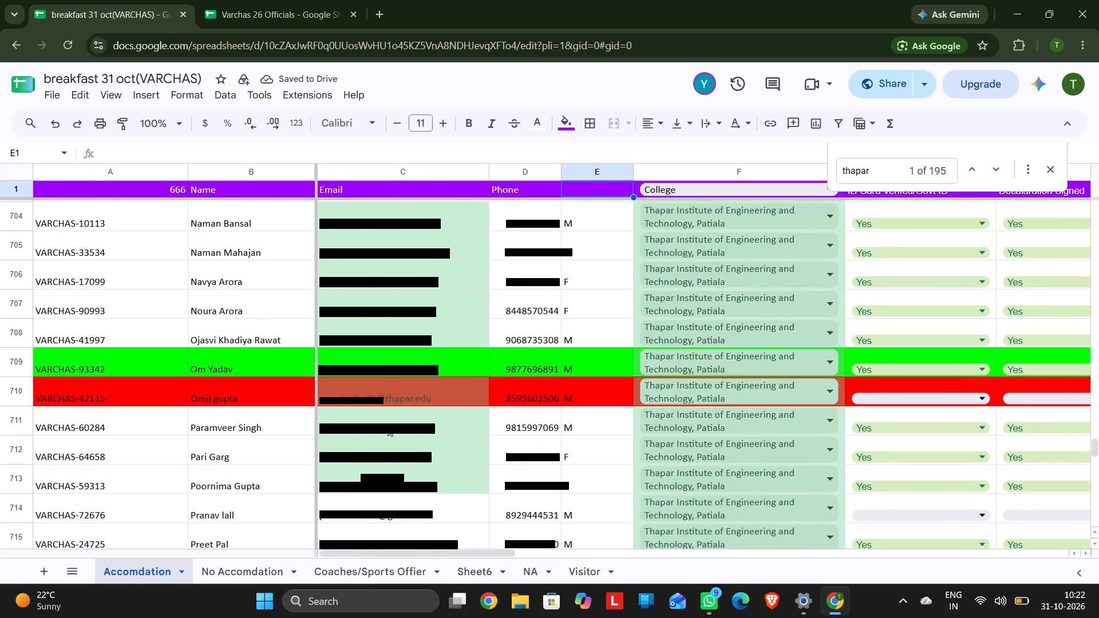
scroll(388, 426, "down", 3)
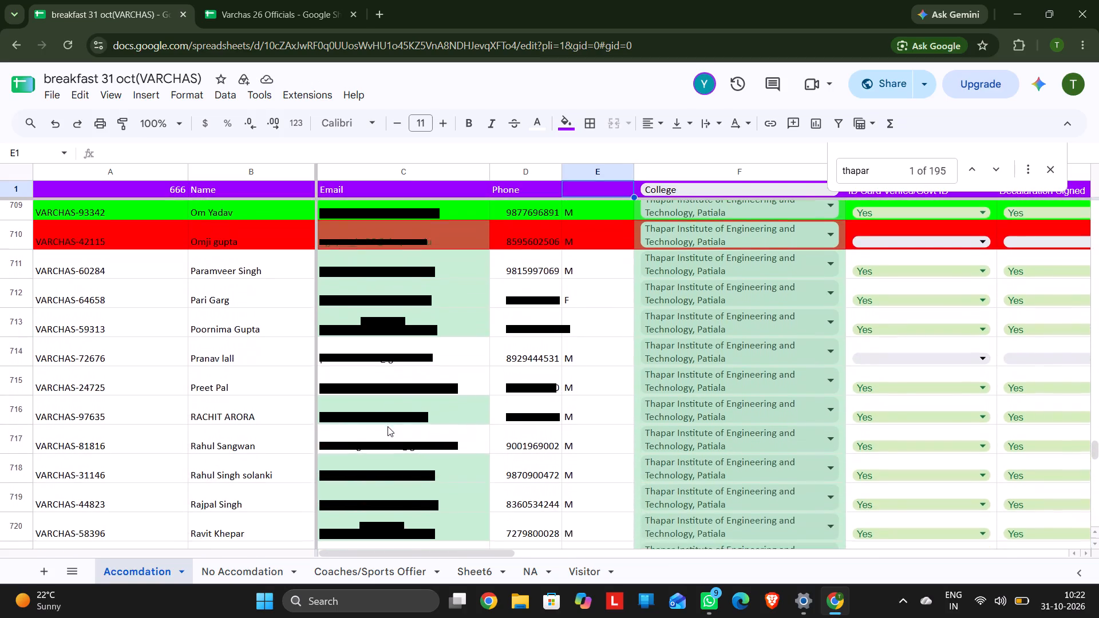
scroll(388, 426, "down", 3)
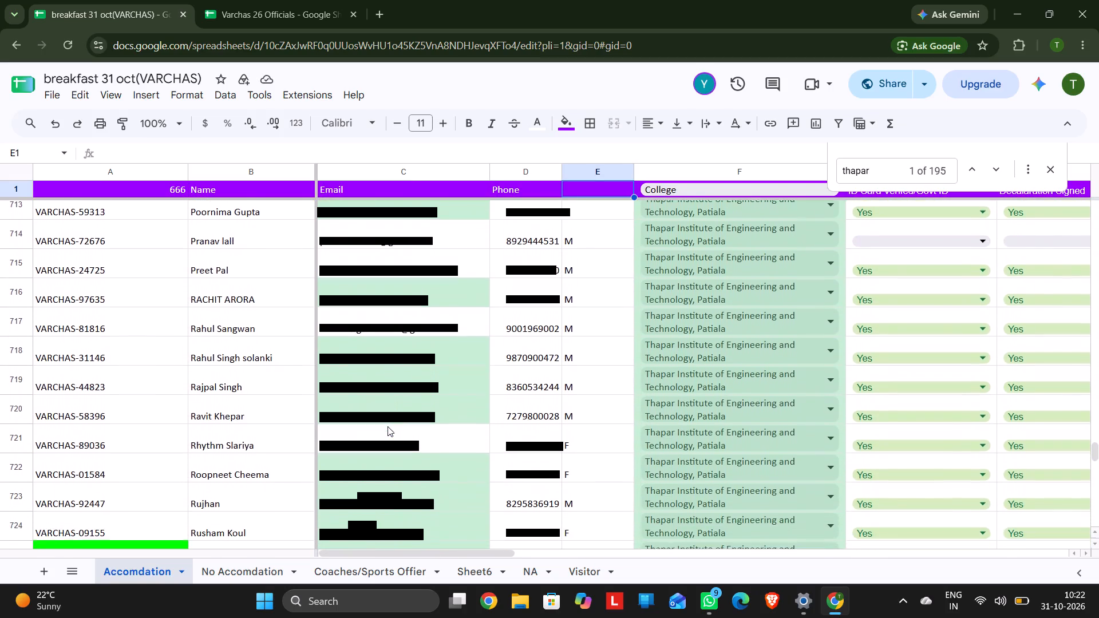
scroll(388, 426, "down", 1)
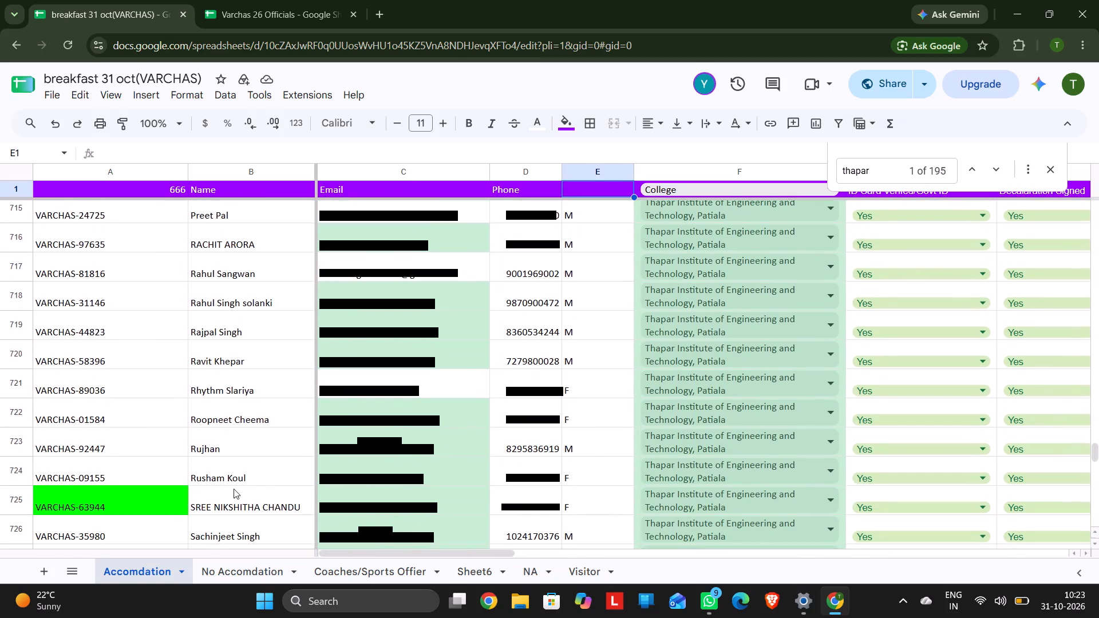
left_click(187, 445)
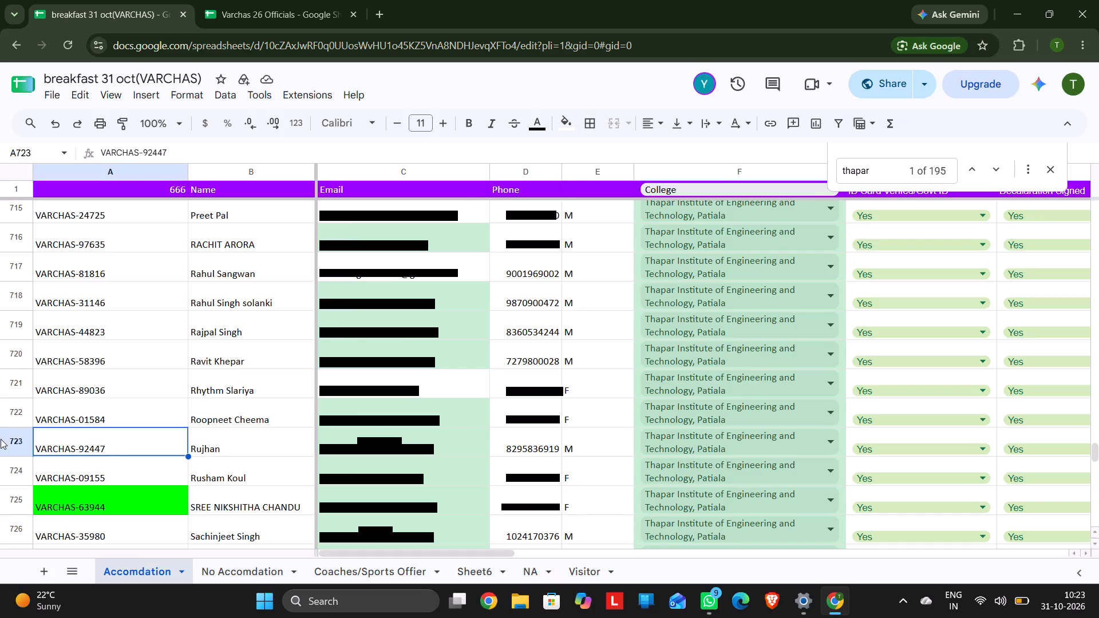
left_click(1, 438)
left_click_drag(565, 122, 628, 192)
left_click(628, 192)
scroll(532, 378, "down", 1)
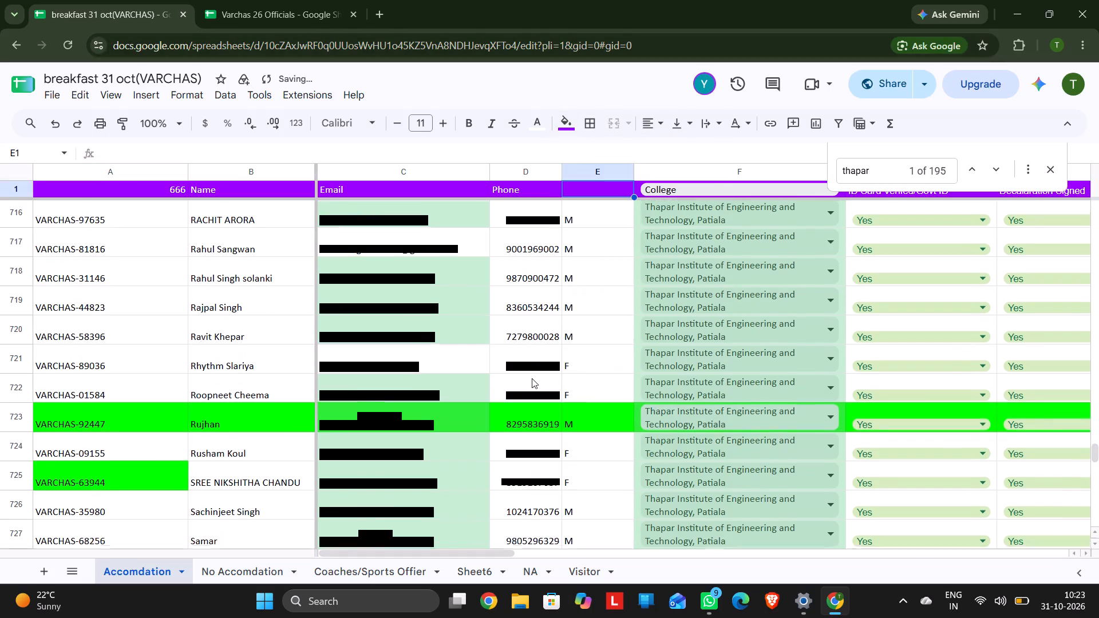
scroll(532, 378, "down", 2)
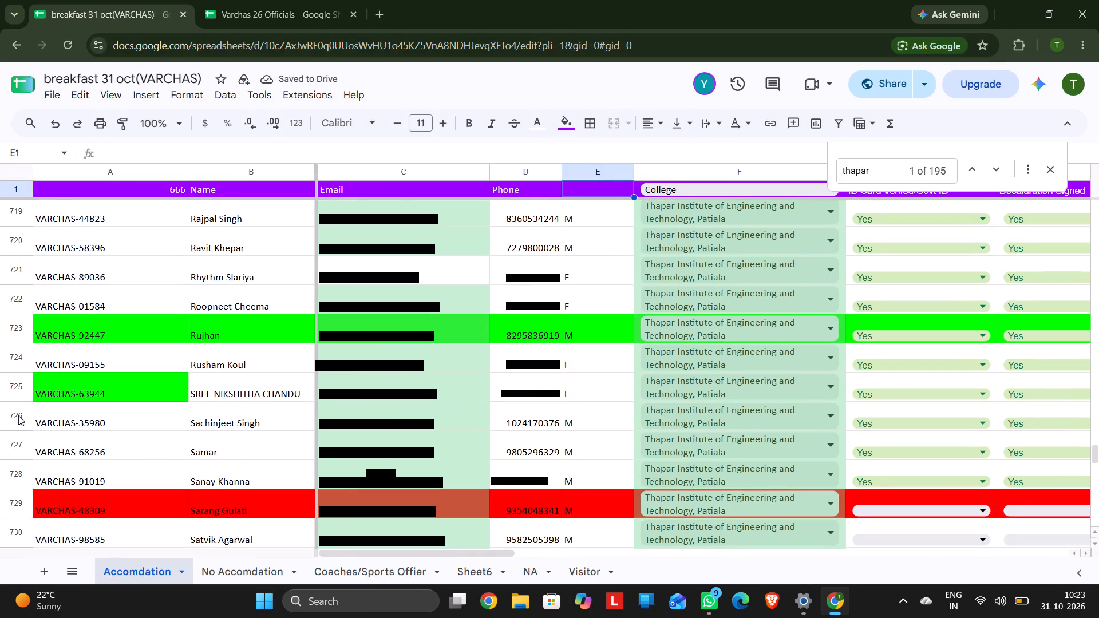
left_click(18, 415)
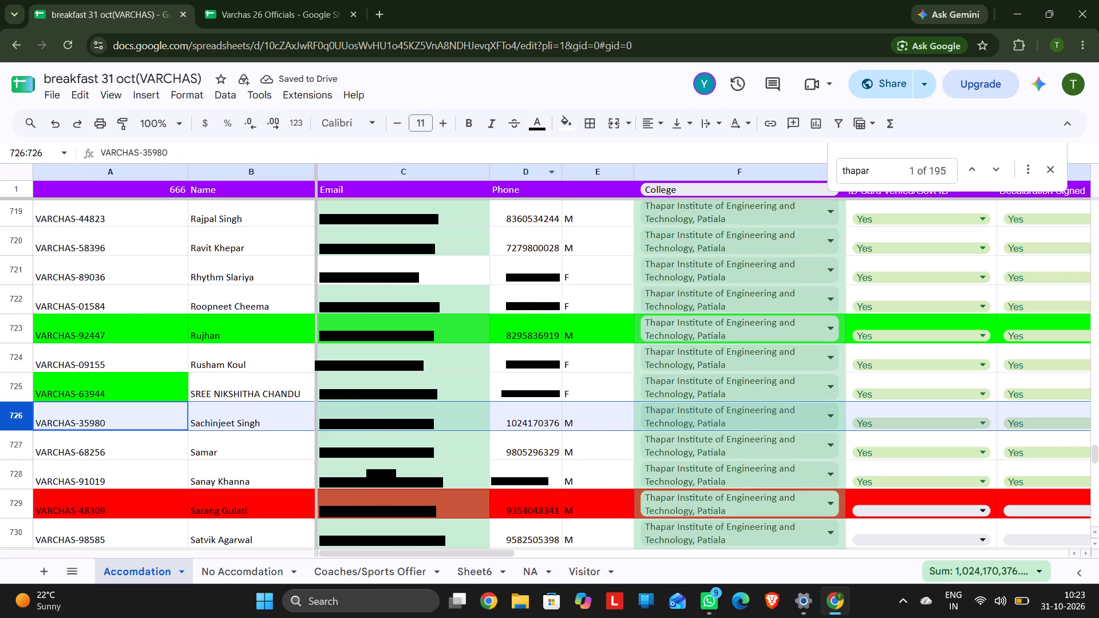
left_click(573, 119)
left_click(632, 189)
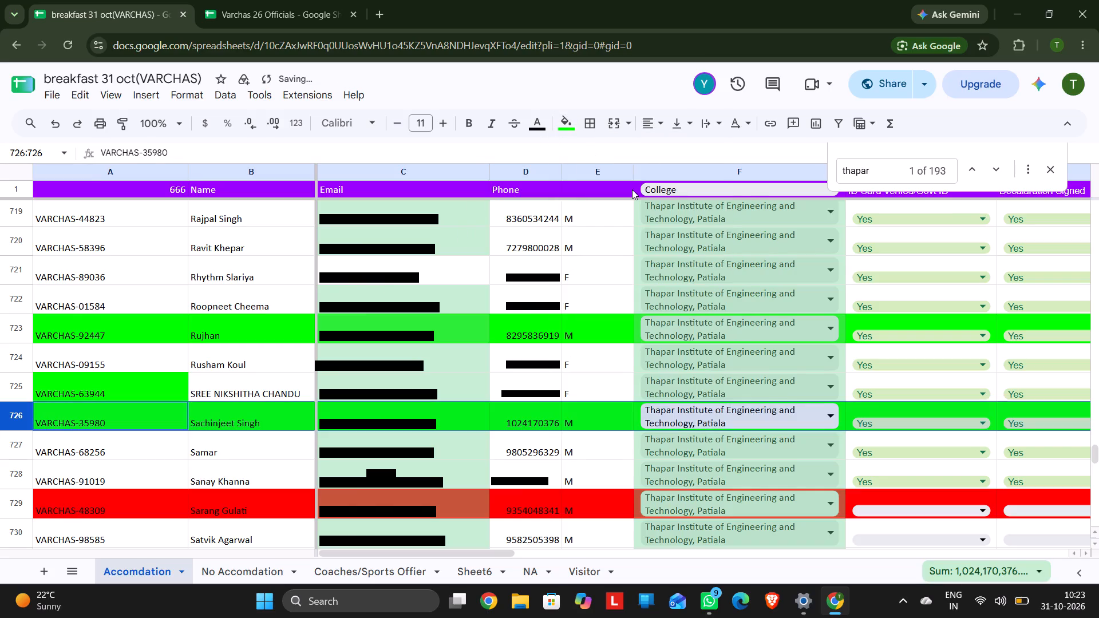
left_click(632, 189)
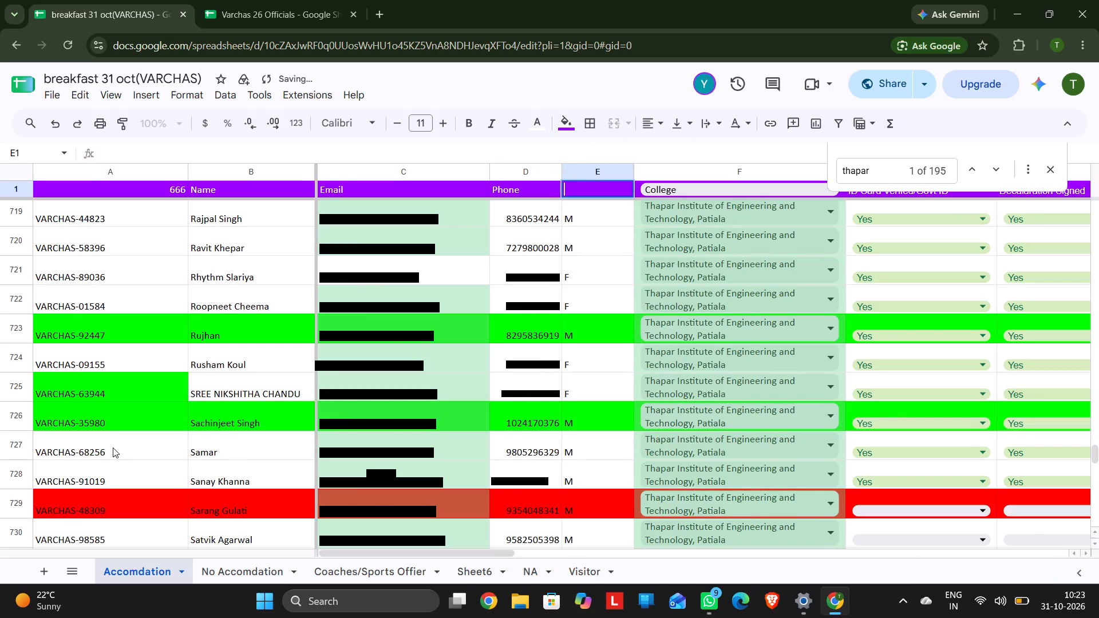
scroll(35, 477, "down", 2)
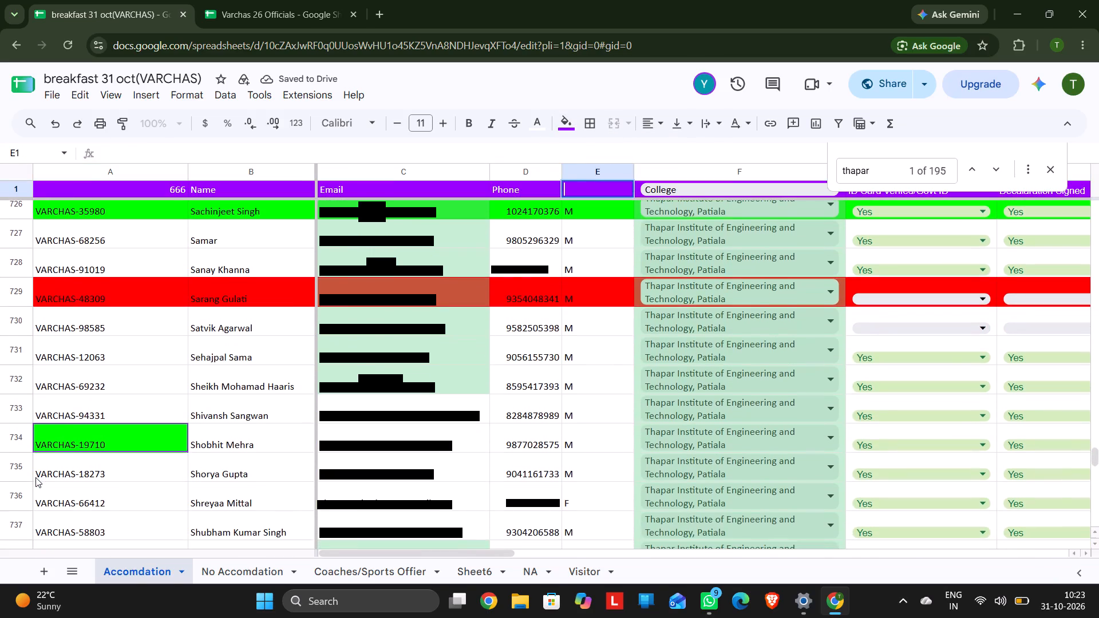
scroll(35, 477, "down", 1)
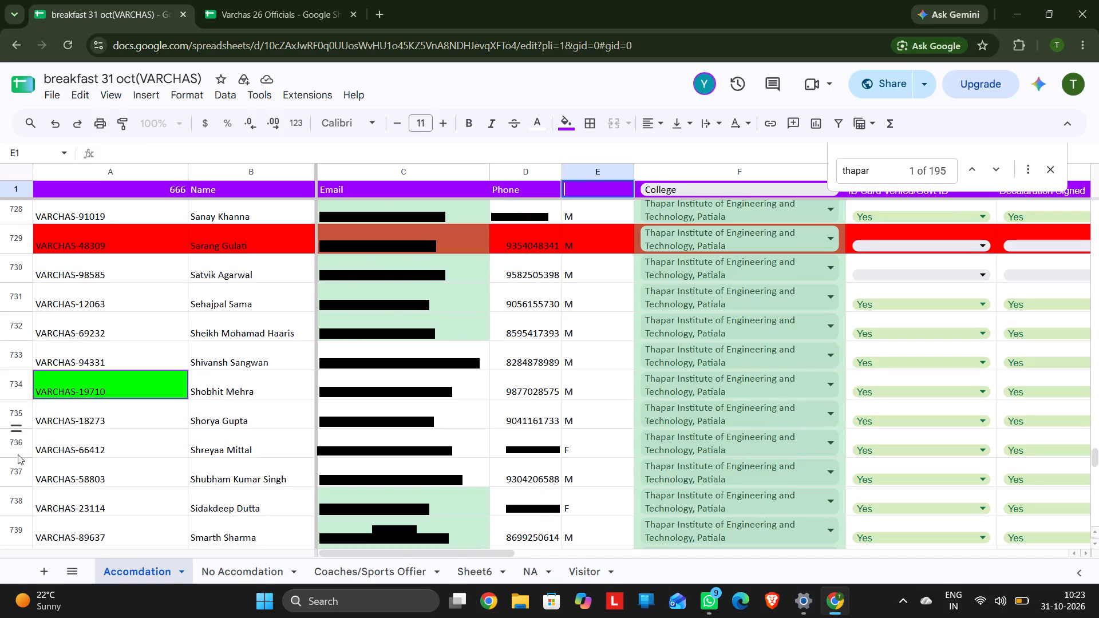
scroll(29, 457, "down", 4)
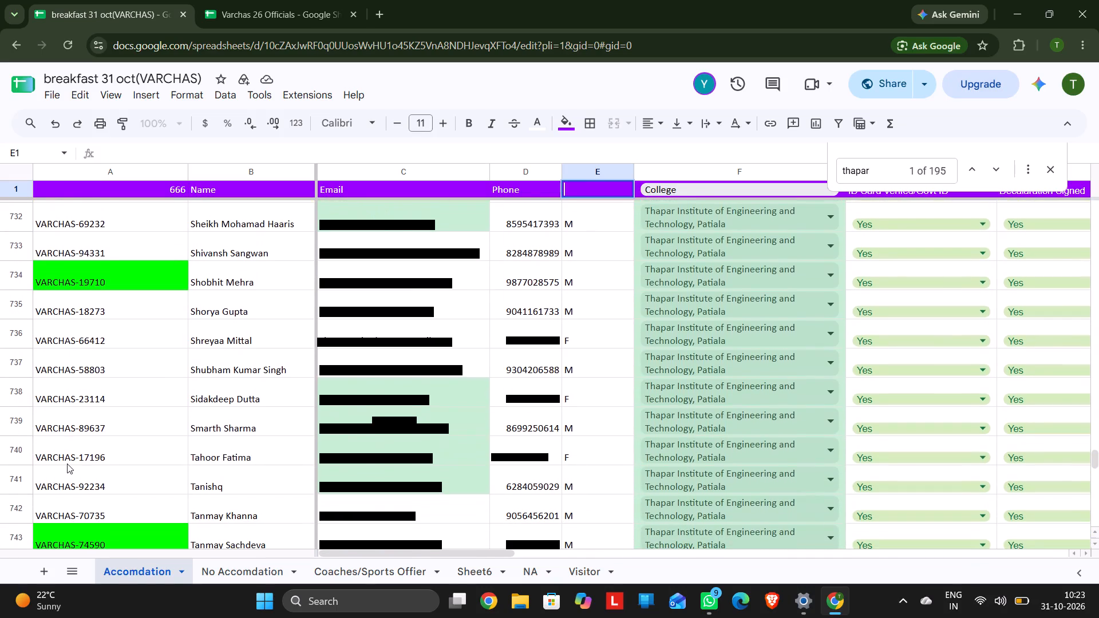
scroll(67, 463, "down", 3)
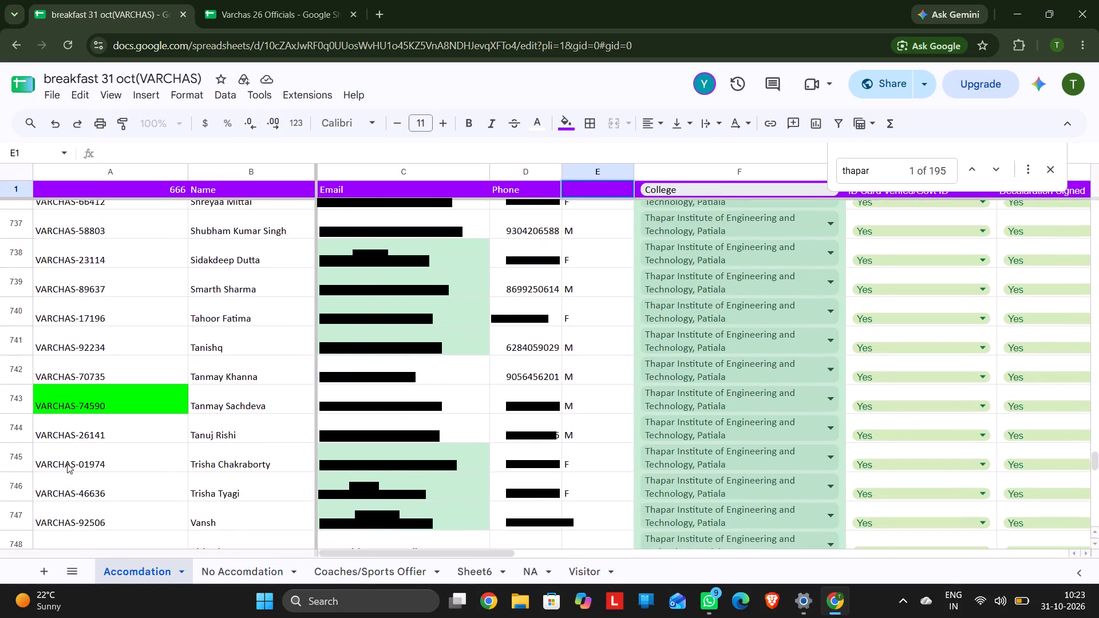
scroll(67, 463, "down", 2)
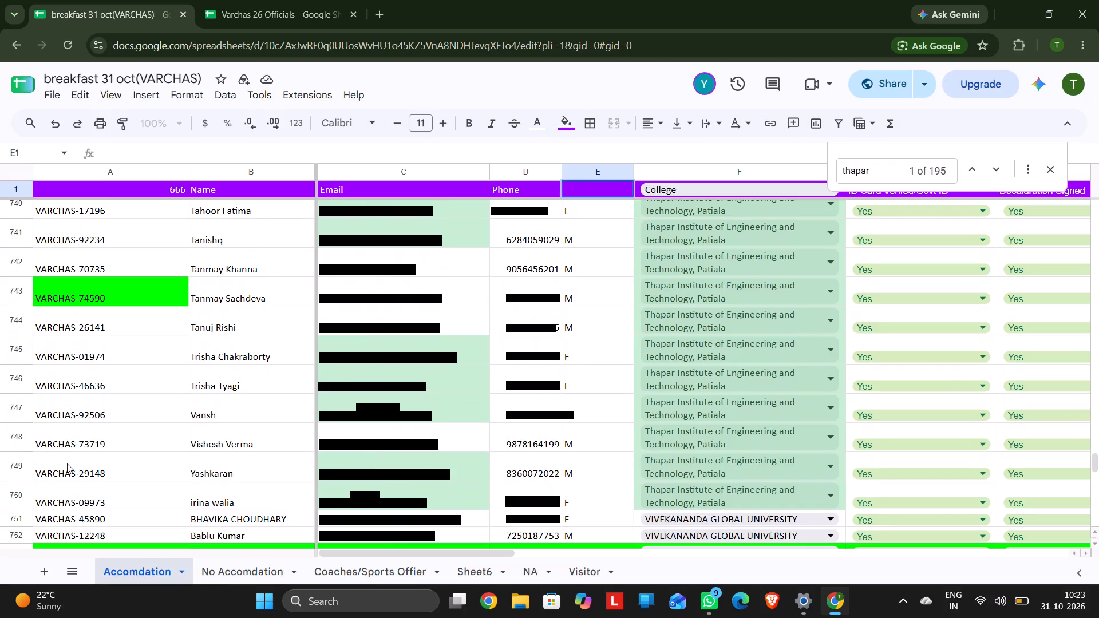
scroll(67, 463, "down", 1)
left_click(0, 446)
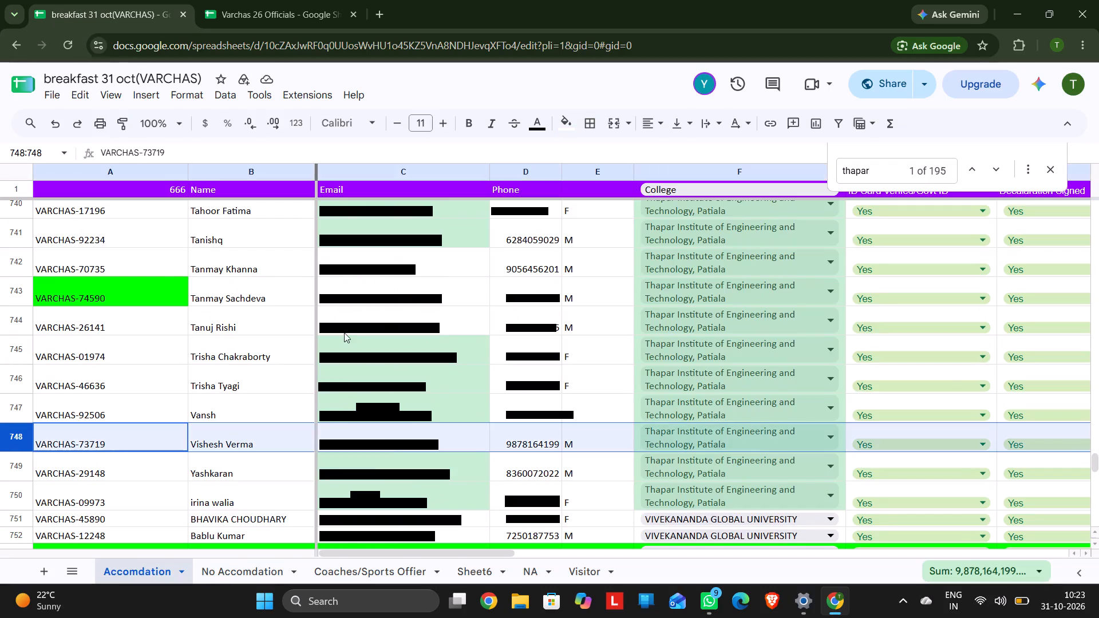
left_click(571, 125)
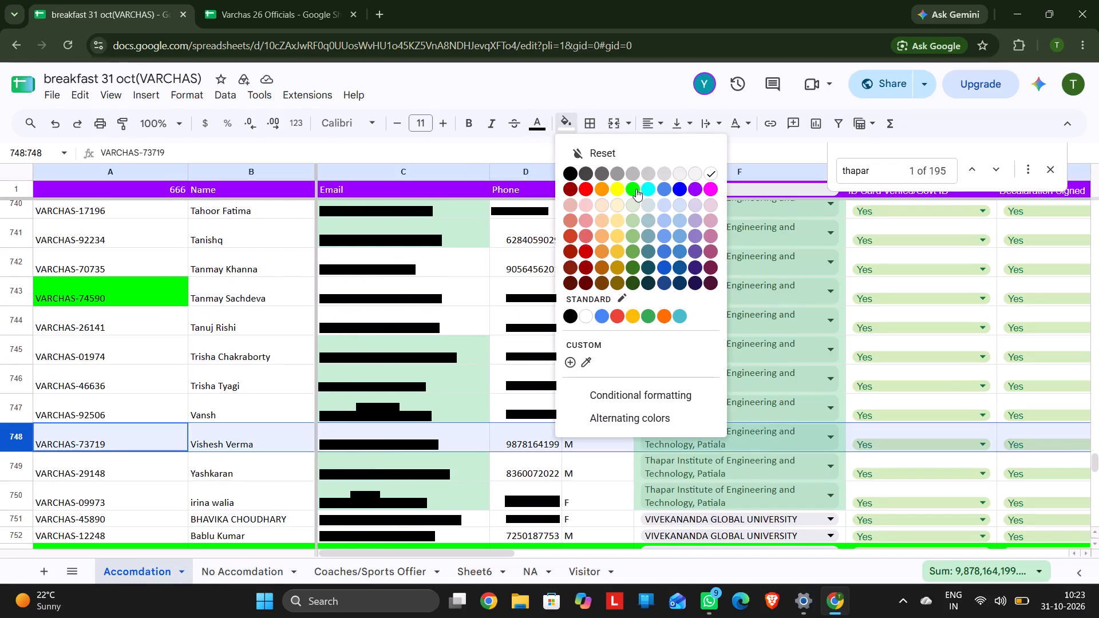
left_click(638, 189)
Review the row highlighting of the Thapar Institute entries, from the end of the group back up to its first registrations.
scroll(451, 391, "down", 1)
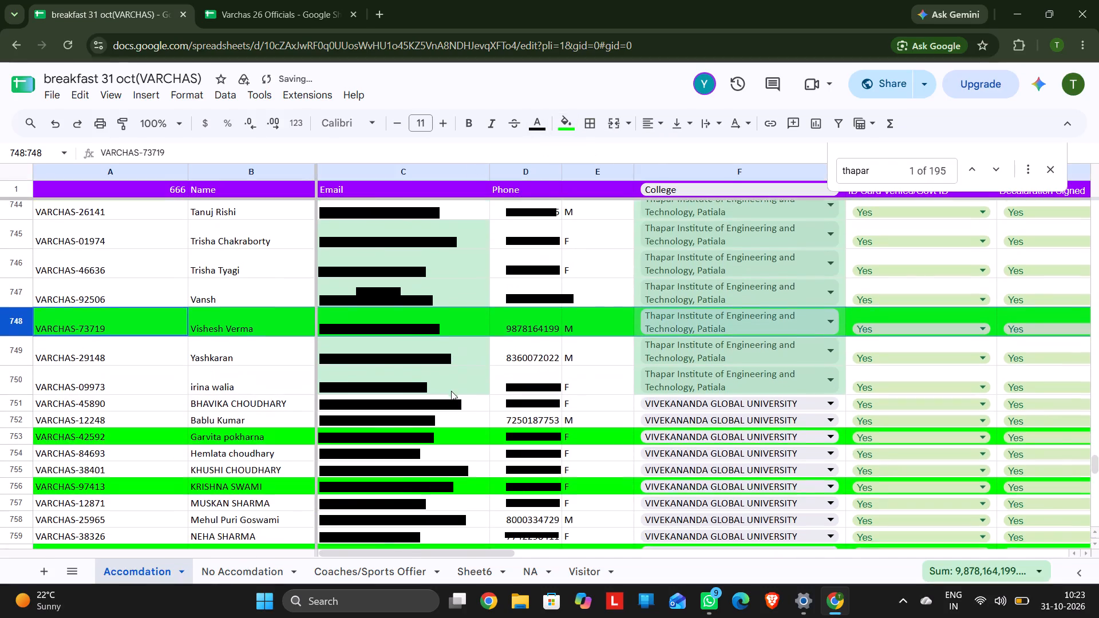
scroll(451, 391, "down", 2)
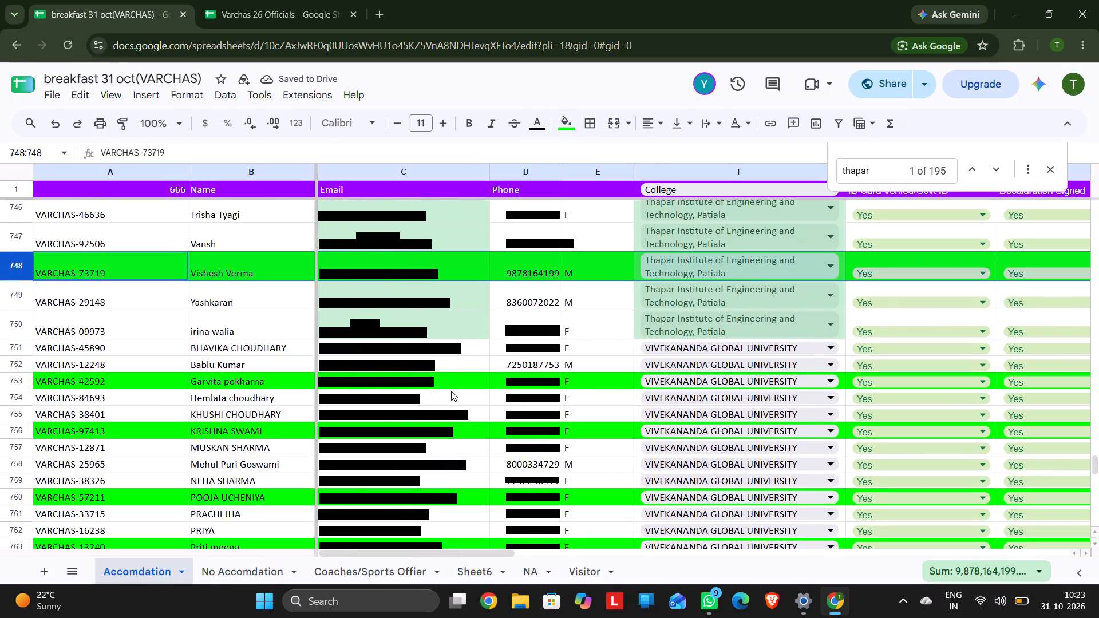
scroll(451, 391, "right", 1)
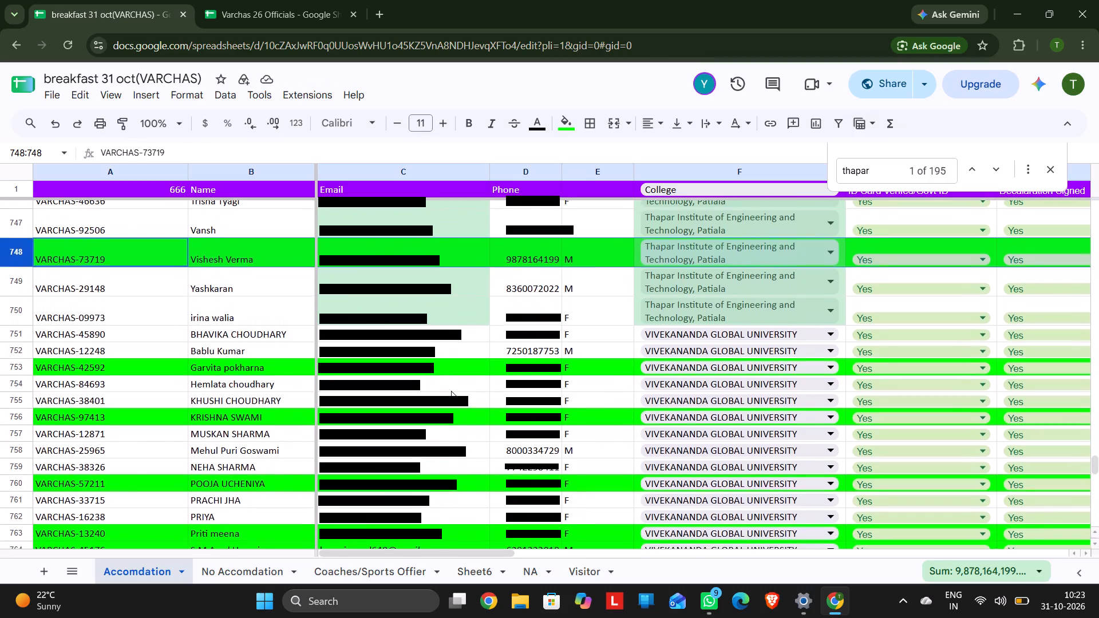
scroll(451, 391, "right", 1)
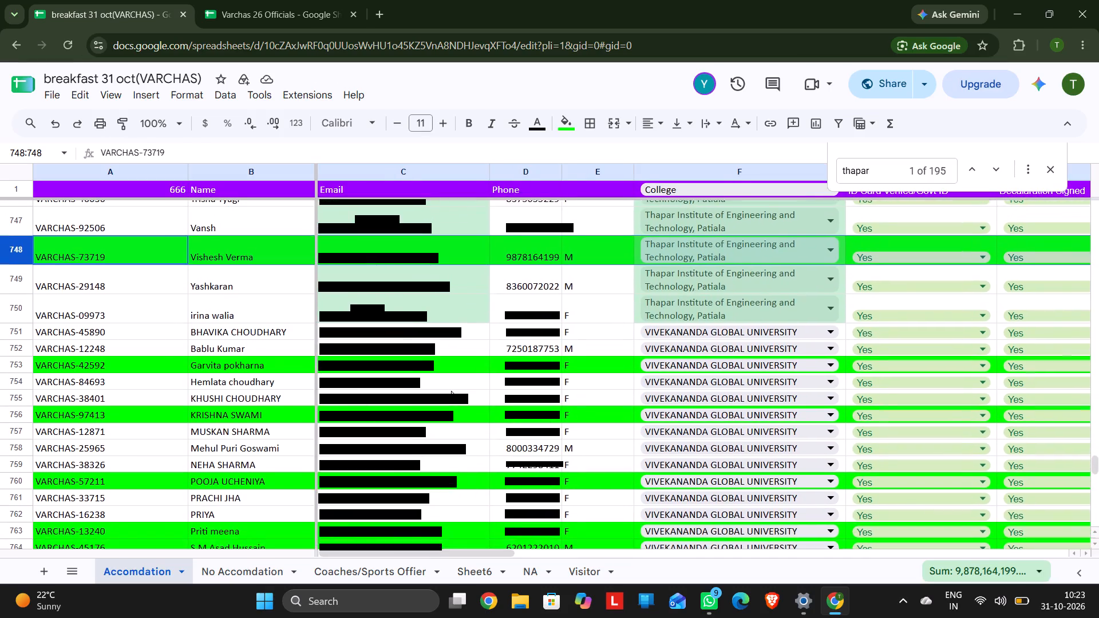
scroll(451, 391, "right", 1)
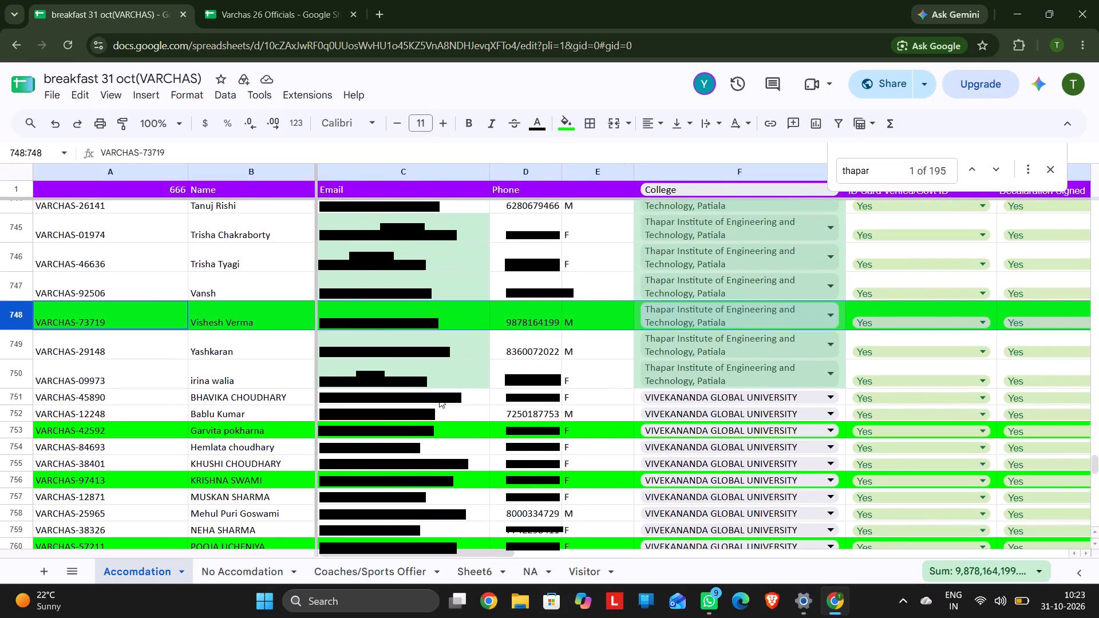
scroll(505, 374, "up", 4)
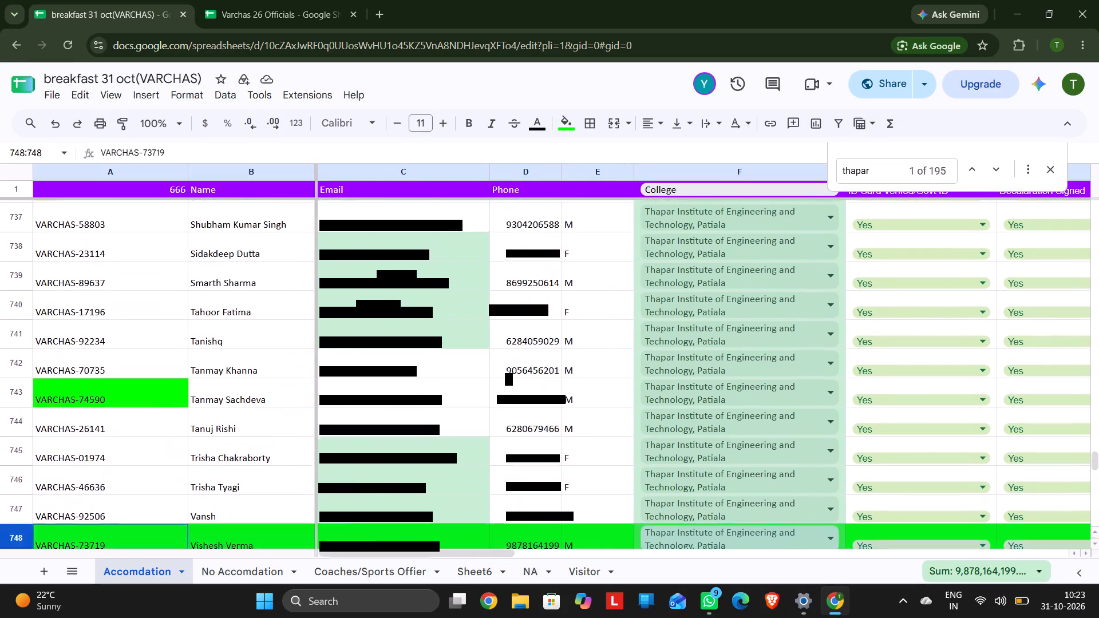
scroll(505, 374, "up", 4)
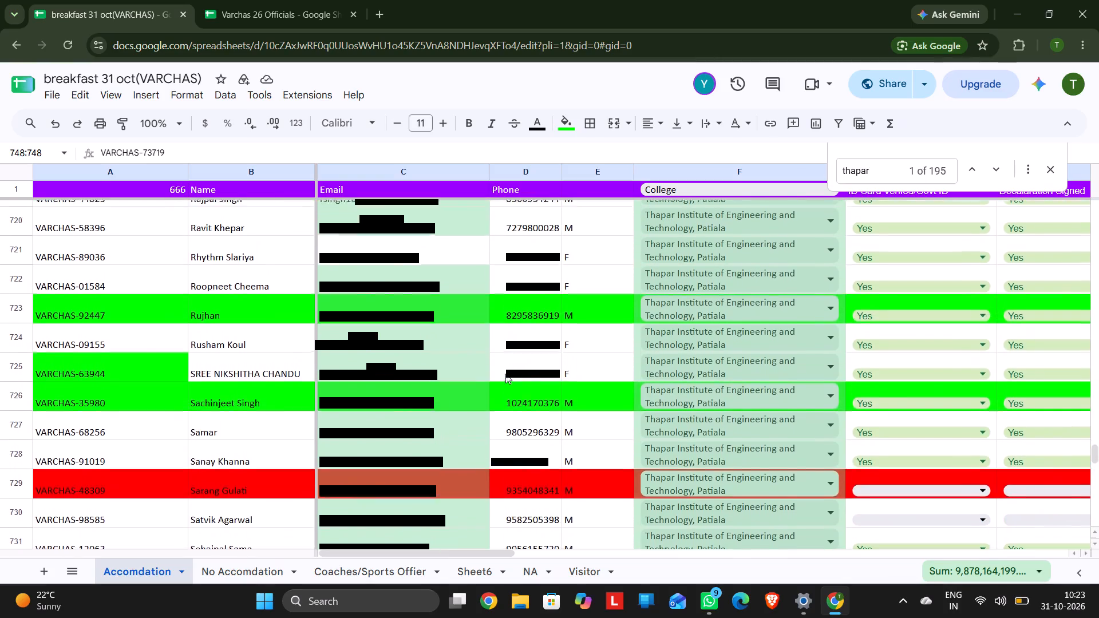
scroll(505, 374, "up", 6)
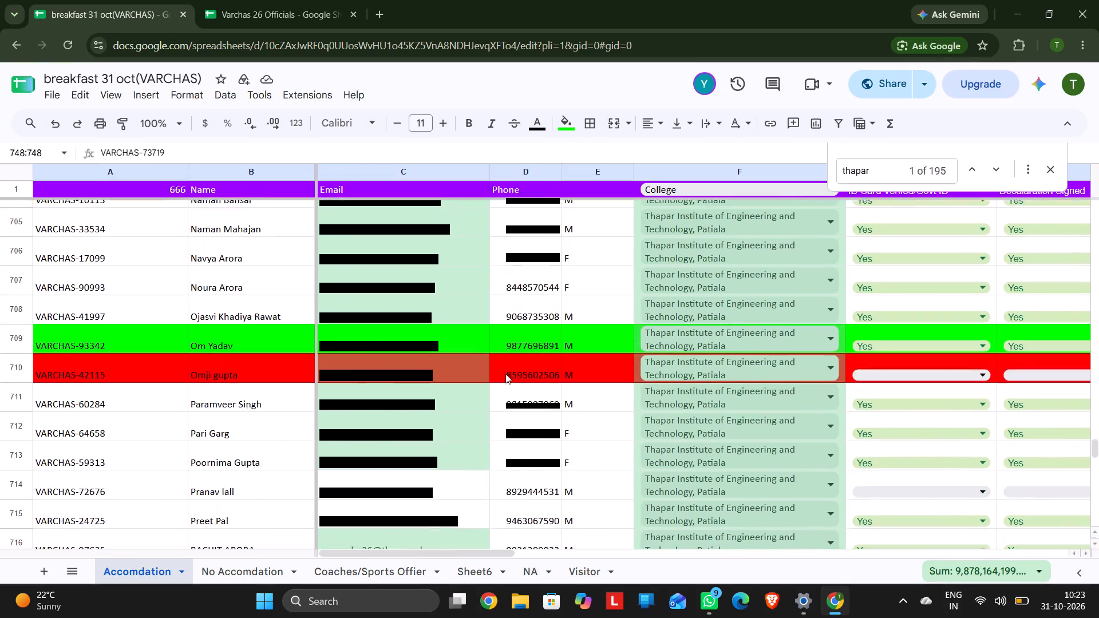
scroll(505, 374, "up", 7)
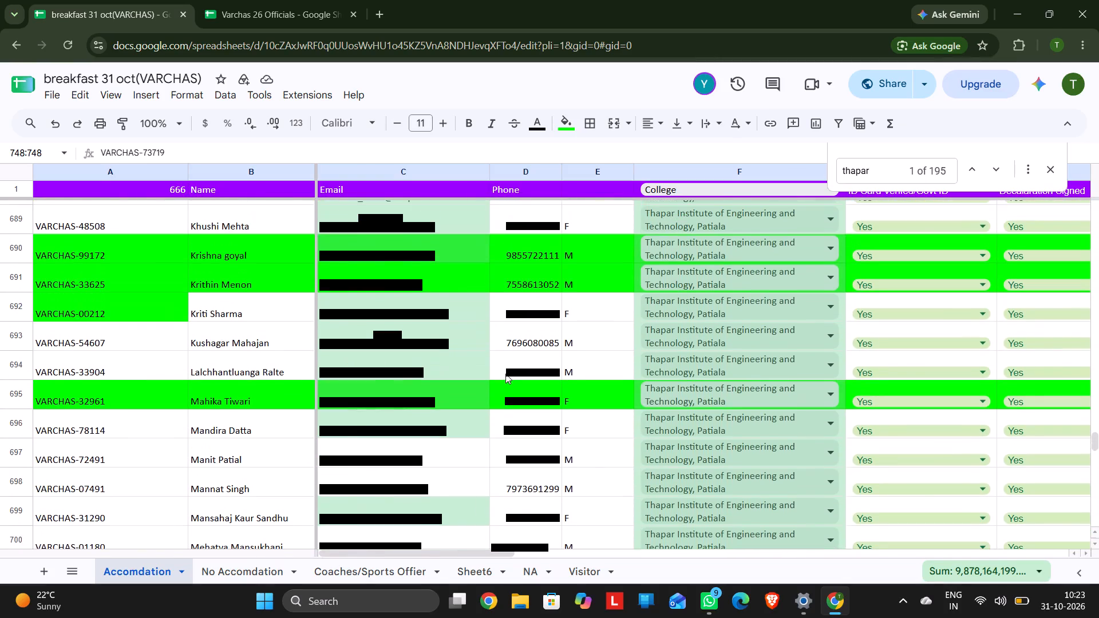
scroll(505, 374, "up", 5)
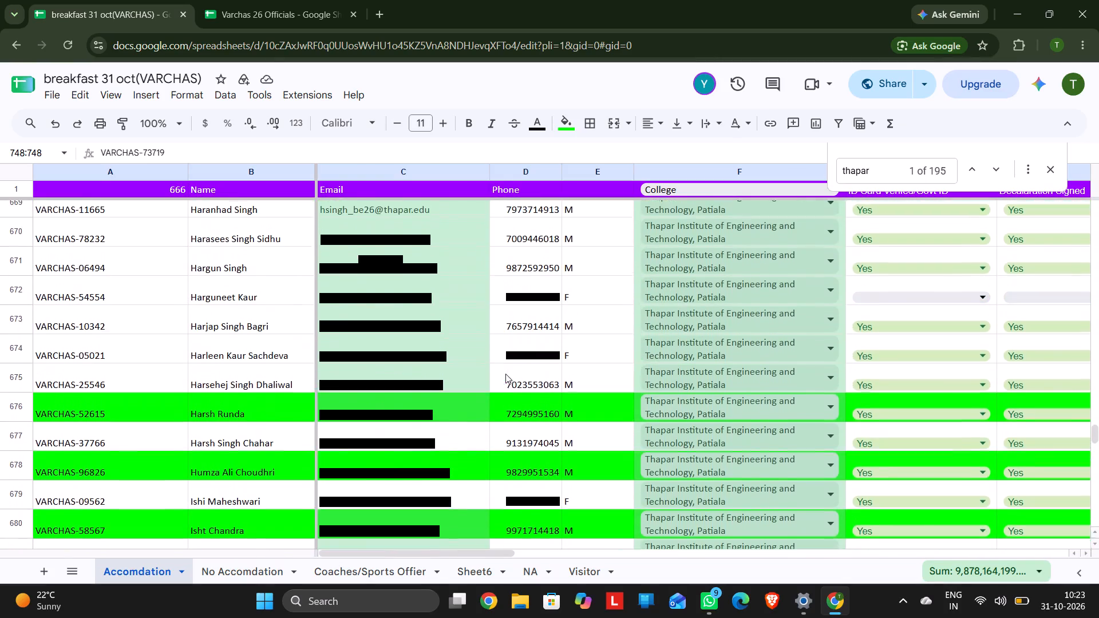
scroll(505, 374, "up", 2)
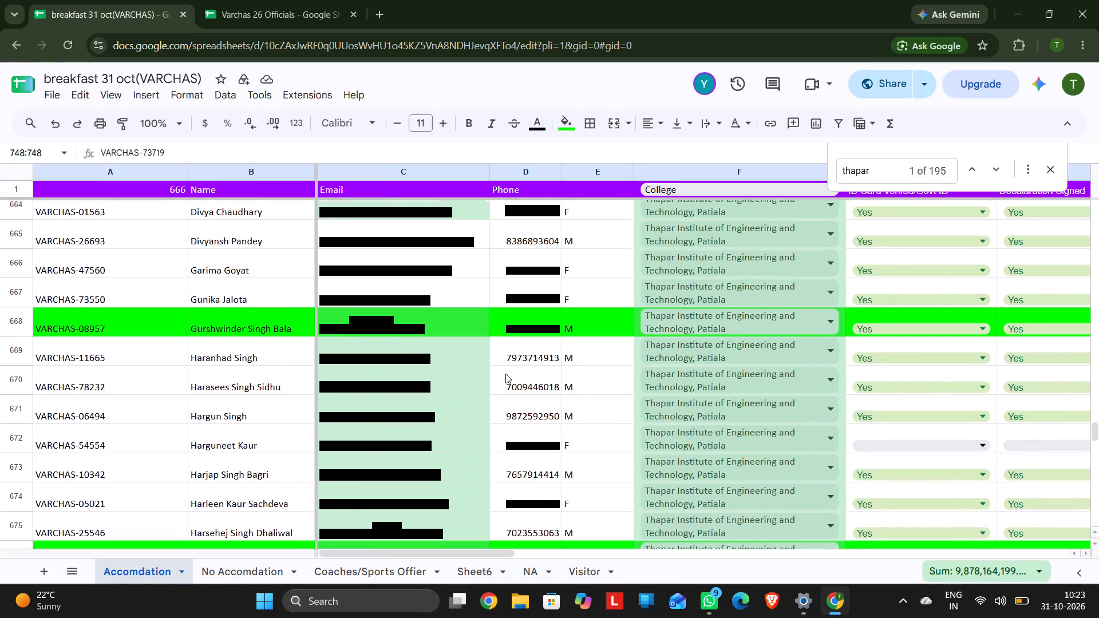
scroll(505, 374, "up", 4)
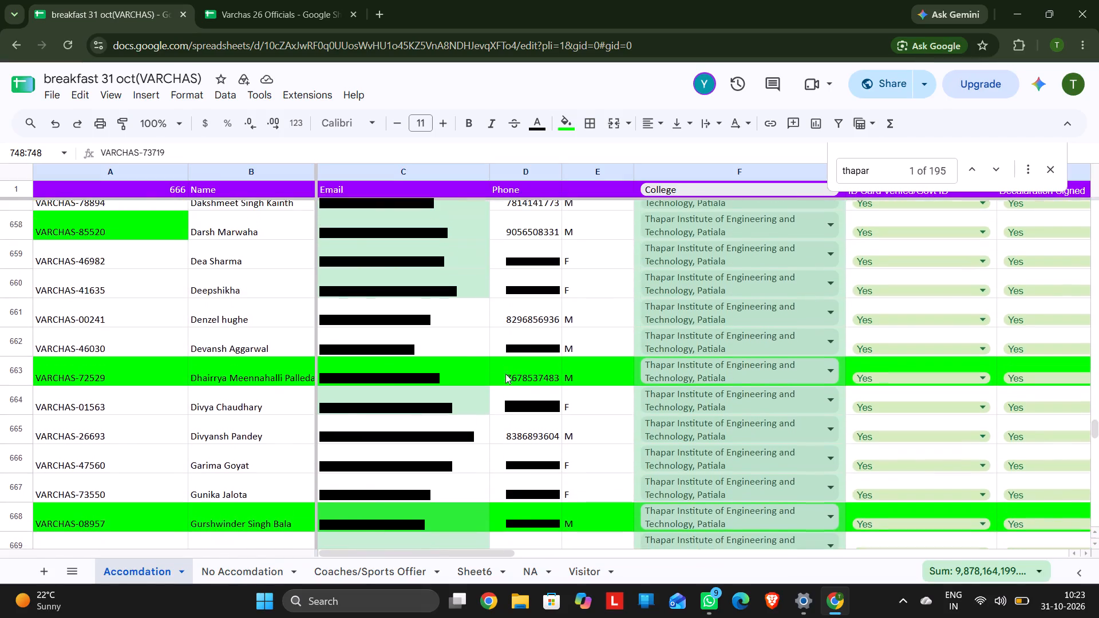
scroll(505, 374, "up", 5)
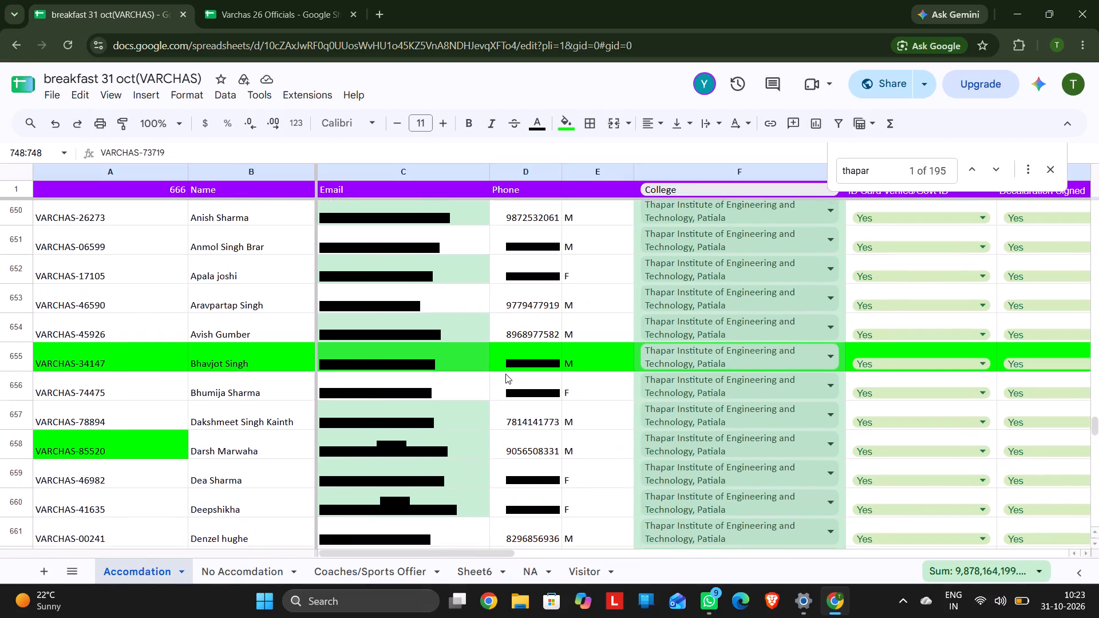
scroll(505, 374, "right", 1)
scroll(505, 374, "up", 1)
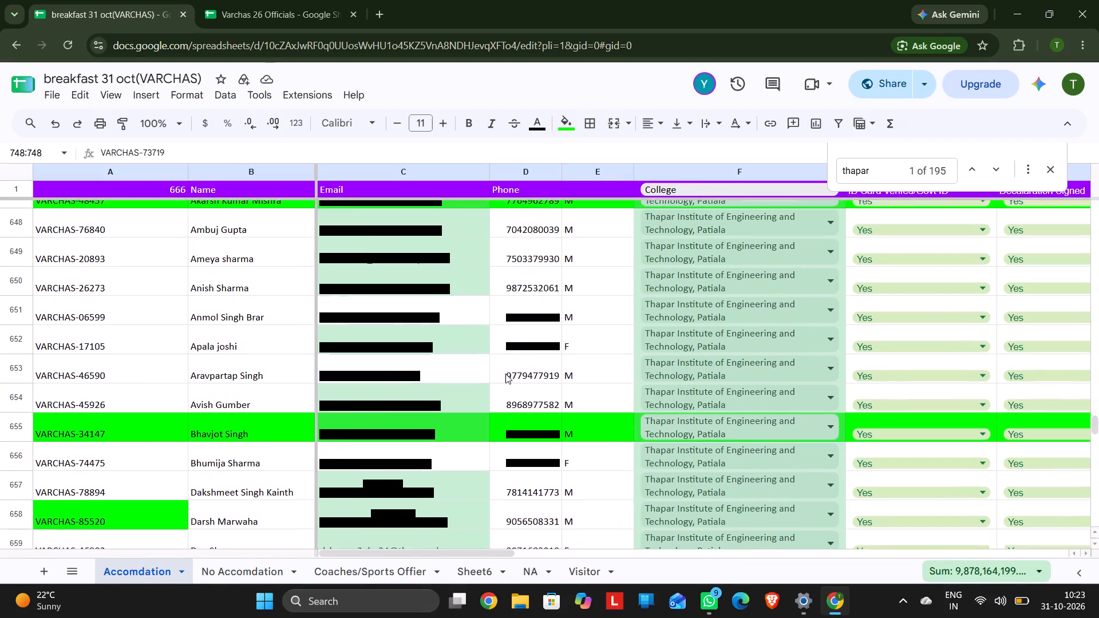
scroll(505, 374, "up", 3)
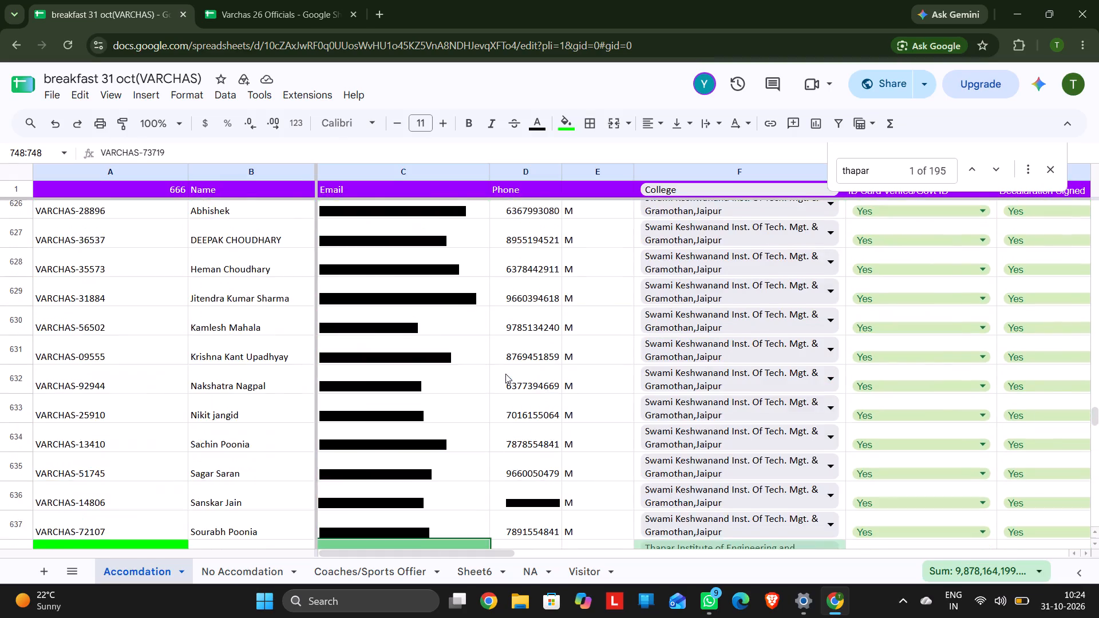
scroll(505, 374, "down", 5)
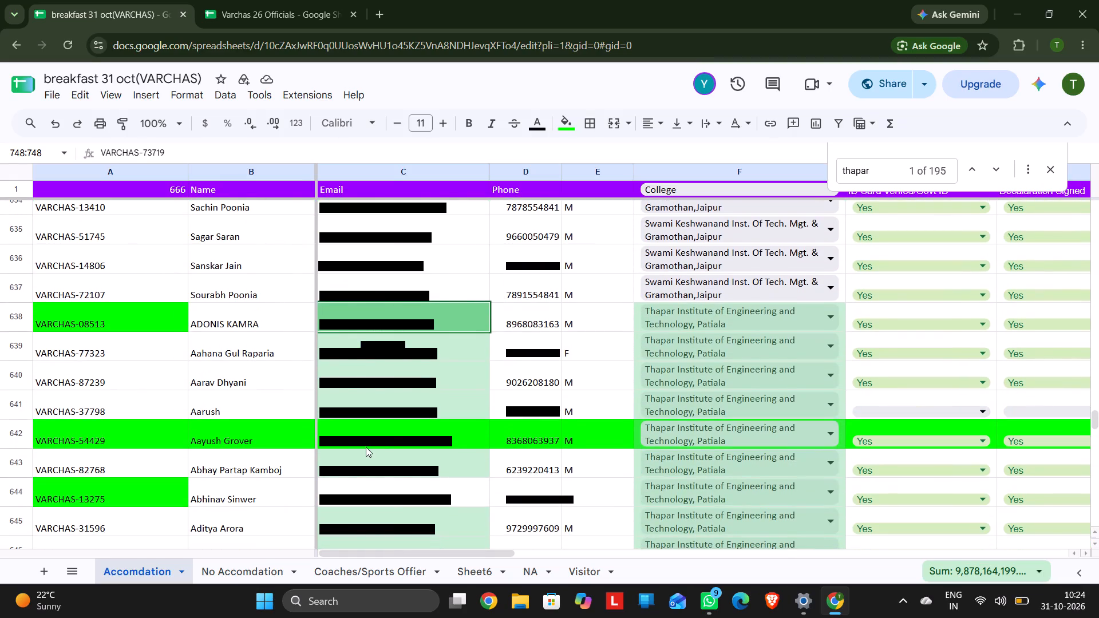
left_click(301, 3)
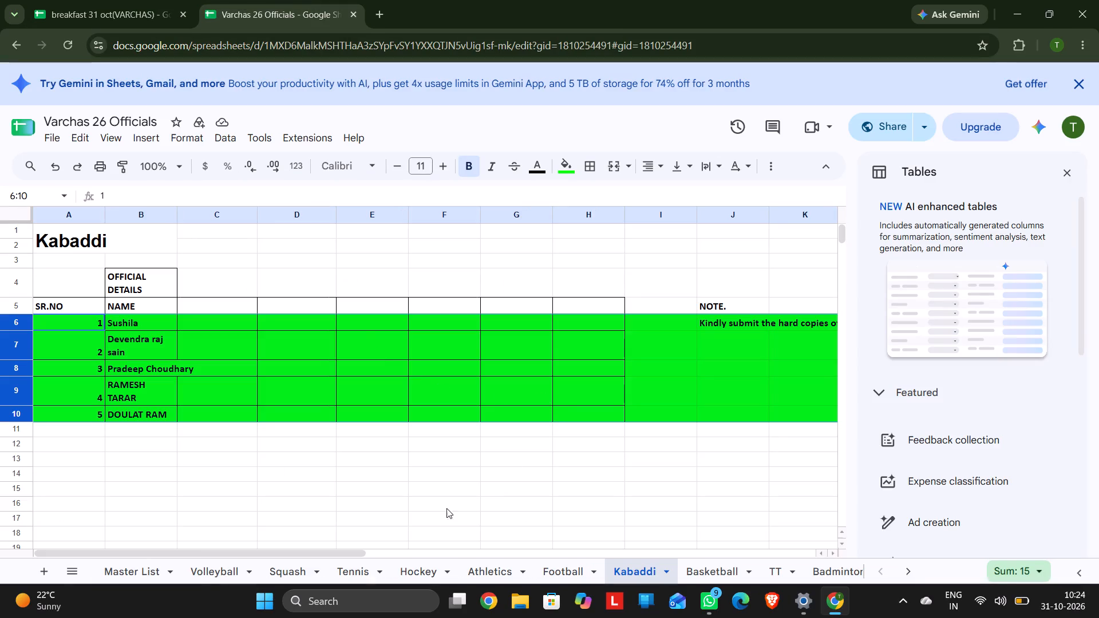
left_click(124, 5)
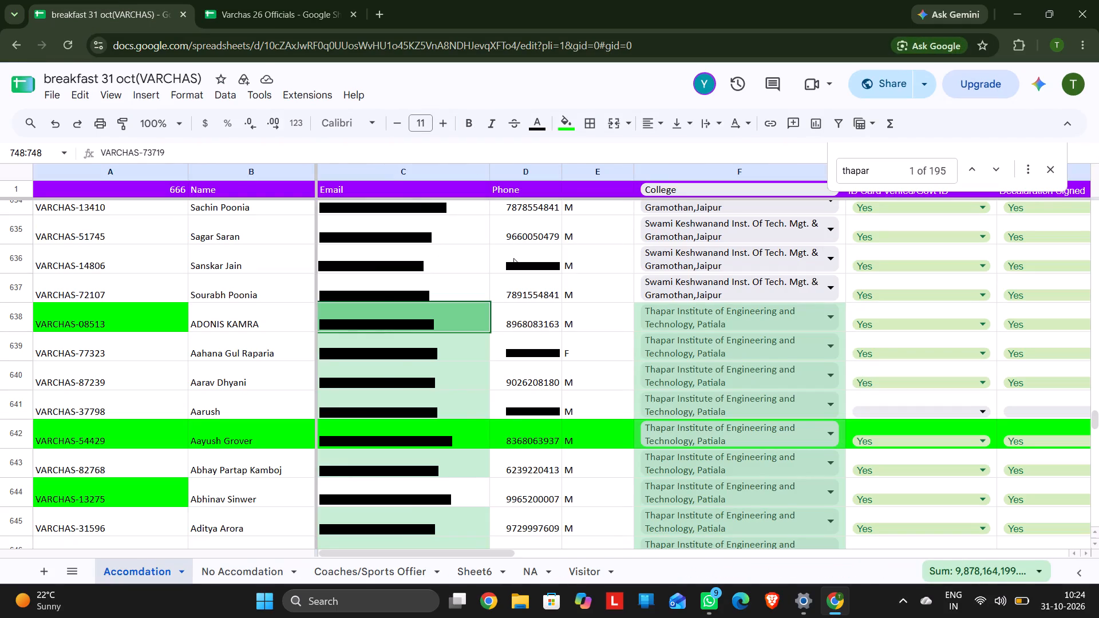
Search the Accomdation sheet for the college BTU and examine the matching entry and the rows around it.
double_click(878, 173)
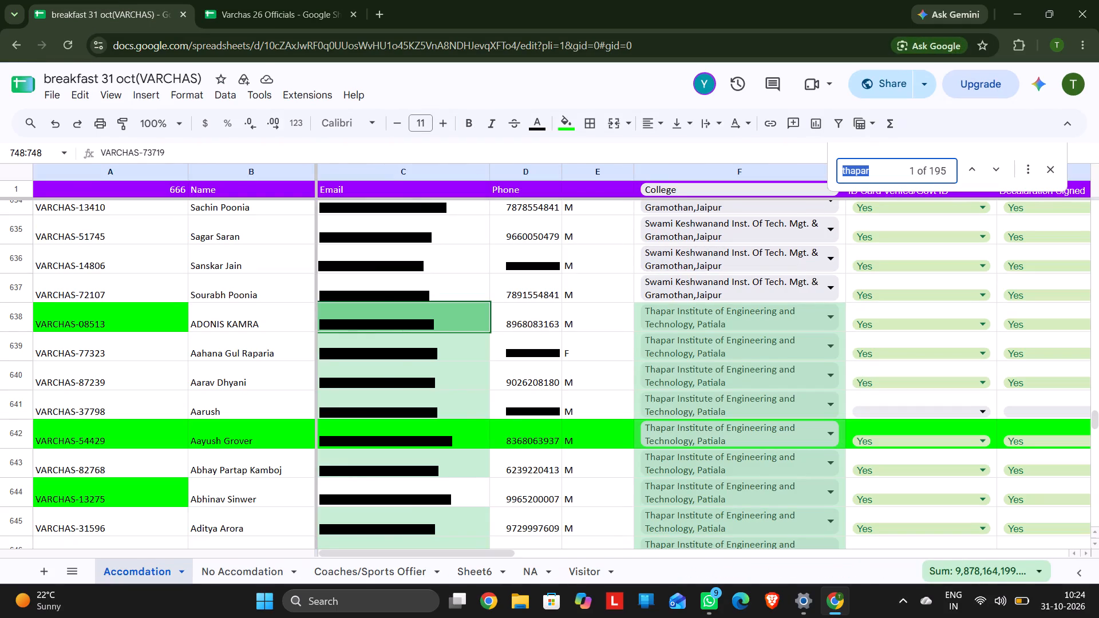
left_click(290, 13)
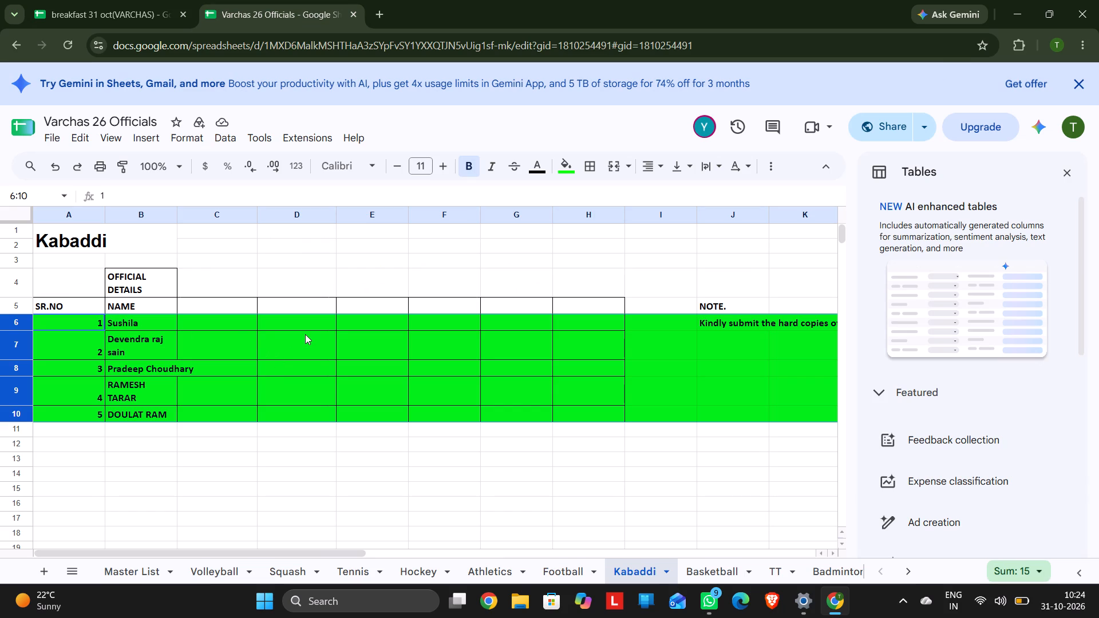
left_click(107, 3)
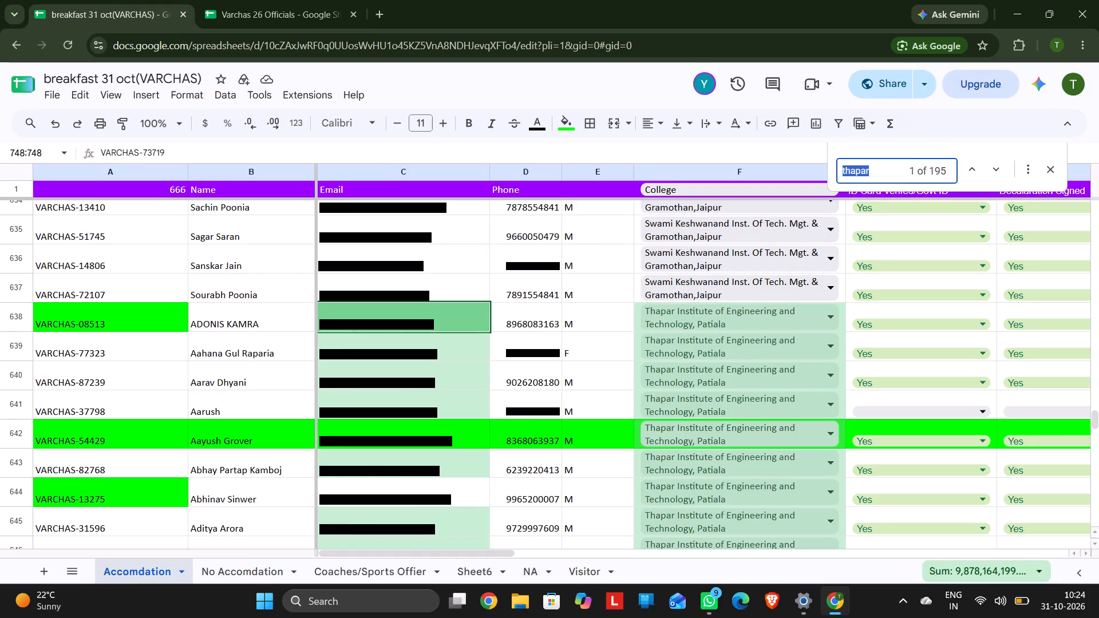
key("BackSpace")
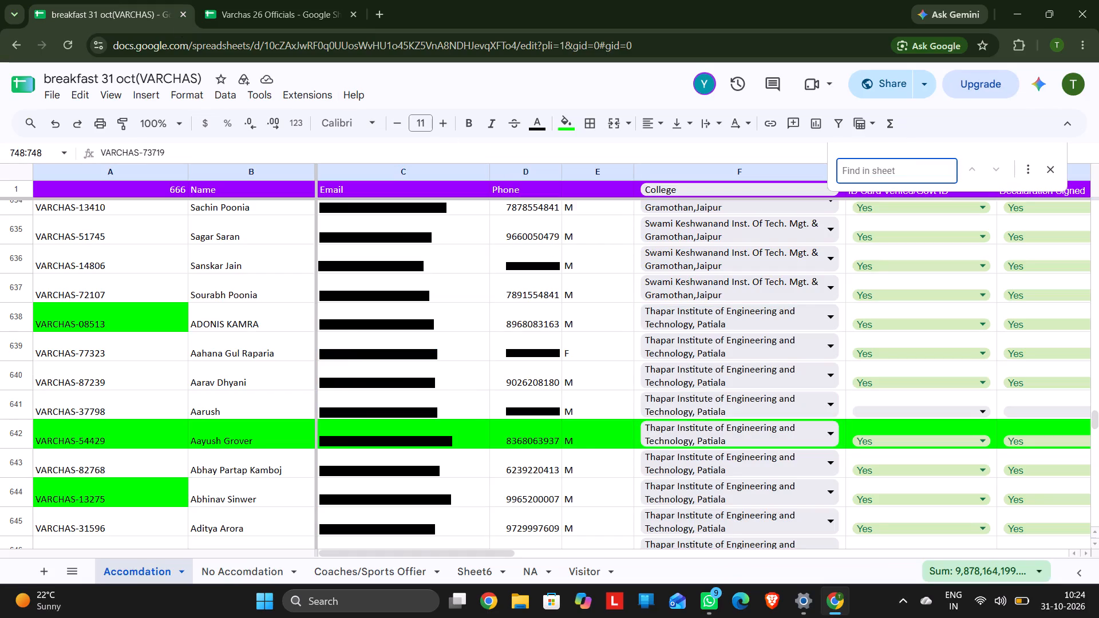
left_click(883, 173)
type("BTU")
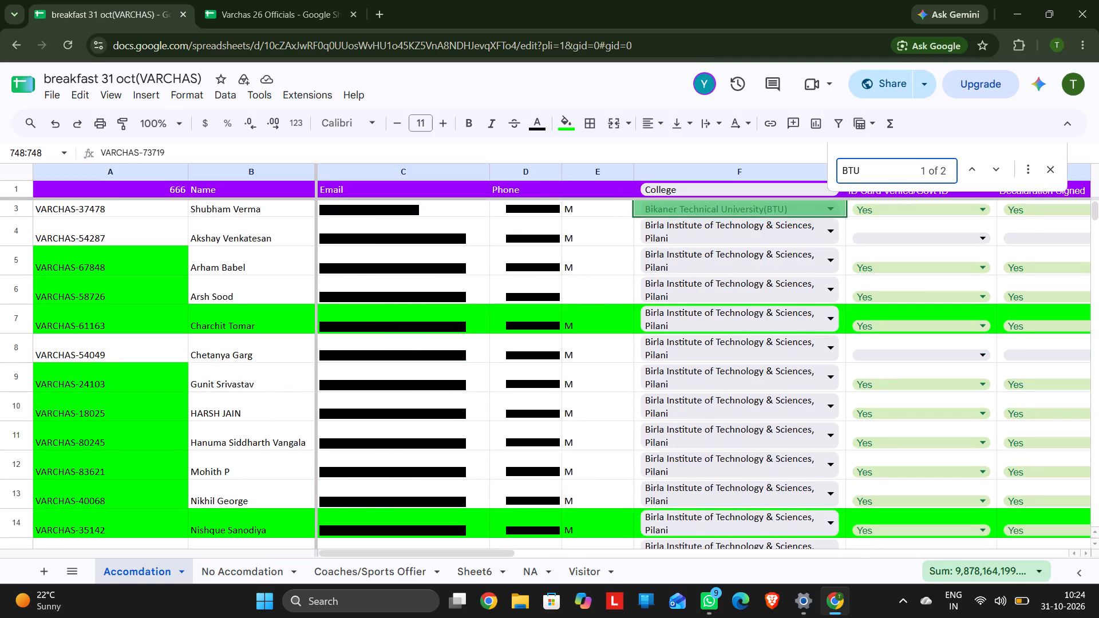
scroll(700, 279, "up", 5)
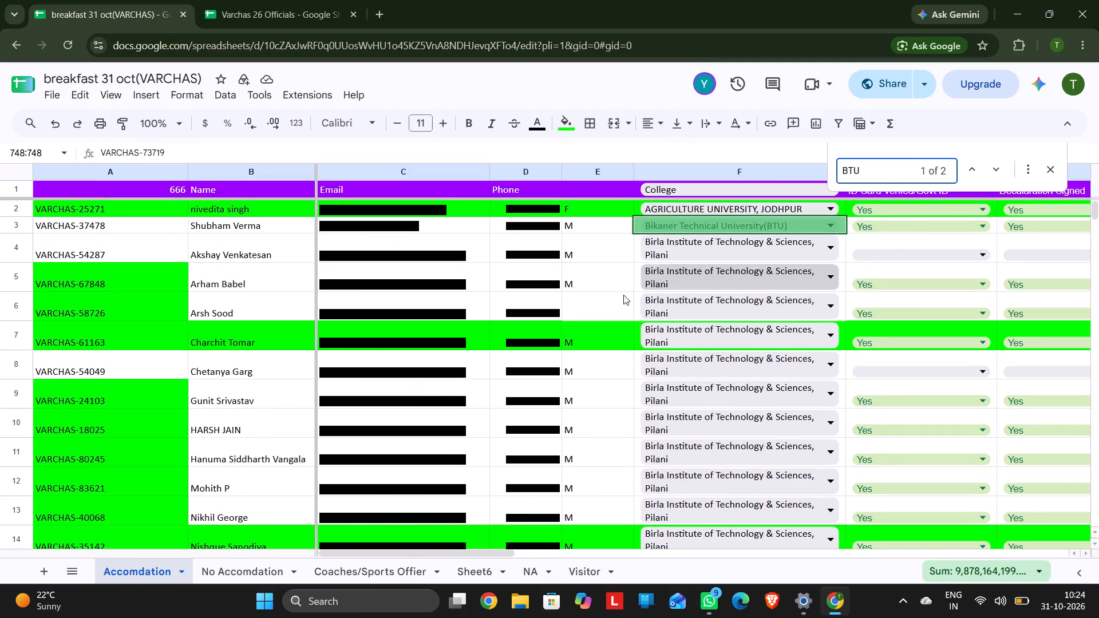
scroll(574, 300, "up", 1)
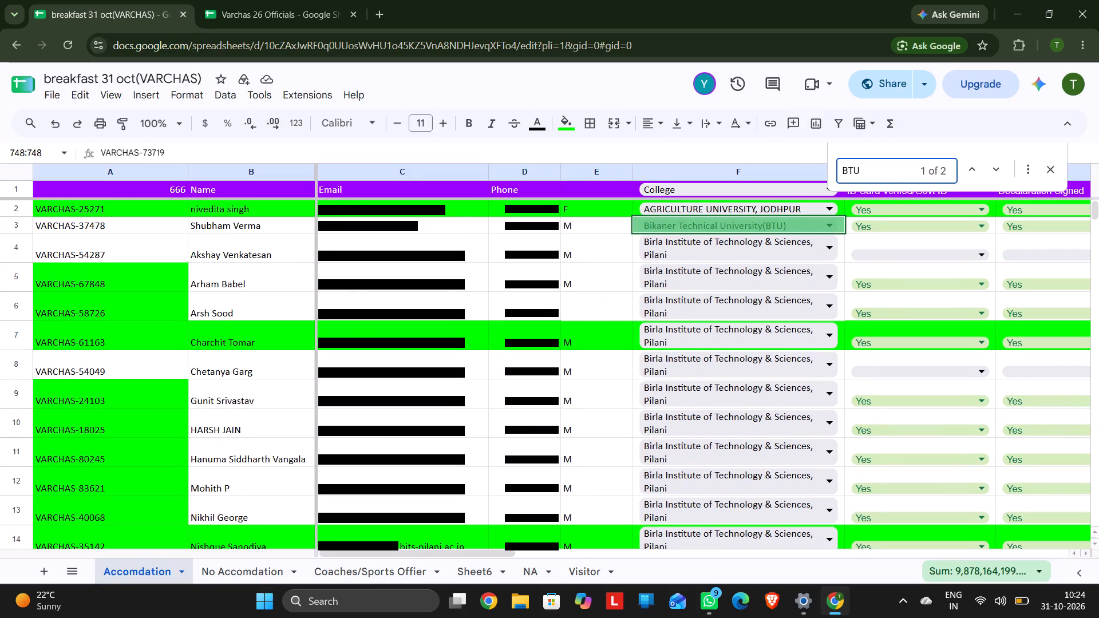
double_click(891, 175)
key("BackSpace")
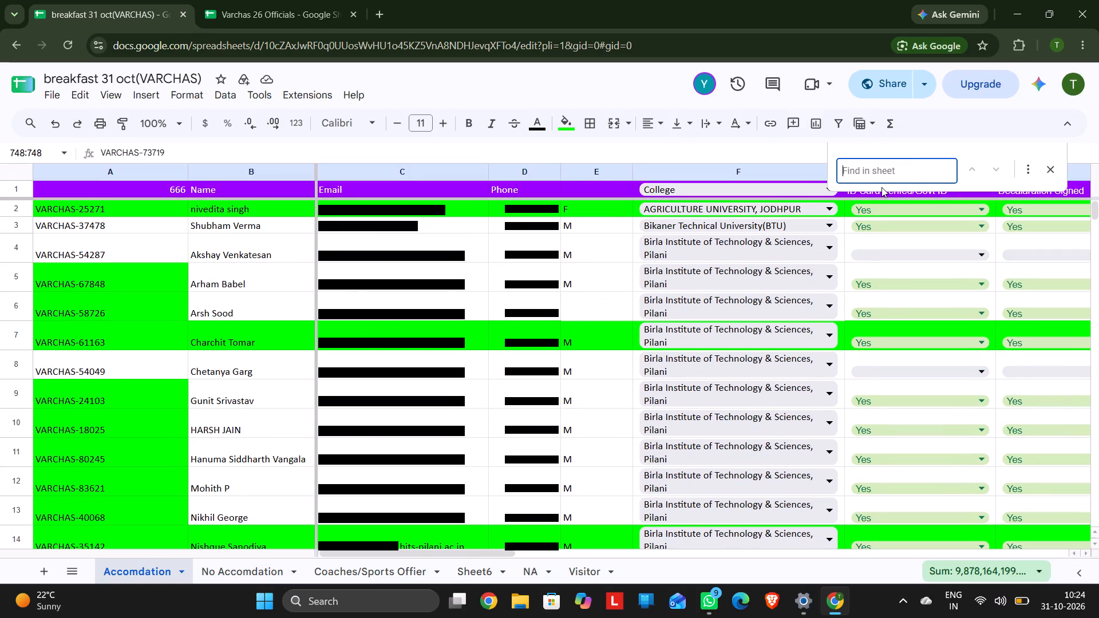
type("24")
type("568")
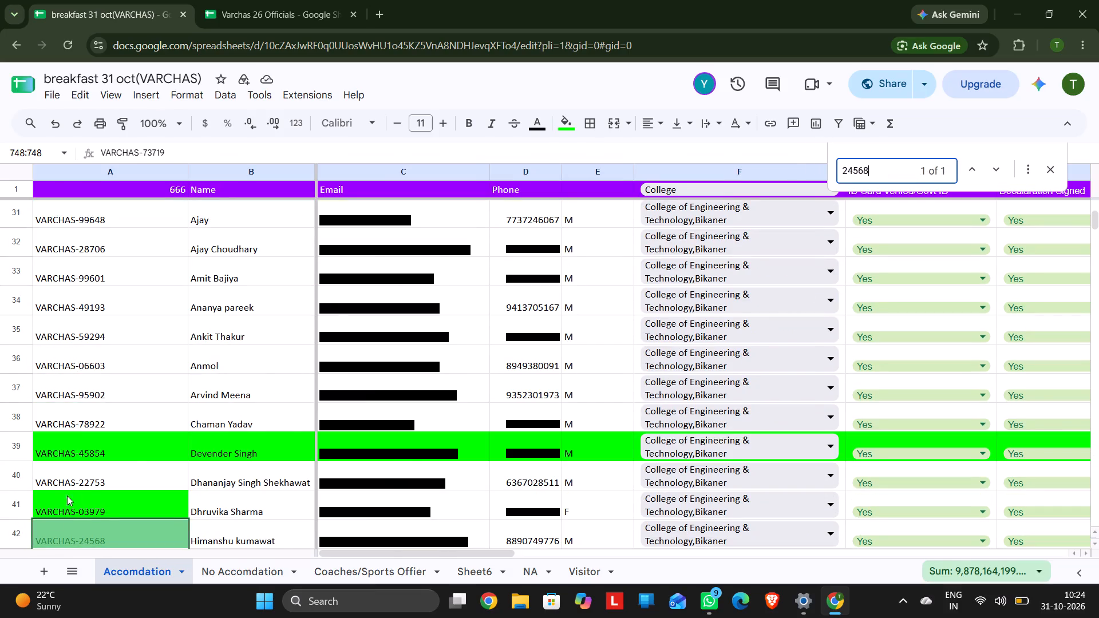
left_click(14, 530)
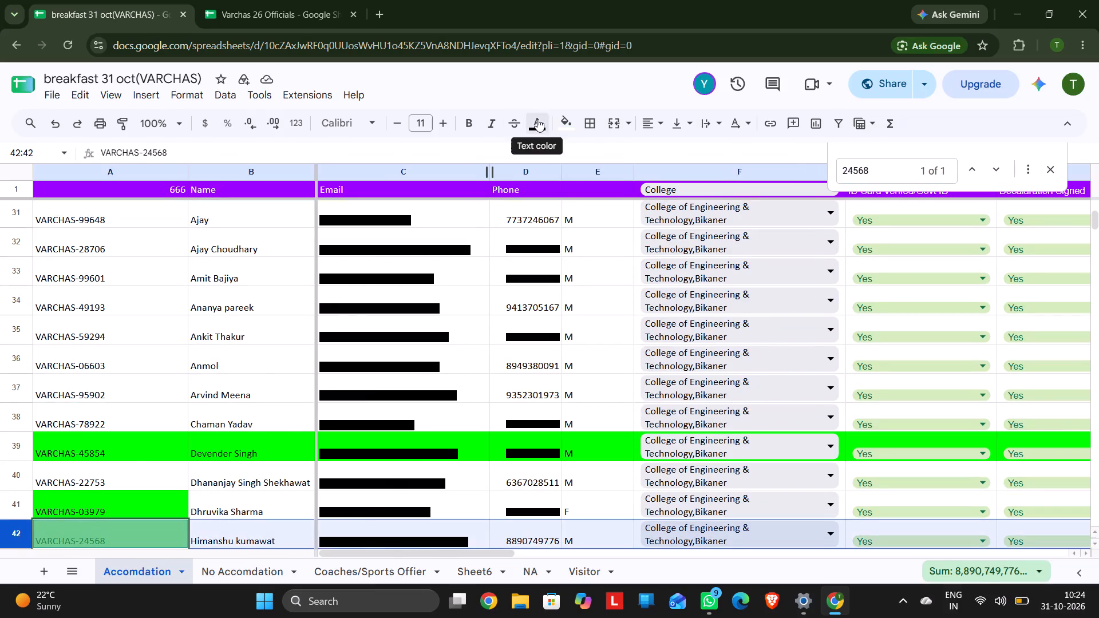
left_click(567, 119)
left_click(632, 181)
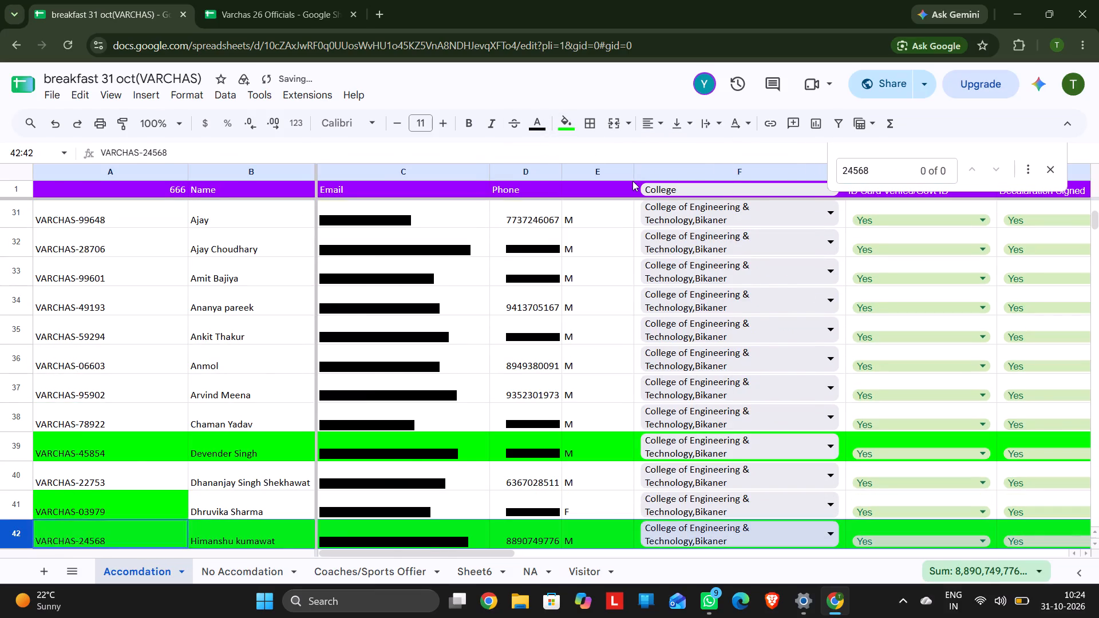
double_click(886, 168)
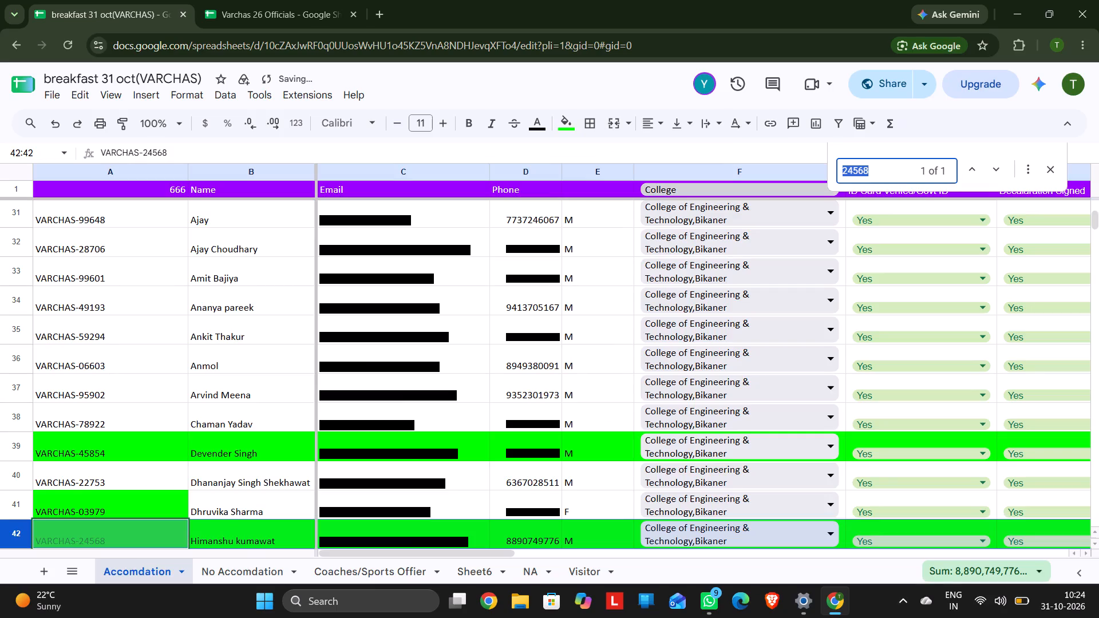
key("BackSpace")
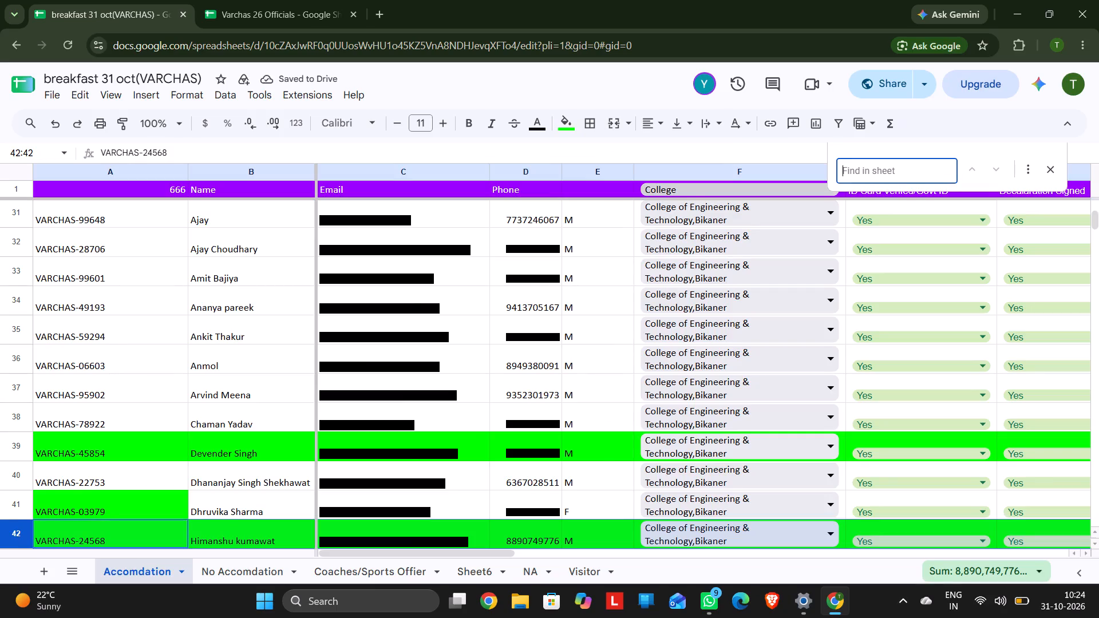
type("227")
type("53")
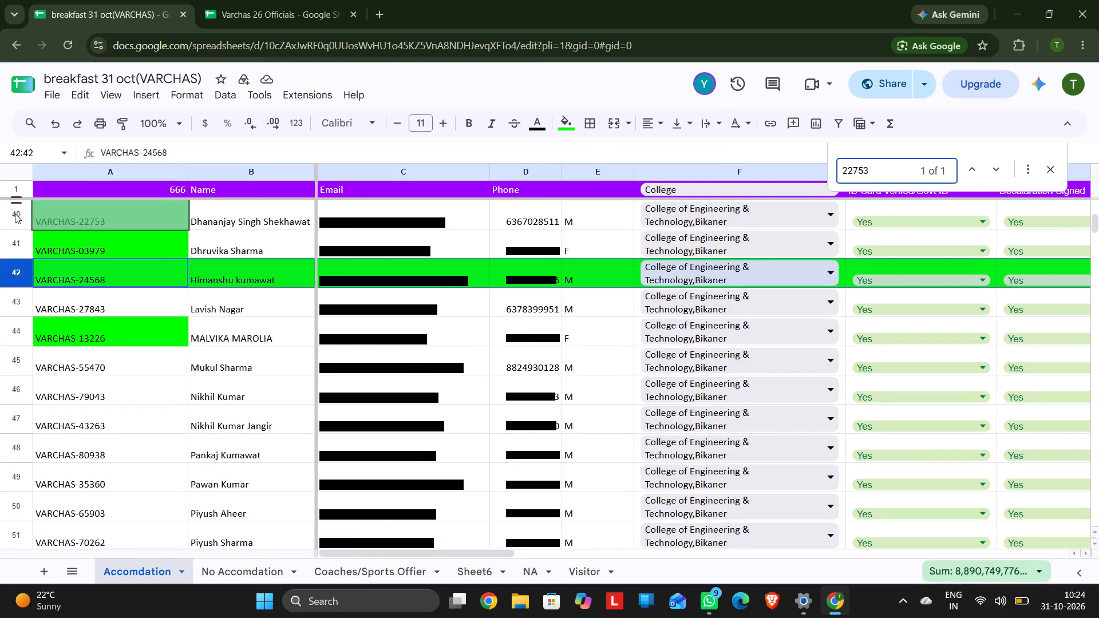
left_click(15, 213)
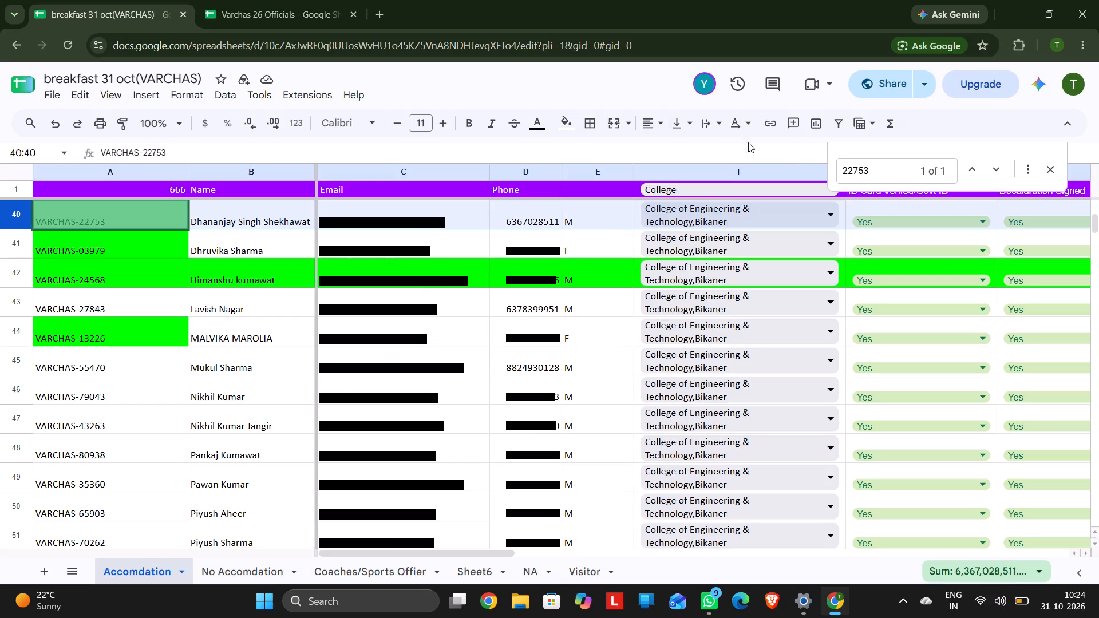
left_click_drag(562, 123, 635, 189)
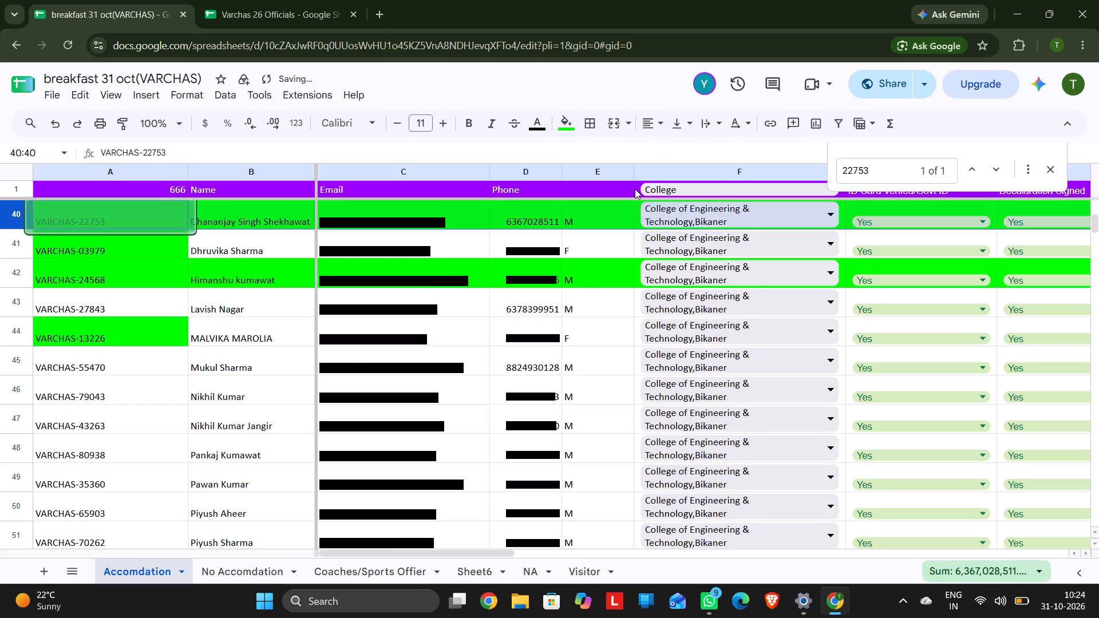
left_click(635, 189)
double_click(881, 171)
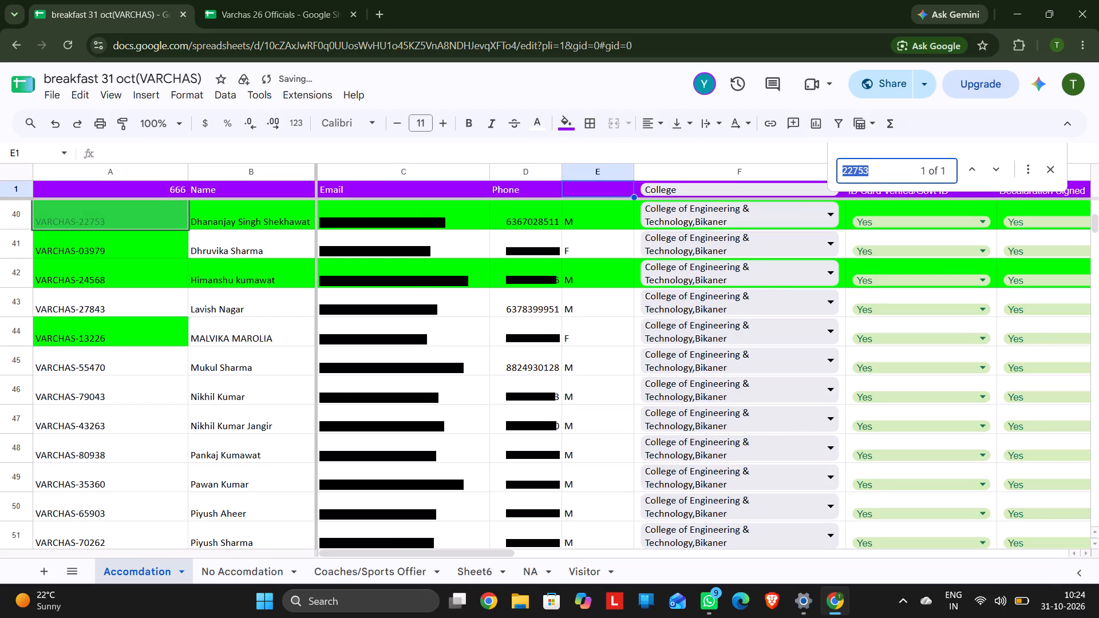
key("BackSpace")
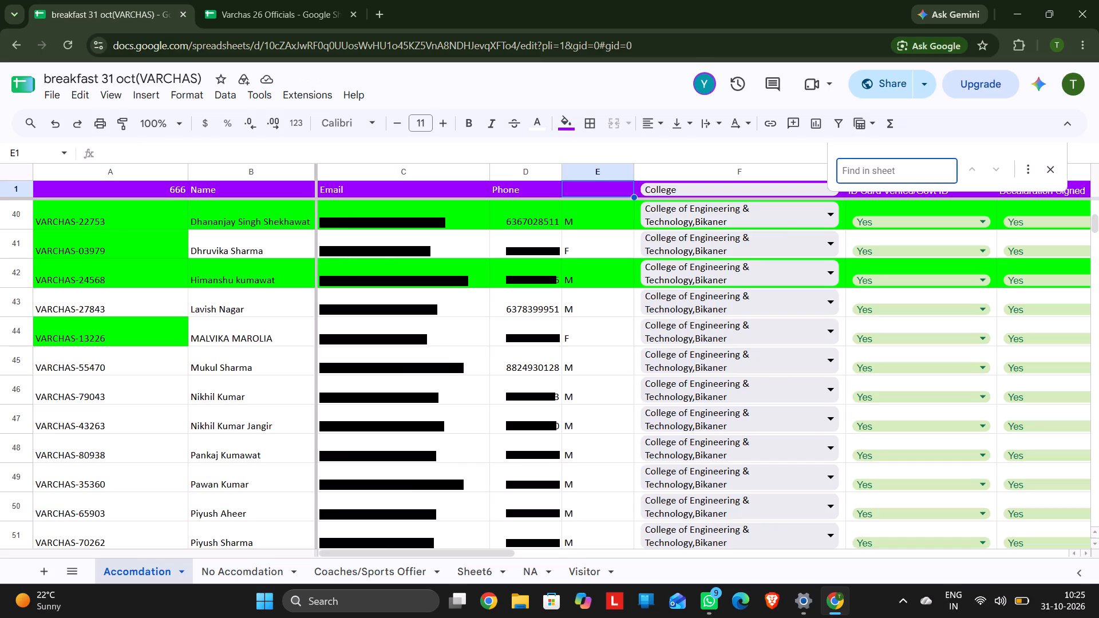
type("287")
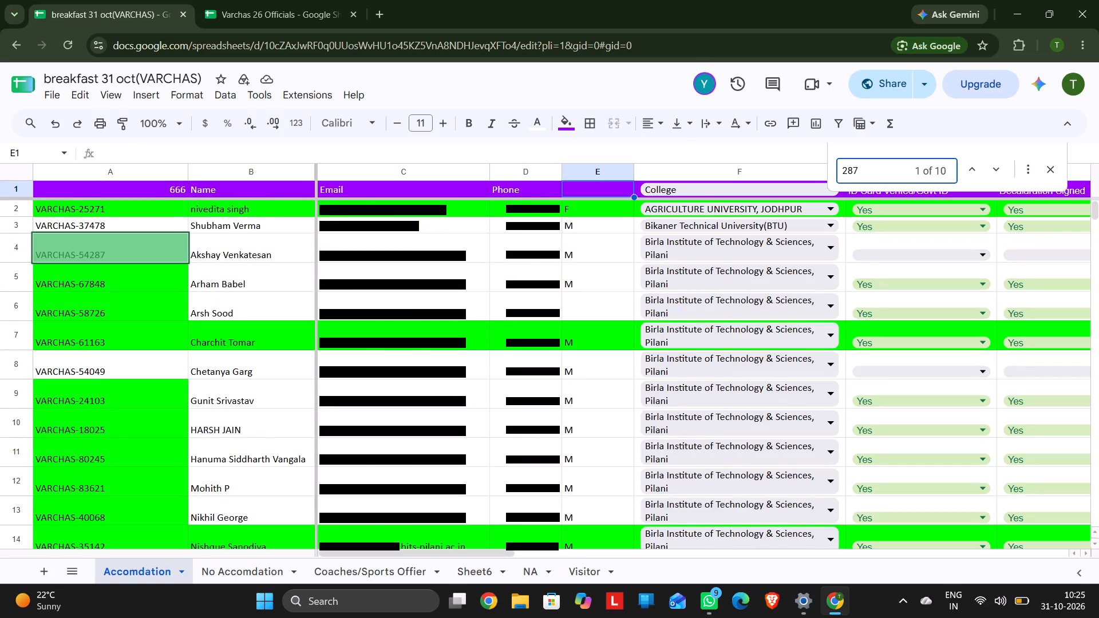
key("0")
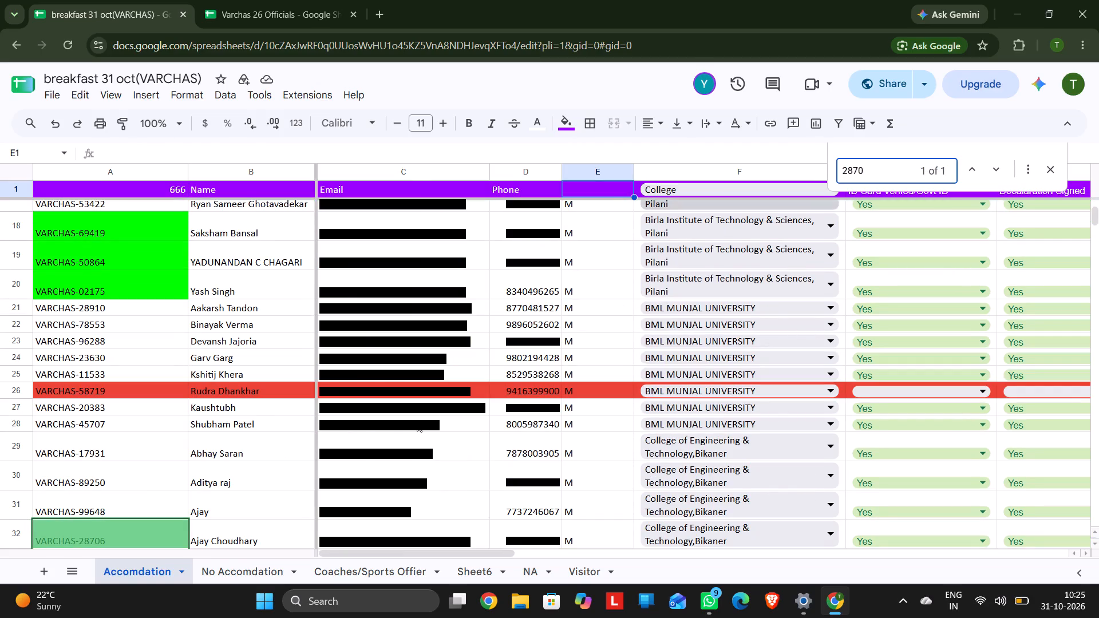
left_click(28, 539)
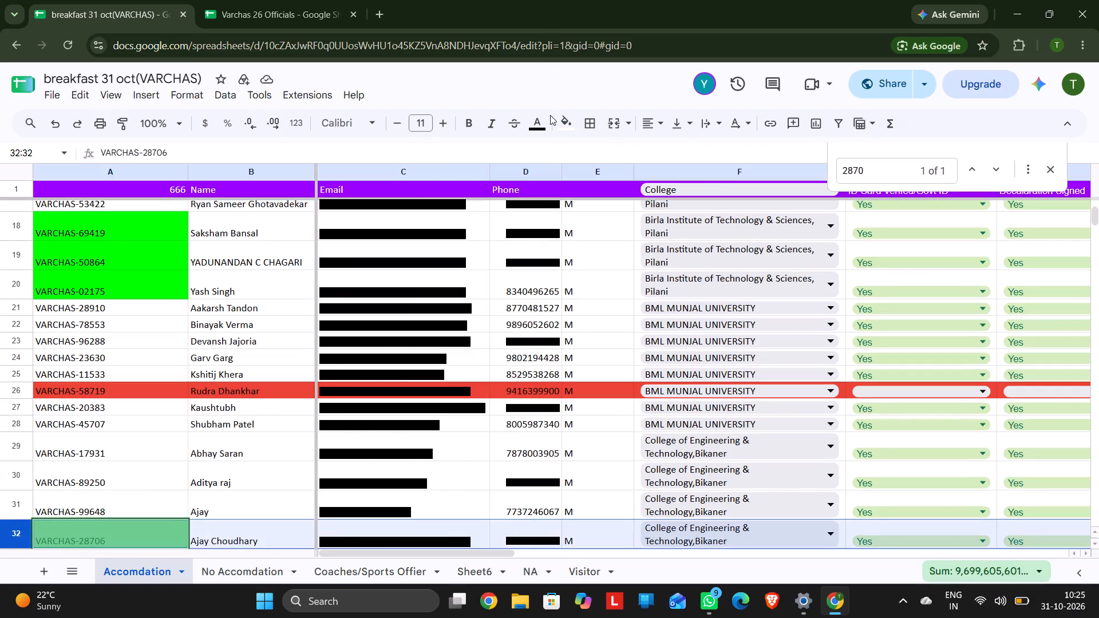
left_click(566, 125)
left_click(631, 188)
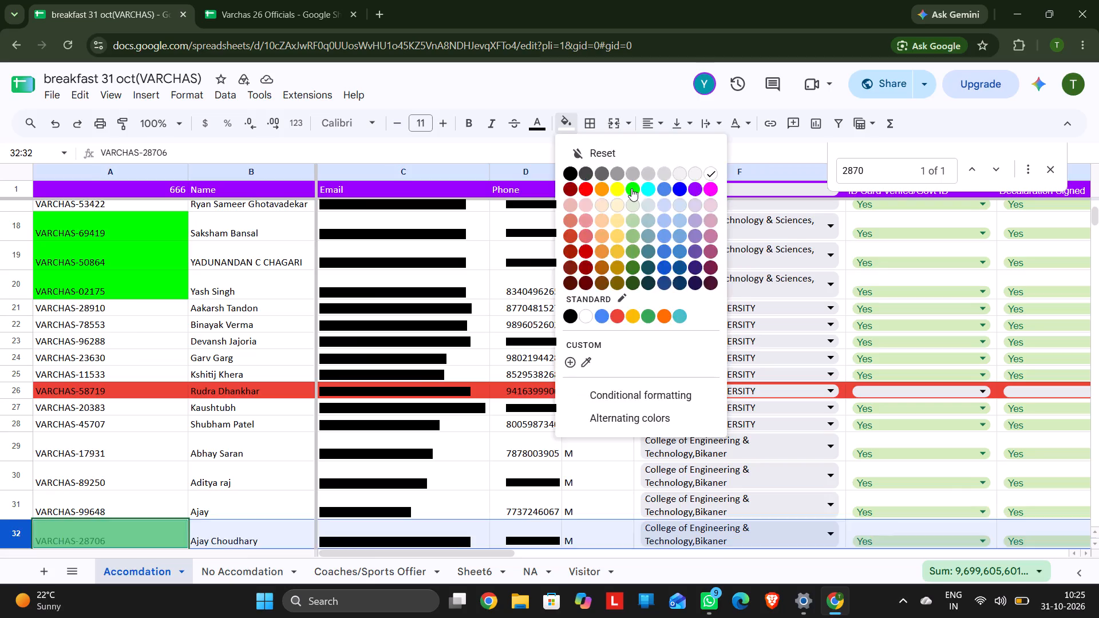
double_click(877, 179)
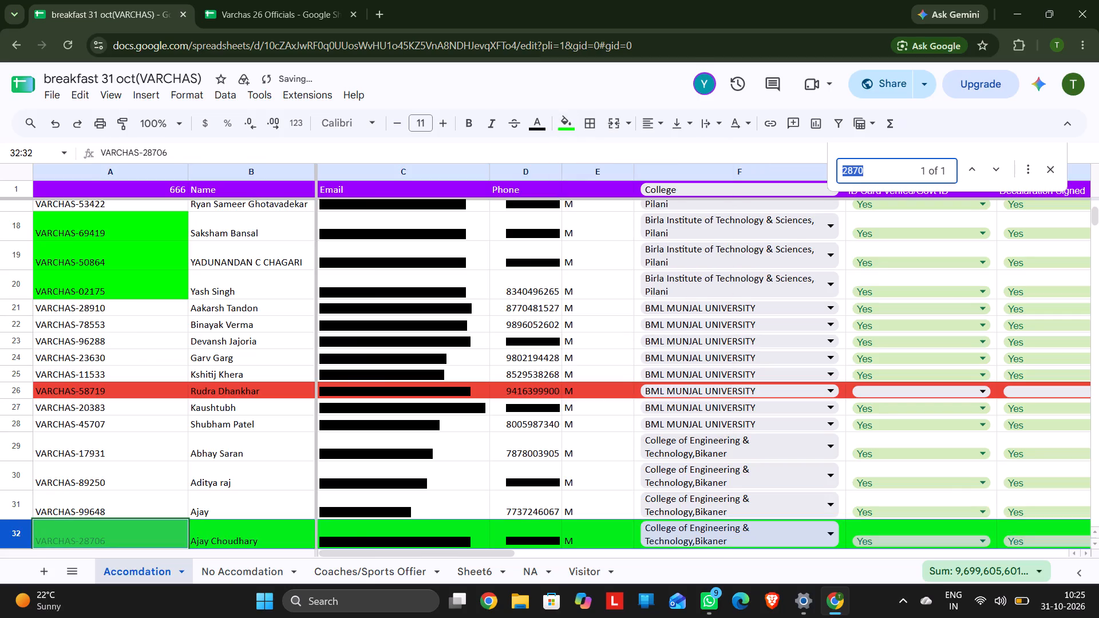
key("BackSpace")
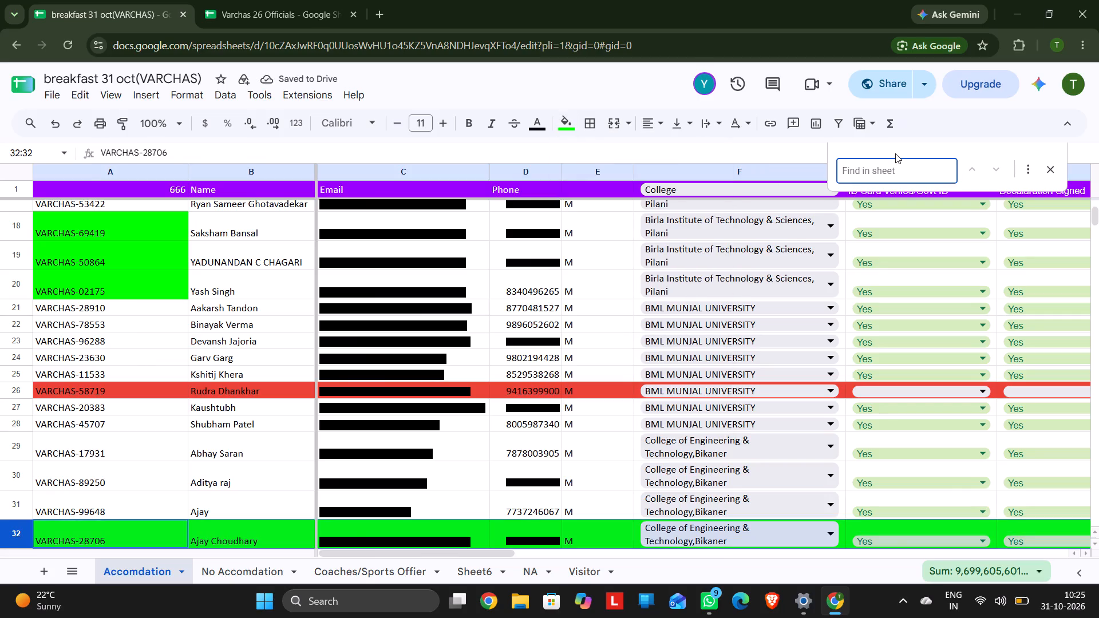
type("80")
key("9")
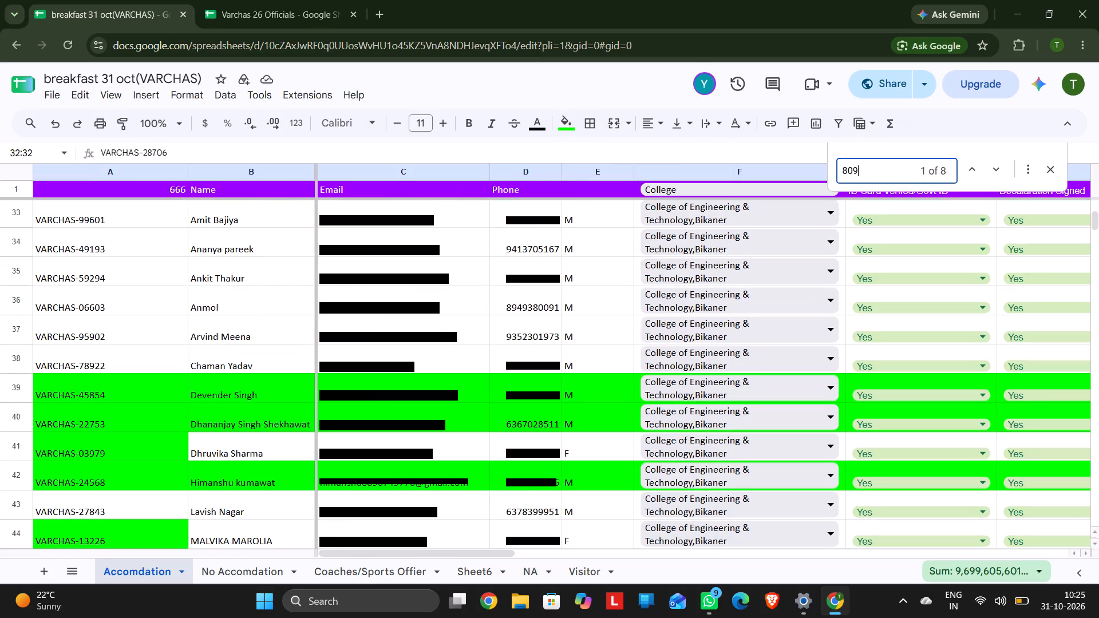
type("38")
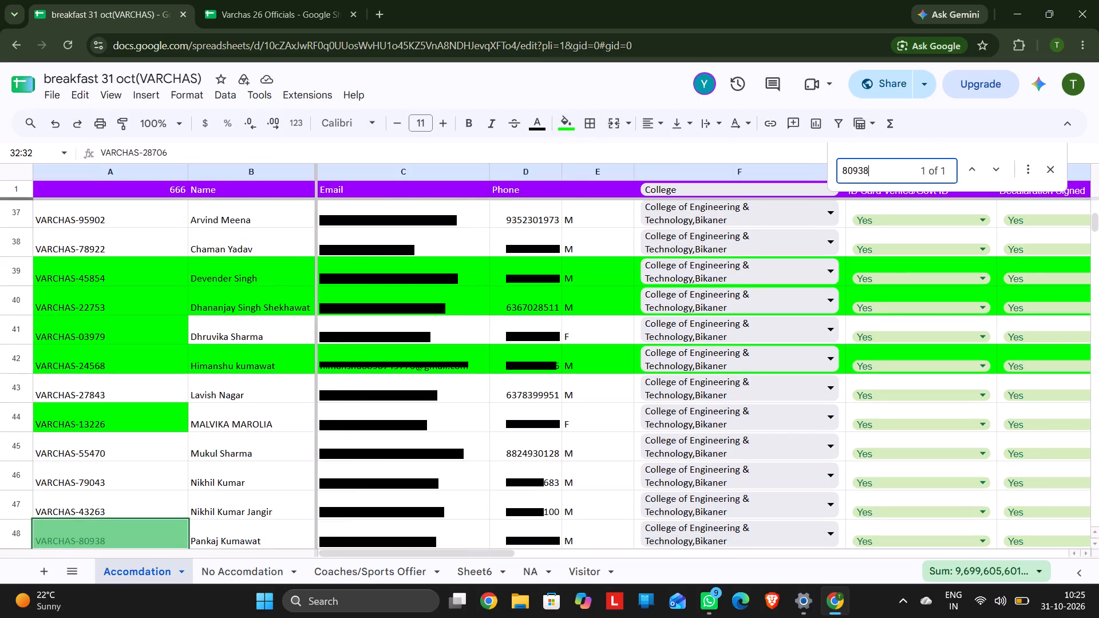
left_click(19, 541)
left_click(569, 123)
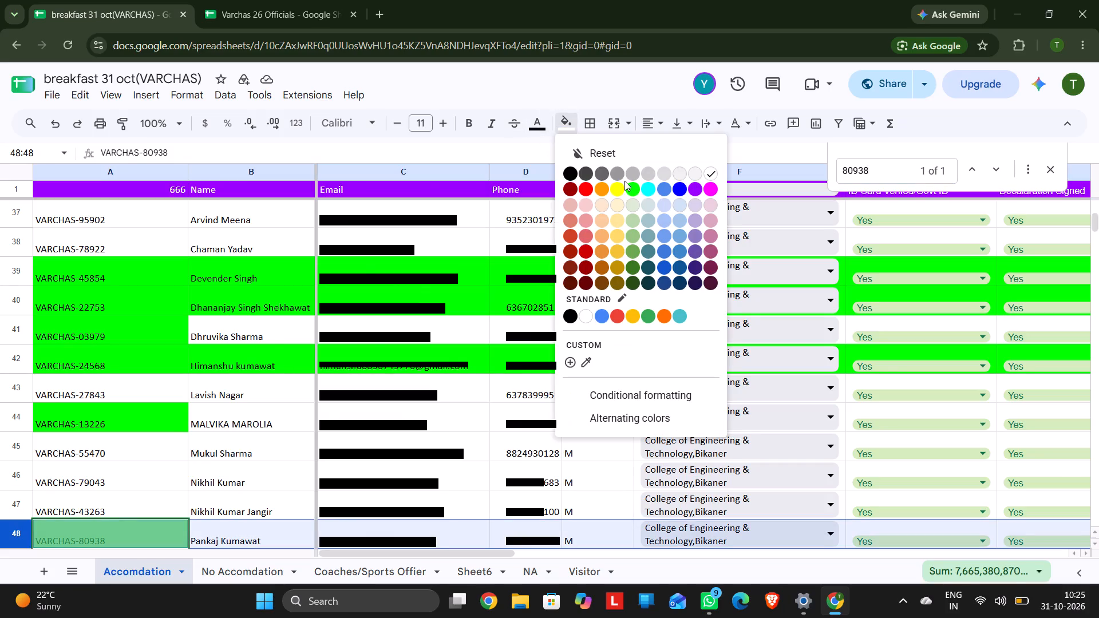
left_click(635, 191)
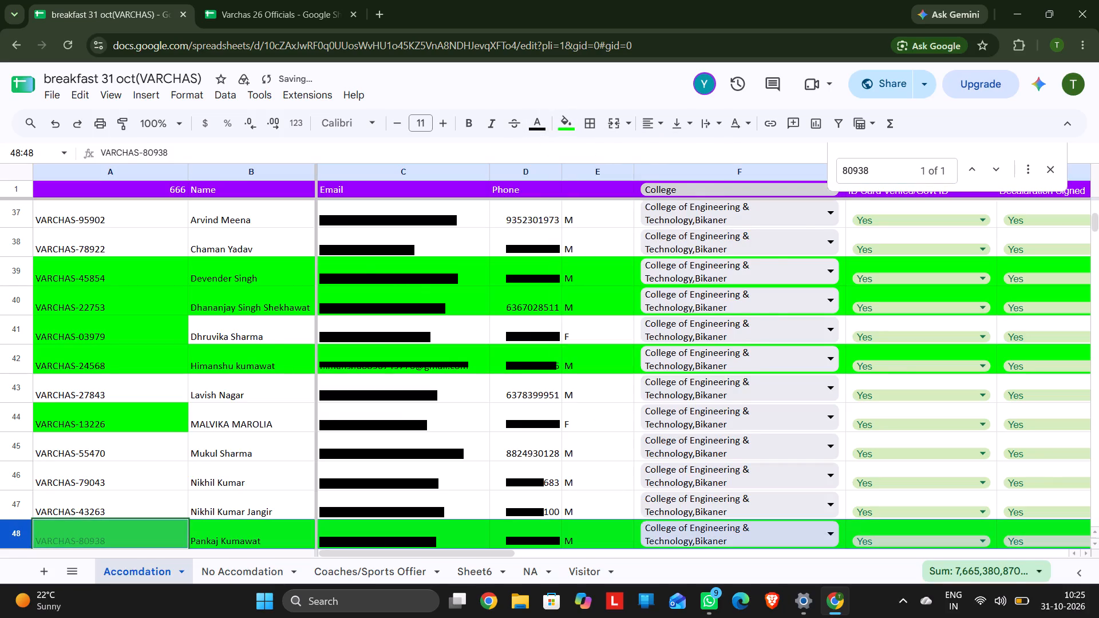
double_click(878, 163)
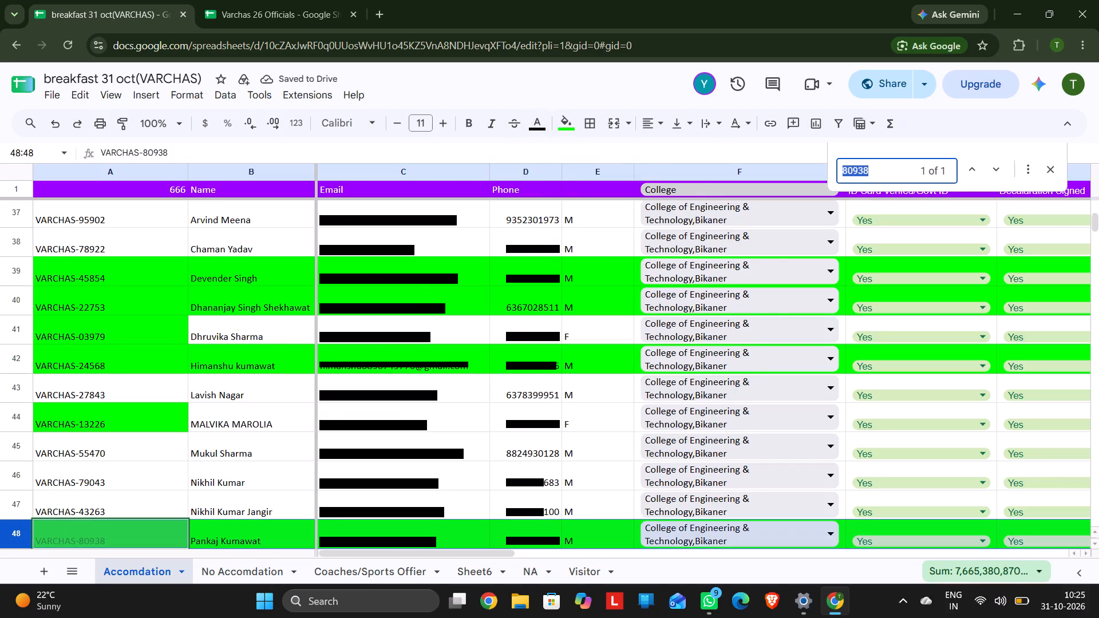
key("BackSpace")
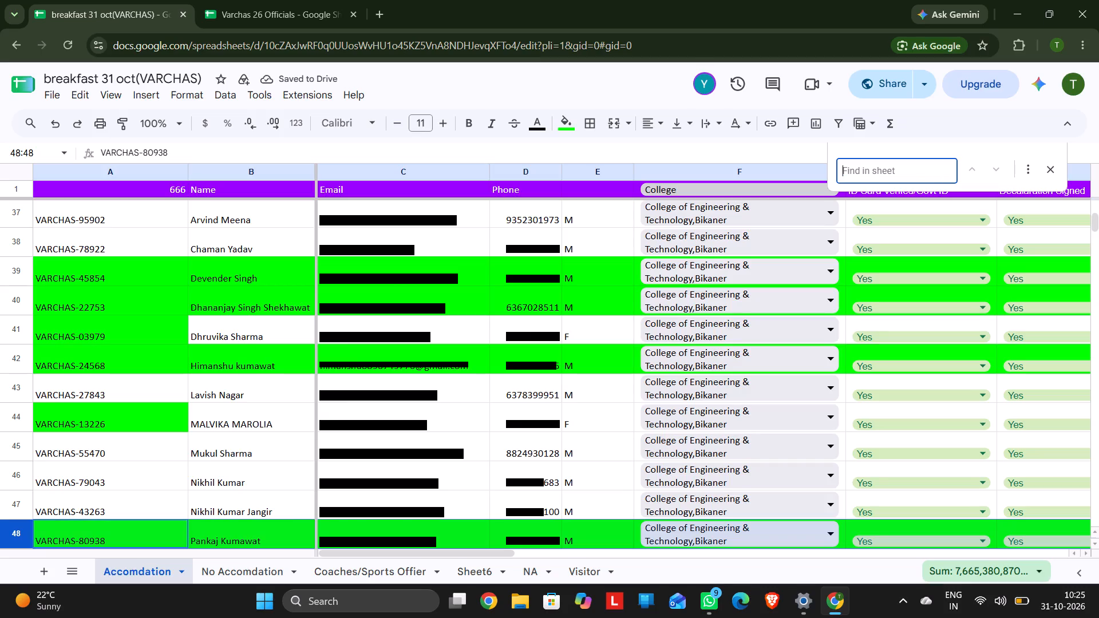
left_click(878, 163)
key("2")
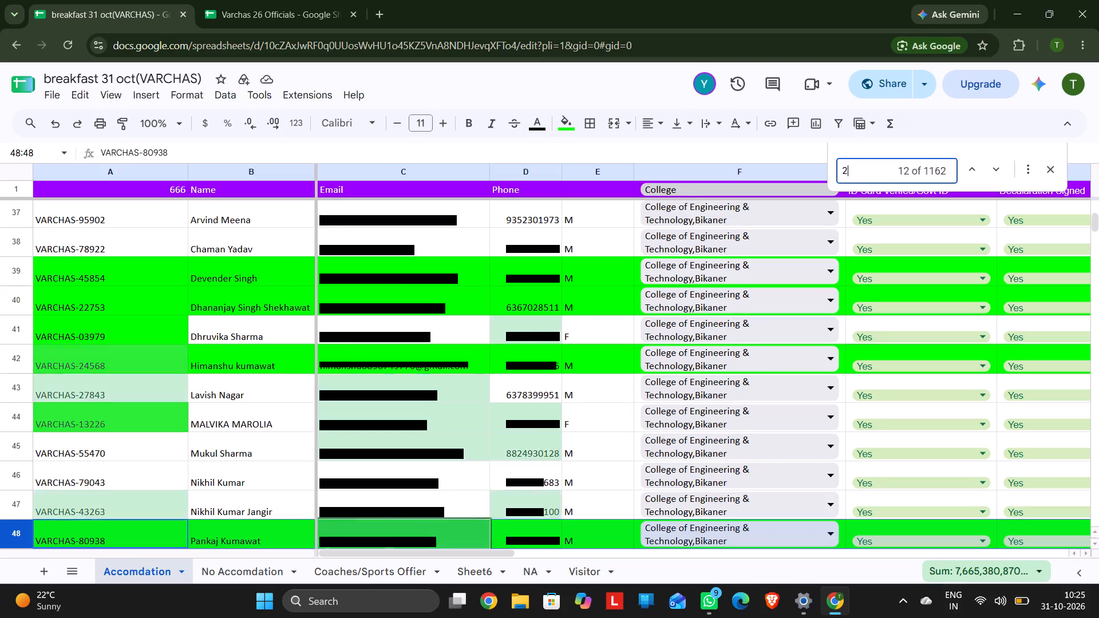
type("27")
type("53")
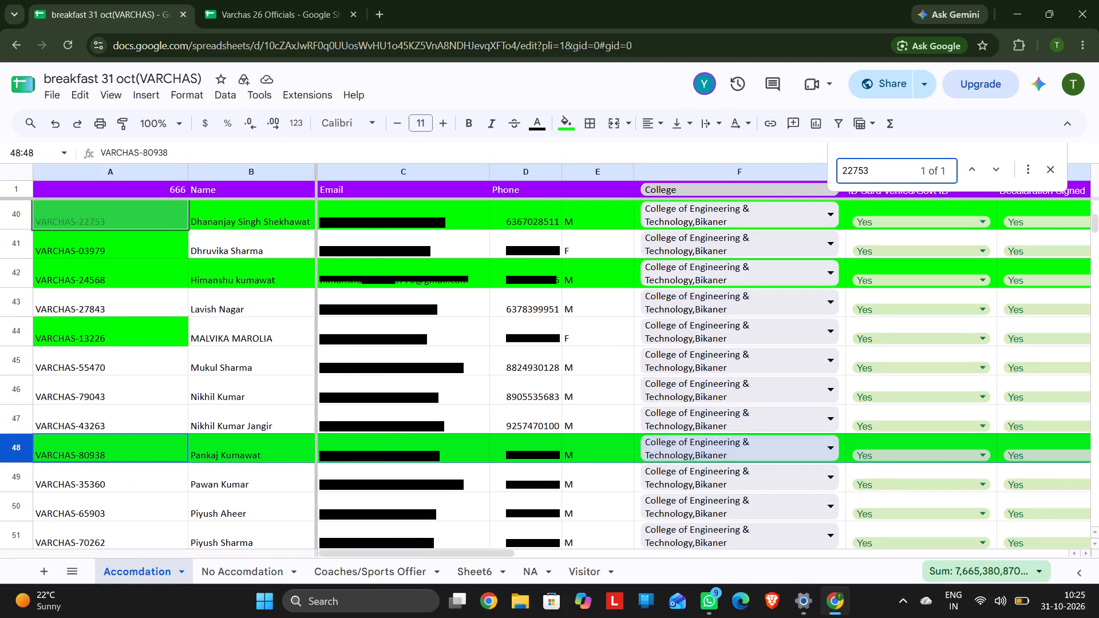
scroll(272, 370, "up", 1)
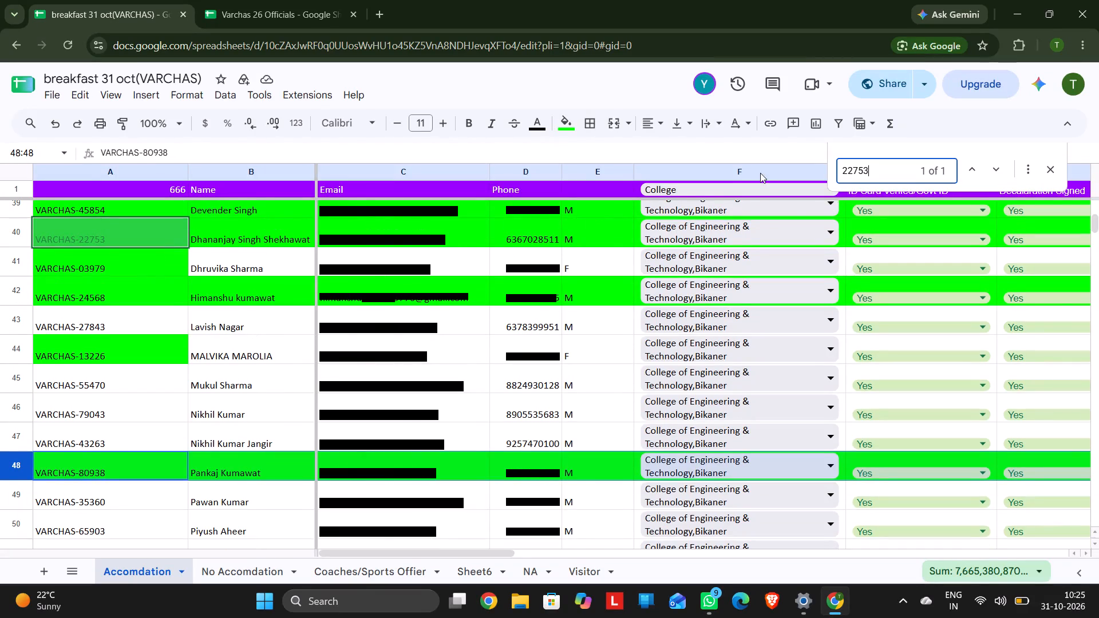
double_click(887, 171)
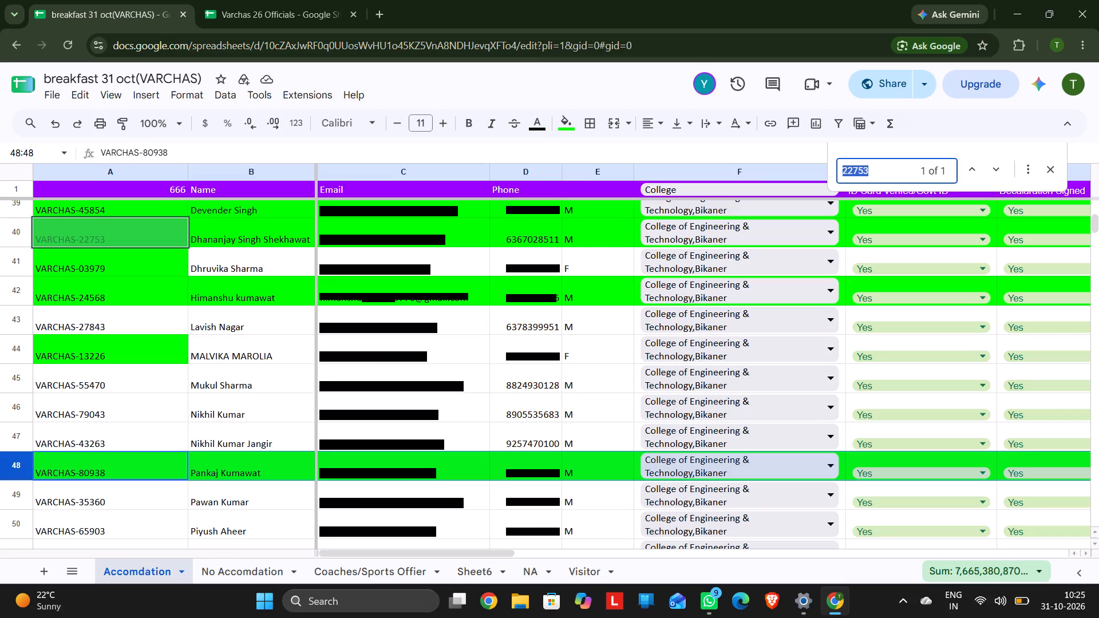
key("BackSpace")
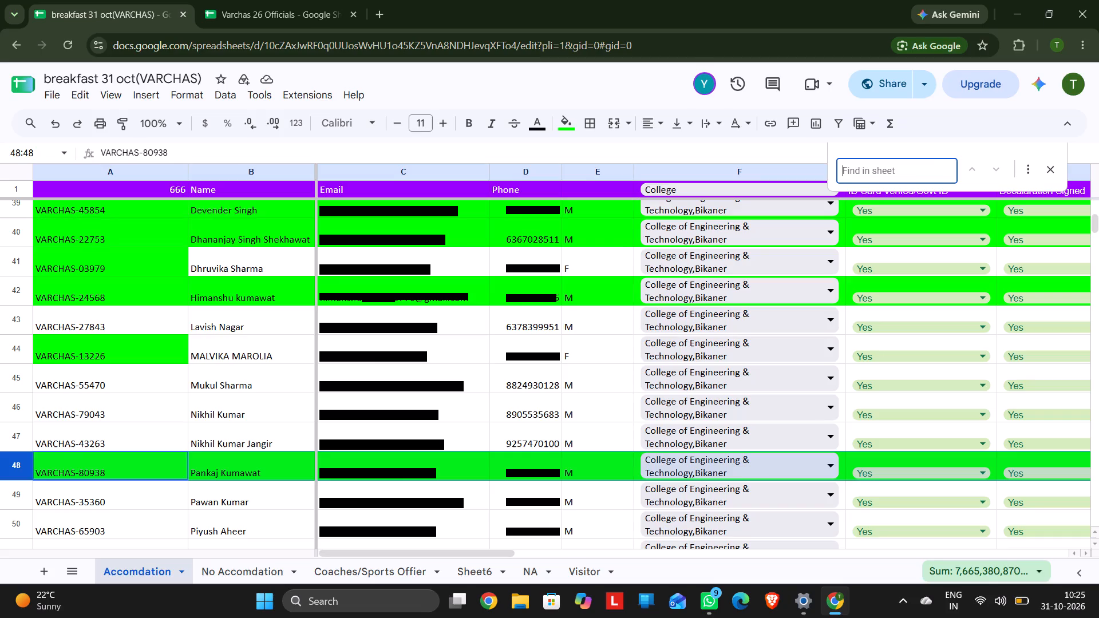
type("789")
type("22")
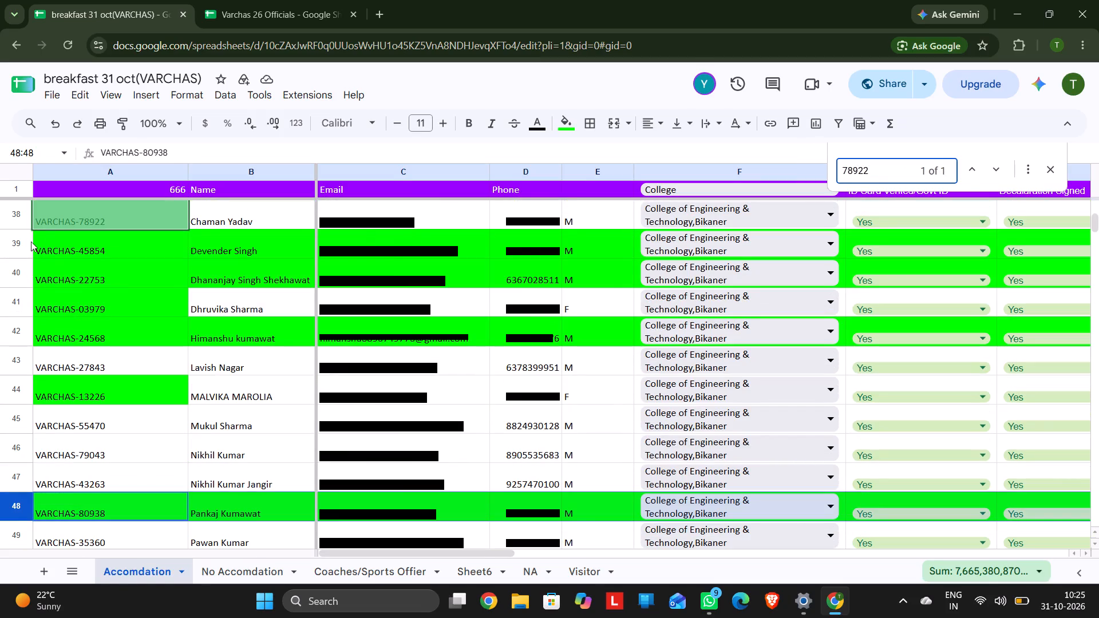
left_click(25, 219)
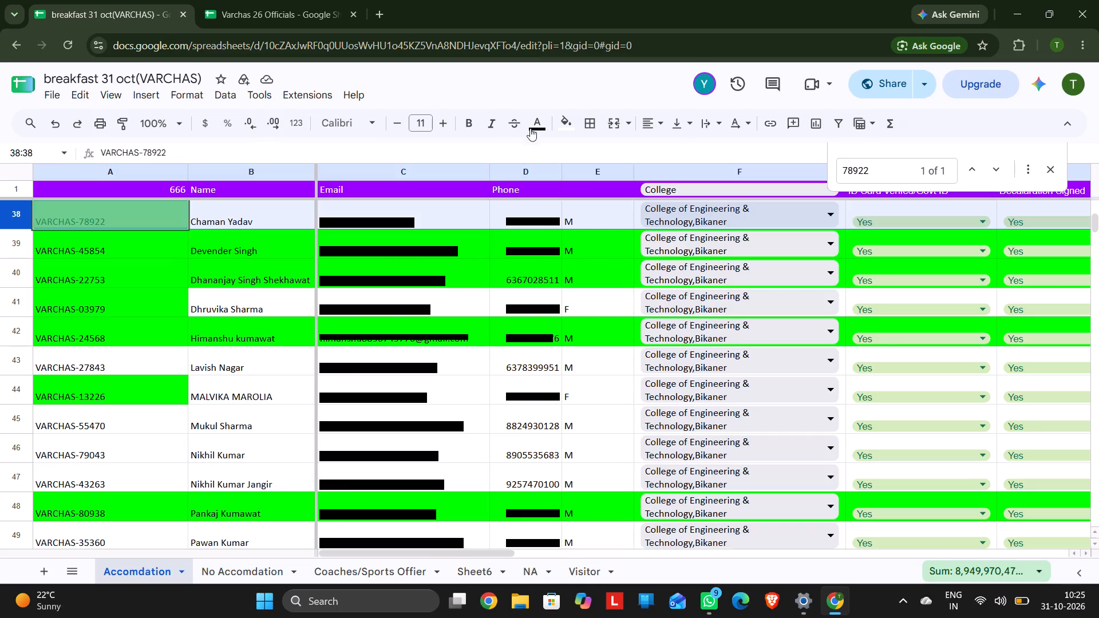
left_click(562, 129)
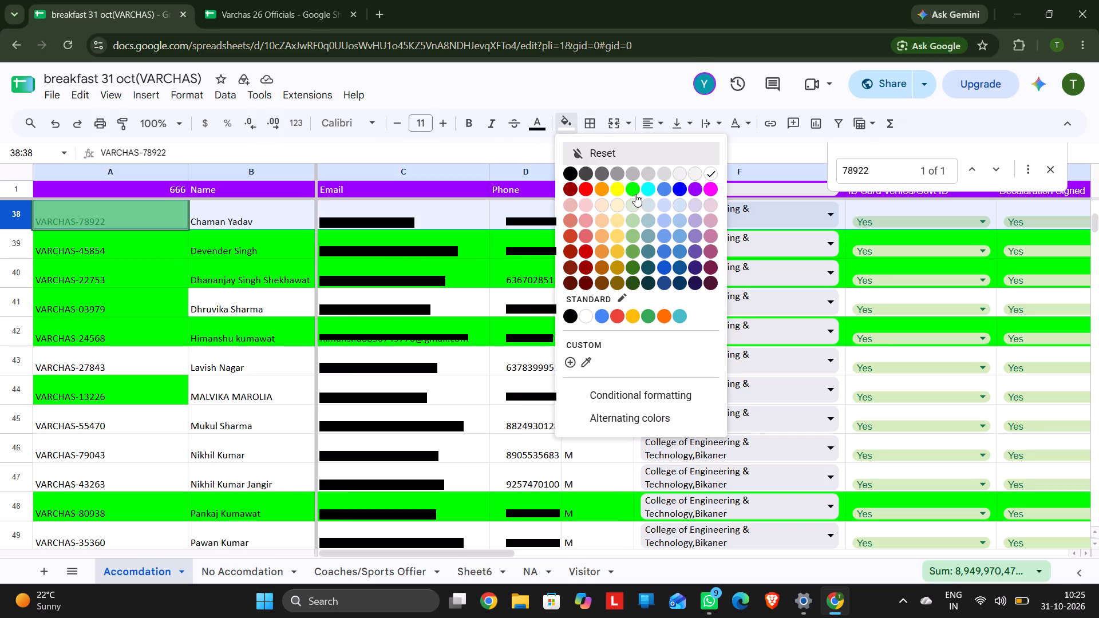
left_click(635, 194)
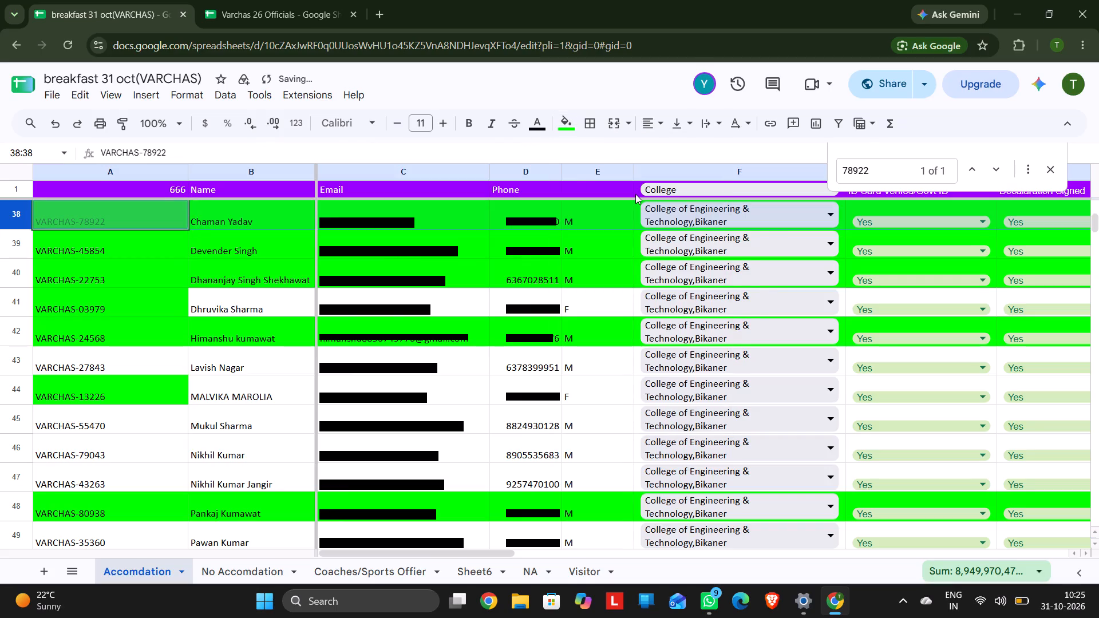
double_click(883, 173)
key("BackSpace")
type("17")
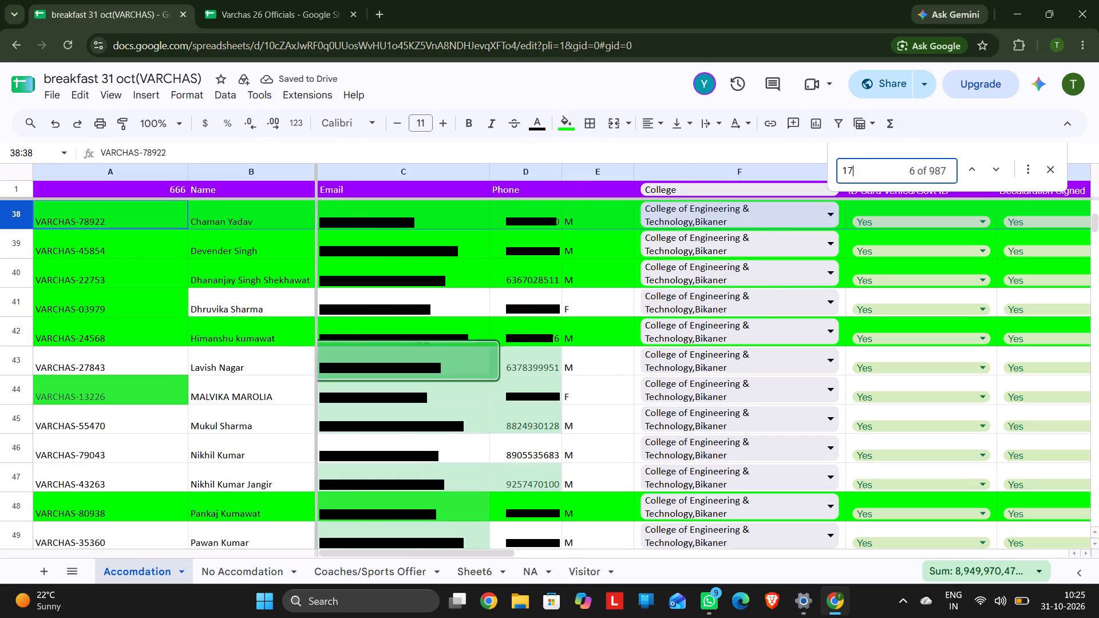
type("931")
left_click(15, 209)
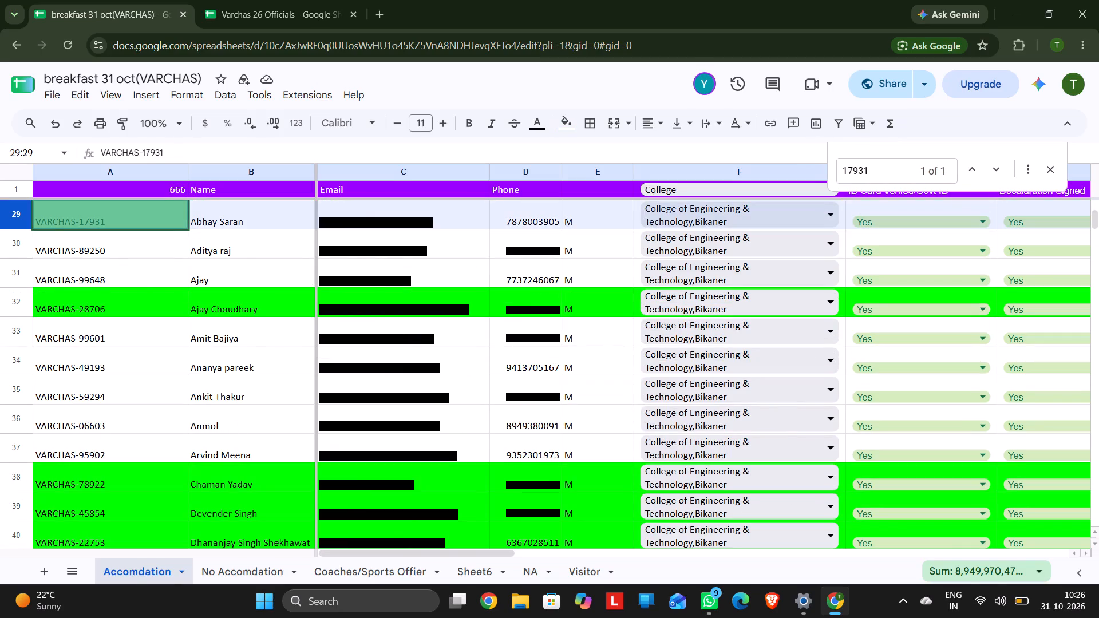
left_click(570, 132)
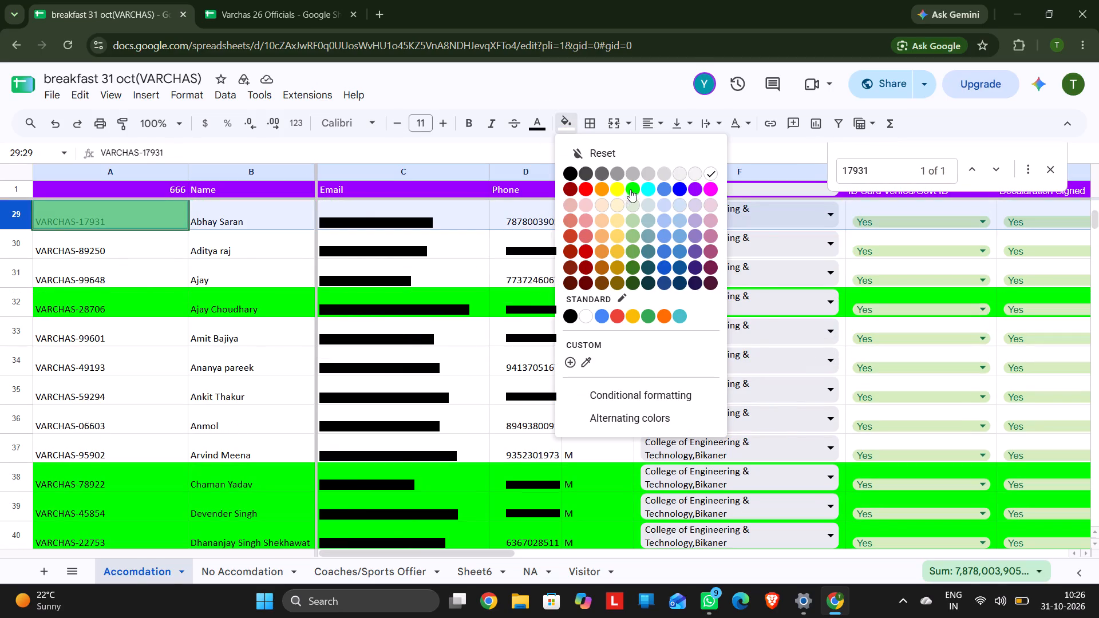
left_click(632, 188)
double_click(880, 176)
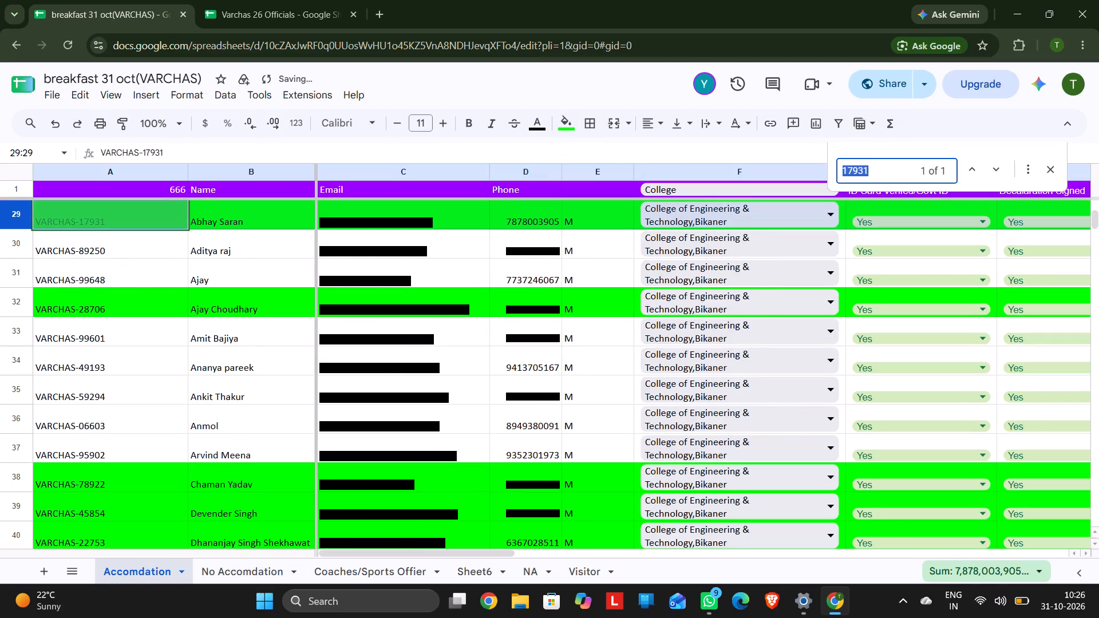
key("BackSpace")
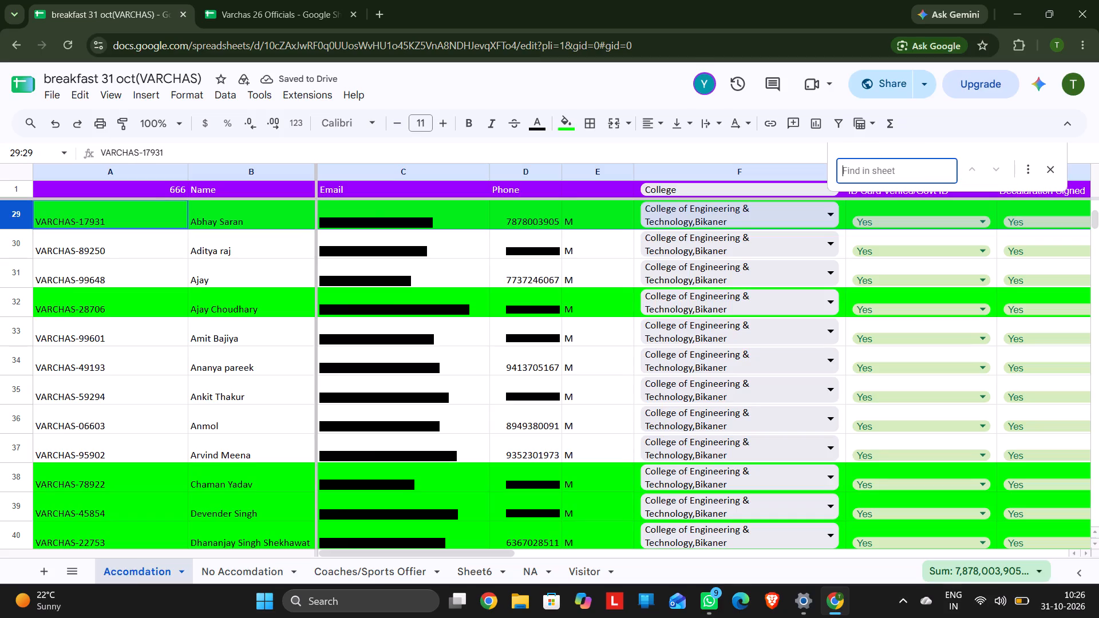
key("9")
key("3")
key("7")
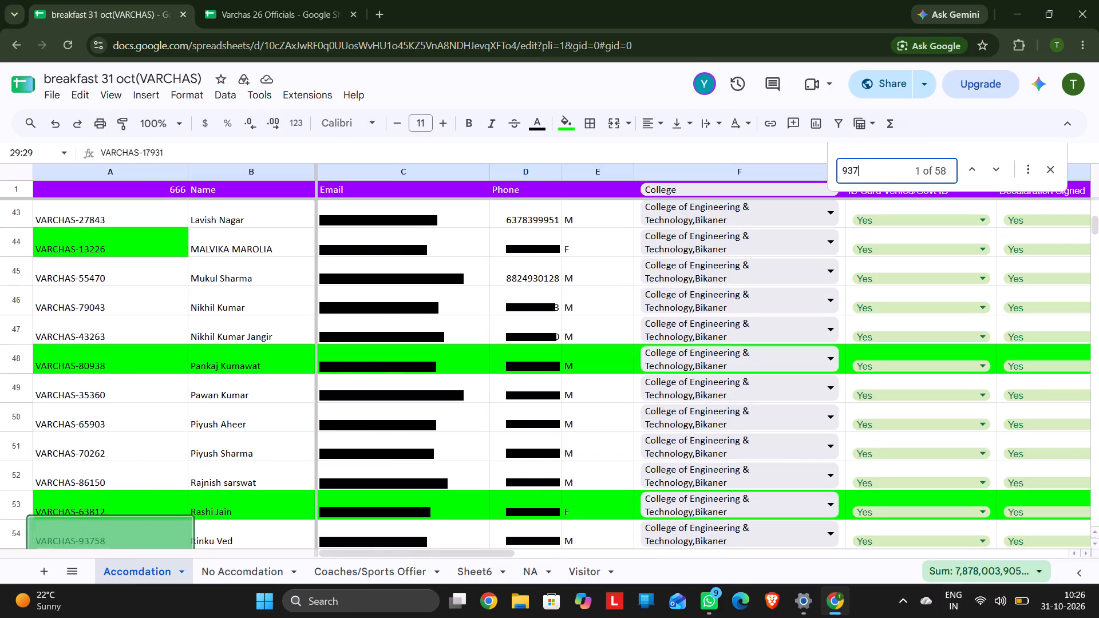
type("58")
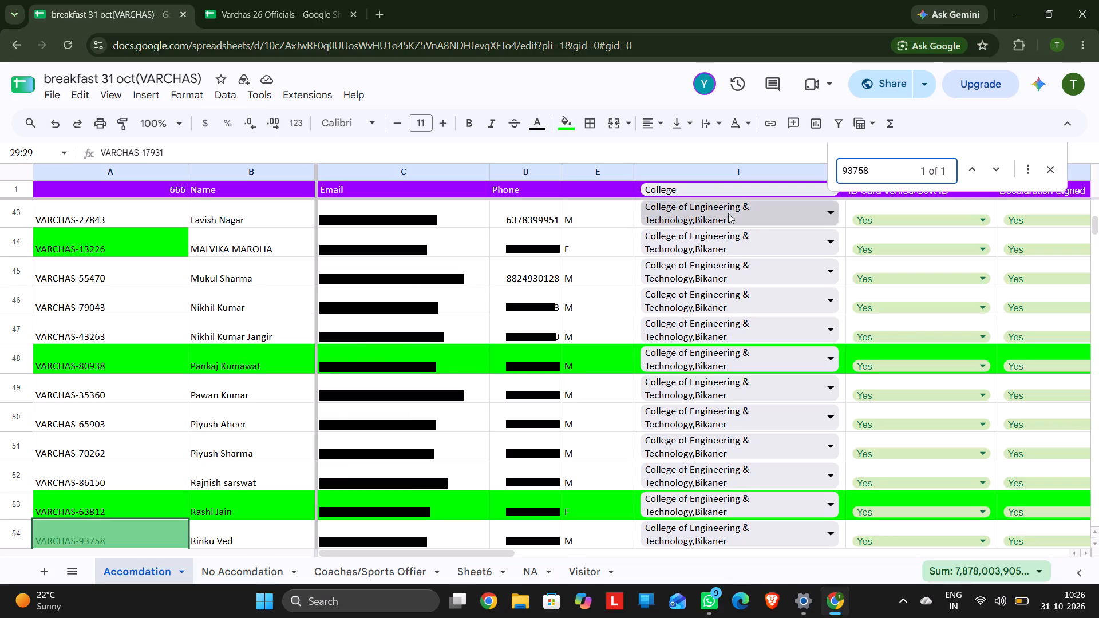
left_click(23, 538)
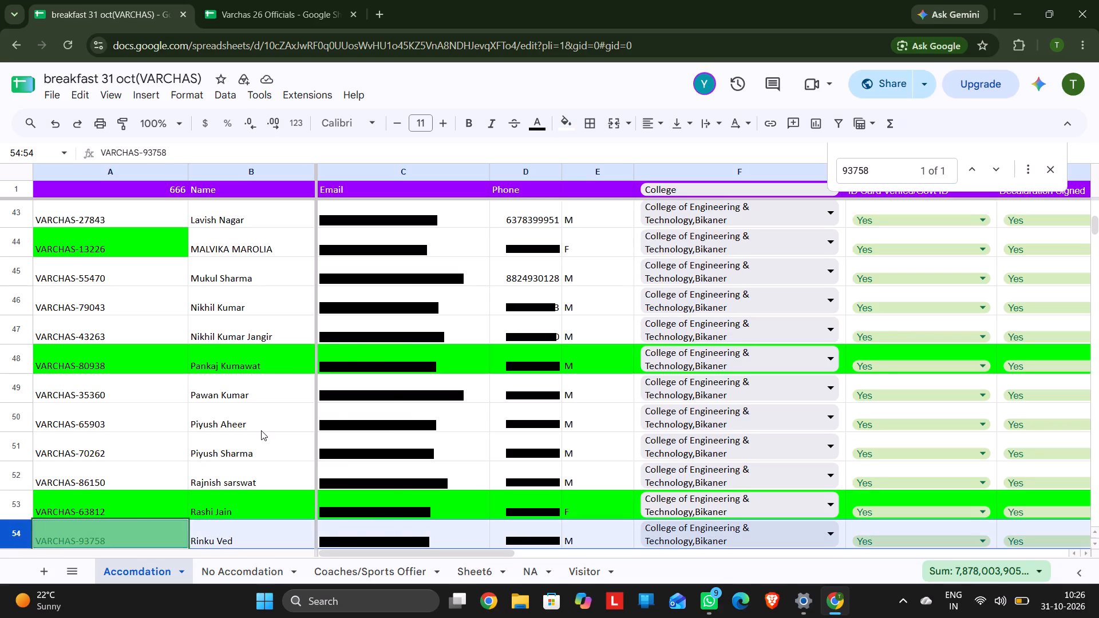
left_click(559, 121)
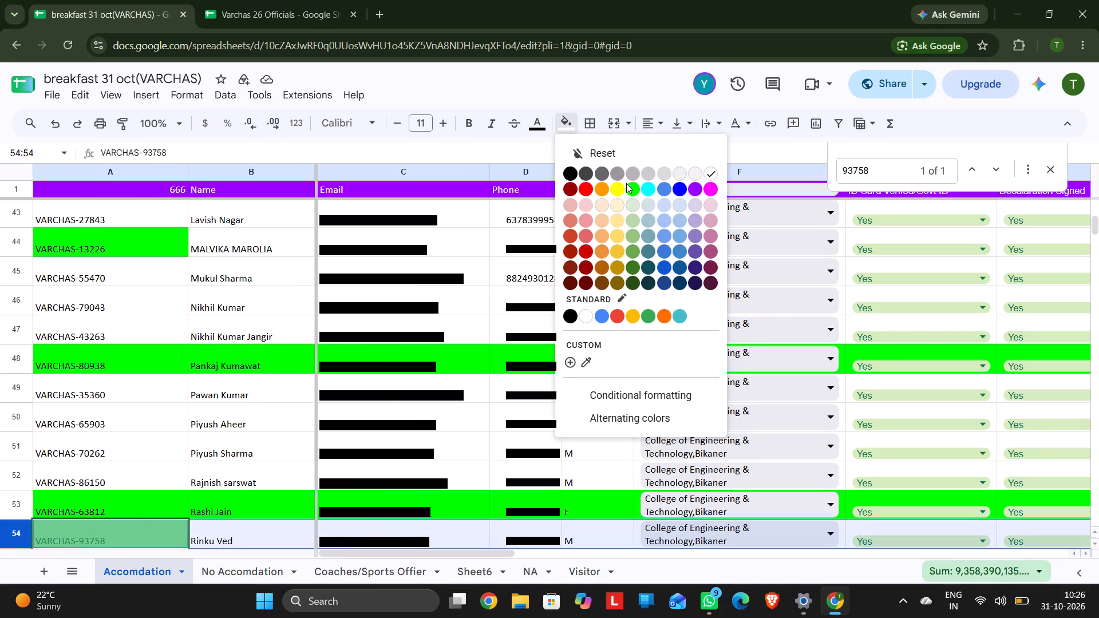
left_click(628, 185)
double_click(887, 172)
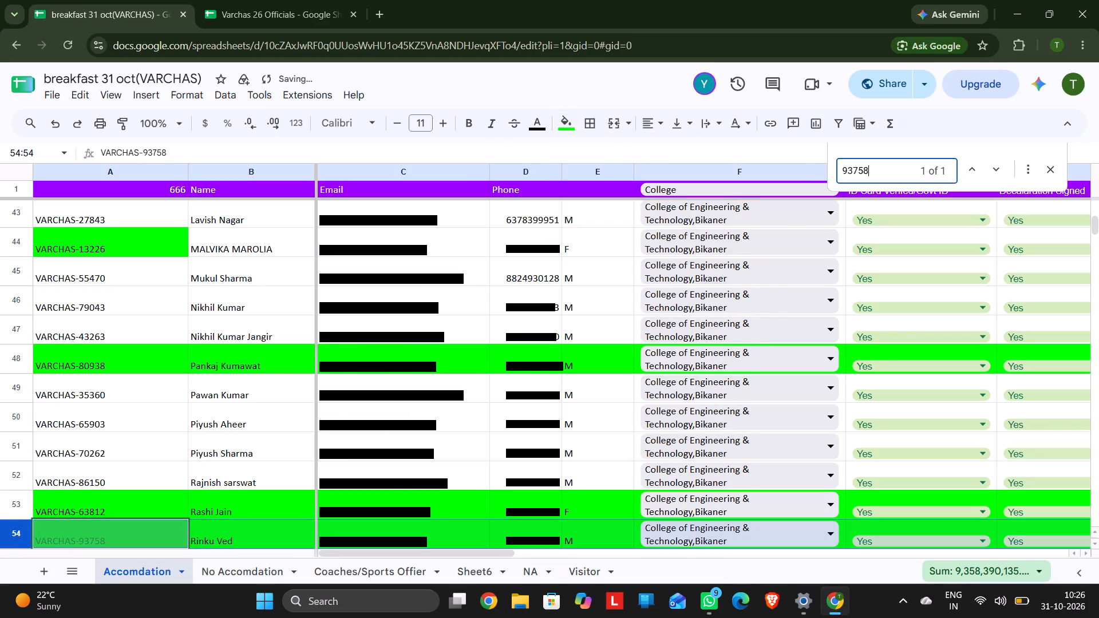
key("BackSpace")
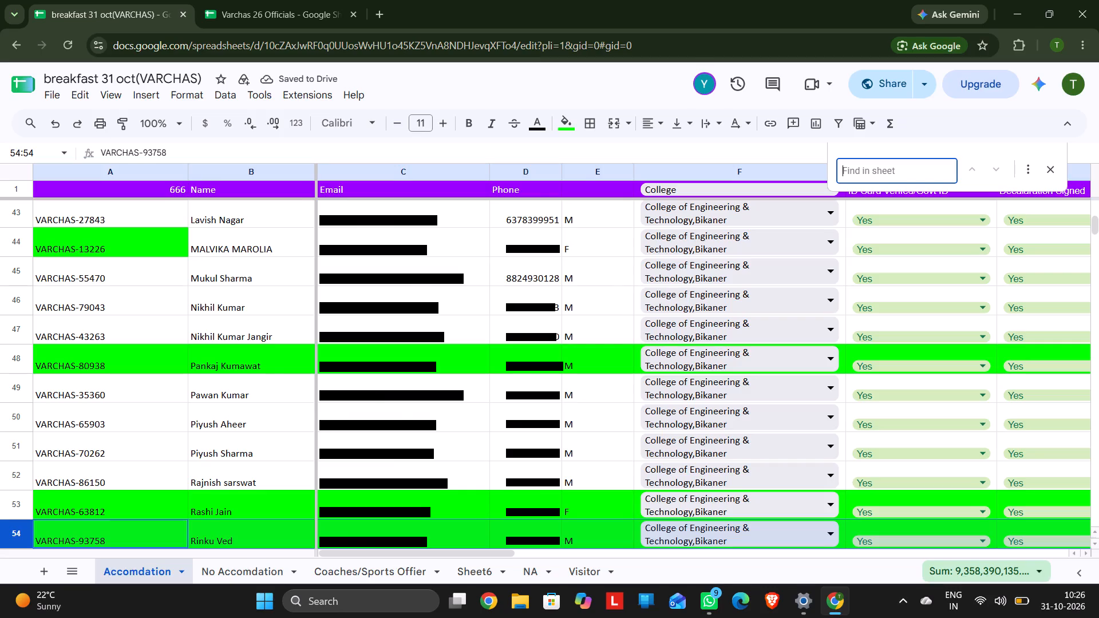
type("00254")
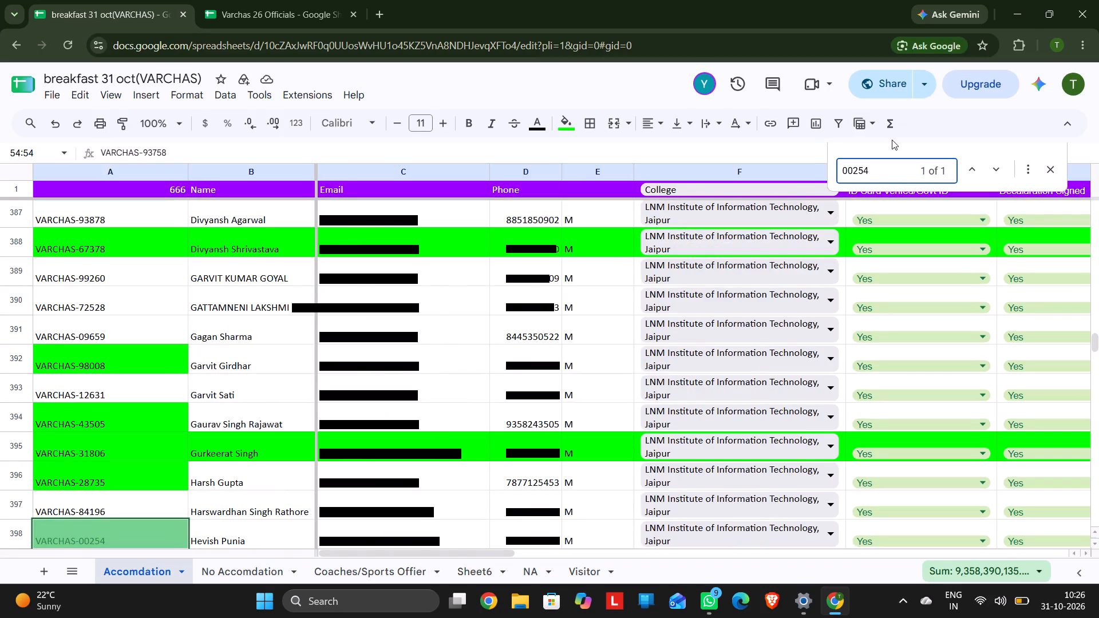
left_click(18, 530)
left_click(567, 122)
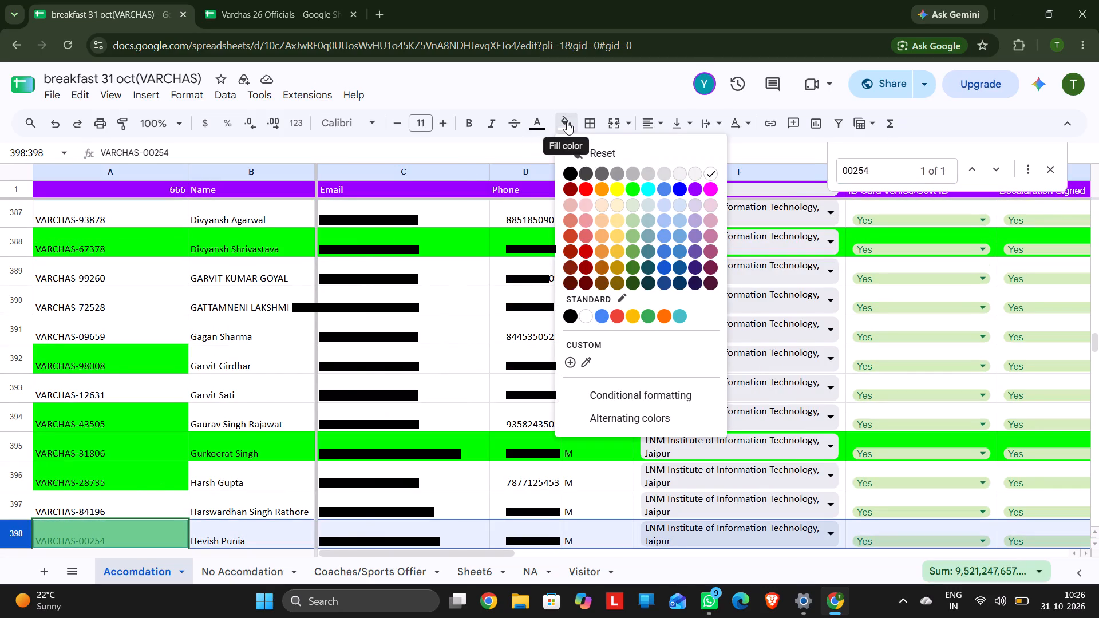
left_click(631, 192)
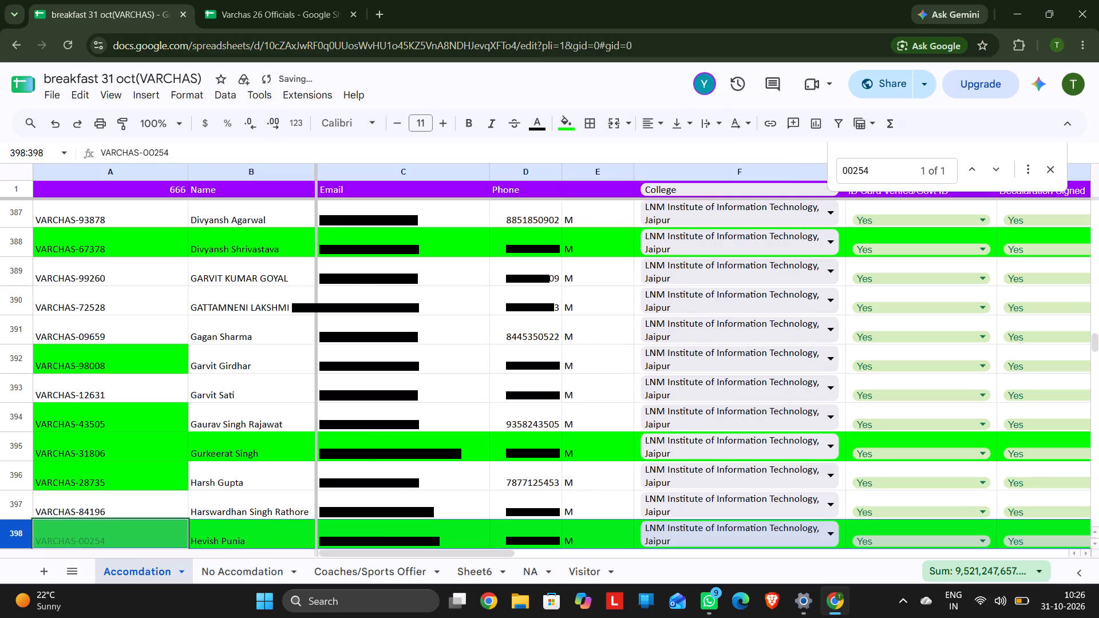
double_click(881, 175)
key("BackSpace")
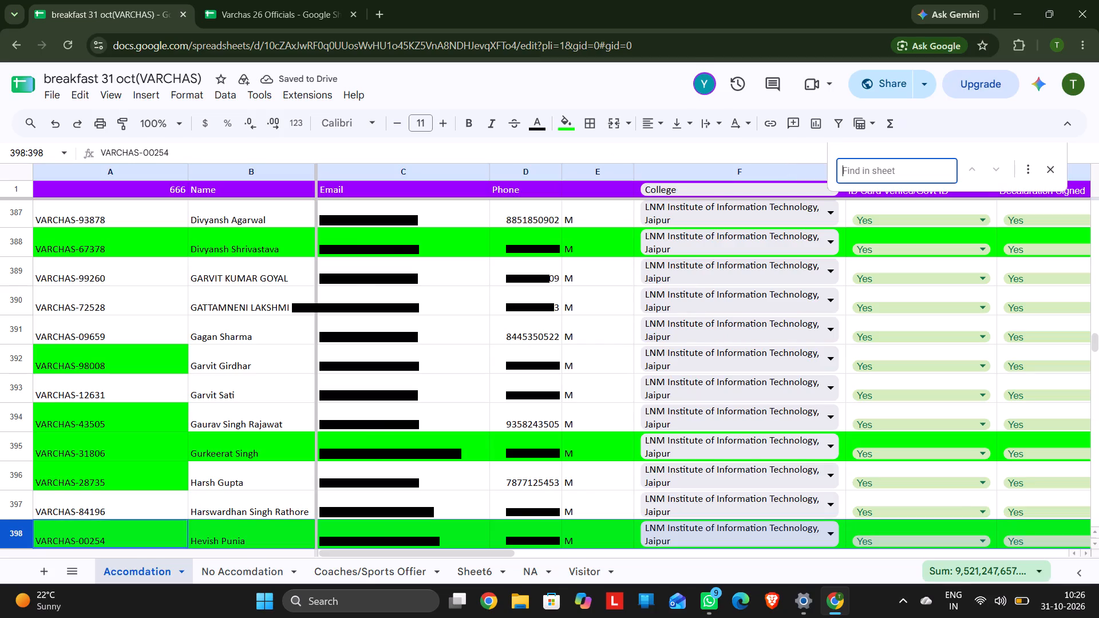
In Varchas 26 Officials, fill the row of Volleyball official number 1 bright green and return to the breakfast spreadsheet.
left_click(309, 2)
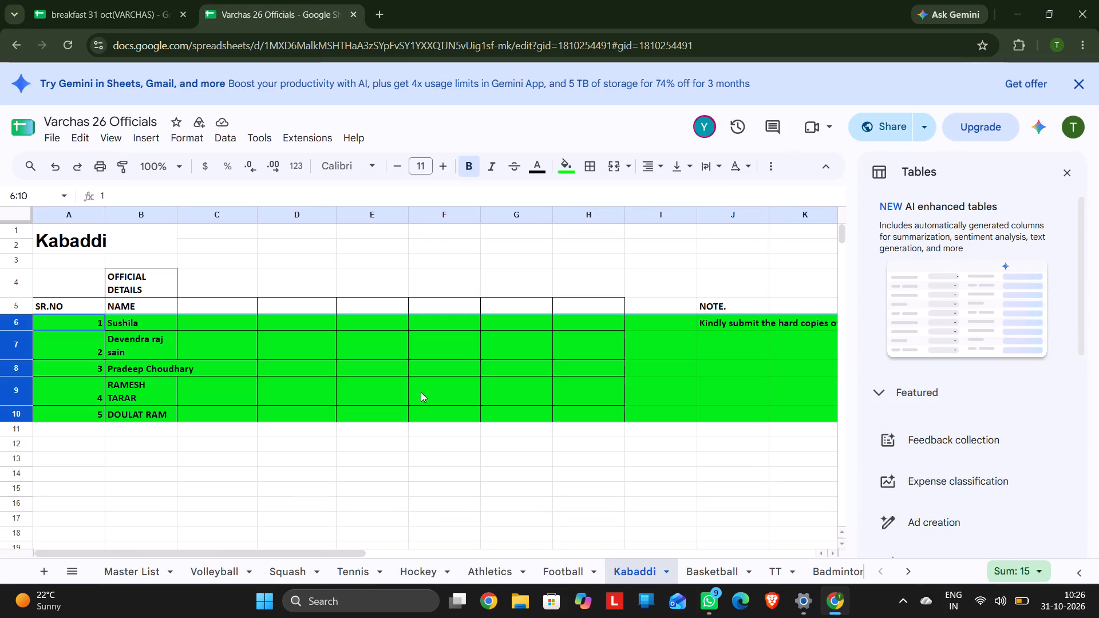
left_click(197, 568)
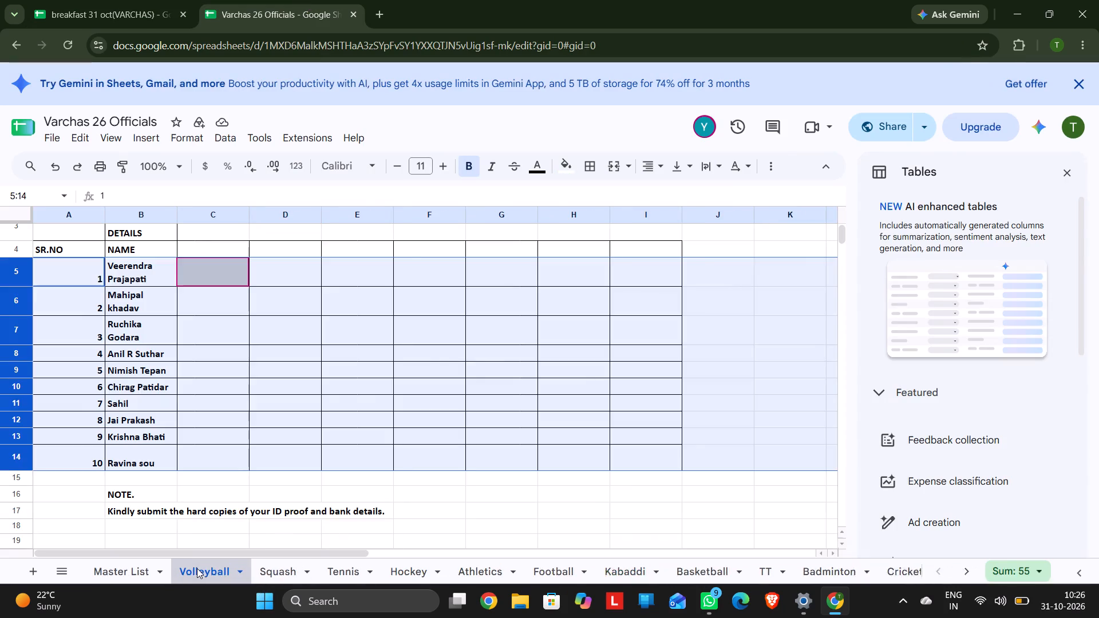
left_click(14, 272)
left_click(50, 496)
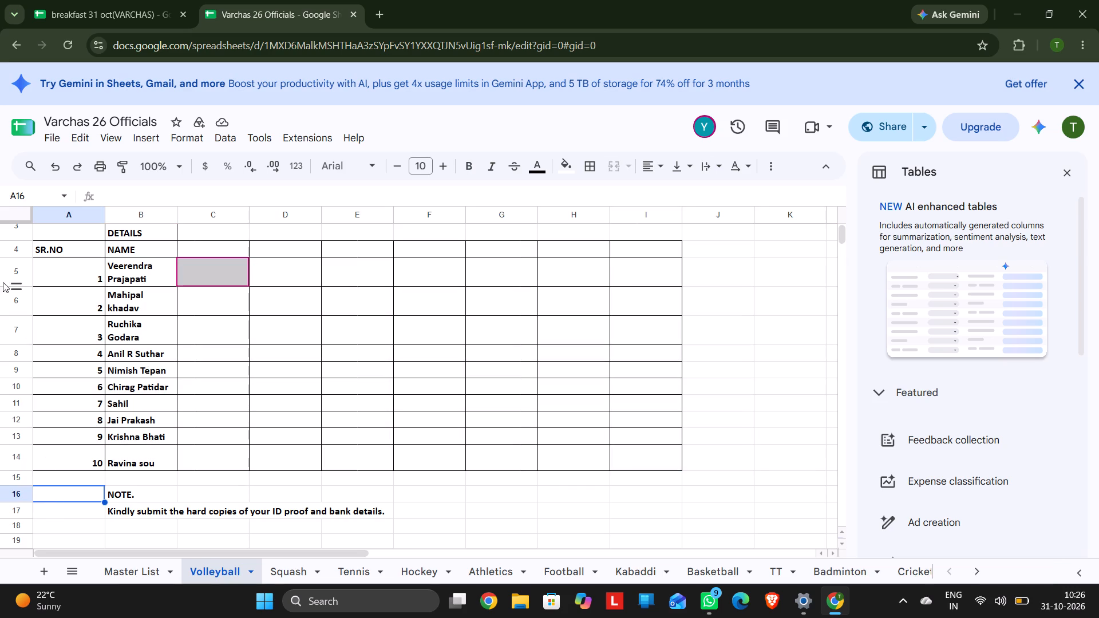
left_click(13, 271)
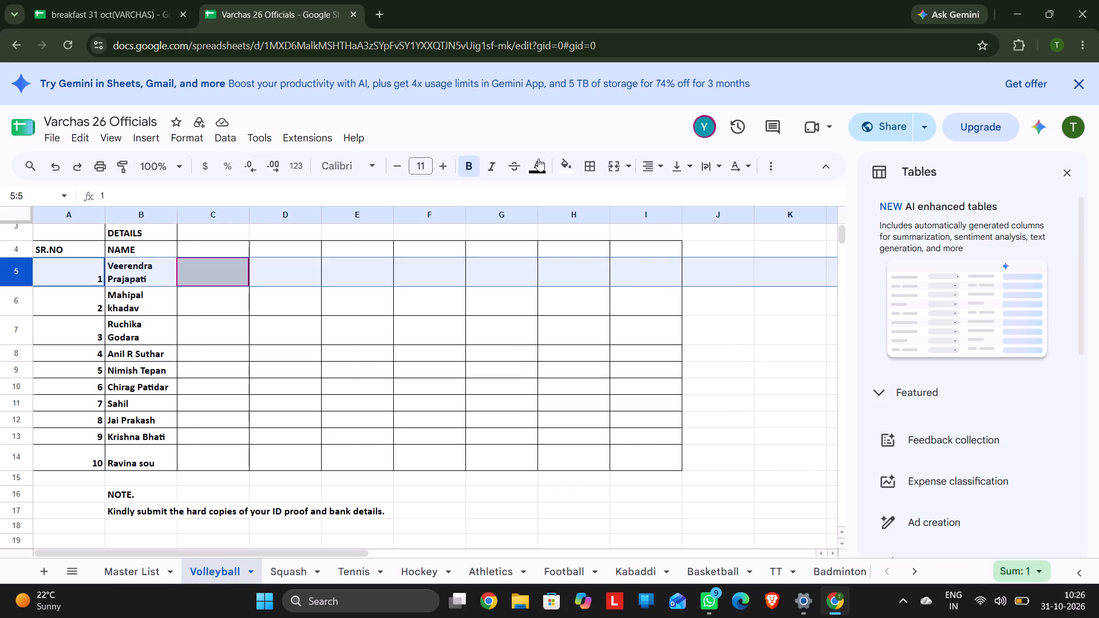
left_click(566, 157)
left_click(634, 232)
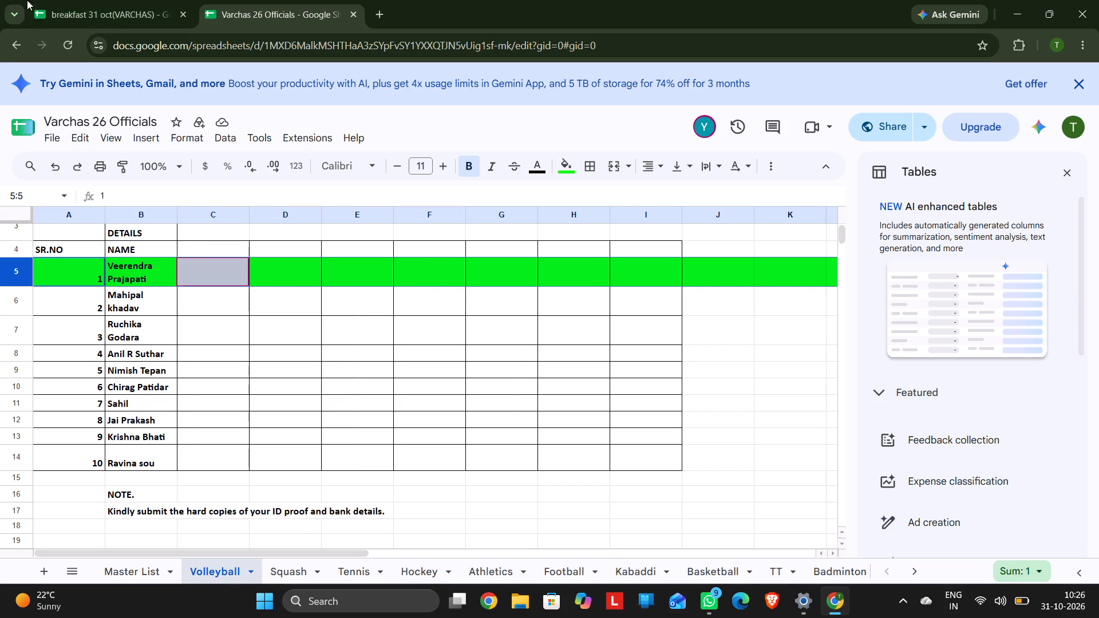
left_click(49, 6)
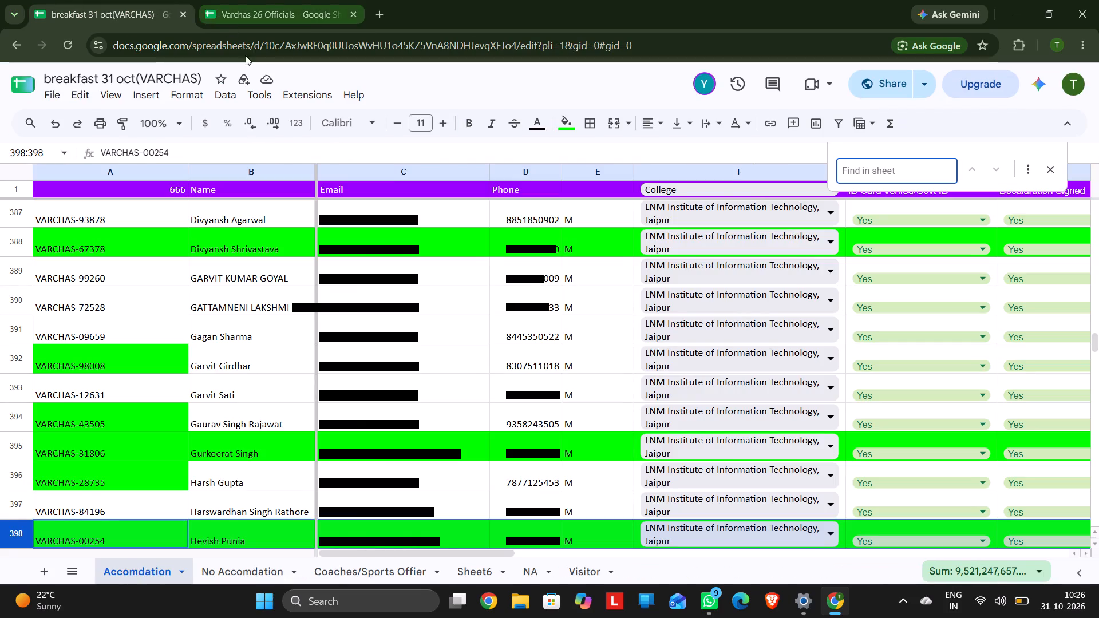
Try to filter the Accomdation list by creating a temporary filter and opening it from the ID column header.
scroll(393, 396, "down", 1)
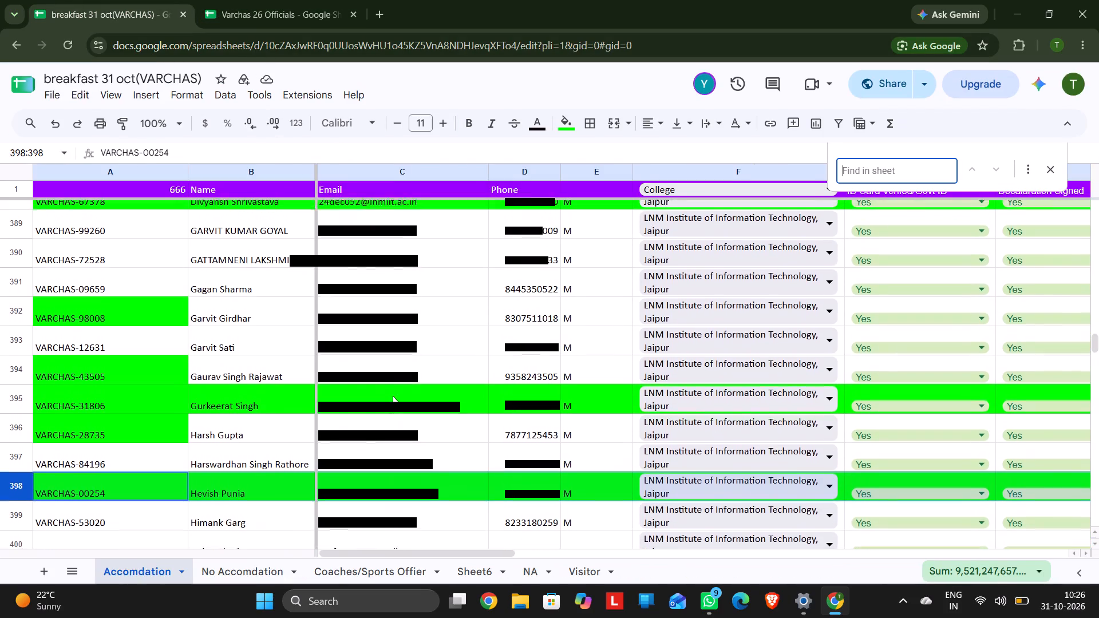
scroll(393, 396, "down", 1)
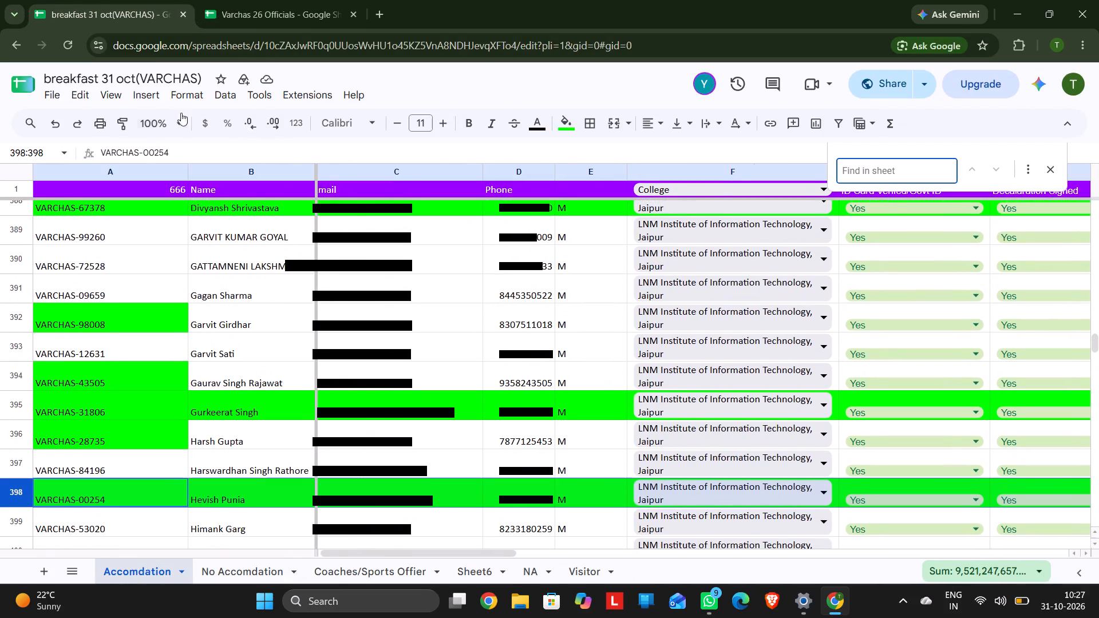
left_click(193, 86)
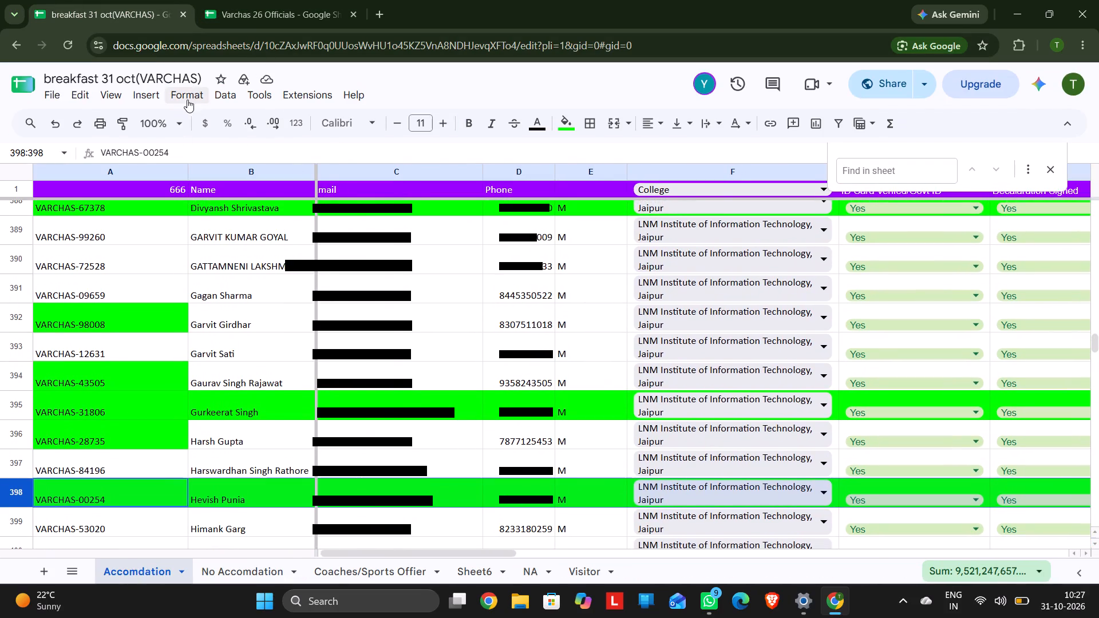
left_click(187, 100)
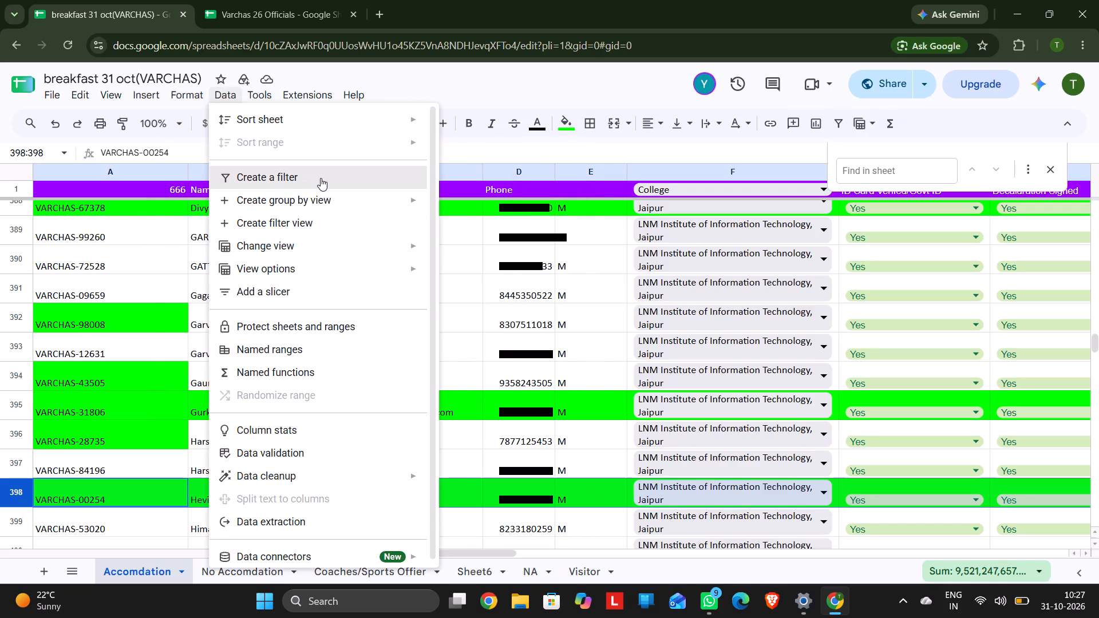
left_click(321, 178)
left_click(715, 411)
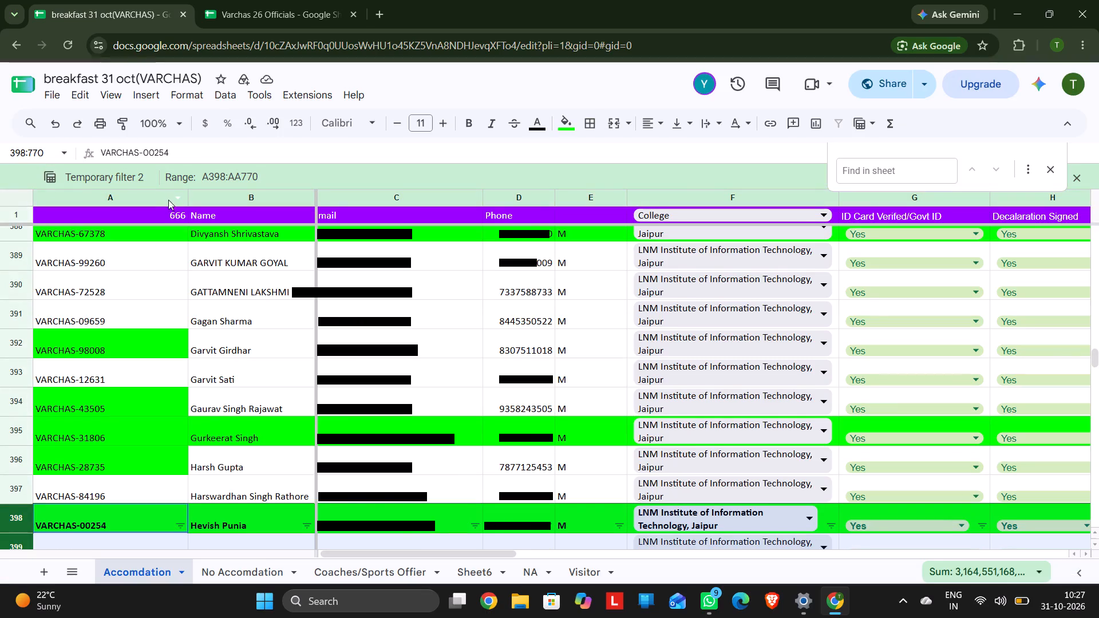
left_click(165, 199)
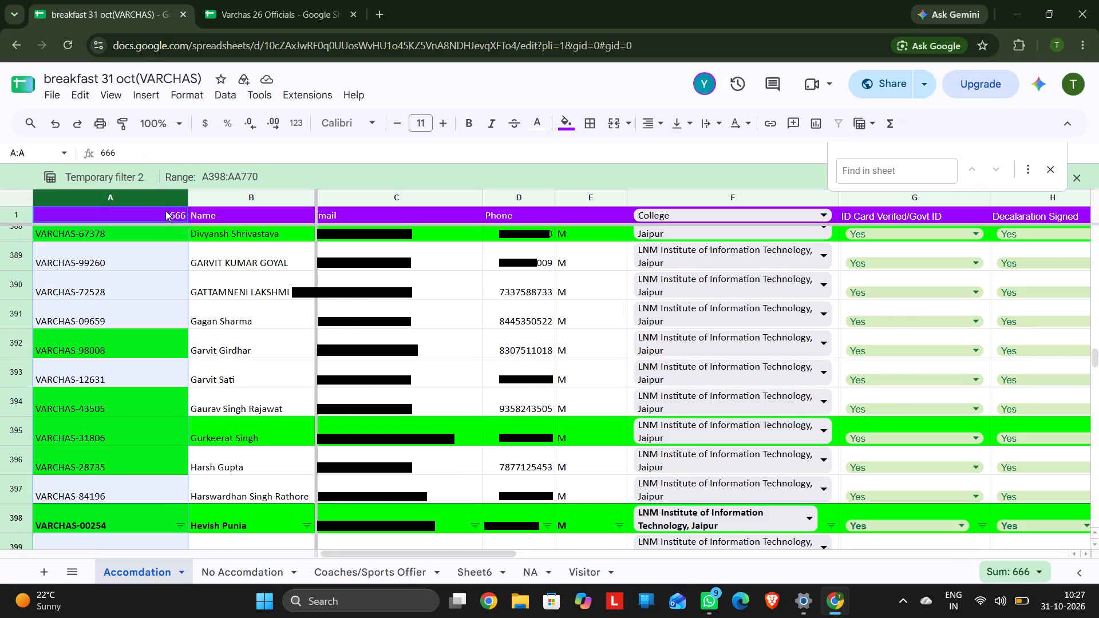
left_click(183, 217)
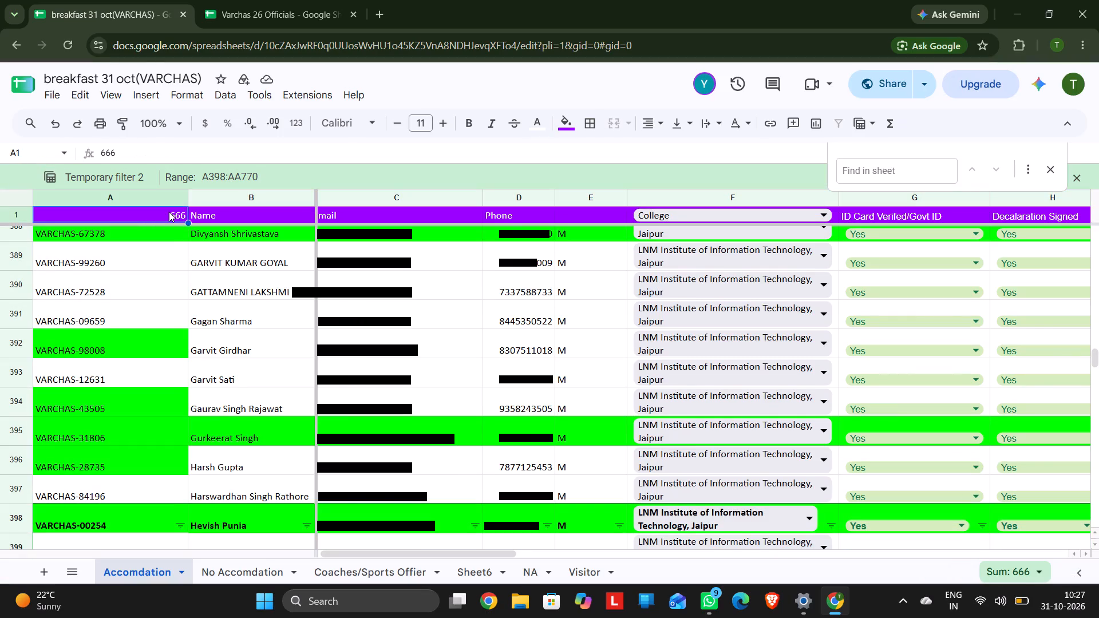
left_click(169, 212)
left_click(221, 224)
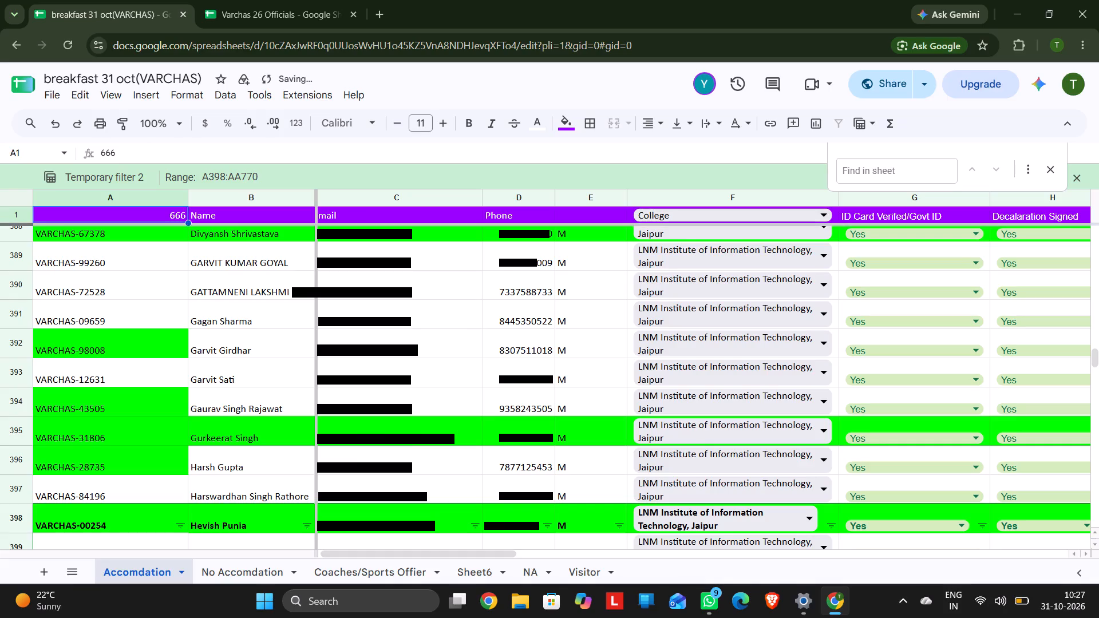
Close the sheet search and exit the temporary filter on the Accomdation list without saving the view.
scroll(135, 219, "up", 20)
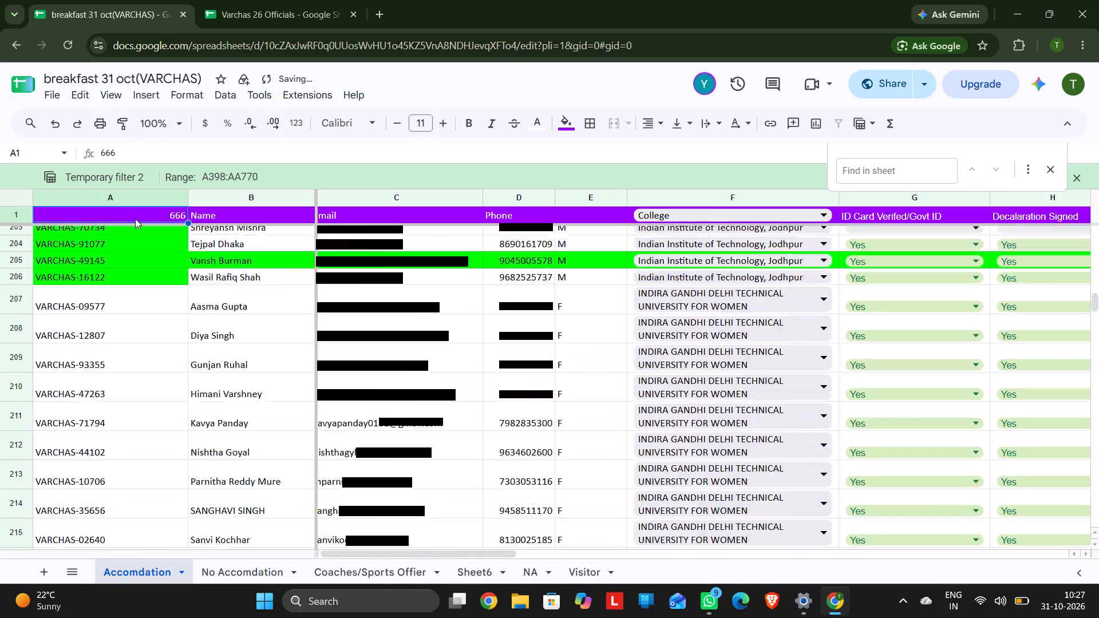
scroll(135, 219, "up", 9)
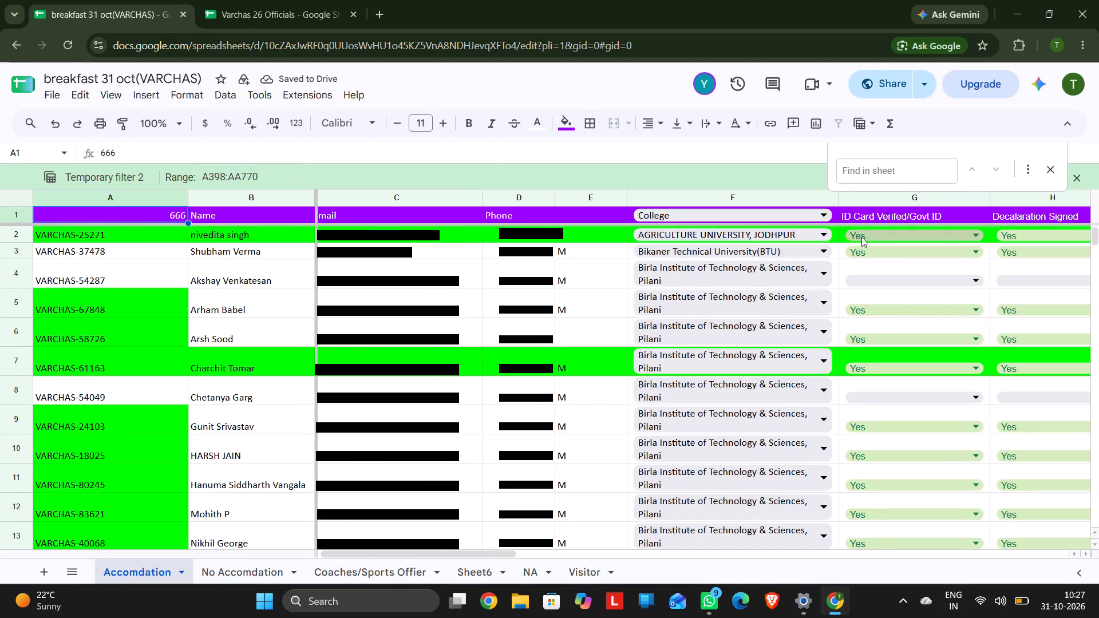
left_click(1047, 167)
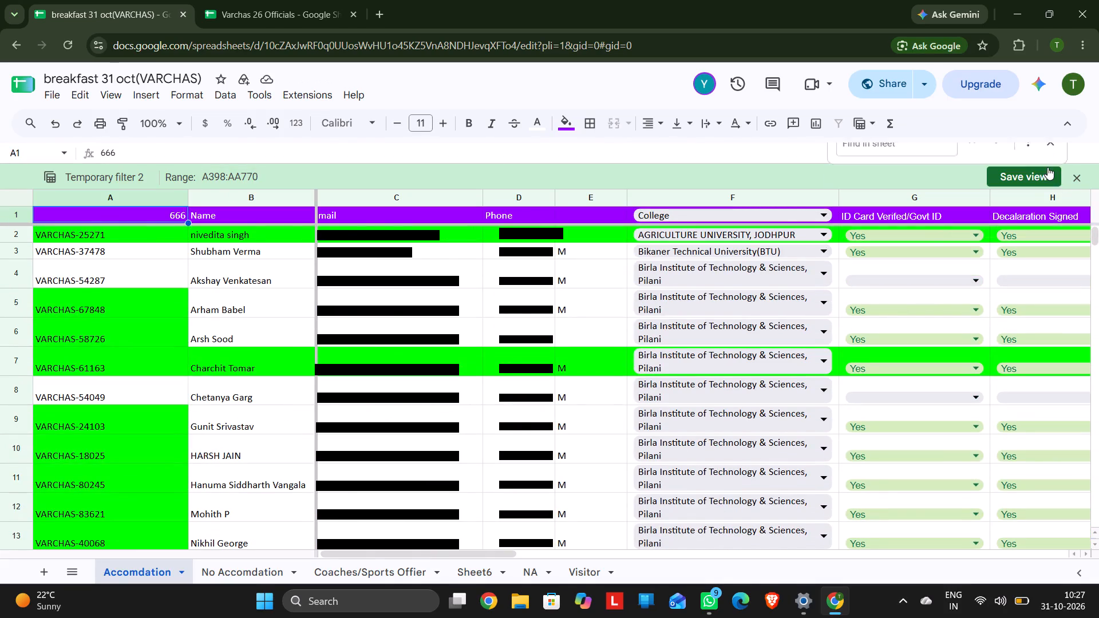
left_click(1081, 181)
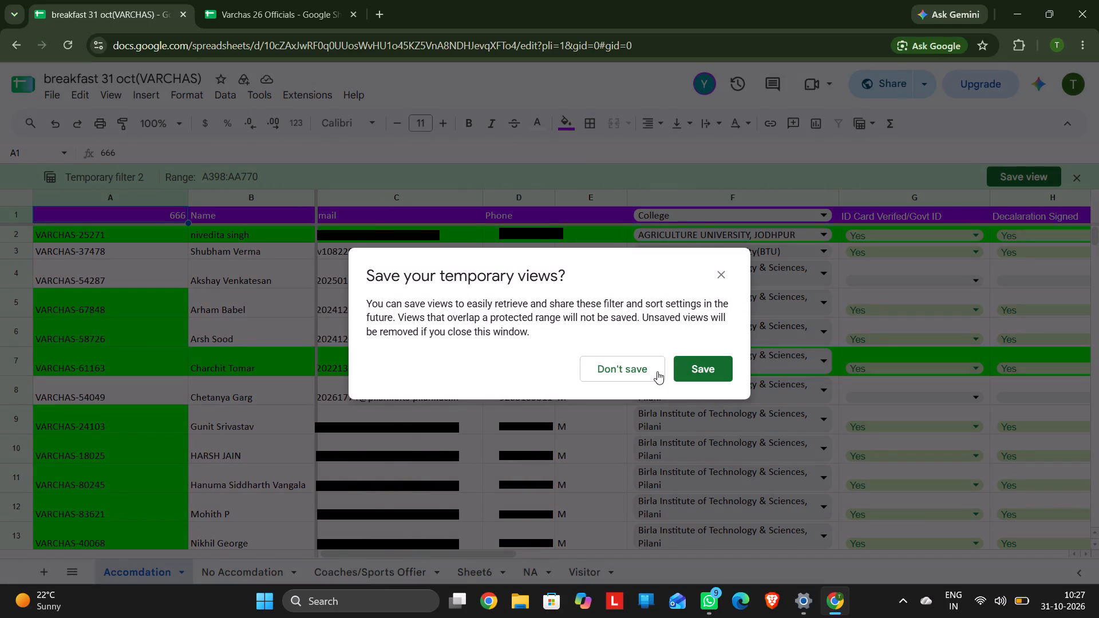
left_click(636, 374)
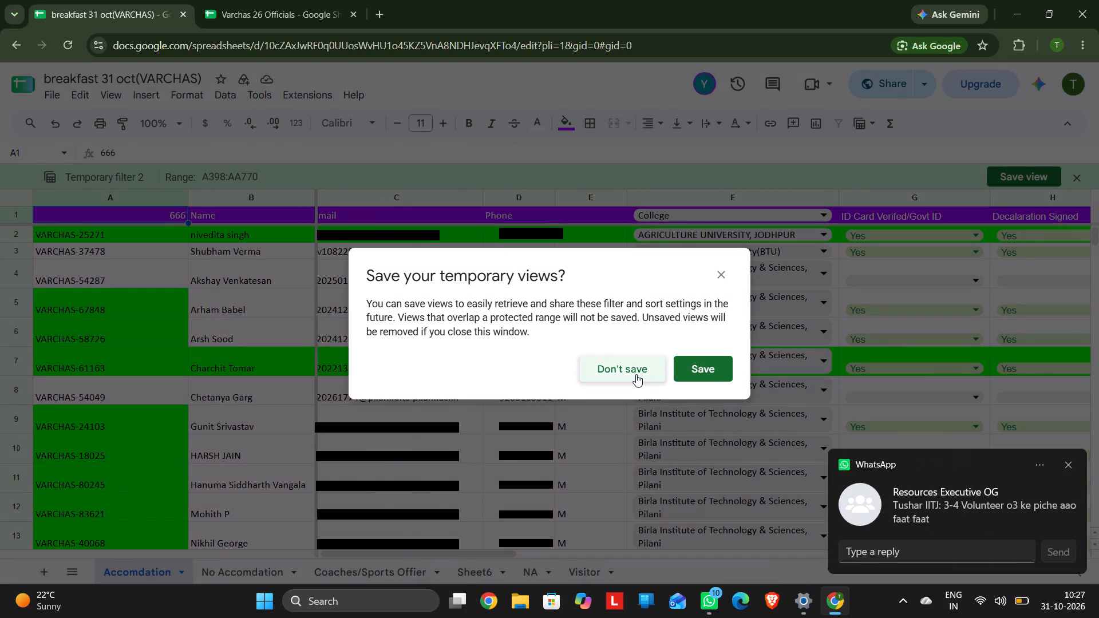
Replace the content of header cell A1 in the Accomdation sheet with ID.
scroll(568, 423, "up", 2)
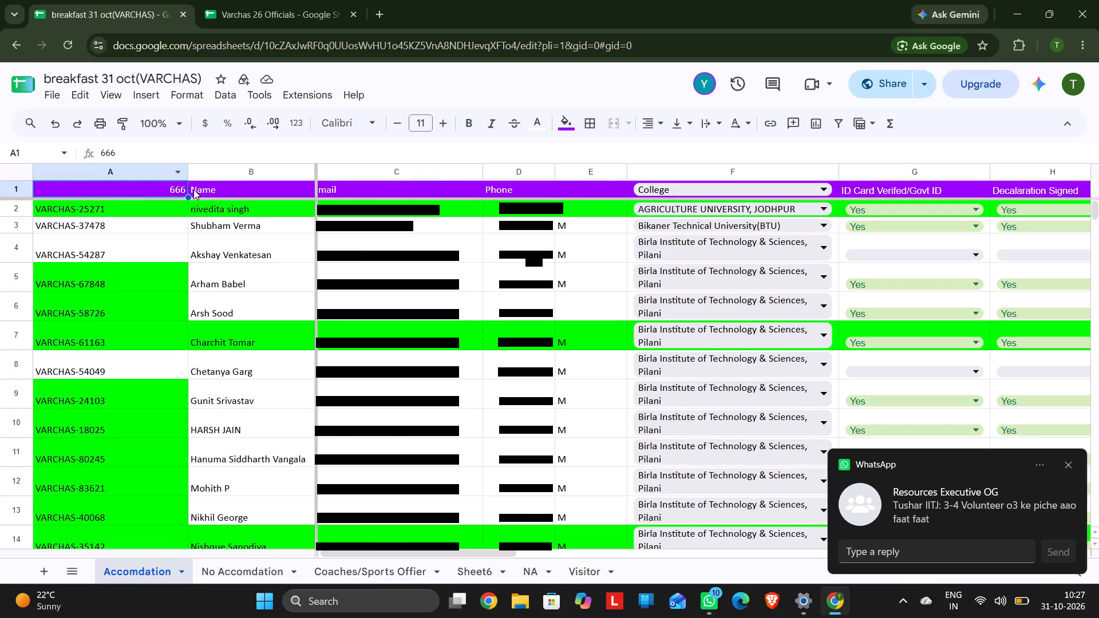
double_click(177, 189)
left_click(177, 189)
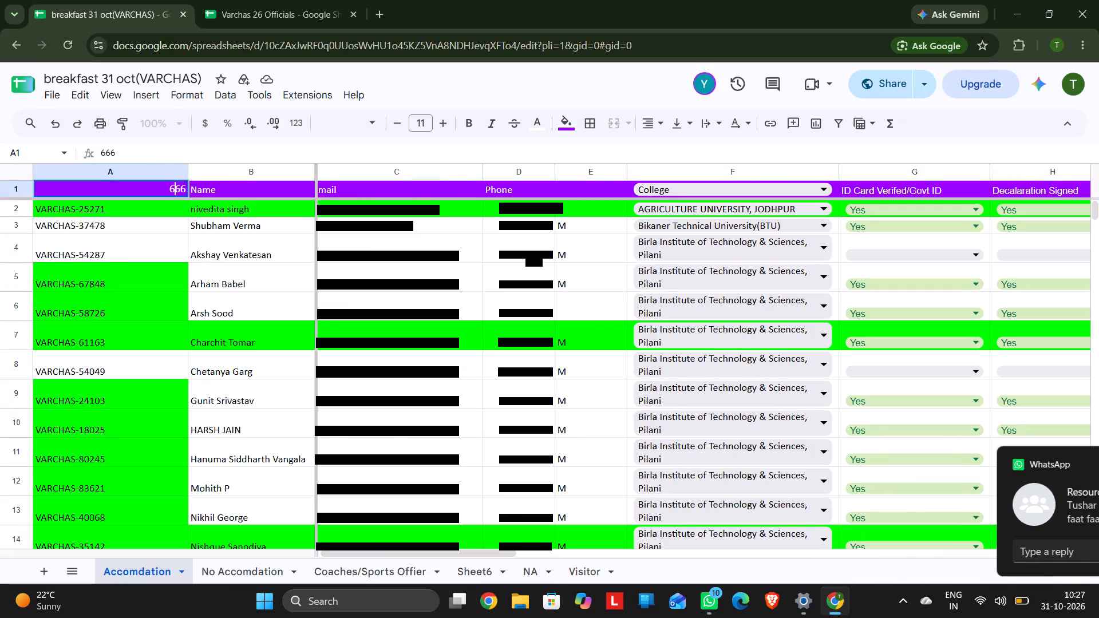
key("Right")
key("Right")
key("Right")
key("BackSpace")
key("BackSpace")
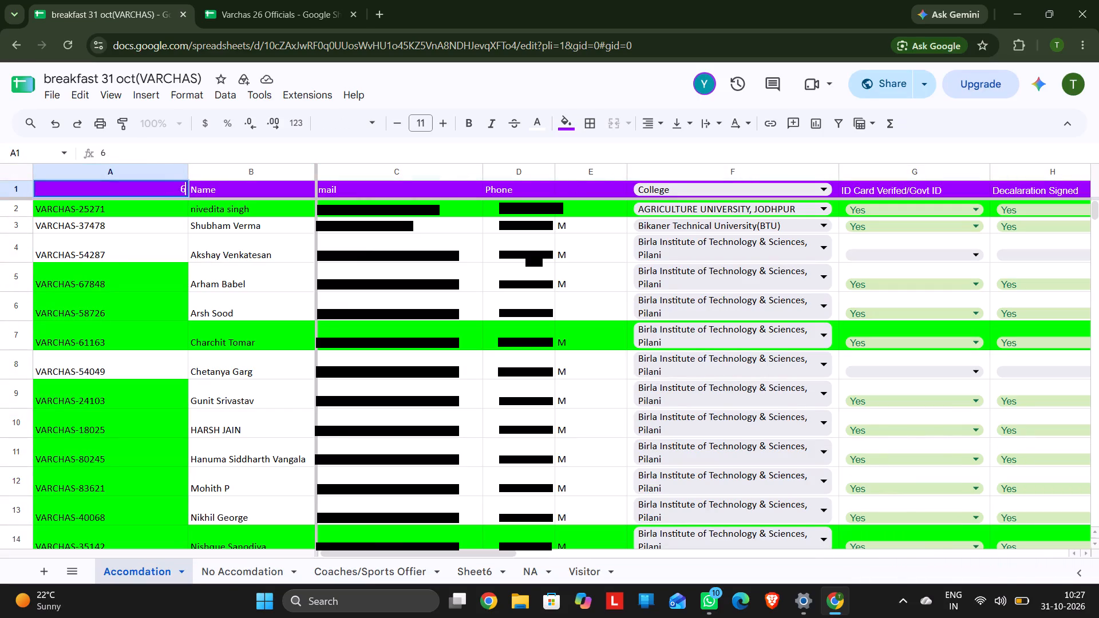
key("BackSpace")
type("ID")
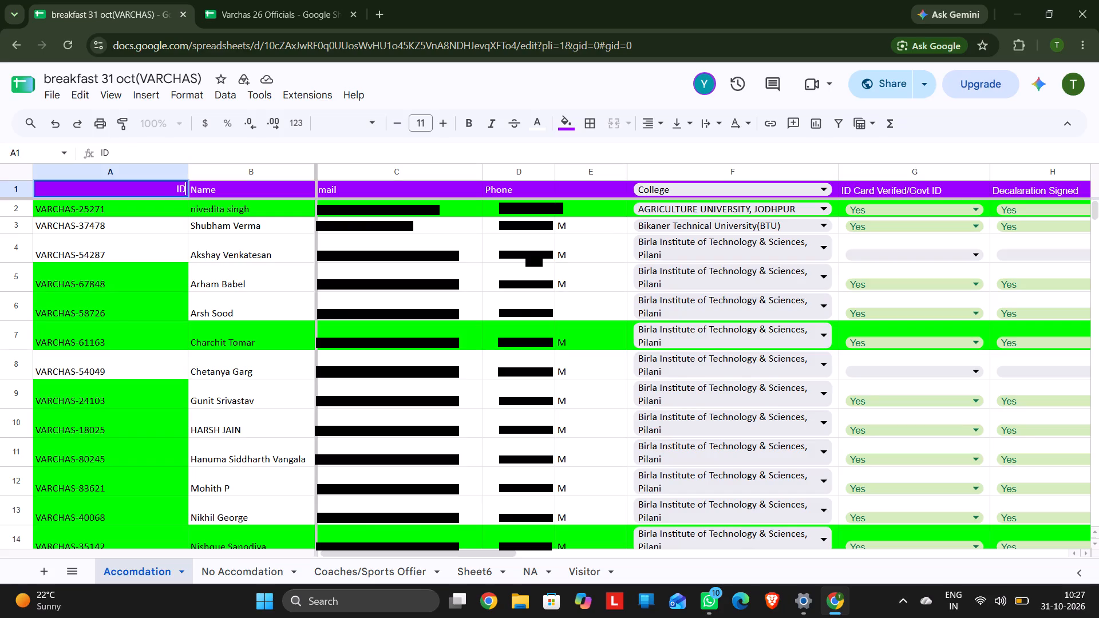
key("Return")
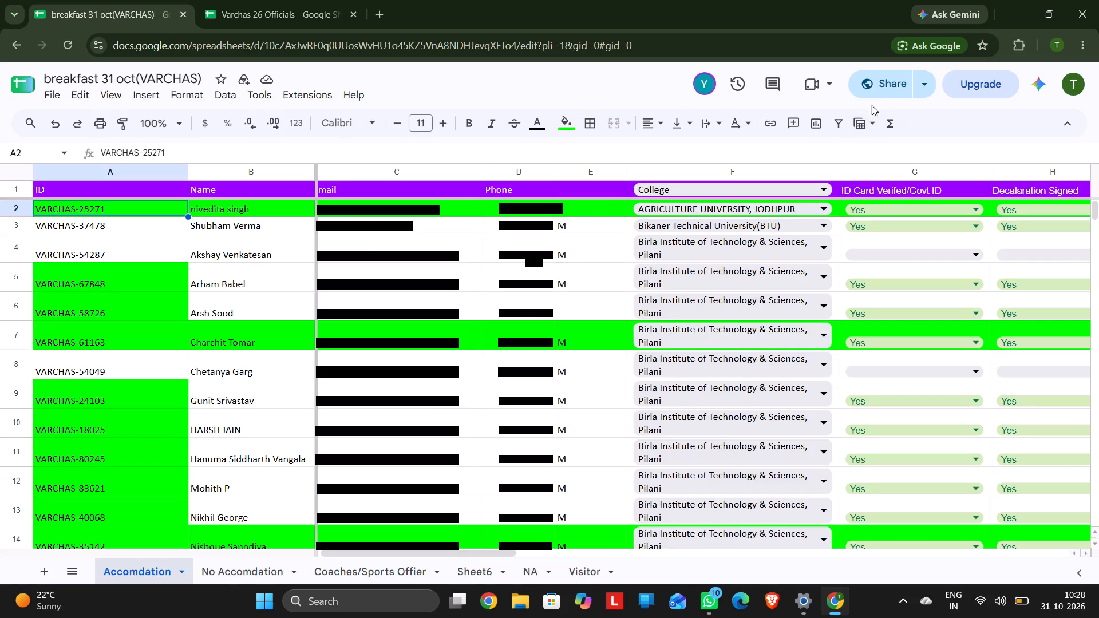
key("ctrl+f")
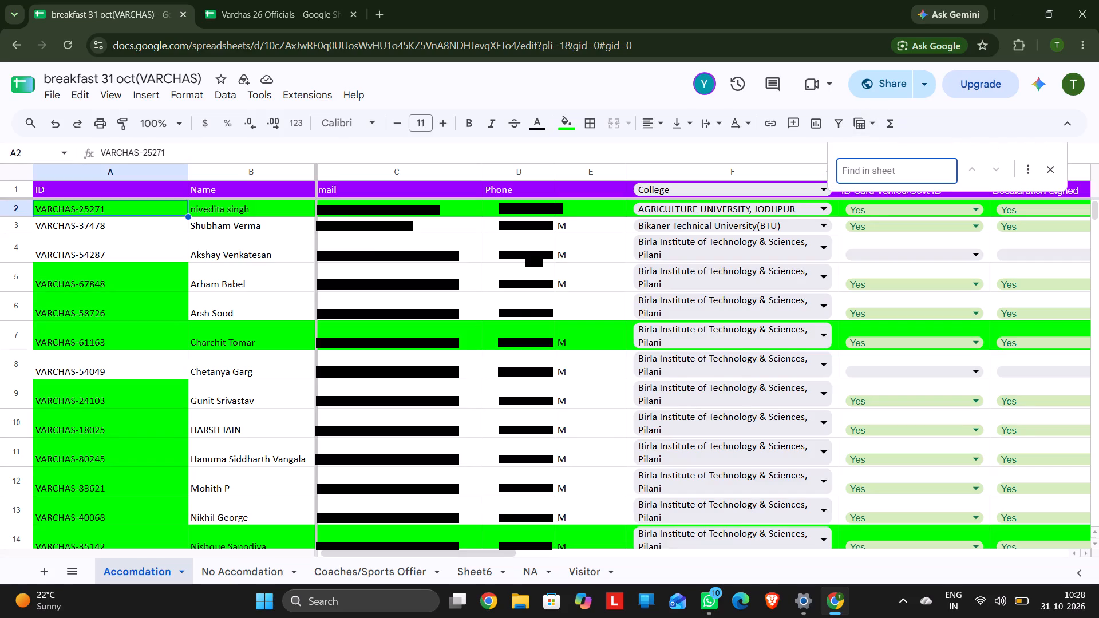
left_click(853, 171)
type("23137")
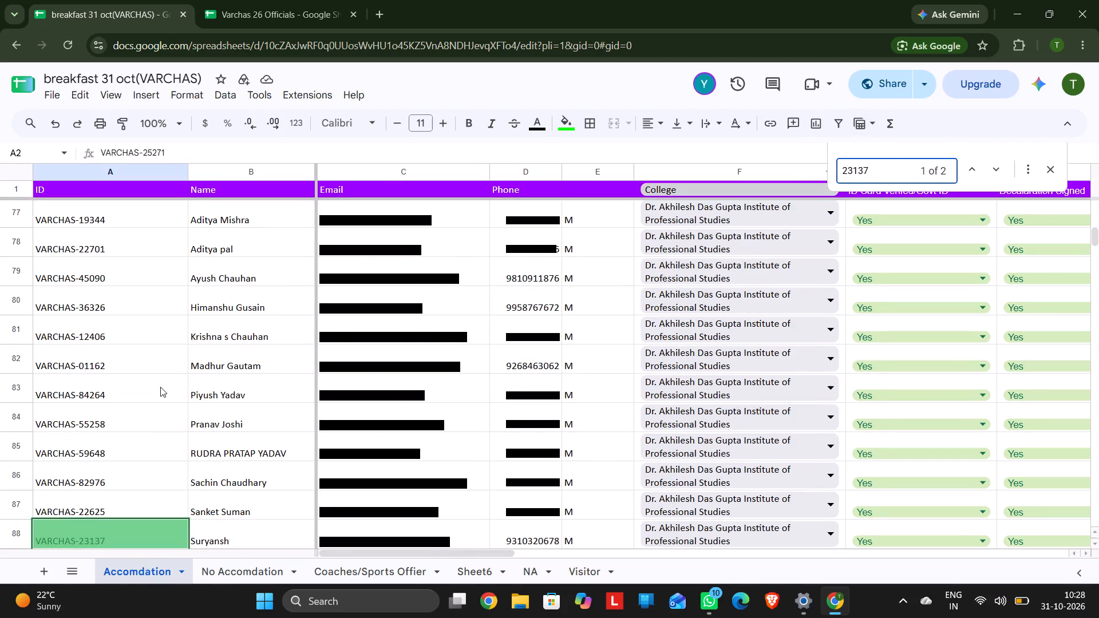
left_click(10, 540)
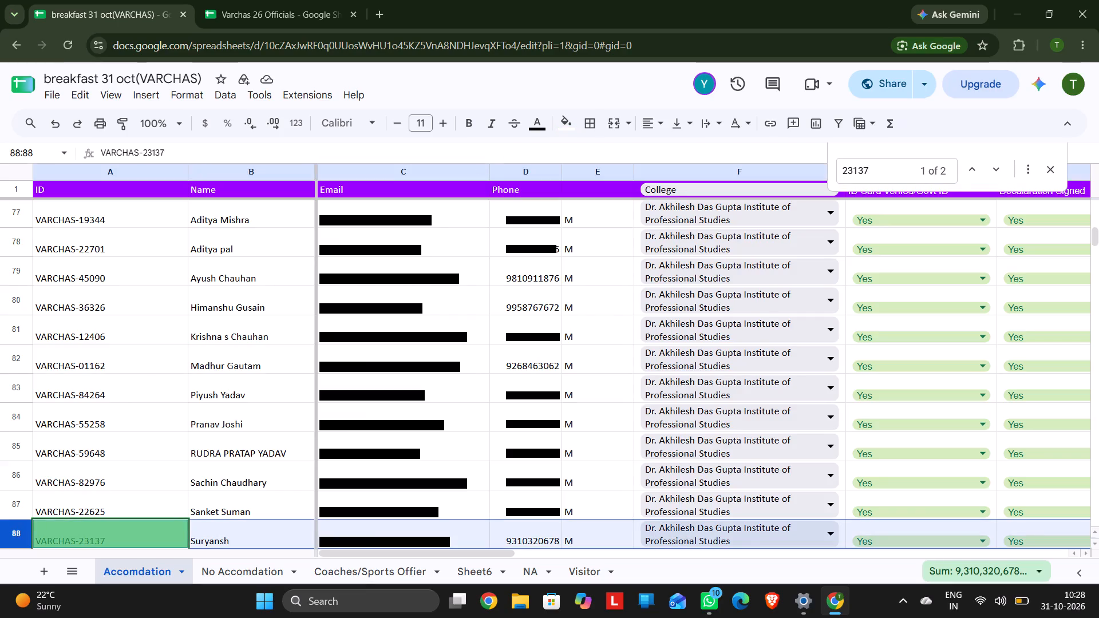
left_click(566, 123)
left_click(634, 185)
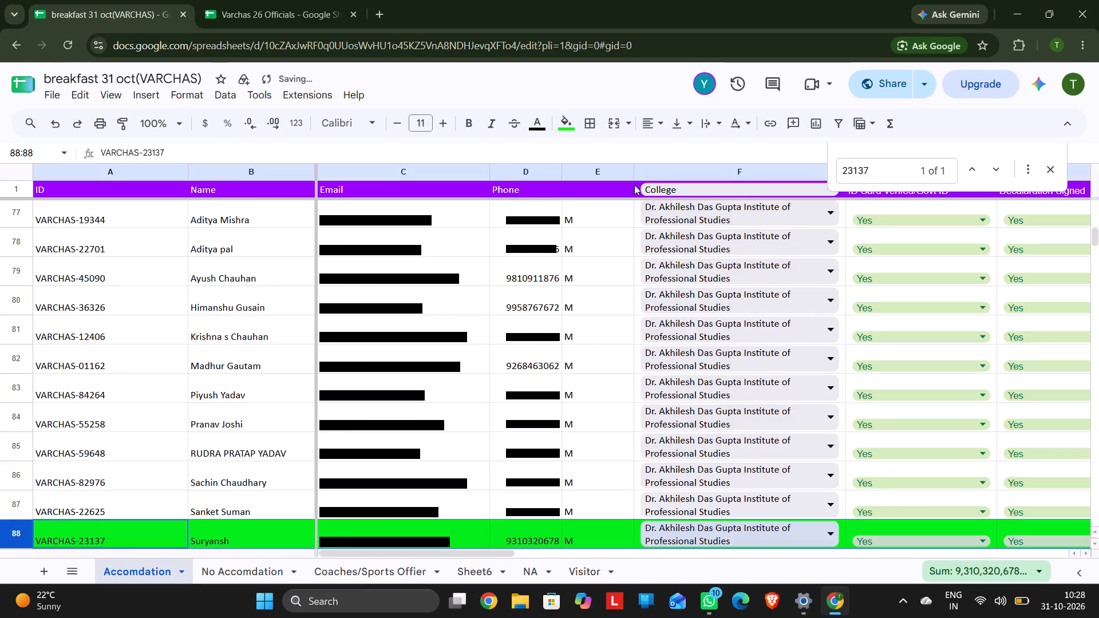
double_click(881, 172)
left_click(881, 172)
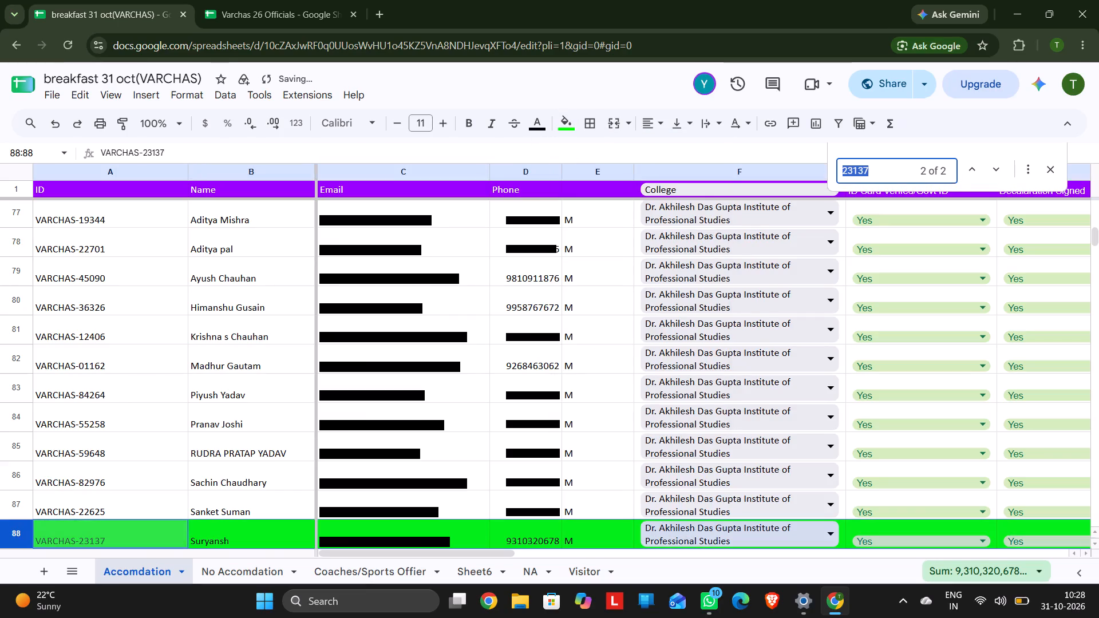
key("BackSpace")
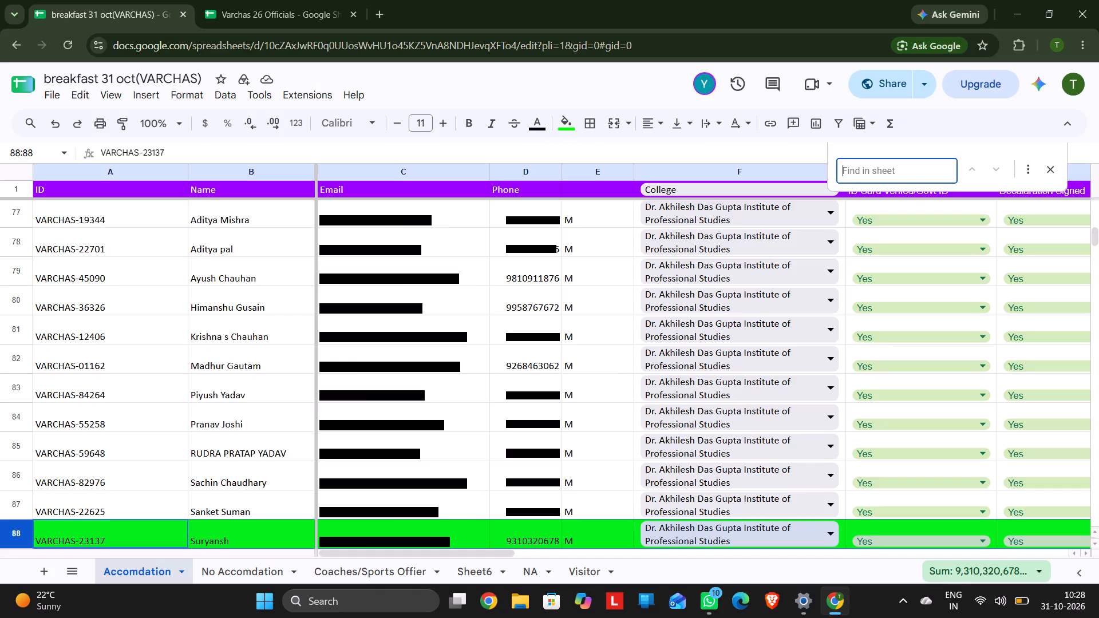
Search the Accomdation sheet for "thapar" and look through the Thapar Institute of Engineering and Technology, Patiala entries.
left_click(881, 172)
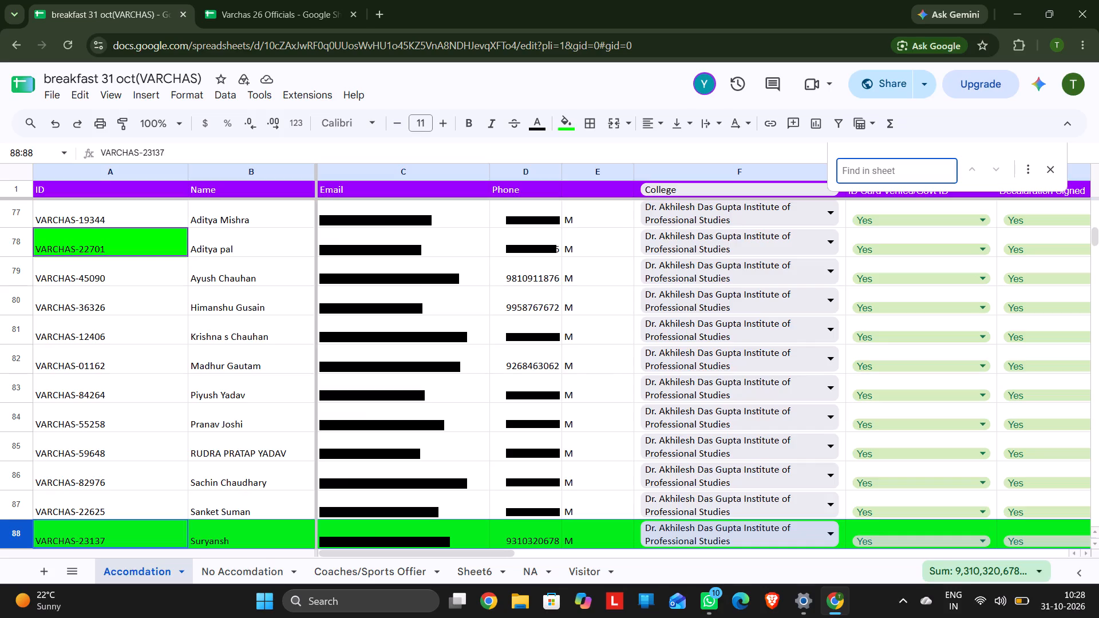
left_click(868, 170)
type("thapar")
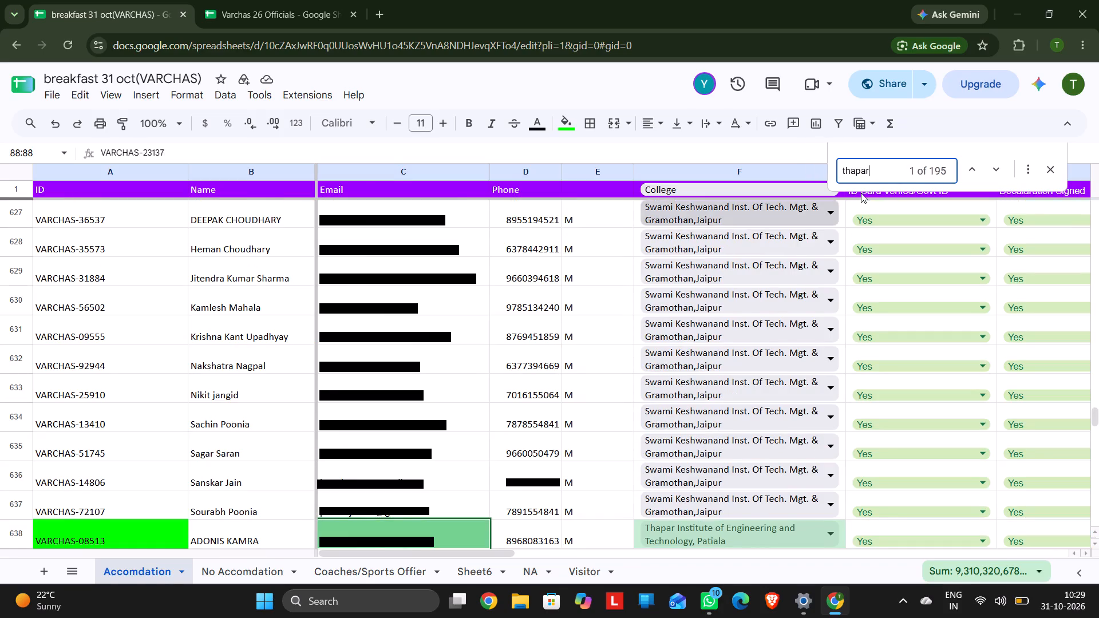
scroll(698, 331, "right", 1)
scroll(698, 331, "down", 1)
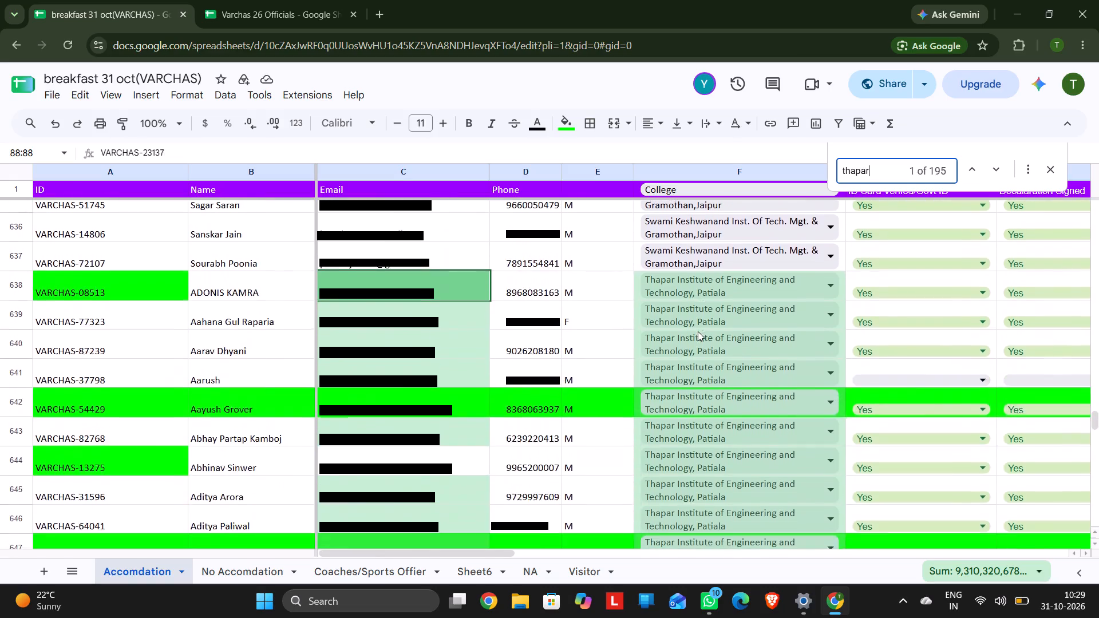
scroll(698, 331, "down", 1)
scroll(698, 331, "right", 1)
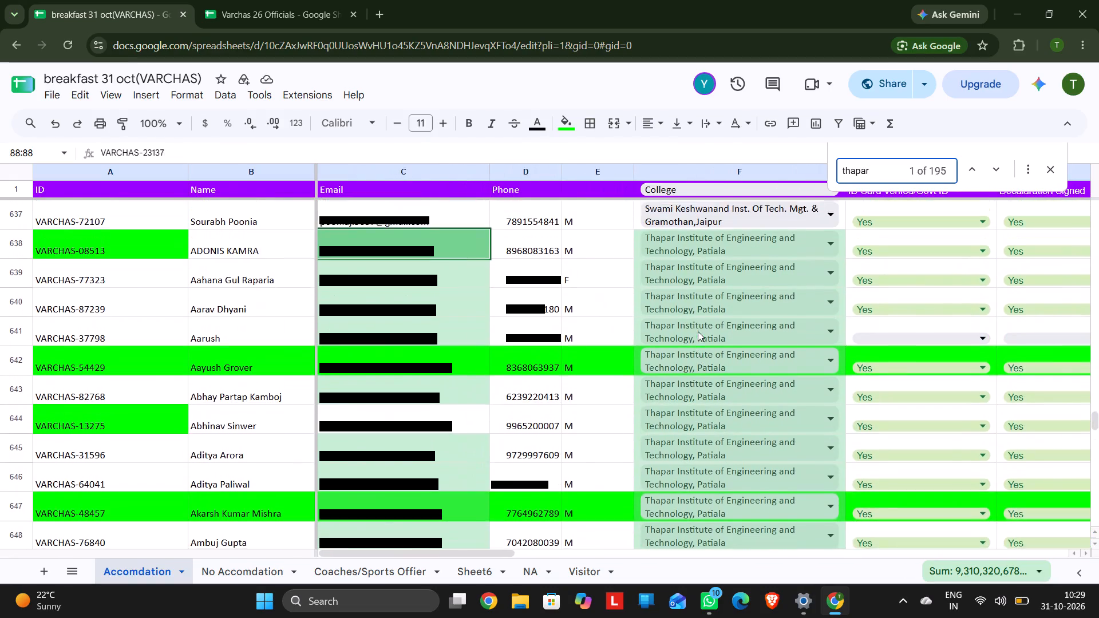
scroll(698, 331, "right", 1)
scroll(698, 331, "down", 1)
double_click(877, 173)
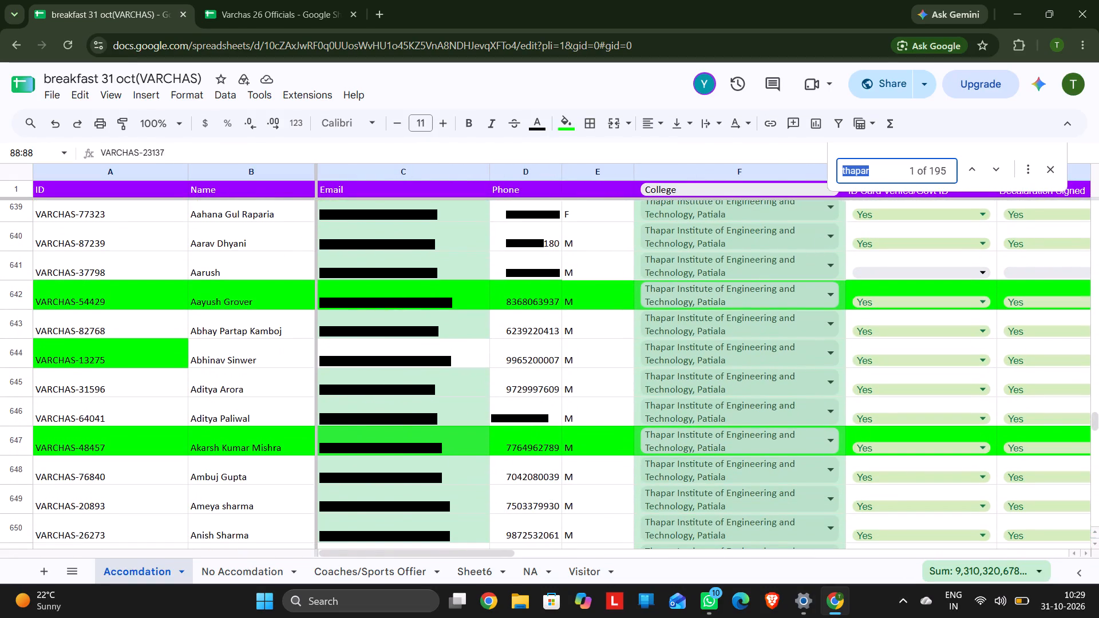
key("BackSpace")
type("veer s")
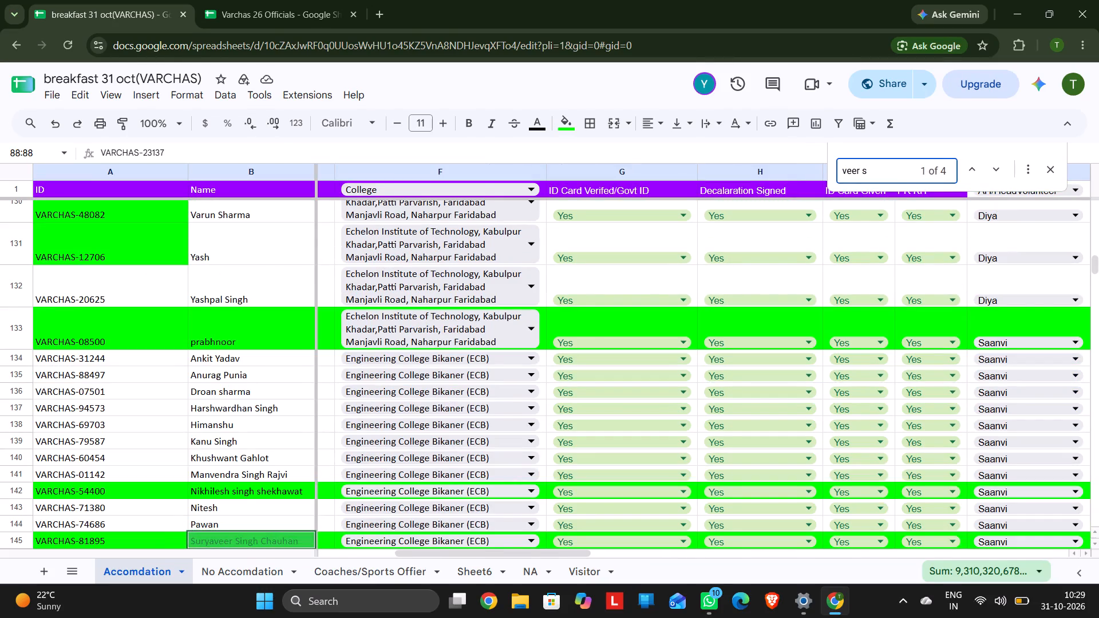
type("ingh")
left_click(971, 170)
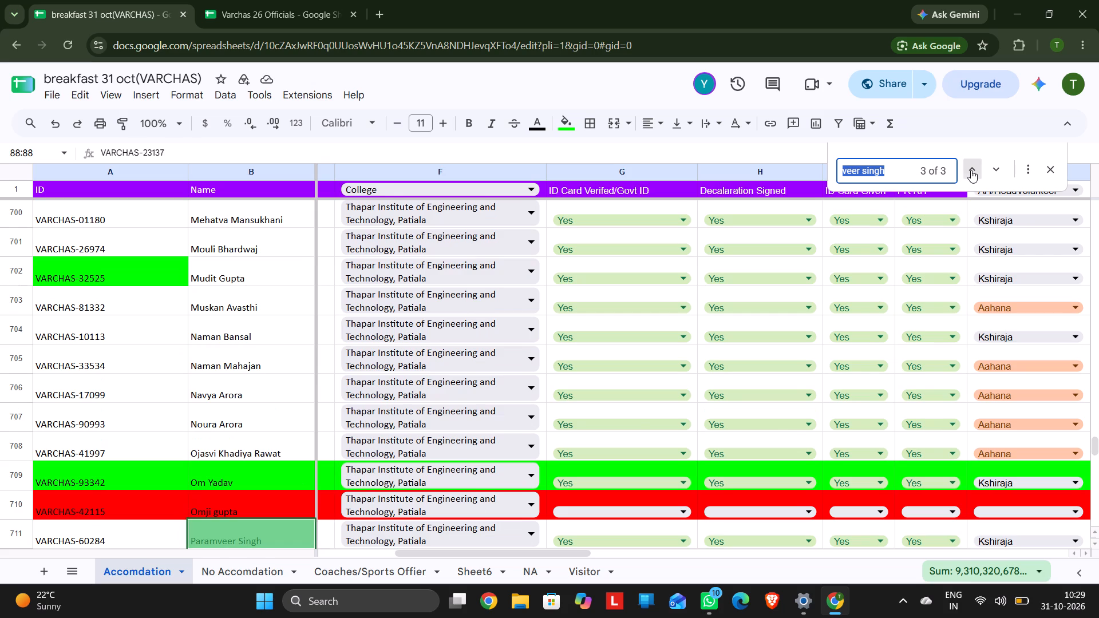
left_click(971, 170)
scroll(533, 303, "up", 2)
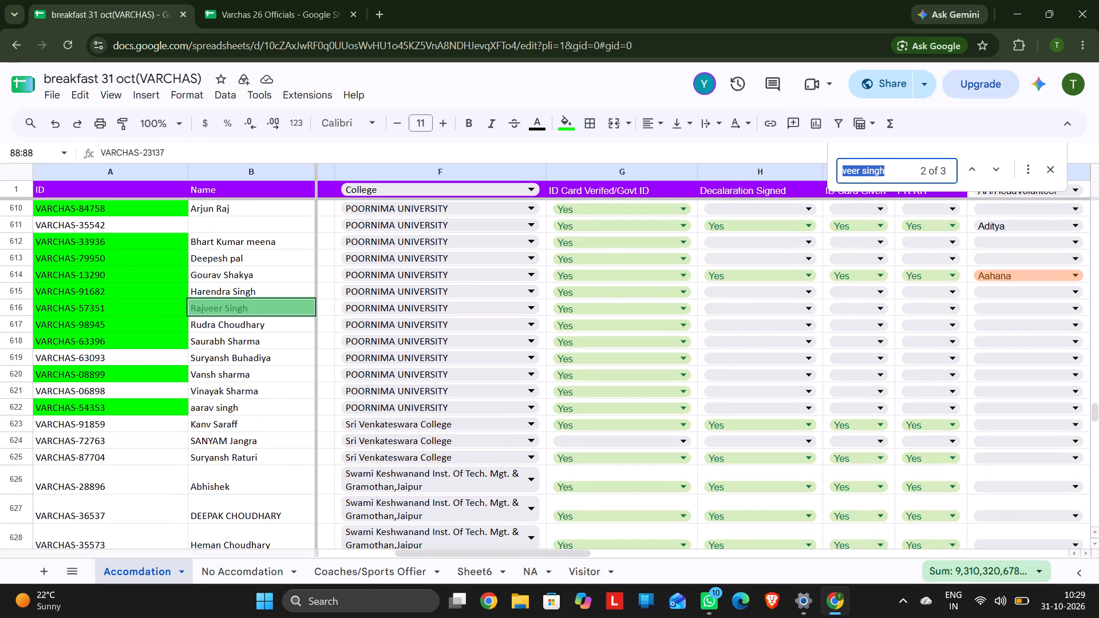
left_click(887, 173)
left_click(841, 172)
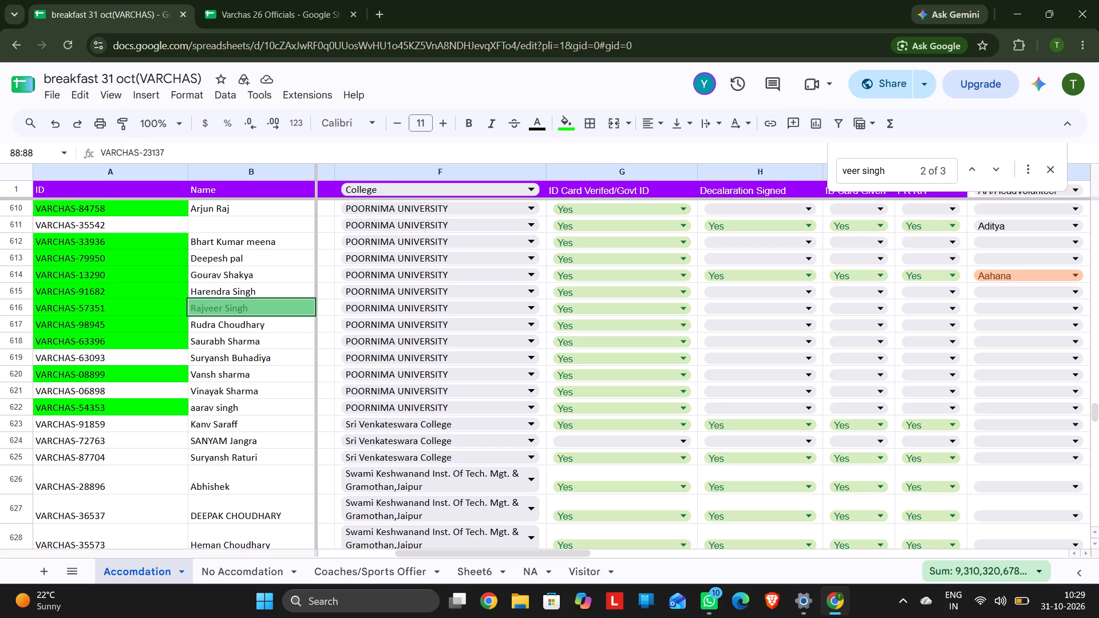
left_click(844, 171)
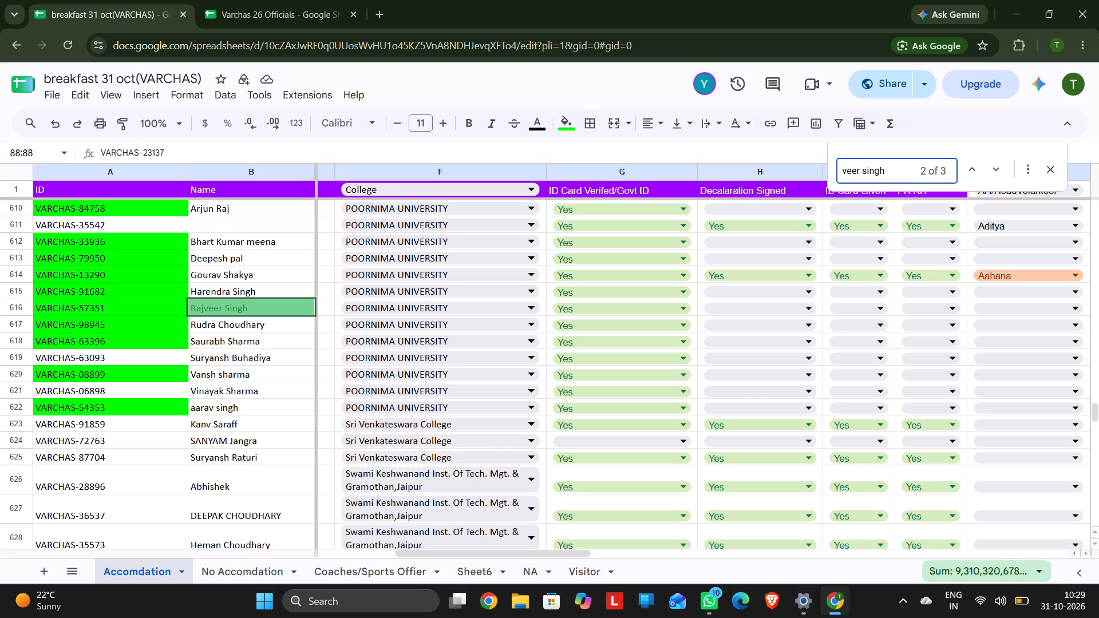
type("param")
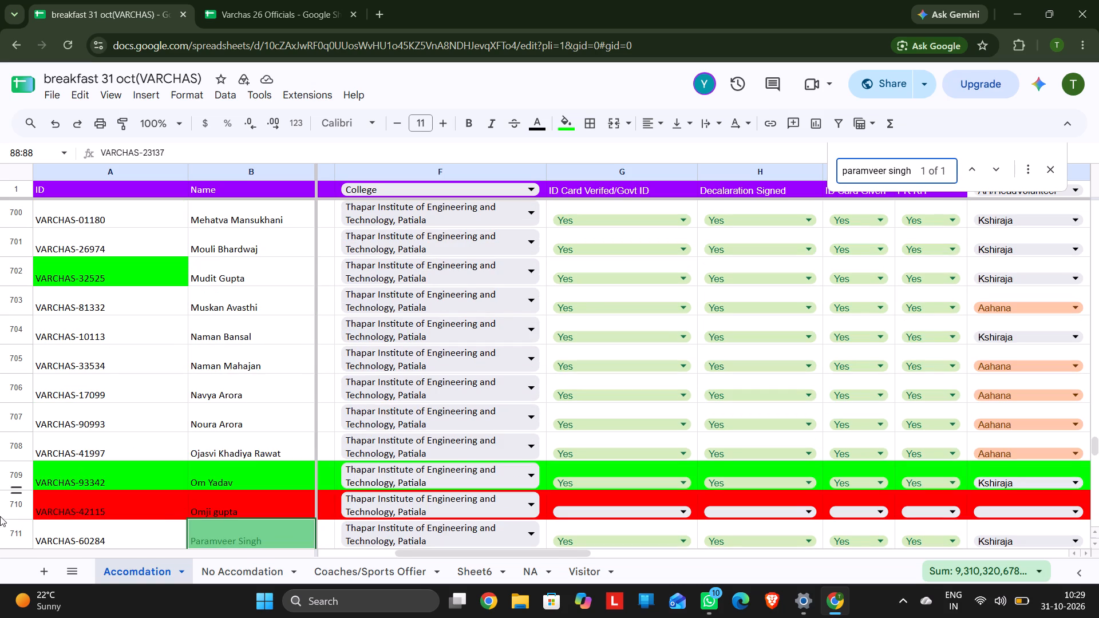
left_click(27, 531)
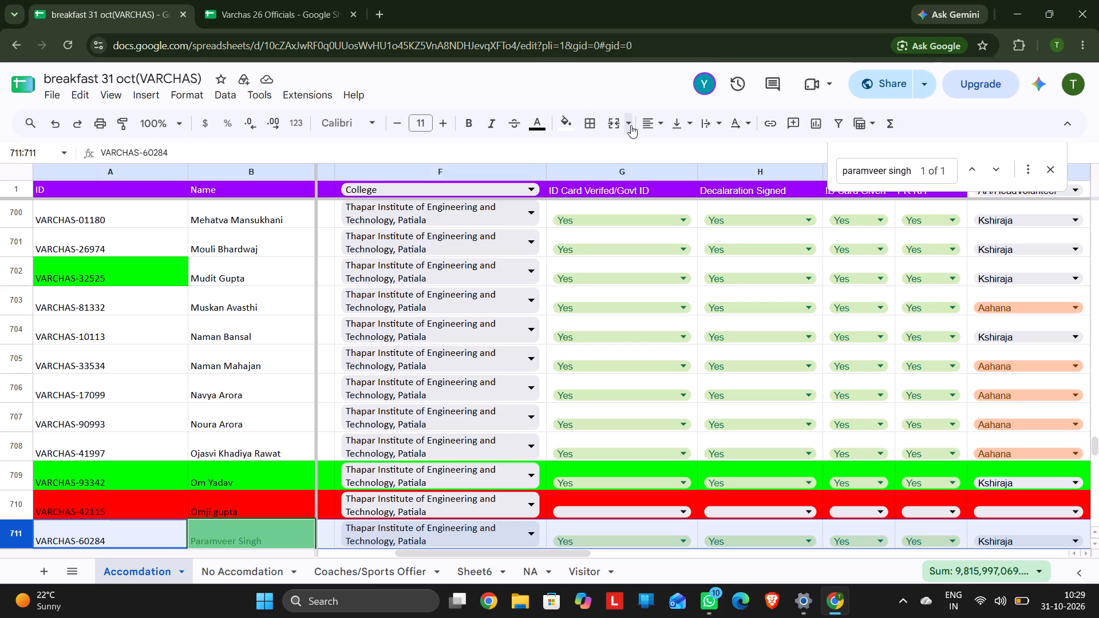
left_click_drag(564, 117, 633, 191)
left_click(633, 191)
double_click(914, 172)
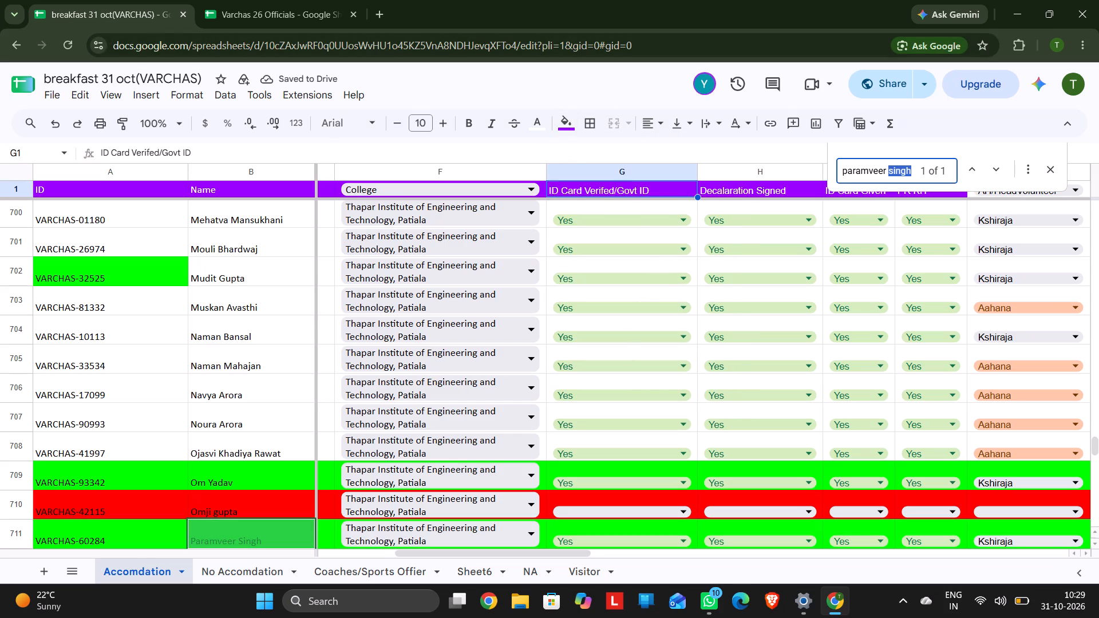
key("BackSpace")
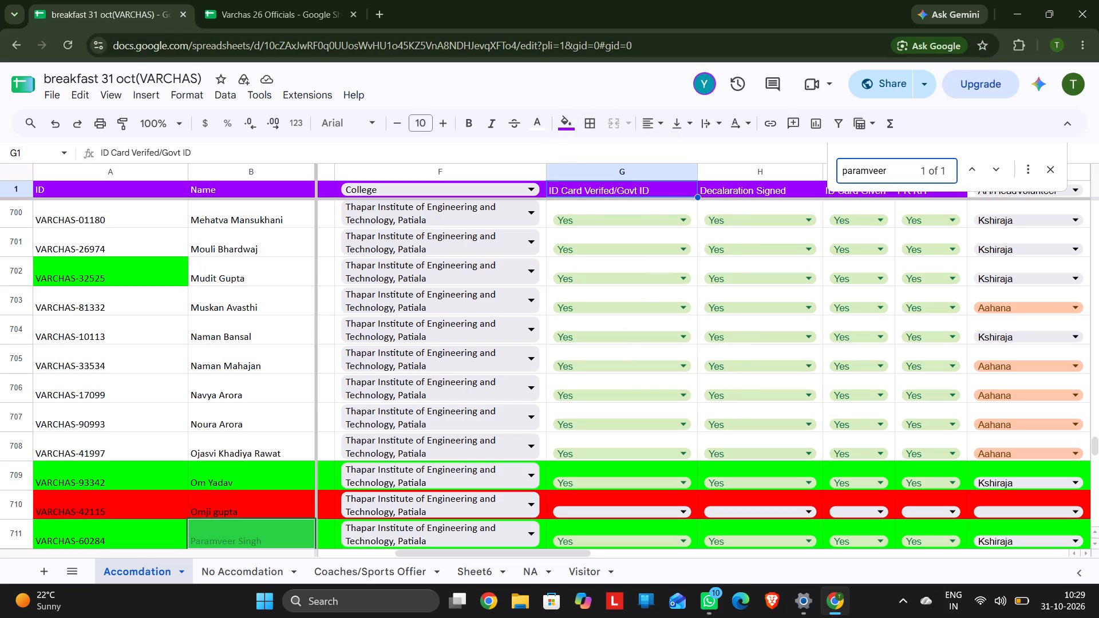
triple_click(893, 172)
key("BackSpace")
key("BackSpace")
key("BackSpace")
key("BackSpace")
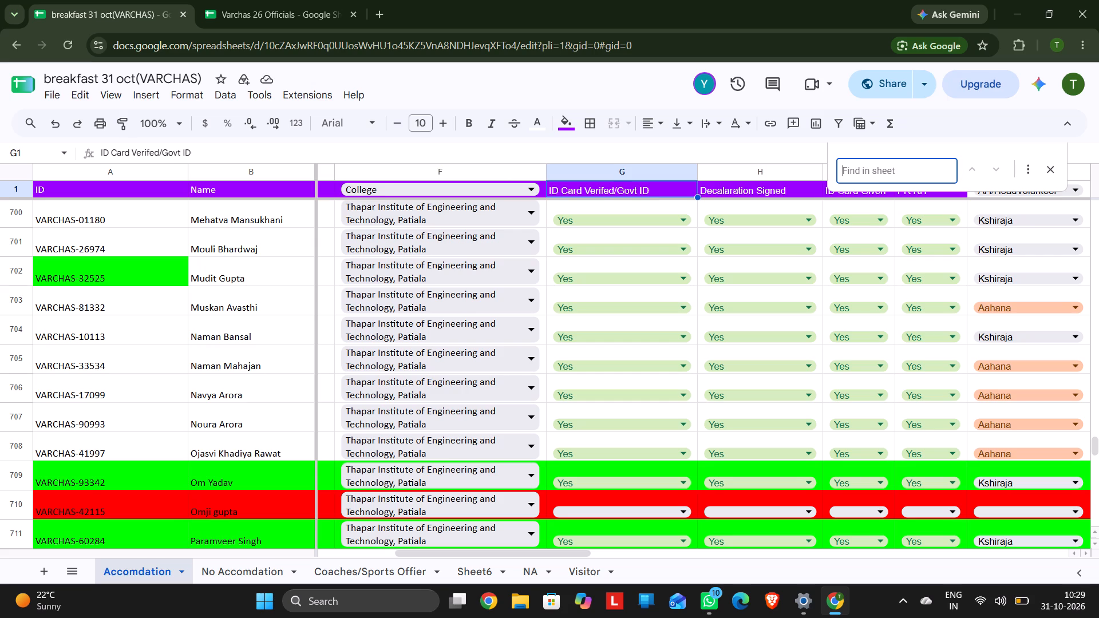
Search by full name for Thapar Institute attendee Yash in row 770, fill the entire row bright green, and clear the search.
left_click_drag(893, 172, 872, 148)
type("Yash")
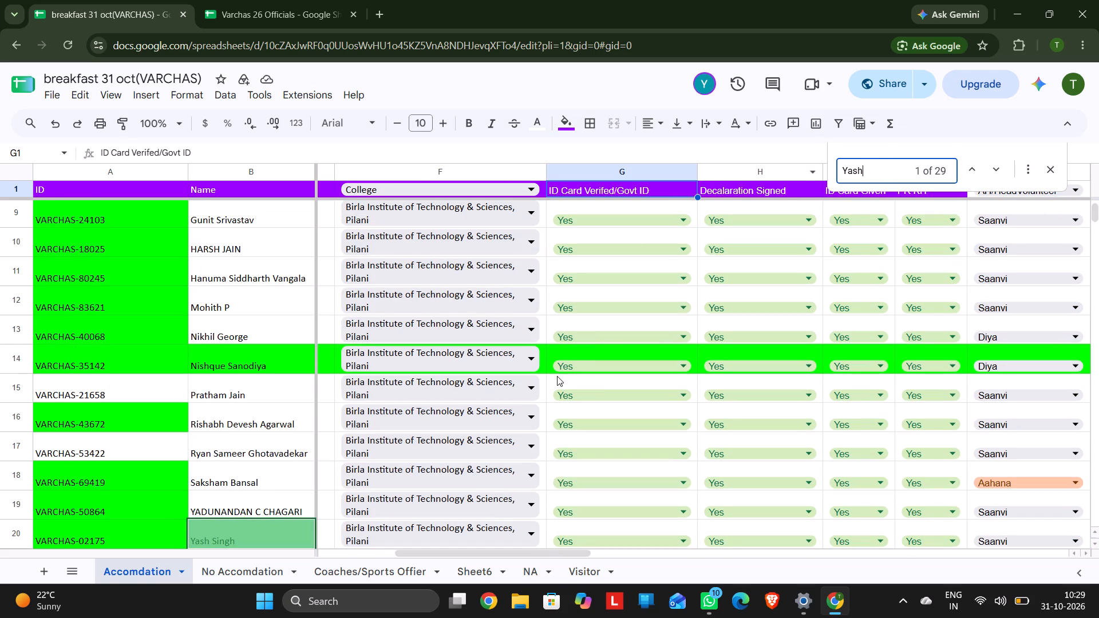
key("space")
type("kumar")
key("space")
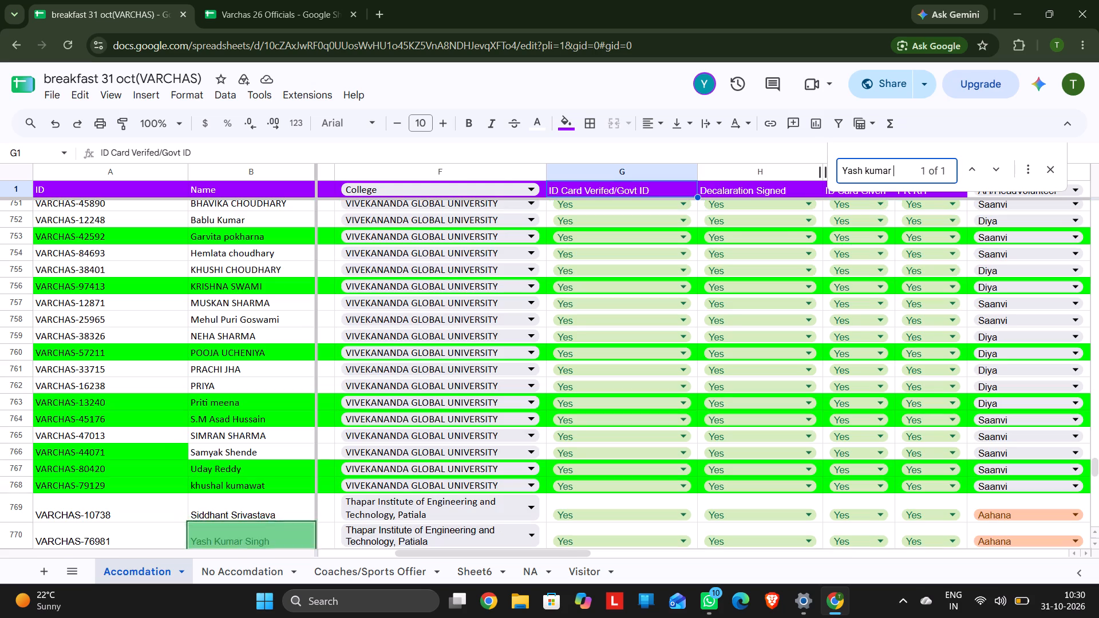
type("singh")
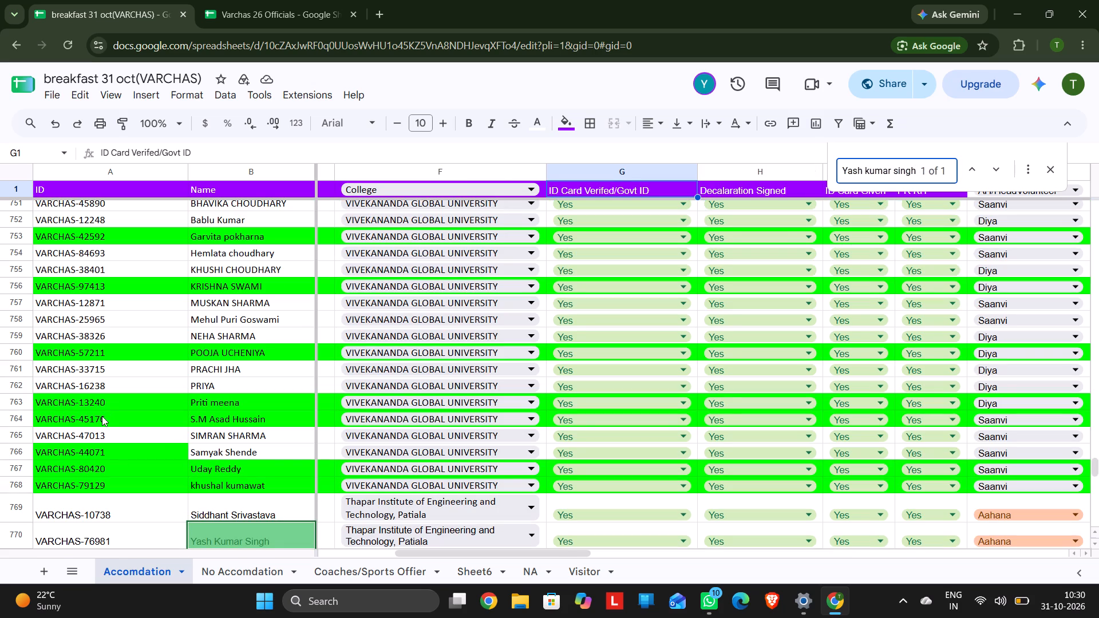
left_click(17, 530)
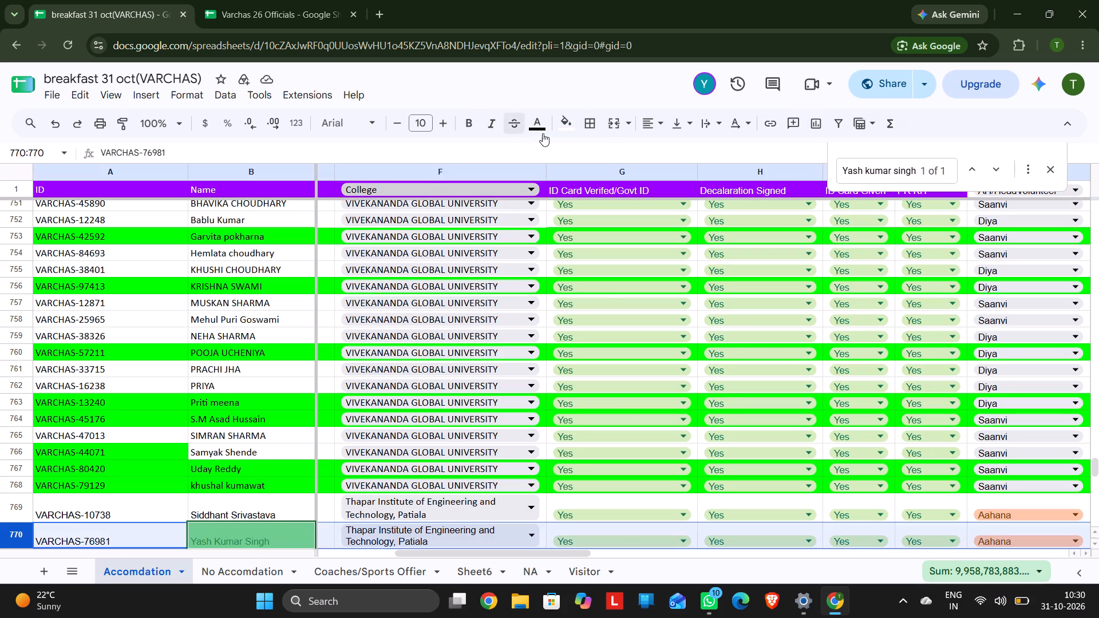
left_click(562, 129)
left_click(631, 185)
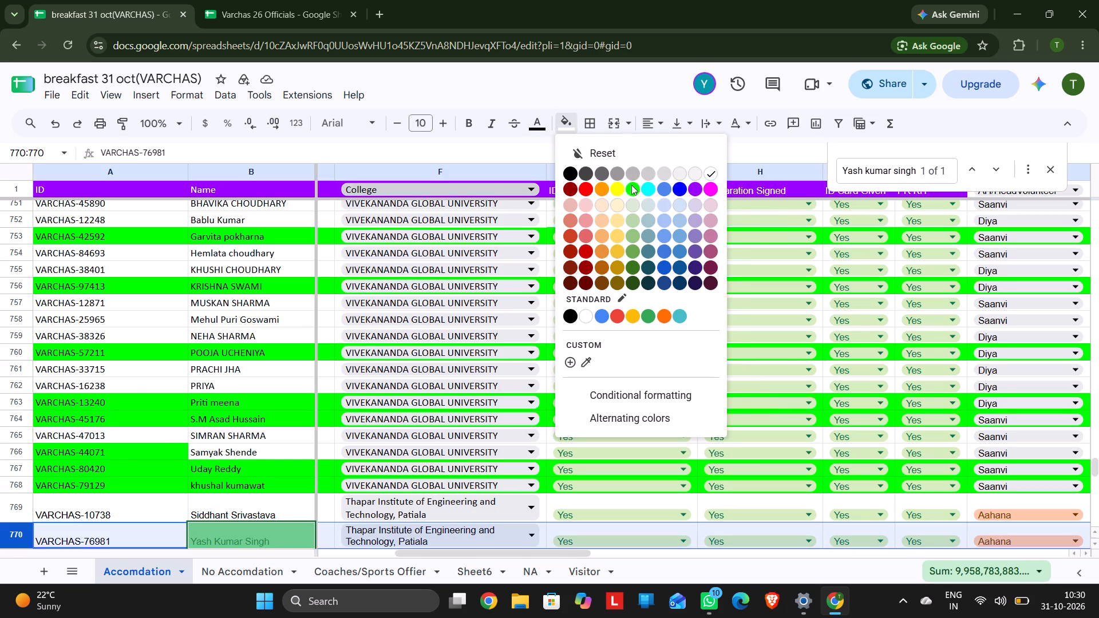
double_click(915, 175)
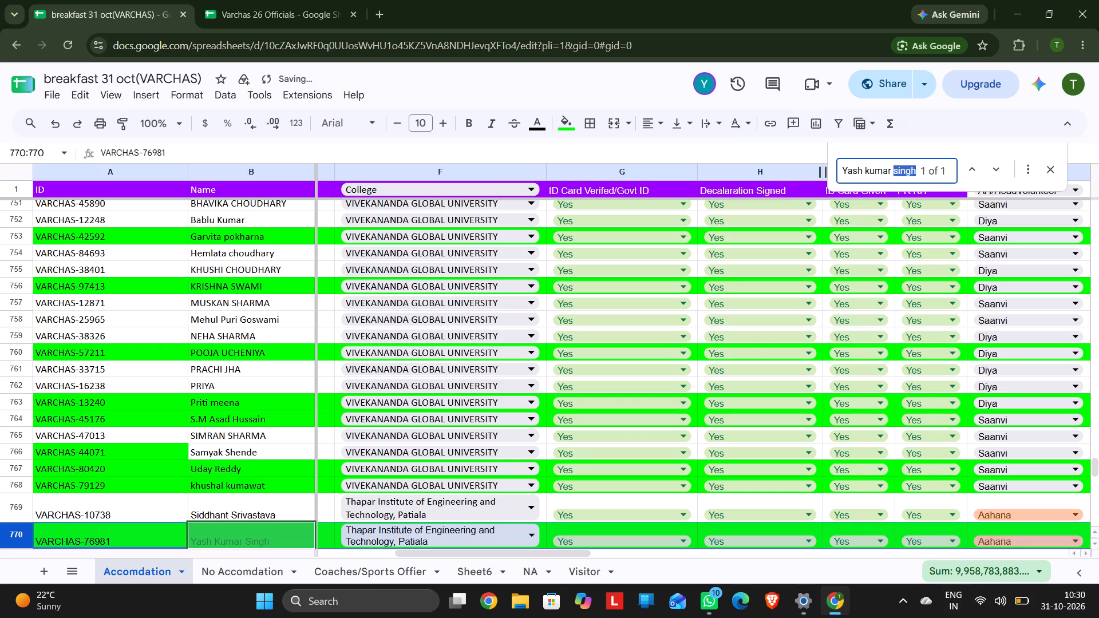
key("BackSpace")
key("BackSpace")
key("BackSpace")
key("BackSpace")
key("BackSpace")
key("BackSpace")
key("BackSpace")
key("BackSpace")
key("BackSpace")
key("BackSpace")
key("BackSpace")
key("BackSpace")
key("BackSpace")
key("BackSpace")
key("BackSpace")
key("BackSpace")
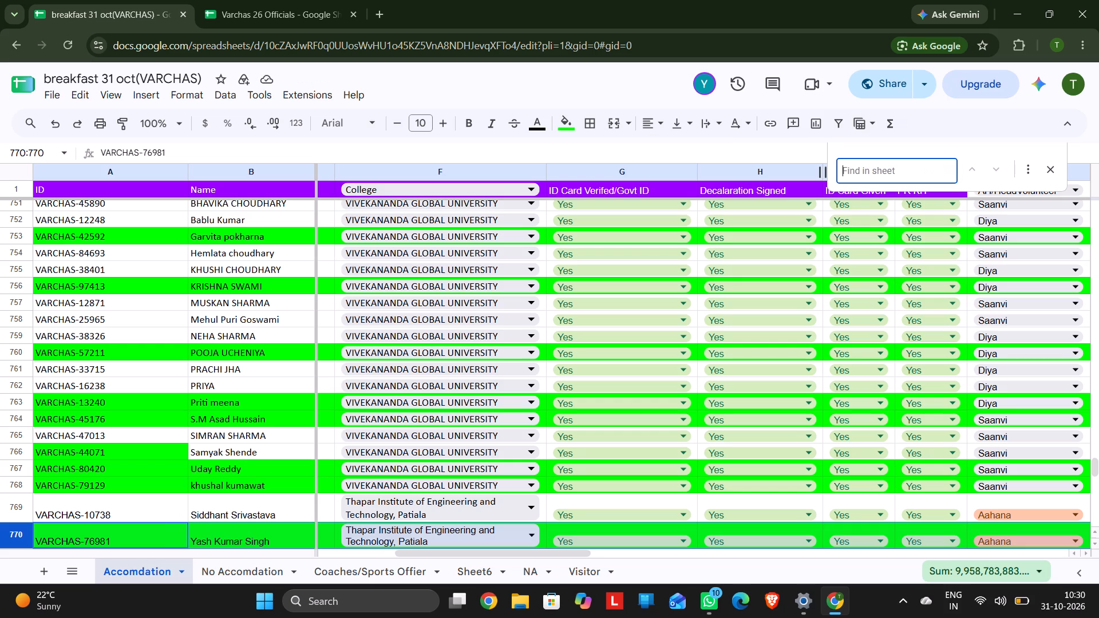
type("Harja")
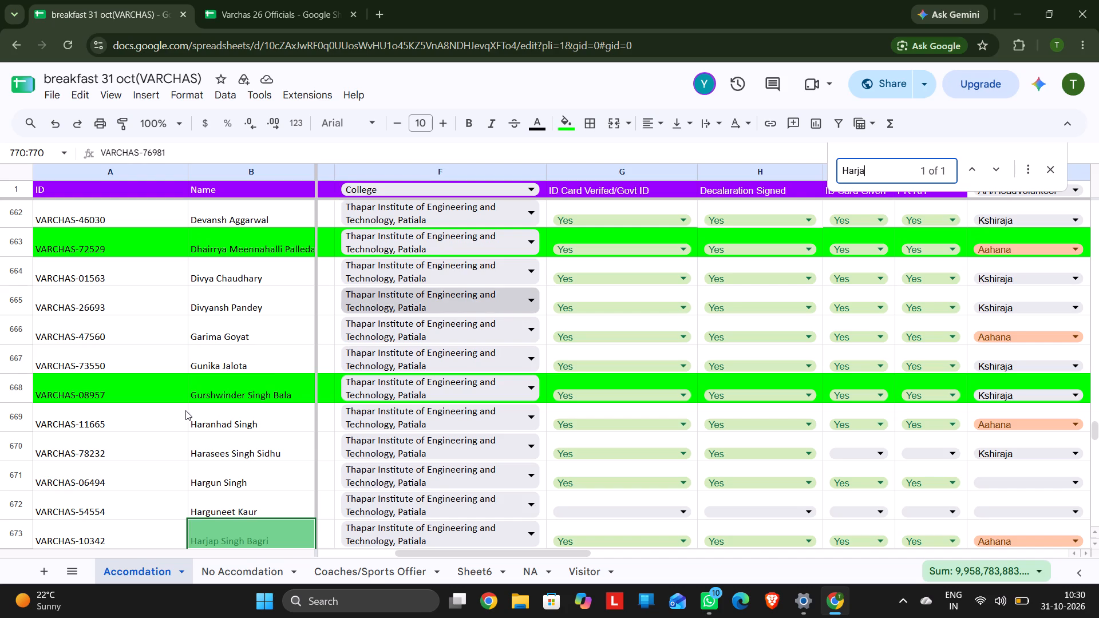
left_click(15, 540)
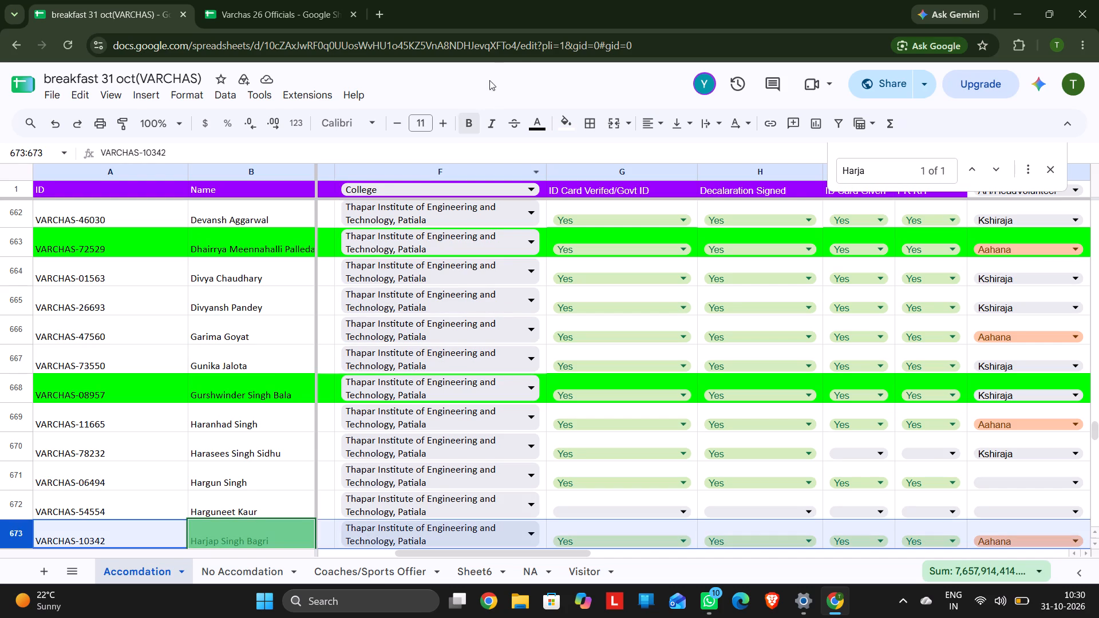
left_click(560, 117)
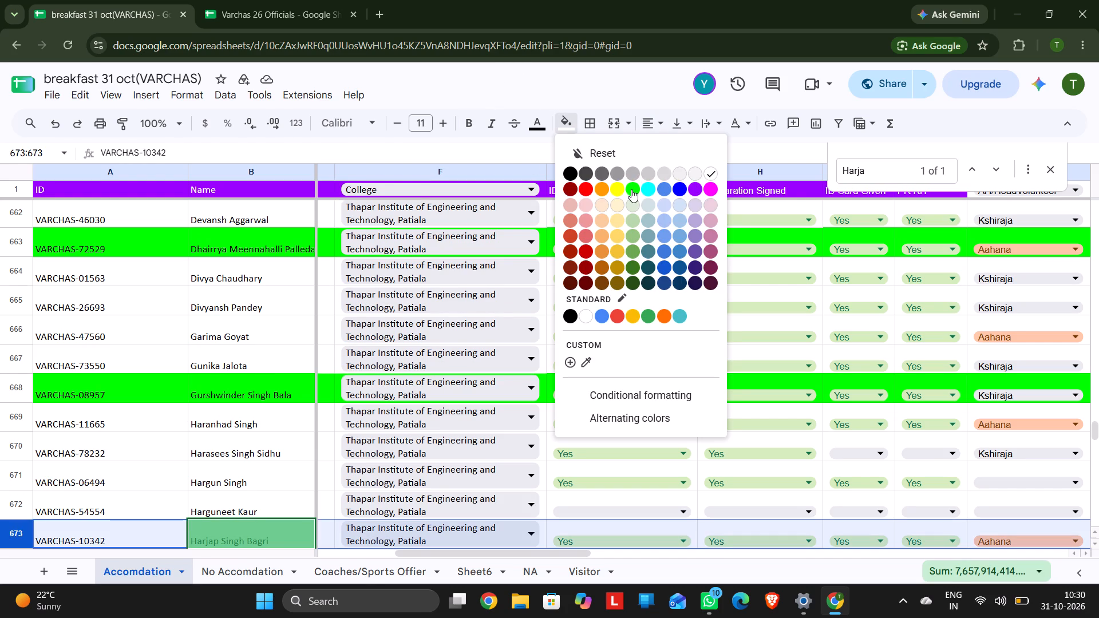
left_click(631, 189)
double_click(880, 177)
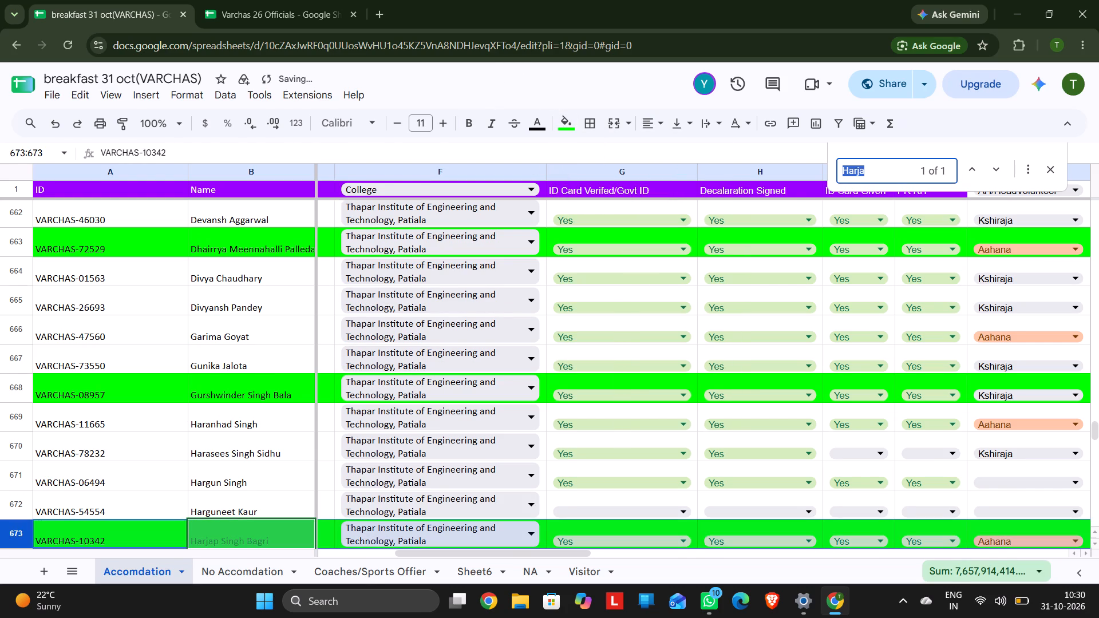
key("BackSpace")
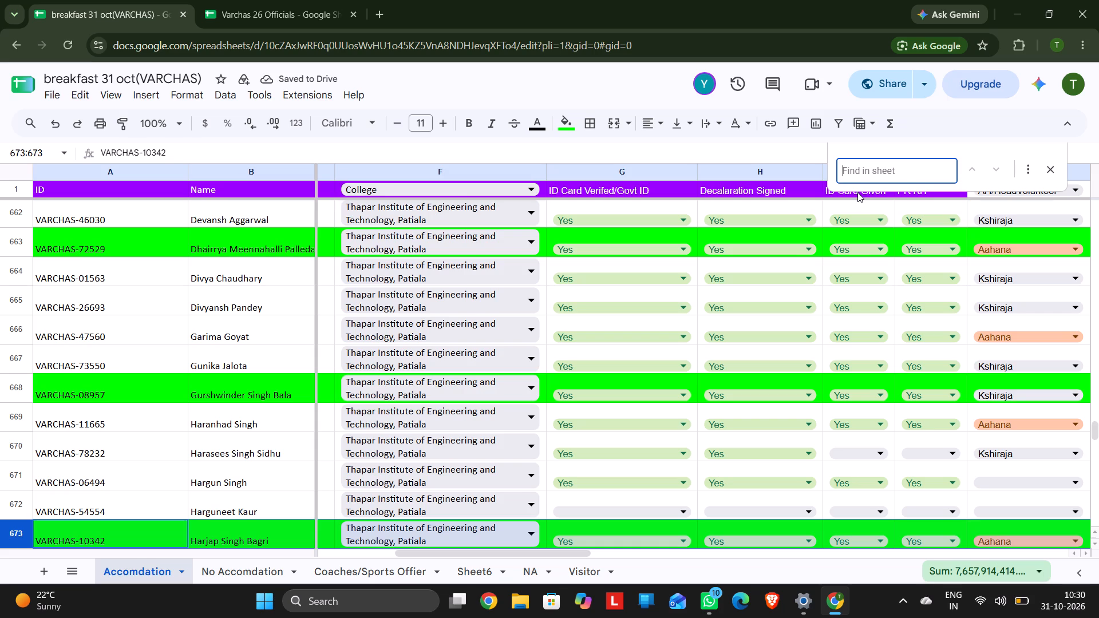
Search the Accomdation sheet for the name fragment "Haras".
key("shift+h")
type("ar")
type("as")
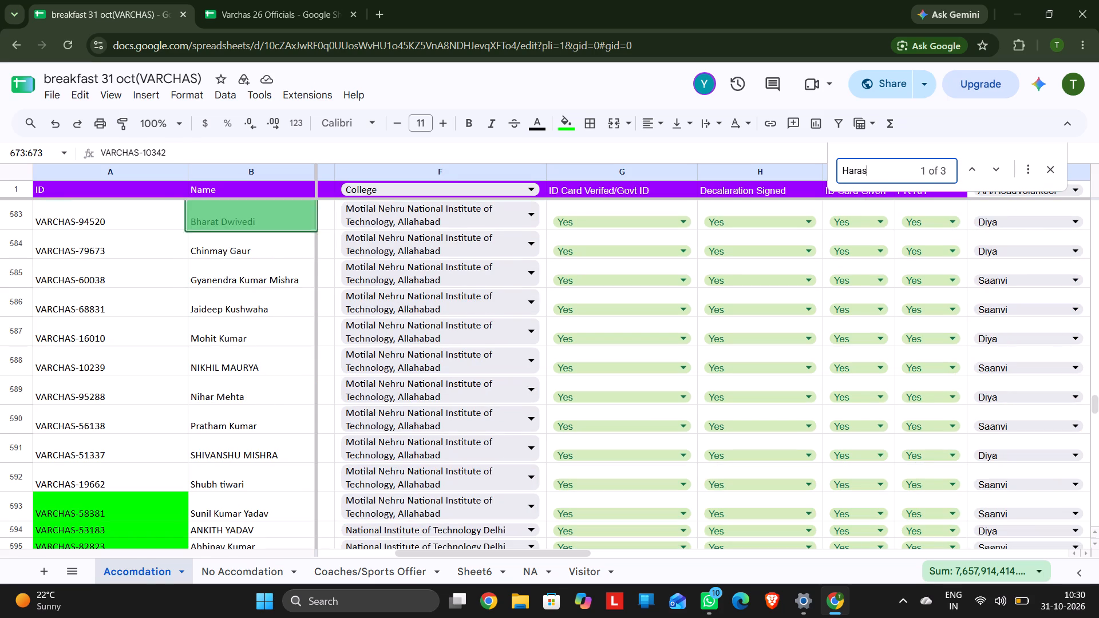
Narrow the search to "Harasees", fill the matching attendee's entire row 670 bright green, and clear the search.
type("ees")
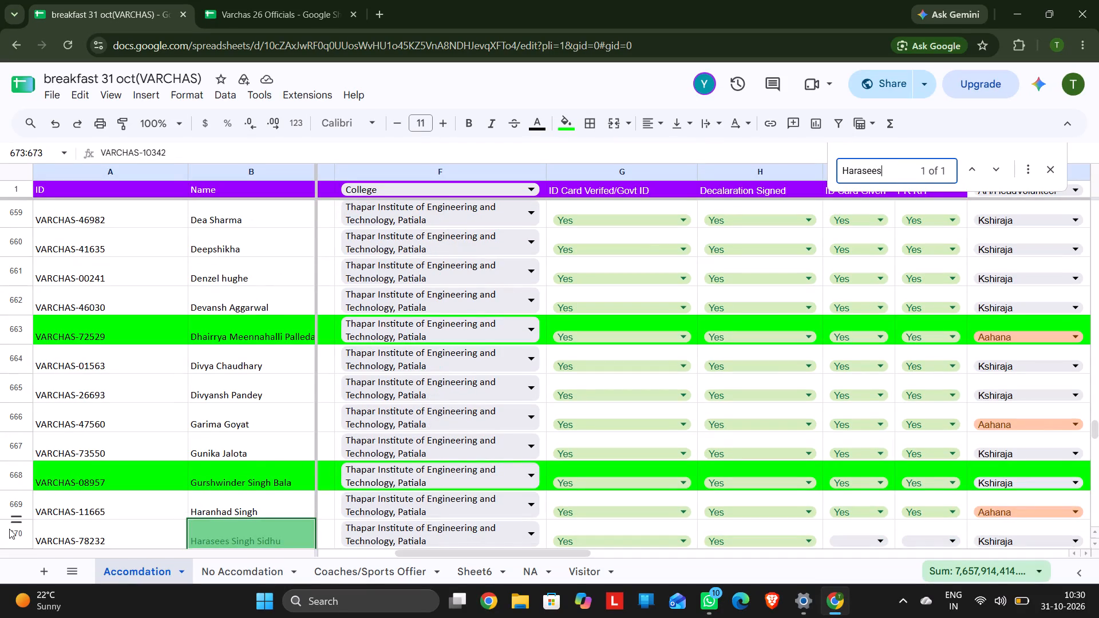
left_click(9, 532)
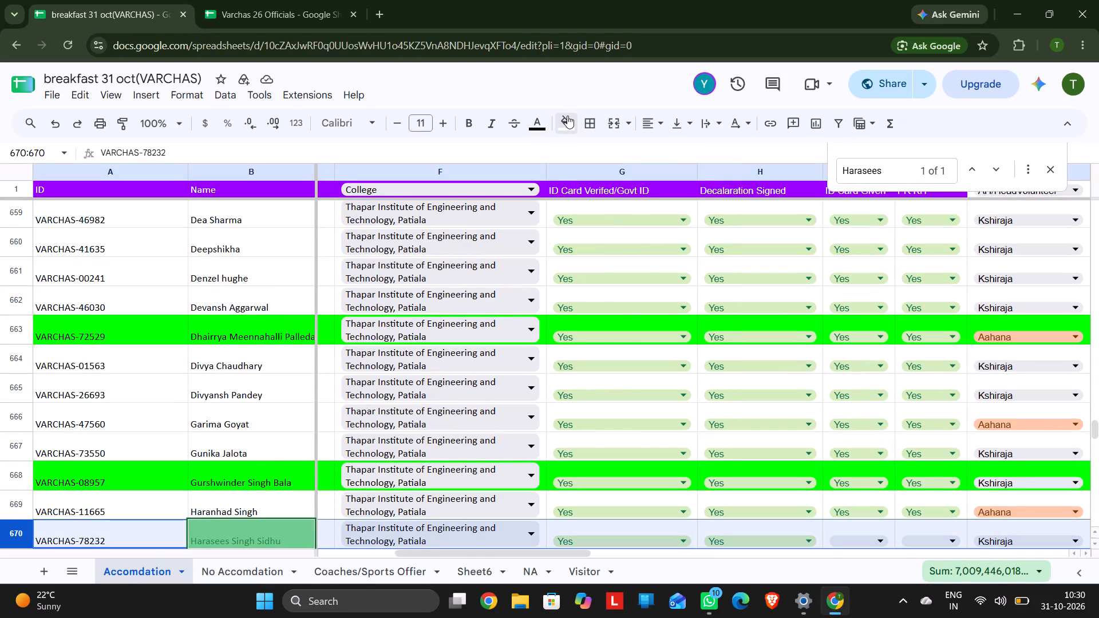
left_click(567, 116)
left_click(635, 192)
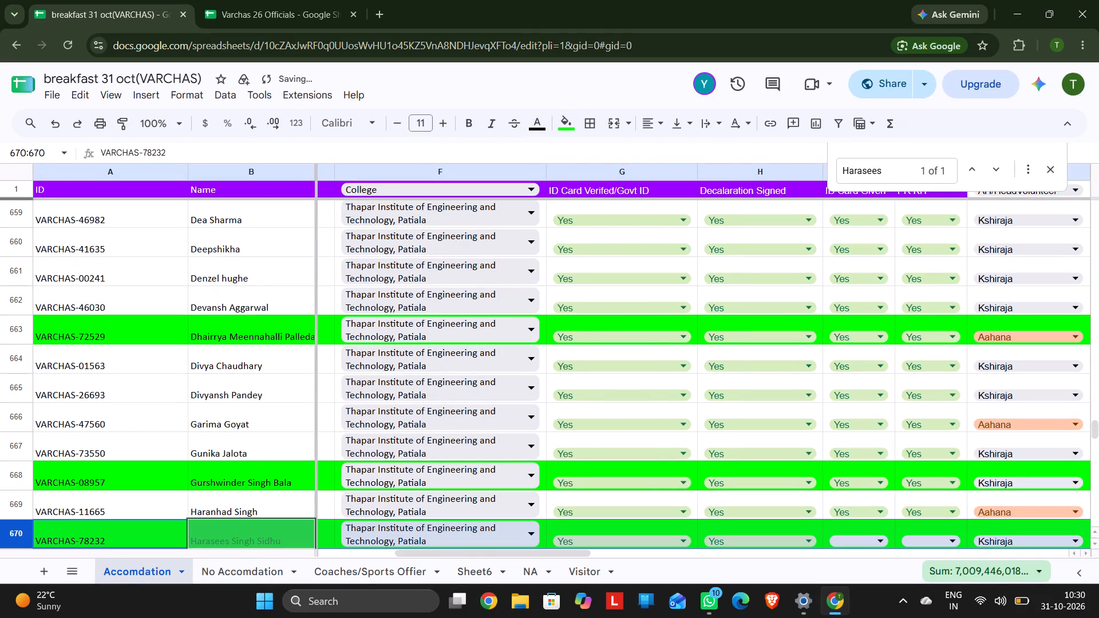
double_click(896, 174)
key("BackSpace")
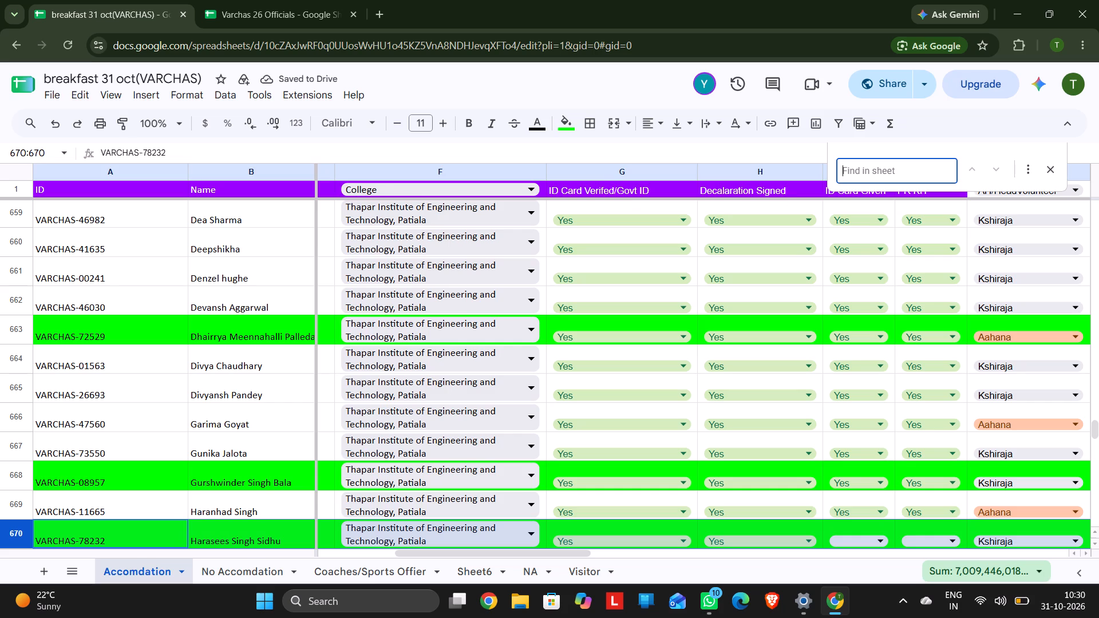
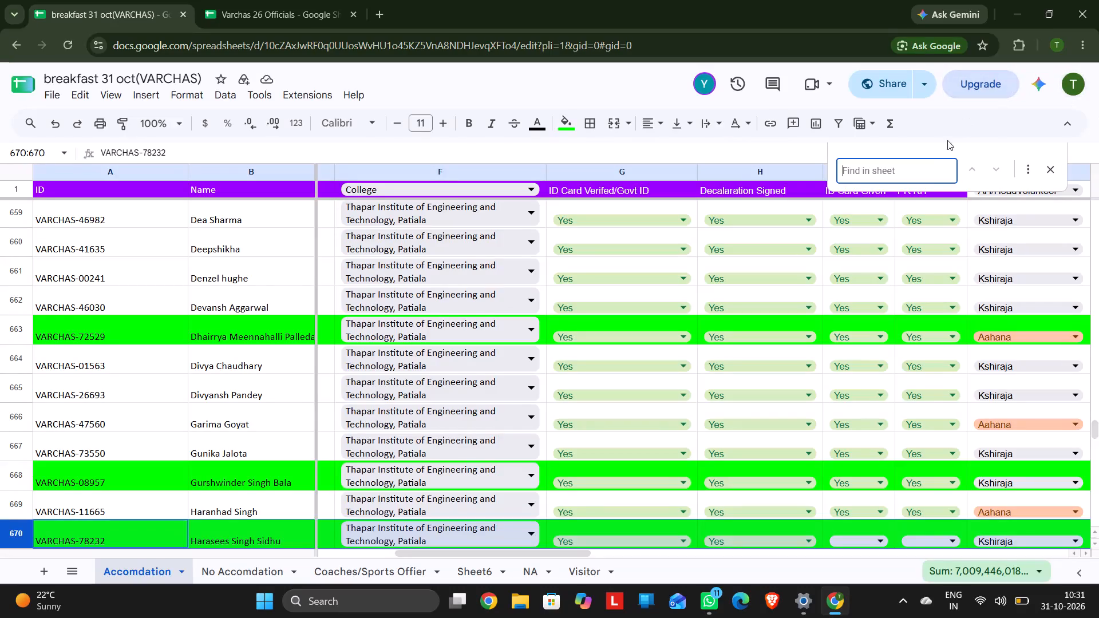
Find Tanishq in the Accomdation sheet and fill the matching participant's entire row 741 with bright green.
left_click(928, 175)
type("Tanishq")
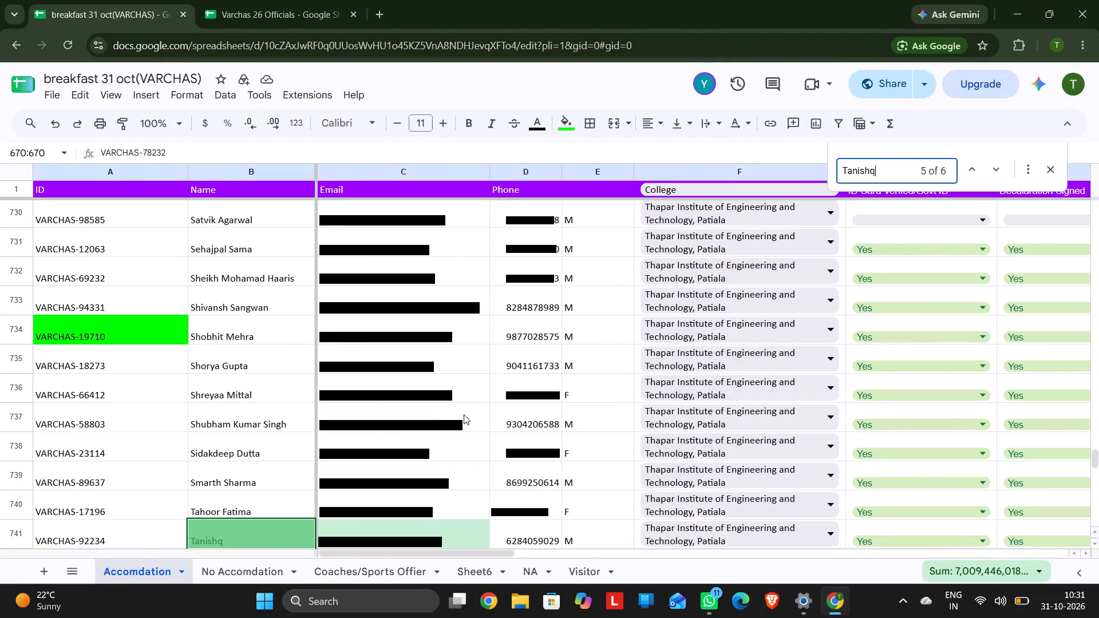
left_click(7, 539)
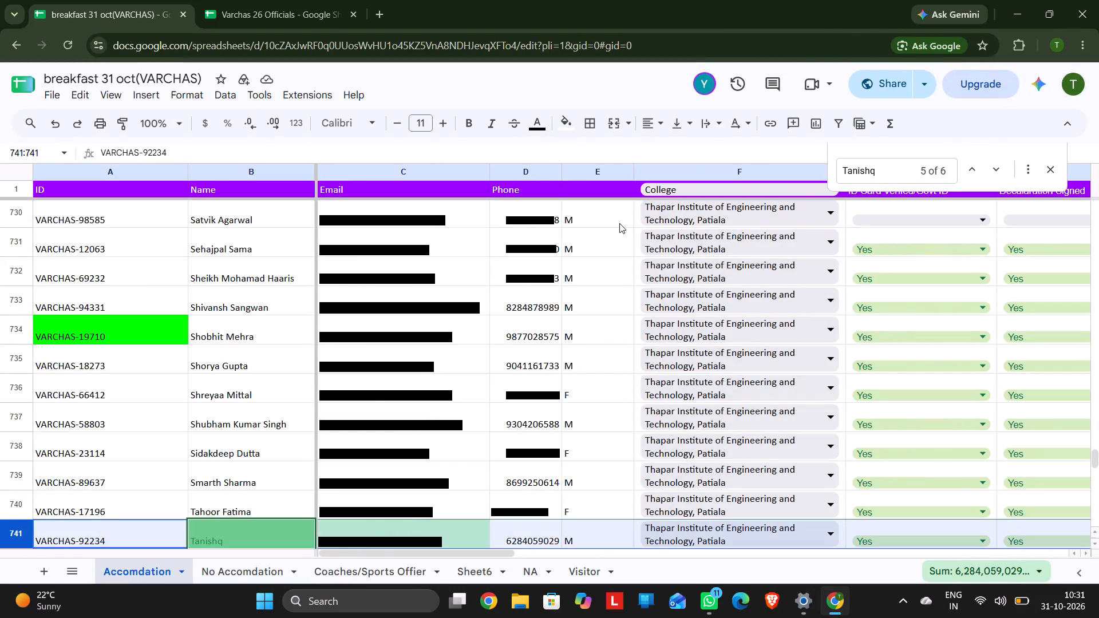
left_click_drag(567, 125, 622, 185)
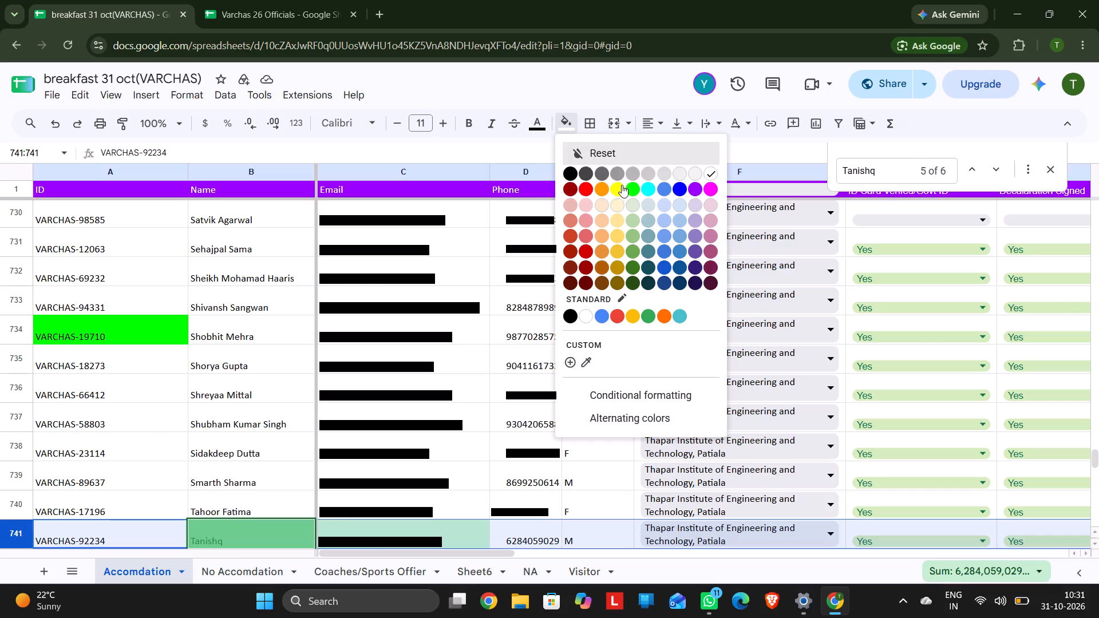
left_click_drag(622, 185, 634, 191)
left_click(634, 191)
Clear the previous name from the sheet search.
double_click(881, 175)
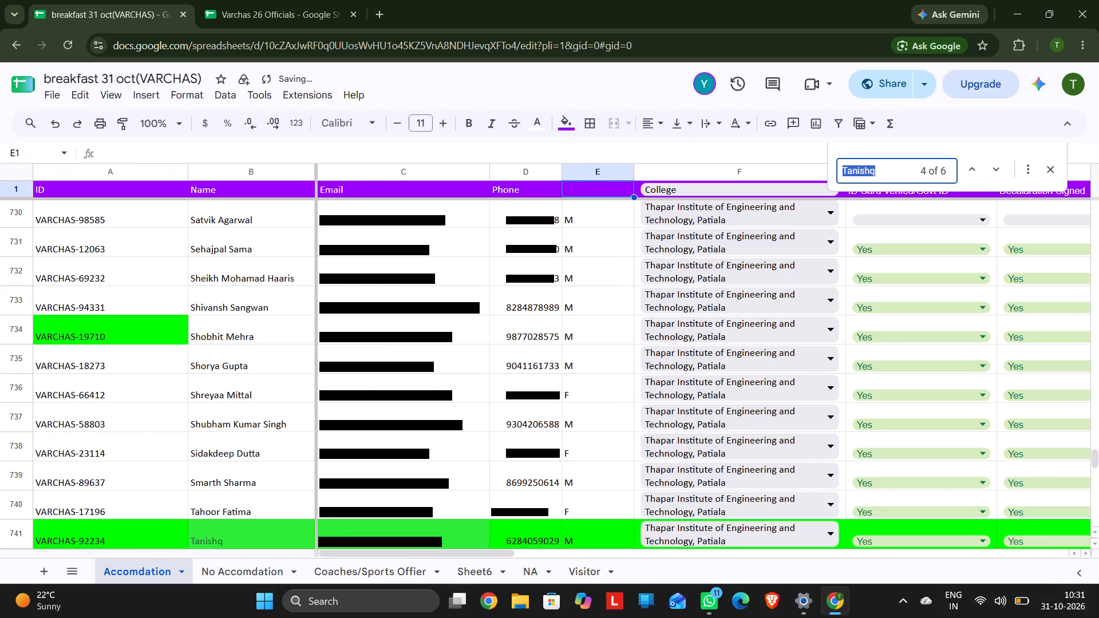
key("BackSpace")
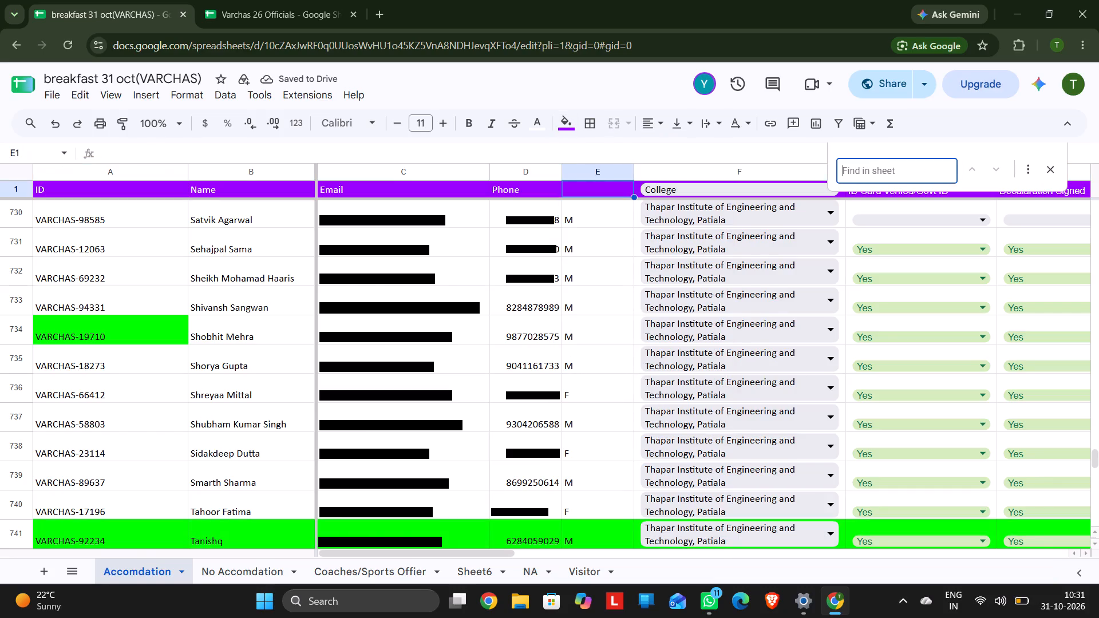
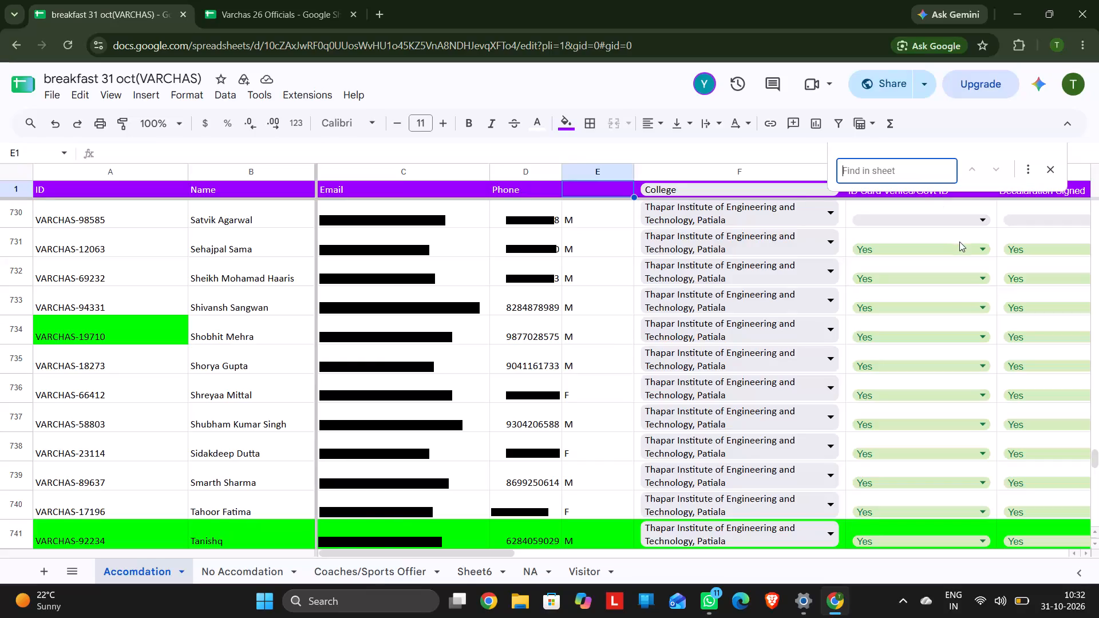
Search the Accomdation sheet for Dushyant's participant ID and fill the entire matching row 191 with bright green.
left_click(990, 248)
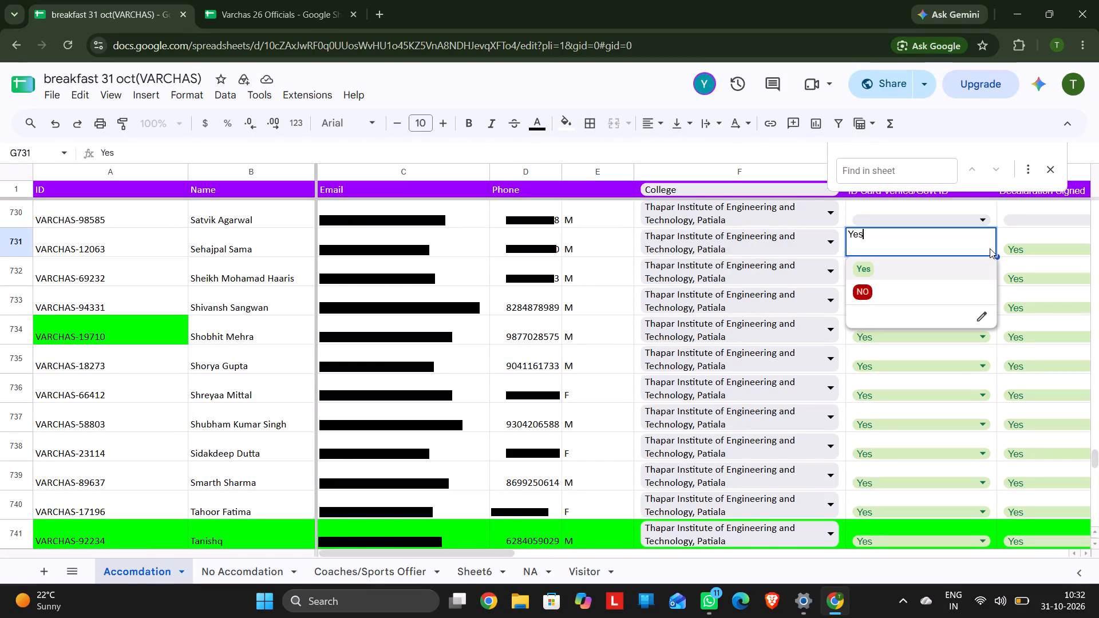
left_click(891, 171)
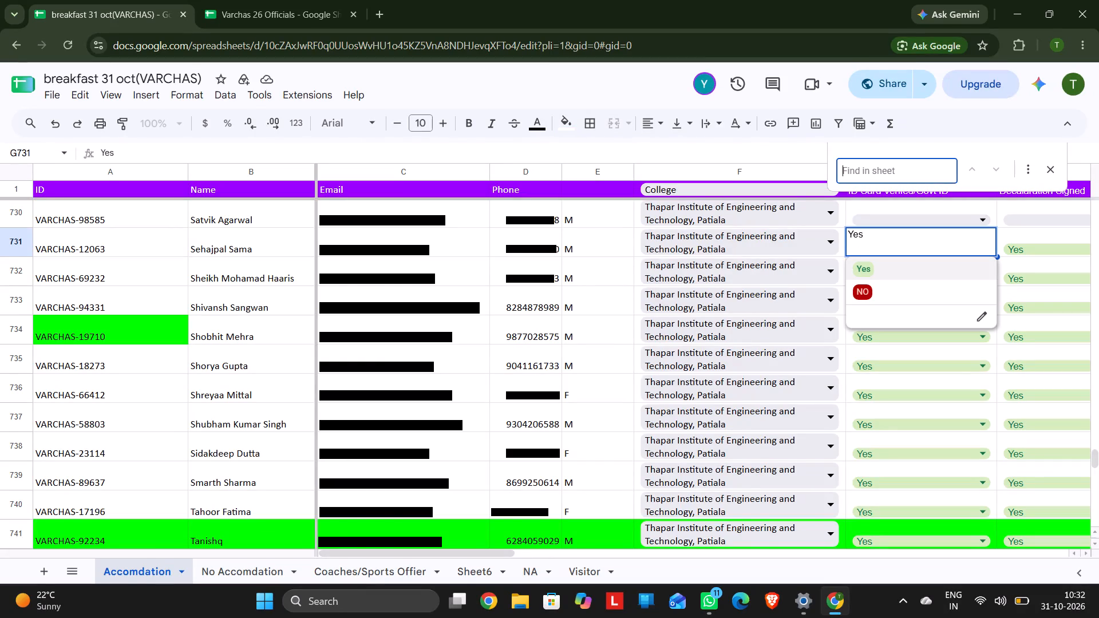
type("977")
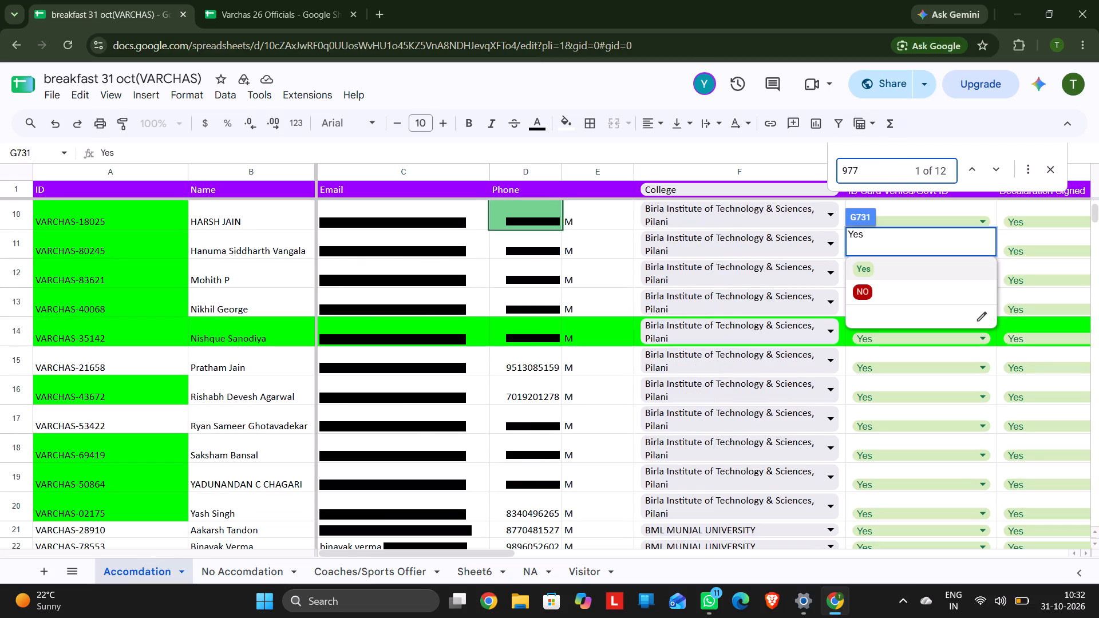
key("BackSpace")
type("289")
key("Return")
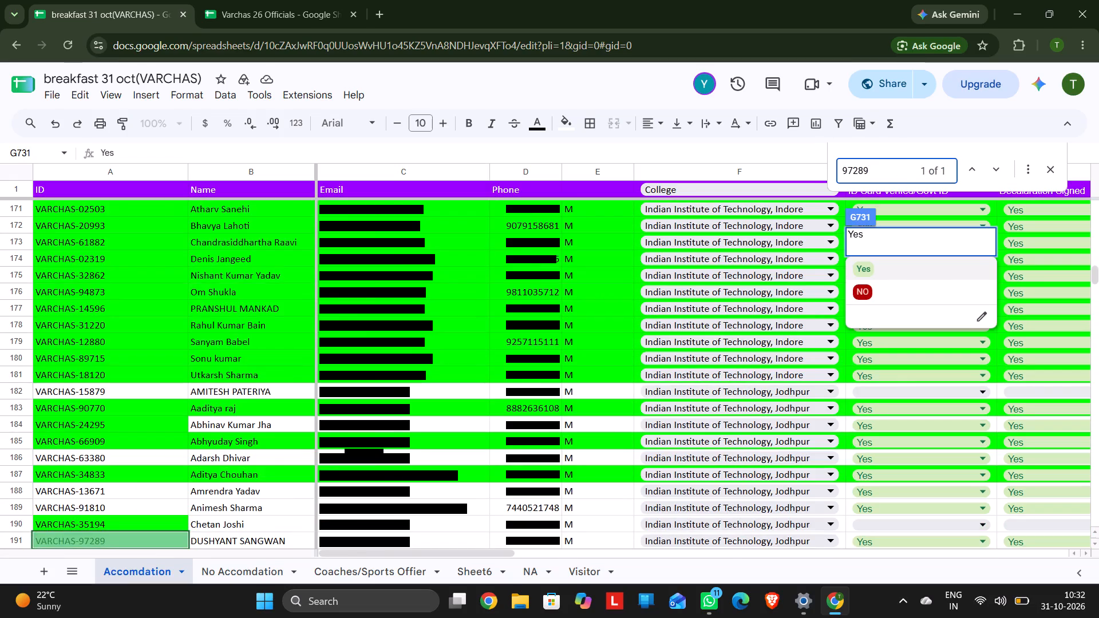
left_click(17, 538)
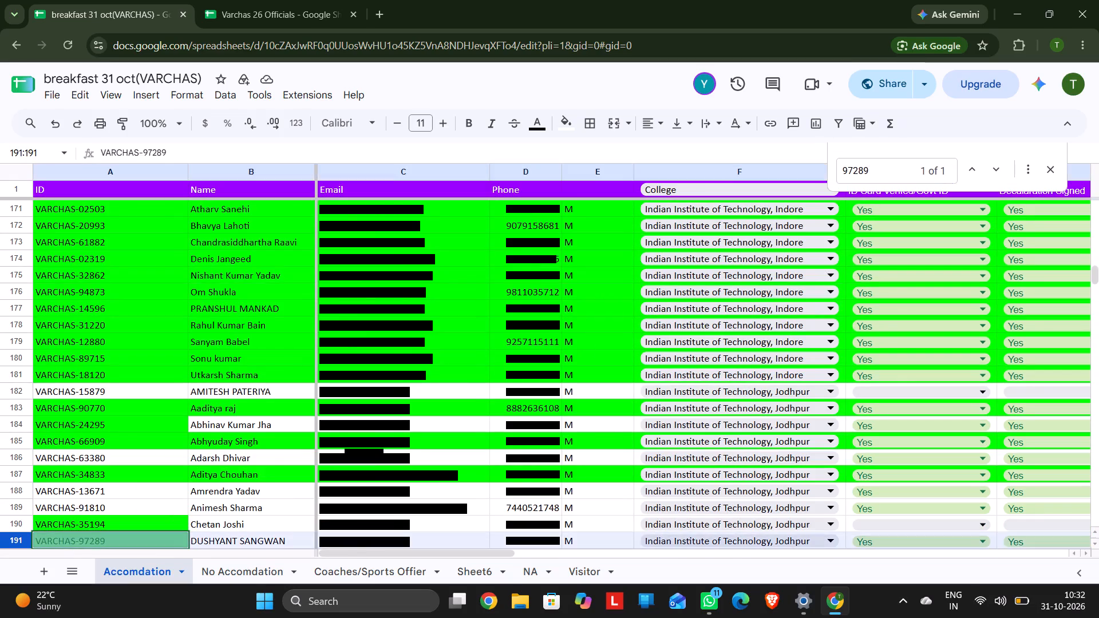
left_click(554, 124)
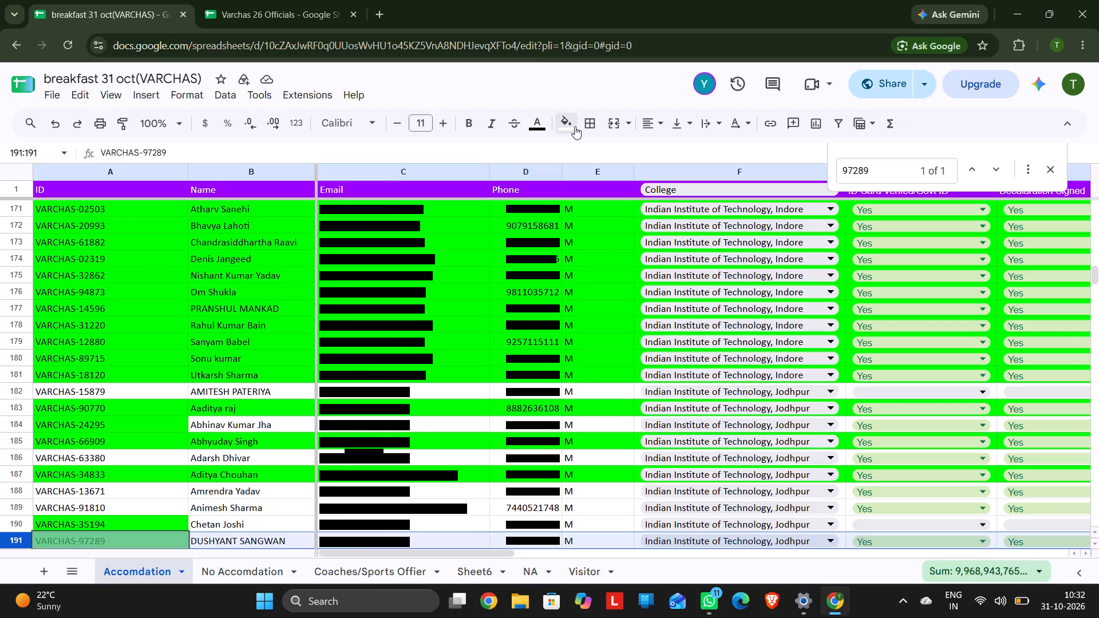
left_click_drag(575, 126, 633, 191)
left_click(633, 191)
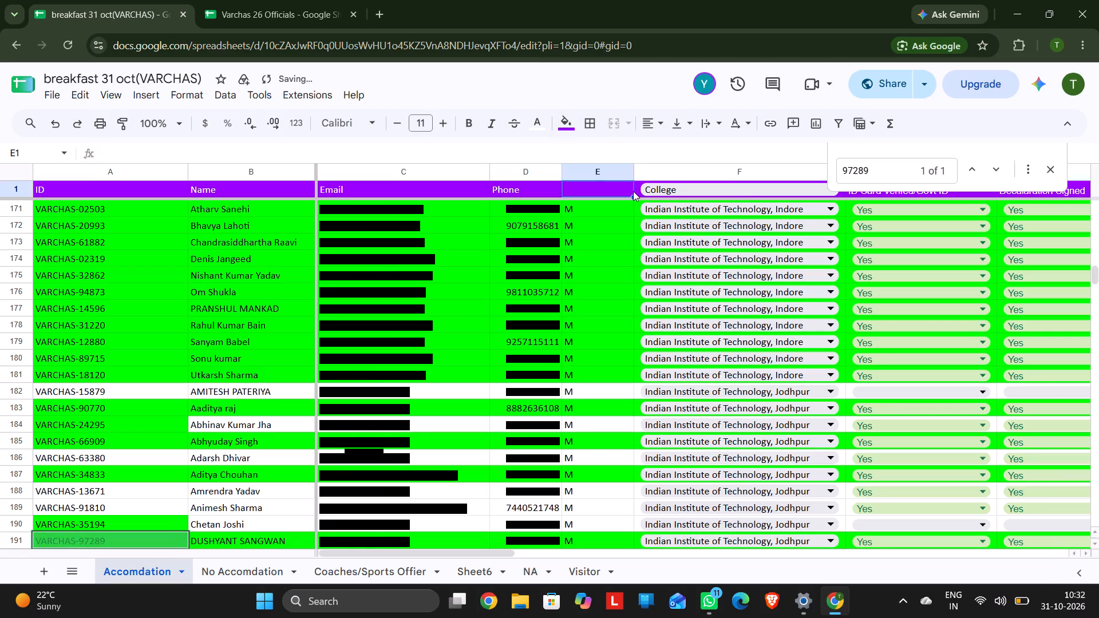
Search the sheet for Mandeep's participant ID and fill the entire matching row 195 with bright green.
double_click(873, 172)
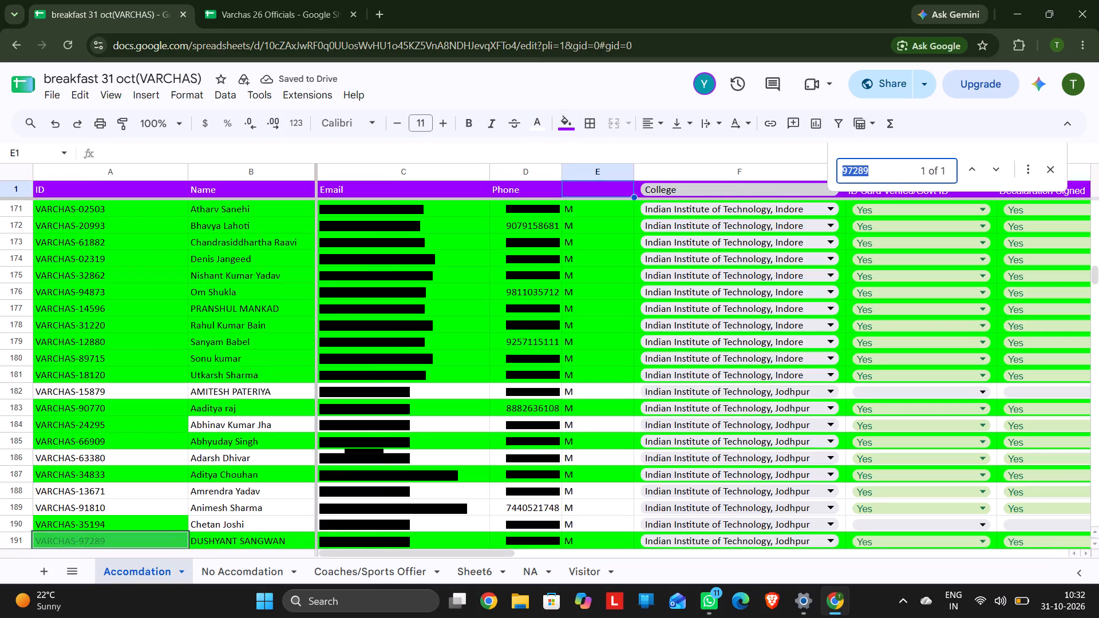
key("BackSpace")
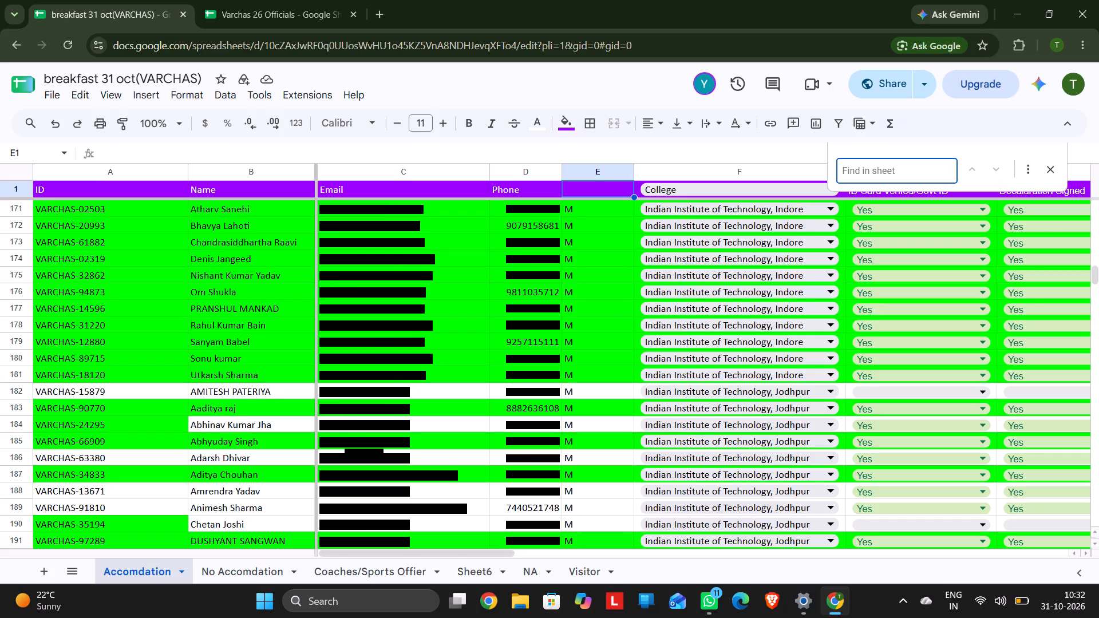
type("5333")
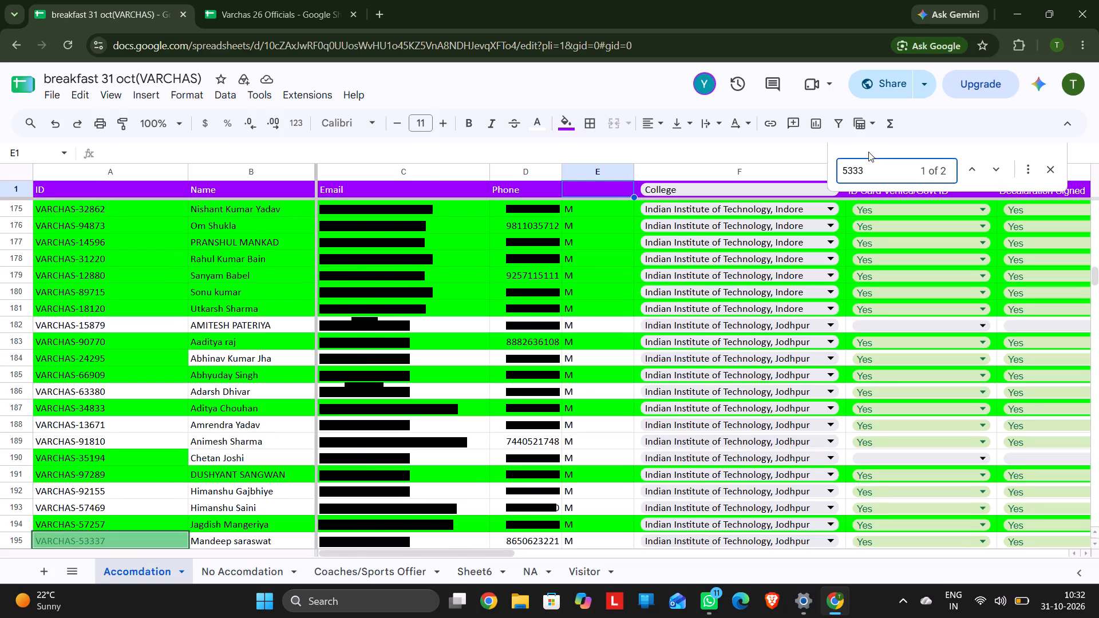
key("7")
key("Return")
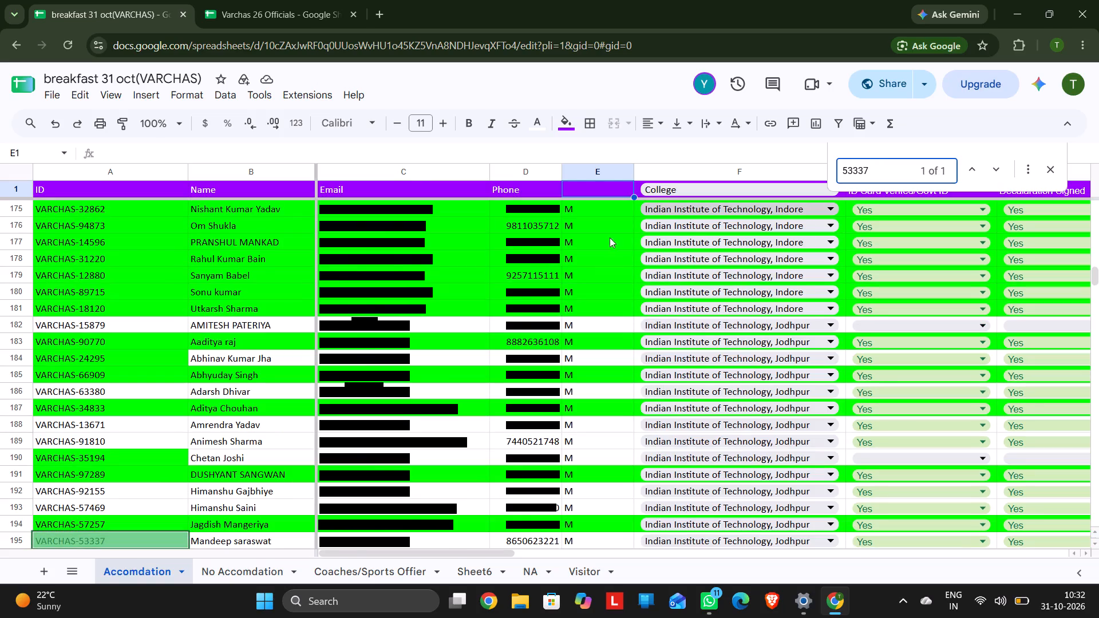
left_click(22, 542)
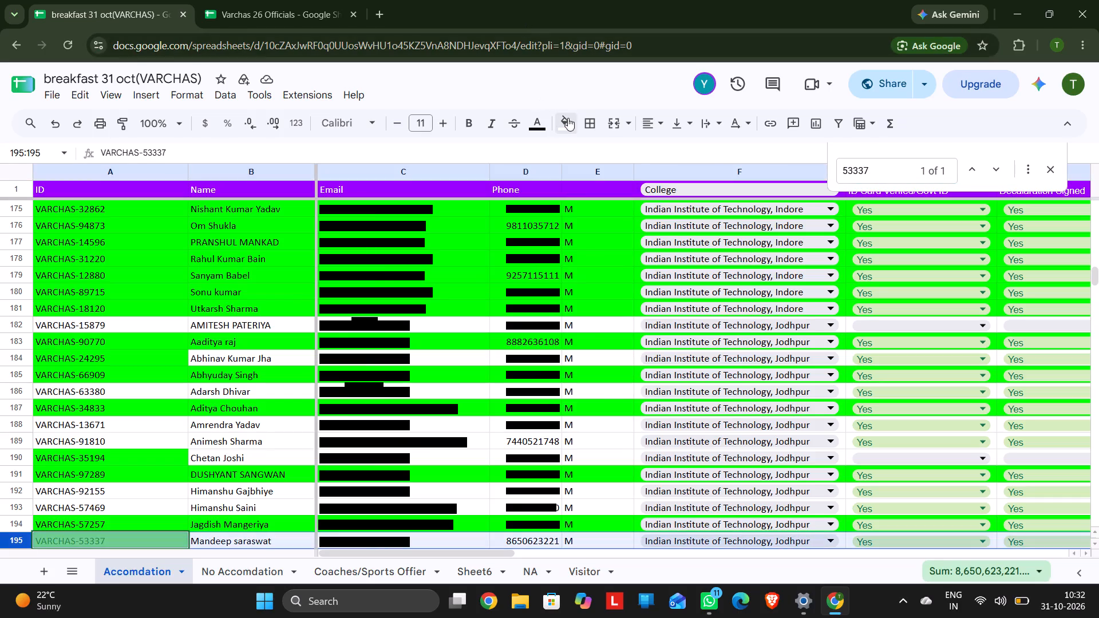
left_click(568, 118)
left_click(636, 192)
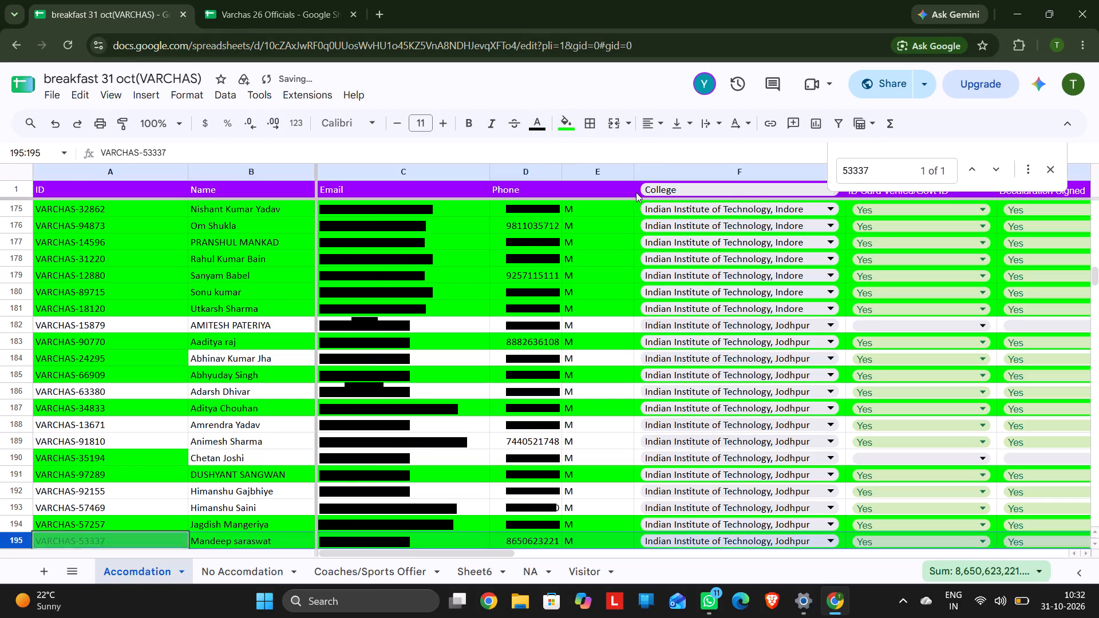
Search the sheet for Shorya's participant ID at IIT Jodhpur and fill the entire matching row 202 with bright green.
double_click(877, 170)
key("BackSpace")
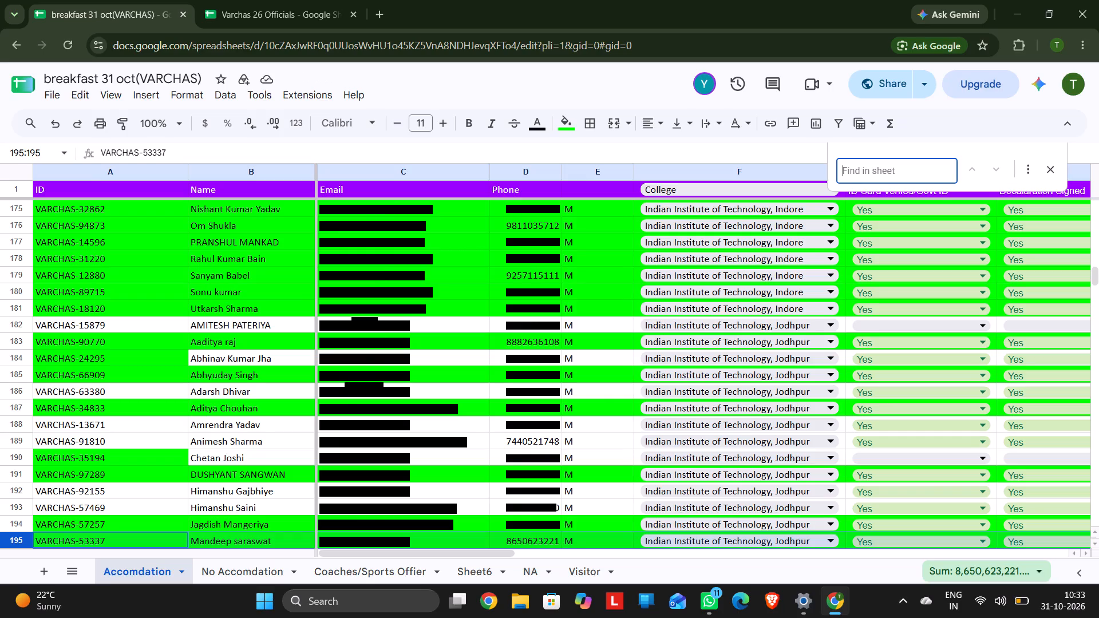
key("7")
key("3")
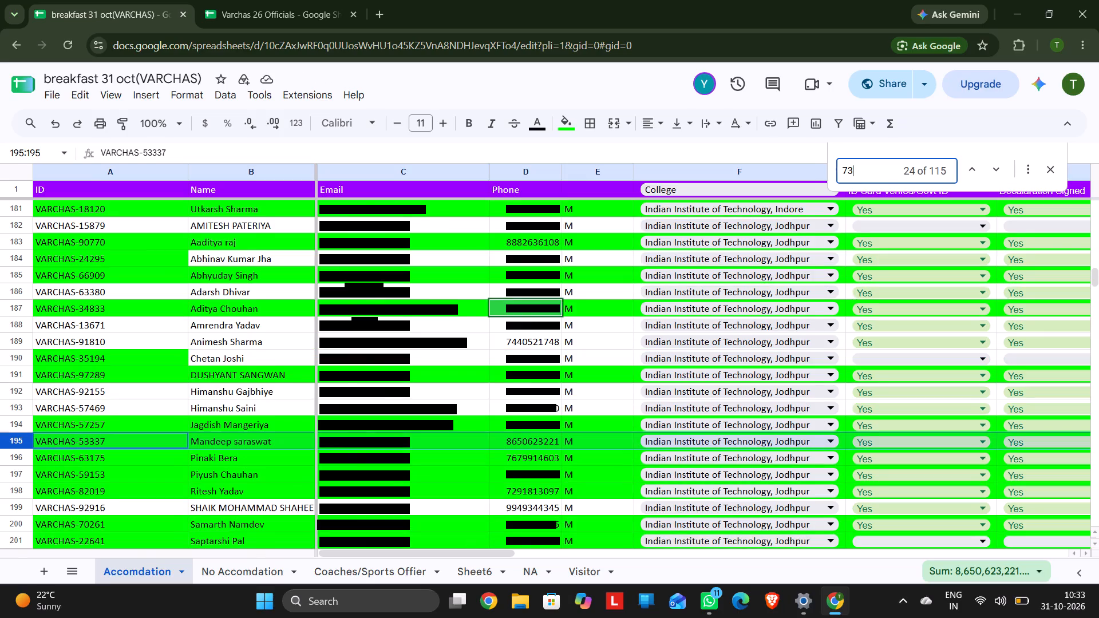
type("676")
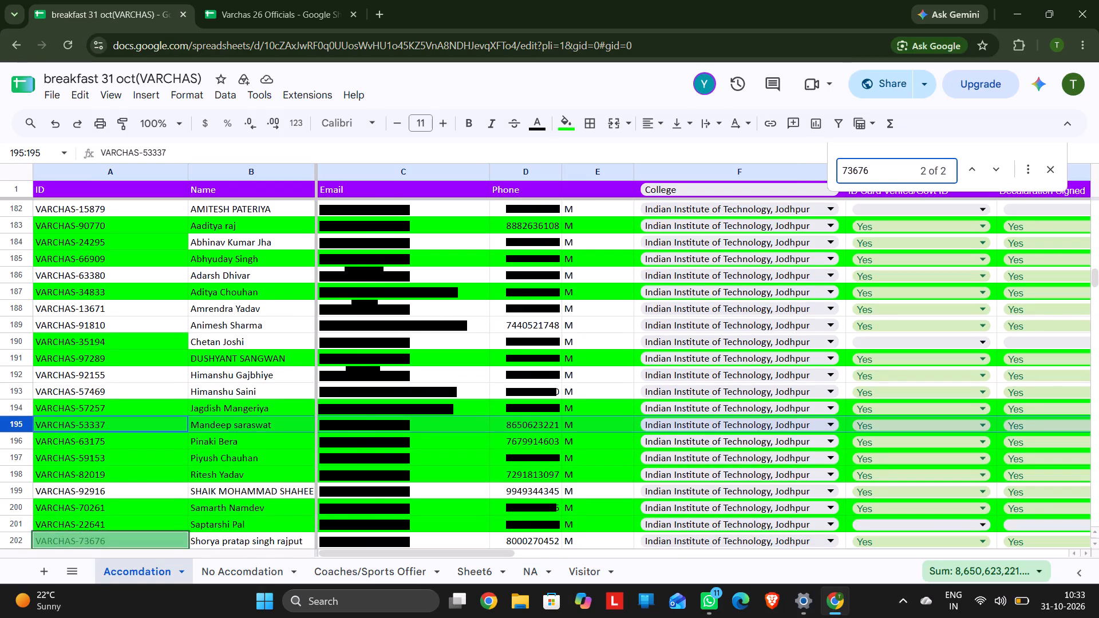
left_click(15, 536)
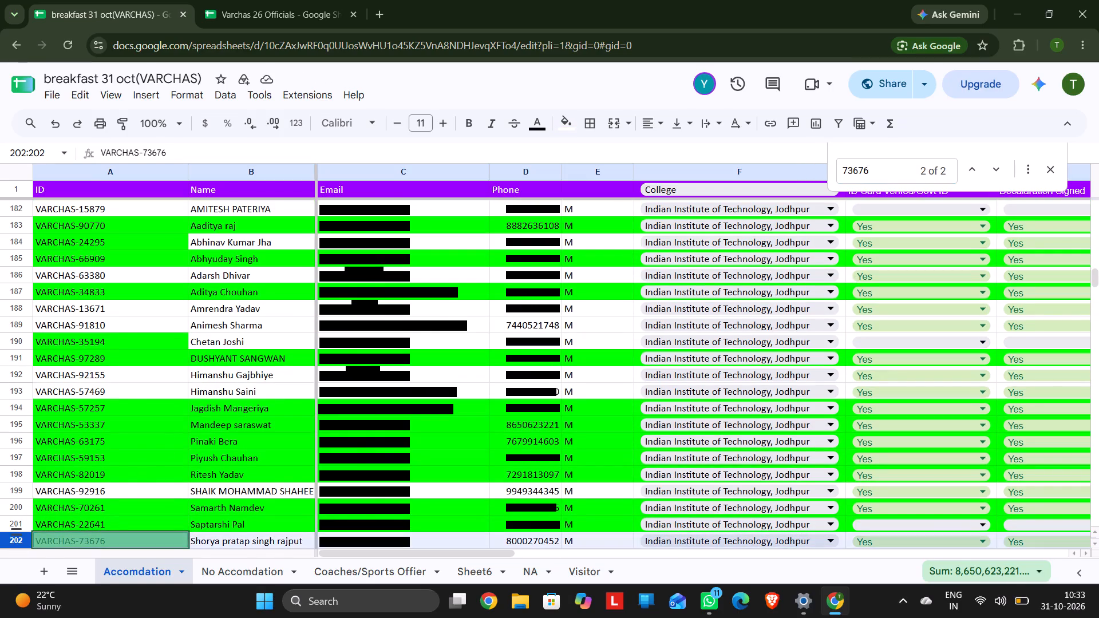
left_click(570, 132)
left_click(630, 187)
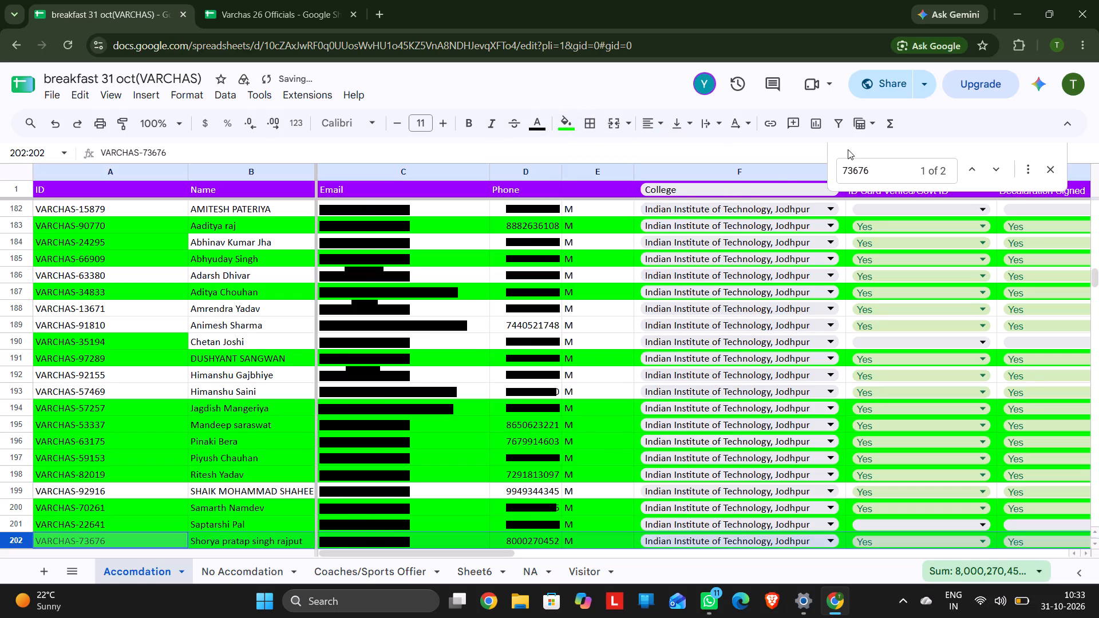
Search the sheet for Amrendra's participant ID in row 188 and fill rows 187 and 188 with bright green.
double_click(877, 172)
key("BackSpace")
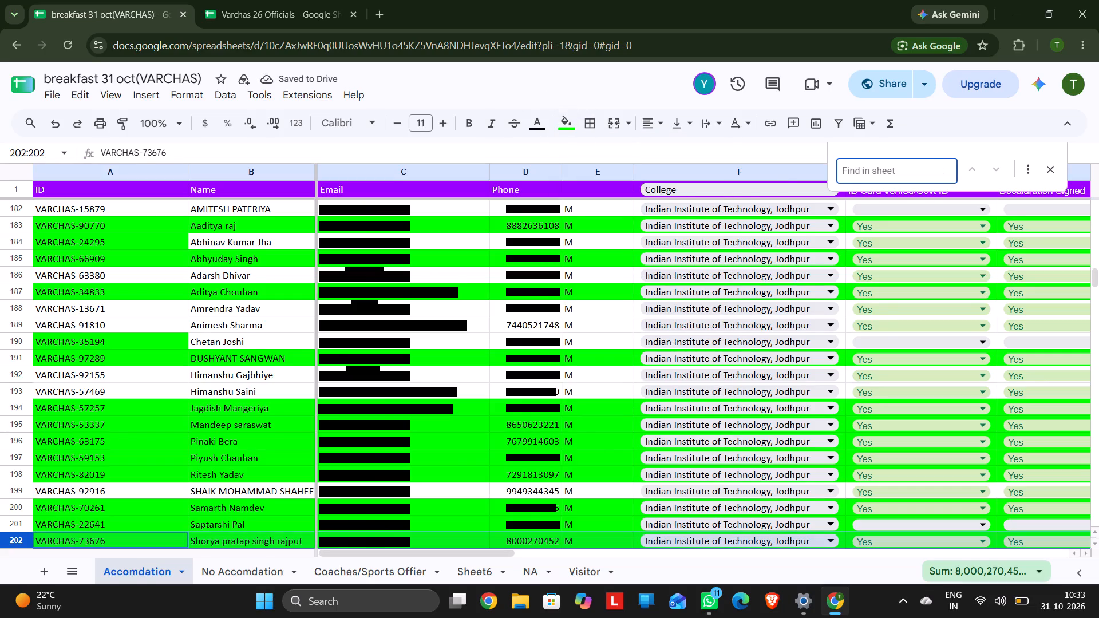
left_click(877, 172)
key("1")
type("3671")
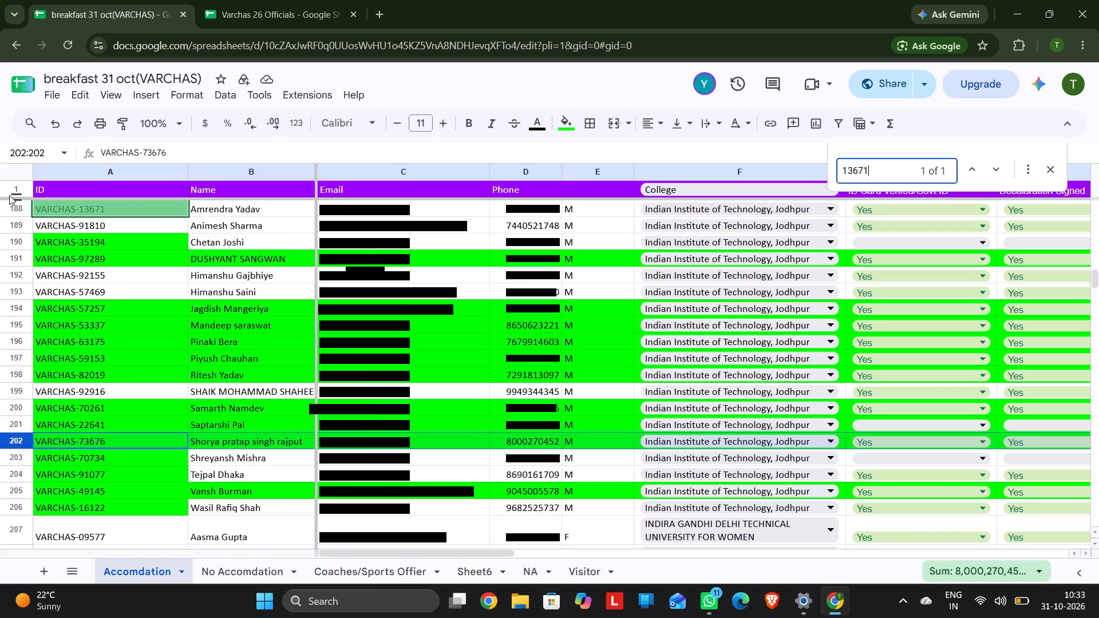
left_click_drag(16, 208, 315, 140)
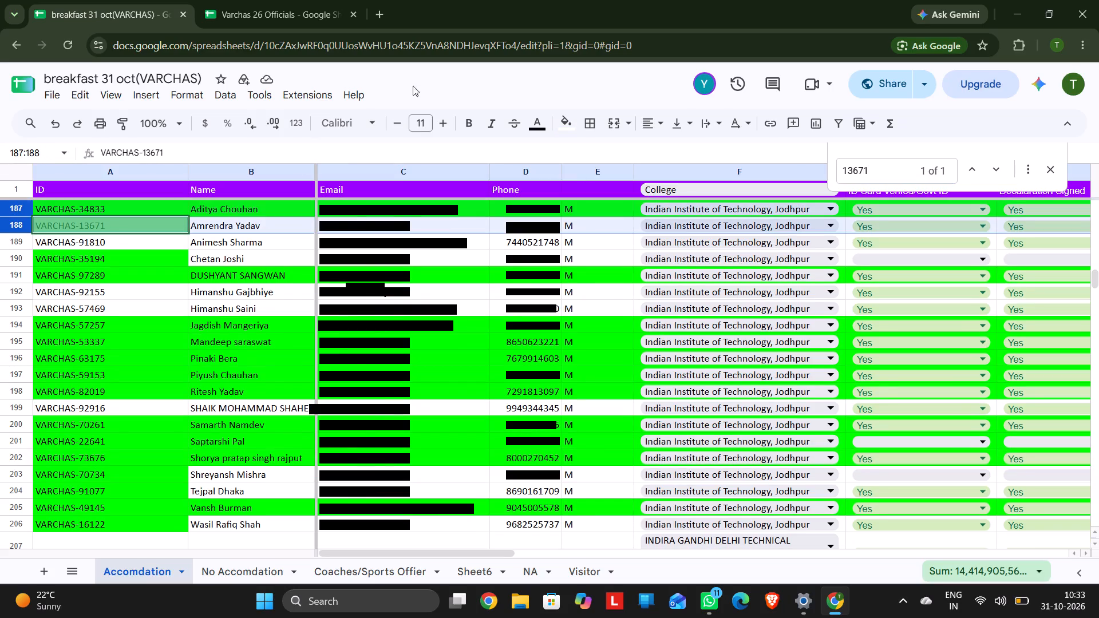
left_click(563, 130)
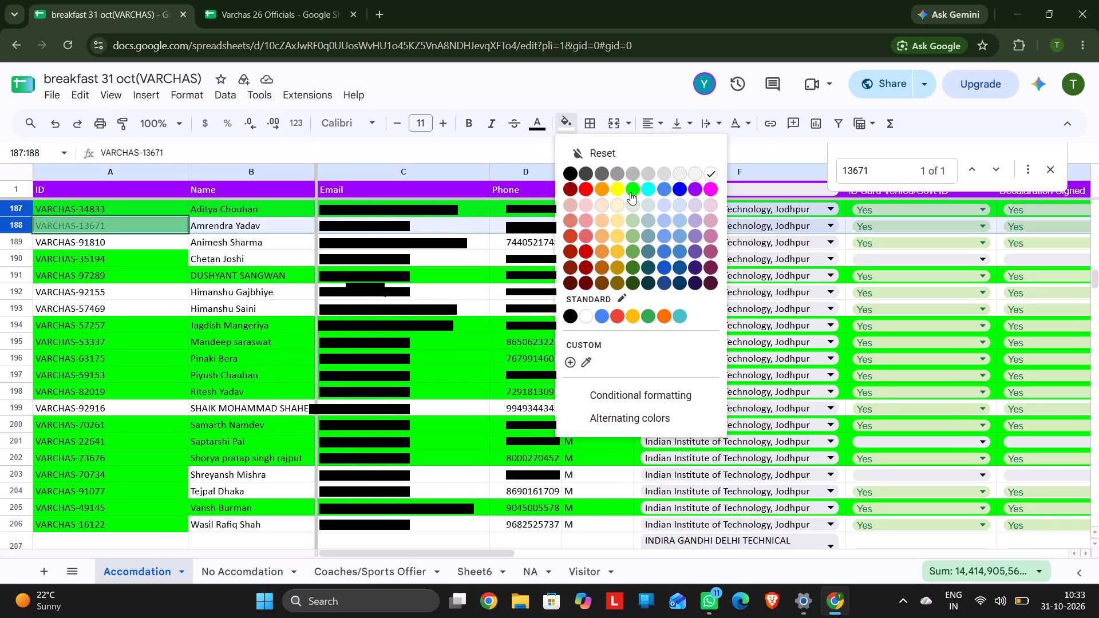
left_click(630, 192)
Search the sheet for the participant ID of Himanshu in row 193 and fill that entire row with bright green.
double_click(880, 175)
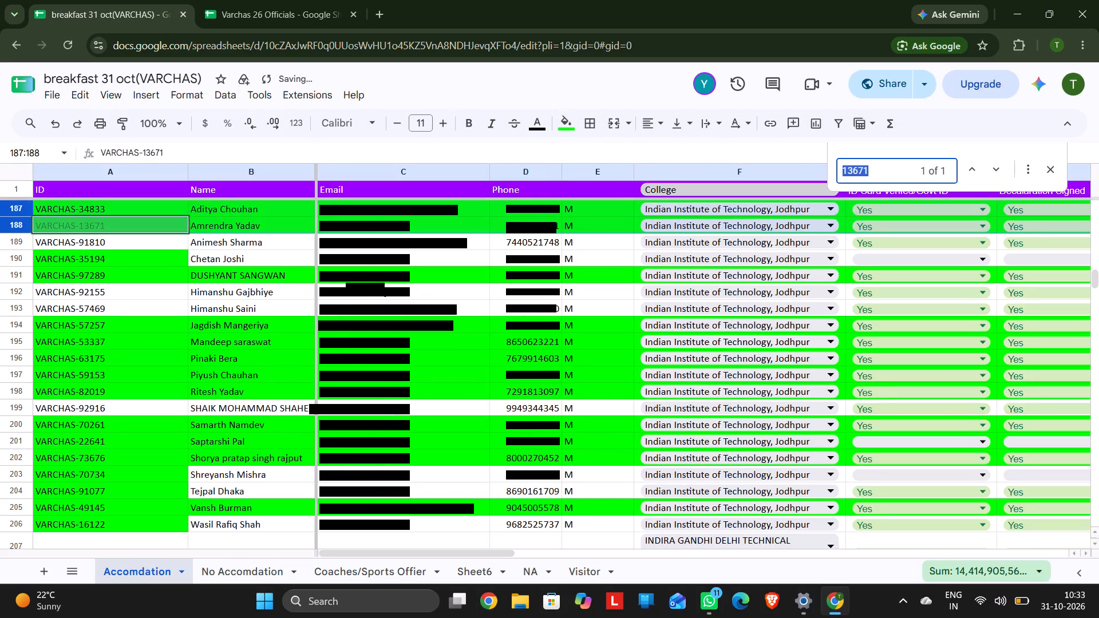
key("BackSpace")
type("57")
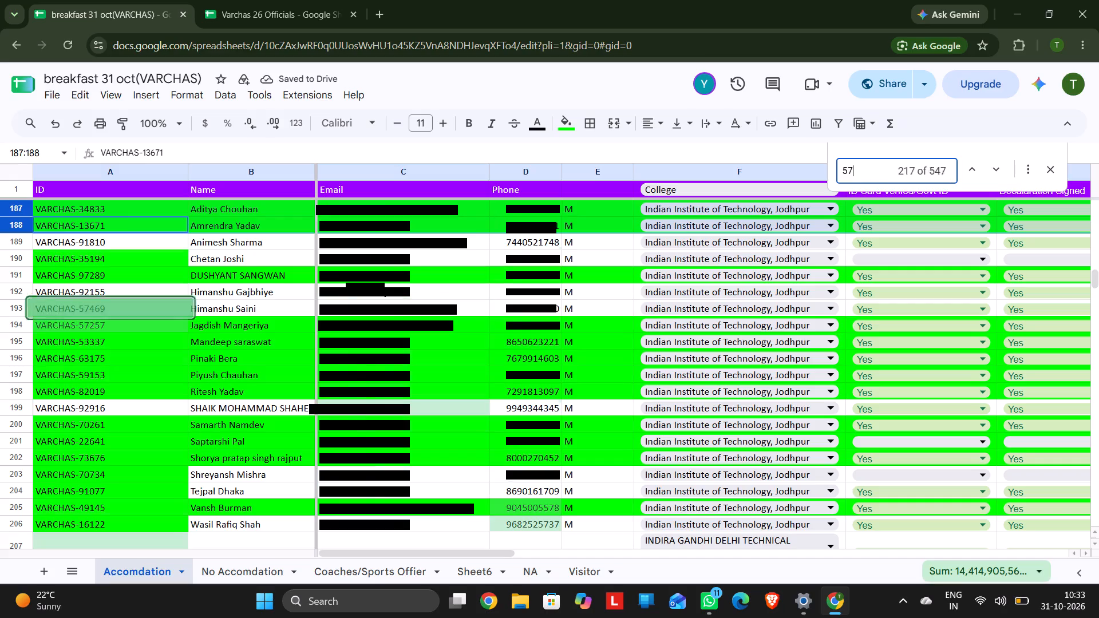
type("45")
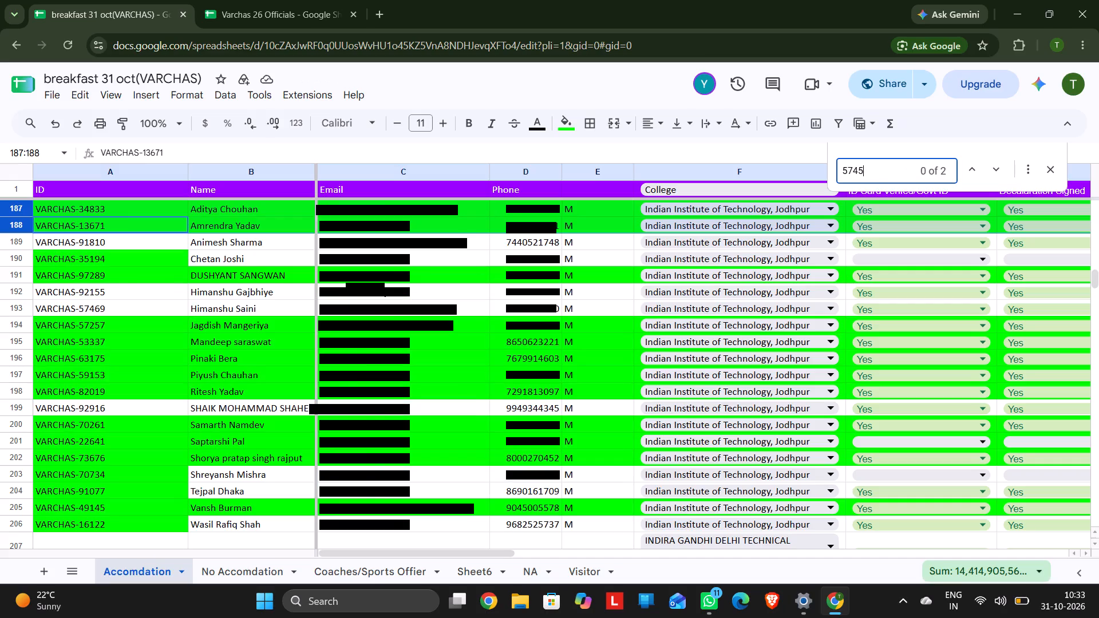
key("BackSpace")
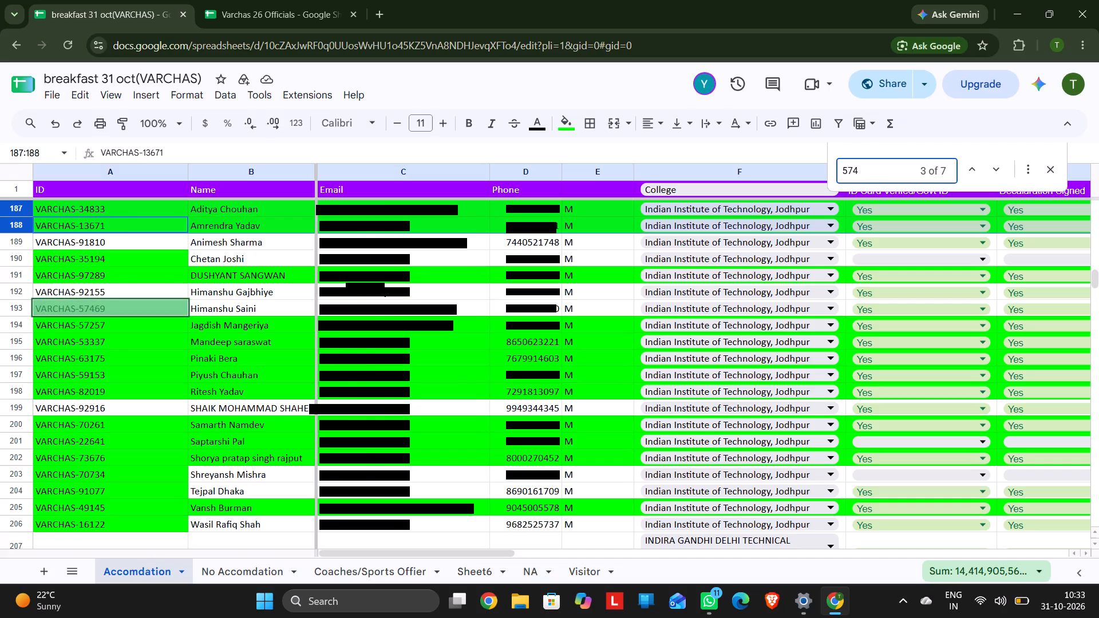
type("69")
left_click(20, 299)
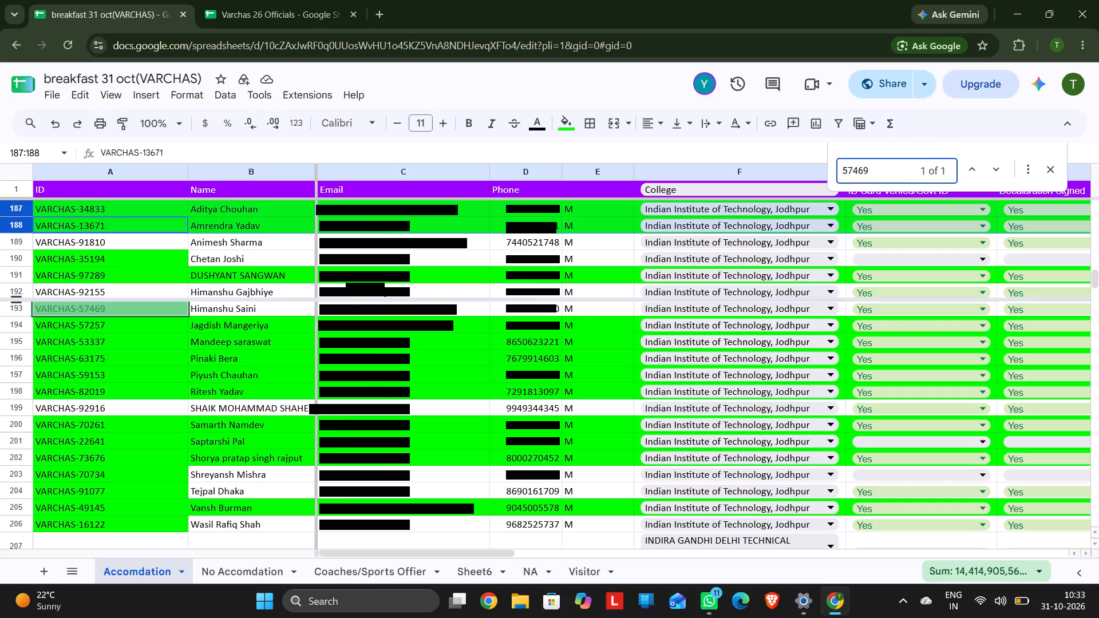
left_click(20, 312)
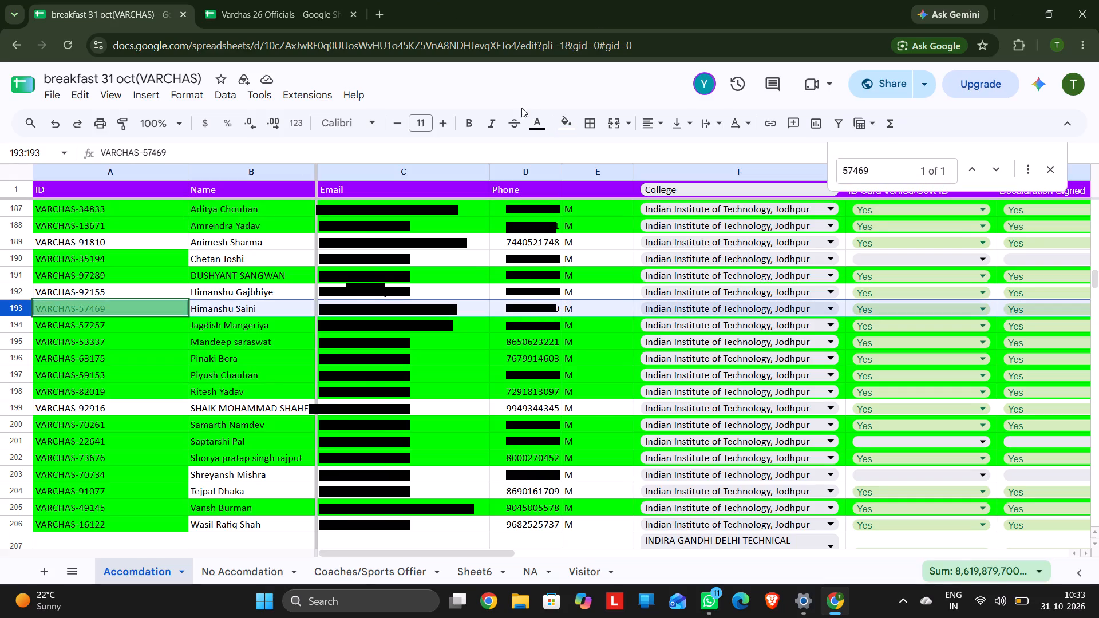
left_click(566, 116)
left_click(631, 189)
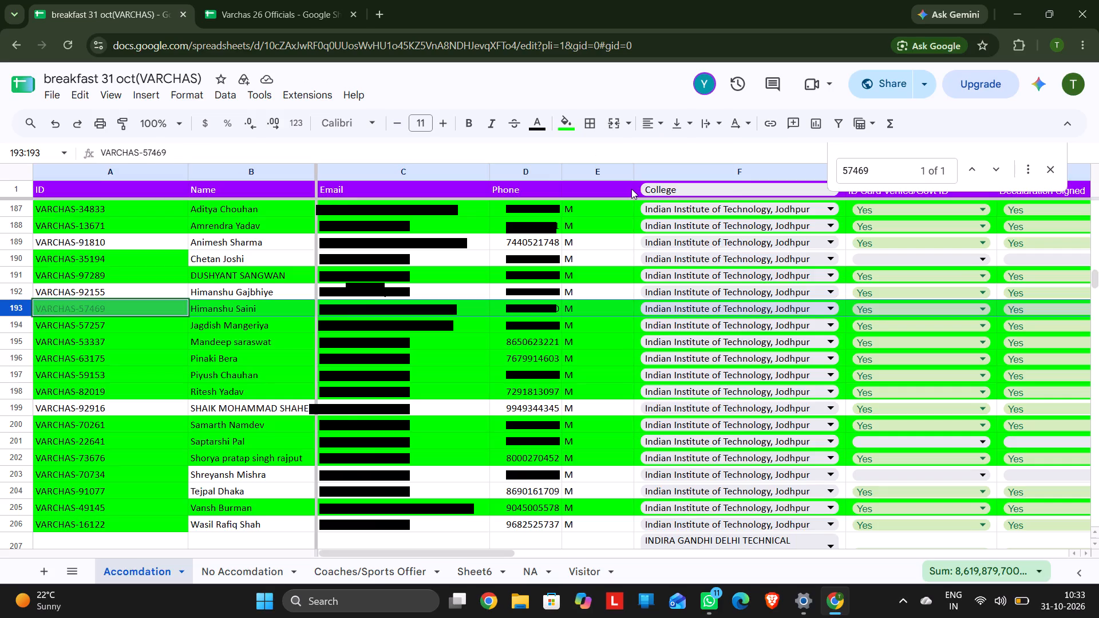
Search the sheet for Ananat's participant ID and fill the entire matching row 367 with bright green.
double_click(885, 175)
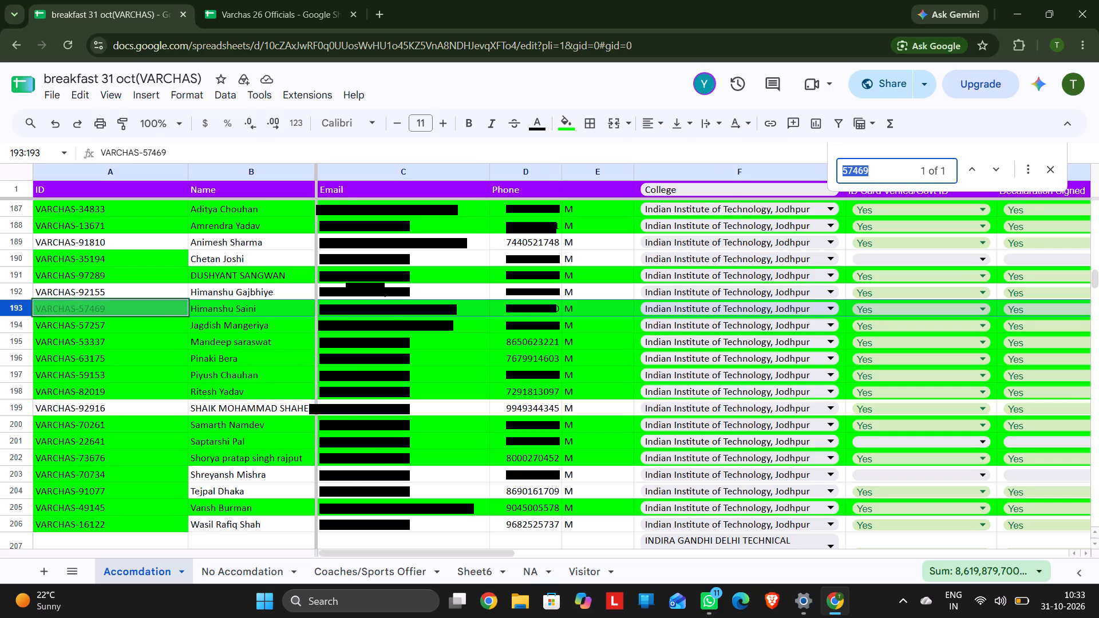
key("BackSpace")
left_click(885, 175)
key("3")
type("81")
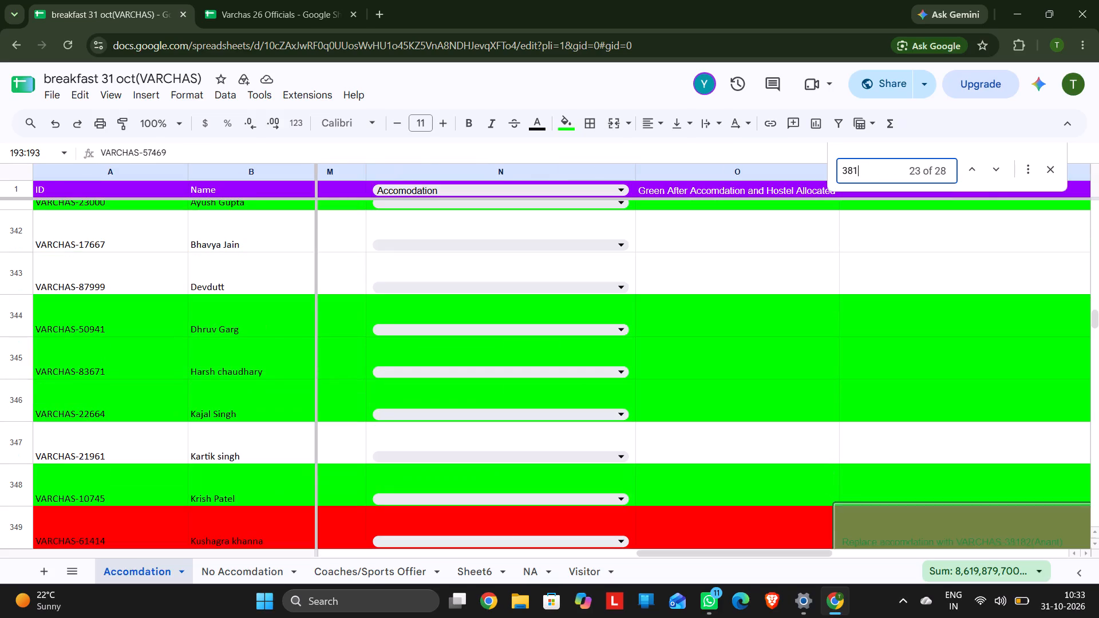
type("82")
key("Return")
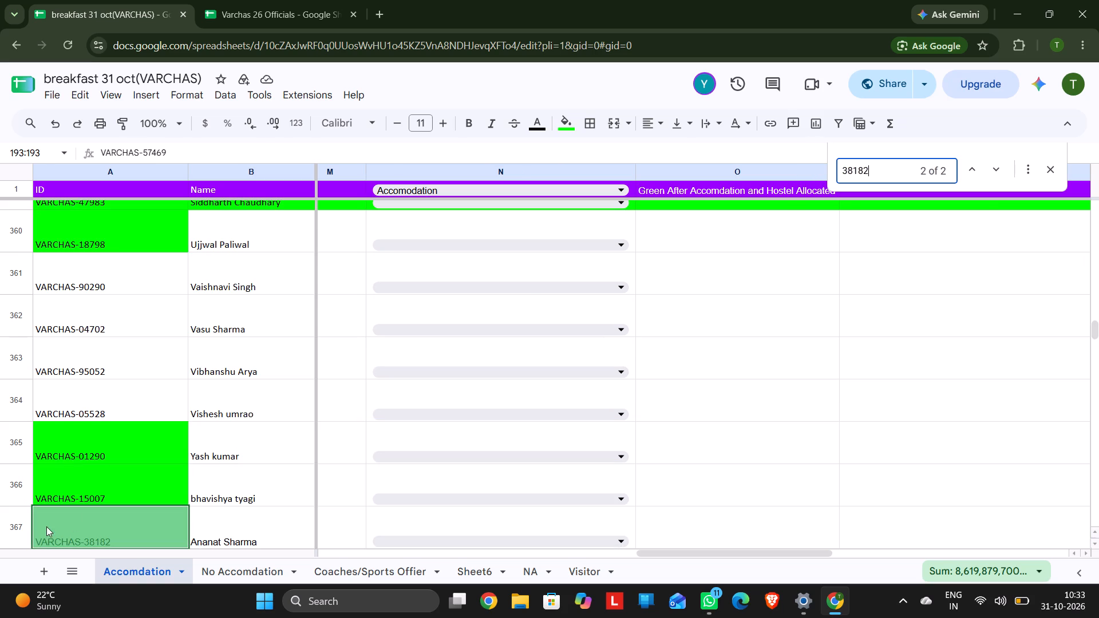
left_click(17, 525)
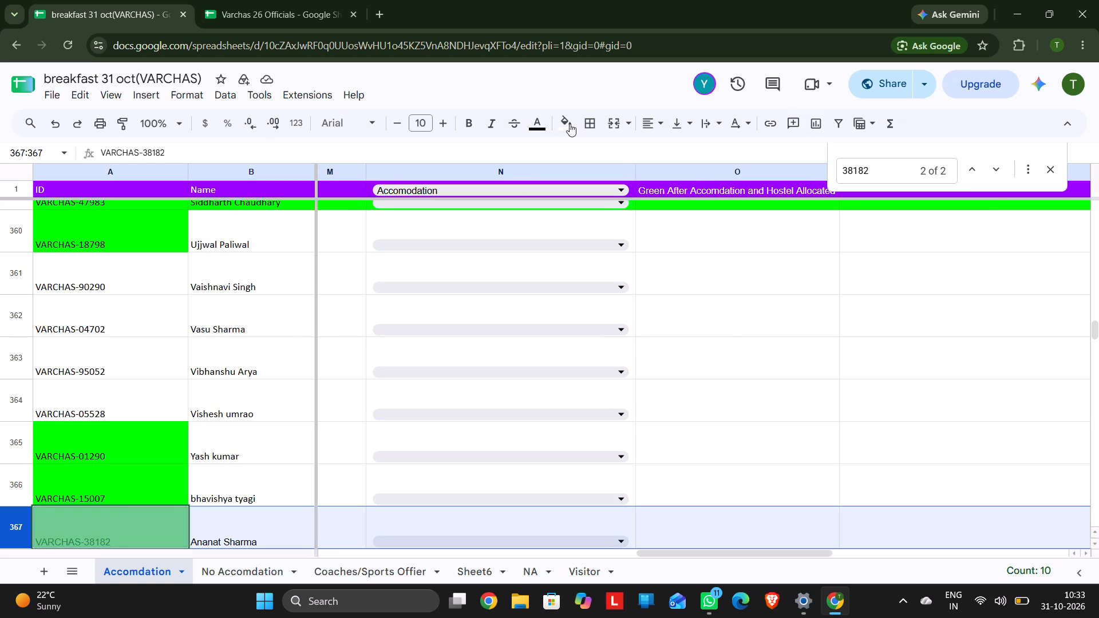
left_click_drag(570, 124, 632, 189)
left_click(632, 189)
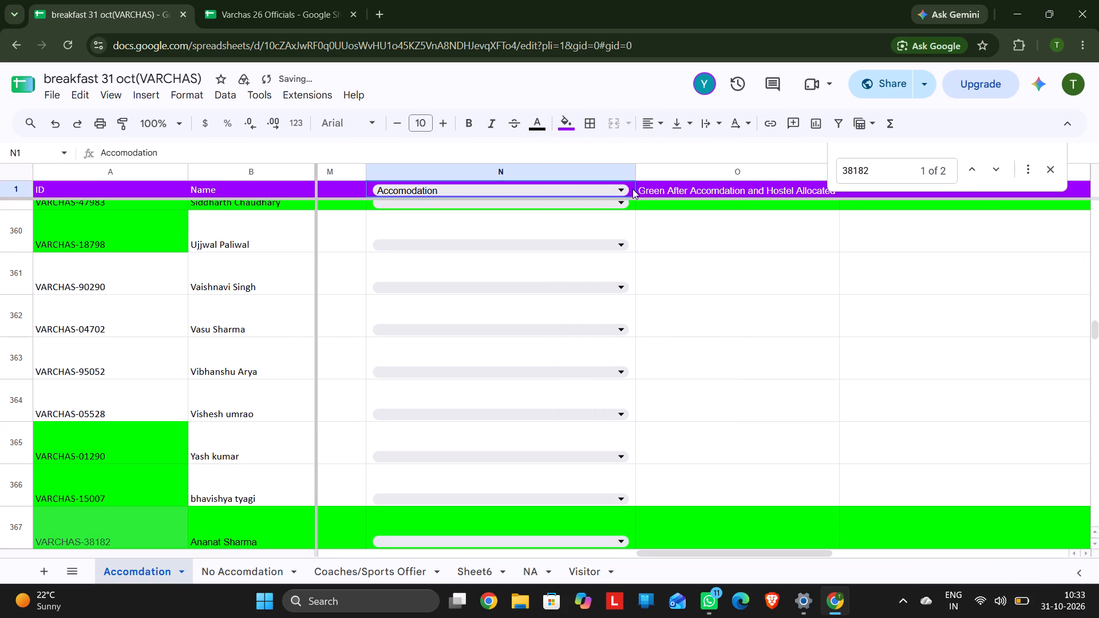
double_click(881, 173)
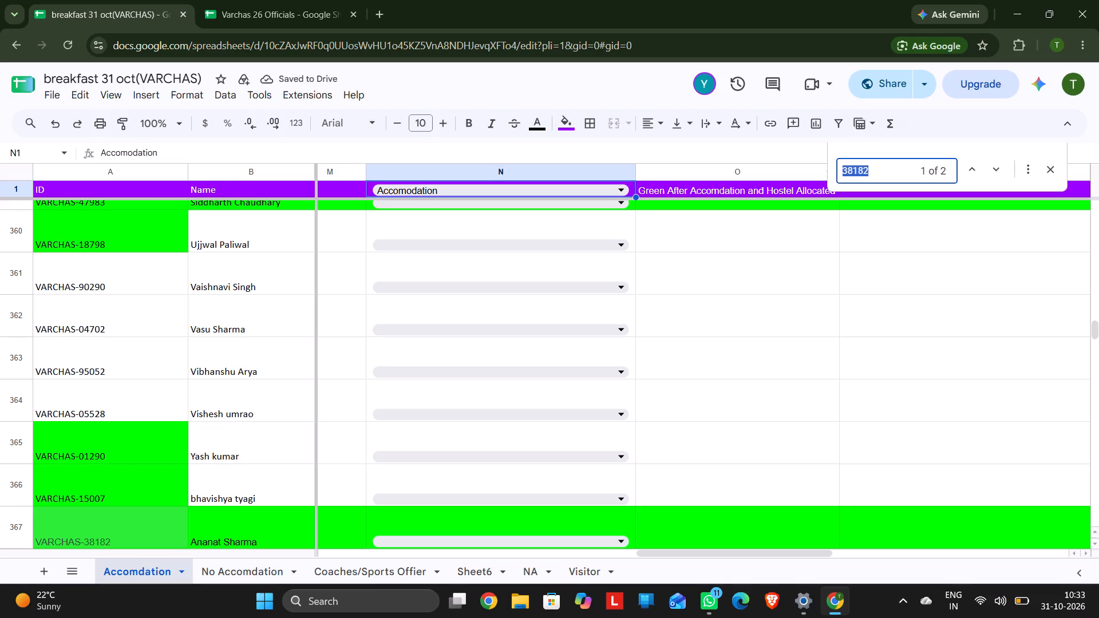
key("BackSpace")
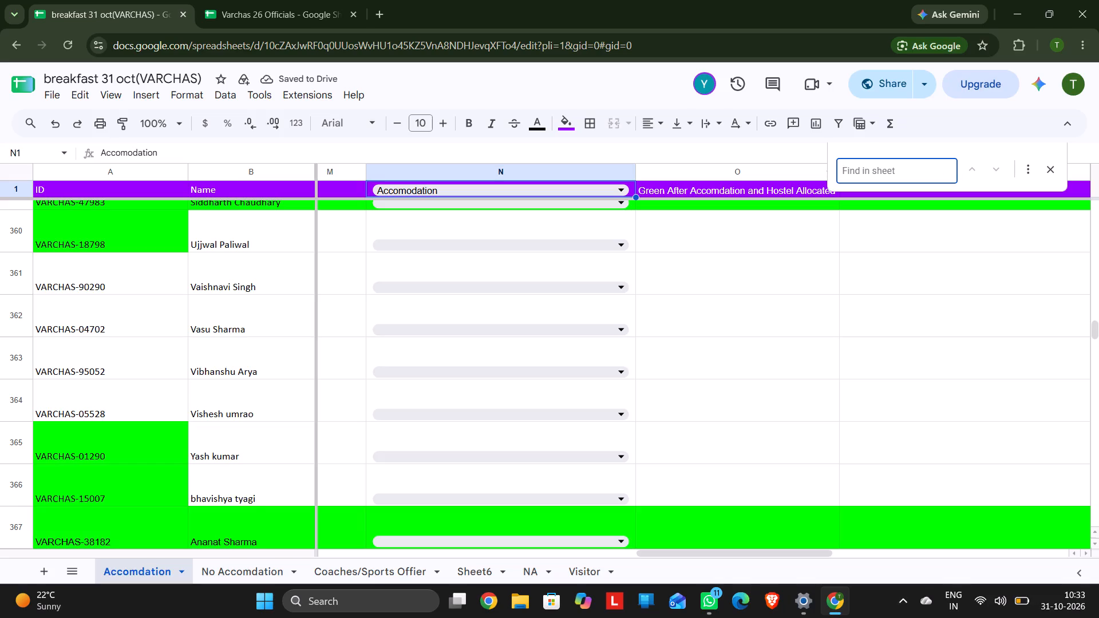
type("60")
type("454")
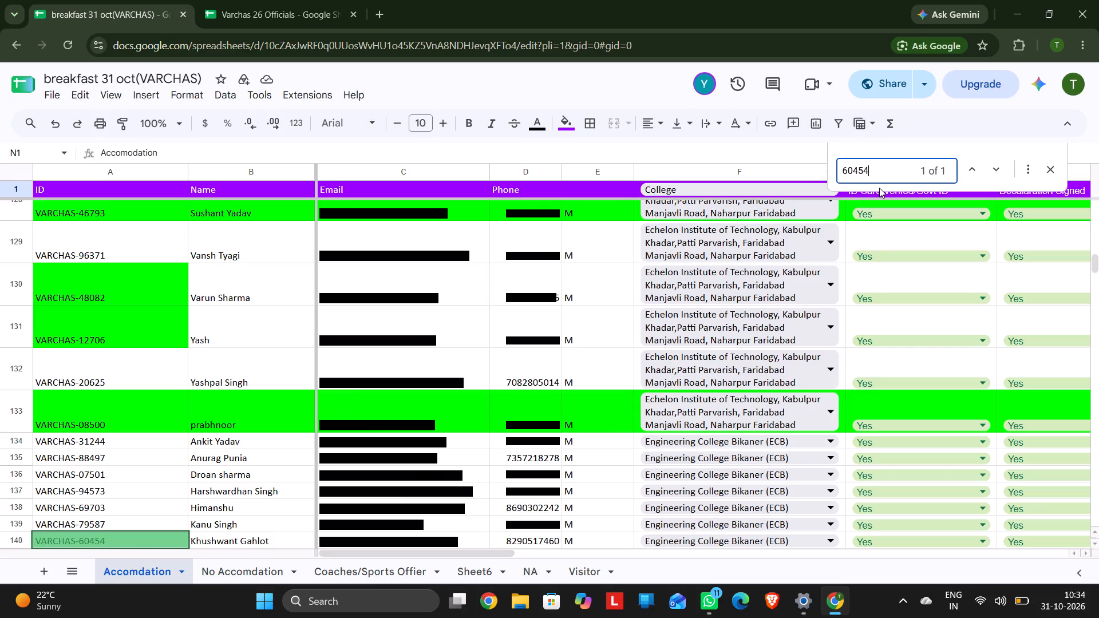
left_click(12, 540)
left_click(554, 115)
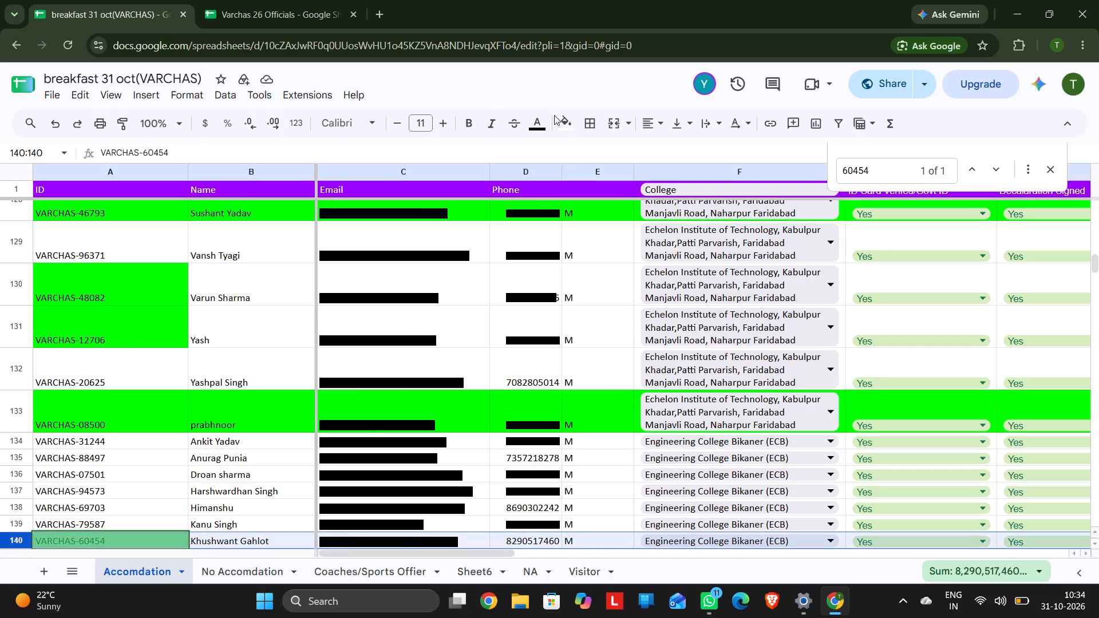
left_click_drag(568, 121, 634, 188)
left_click(634, 188)
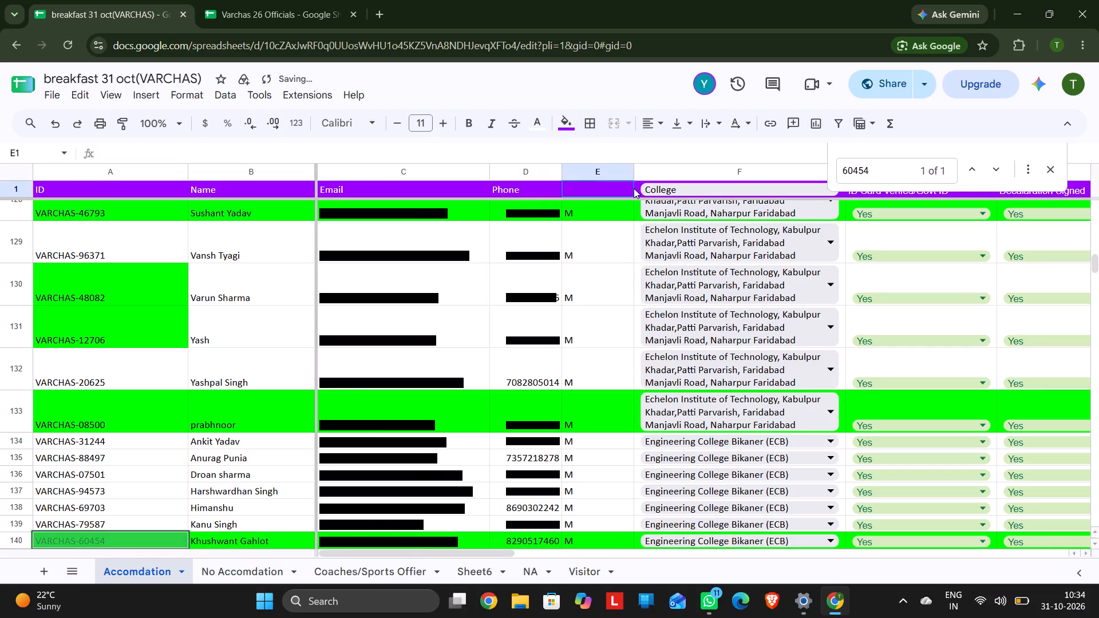
Search the sheet for the participant ID of Piyush in row 50 and fill that entire row with bright green.
double_click(881, 175)
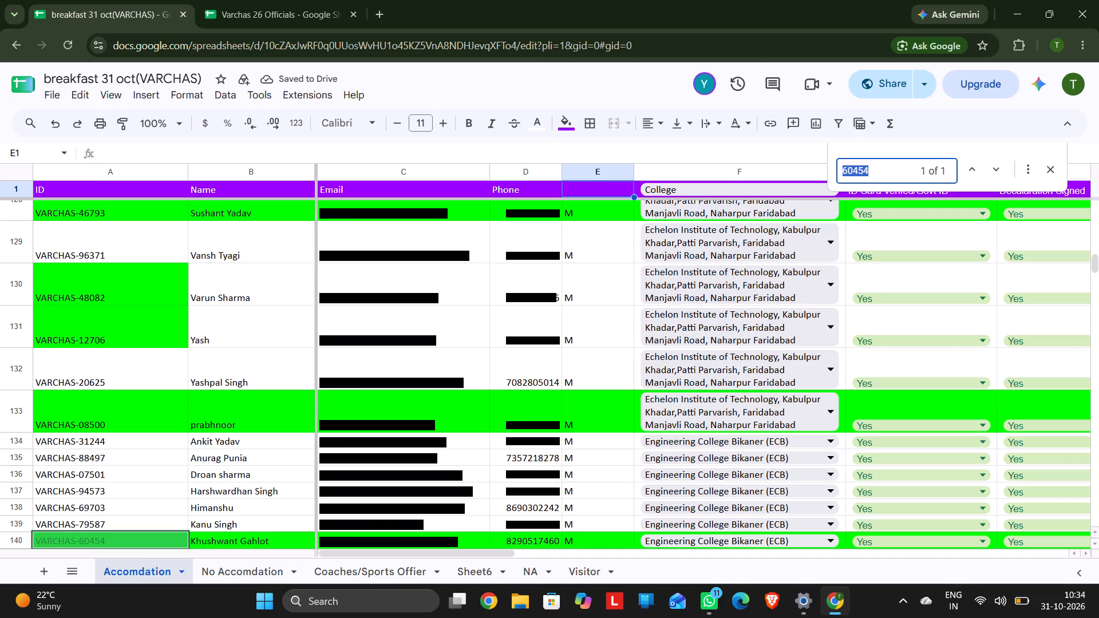
key("BackSpace")
left_click_drag(903, 196, 906, 201)
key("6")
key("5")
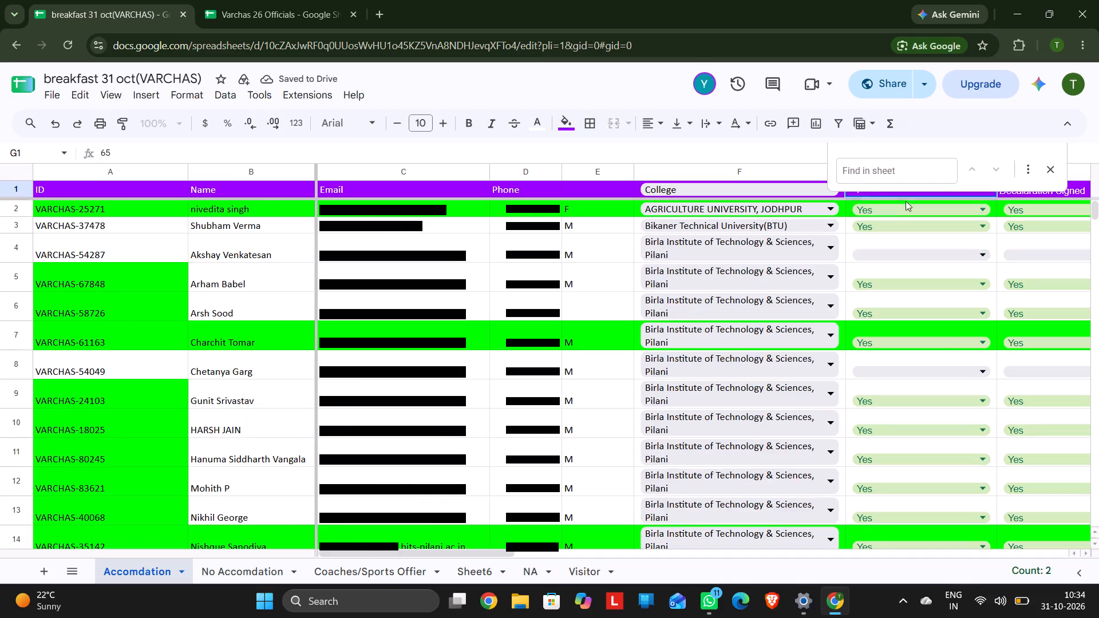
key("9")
left_click_drag(906, 201, 906, 207)
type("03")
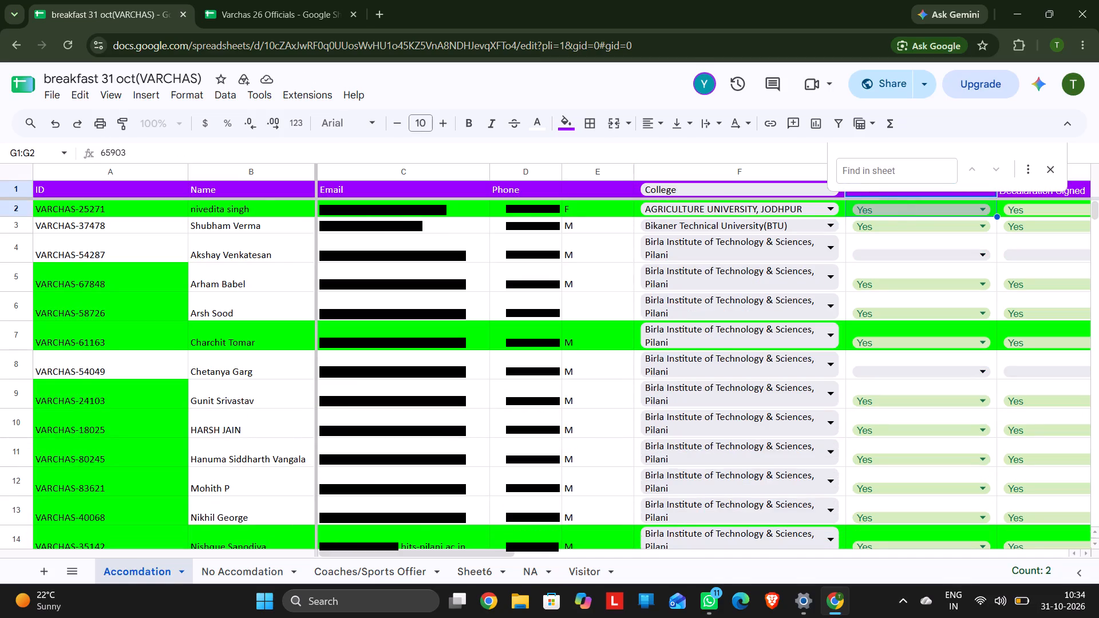
left_click(909, 173)
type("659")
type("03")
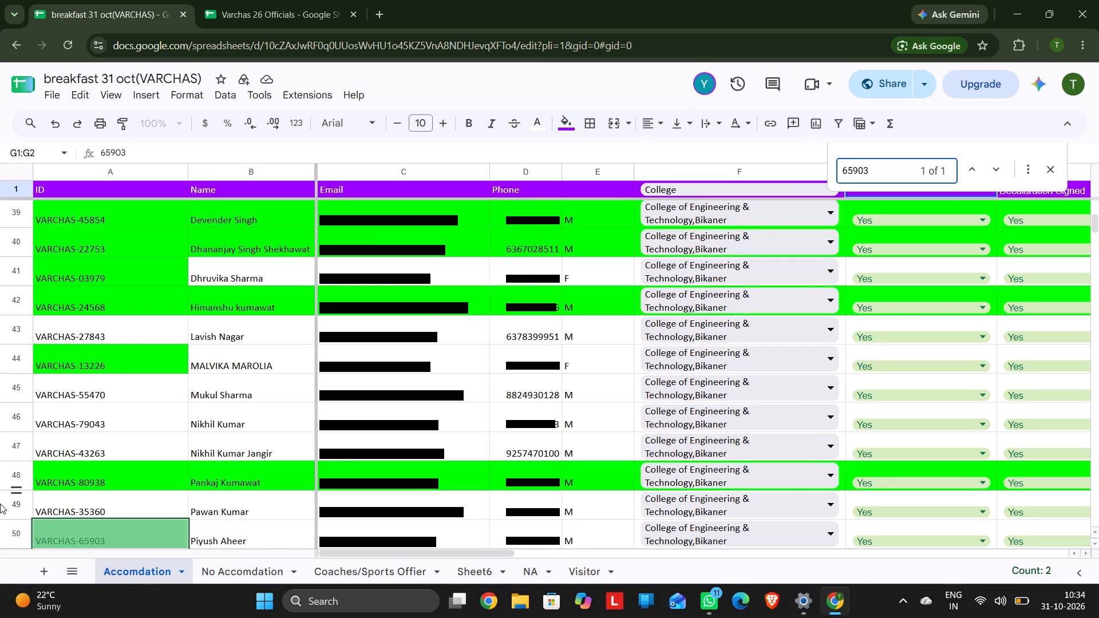
left_click(18, 534)
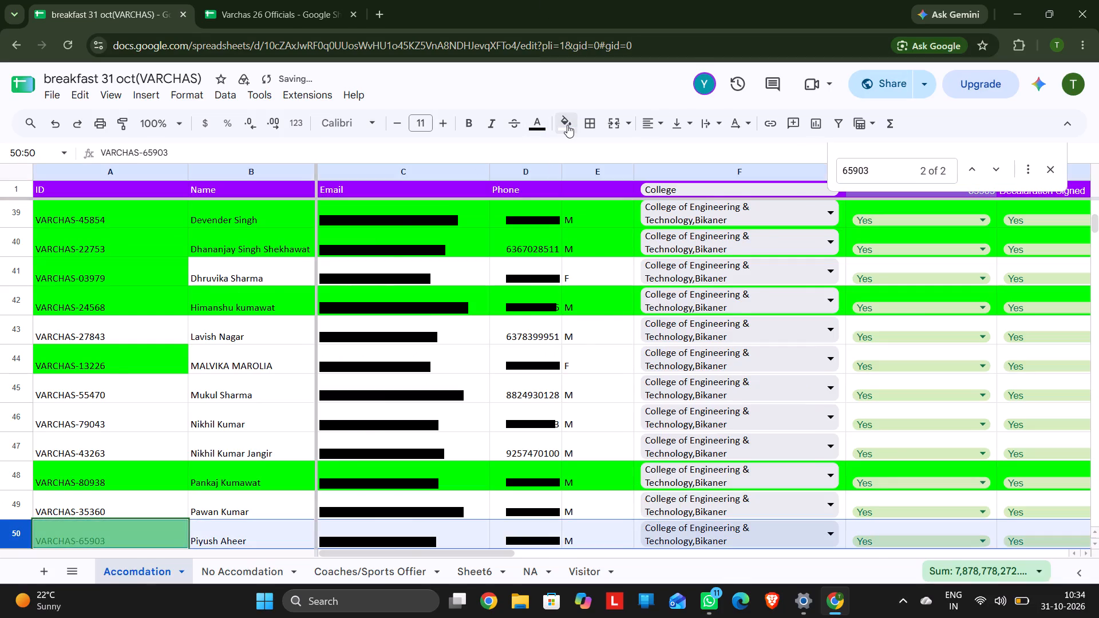
left_click(567, 125)
left_click(631, 185)
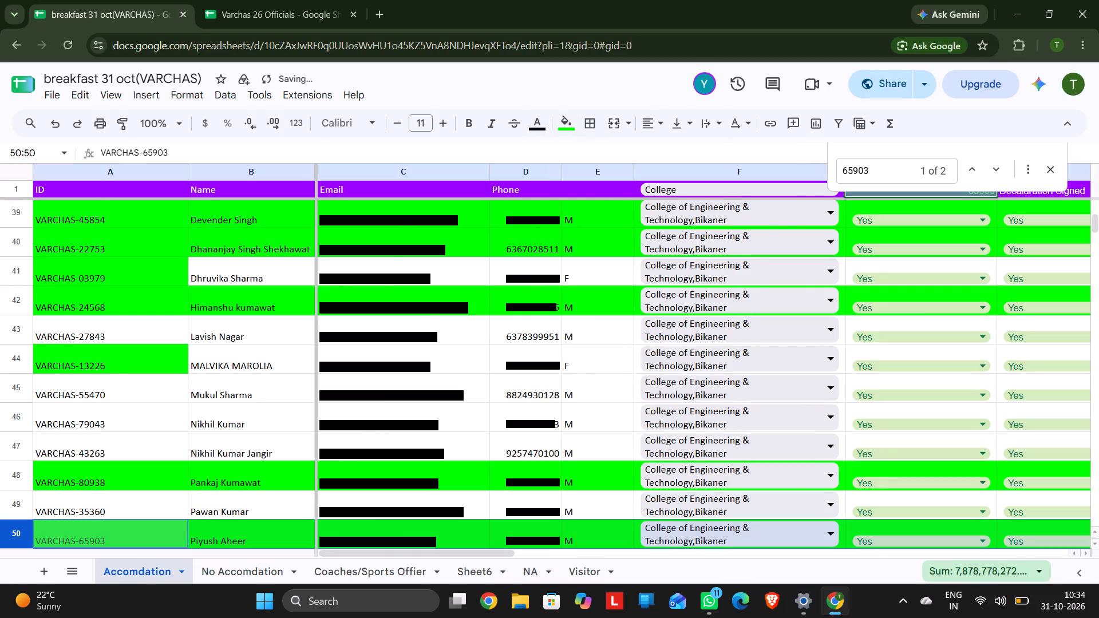
Search the sheet for Vedprakash's participant ID and fill the entire matching row 60 with bright green.
double_click(881, 176)
key("BackSpace")
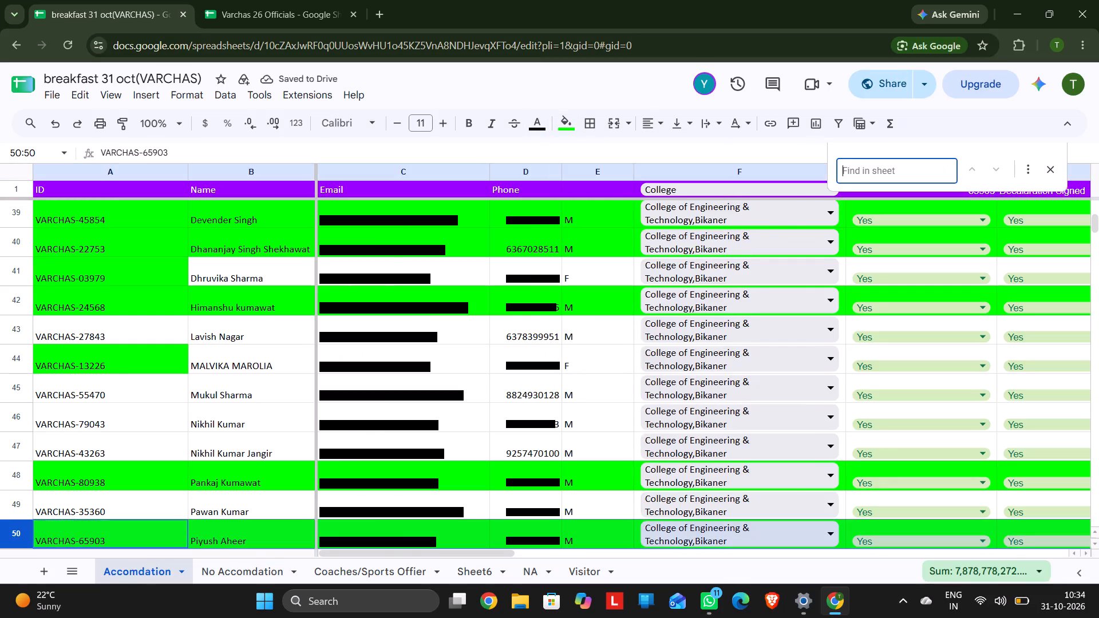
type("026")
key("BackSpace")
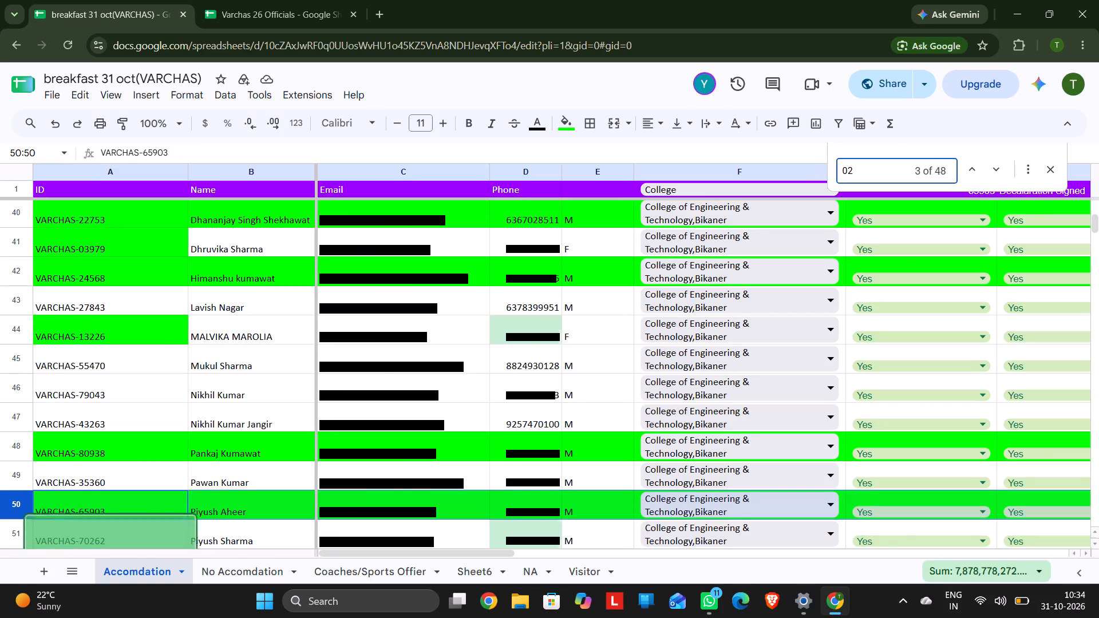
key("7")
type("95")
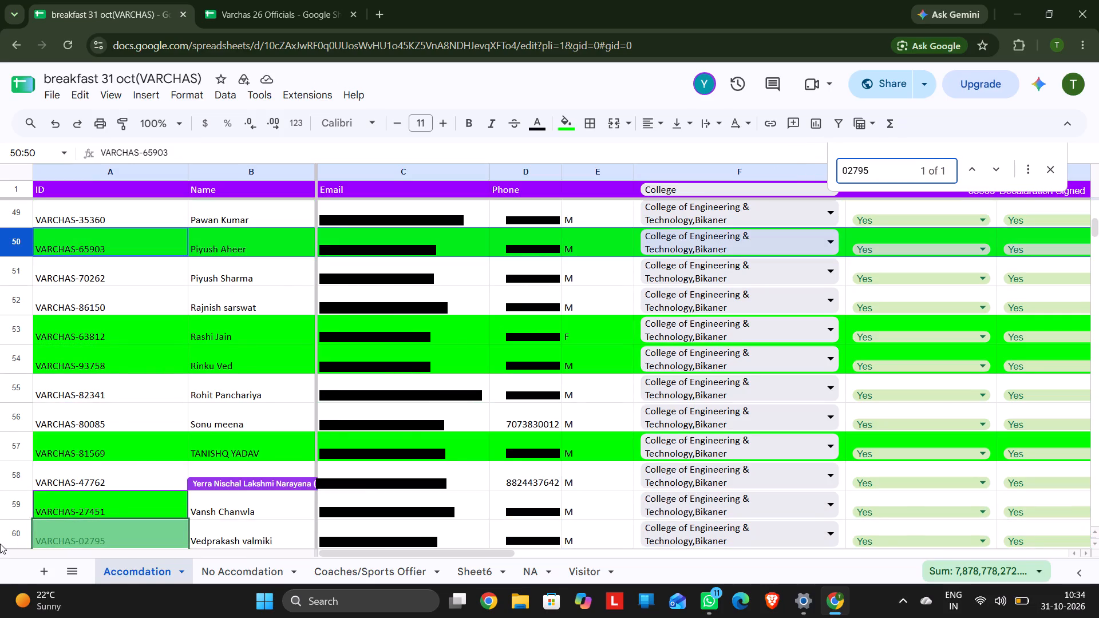
left_click(19, 540)
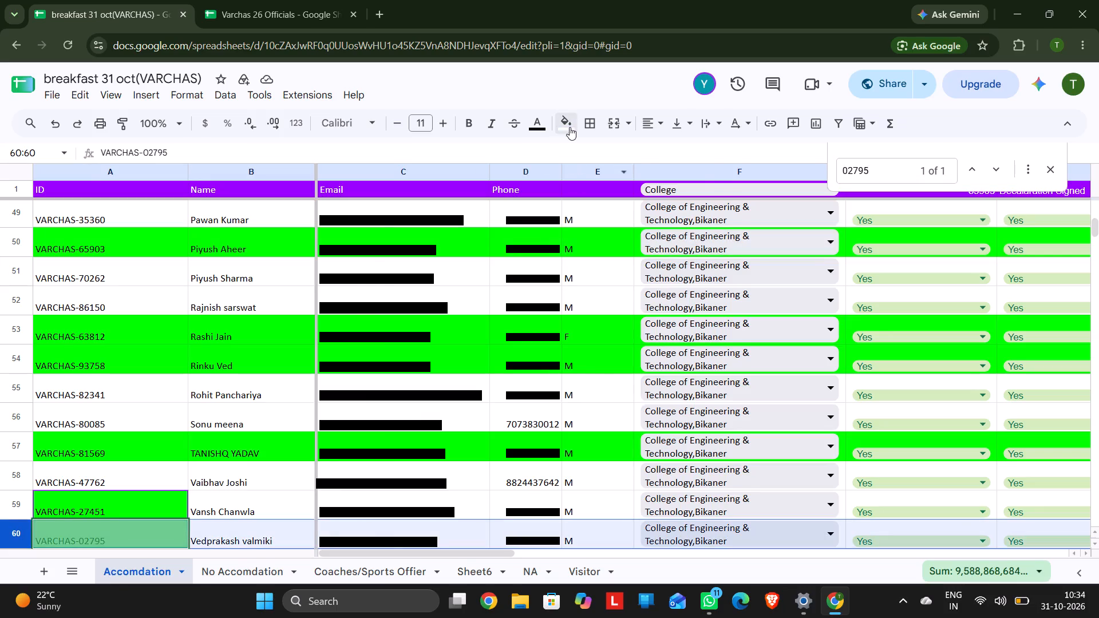
left_click(570, 124)
left_click(634, 189)
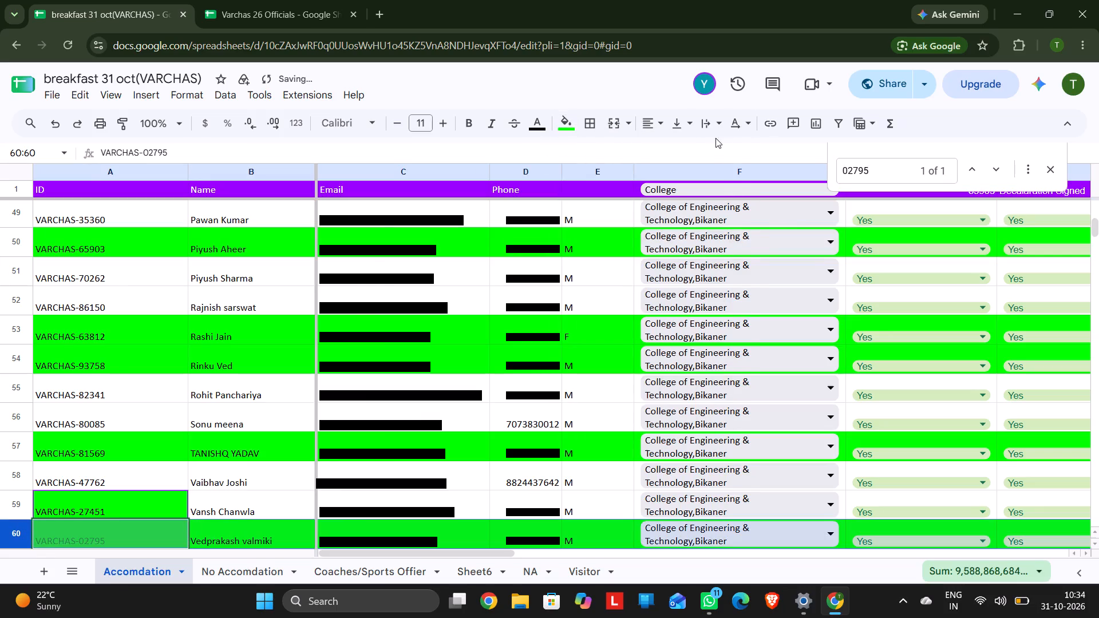
Search the sheet for the participant ID of Nikhil in row 46 and fill that entire row with bright green.
double_click(886, 169)
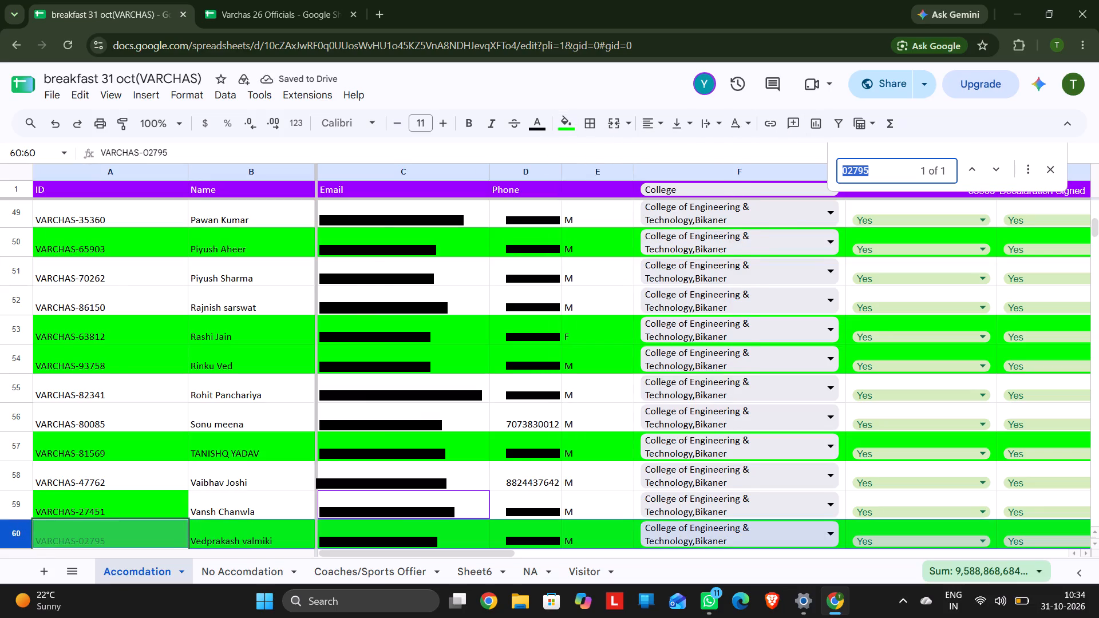
key("BackSpace")
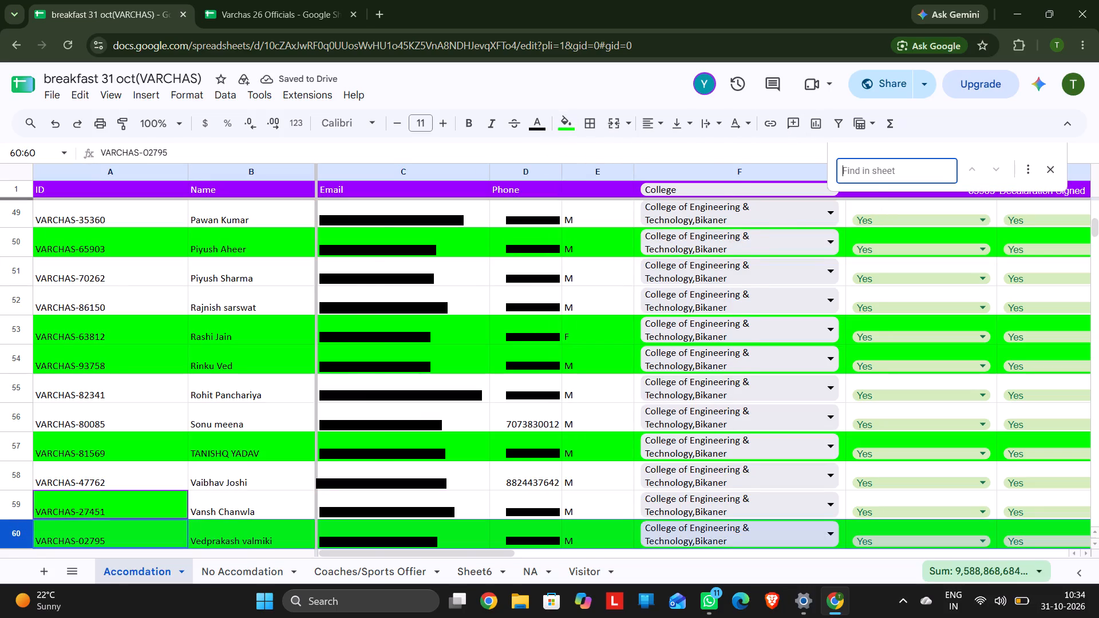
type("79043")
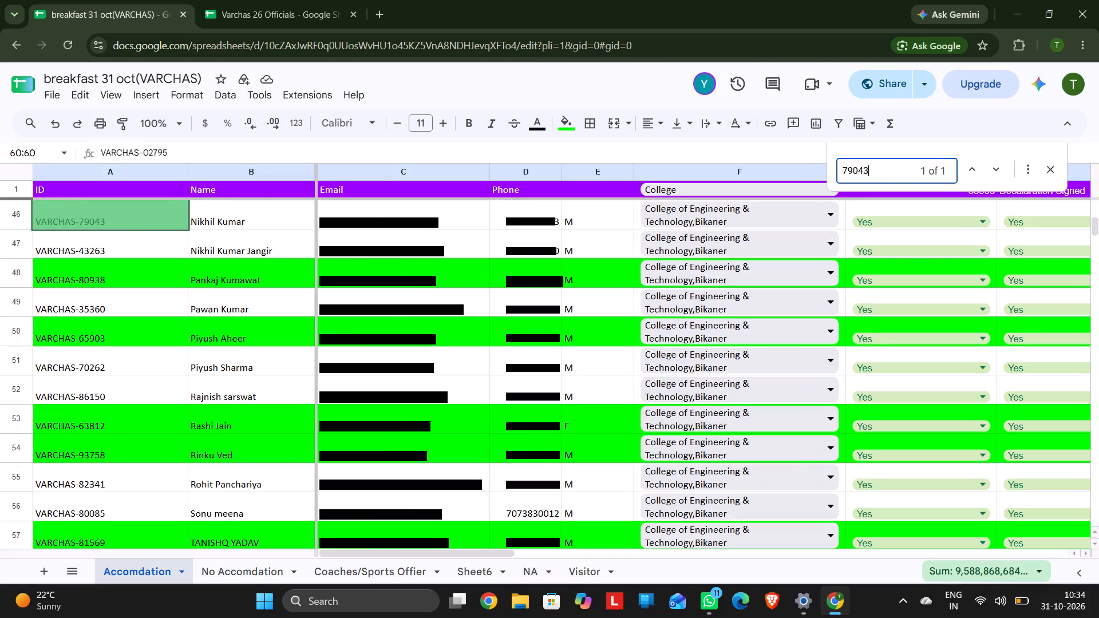
left_click(26, 211)
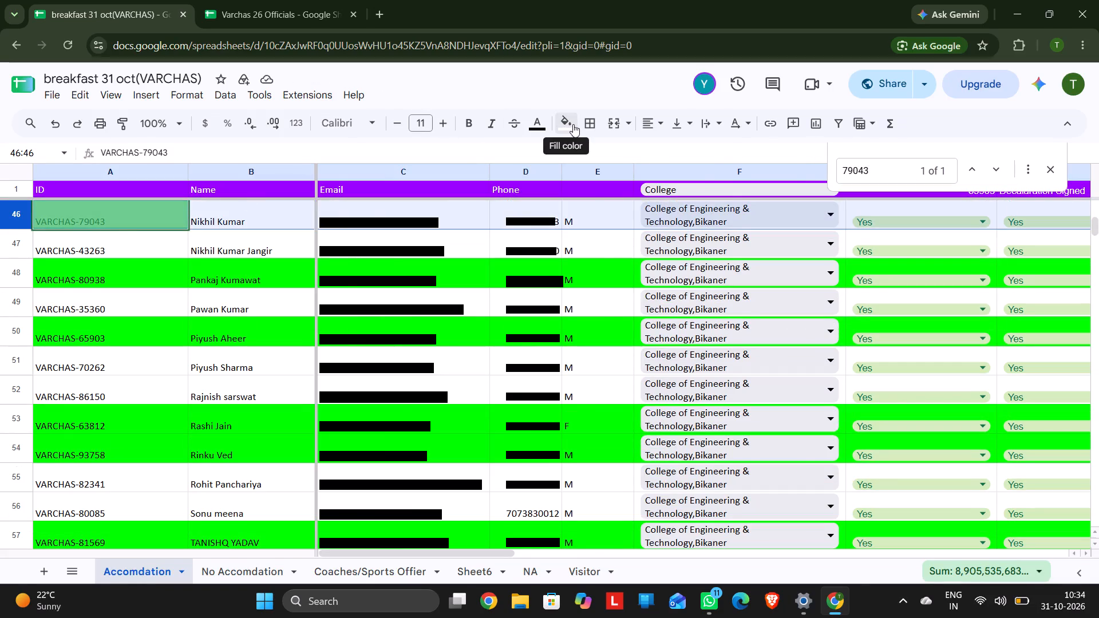
left_click(573, 124)
left_click(634, 187)
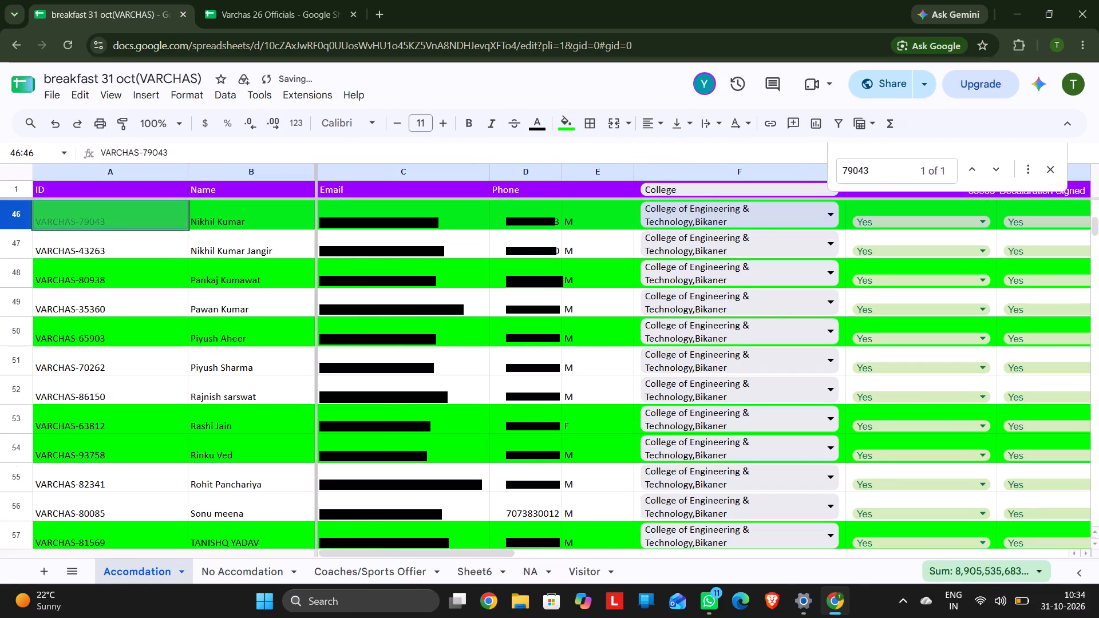
Clear the previous participant ID from the sheet search to look up another participant.
double_click(881, 172)
key("BackSpace")
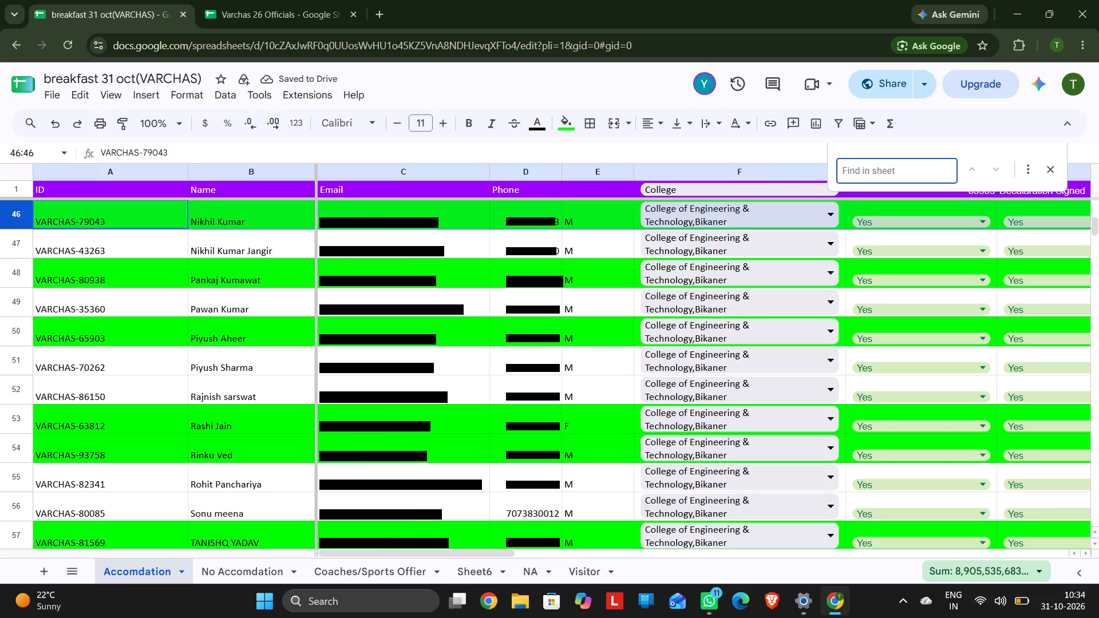
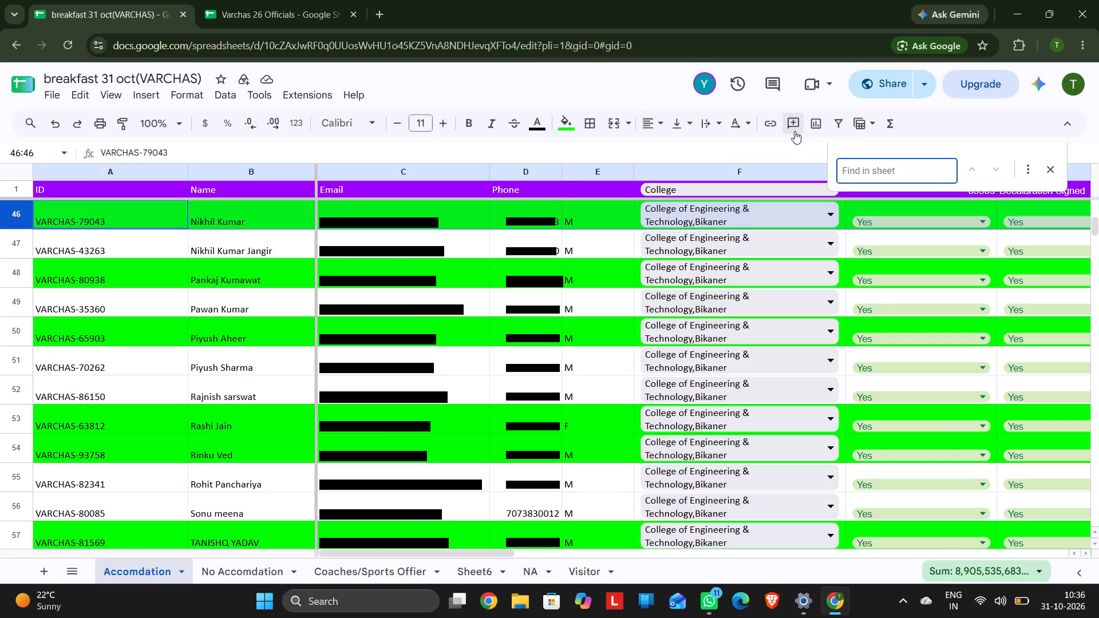
Search the sheet for the participant ID of Devdutt in row 343 and fill that entire row with bright green.
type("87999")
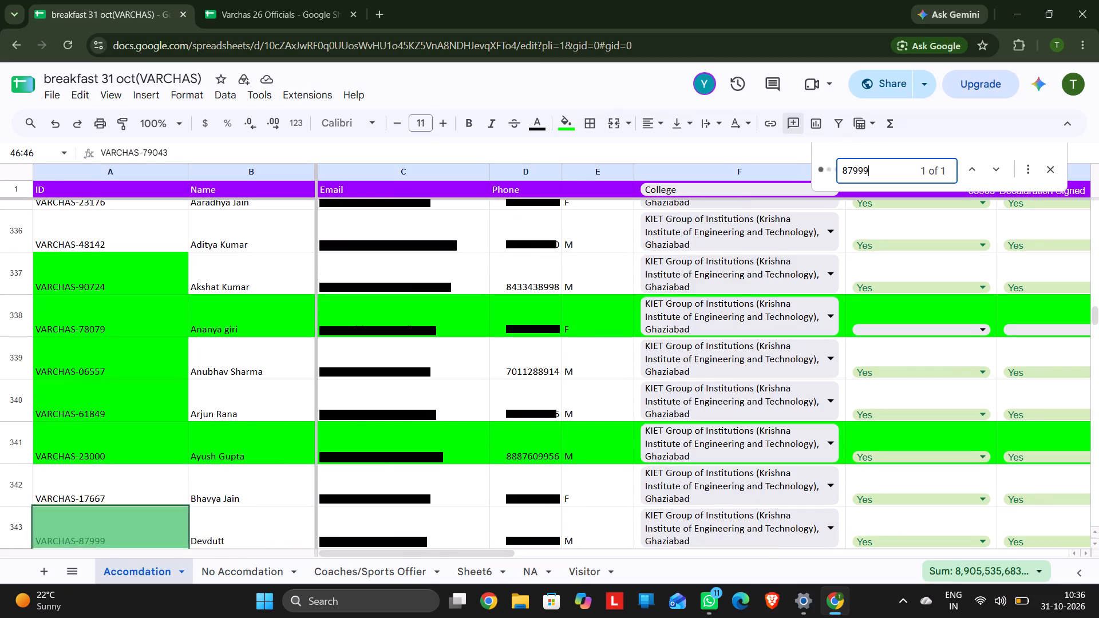
left_click(15, 535)
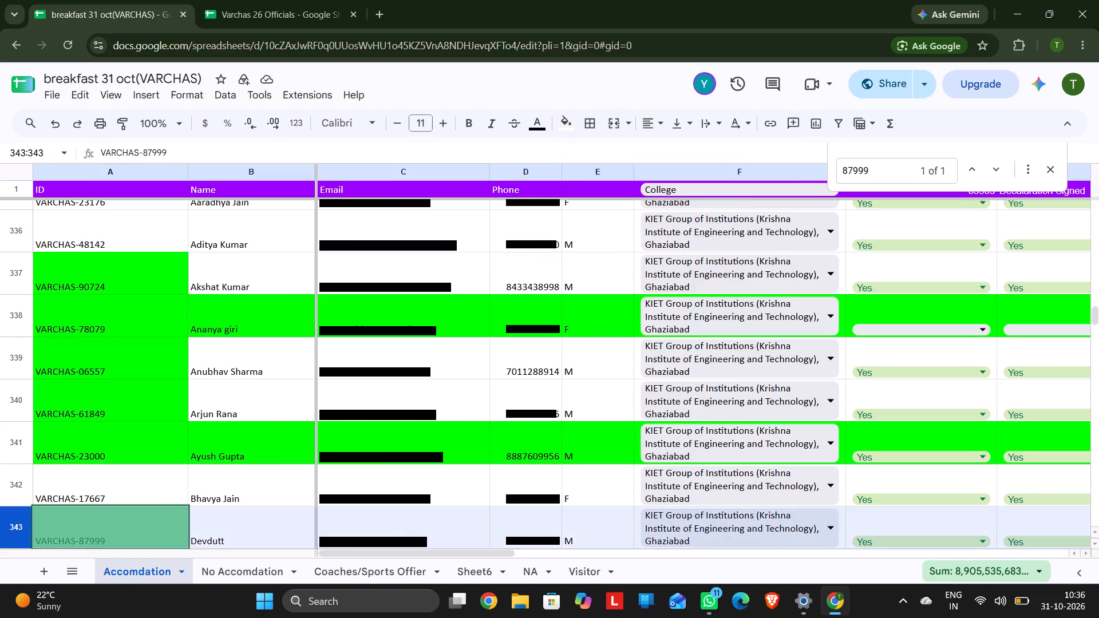
left_click(563, 125)
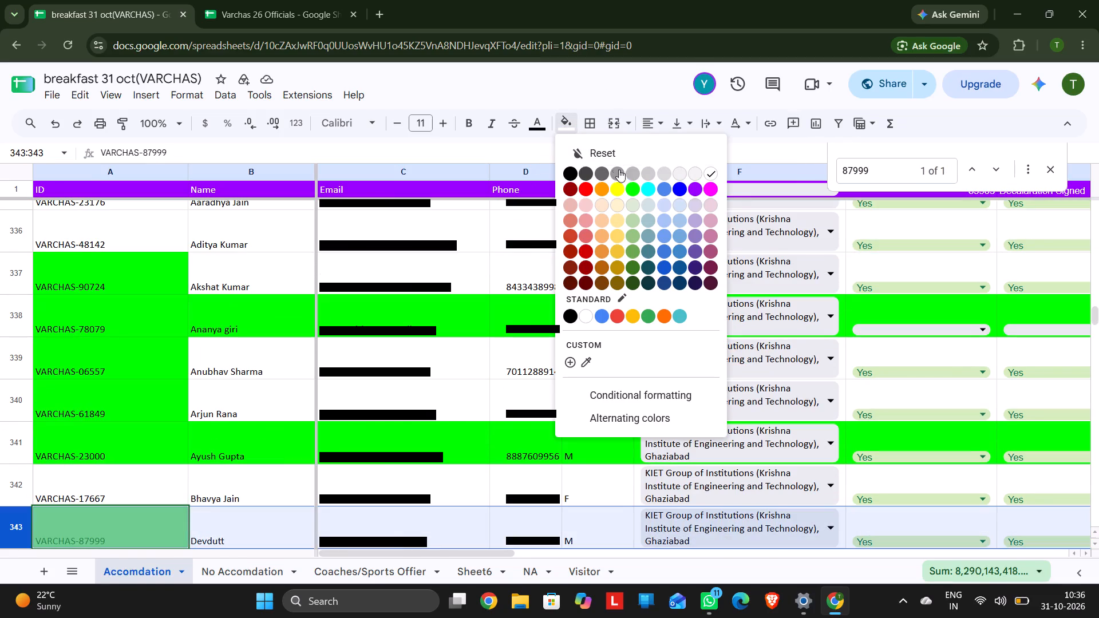
left_click(634, 189)
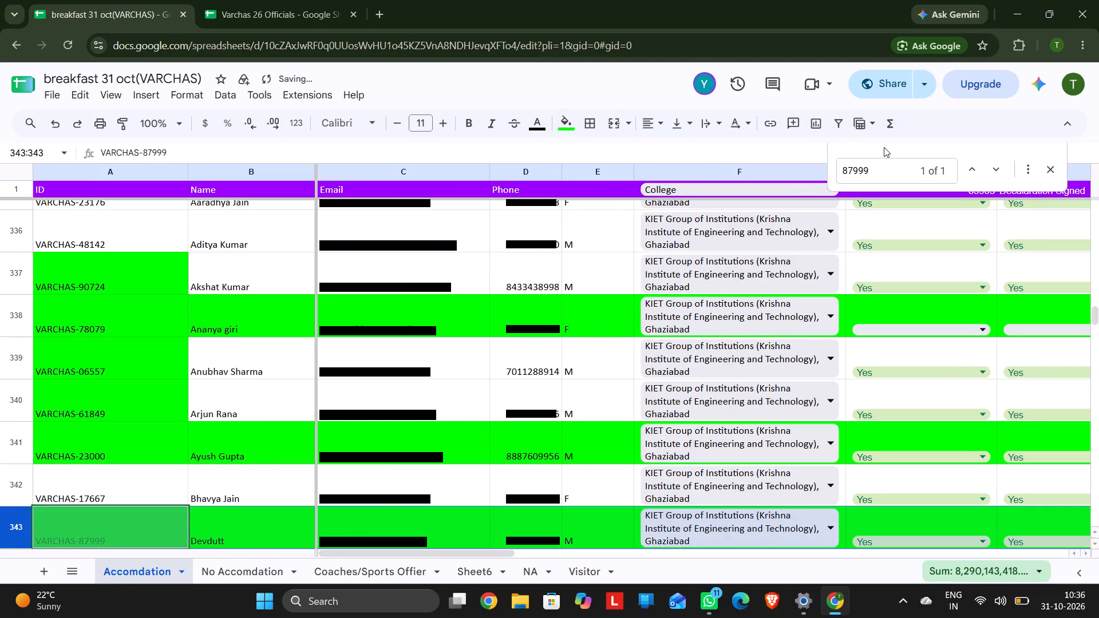
Search the sheet for the participant ID of Harsh in row 71 and fill that entire row with bright green.
double_click(884, 169)
key("BackSpace")
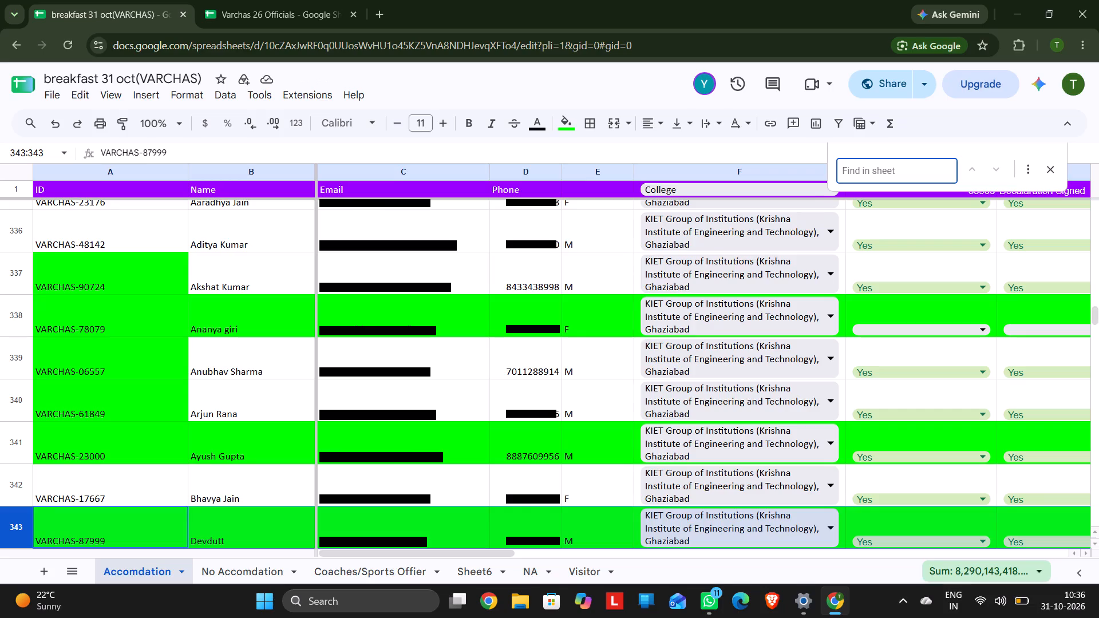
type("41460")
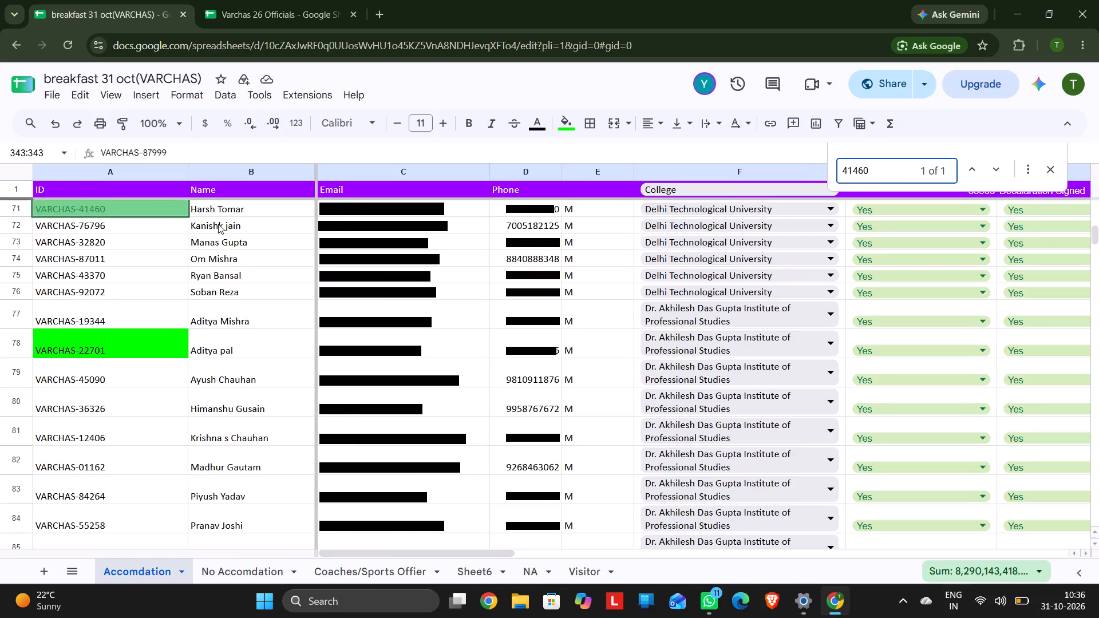
left_click(21, 205)
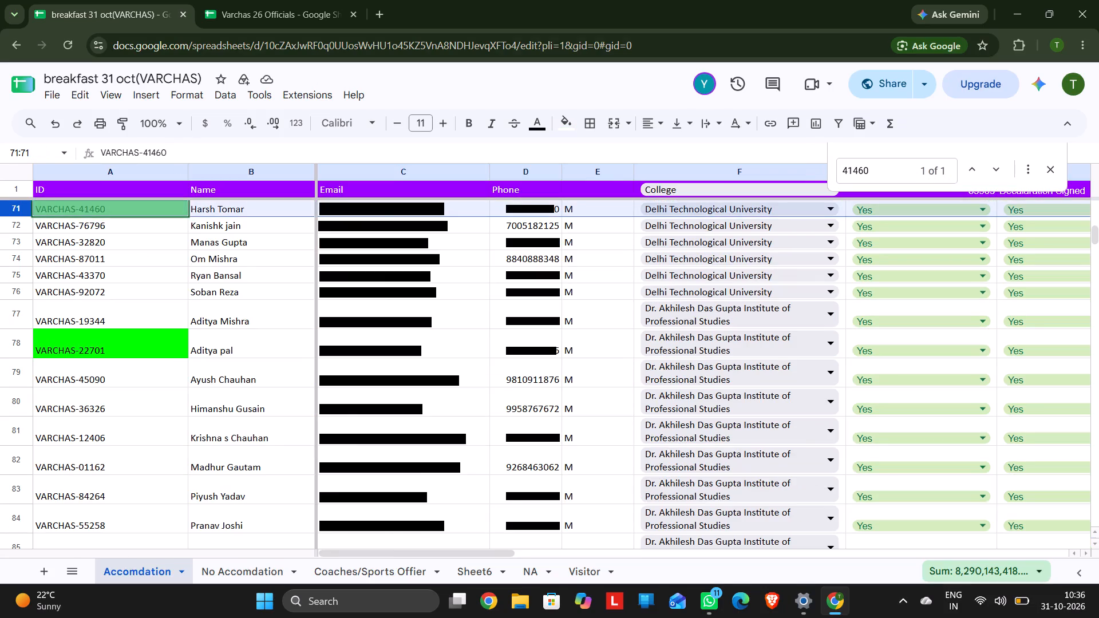
left_click(571, 121)
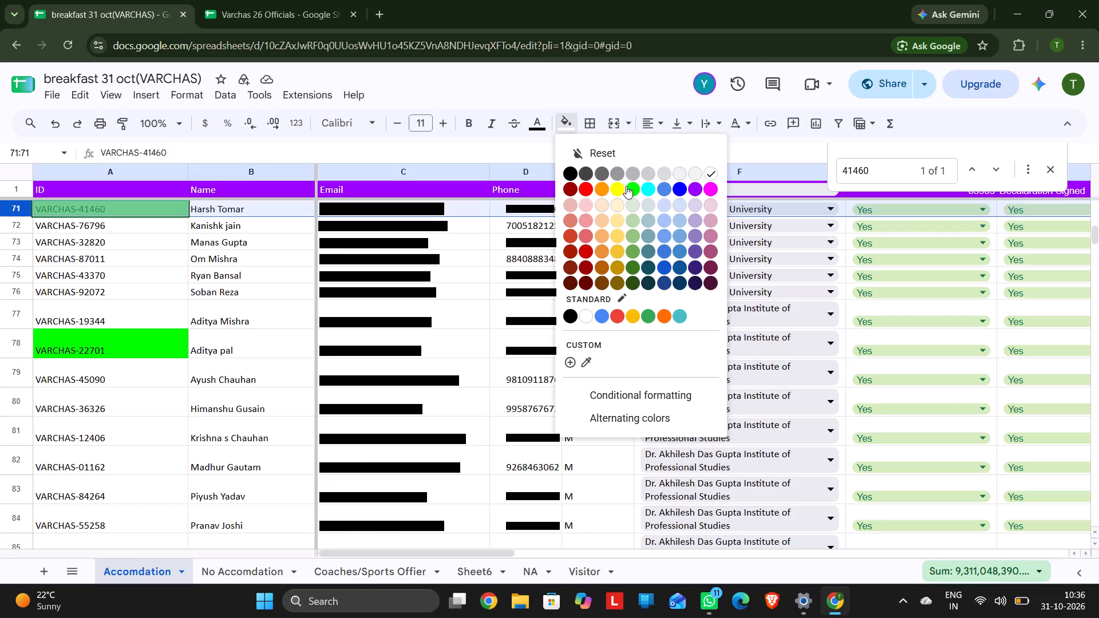
left_click(629, 187)
Search the sheet for the participant ID of Gokul in row 70 and fill that entire row with bright green.
double_click(878, 176)
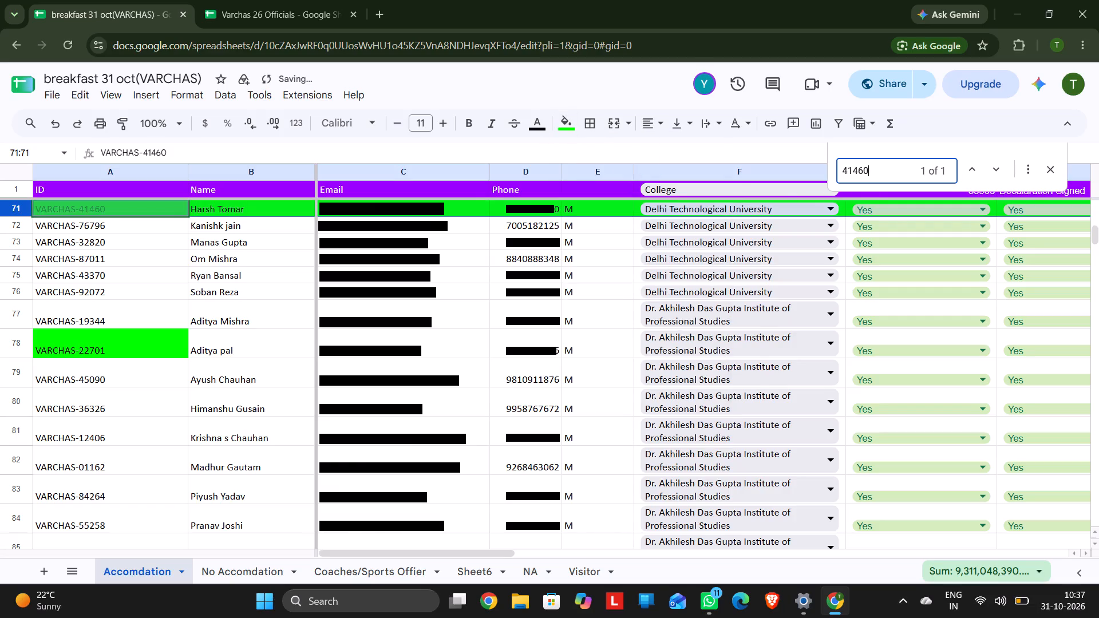
key("BackSpace")
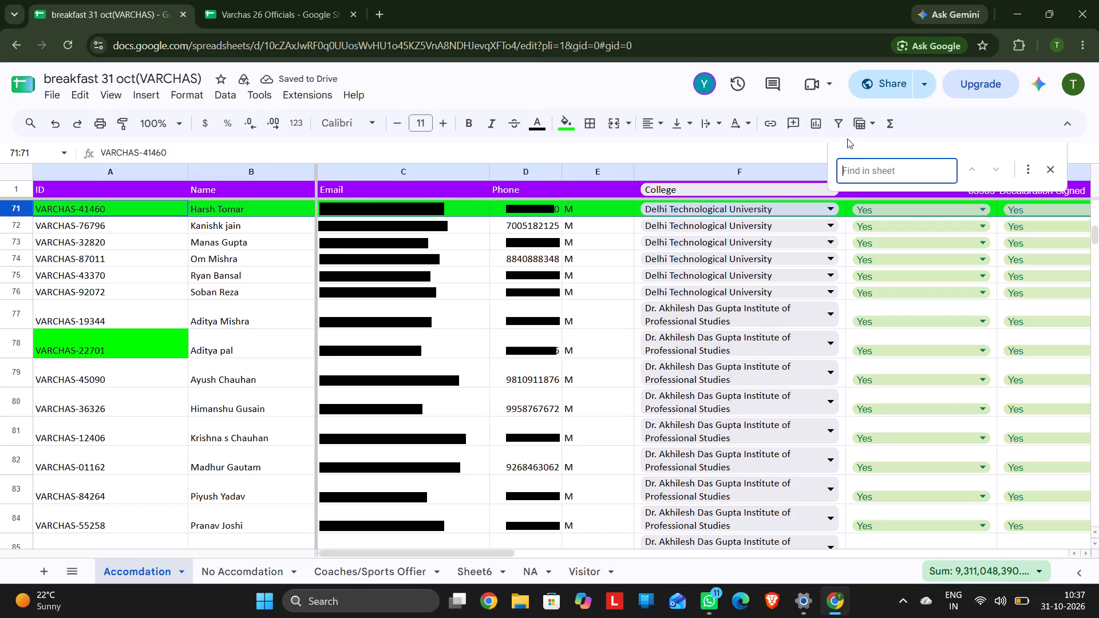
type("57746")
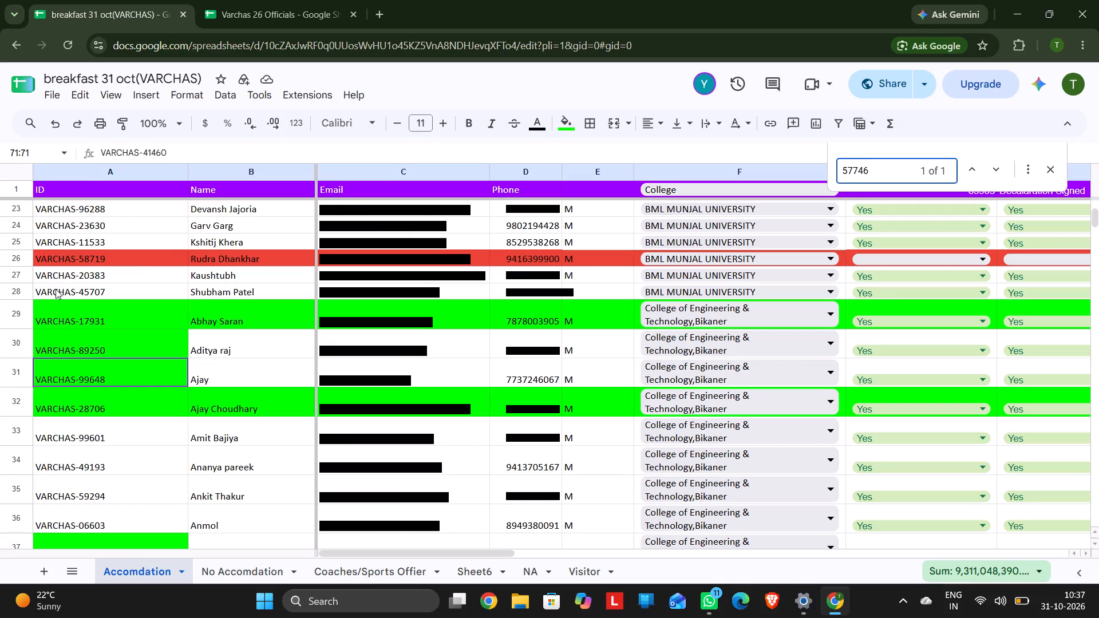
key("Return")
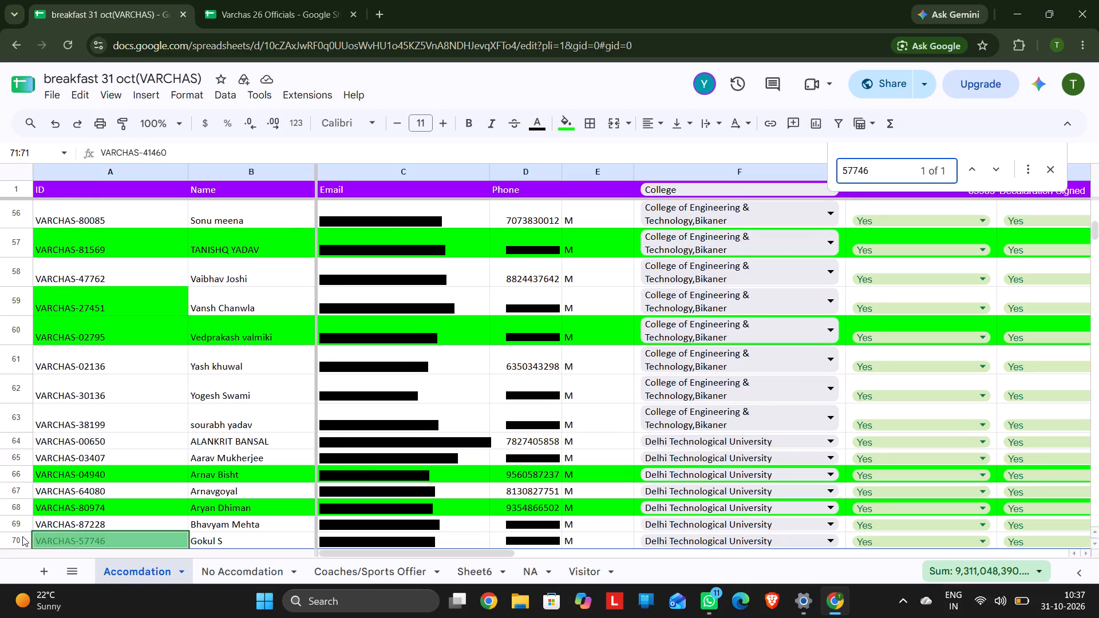
left_click(22, 536)
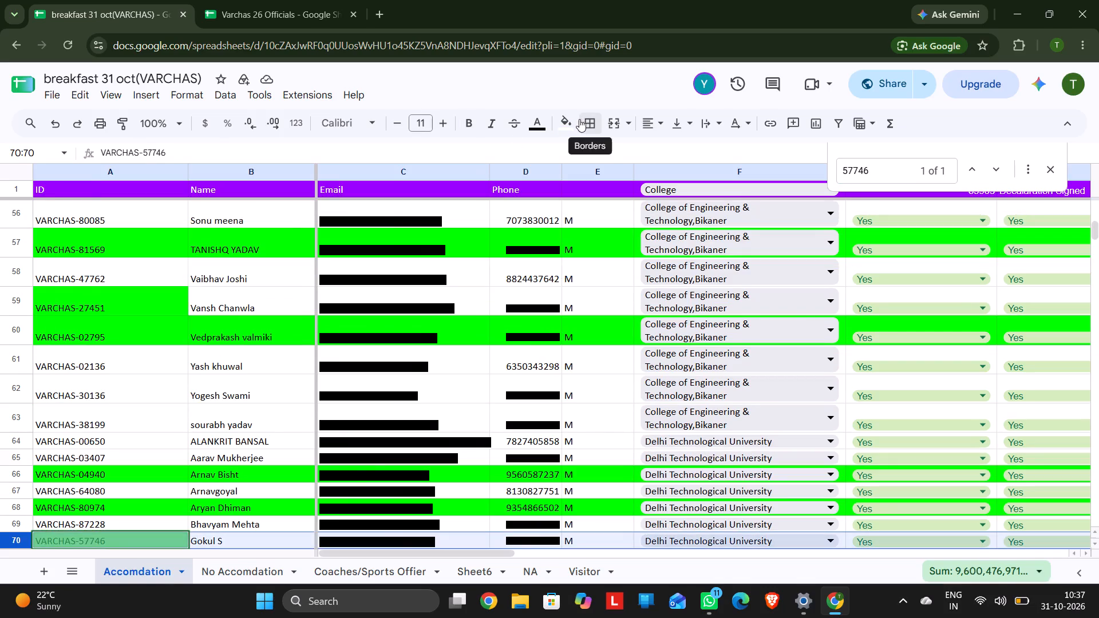
left_click(576, 121)
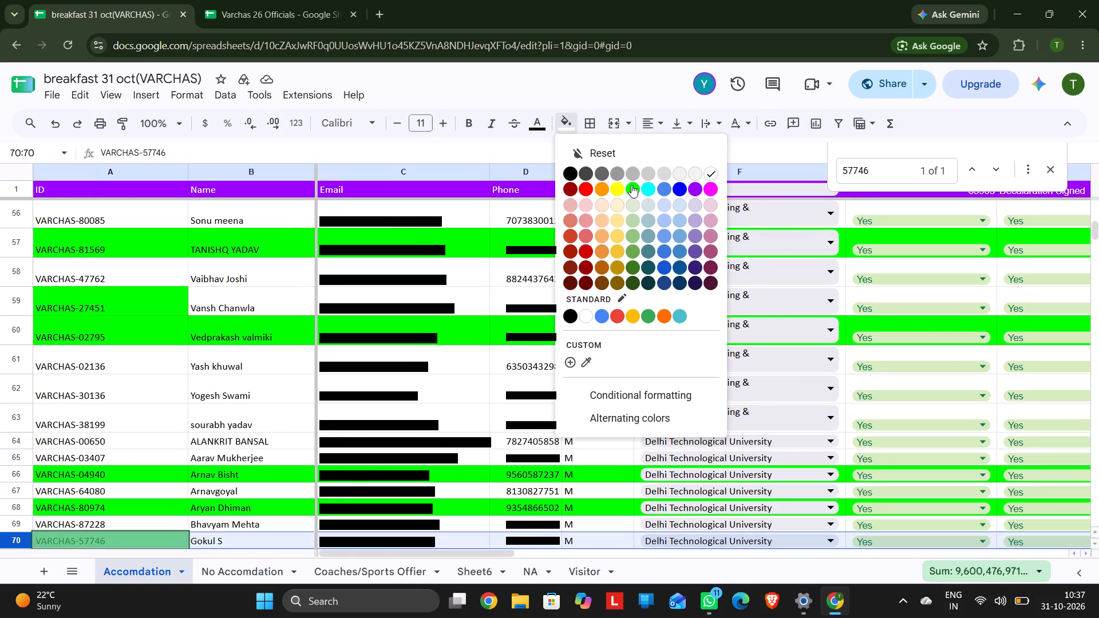
left_click(631, 185)
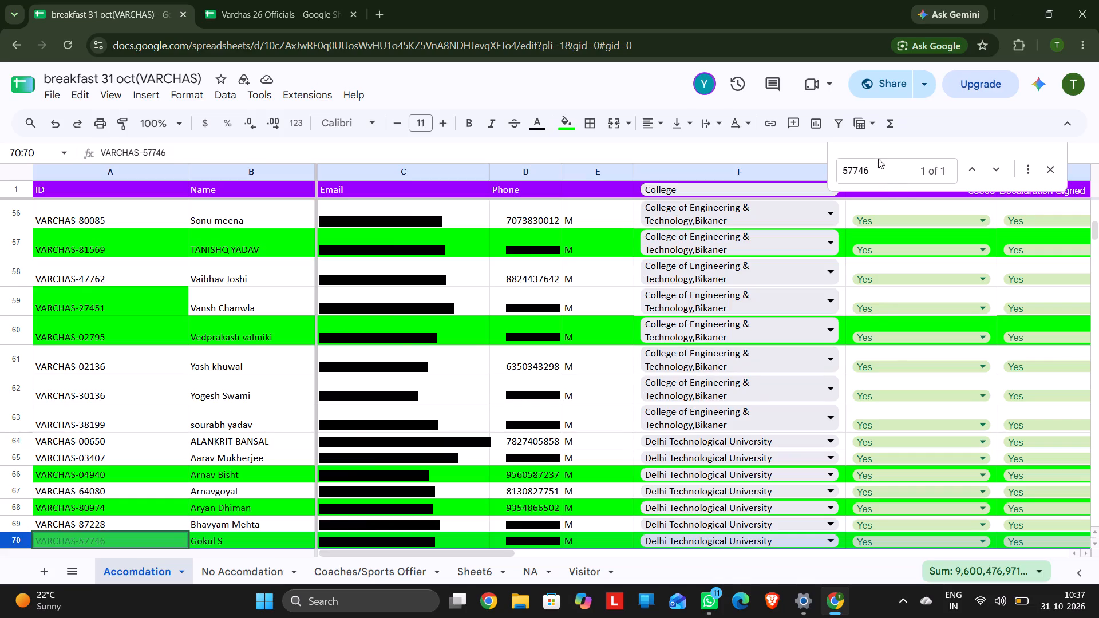
Clear the previous participant ID from the sheet search to look up another participant.
double_click(878, 176)
key("BackSpace")
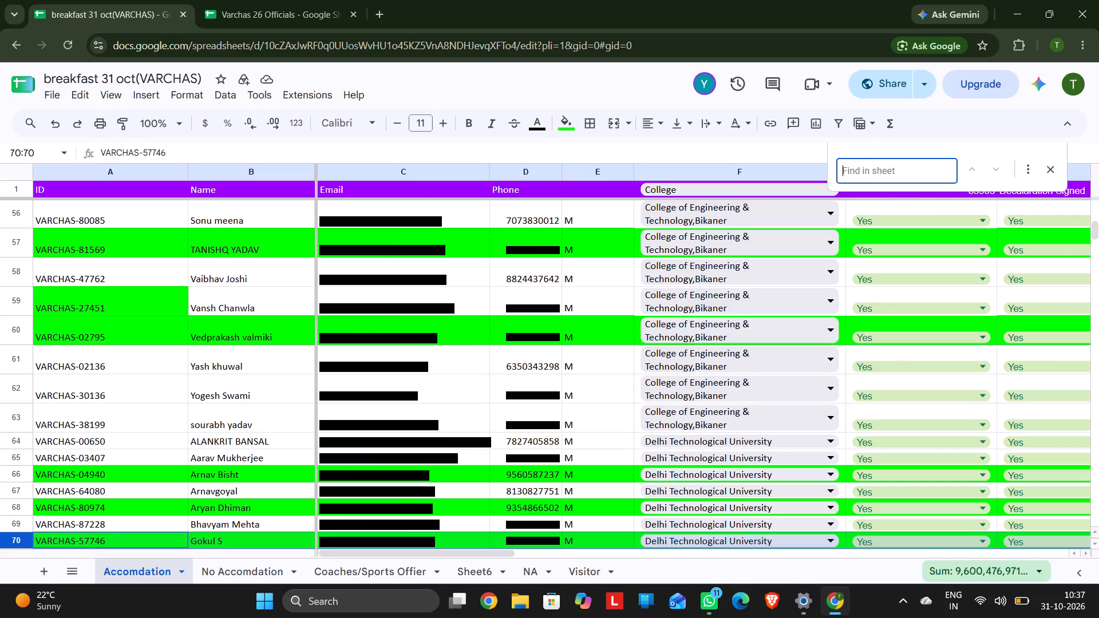
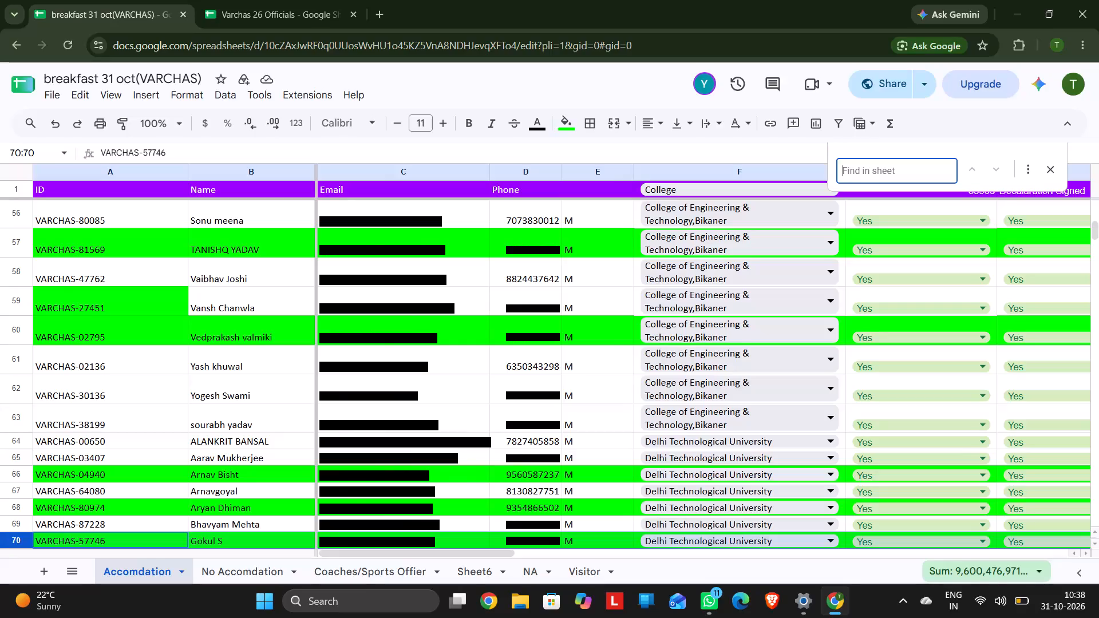
Search the sheet for the participant ID of Pal in row 284 and fill that entire row with bright green.
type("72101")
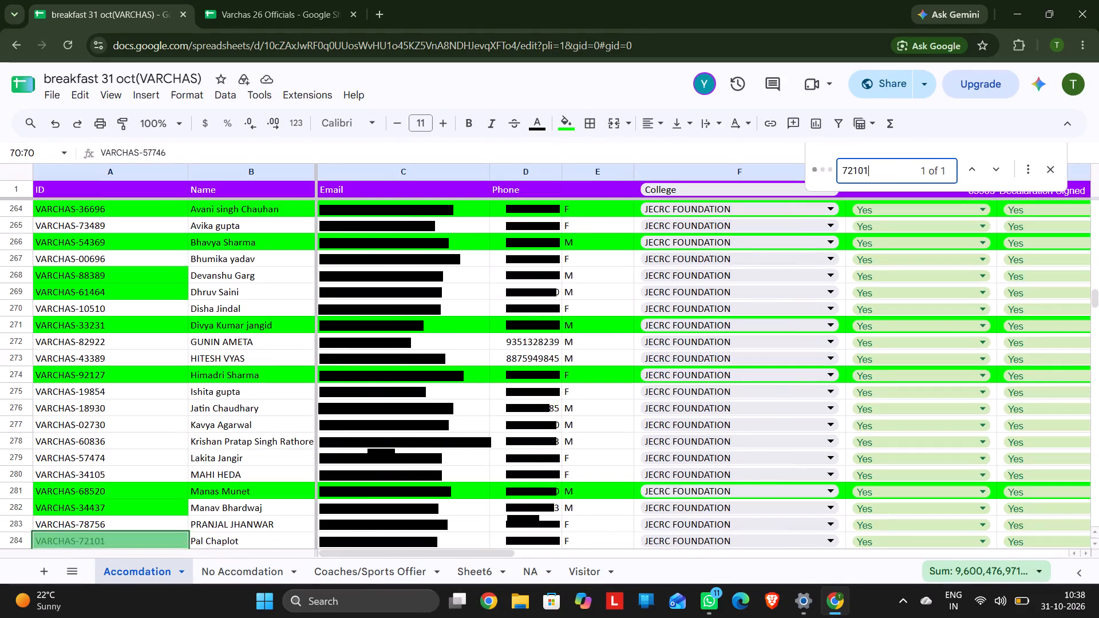
left_click(11, 537)
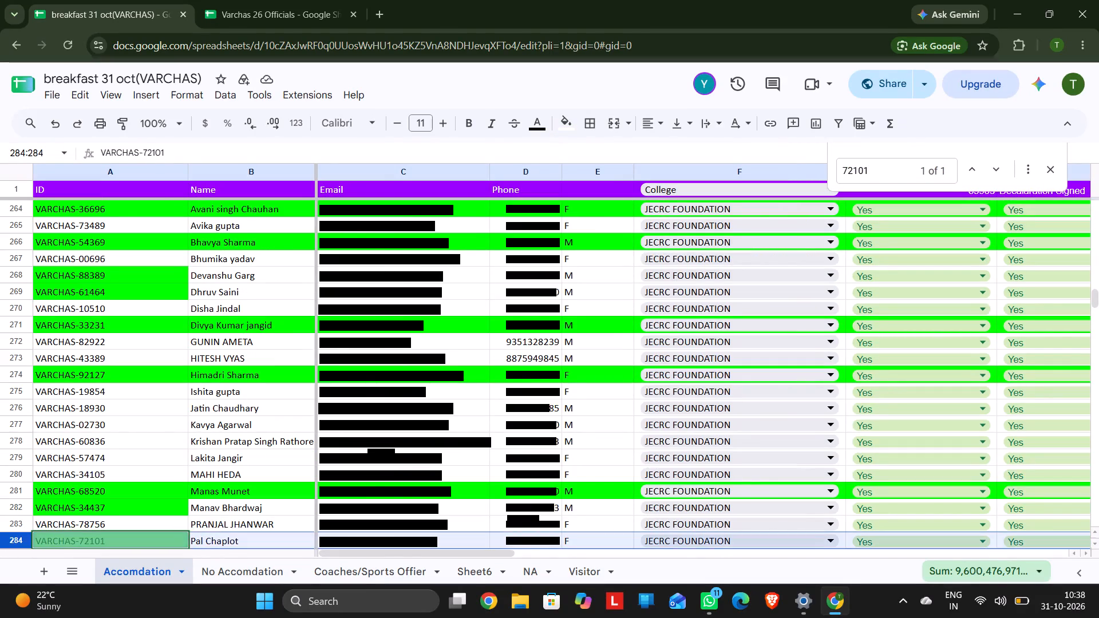
left_click(565, 114)
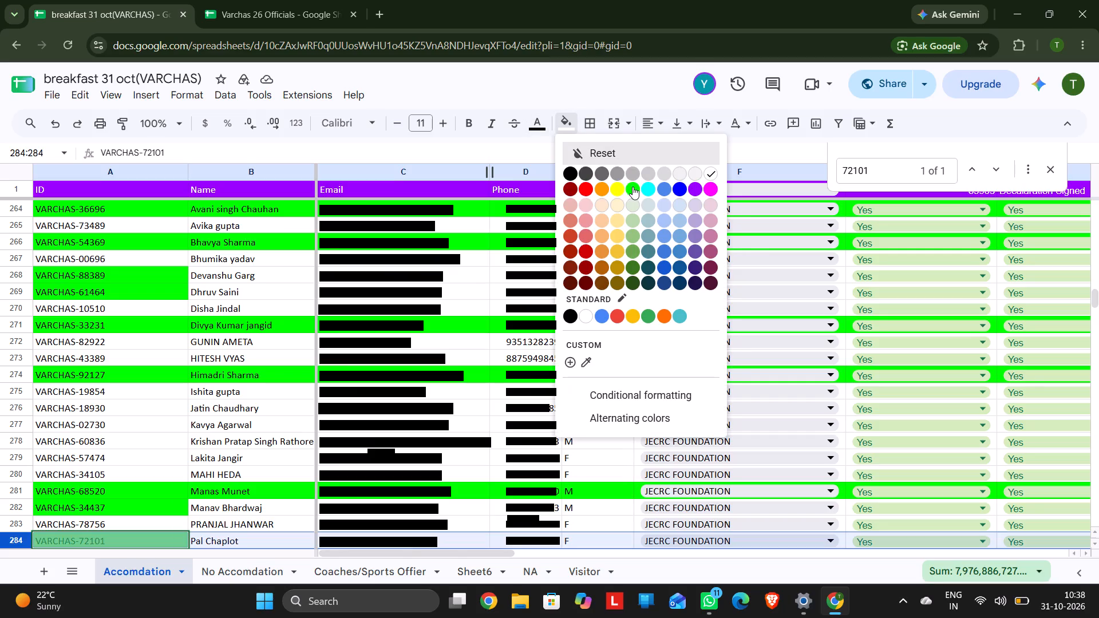
left_click(632, 187)
Search the sheet for the participant ID of Umang in row 293 and fill that entire row with bright green.
double_click(863, 178)
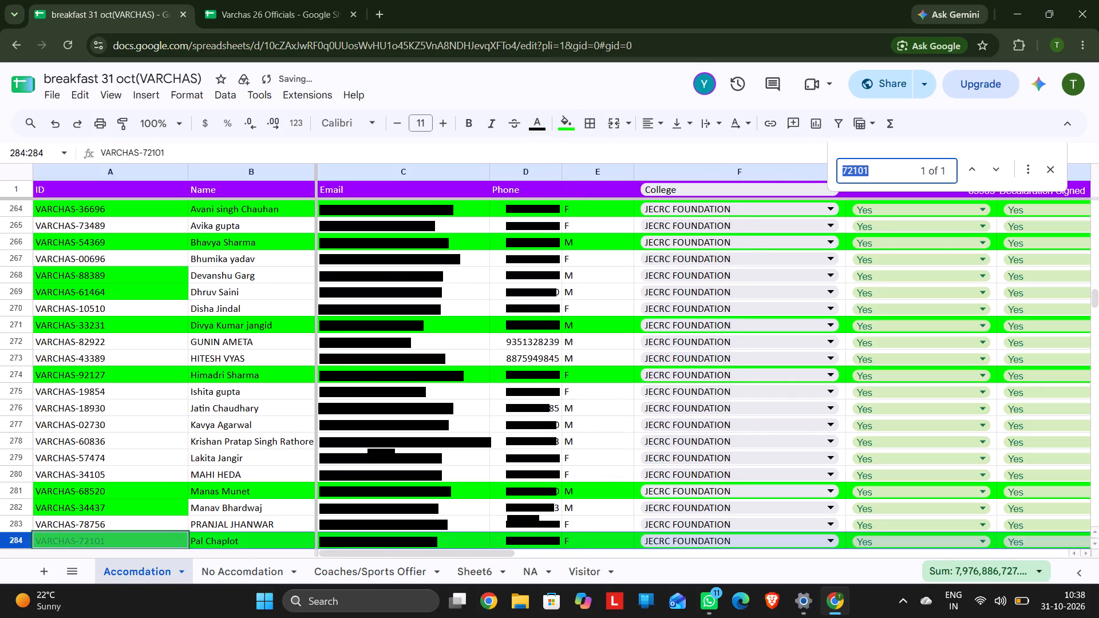
key("BackSpace")
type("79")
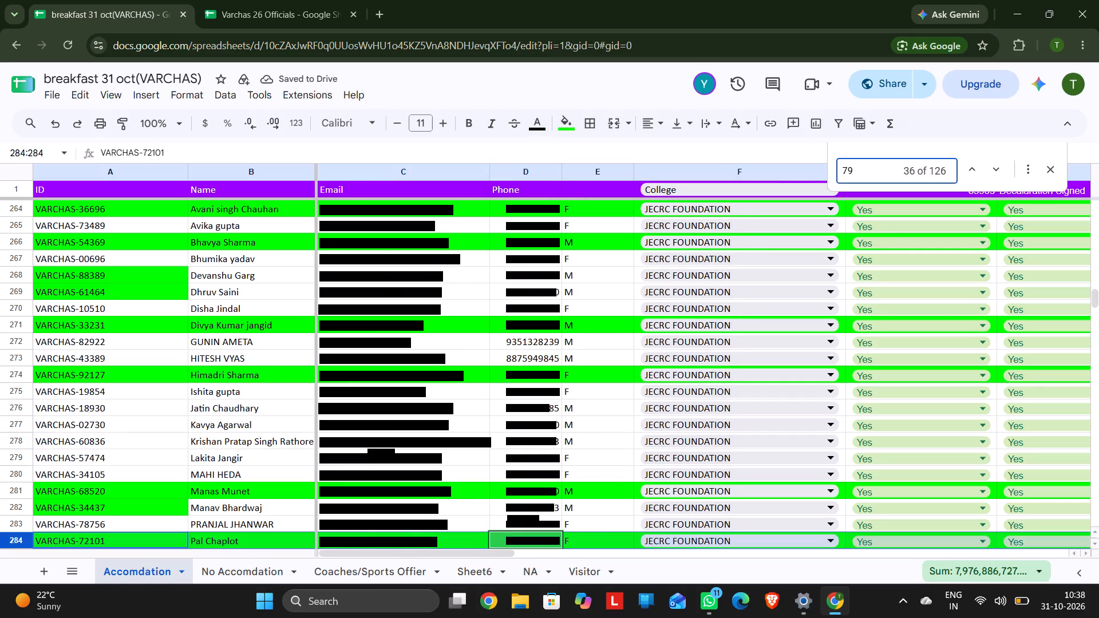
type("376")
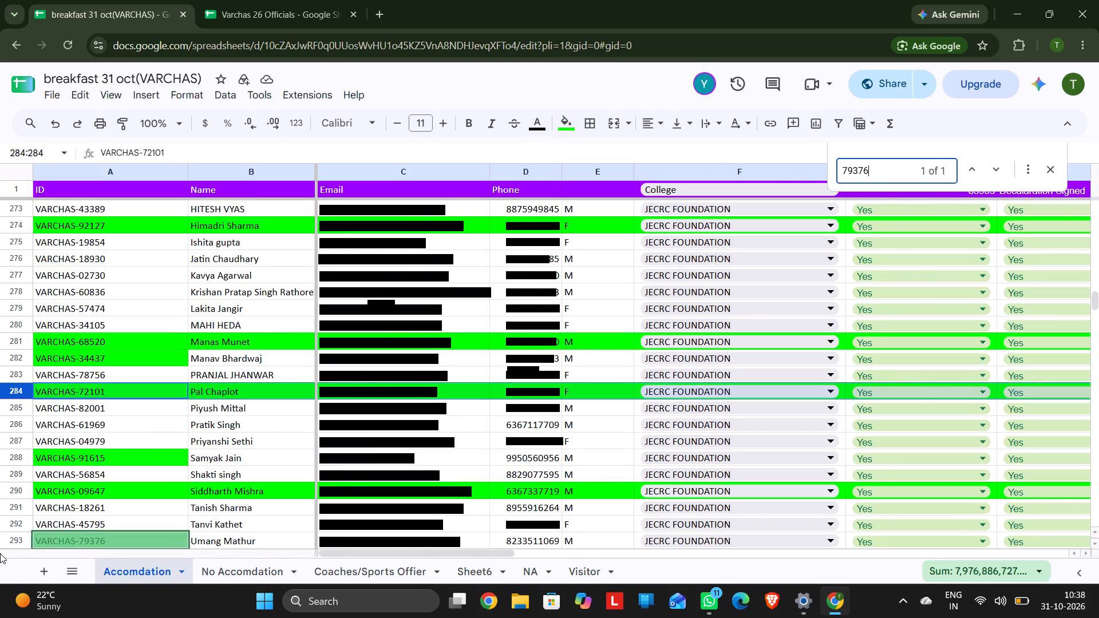
left_click(24, 541)
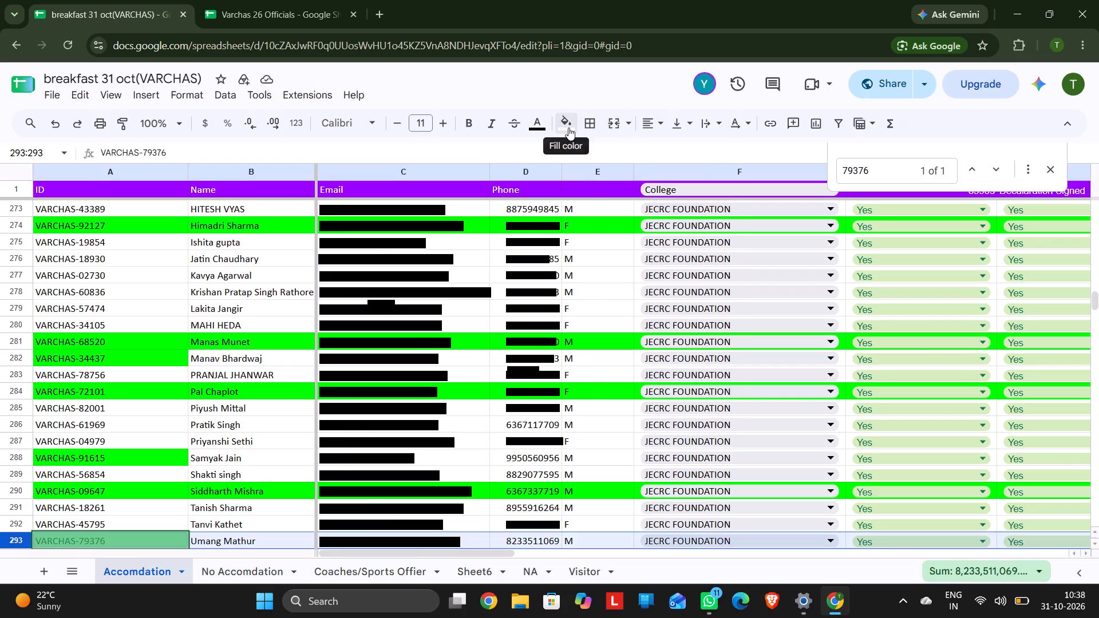
left_click_drag(568, 128, 632, 188)
left_click(632, 188)
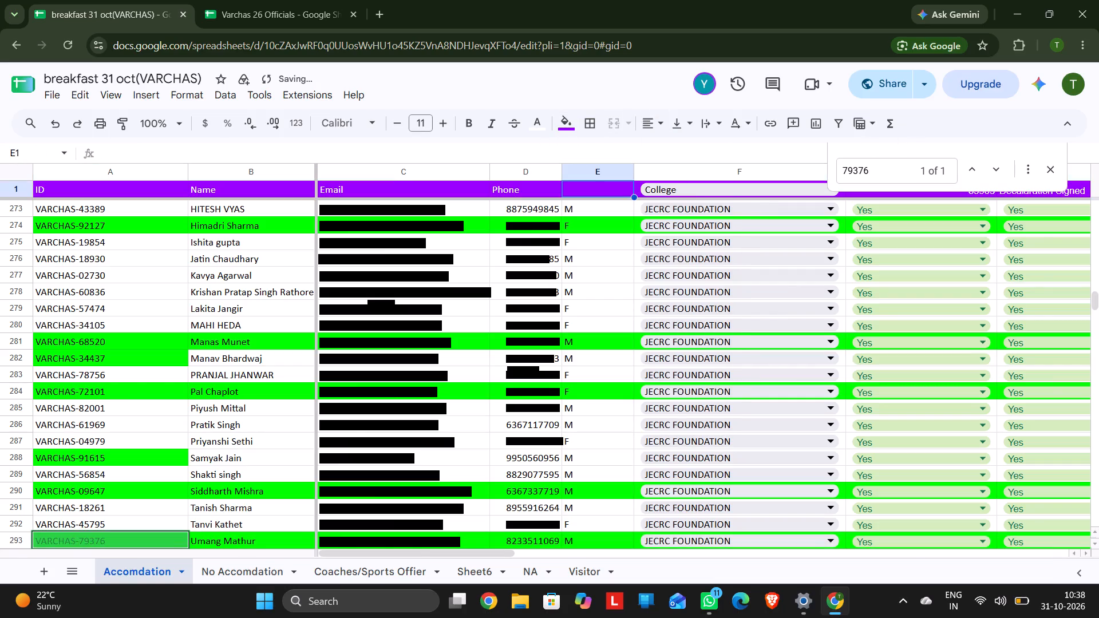
Search the sheet for the participant ID of Yashovardhan in row 295 and fill that entire row with bright green.
double_click(890, 166)
key("BackSpace")
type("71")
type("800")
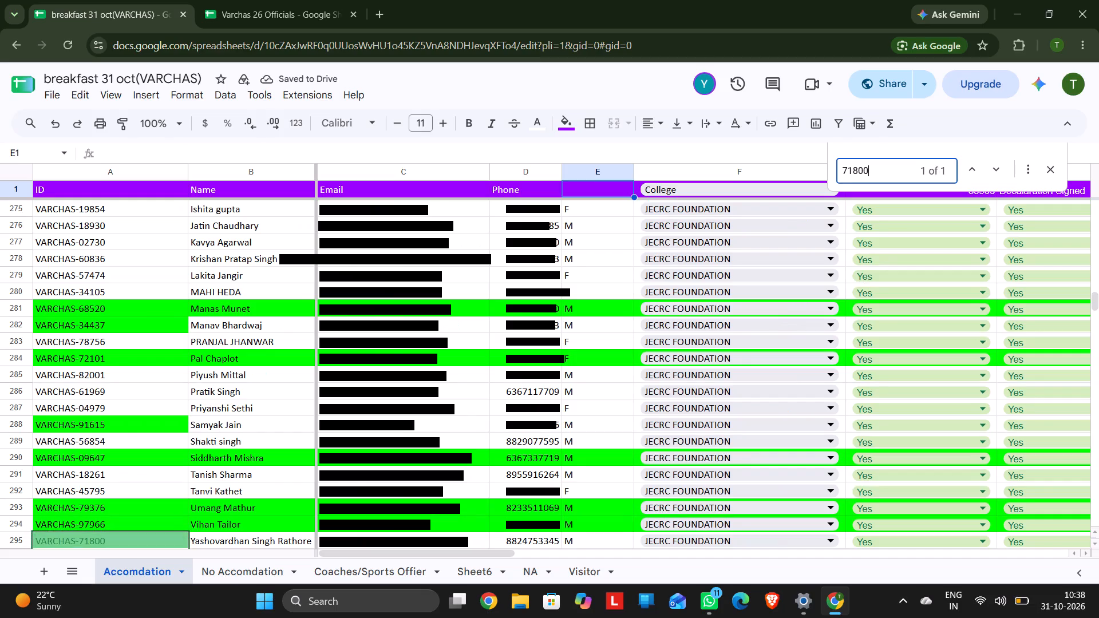
left_click(16, 538)
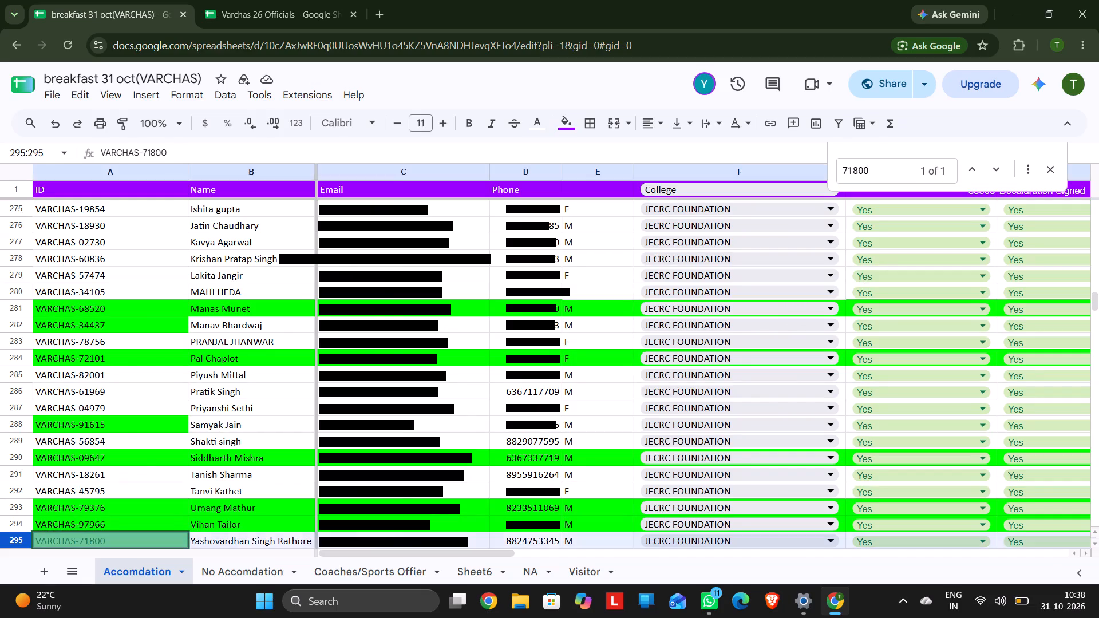
left_click(561, 131)
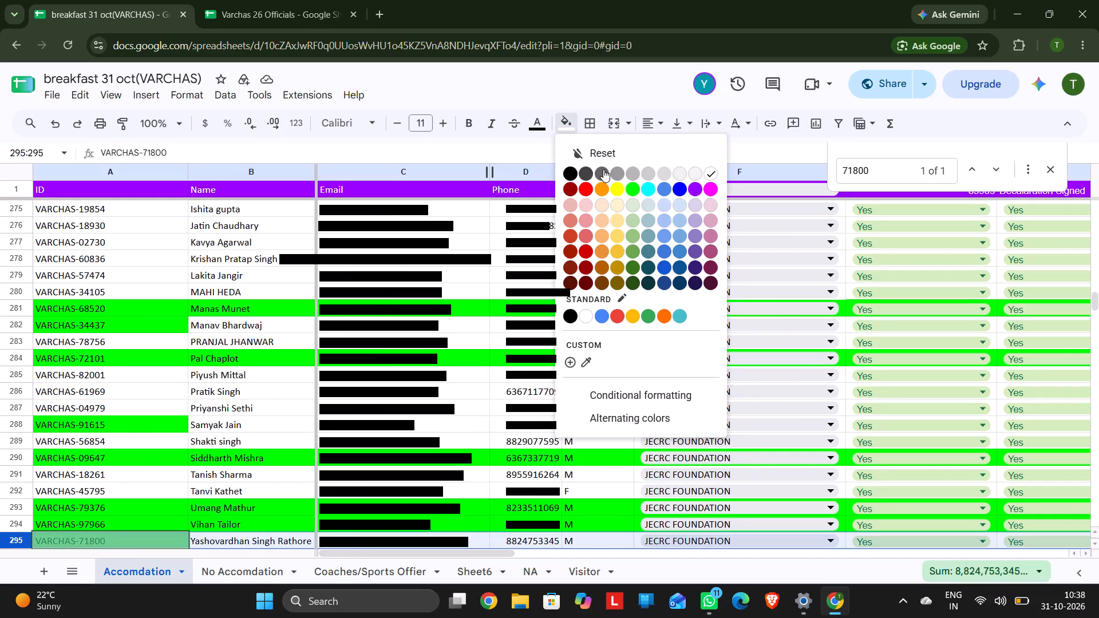
left_click(634, 187)
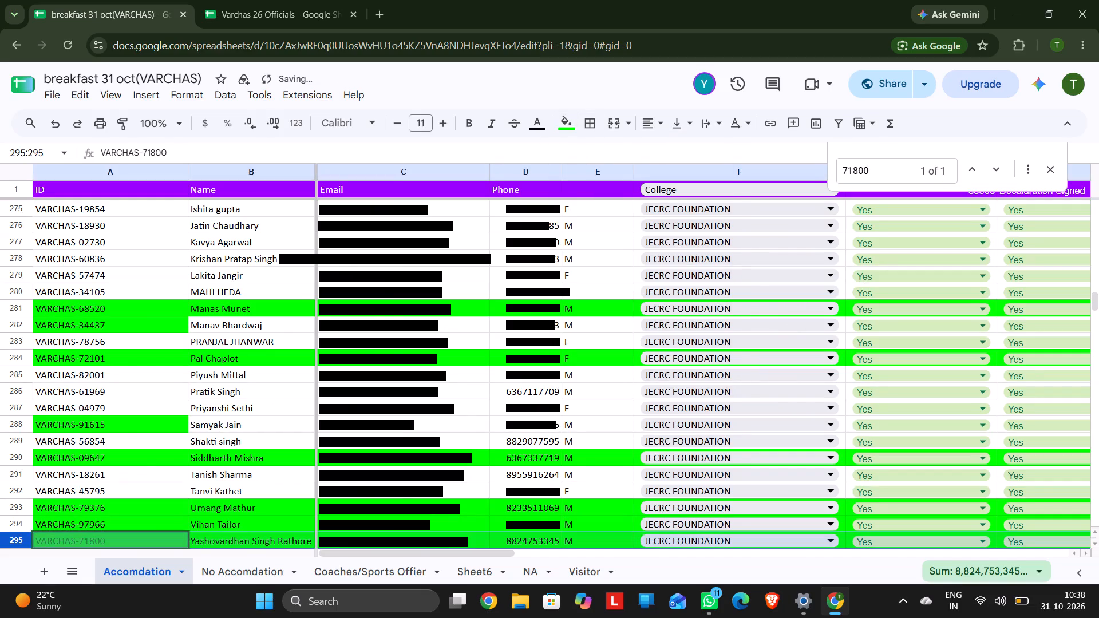
Clear the previous participant ID from the sheet search to look up another participant.
triple_click(879, 169)
key("BackSpace")
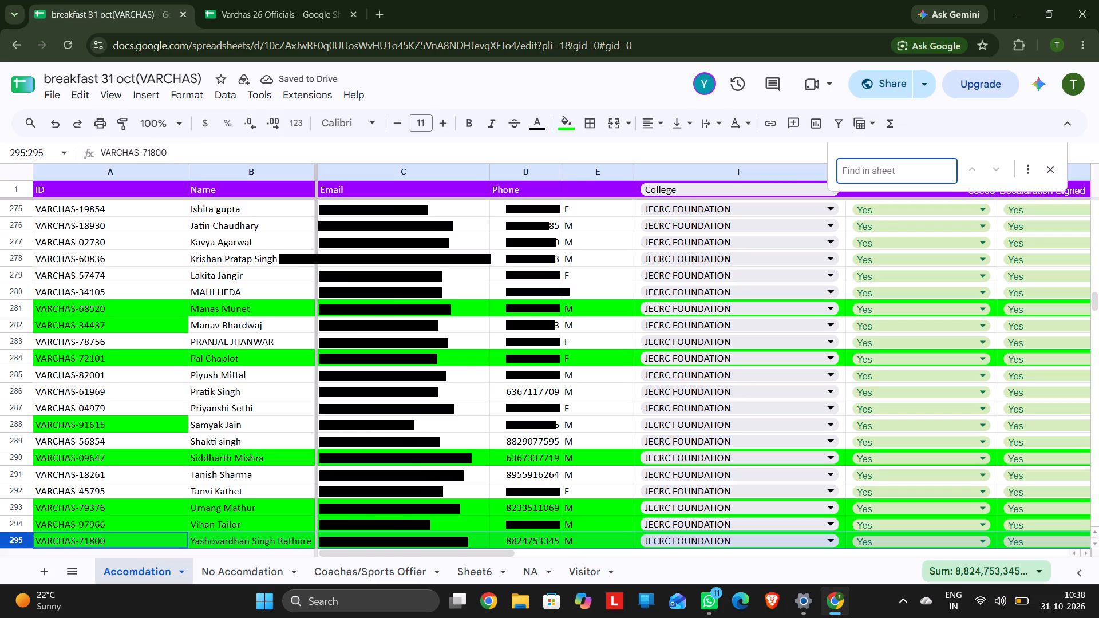
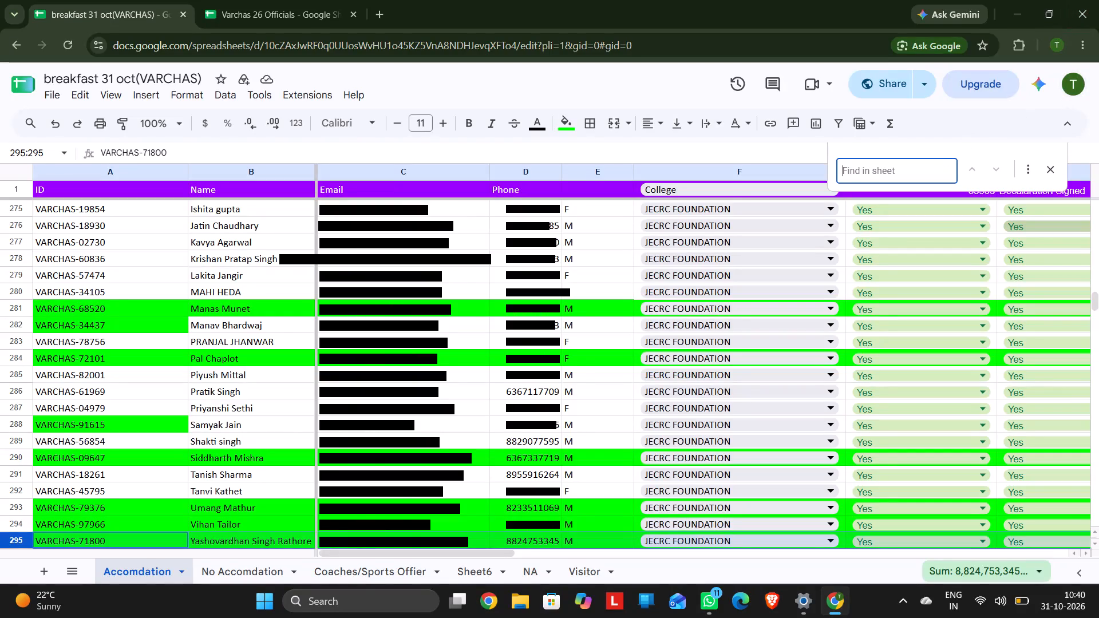
Search the sheet for the participant ID of Soban in row 76 and fill that entire row with bright green.
left_click_drag(926, 161, 925, 199)
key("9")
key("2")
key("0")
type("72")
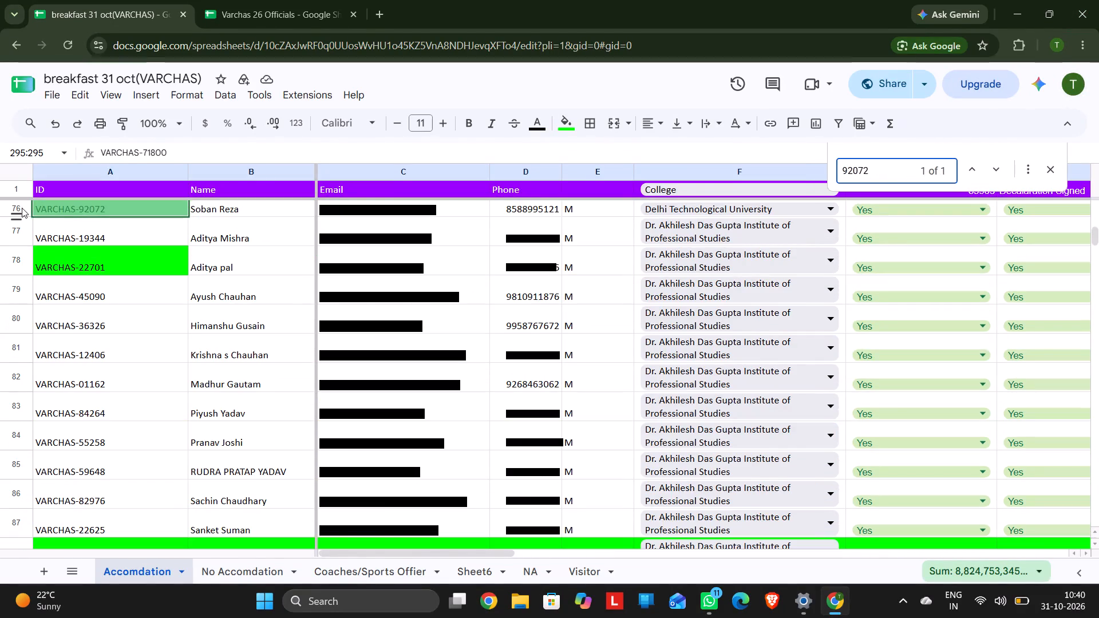
left_click(21, 208)
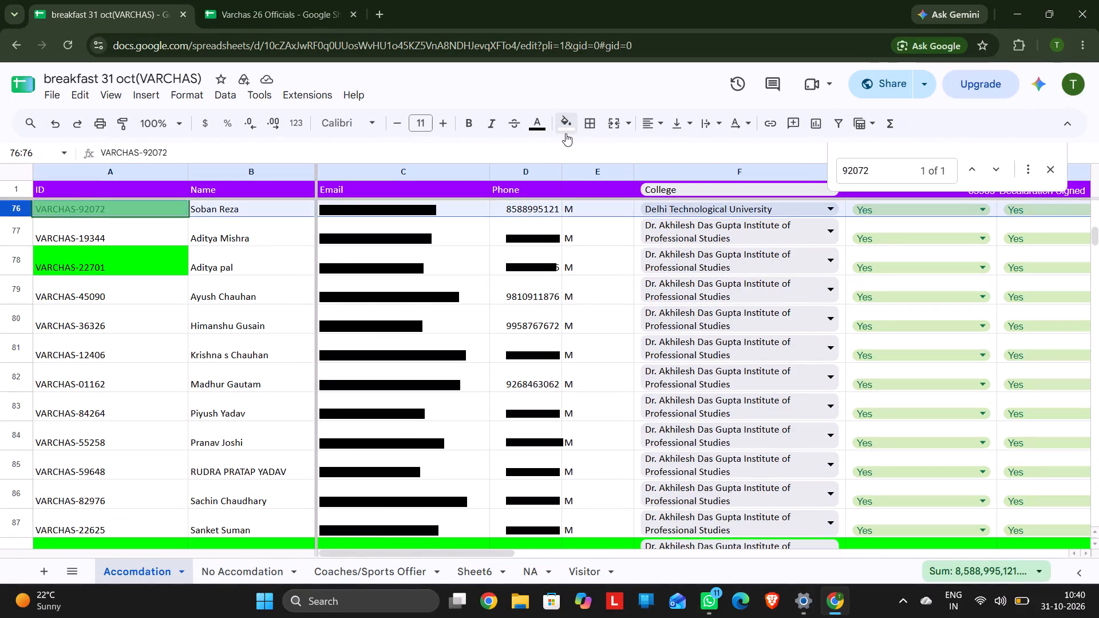
left_click(566, 133)
left_click(635, 189)
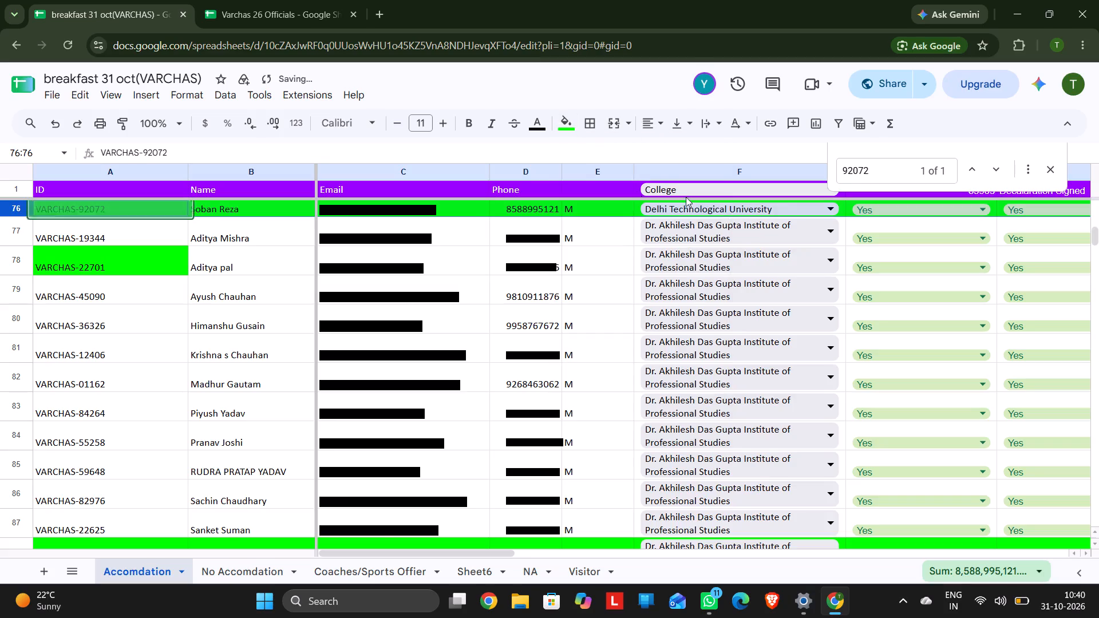
Search the sheet for the participant ID of Manas in row 73 and fill that entire row with bright green.
double_click(871, 175)
key("BackSpace")
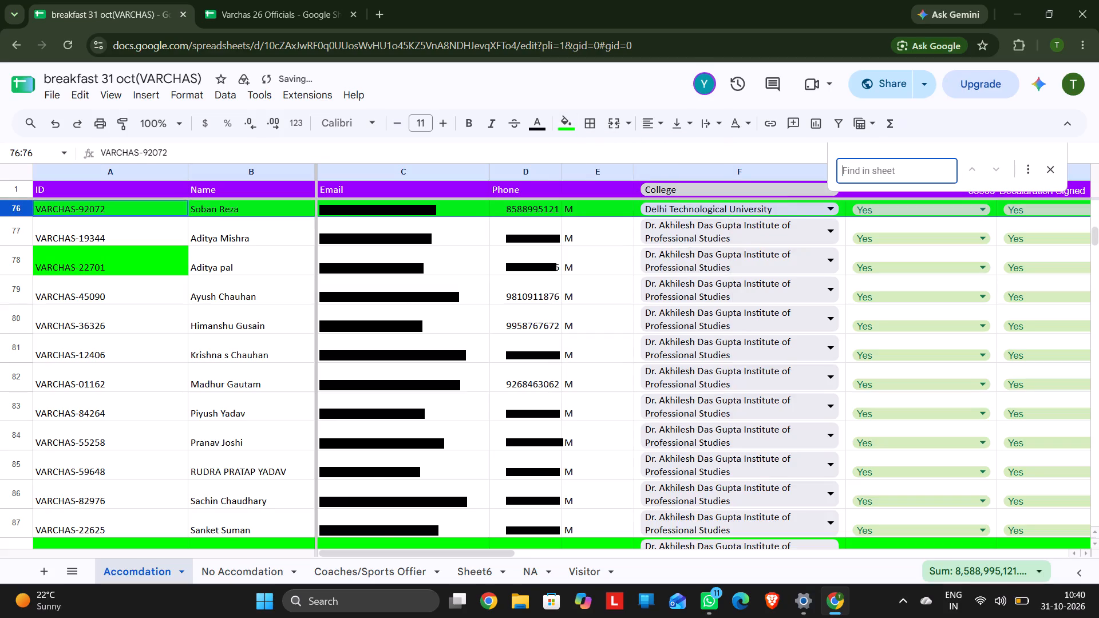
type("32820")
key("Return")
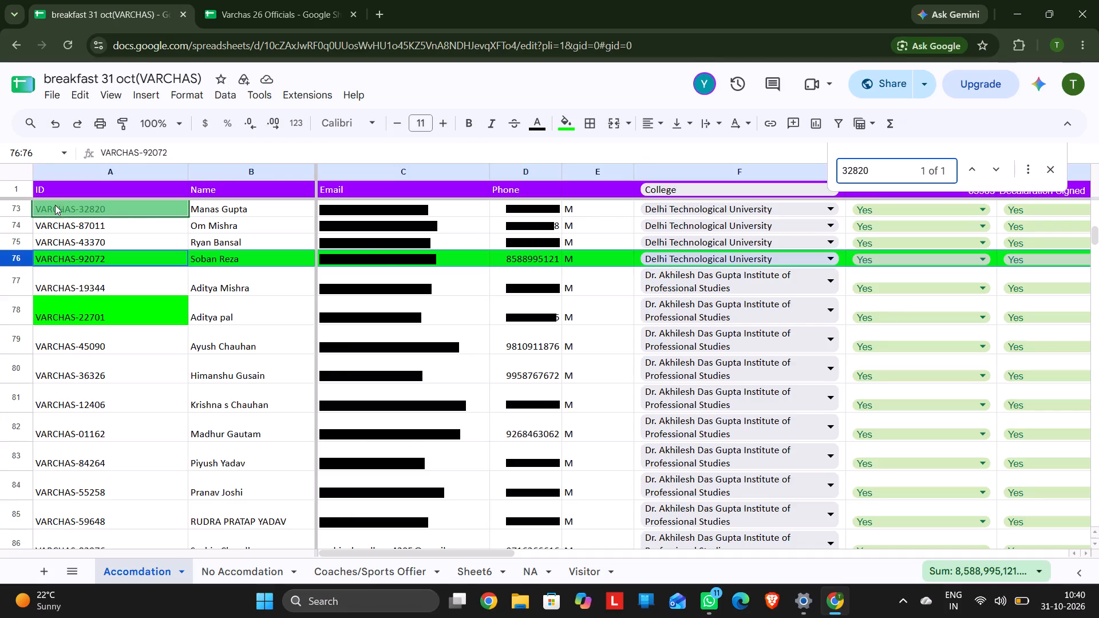
left_click(22, 207)
left_click(570, 123)
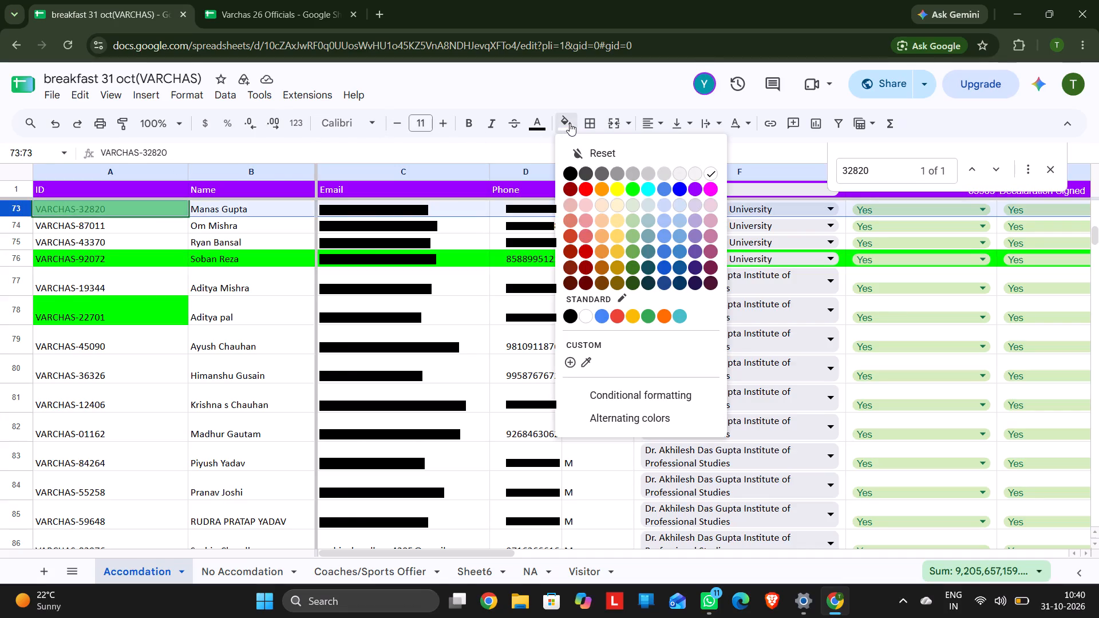
left_click(631, 189)
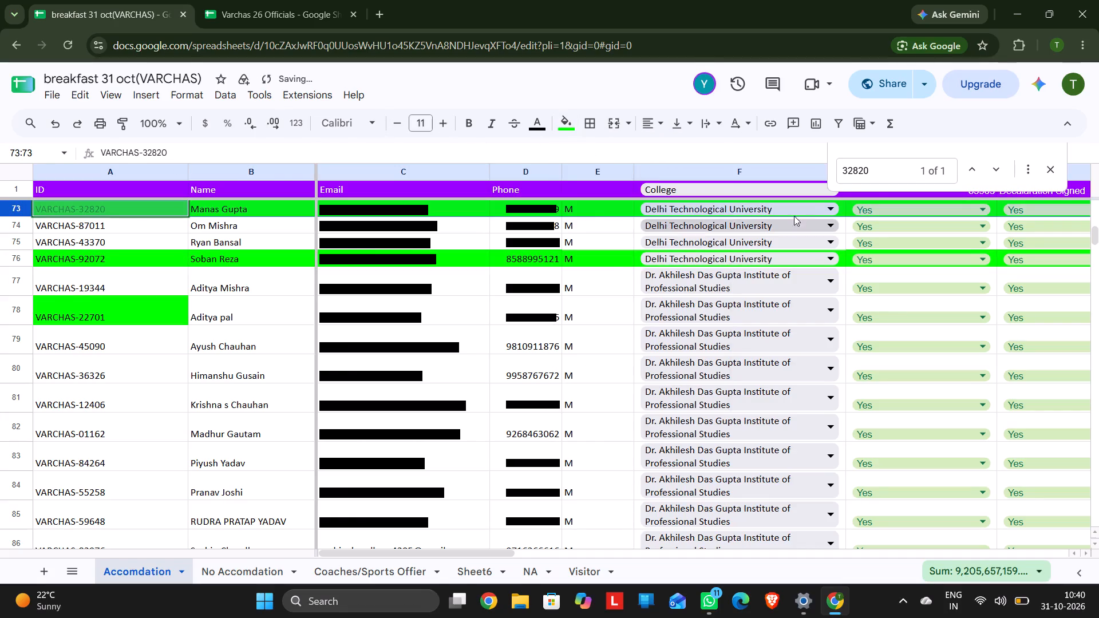
Clear the previous participant ID from the sheet search to look up another participant.
triple_click(887, 171)
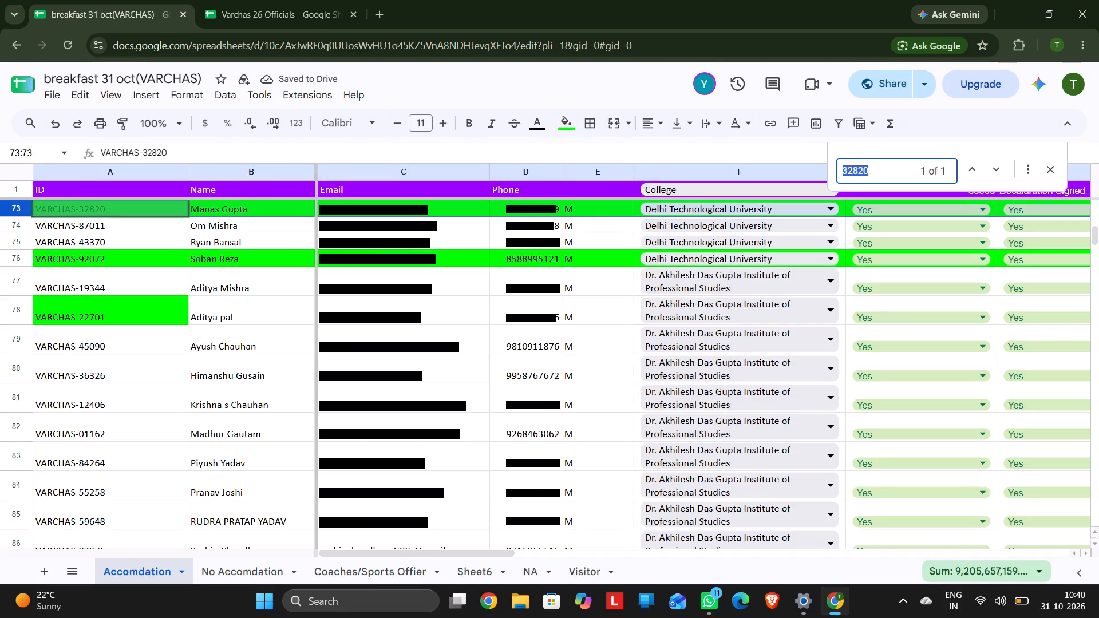
key("BackSpace")
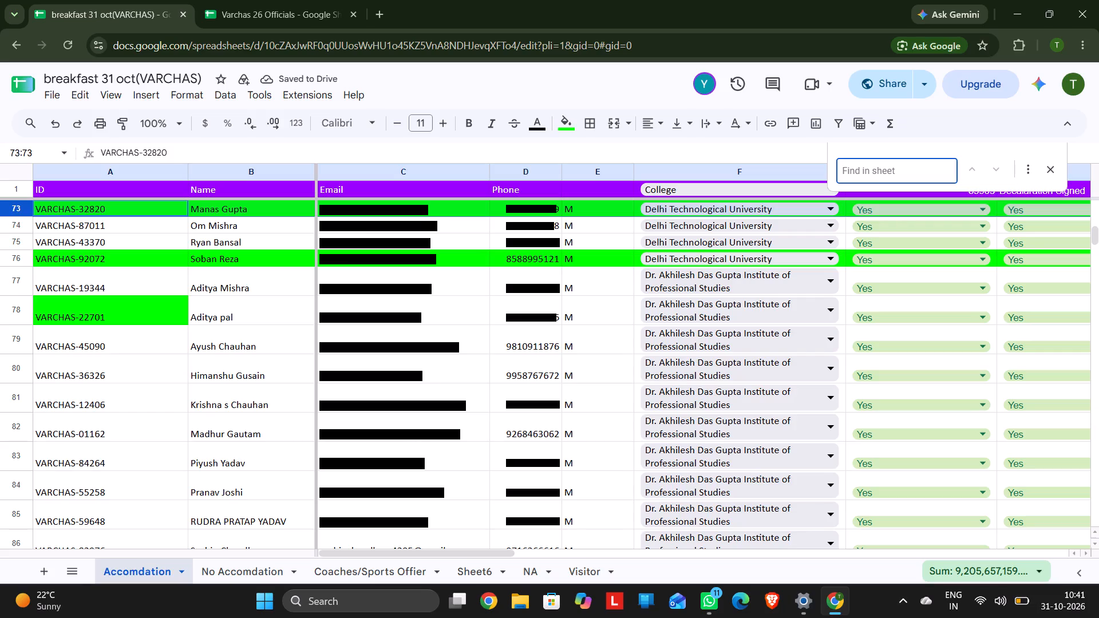
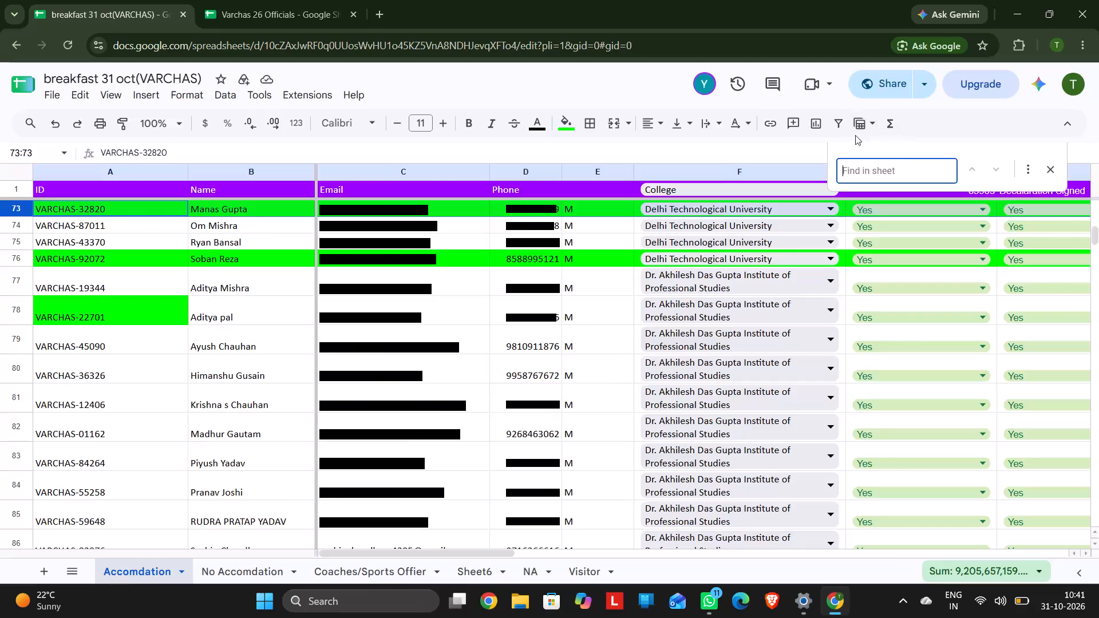
Search the sheet for the participant ID of Denzel in row 661 and fill that entire row with bright green.
left_click(879, 176)
left_click(879, 176)
left_click(879, 176)
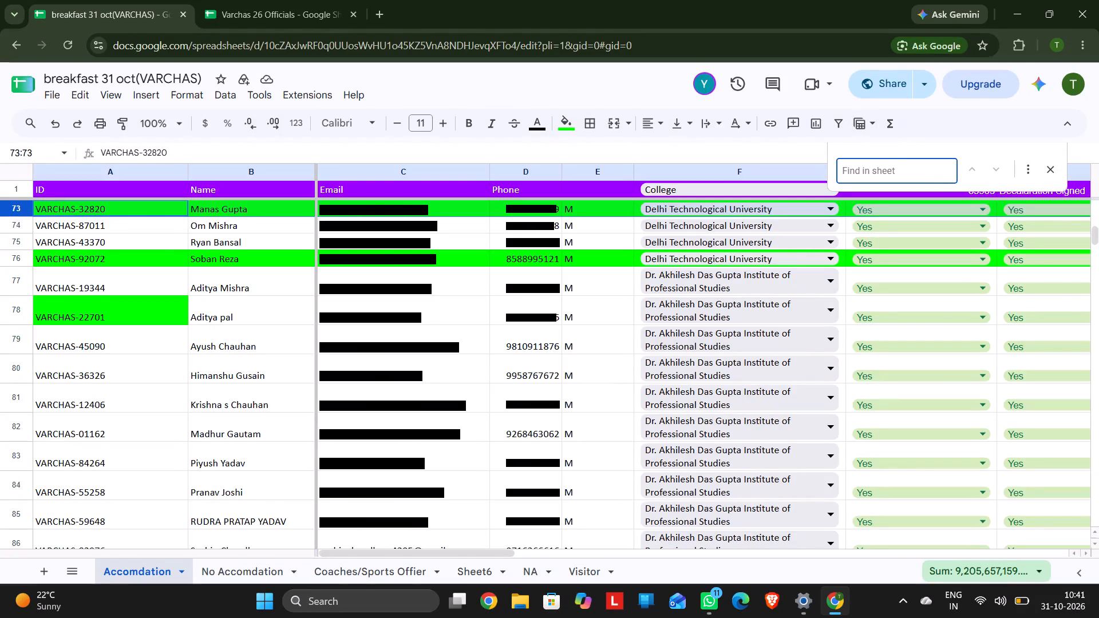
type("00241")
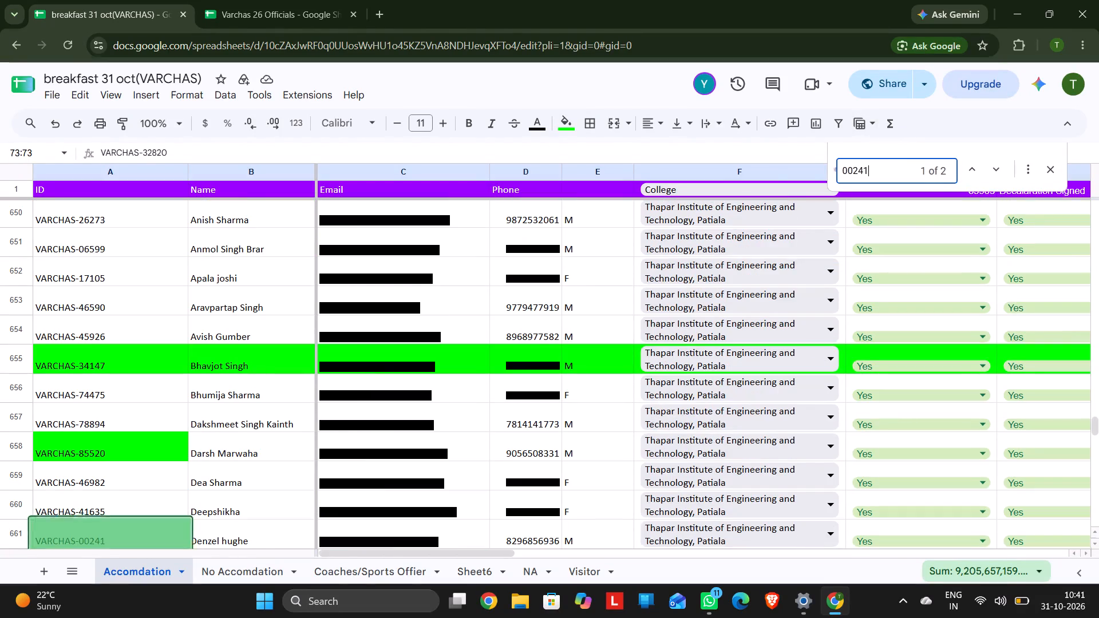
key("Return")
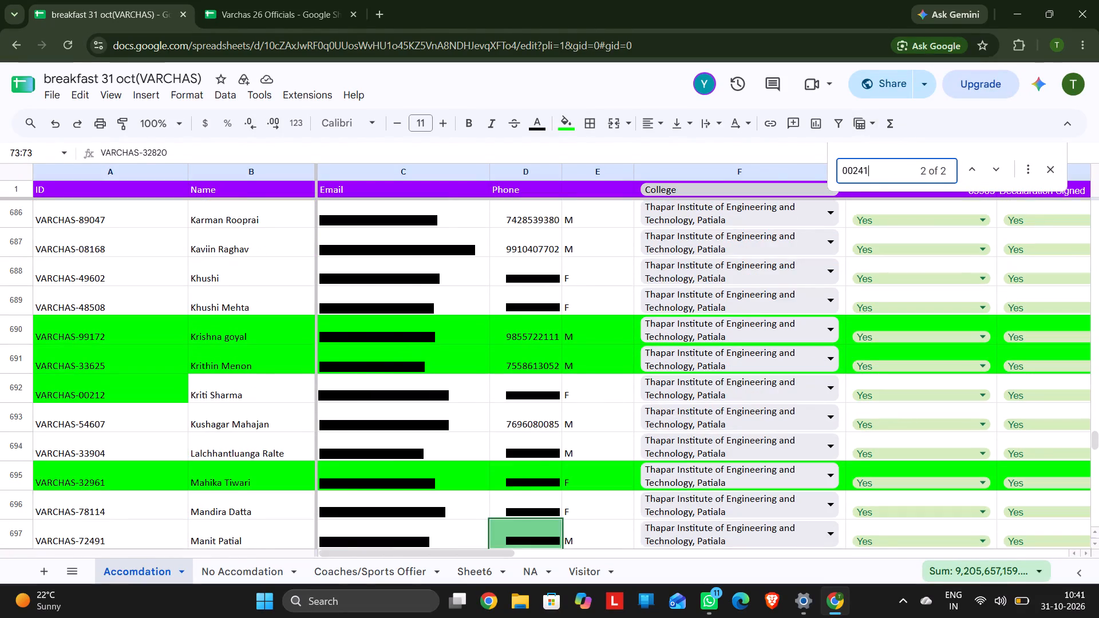
left_click(971, 177)
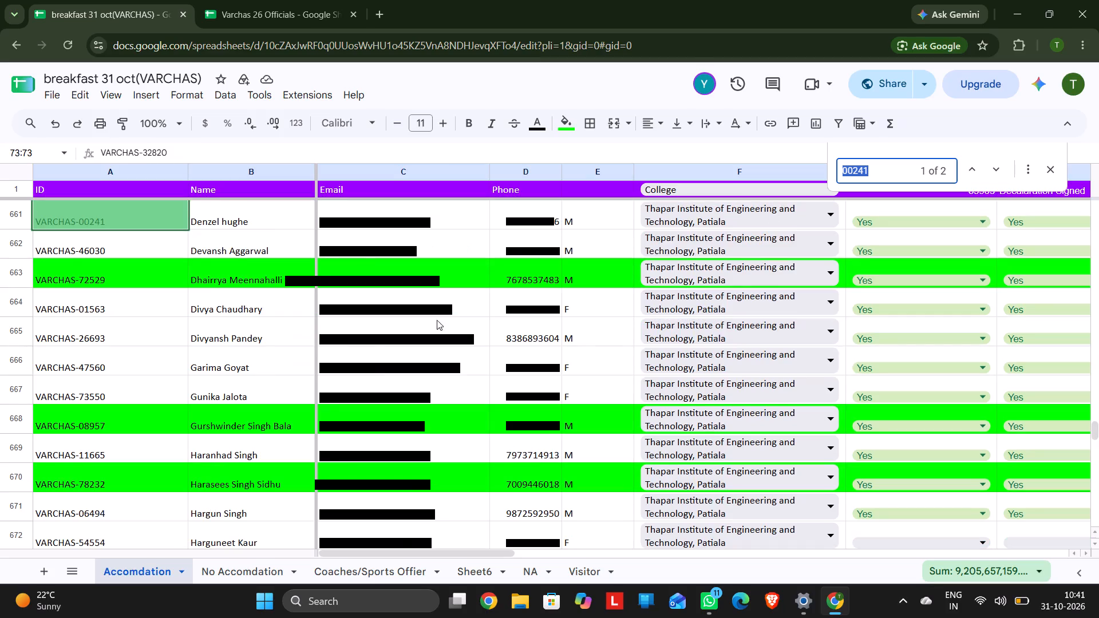
left_click(25, 220)
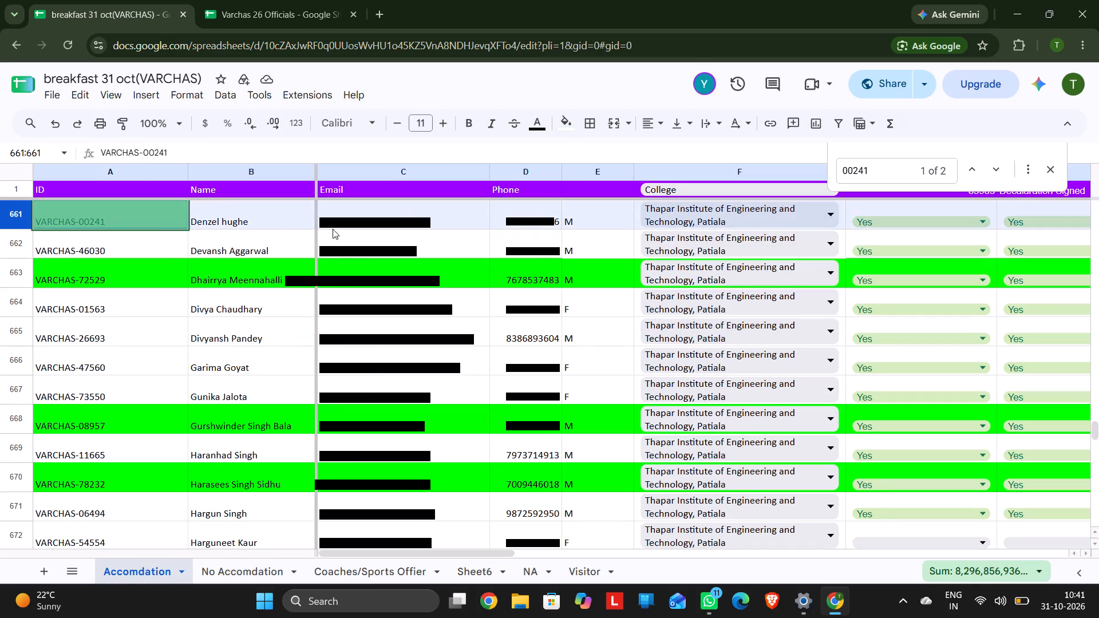
left_click_drag(568, 129, 630, 186)
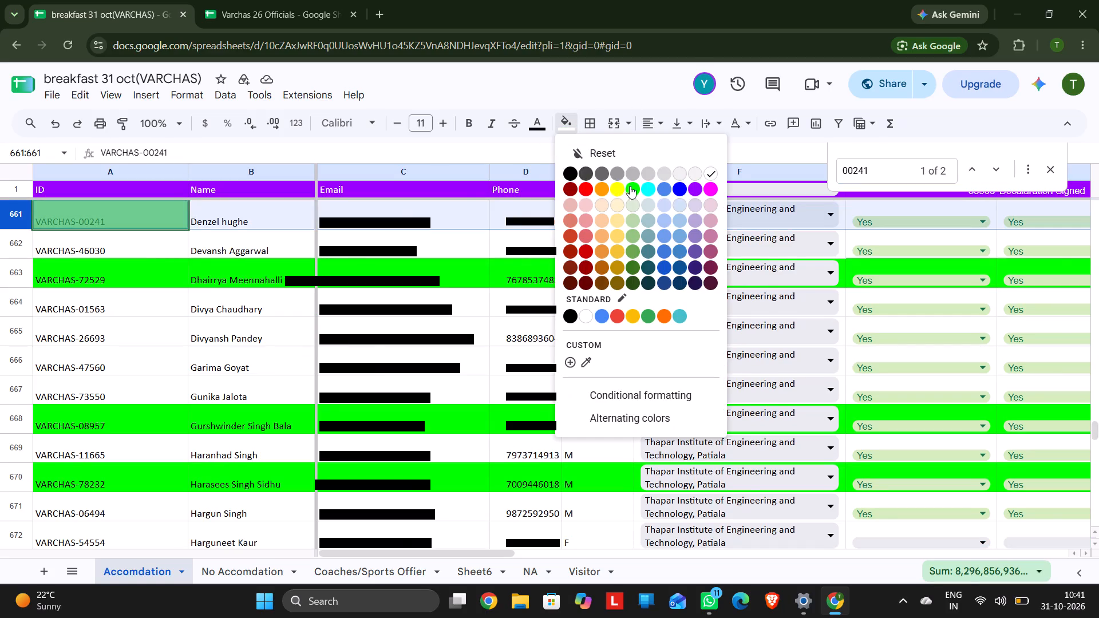
left_click_drag(630, 186, 631, 187)
left_click(631, 187)
Replace the previous participant ID in the sheet search with the name kushi and look through the nearby rows.
double_click(885, 176)
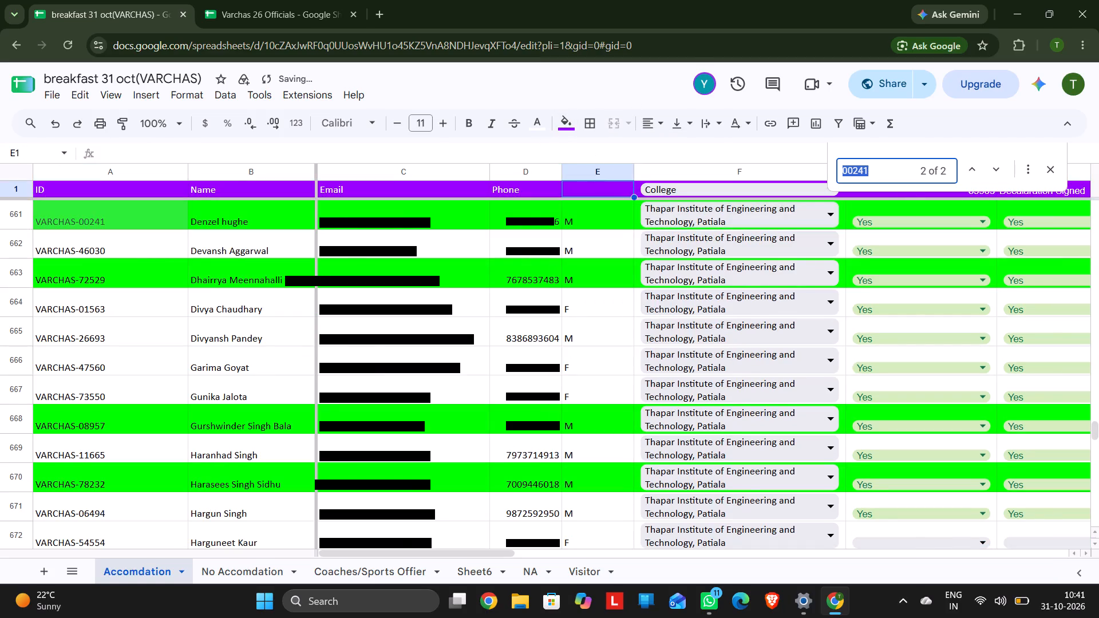
key("BackSpace")
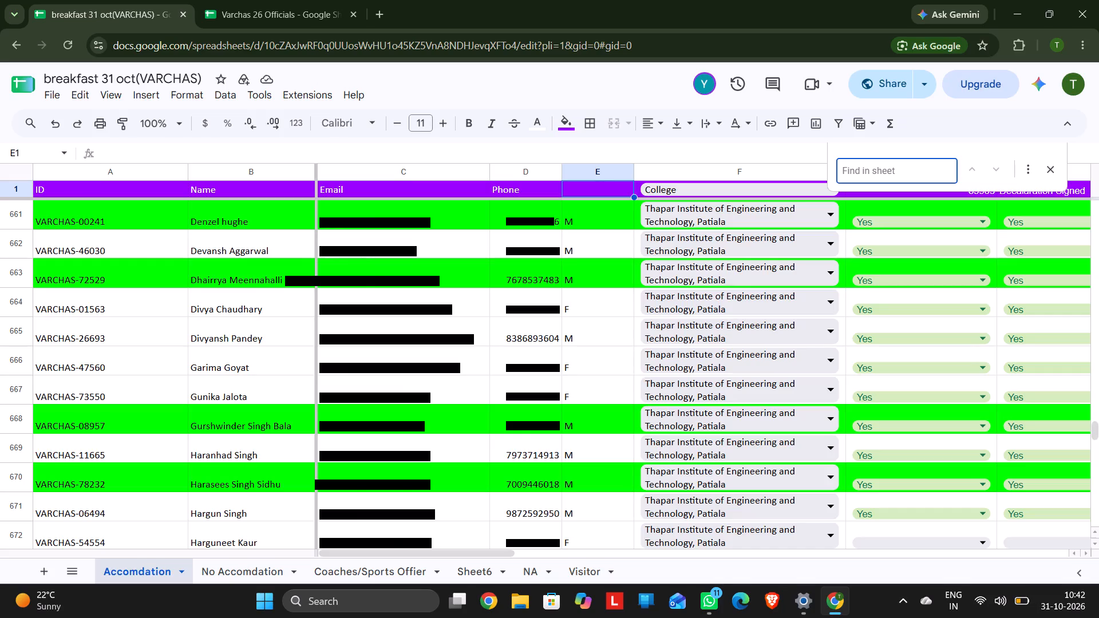
left_click(875, 175)
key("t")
key("BackSpace")
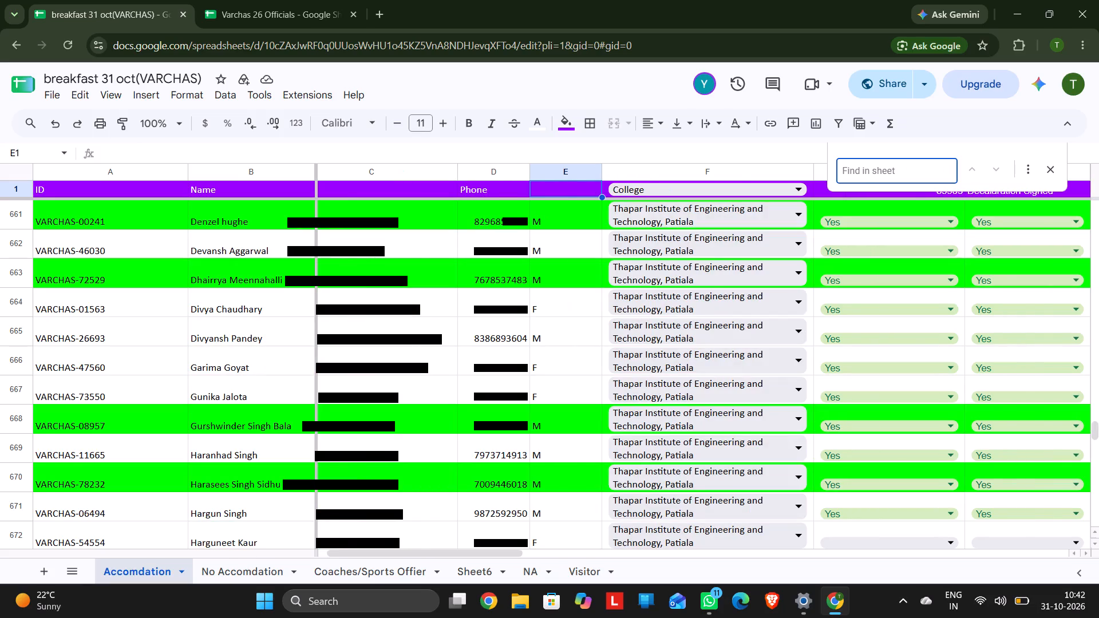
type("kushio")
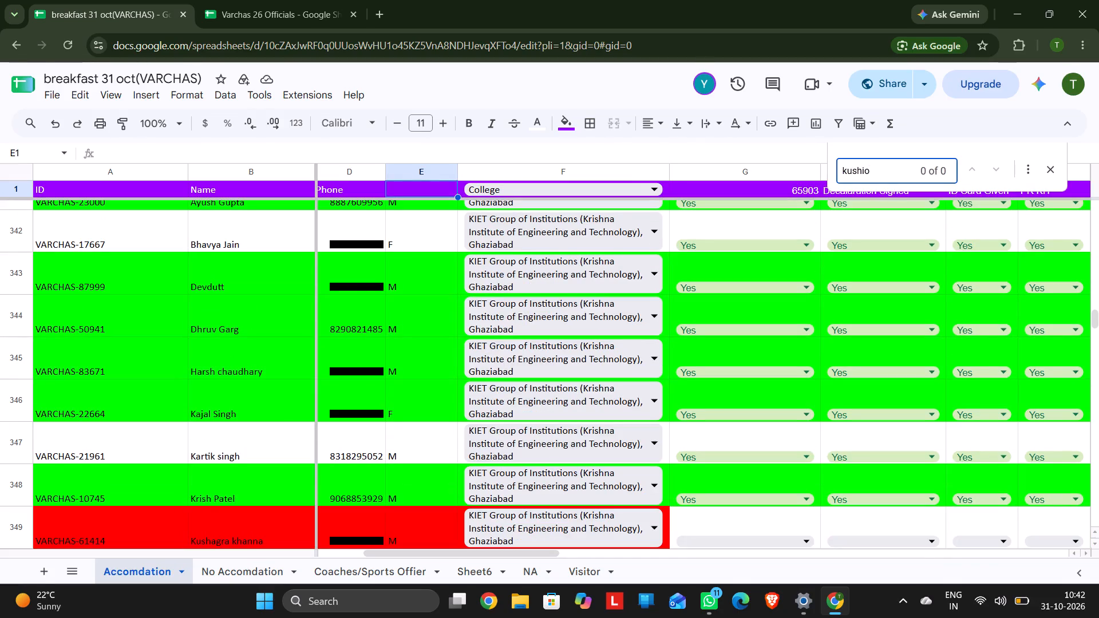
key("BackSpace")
scroll(679, 302, "up", 2)
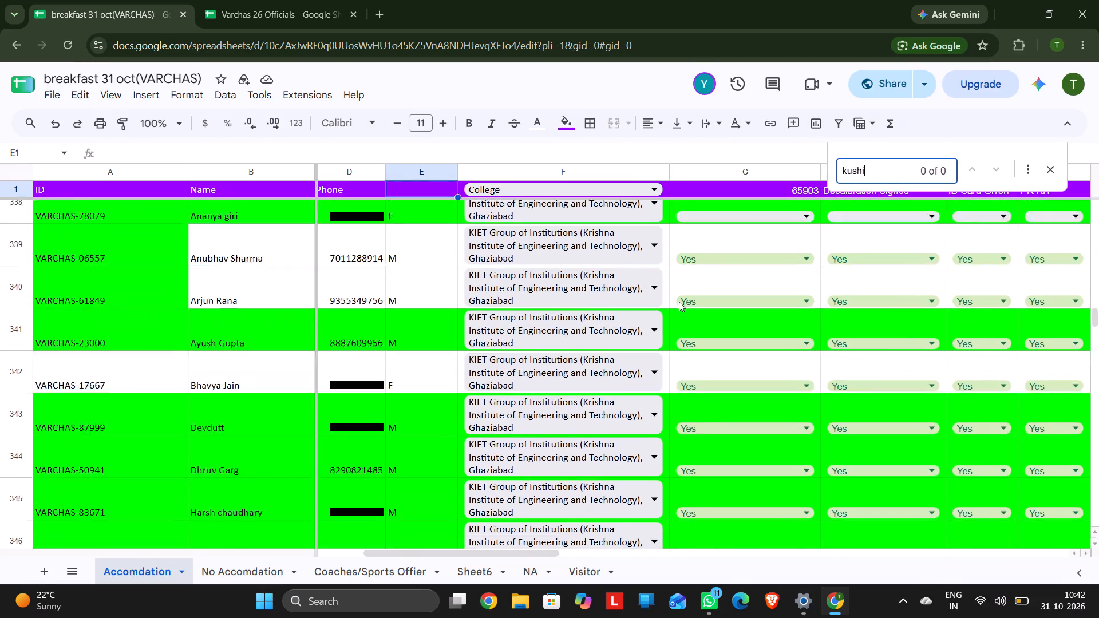
scroll(679, 302, "up", 4)
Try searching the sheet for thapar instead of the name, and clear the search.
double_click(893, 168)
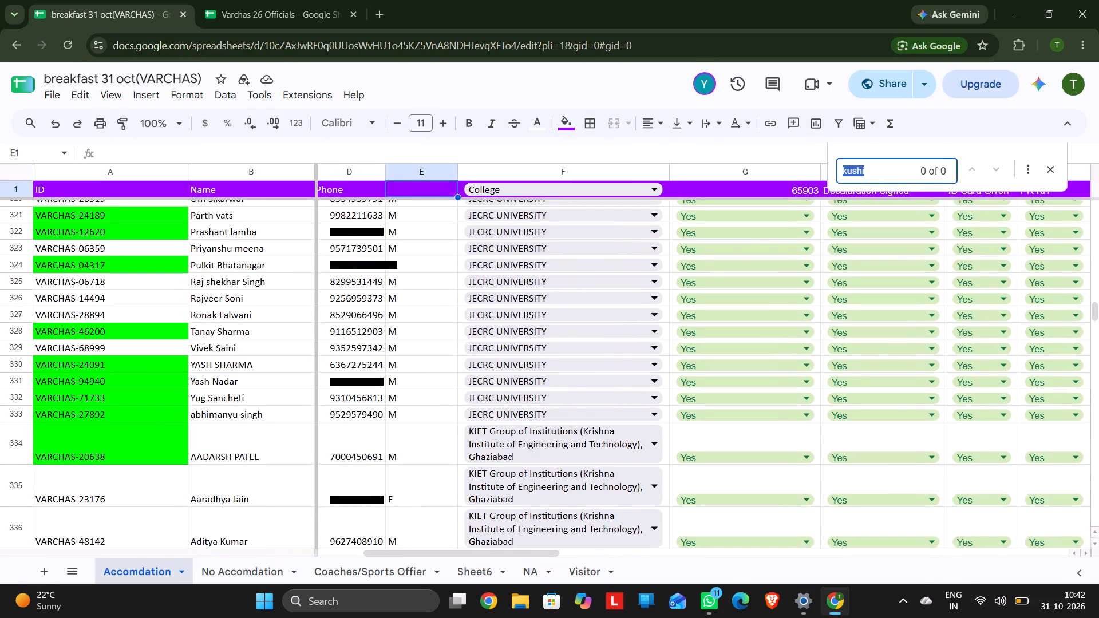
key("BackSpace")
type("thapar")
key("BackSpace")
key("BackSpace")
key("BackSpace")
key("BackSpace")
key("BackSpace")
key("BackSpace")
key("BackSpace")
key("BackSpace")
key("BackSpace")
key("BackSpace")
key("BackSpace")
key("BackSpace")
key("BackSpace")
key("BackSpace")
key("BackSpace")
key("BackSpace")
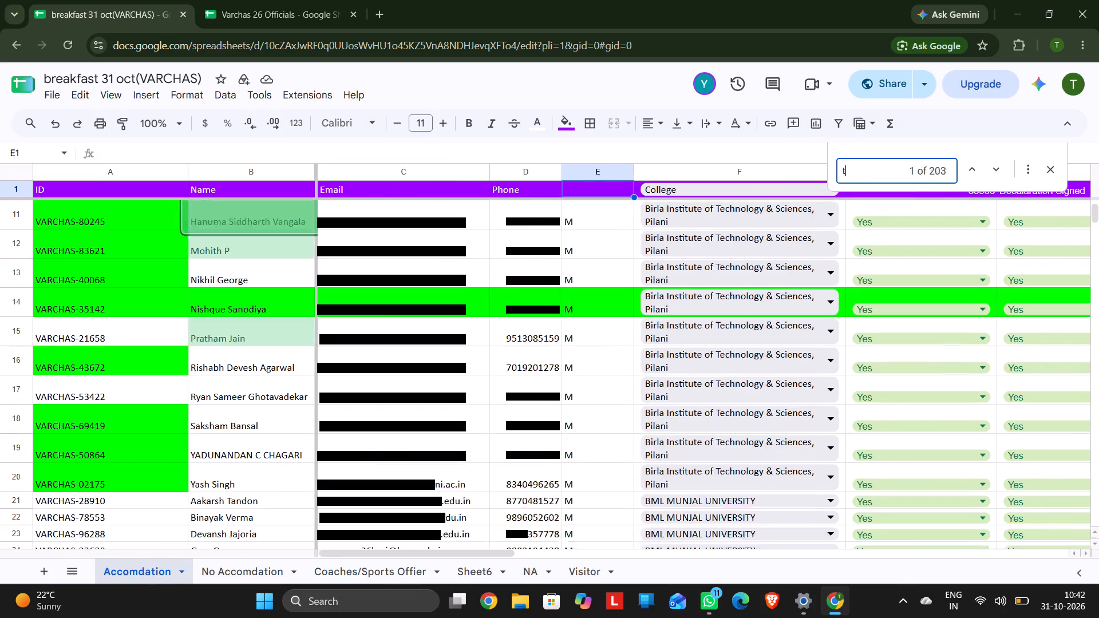
Search the sheet for the participant ID of Khushi in row 688 and fill that entire row with bright green.
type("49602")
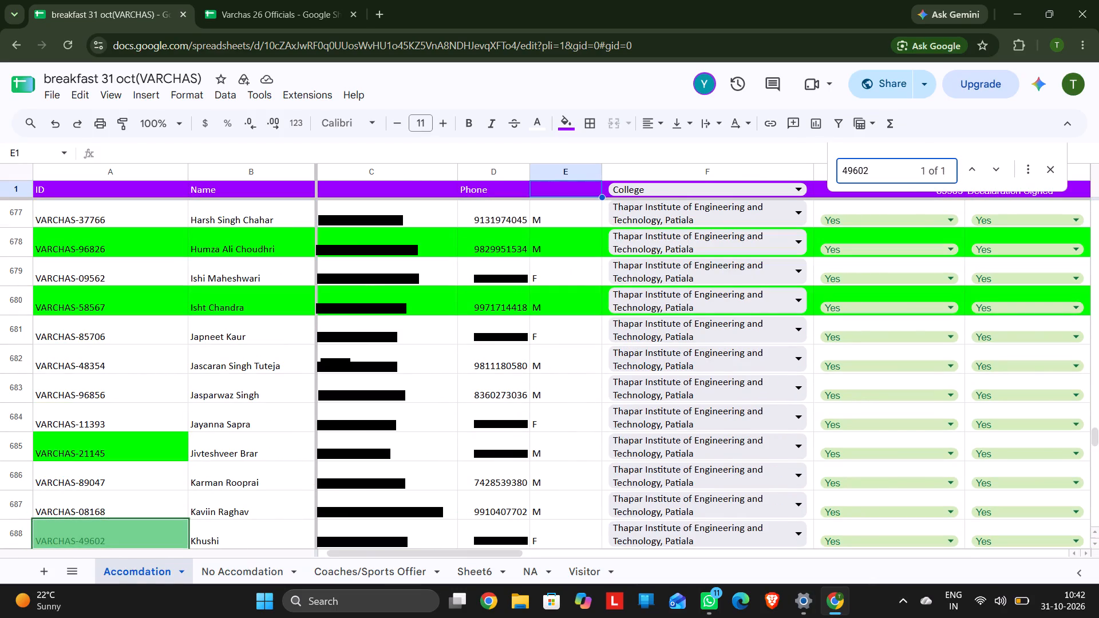
left_click(21, 536)
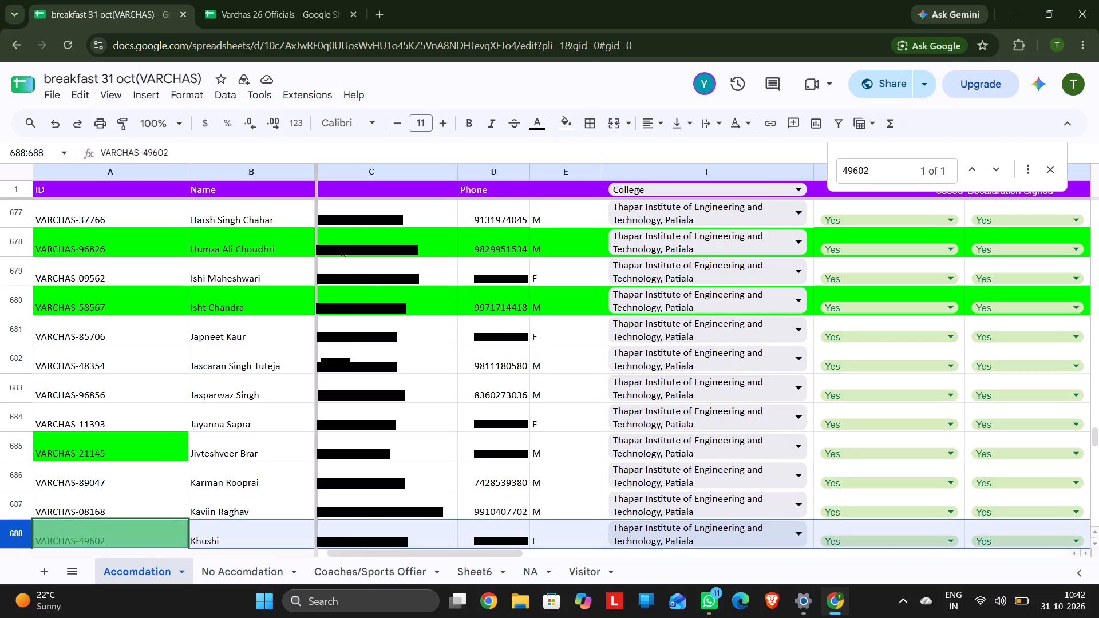
left_click(567, 117)
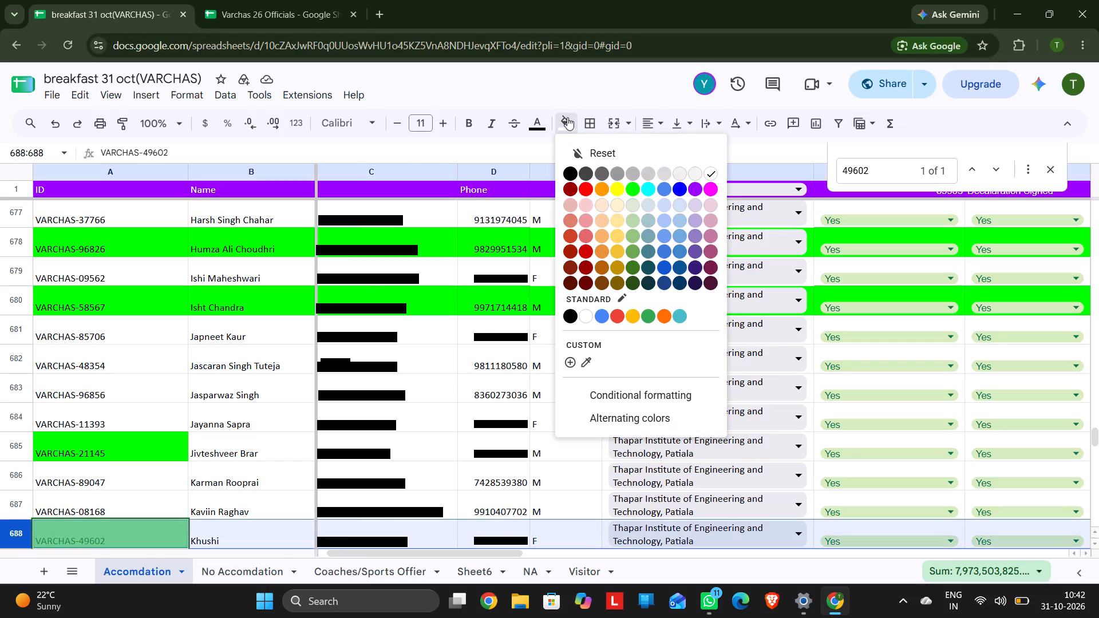
left_click_drag(632, 196, 632, 184)
left_click(632, 184)
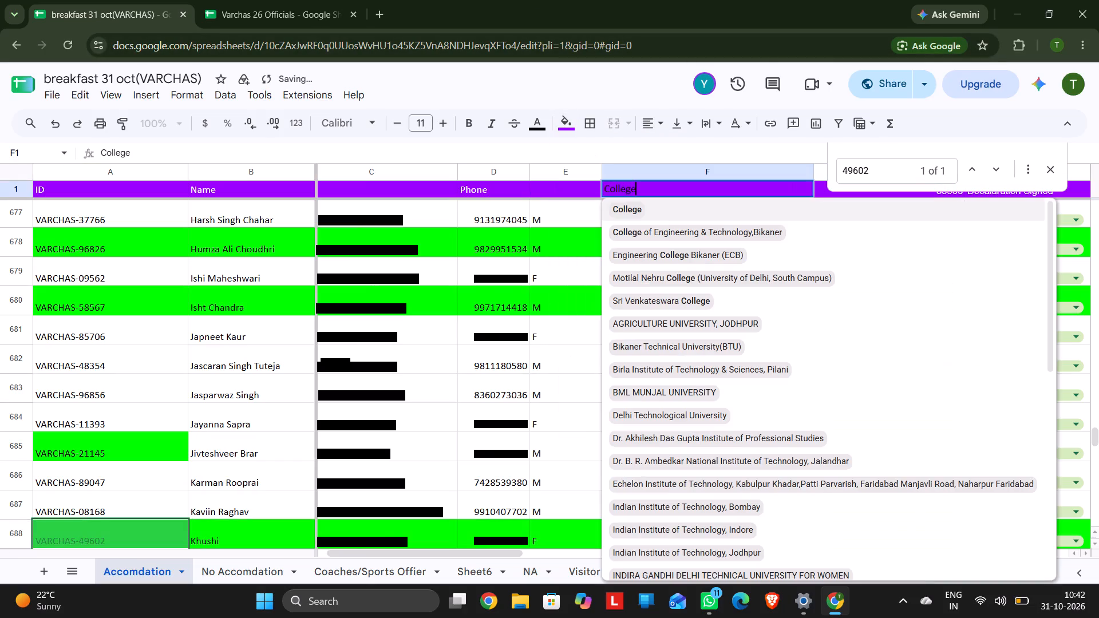
Search the sheet for the participant ID of Divya in row 664 and fill that entire row with bright green.
double_click(868, 170)
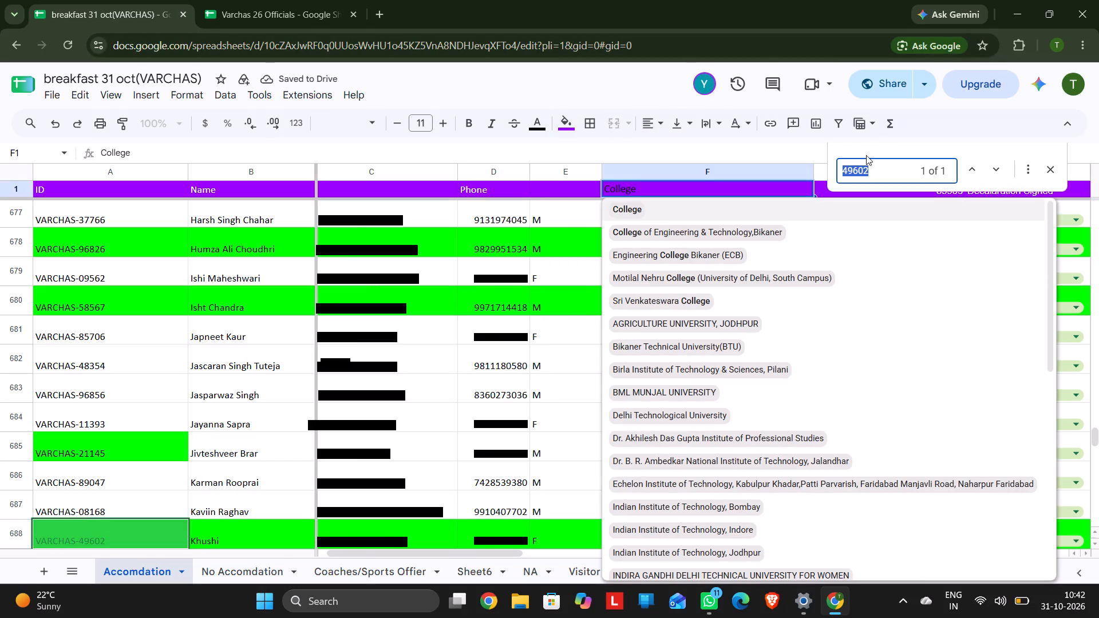
key("BackSpace")
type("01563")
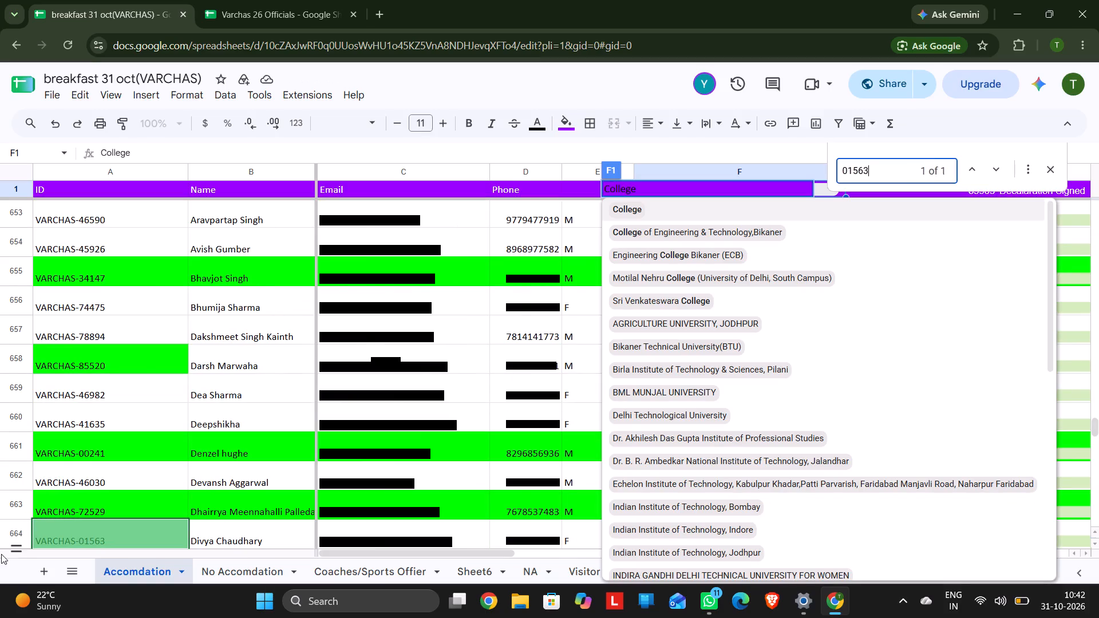
left_click(11, 544)
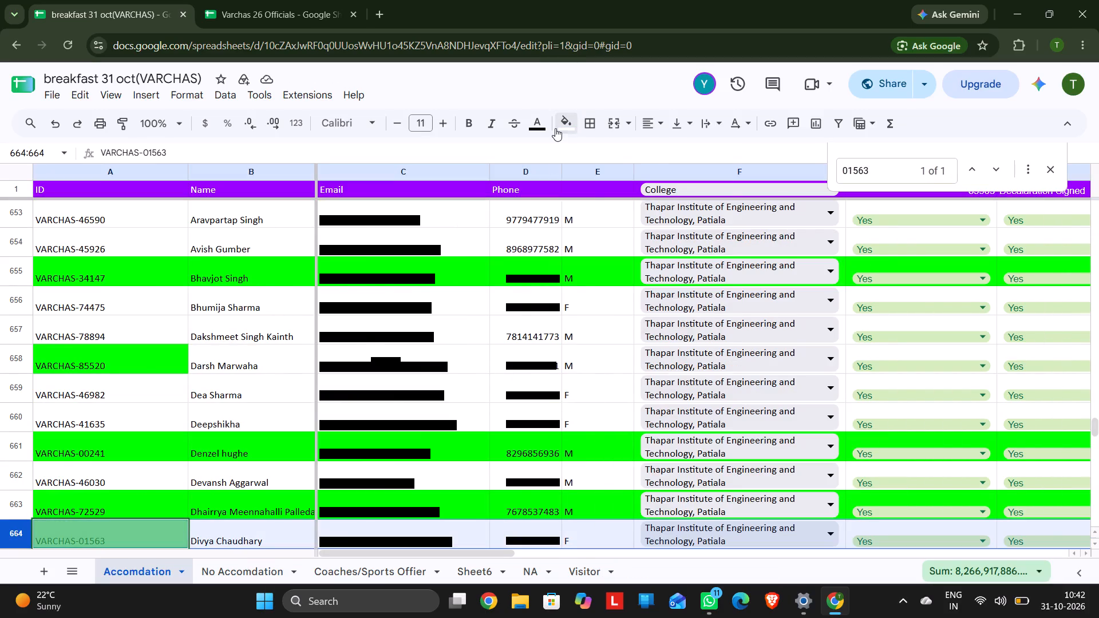
left_click_drag(555, 128, 632, 188)
left_click(632, 188)
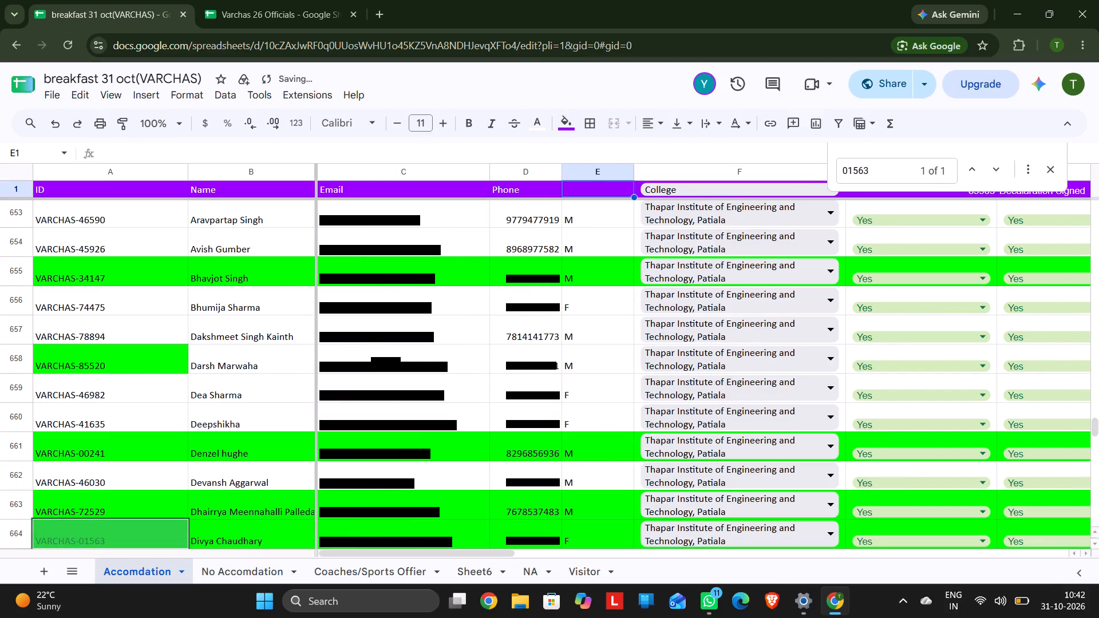
Search the sheet for the participant ID of Khushi in row 689 and fill that entire row with bright green.
double_click(871, 179)
key("BackSpace")
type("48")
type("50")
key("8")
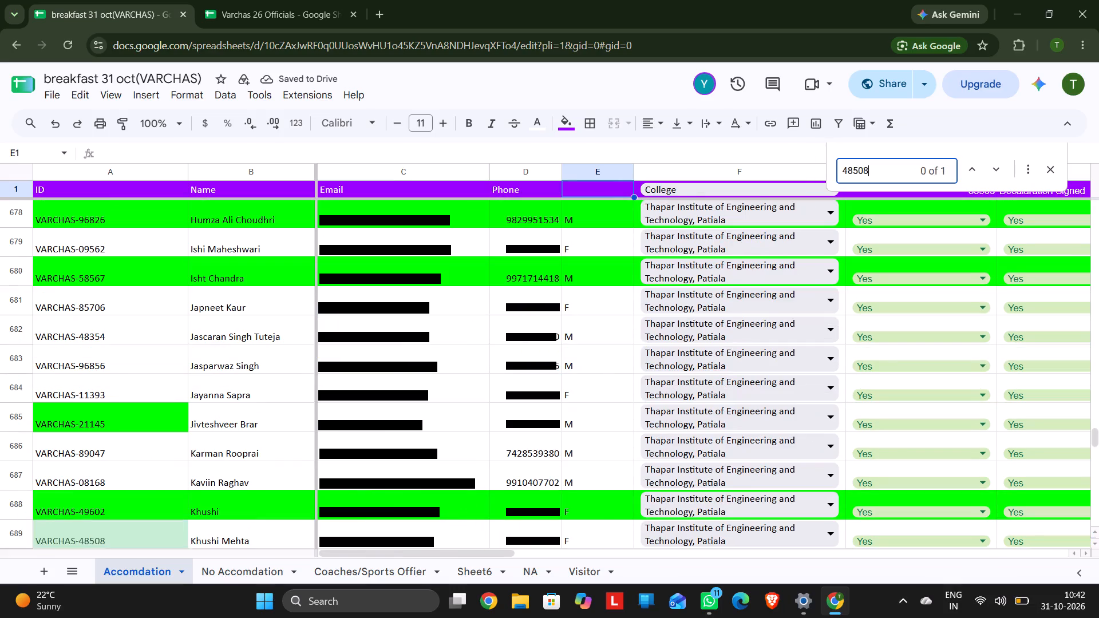
left_click(17, 541)
left_click_drag(559, 126, 604, 170)
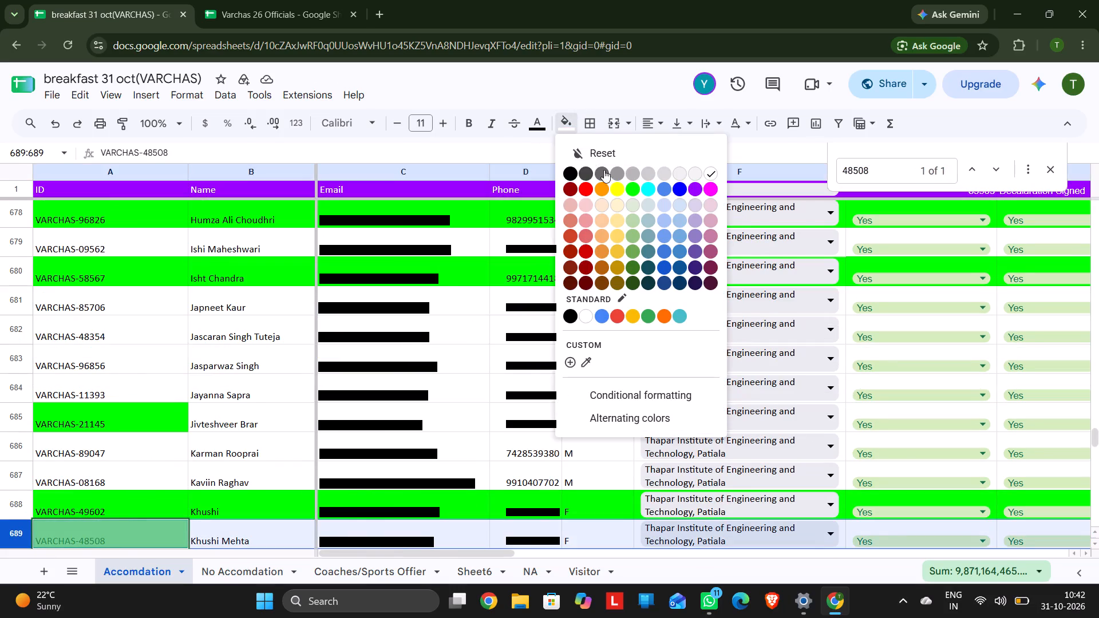
left_click_drag(604, 170, 631, 189)
left_click(631, 189)
Search the sheet for the participant ID of Pari in row 712 and fill that entire row with bright green.
double_click(881, 172)
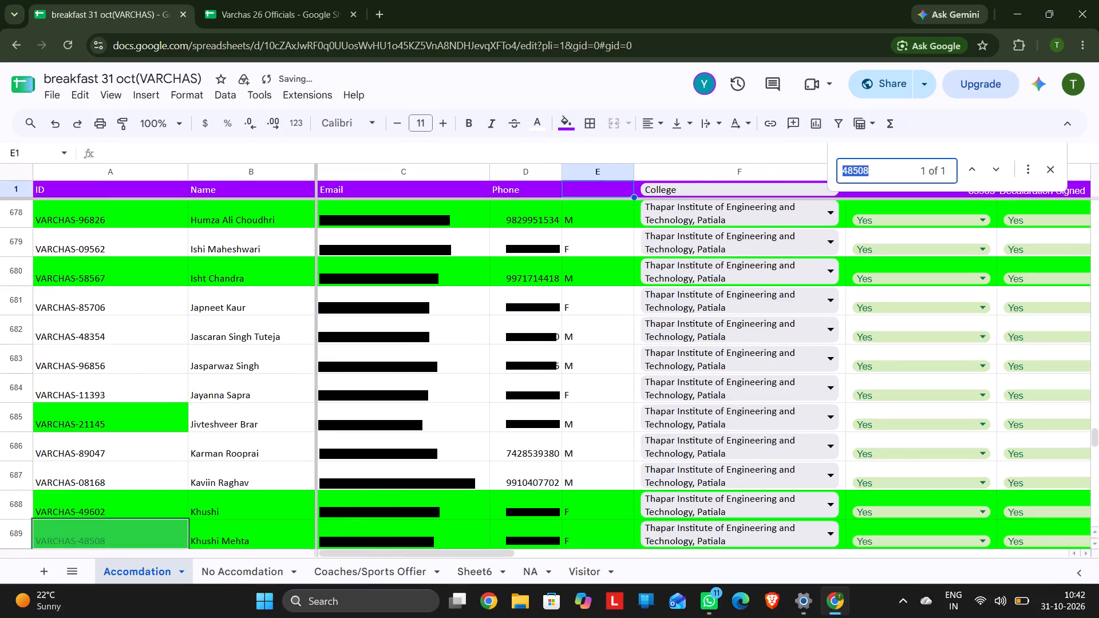
key("BackSpace")
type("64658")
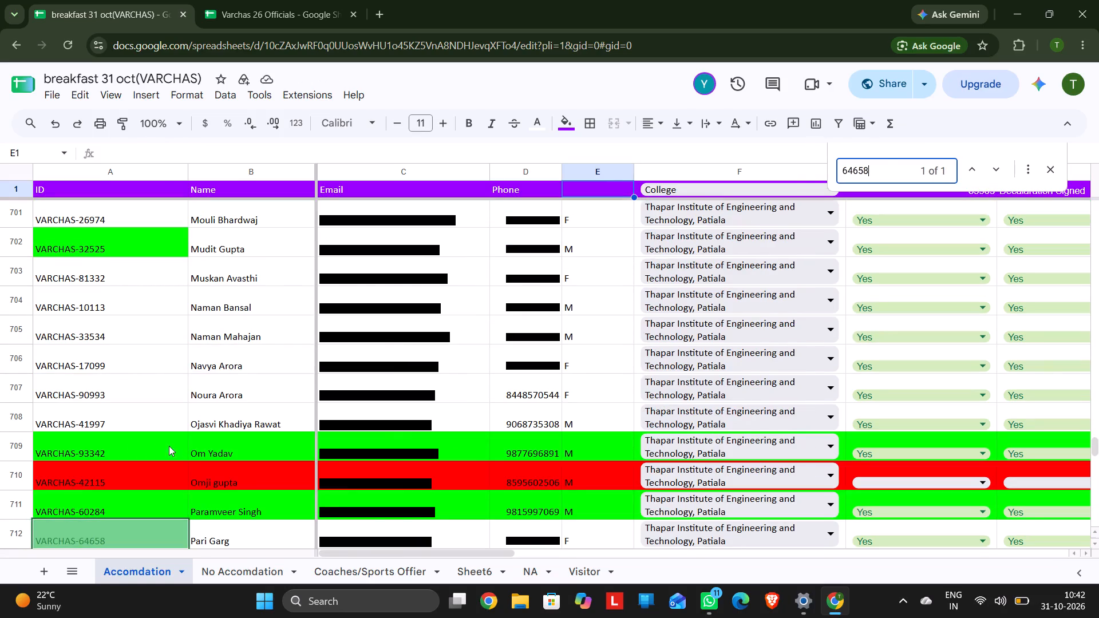
left_click(18, 532)
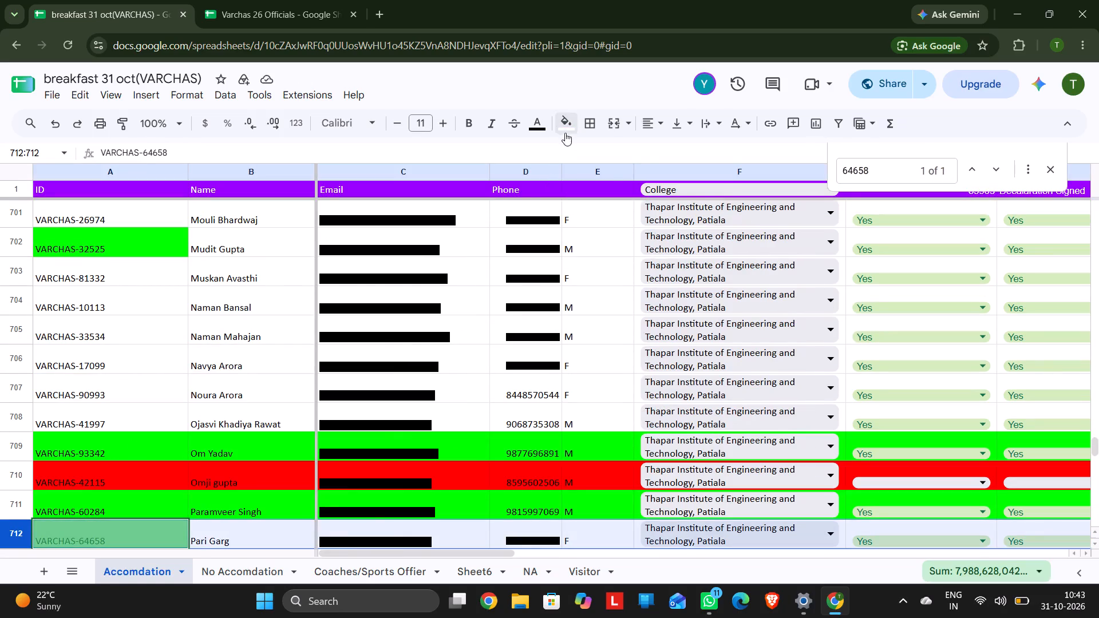
left_click_drag(562, 127, 628, 189)
left_click(628, 189)
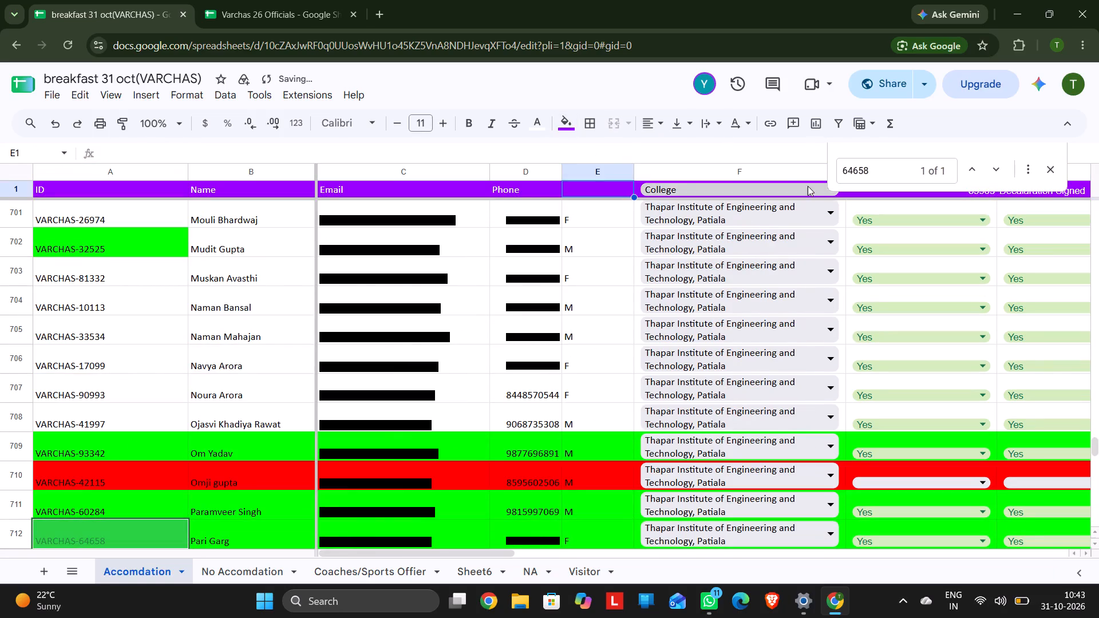
Clear the previous participant ID from the sheet search to look up another participant.
double_click(876, 169)
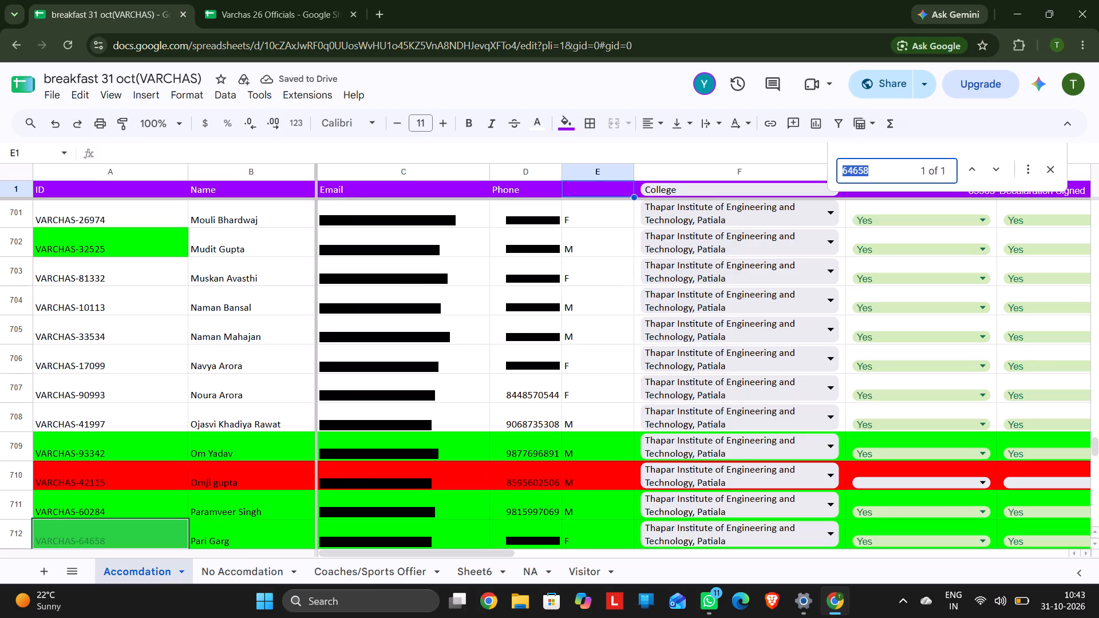
key("BackSpace")
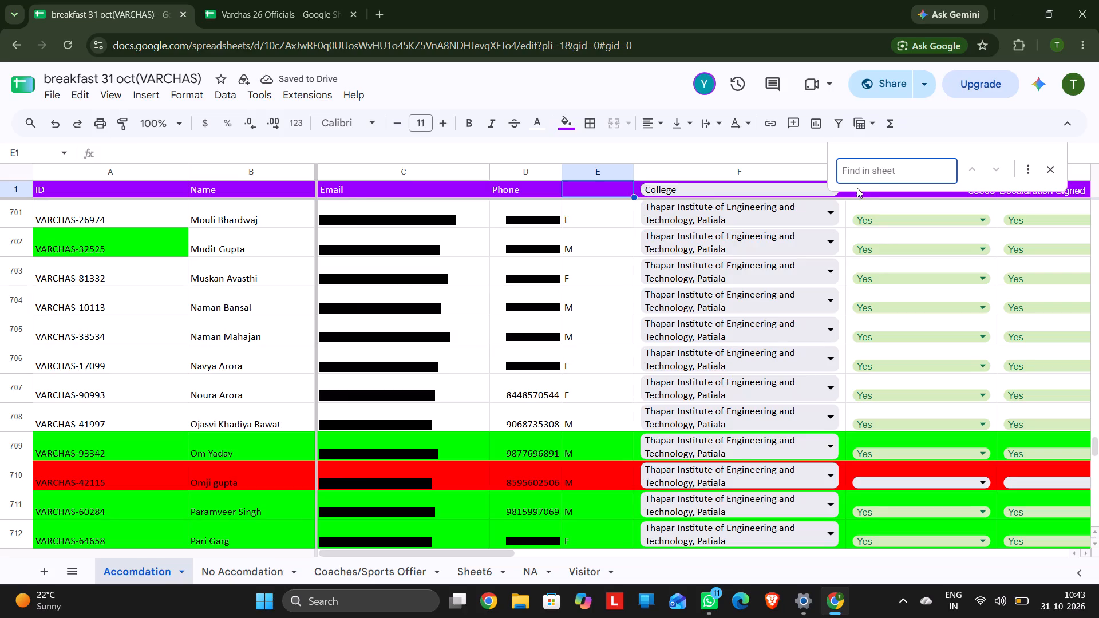
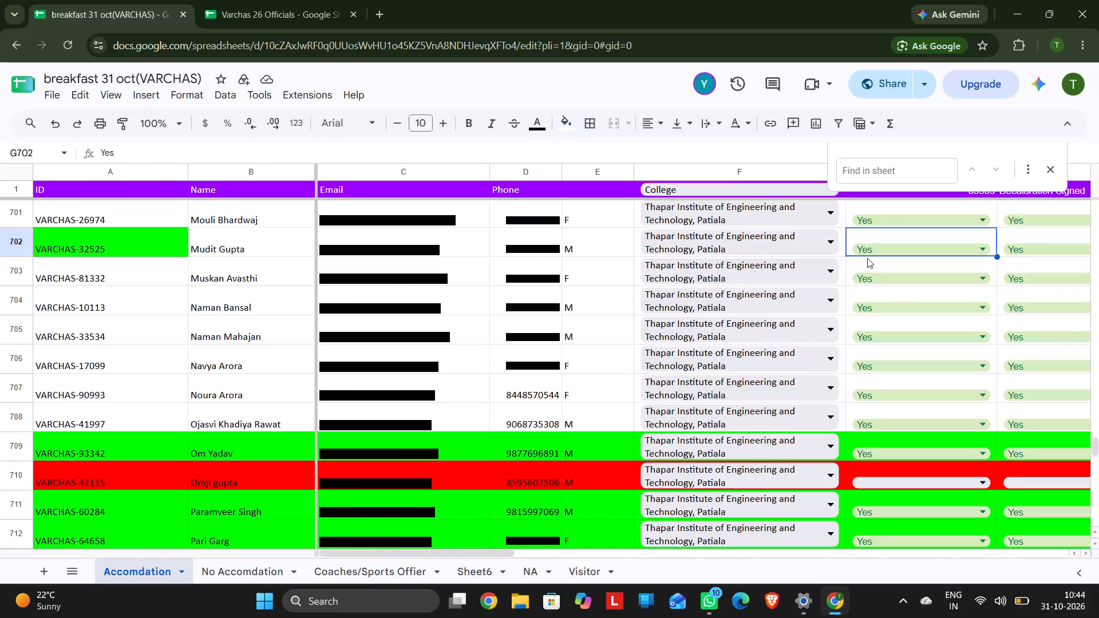
Search the sheet for the participant ID of Amit in row 33 and fill that entire row with bright green.
left_click(899, 172)
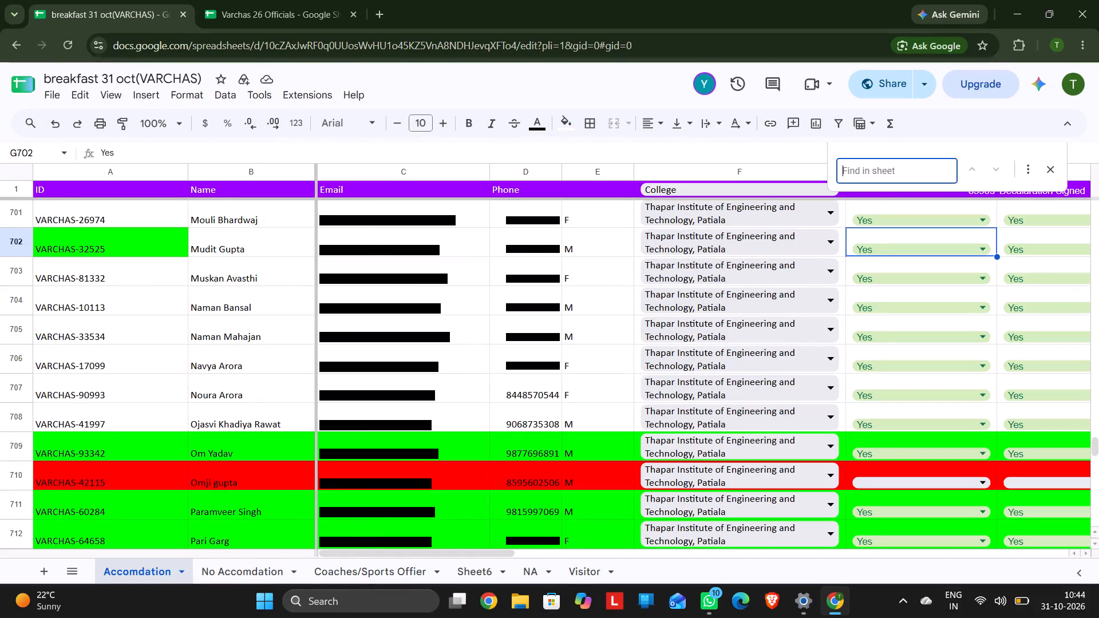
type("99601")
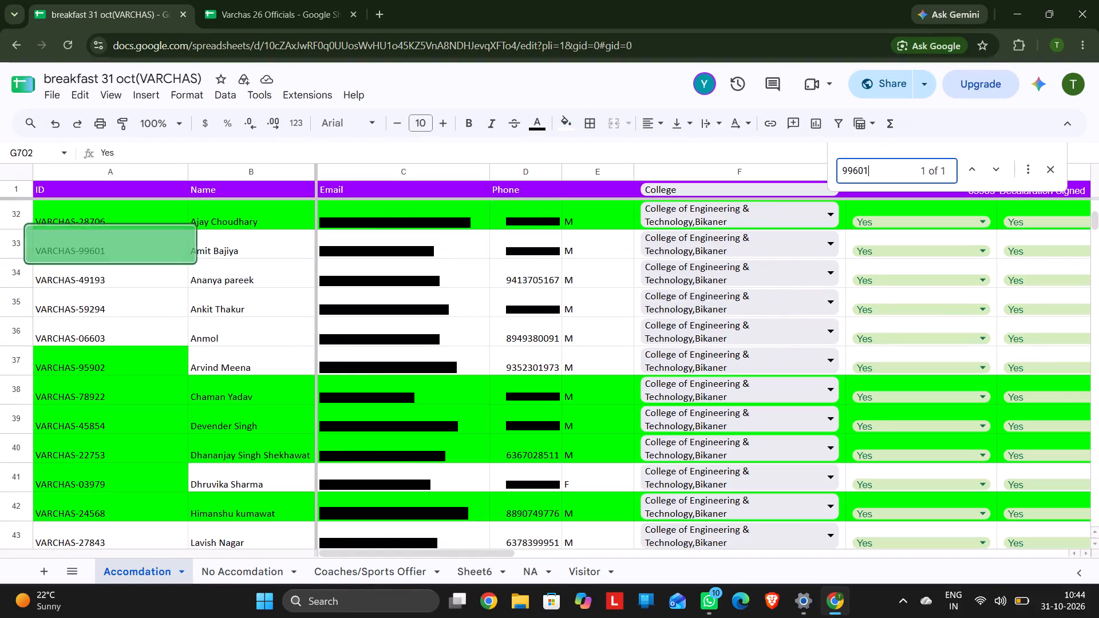
left_click(16, 244)
left_click(556, 122)
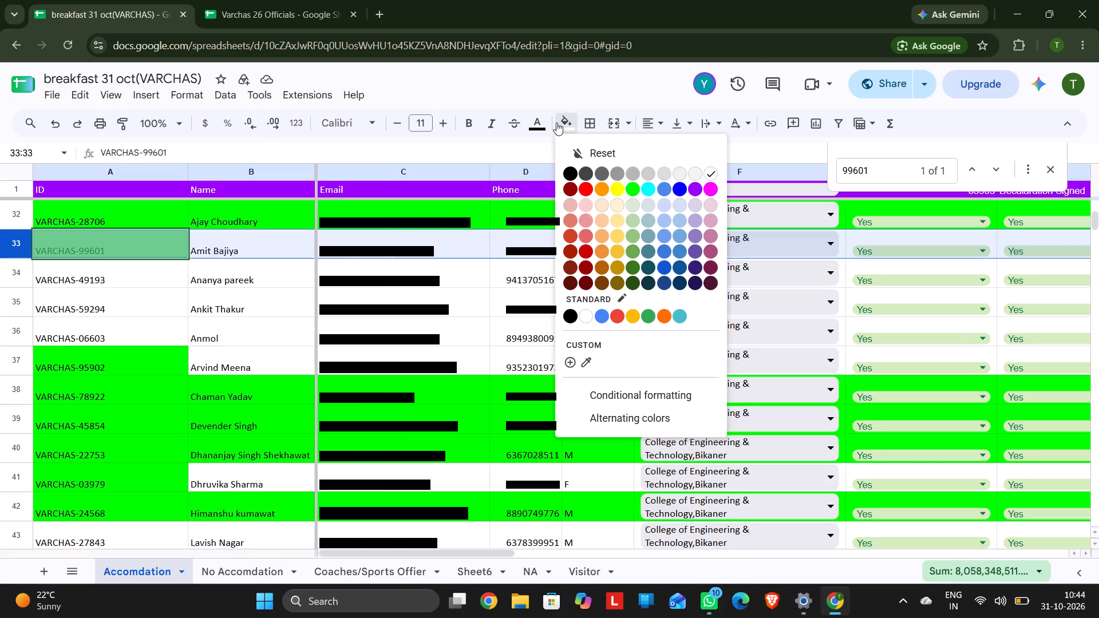
left_click(632, 190)
Search the sheet for the participant ID of Sanvi in row 215 and fill that entire row with bright green.
double_click(878, 173)
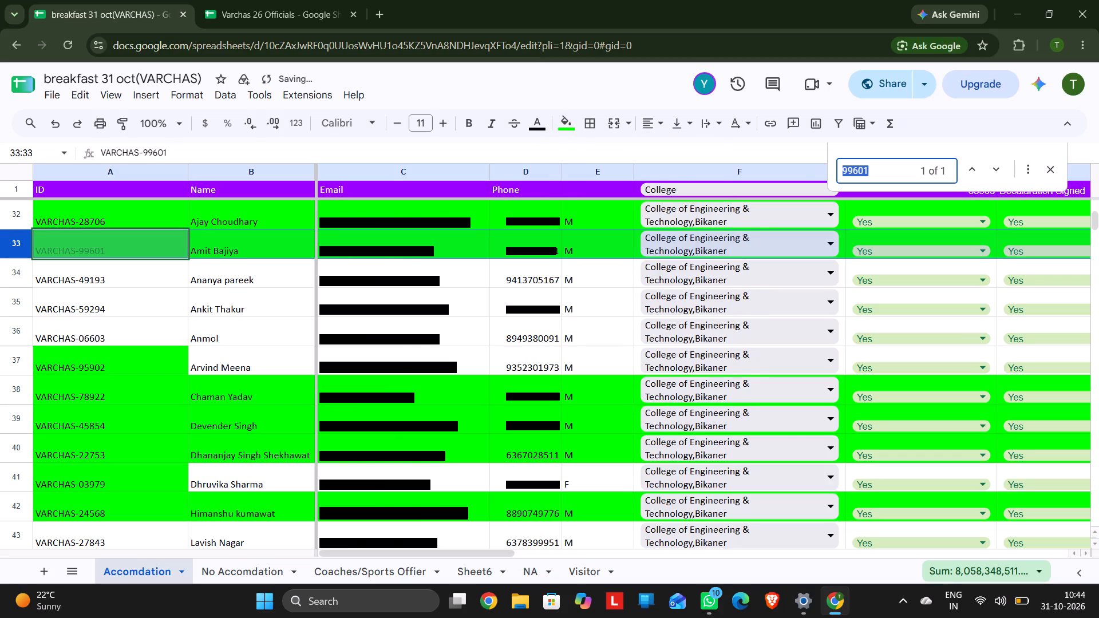
key("BackSpace")
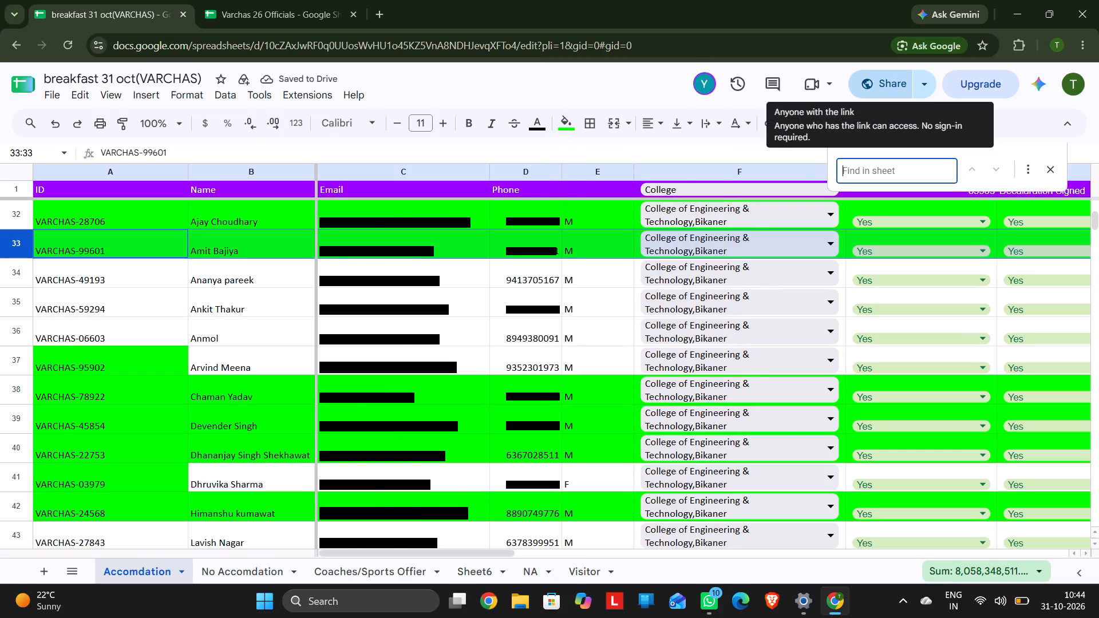
key("bracketright")
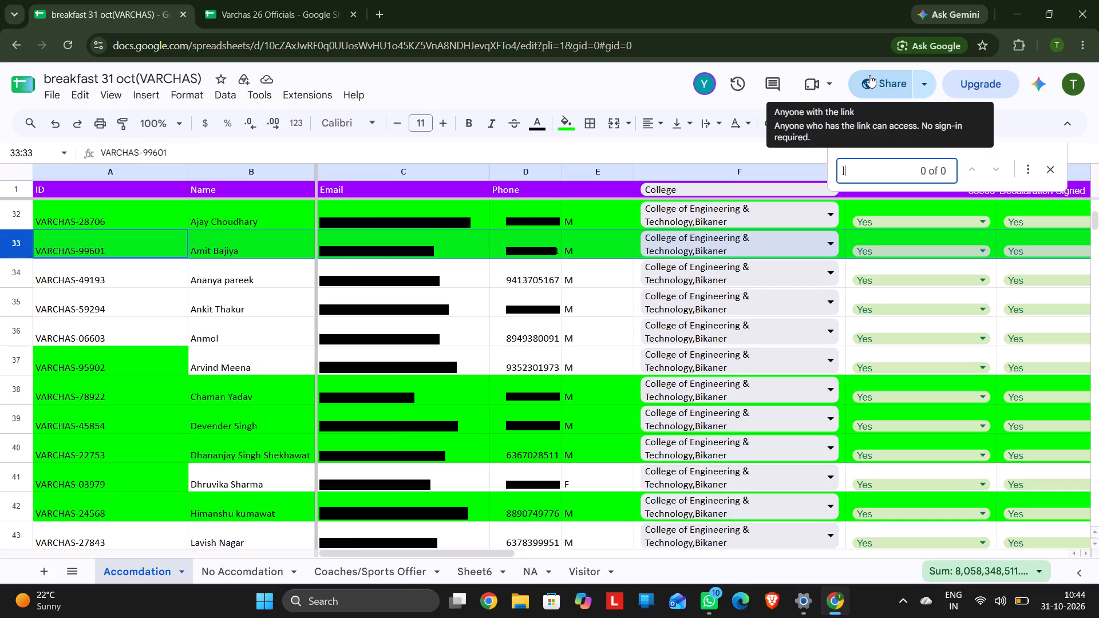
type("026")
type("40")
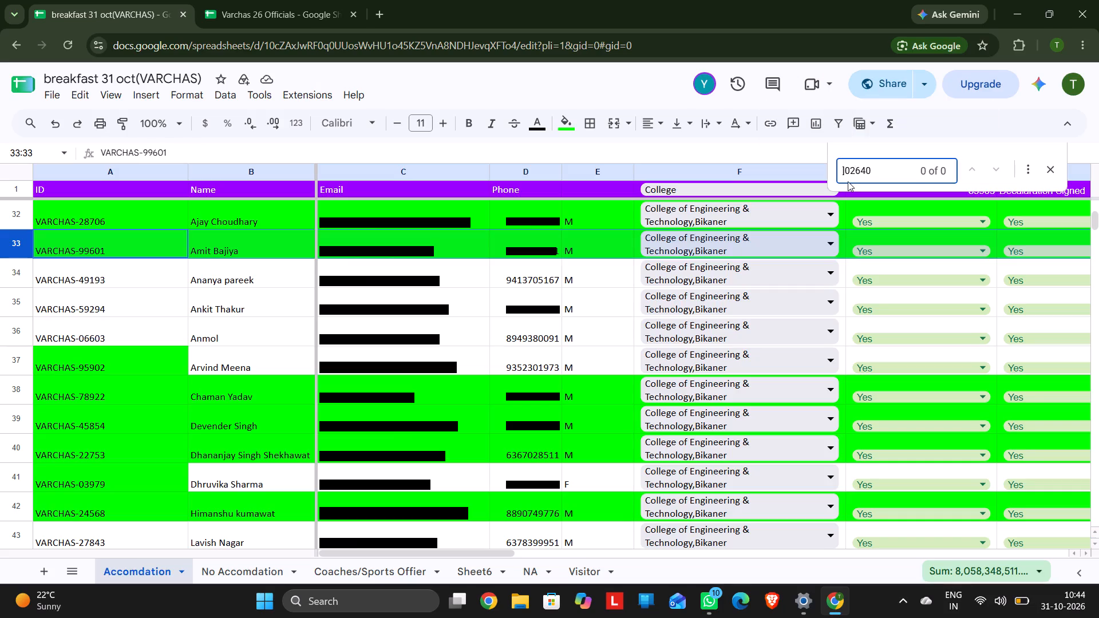
left_click(848, 172)
key("BackSpace")
key("BackSpace")
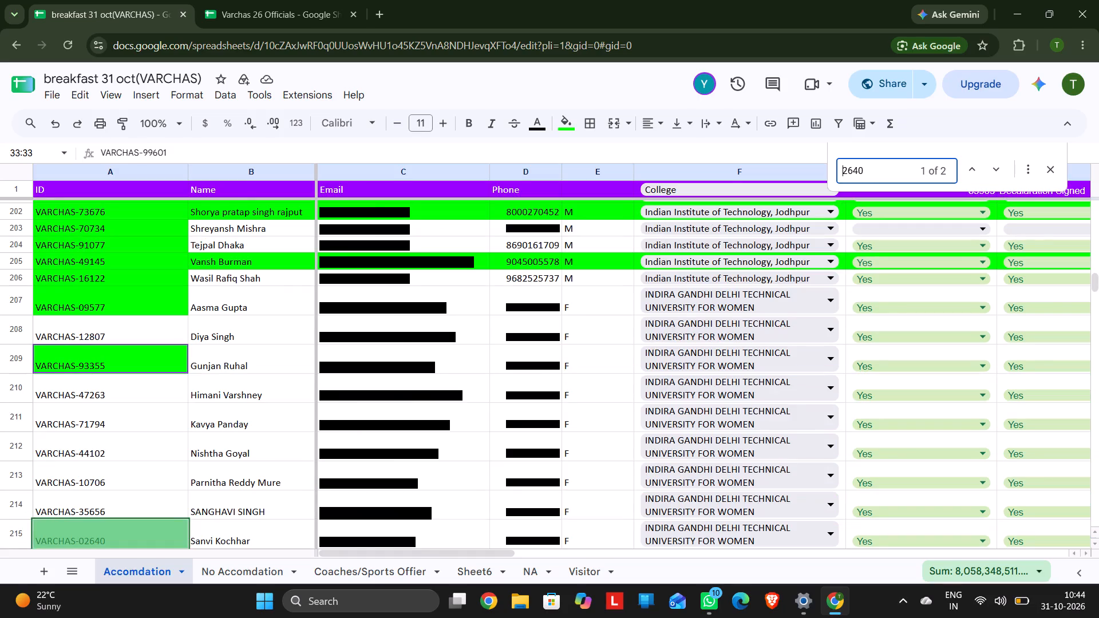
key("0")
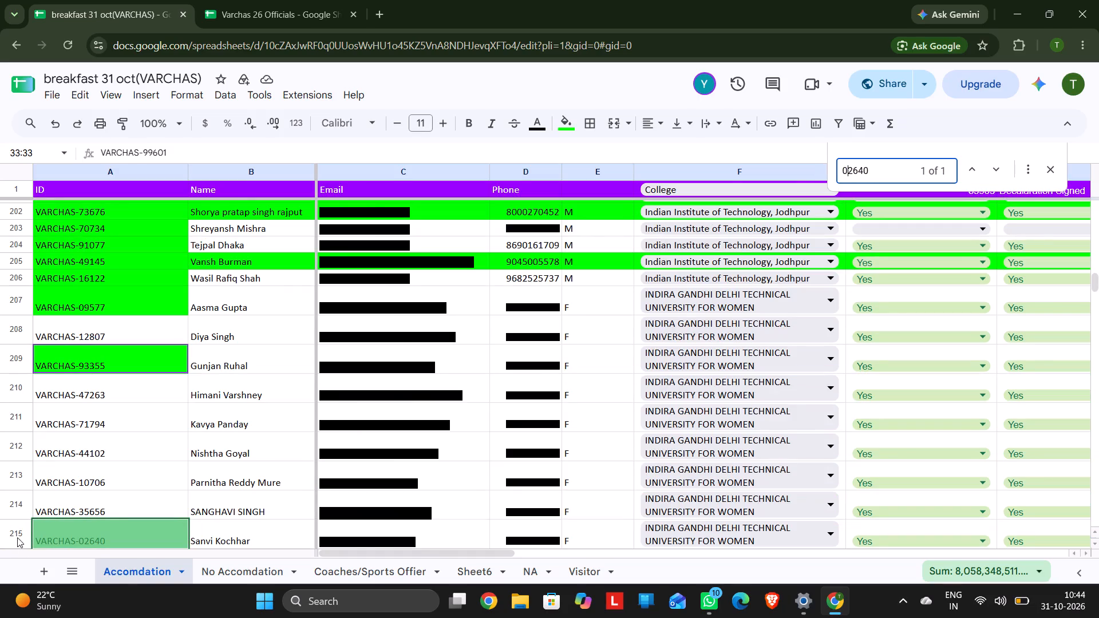
left_click(19, 537)
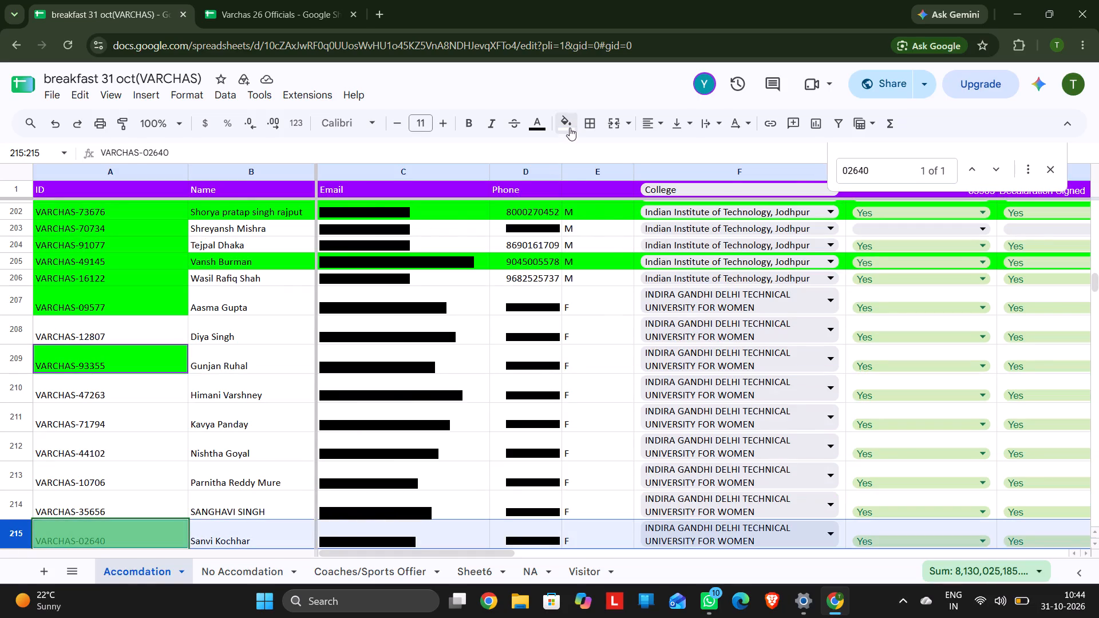
left_click(570, 128)
left_click(633, 188)
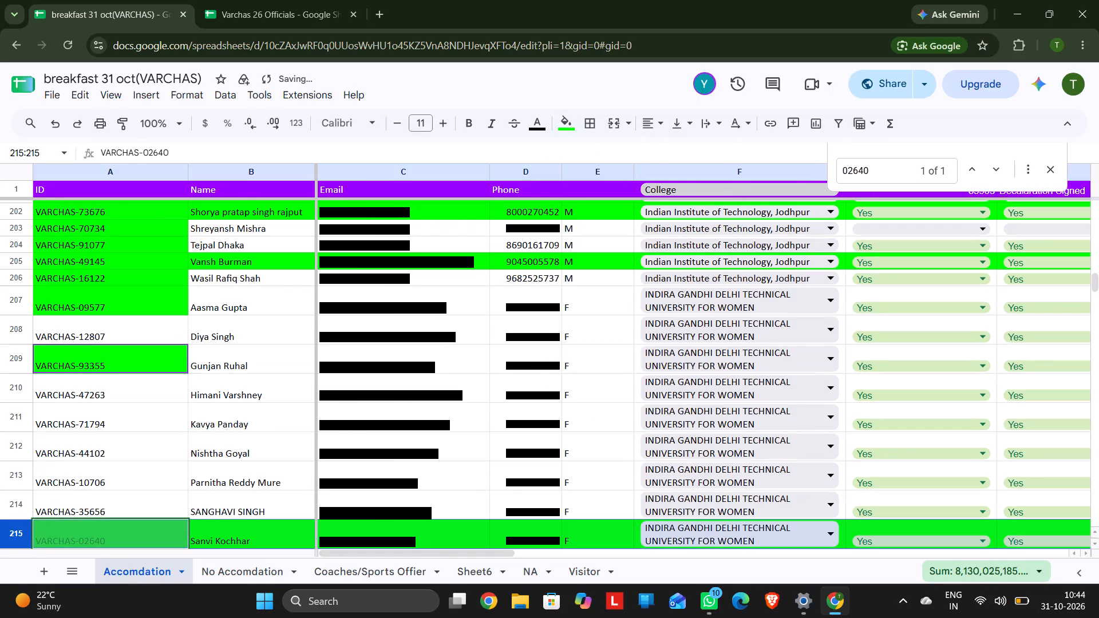
Clear the previous participant ID from the sheet search to look up another participant.
double_click(878, 172)
key("BackSpace")
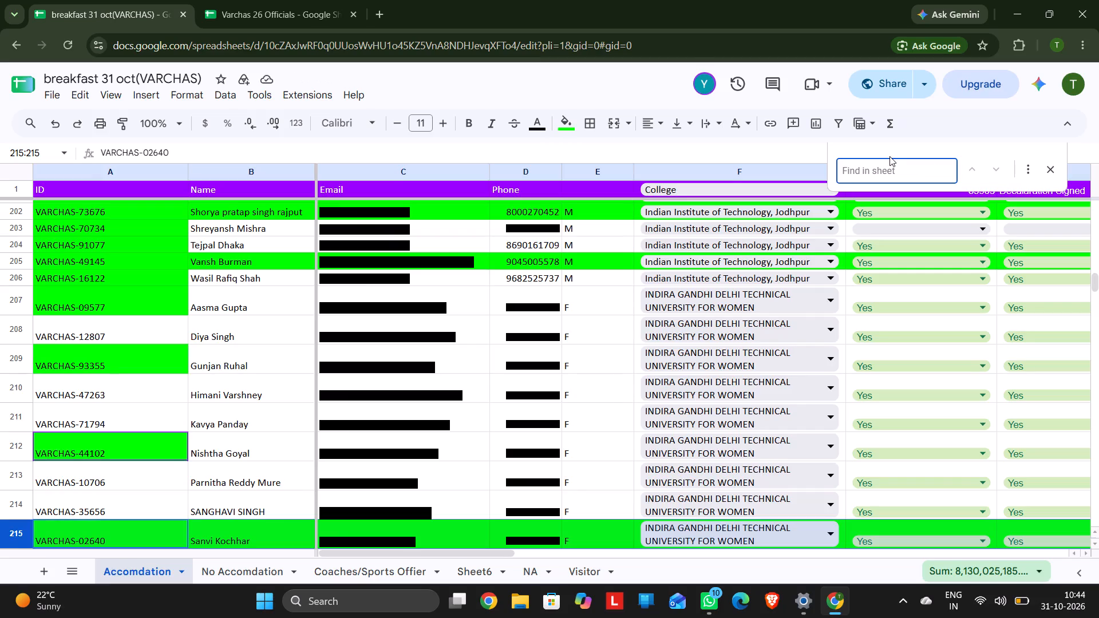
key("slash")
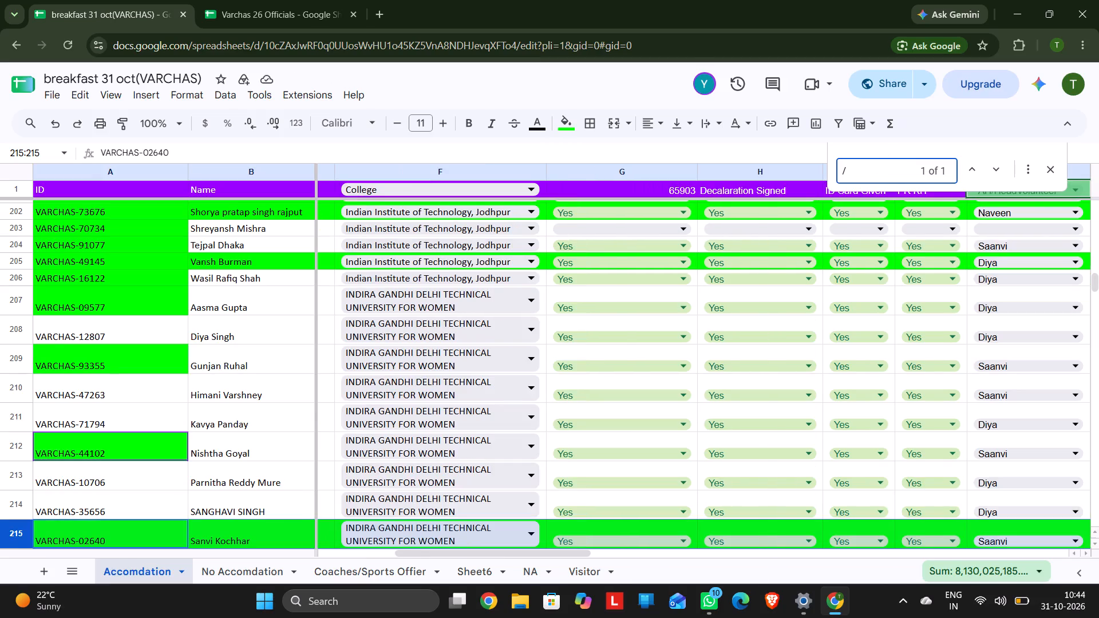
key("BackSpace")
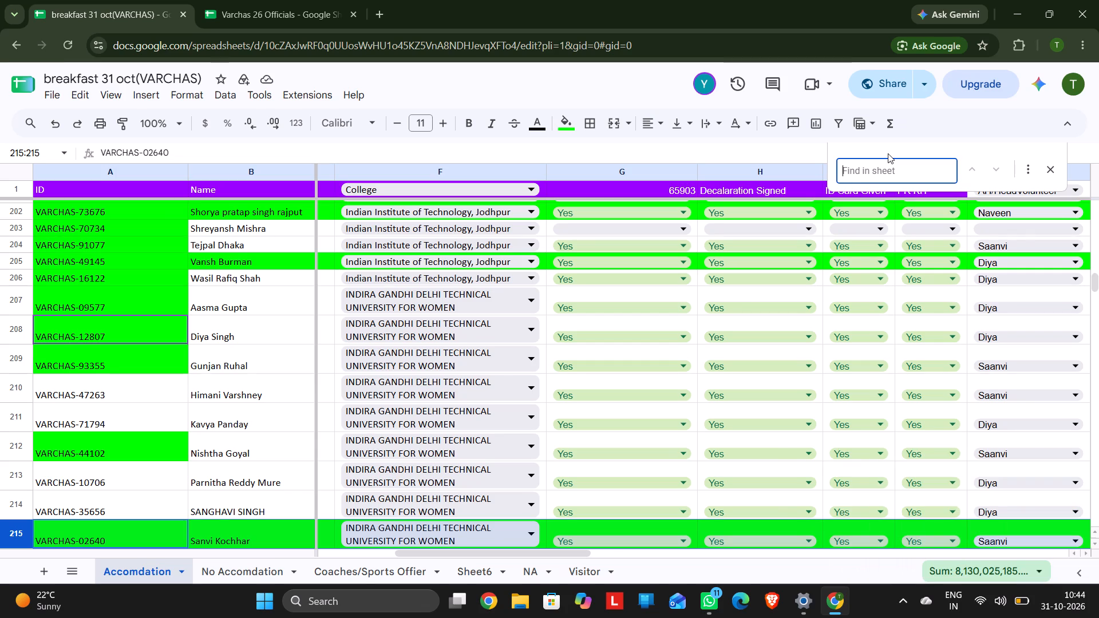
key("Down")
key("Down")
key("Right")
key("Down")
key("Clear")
Search the sheet for the participant ID of Sanket in row 87.
left_click(878, 167)
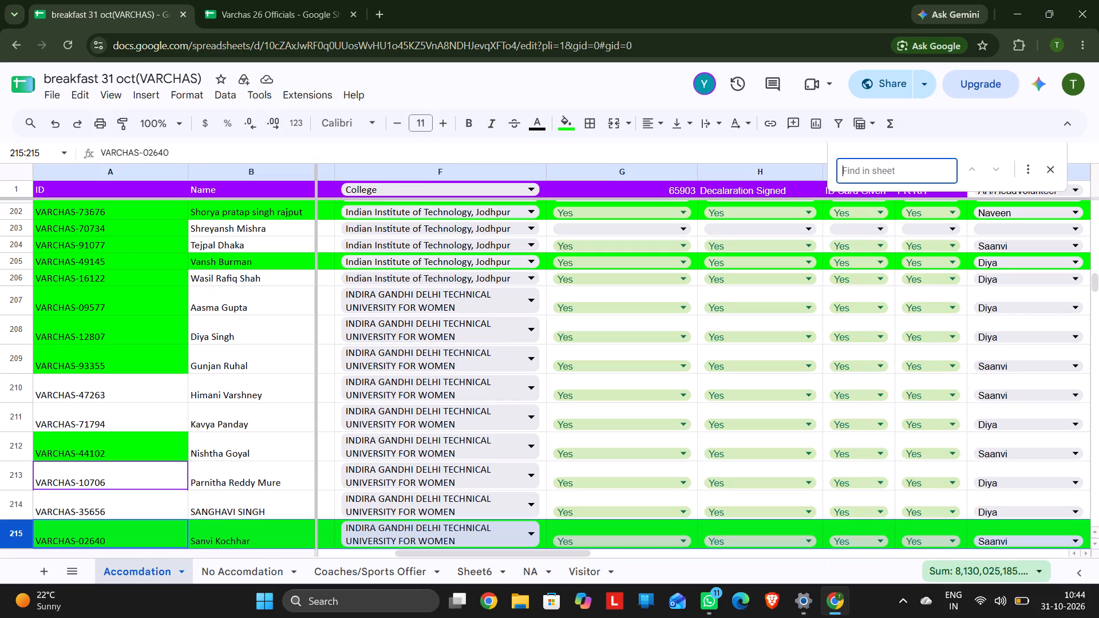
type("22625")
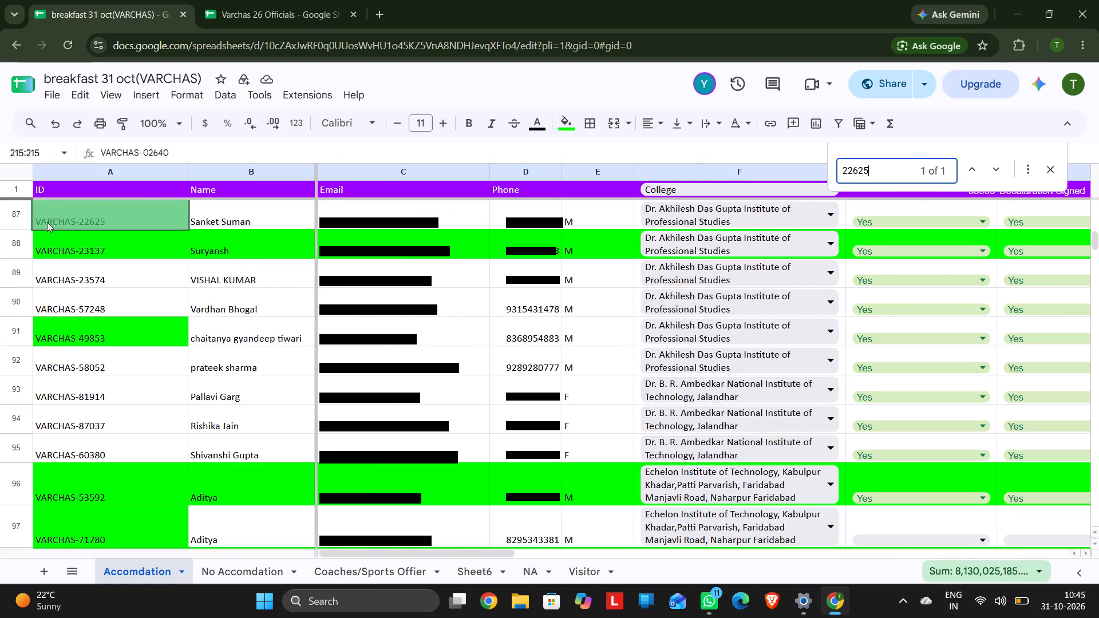
Fill the entire row 87 of participant Sanket with bright green.
left_click(15, 213)
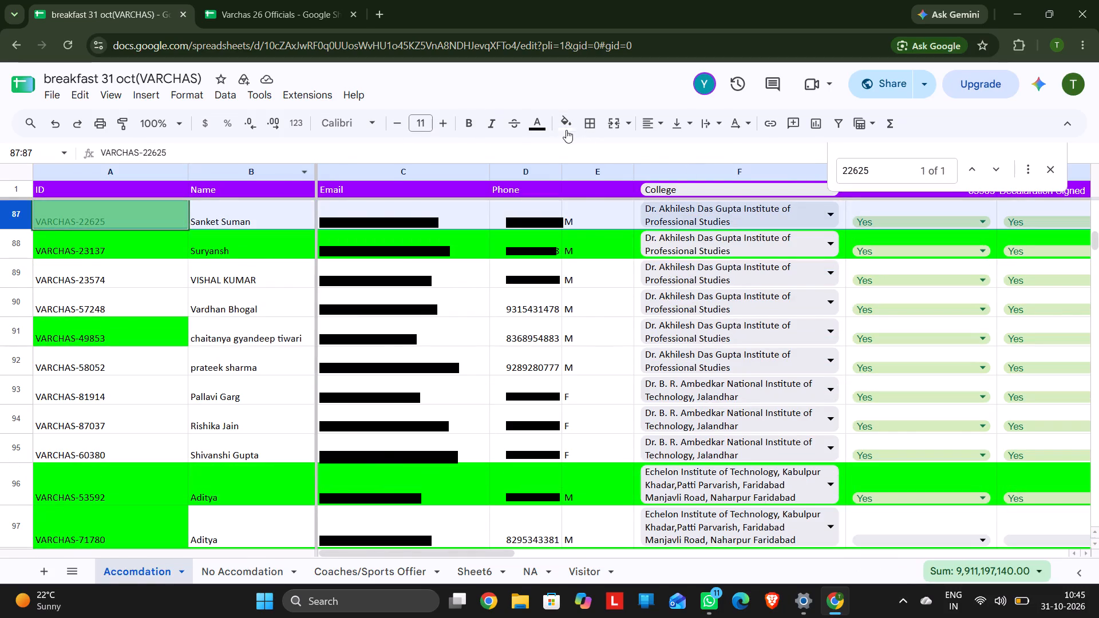
left_click(566, 130)
left_click(634, 187)
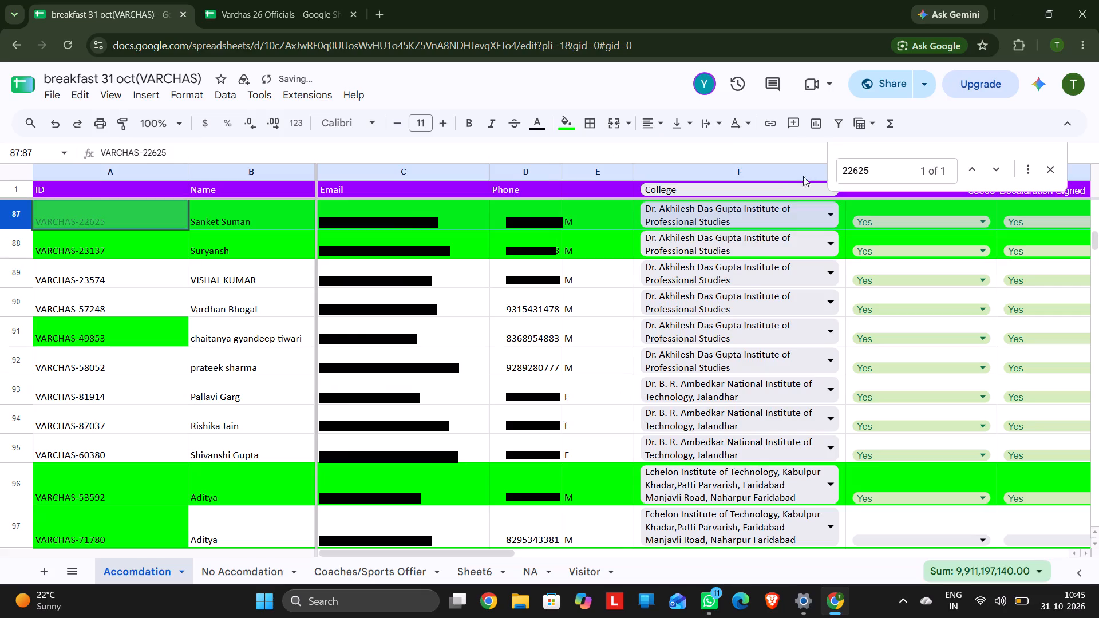
Clear the previous participant ID from the sheet search to look up another participant.
double_click(877, 169)
key("BackSpace")
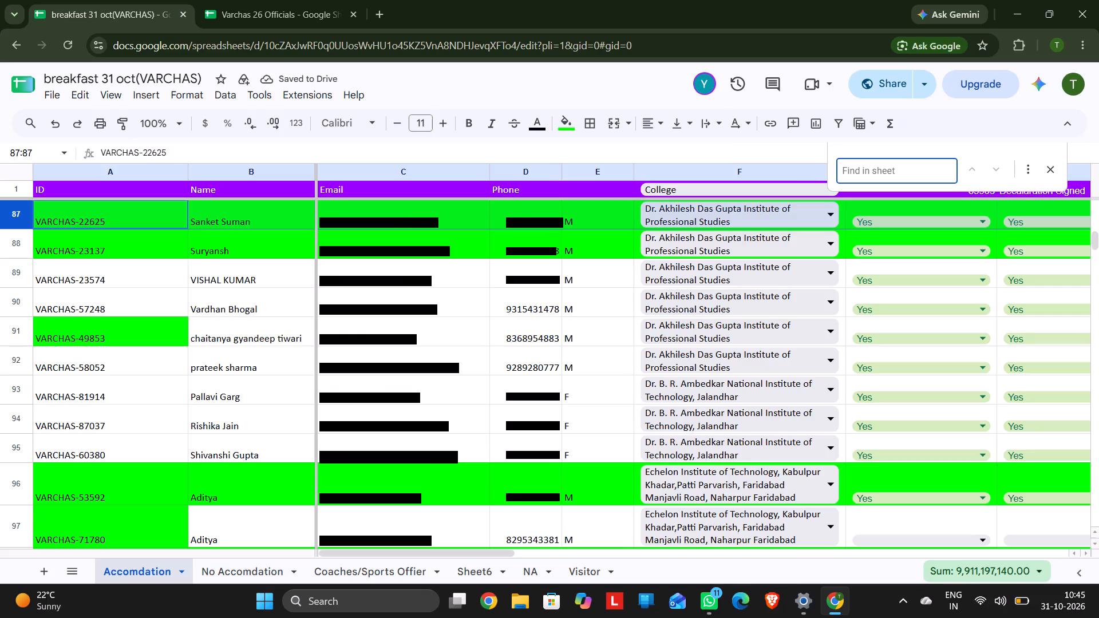
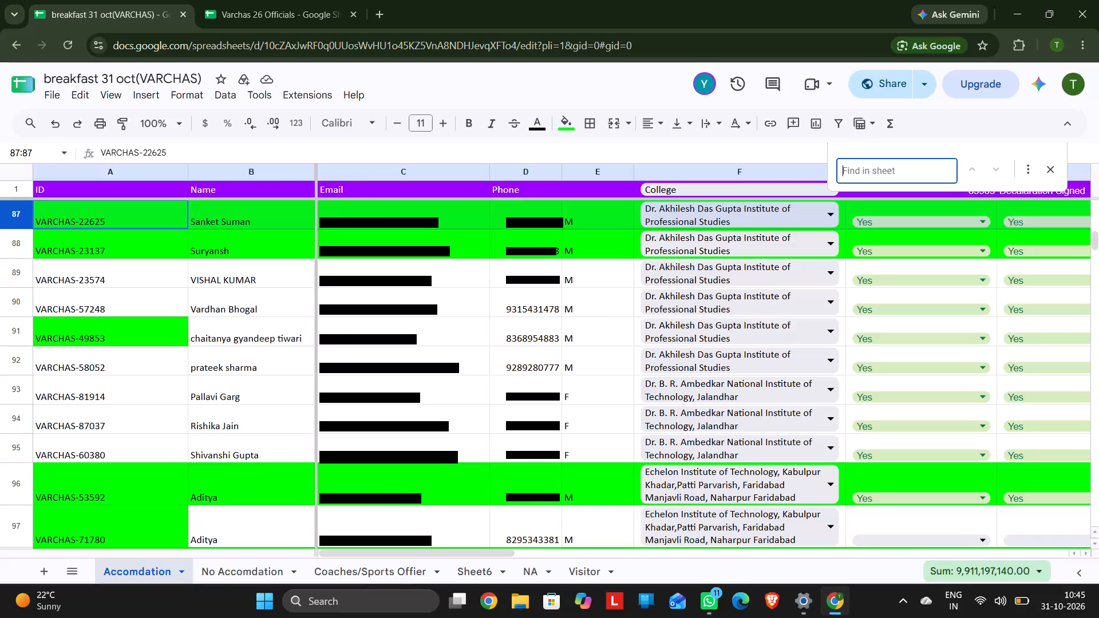
Search the sheet for the participant ID of Vihaan in row 441 and fill that entire row with bright green.
left_click(876, 179)
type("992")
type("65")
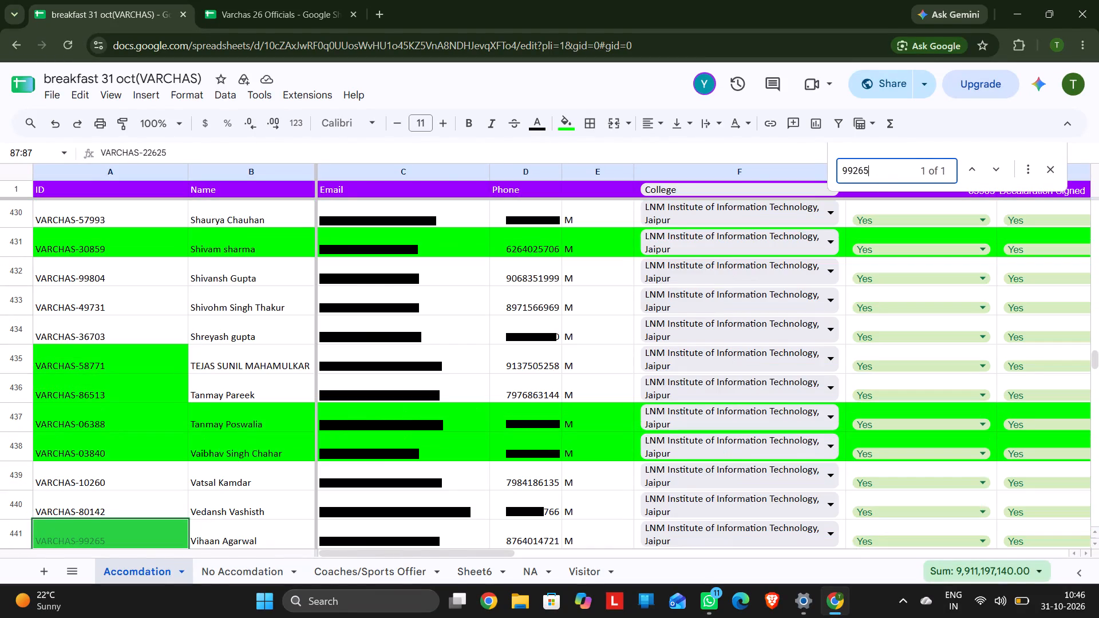
left_click(15, 542)
scroll(311, 541, "down", 1)
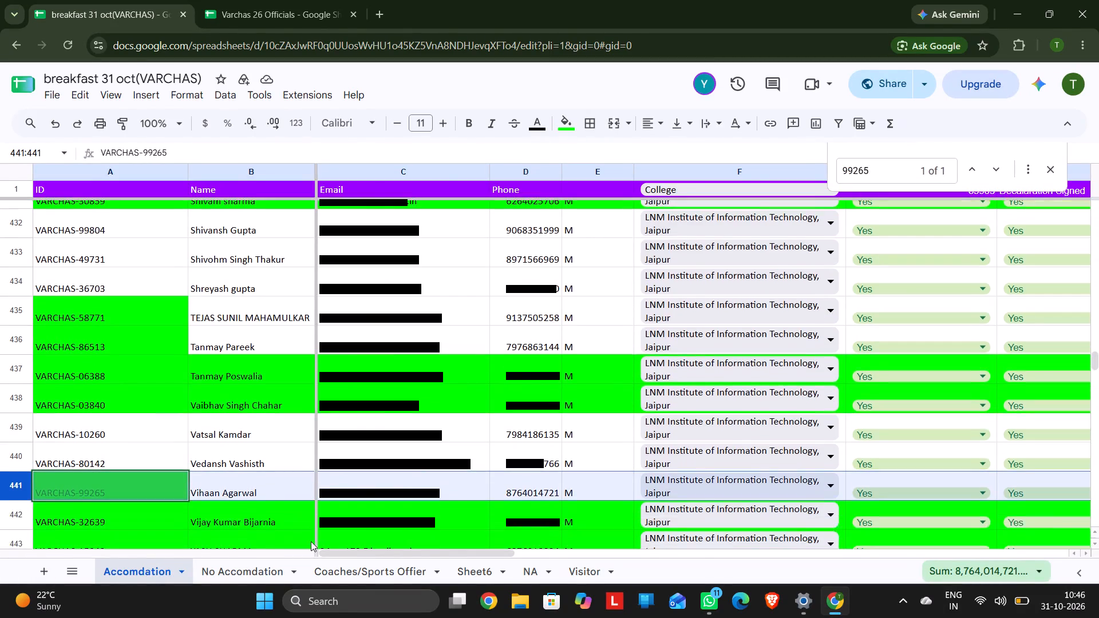
left_click(250, 483)
left_click(250, 483)
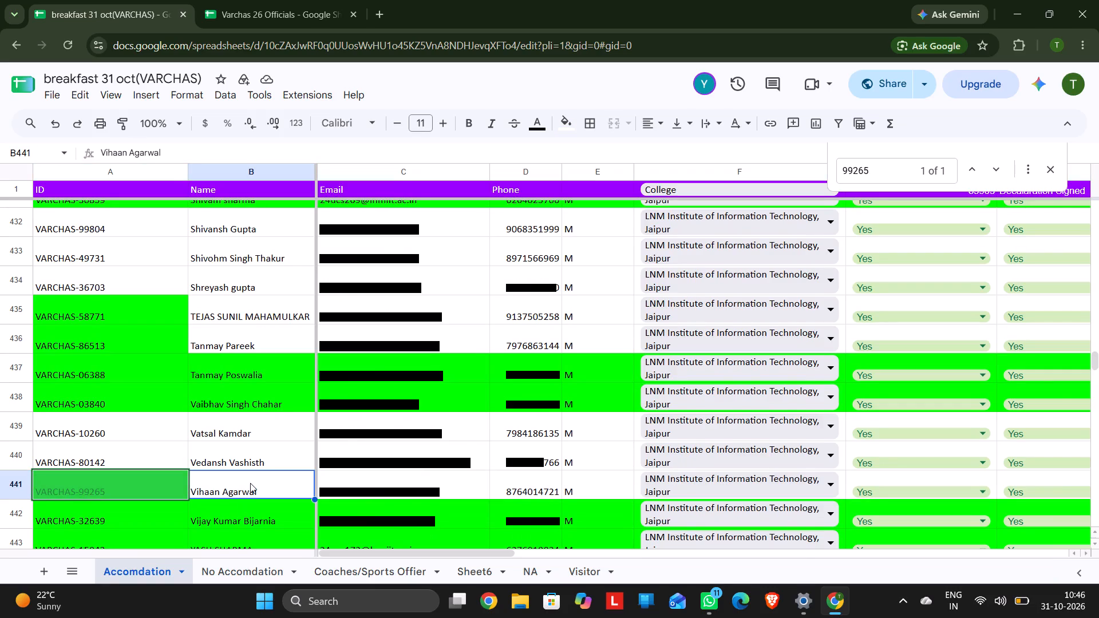
left_click(271, 449)
left_click(14, 451)
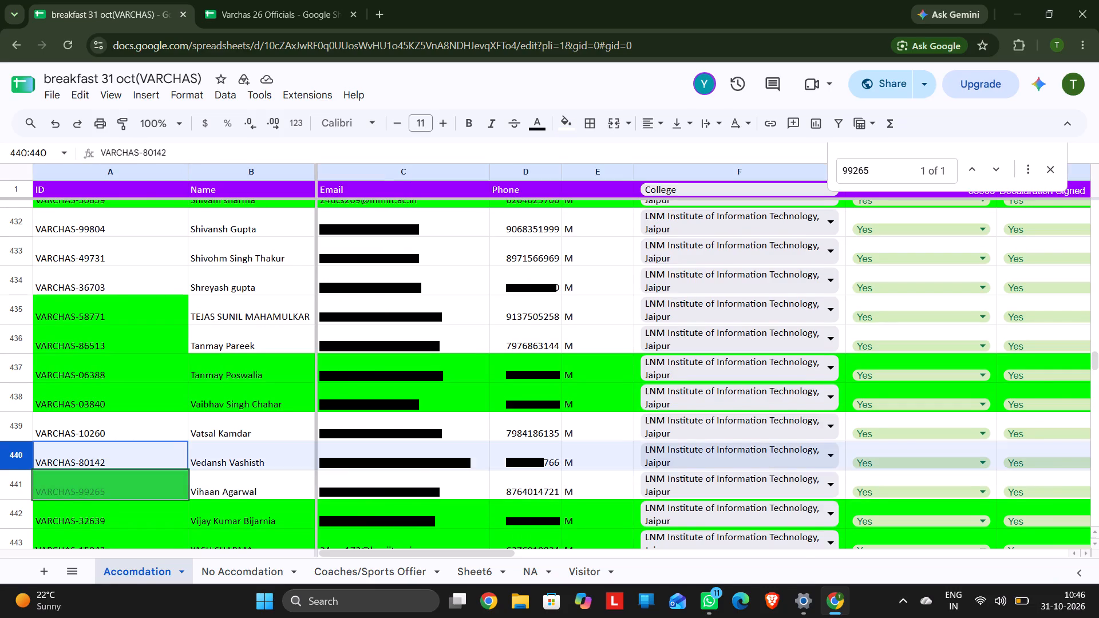
left_click(18, 488)
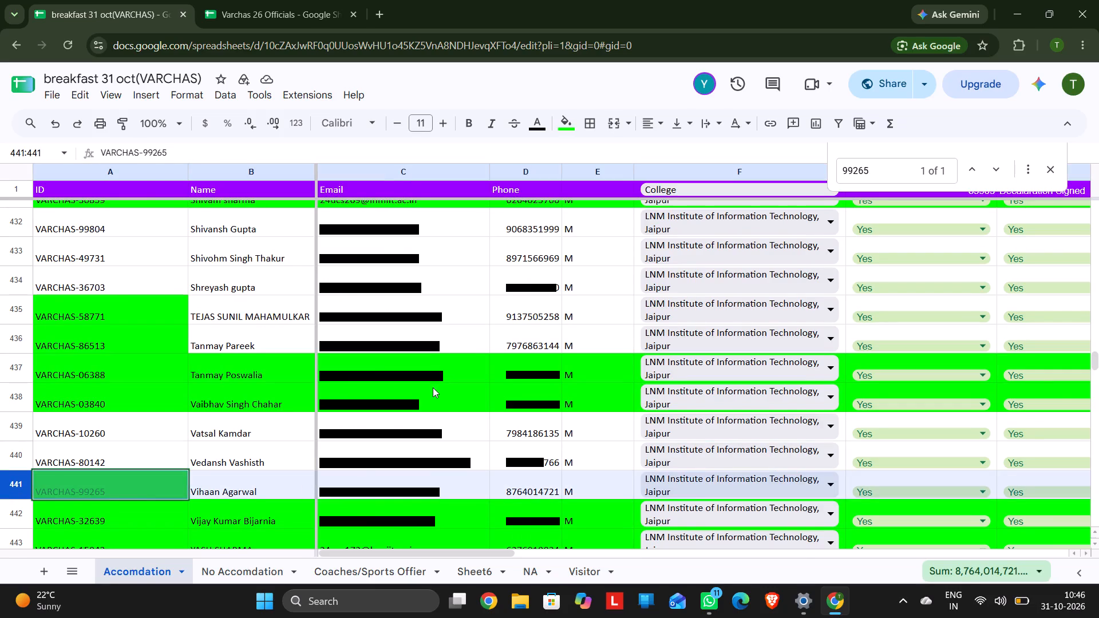
left_click(558, 115)
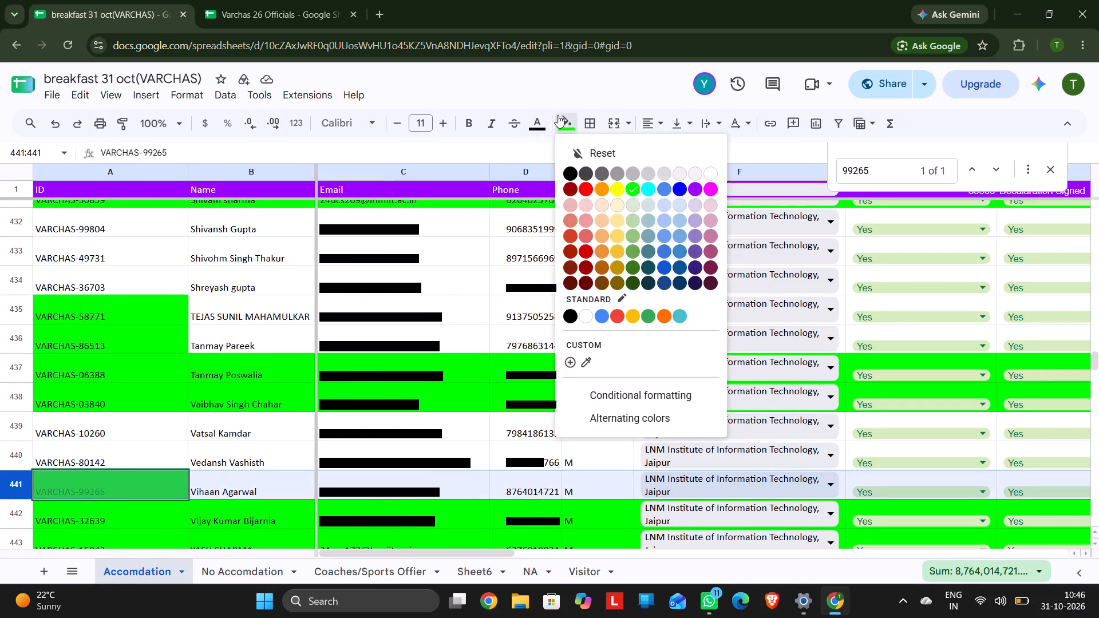
left_click(634, 188)
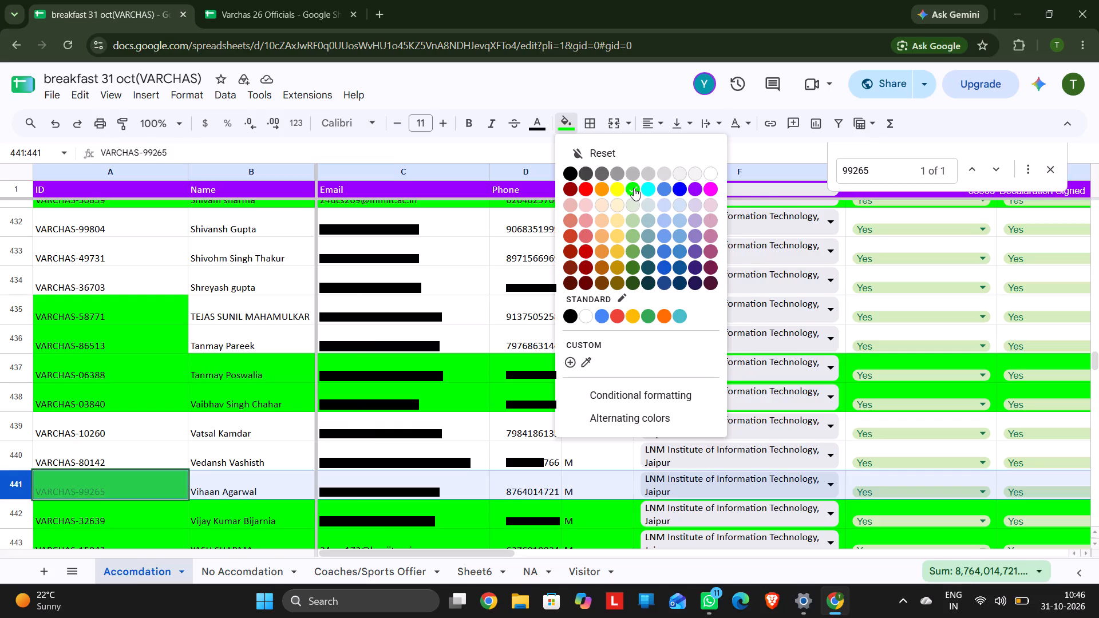
left_click(634, 188)
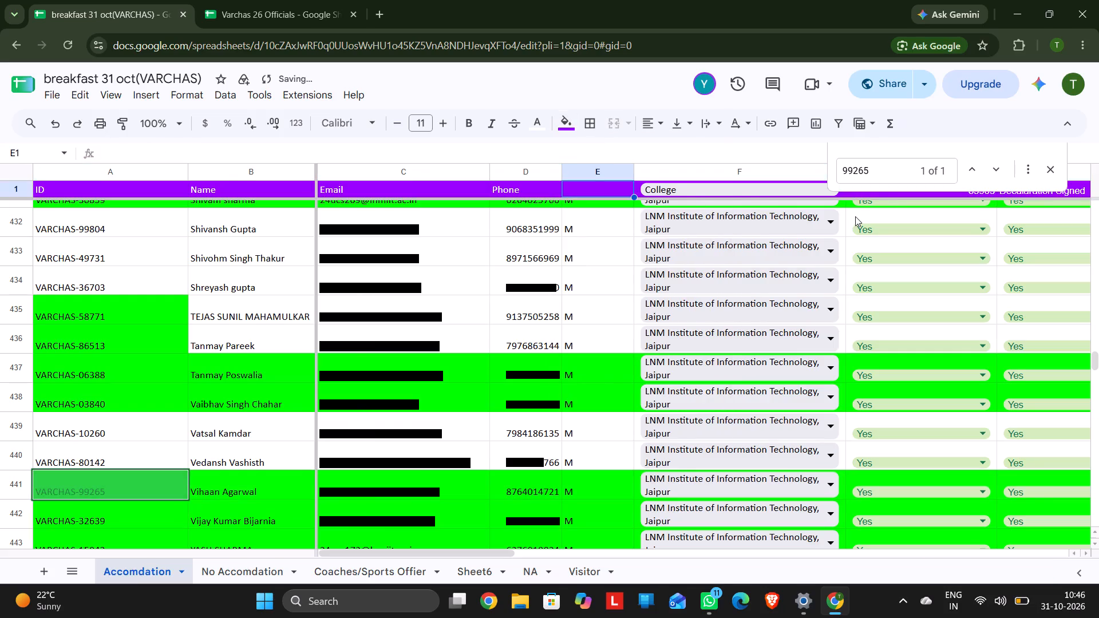
Clear the previous participant ID from the sheet search to look up another participant.
double_click(882, 167)
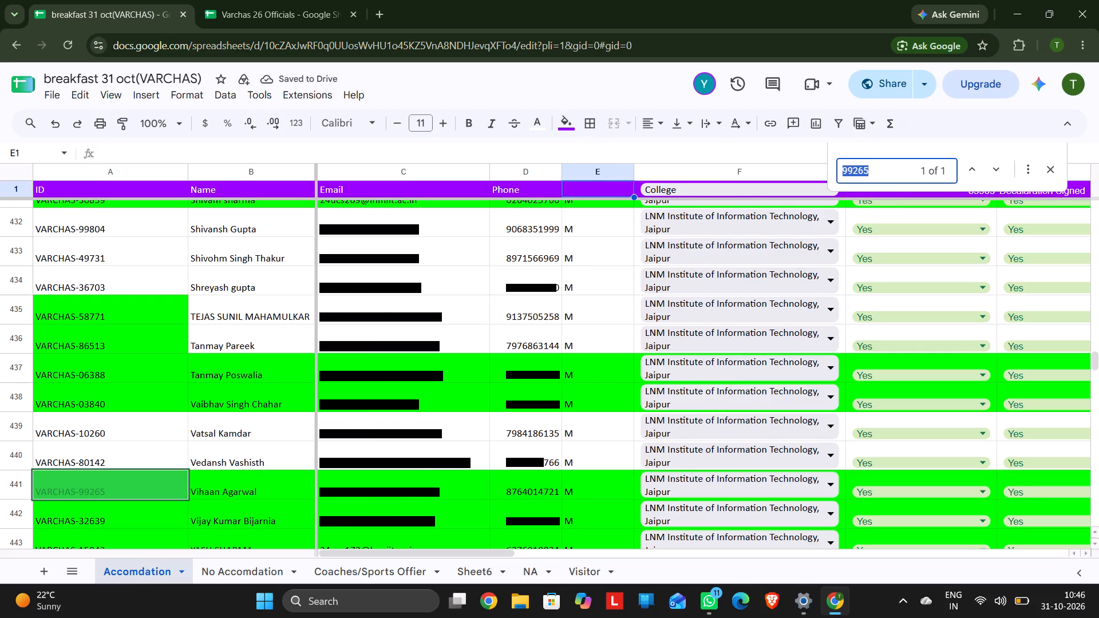
key("BackSpace")
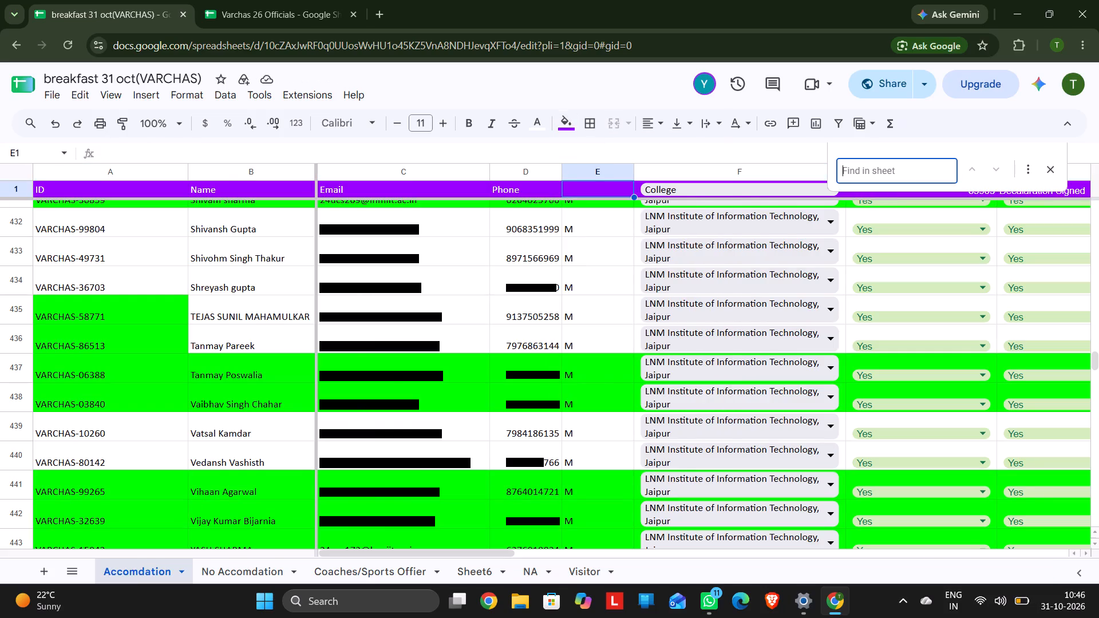
key("Left")
left_click(882, 167)
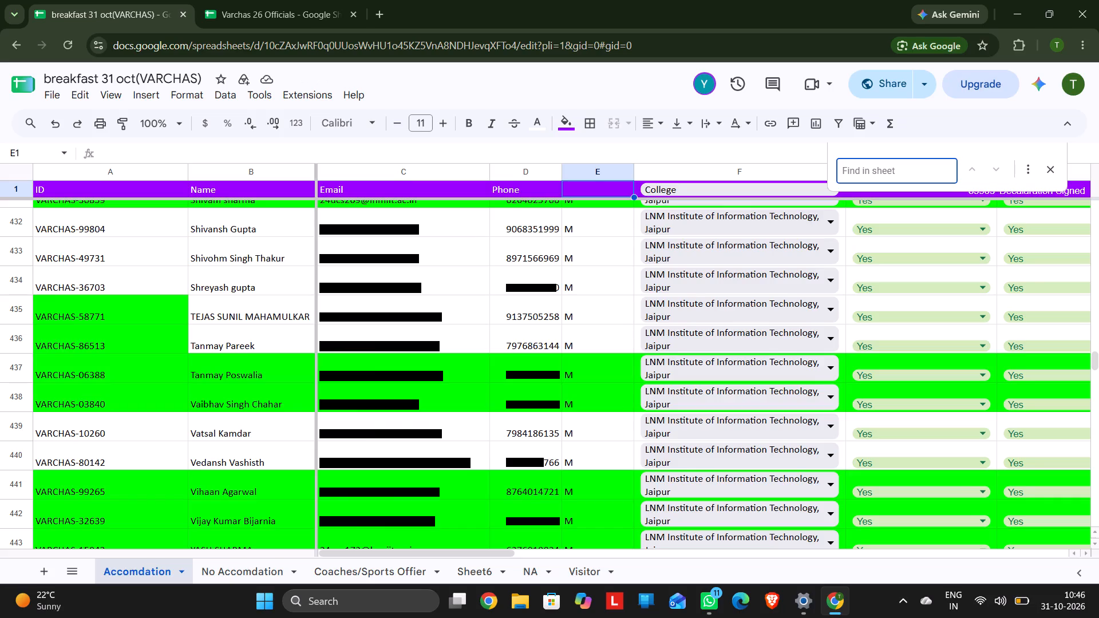
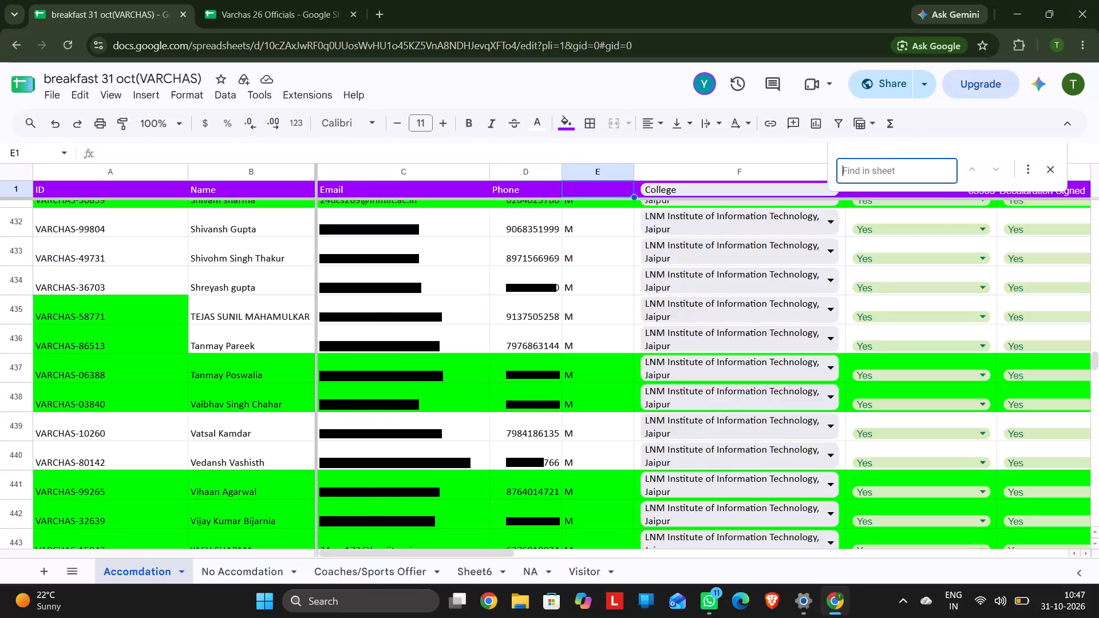
Search the sheet for the participant ID of Mahi in row 280 and fill that entire row with bright green.
left_click(862, 169)
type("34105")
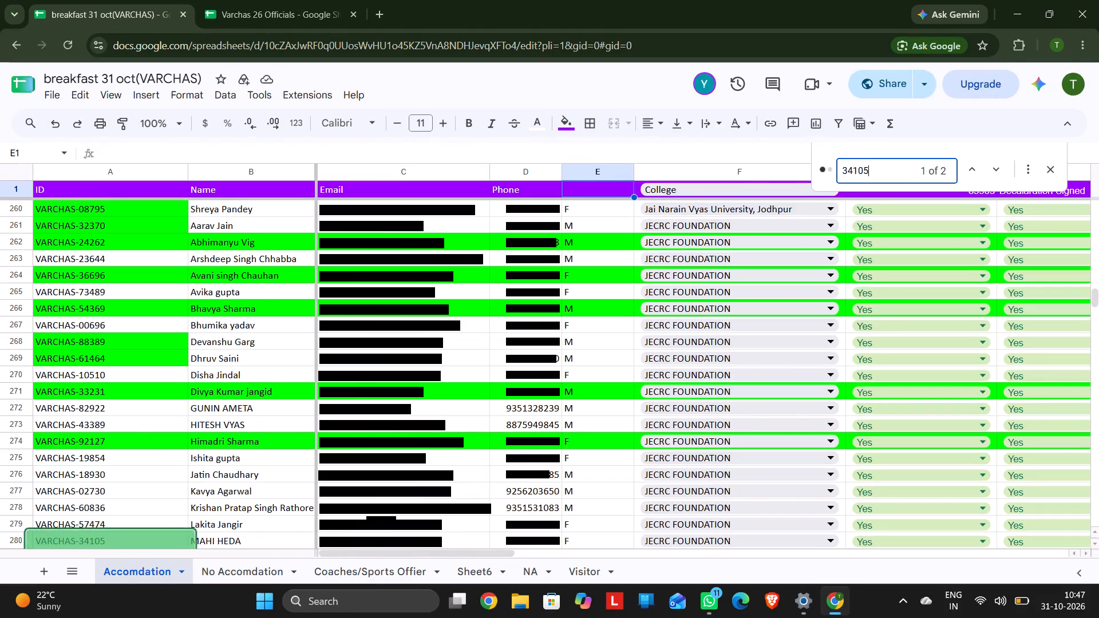
scroll(503, 393, "left", 2)
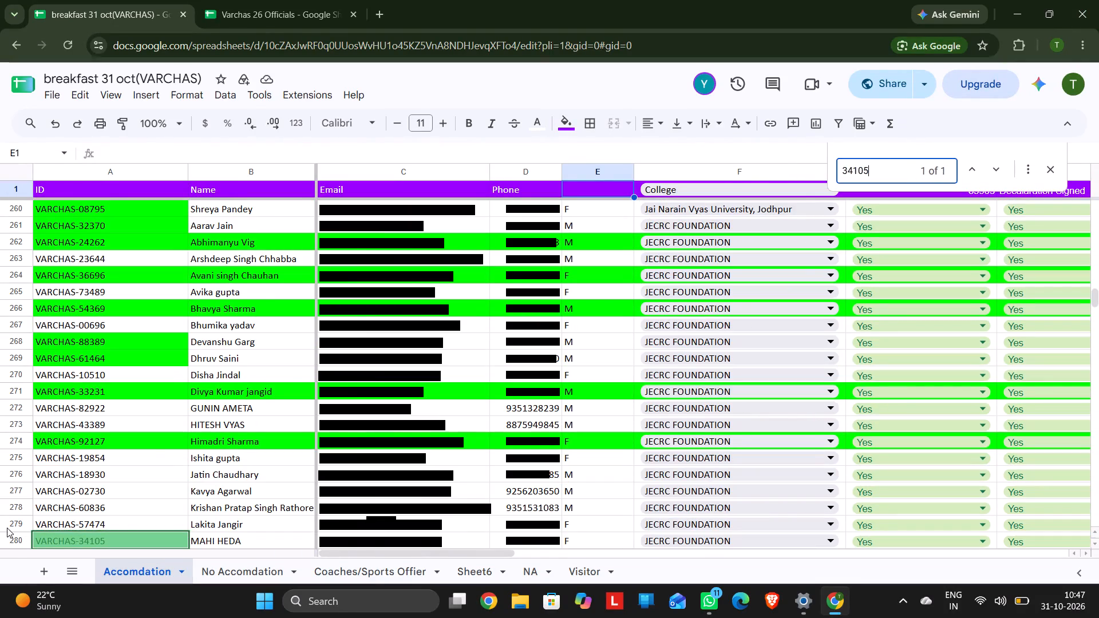
scroll(7, 528, "left", 1)
left_click(13, 542)
left_click(565, 121)
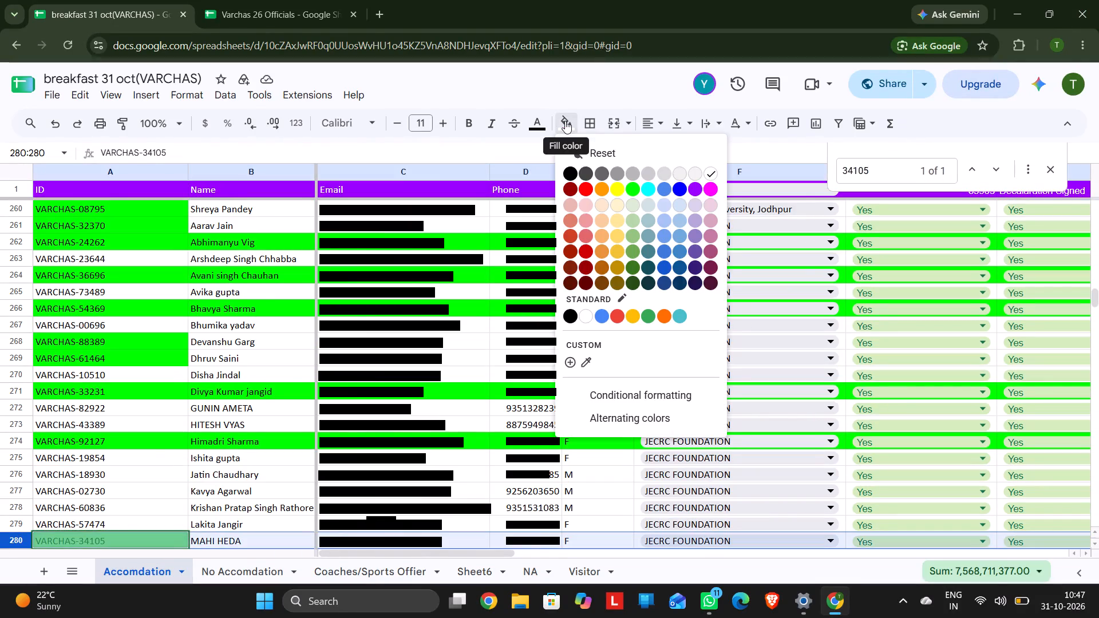
left_click(631, 185)
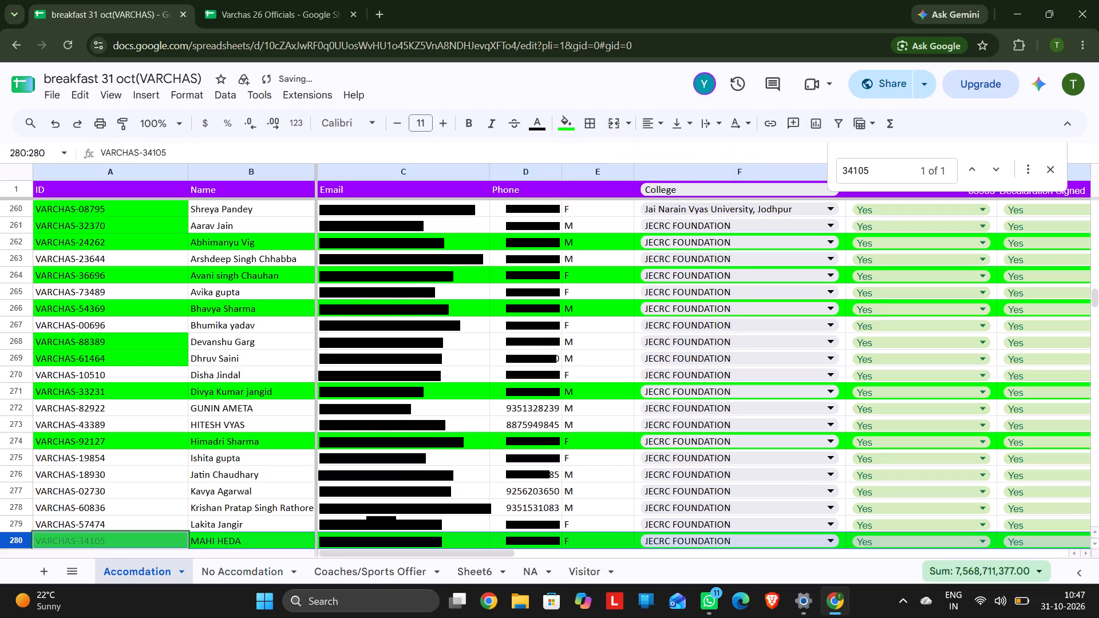
Search the sheet for the participant ID of Pranjal in row 283 and fill that entire row with bright green.
double_click(880, 169)
key("BackSpace")
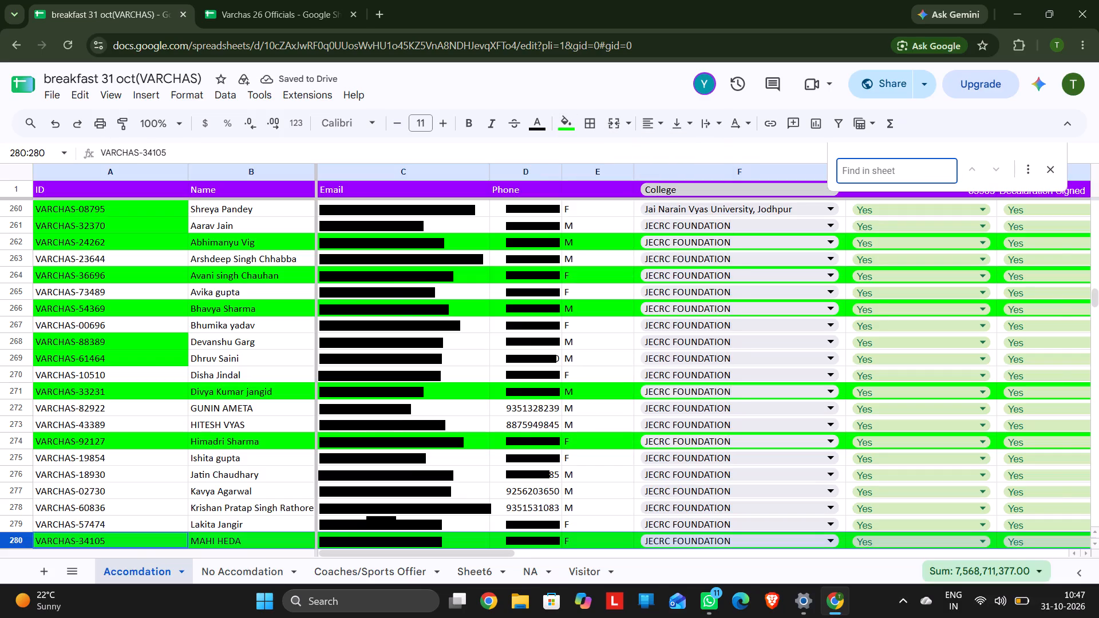
right_click(880, 169)
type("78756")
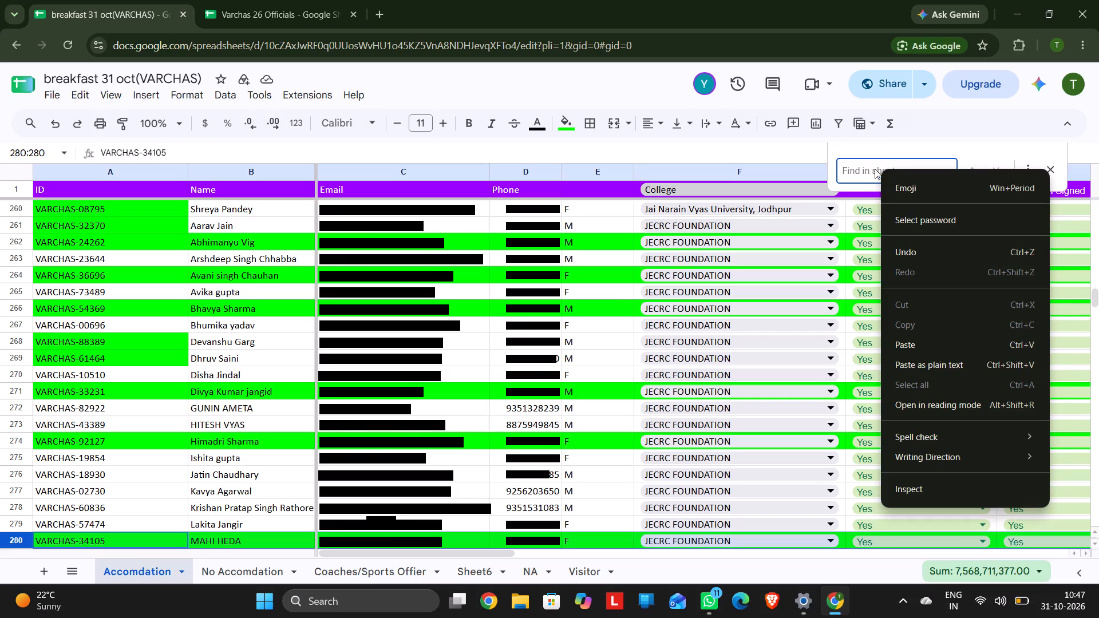
left_click(875, 169)
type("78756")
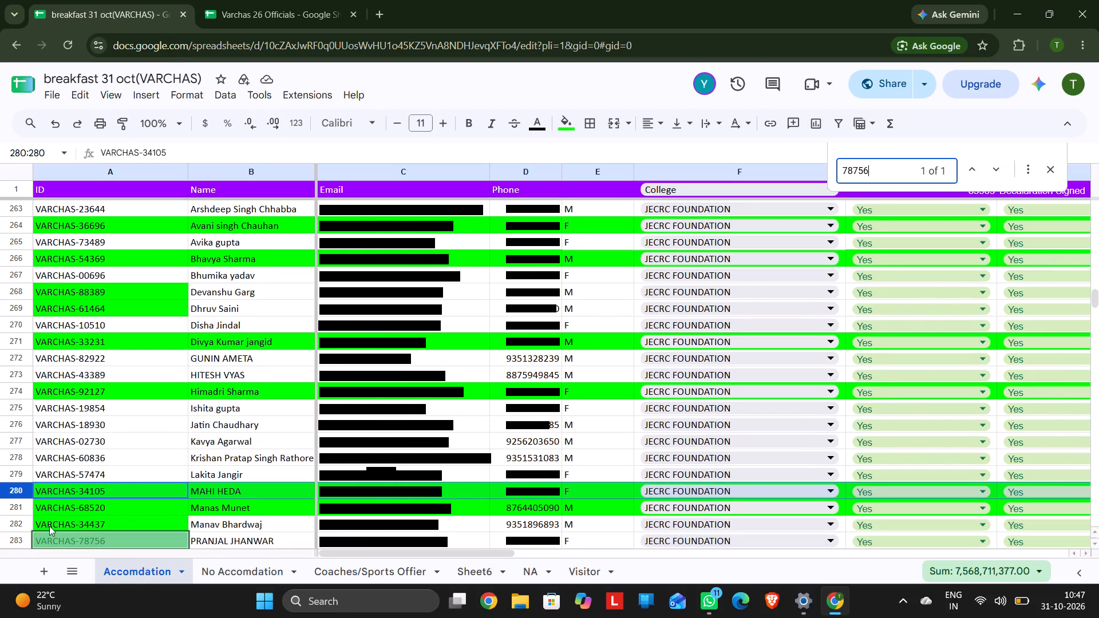
left_click(23, 539)
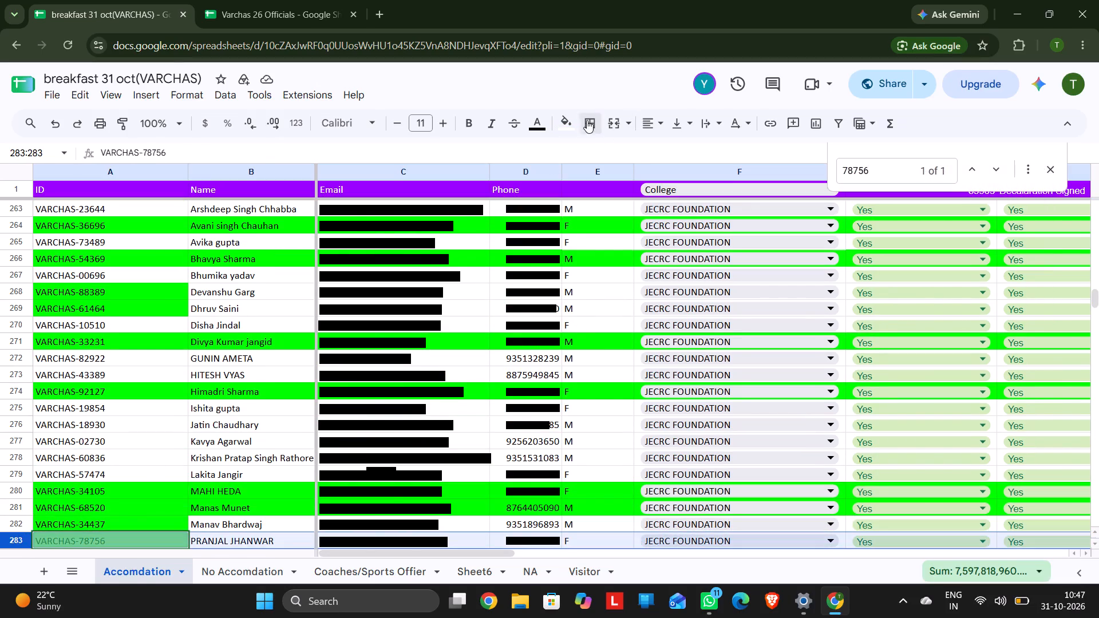
left_click_drag(571, 120, 635, 188)
left_click(635, 188)
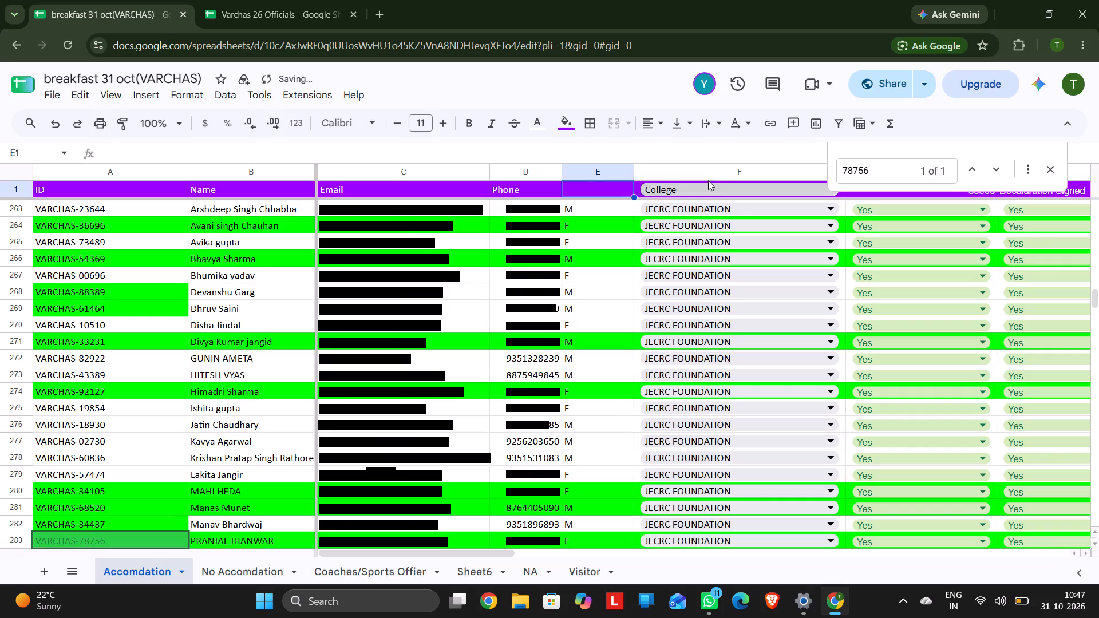
Search the sheet for the participant ID of Ishita in row 275, correcting mistyped digits, and fill that entire row with bright green.
double_click(873, 171)
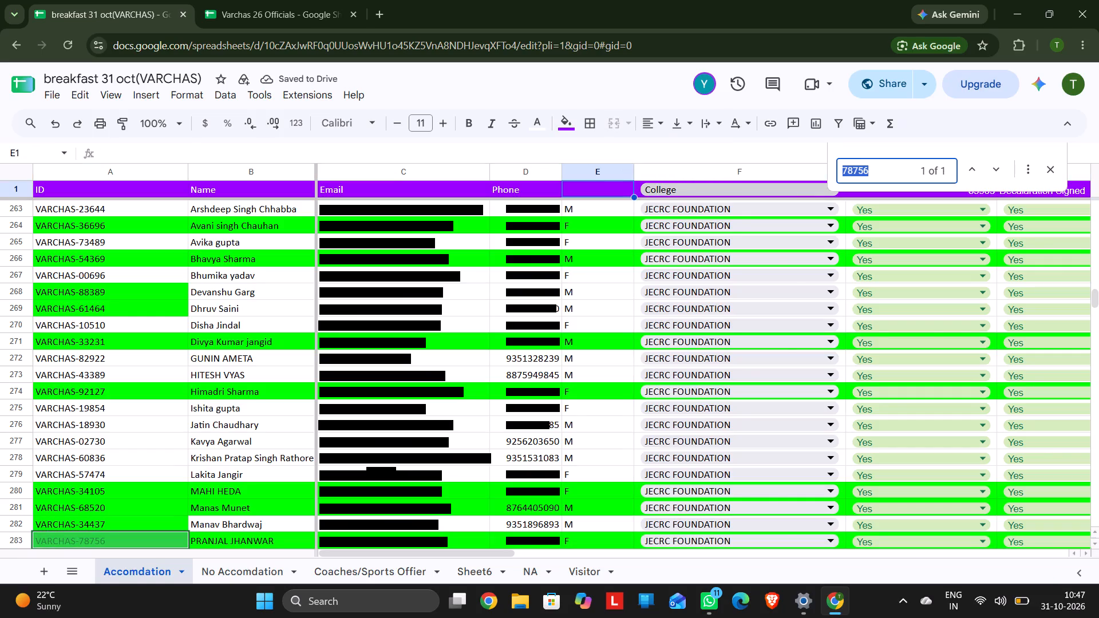
key("BackSpace")
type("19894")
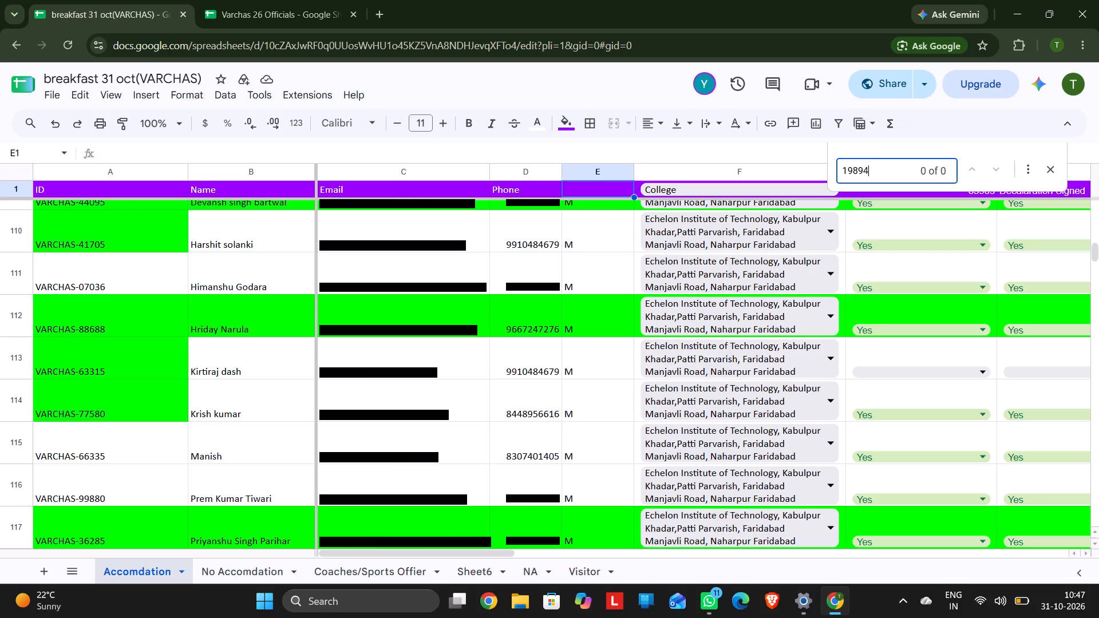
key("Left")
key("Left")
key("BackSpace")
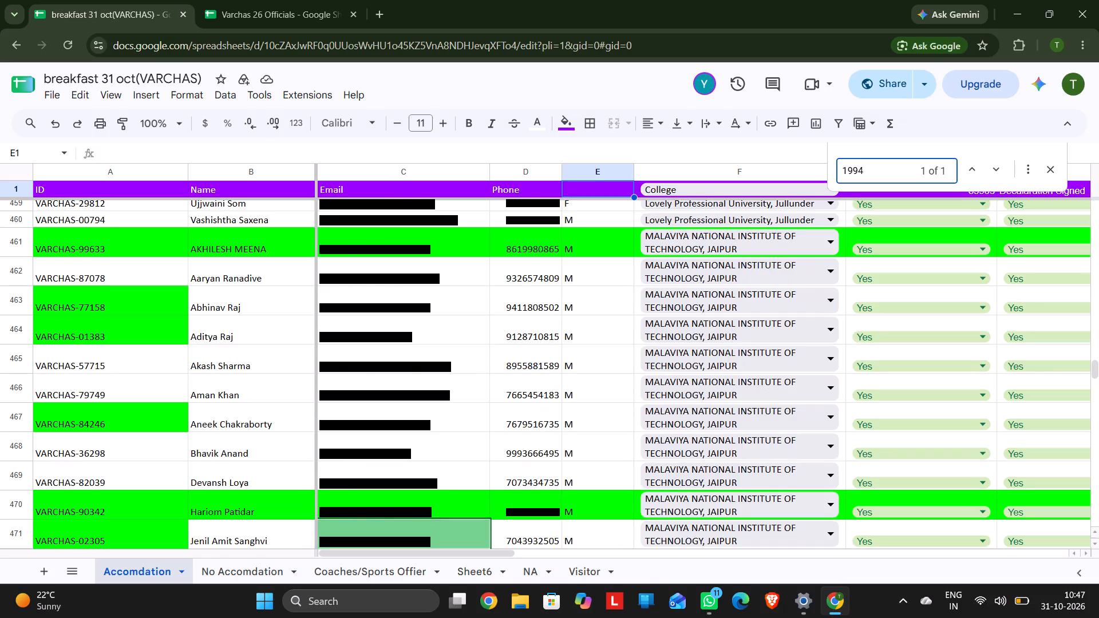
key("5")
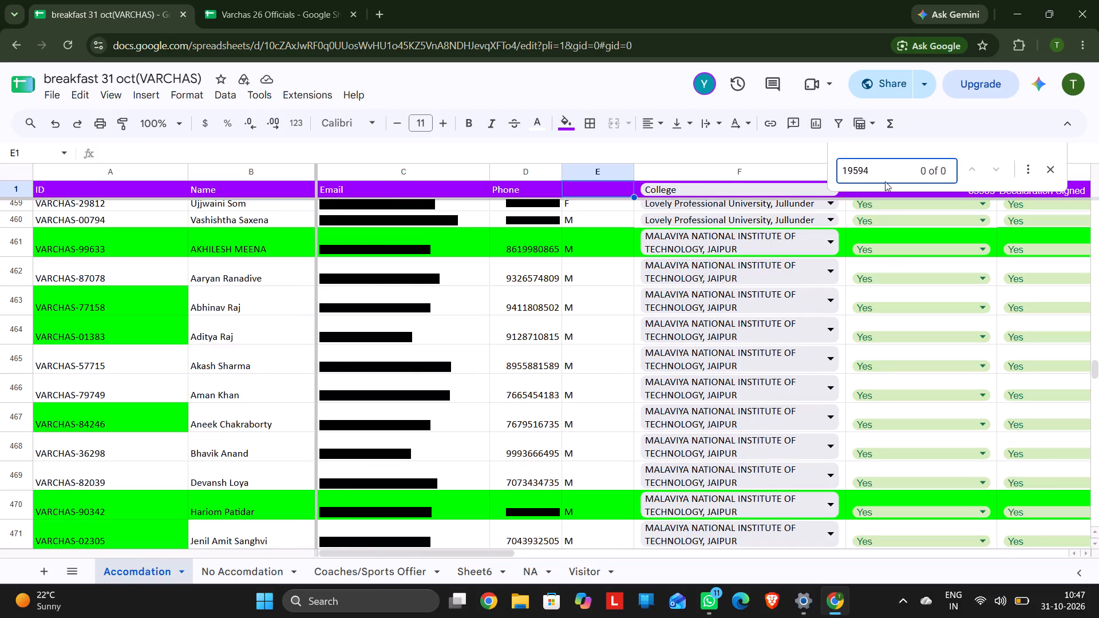
left_click(881, 172)
key("BackSpace")
key("BackSpace")
key("BackSpace")
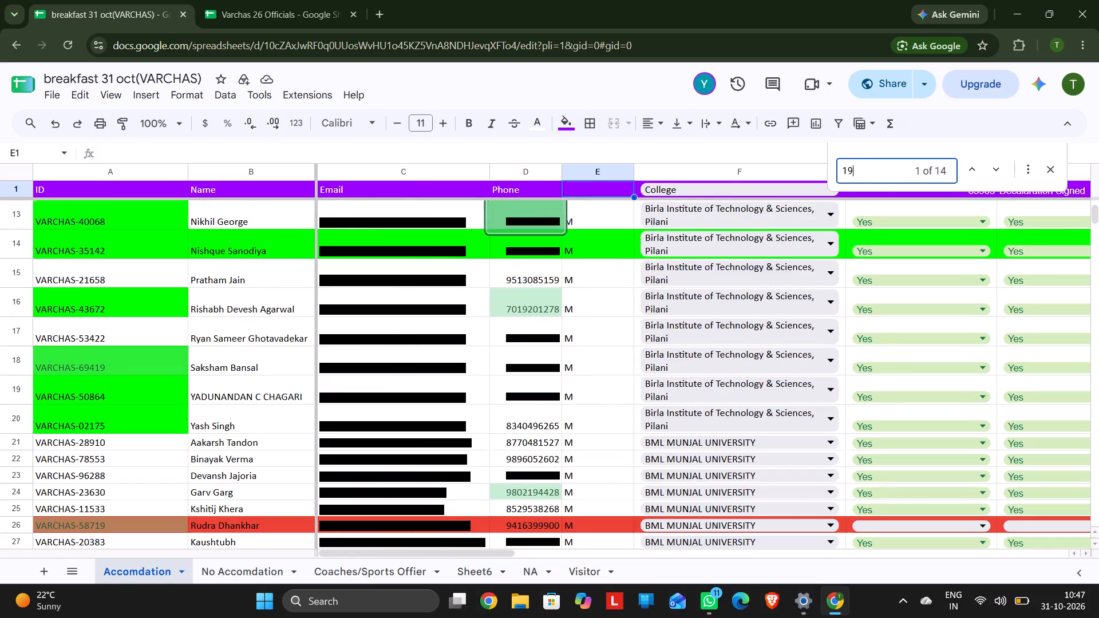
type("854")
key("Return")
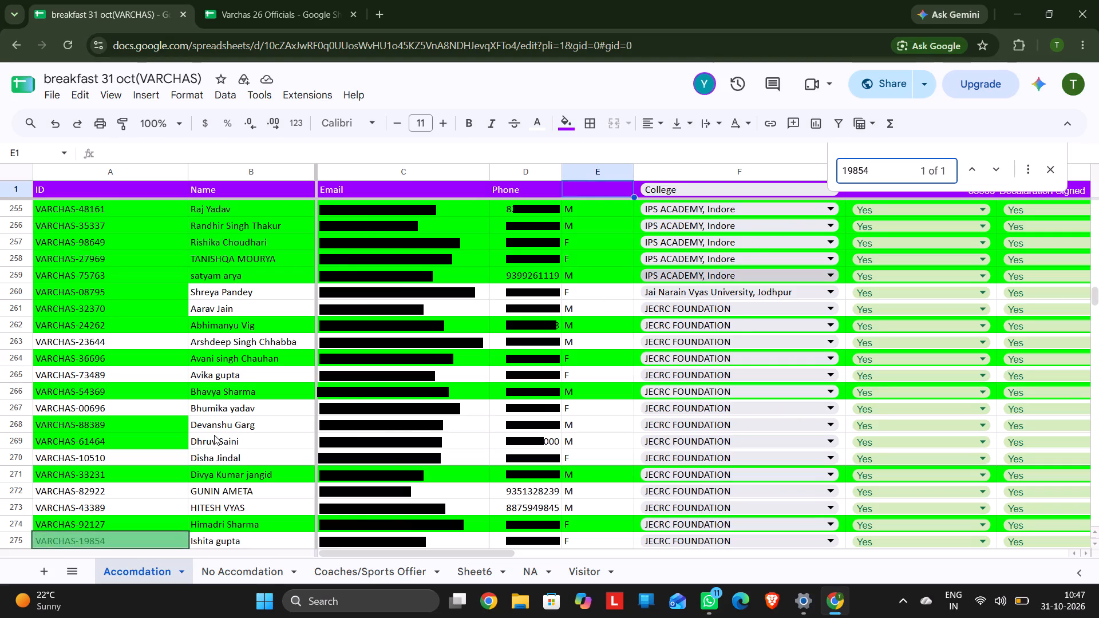
left_click(25, 543)
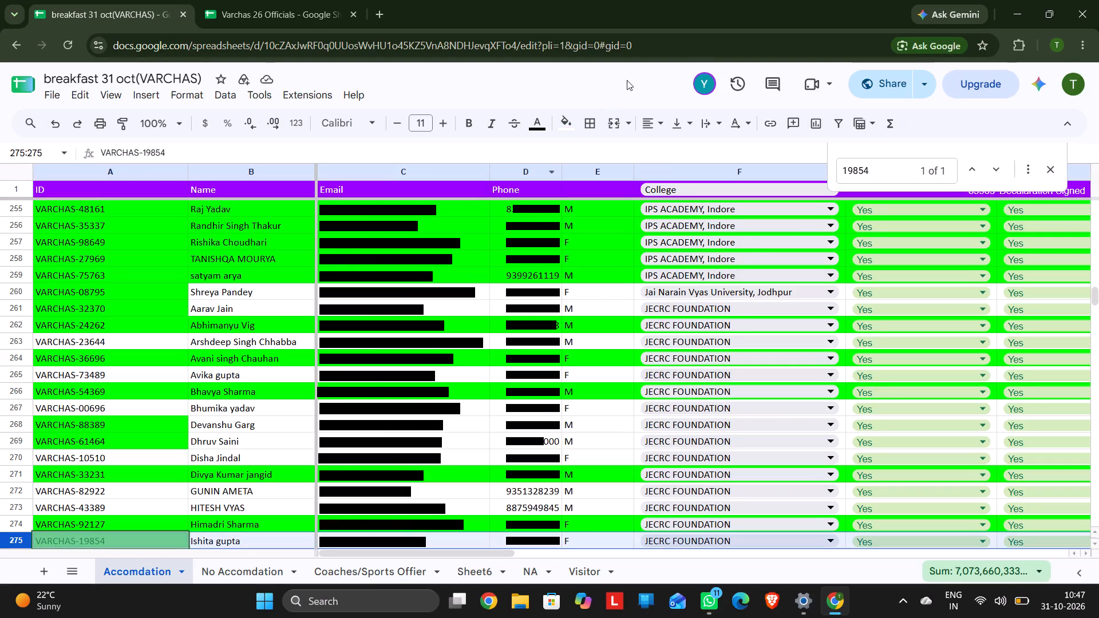
left_click_drag(566, 128, 638, 191)
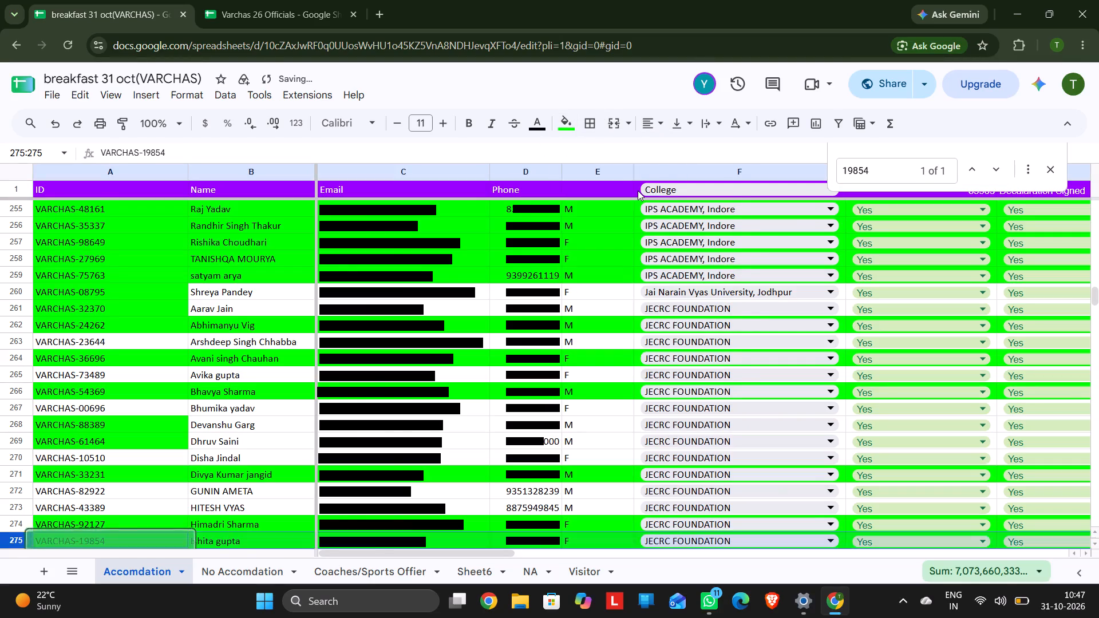
left_click(638, 191)
Search the sheet for the participant ID of Bhumika in row 267 and fill that entire row with bright green.
double_click(876, 169)
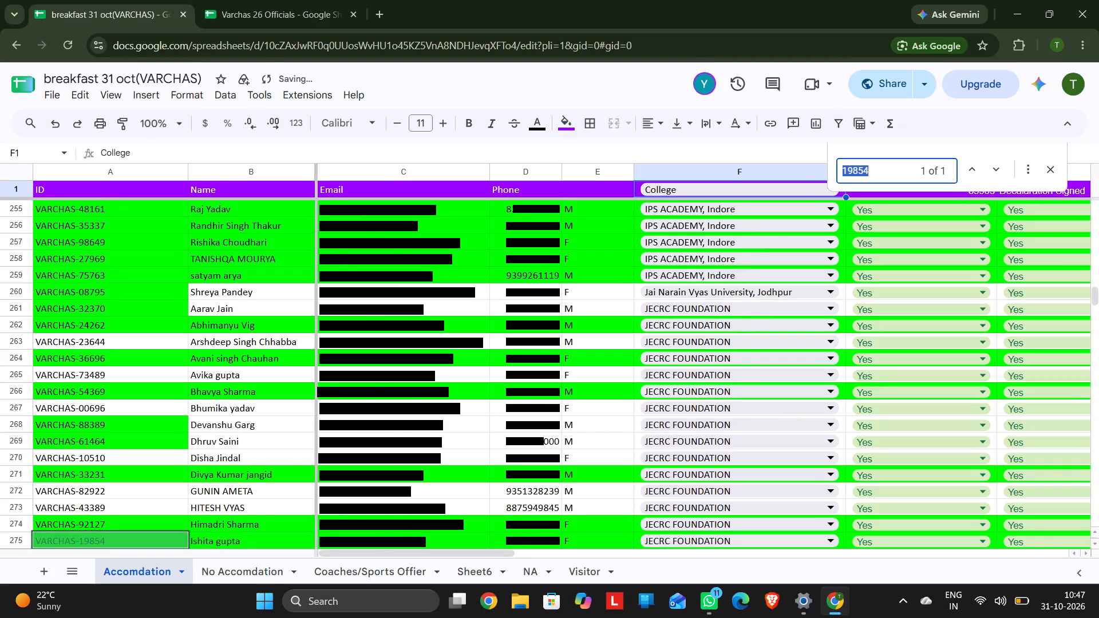
key("BackSpace")
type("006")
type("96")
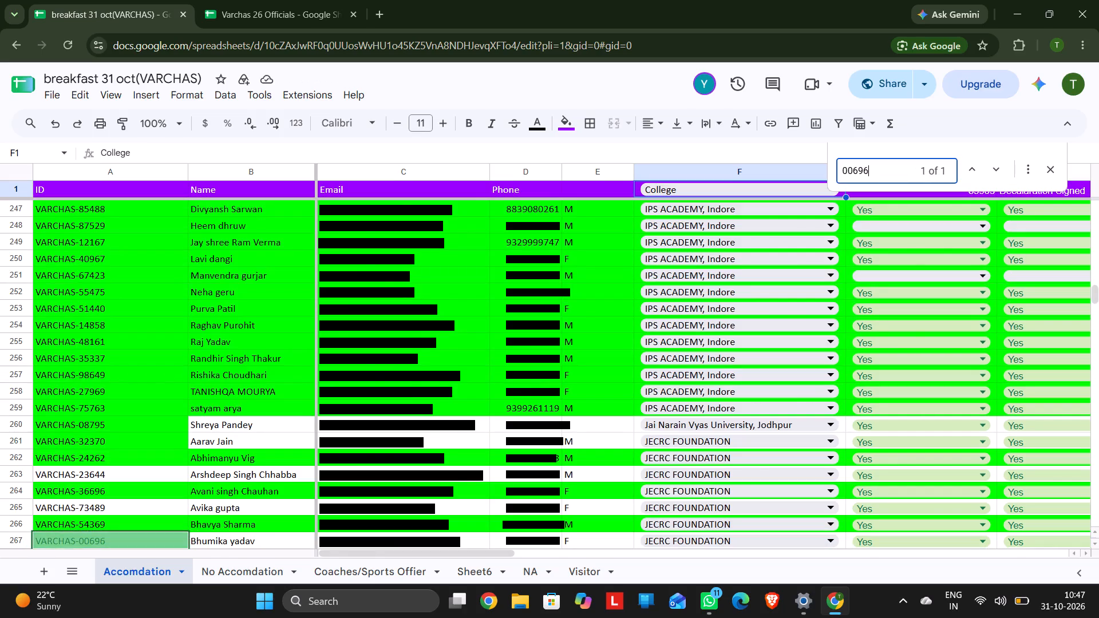
left_click(17, 545)
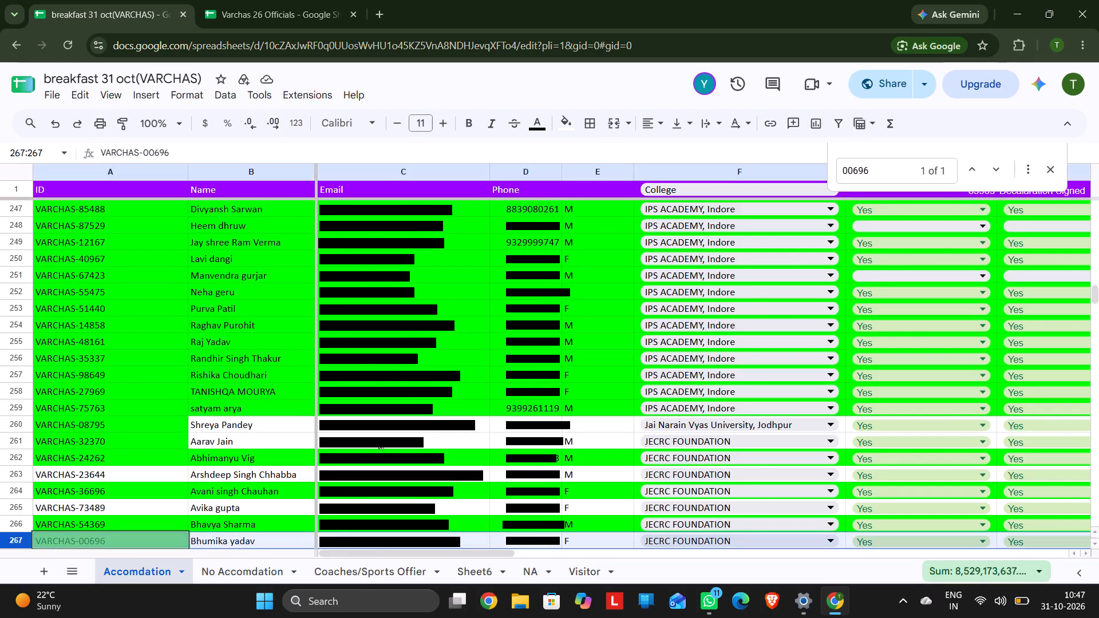
left_click(572, 127)
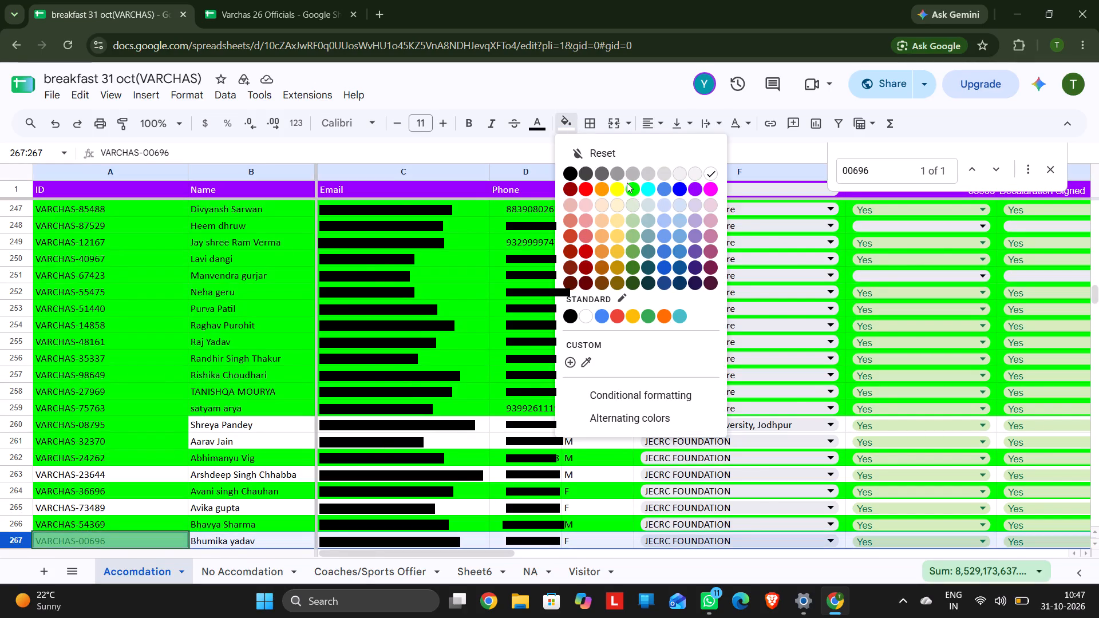
left_click(631, 185)
Search the sheet for the participant ID of Disha in row 270 and fill that entire row with bright green.
double_click(894, 172)
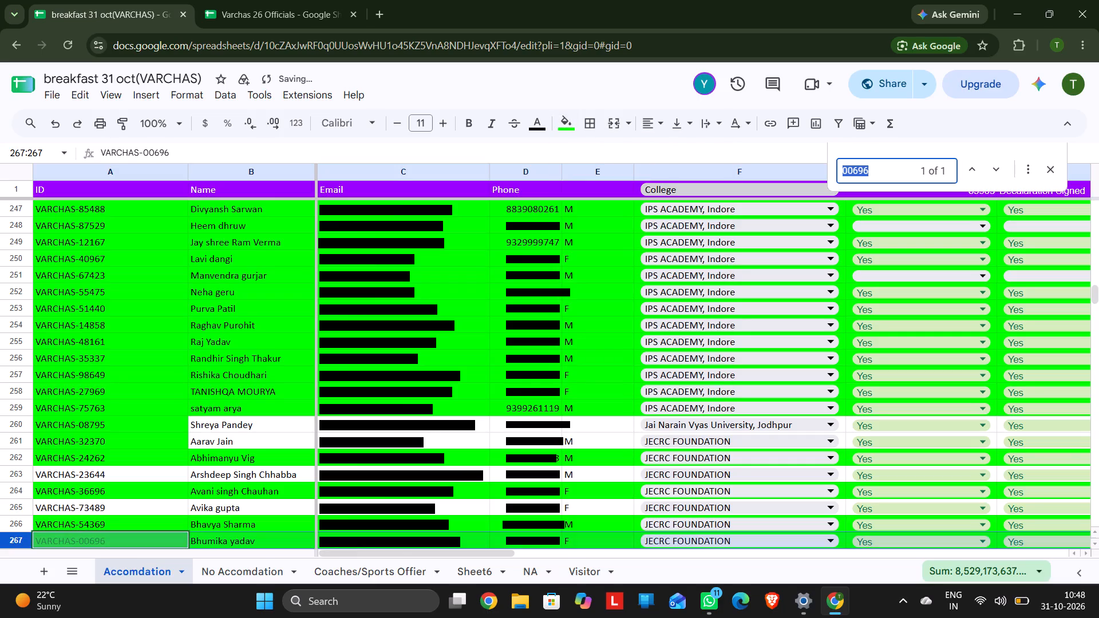
key("BackSpace")
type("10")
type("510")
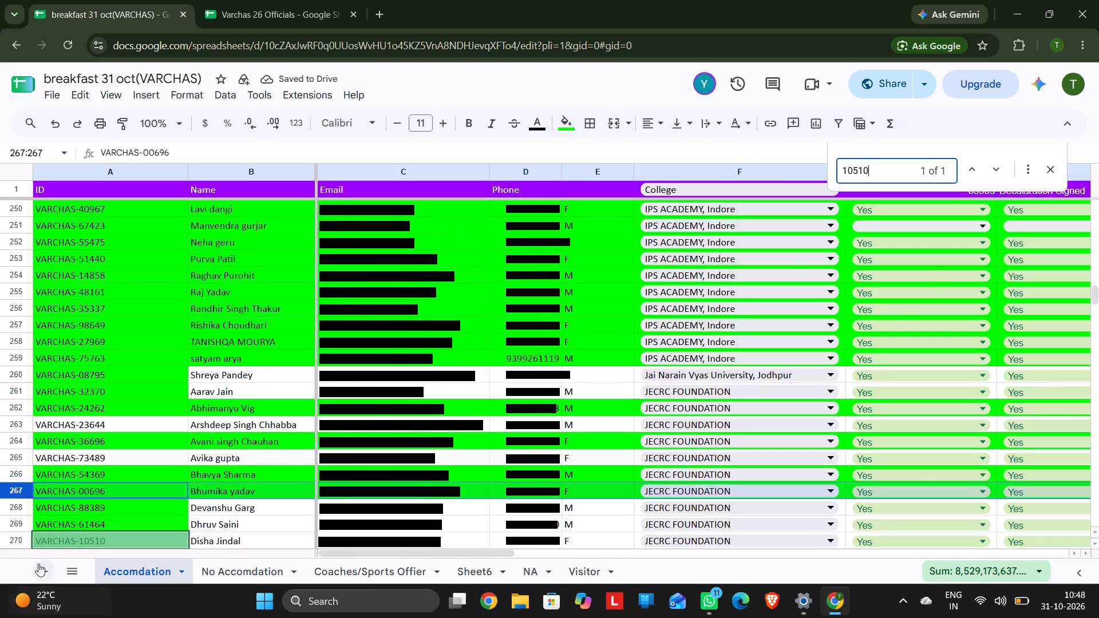
left_click(20, 536)
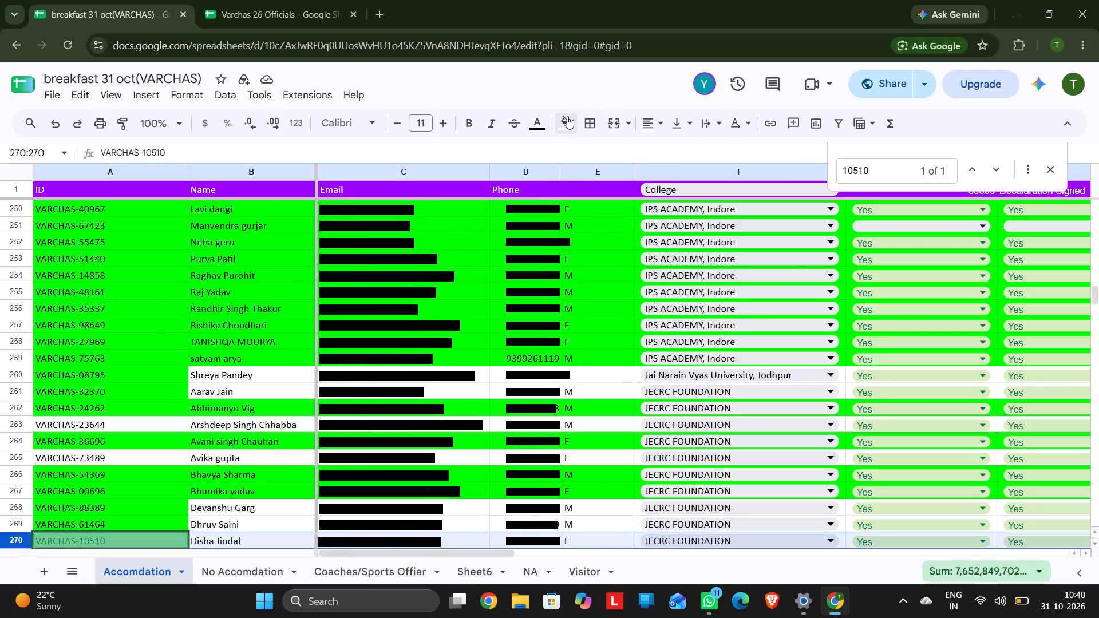
left_click(556, 122)
left_click(638, 192)
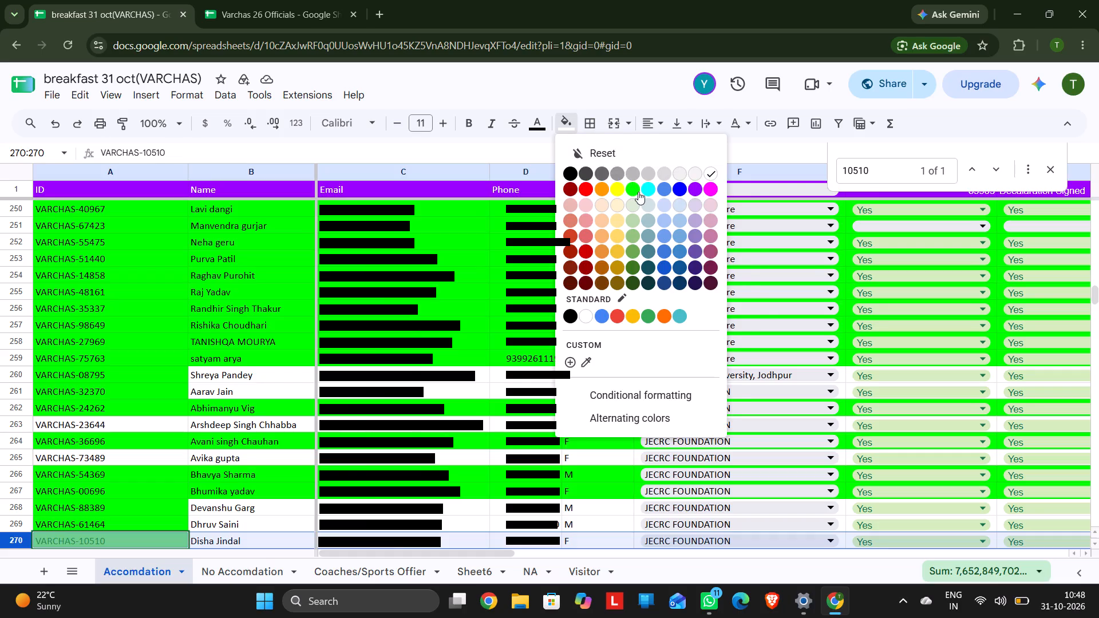
Clear the previous participant ID from the sheet search to look up another participant.
double_click(875, 173)
key("BackSpace")
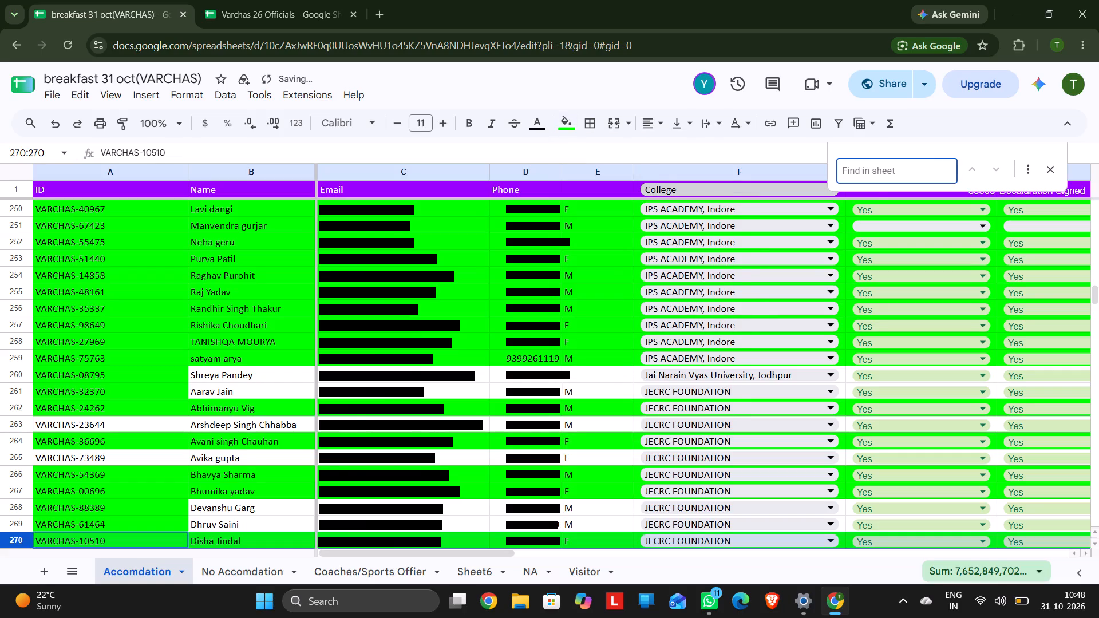
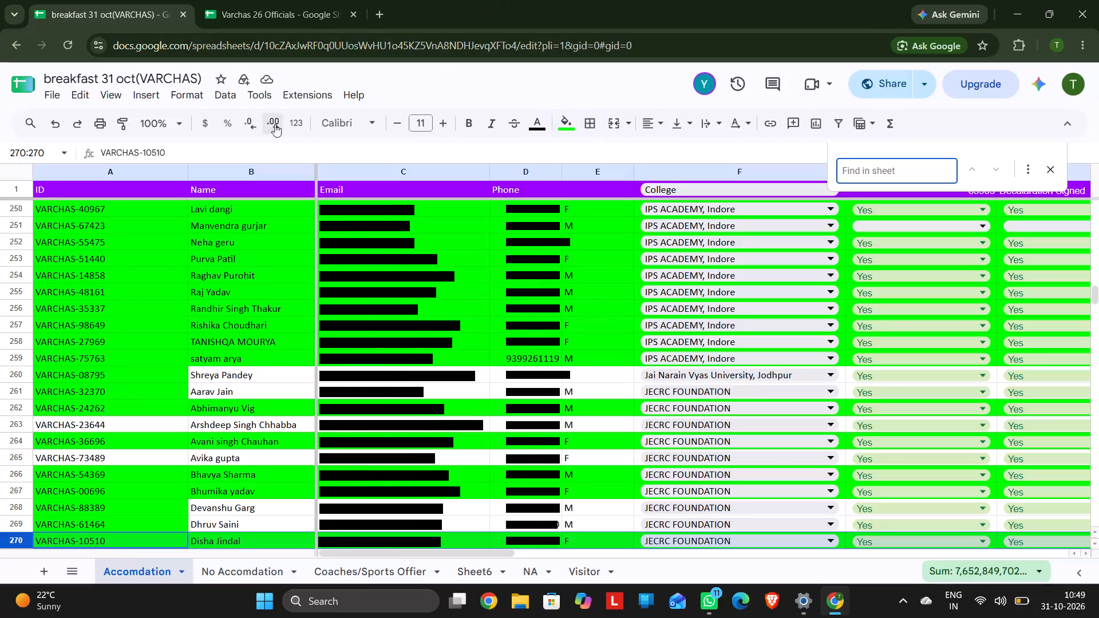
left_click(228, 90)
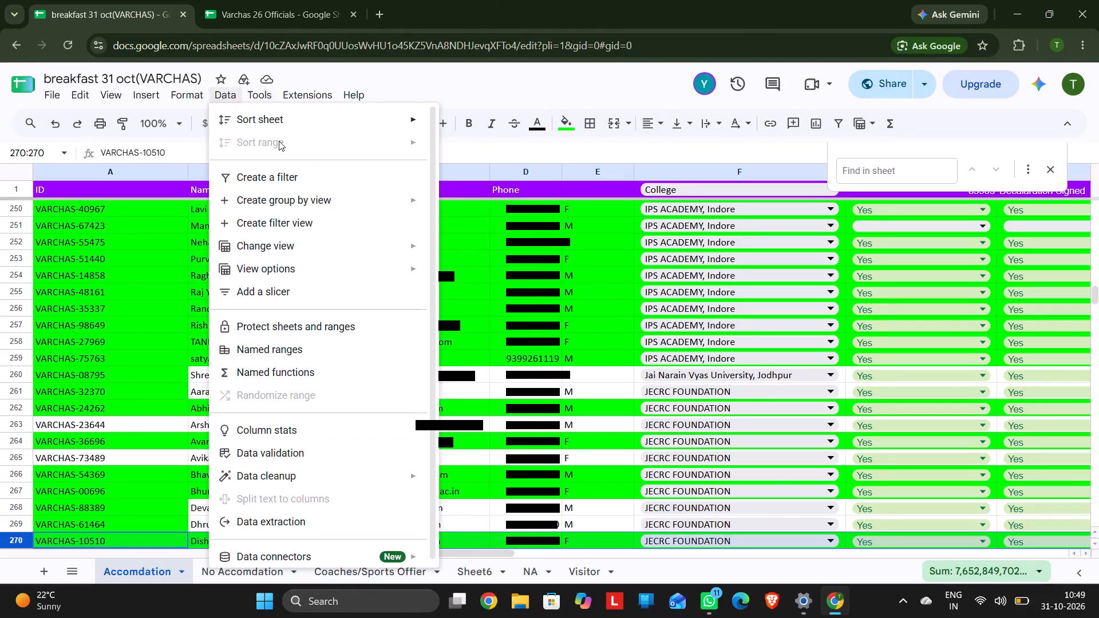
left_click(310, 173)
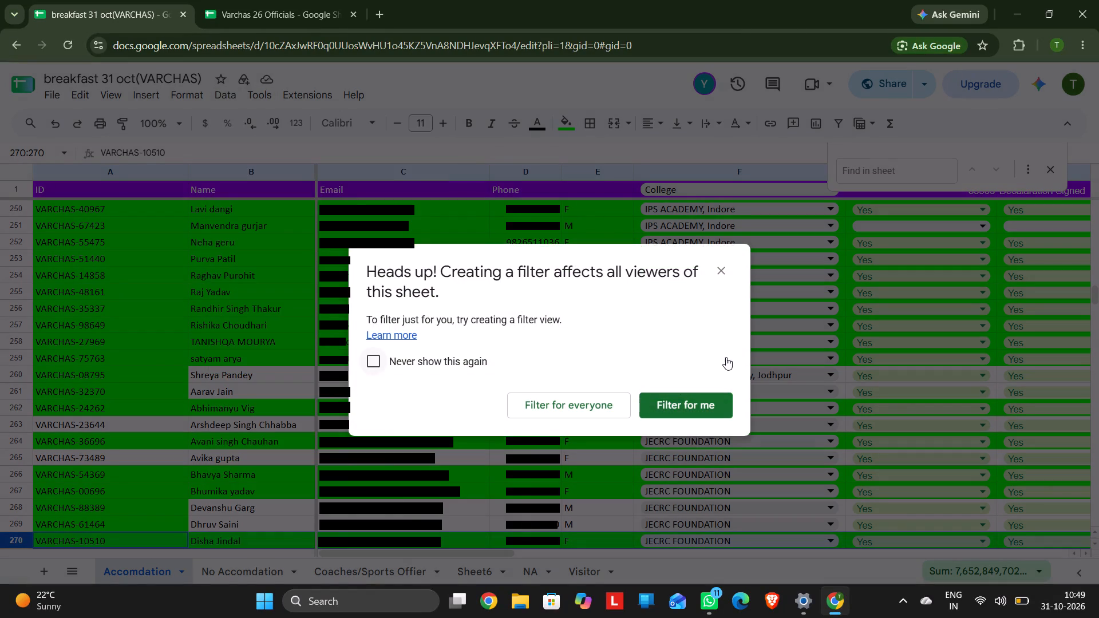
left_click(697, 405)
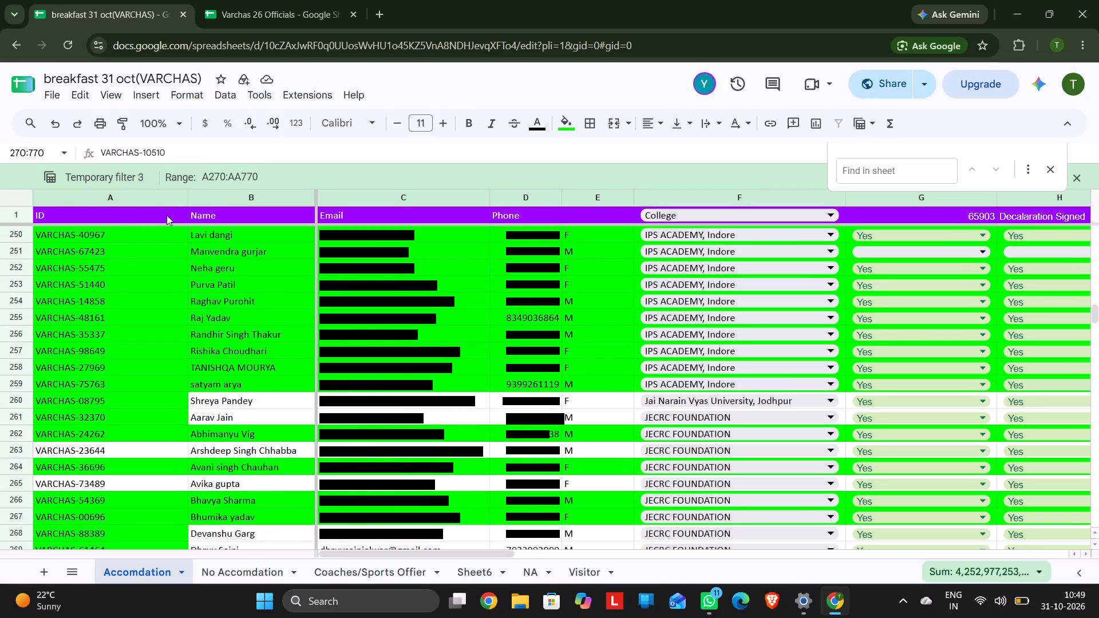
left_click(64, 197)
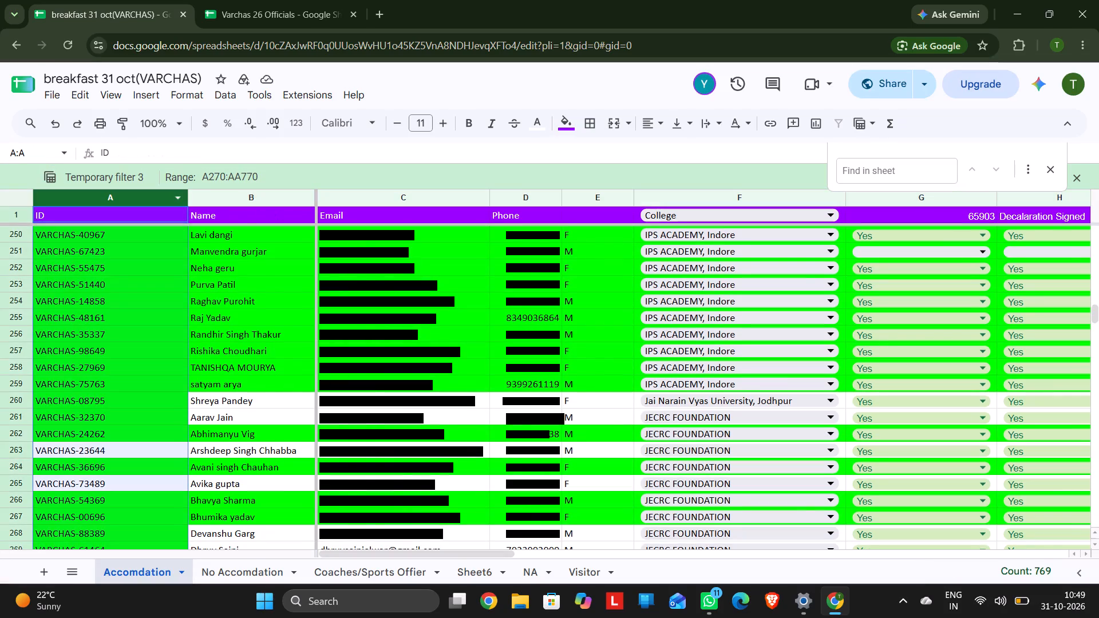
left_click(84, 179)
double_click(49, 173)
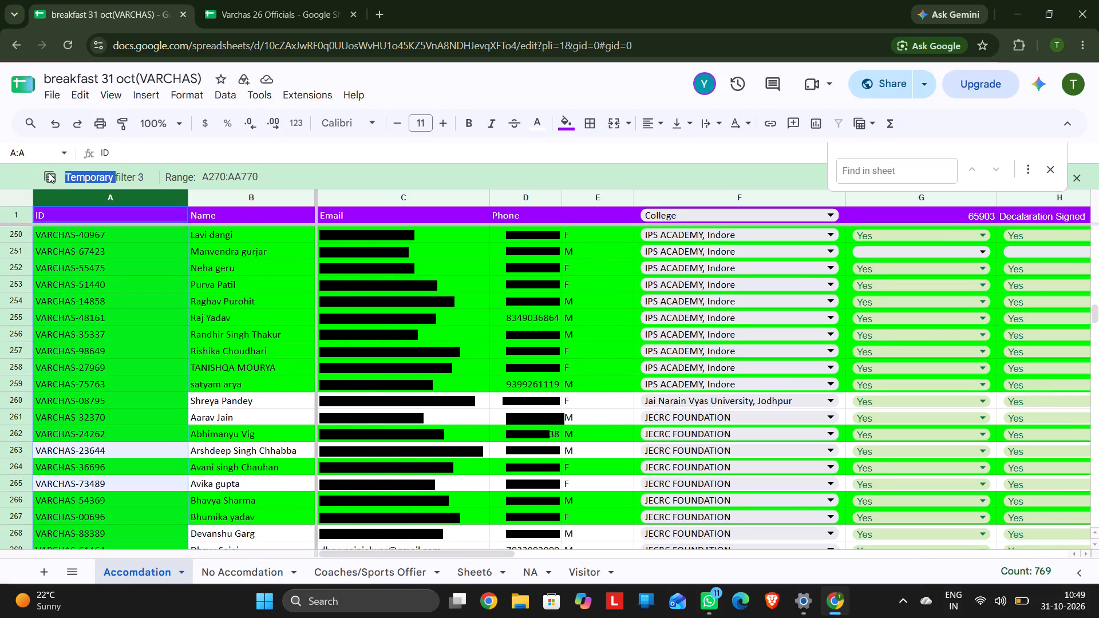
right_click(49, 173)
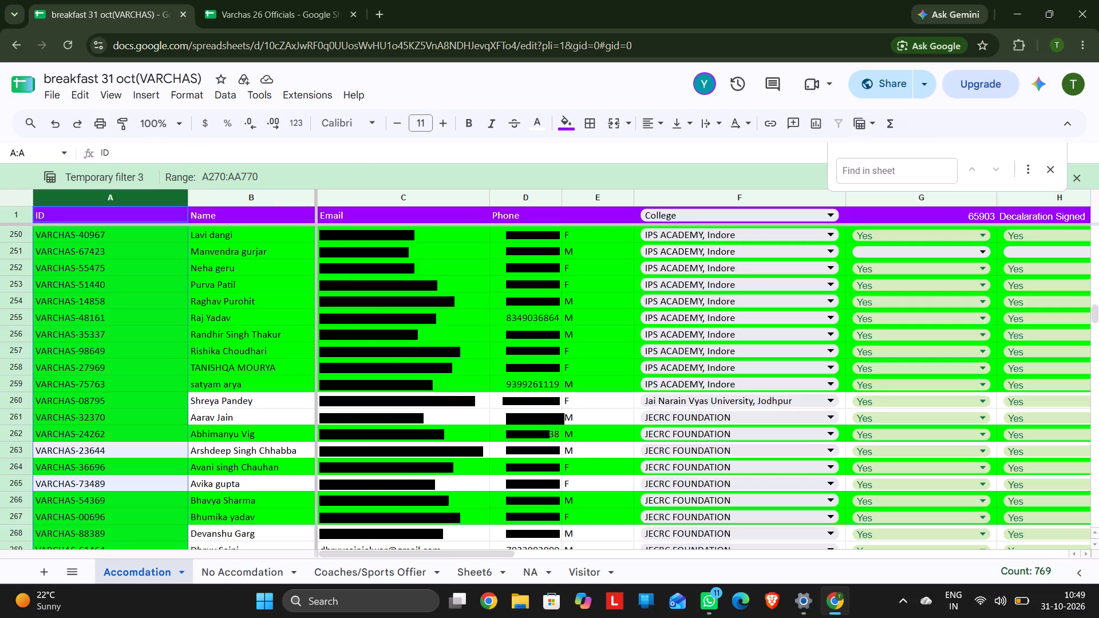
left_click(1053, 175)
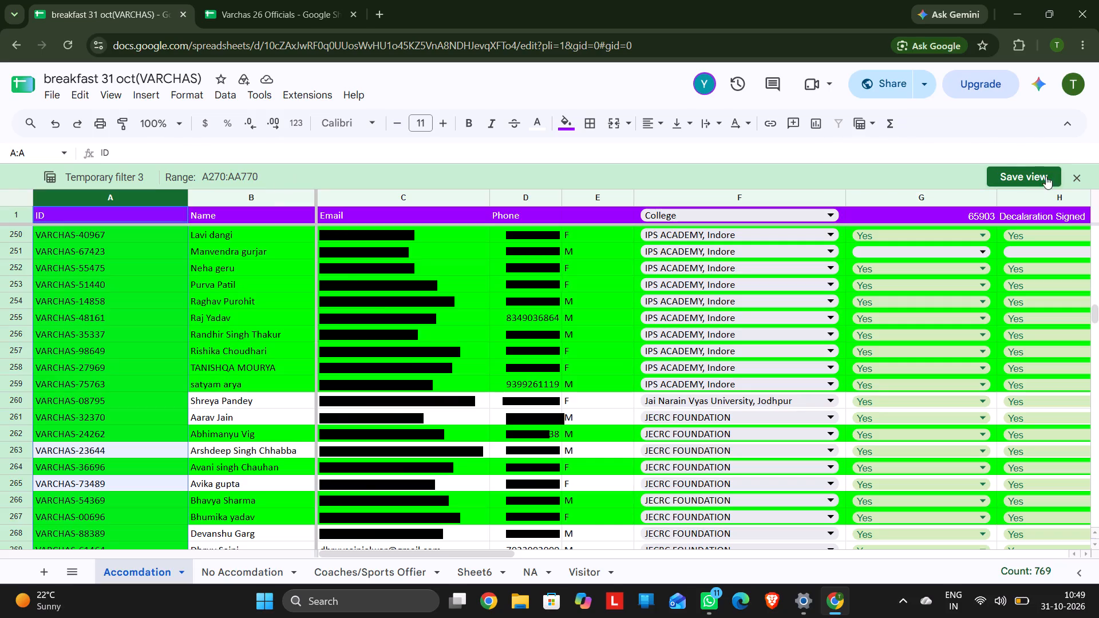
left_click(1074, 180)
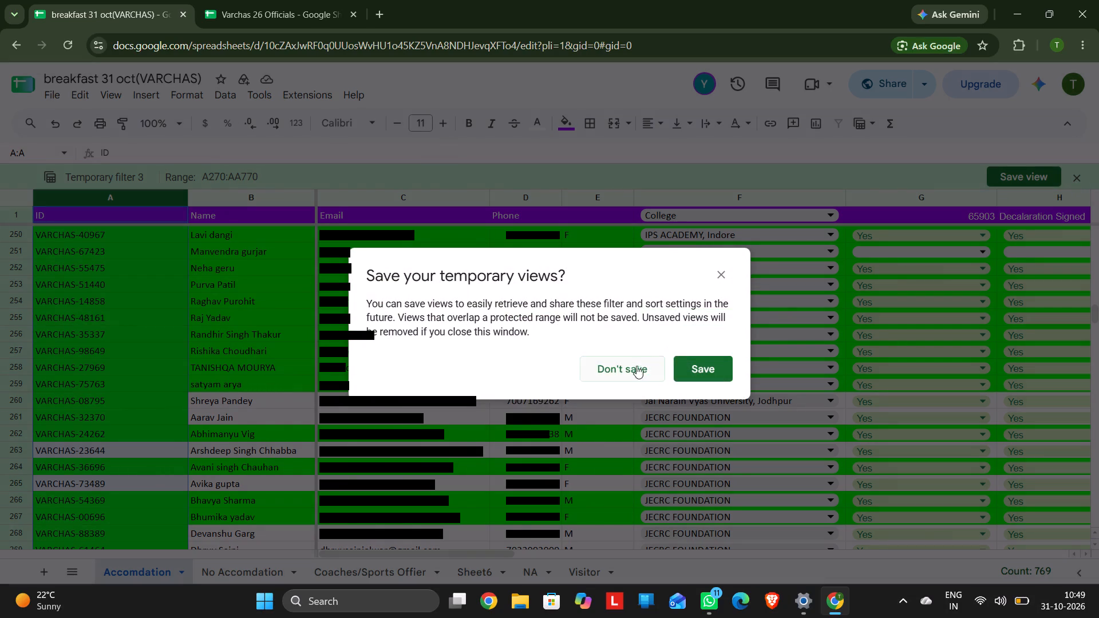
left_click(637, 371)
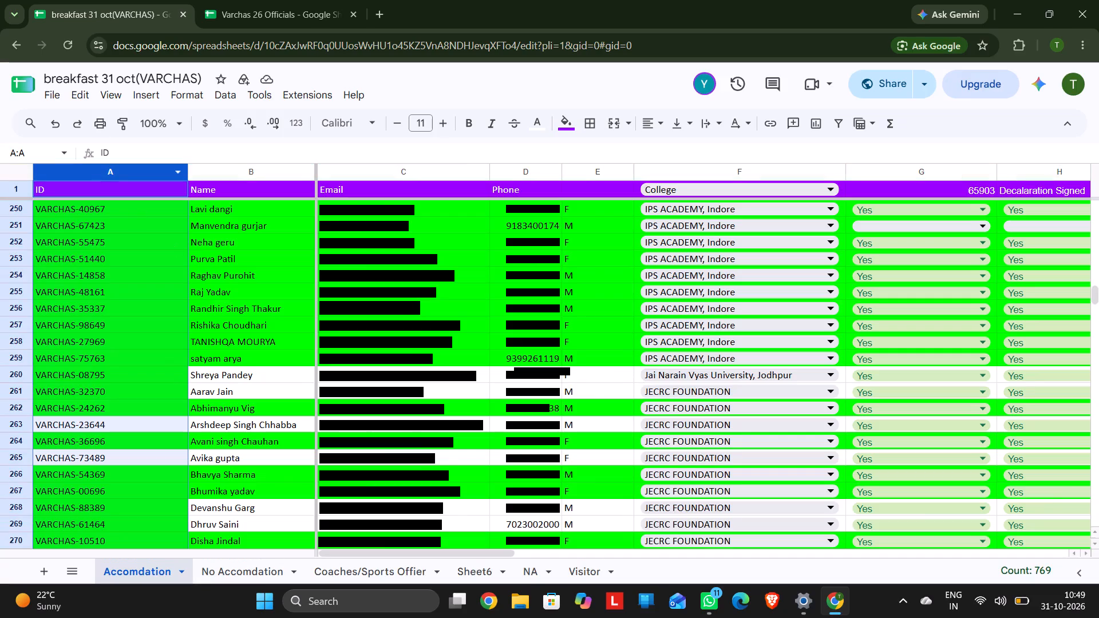
Create a filter view on the ID column of the Accomdation sheet and sort it by bright green fill colour.
left_click(232, 97)
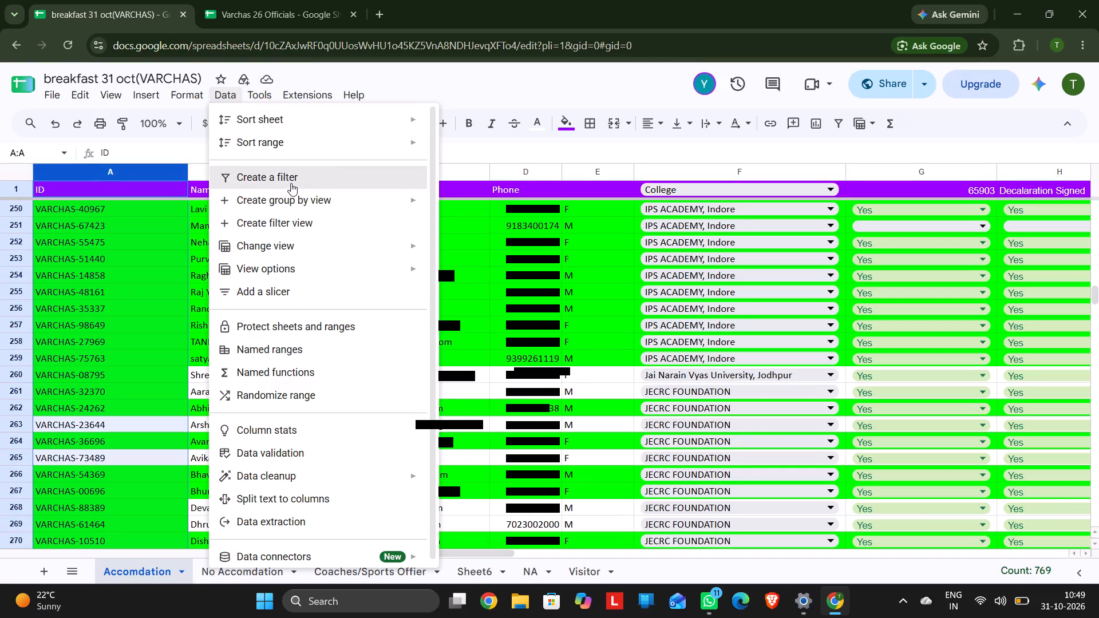
left_click(379, 223)
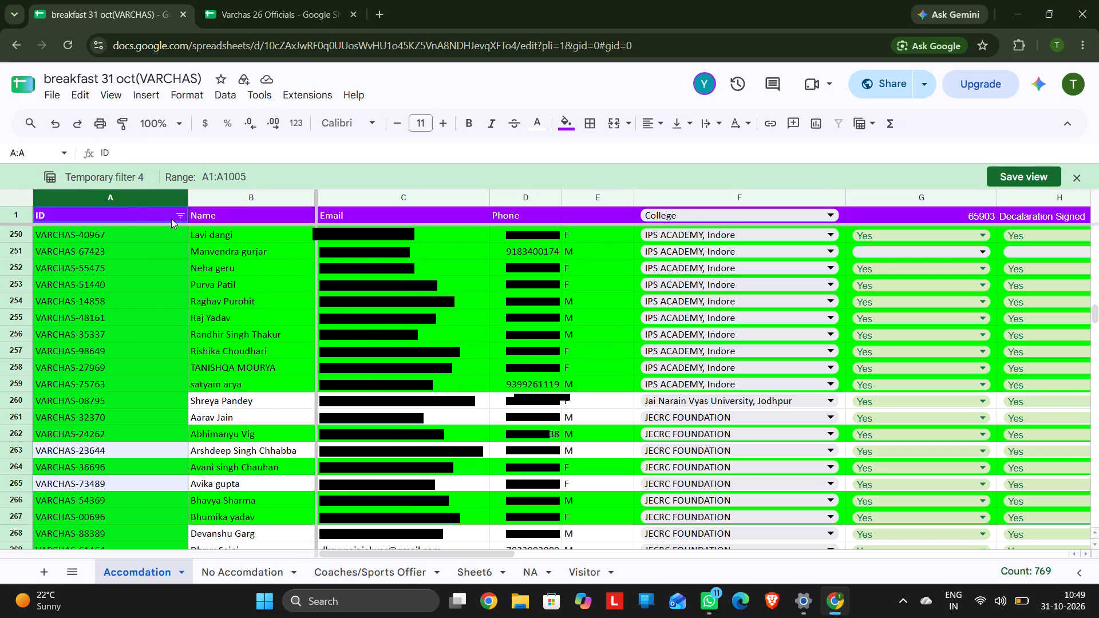
left_click(181, 222)
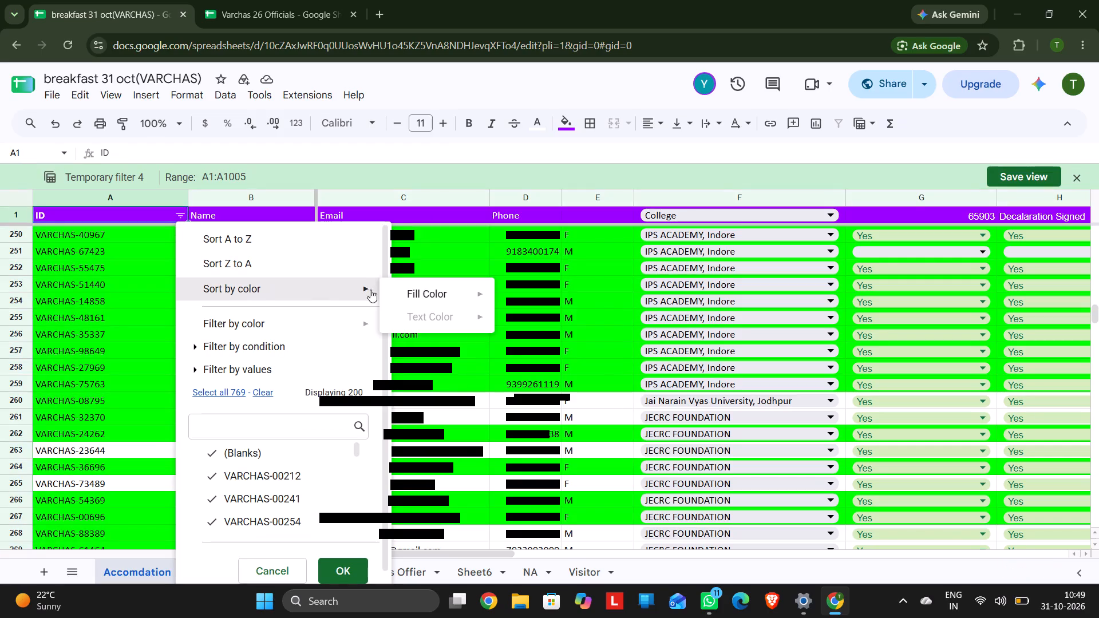
left_click(515, 296)
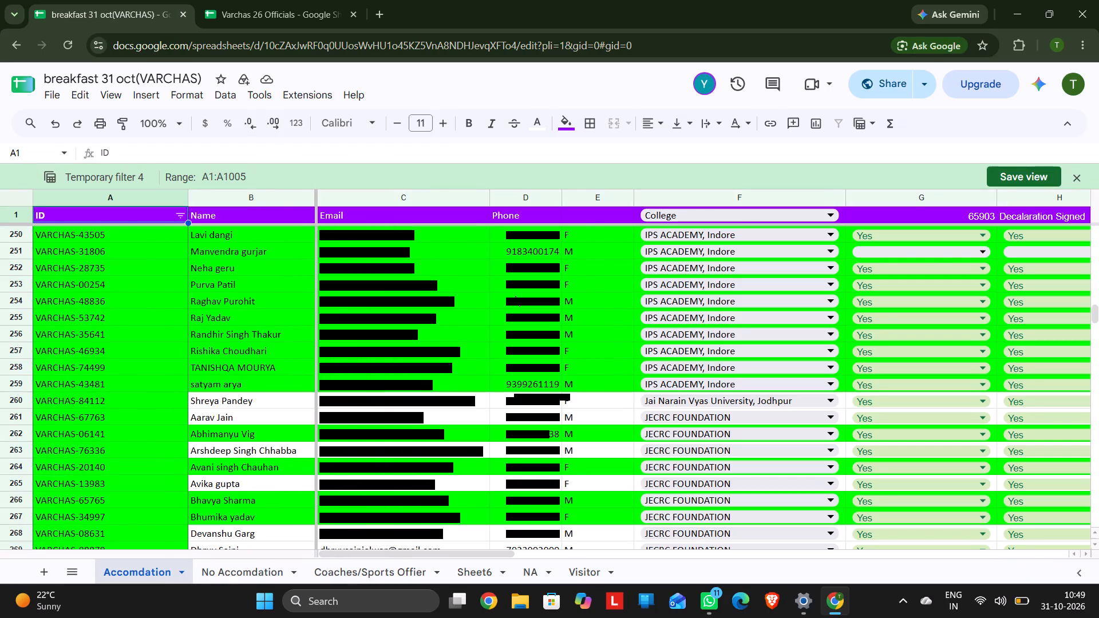
scroll(69, 375, "down", 8)
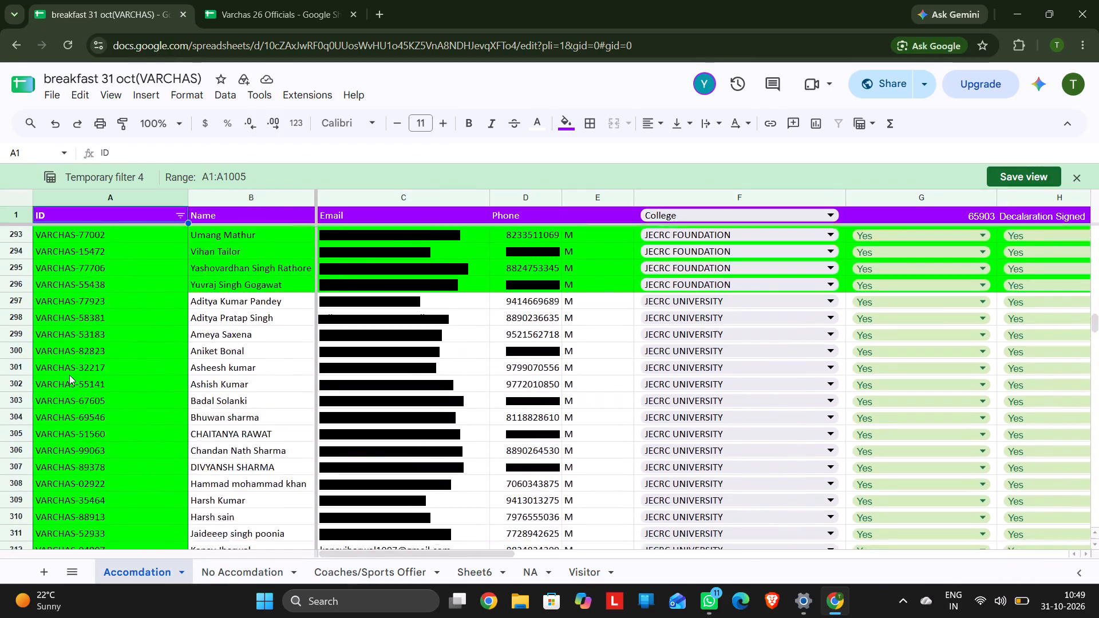
scroll(69, 375, "down", 7)
scroll(69, 375, "up", 3)
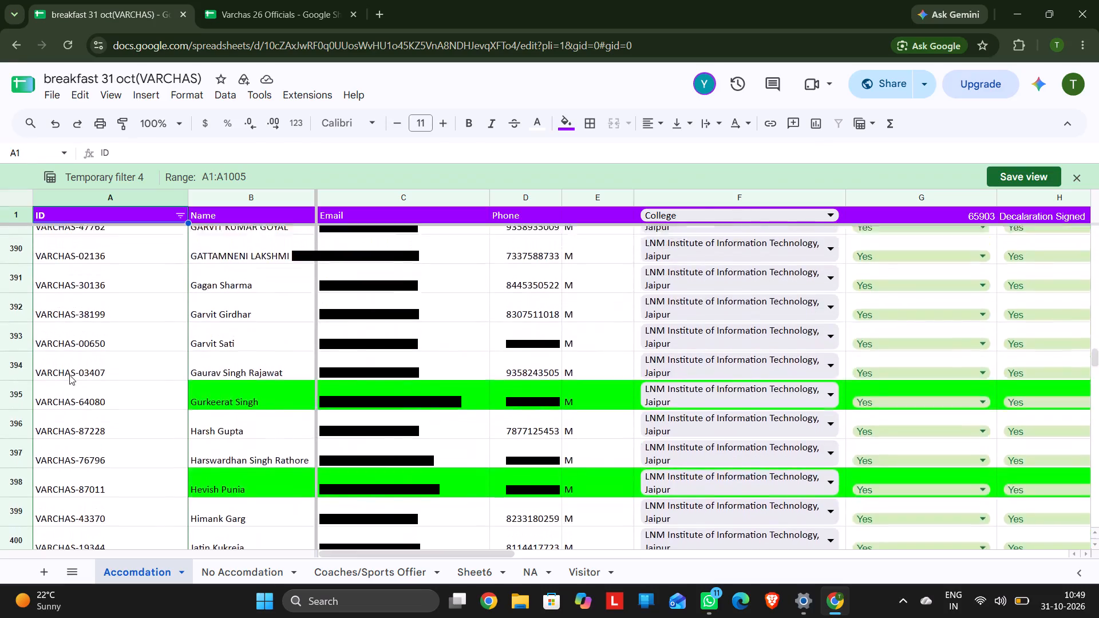
scroll(69, 375, "up", 4)
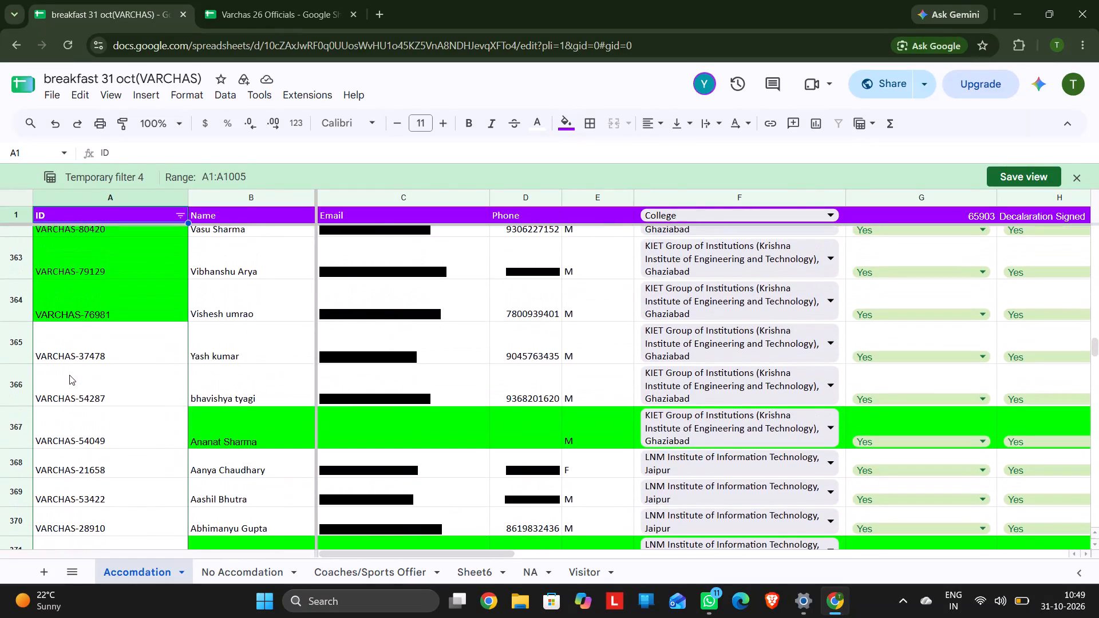
Look through the sport sheets and Master List of the Varchas 26 Officials spreadsheet for green-marked officials, and return to the breakfast spreadsheet.
left_click(238, 0)
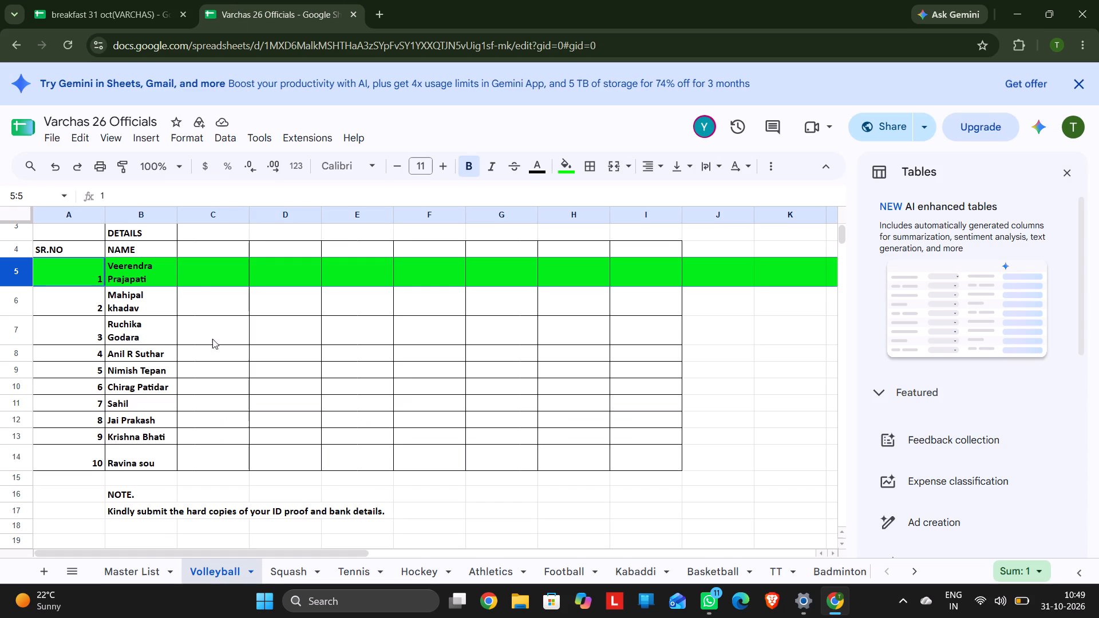
left_click(836, 568)
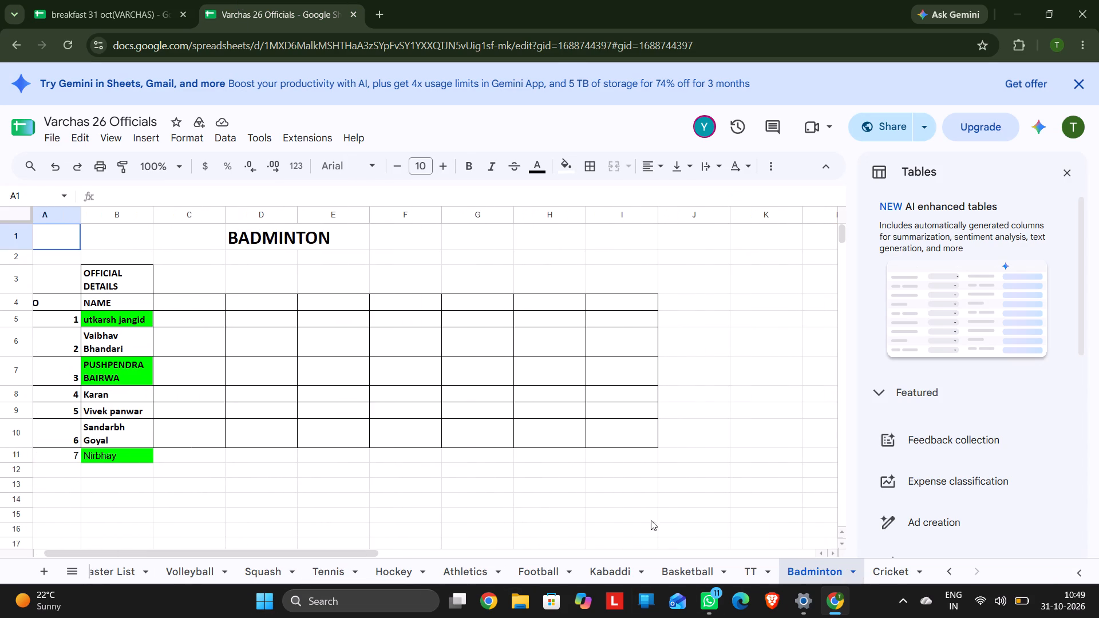
left_click(879, 567)
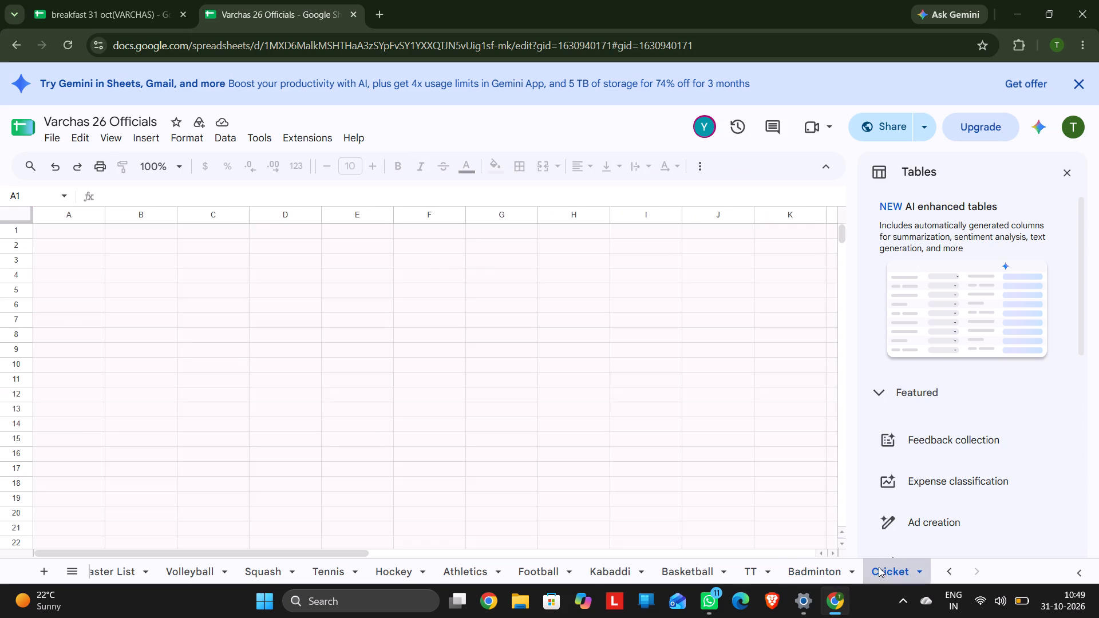
left_click(751, 571)
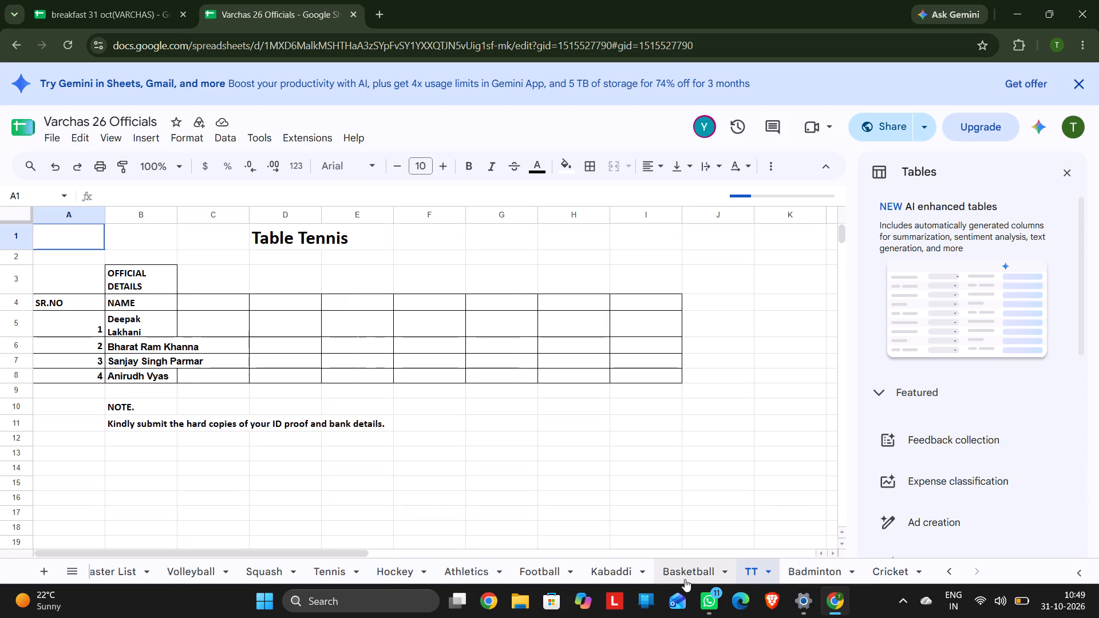
left_click(683, 579)
left_click(603, 575)
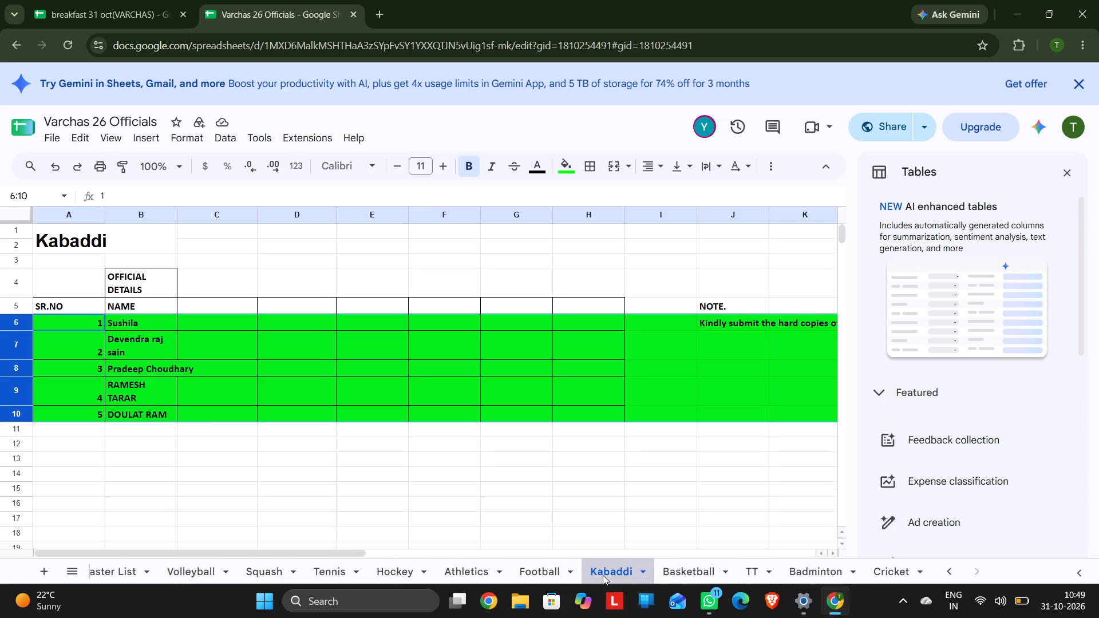
left_click(531, 575)
left_click(484, 572)
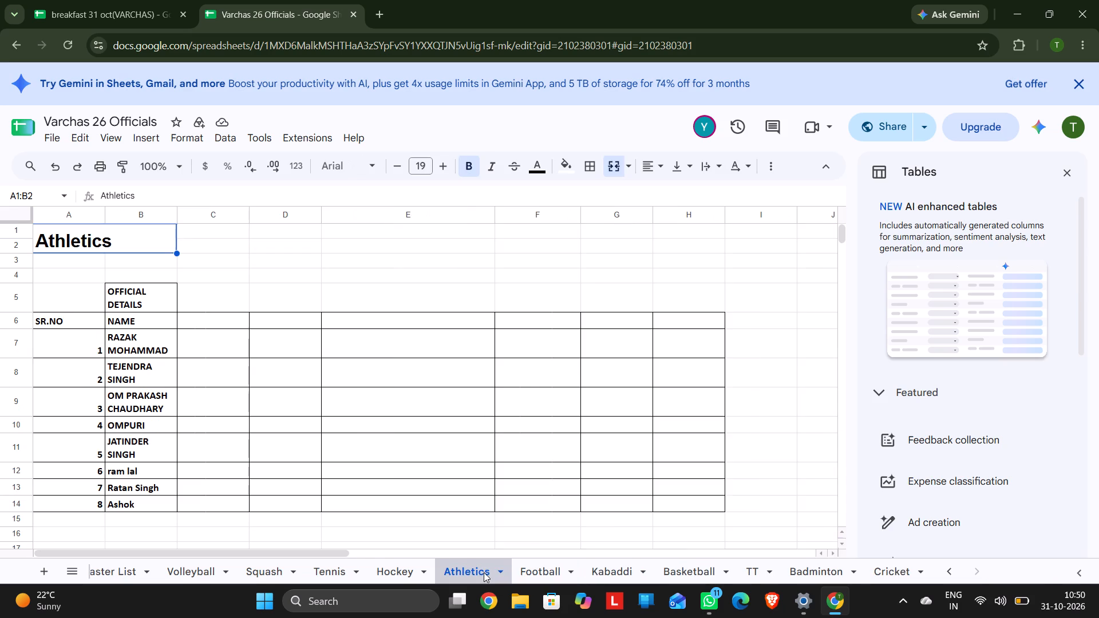
left_click(404, 562)
left_click(318, 562)
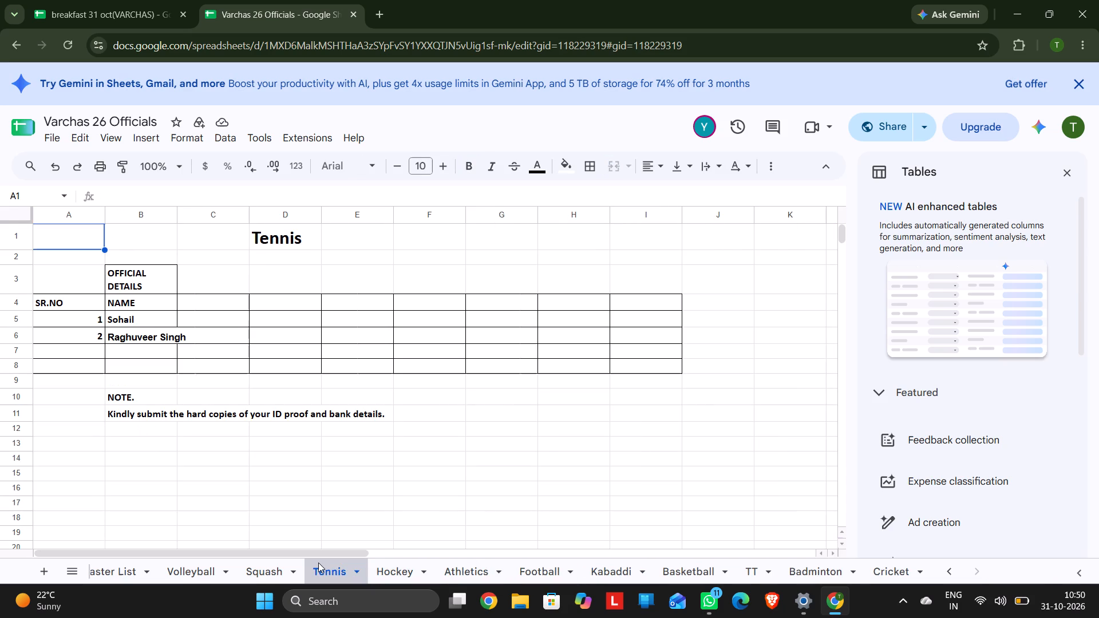
left_click(271, 575)
left_click(199, 569)
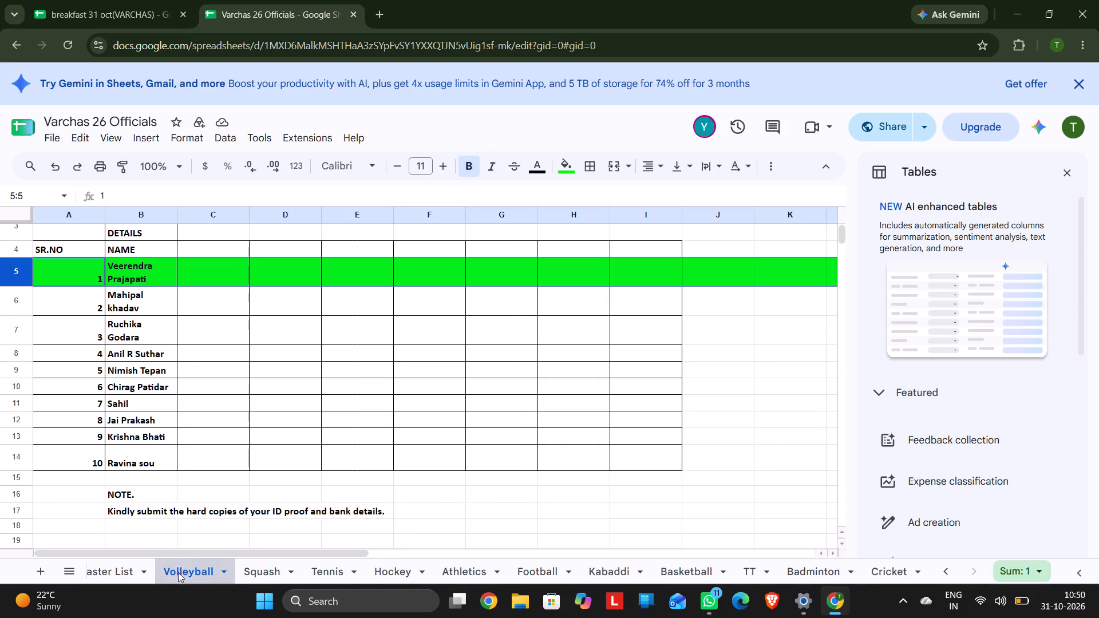
scroll(148, 574, "right", 4)
left_click(148, 574)
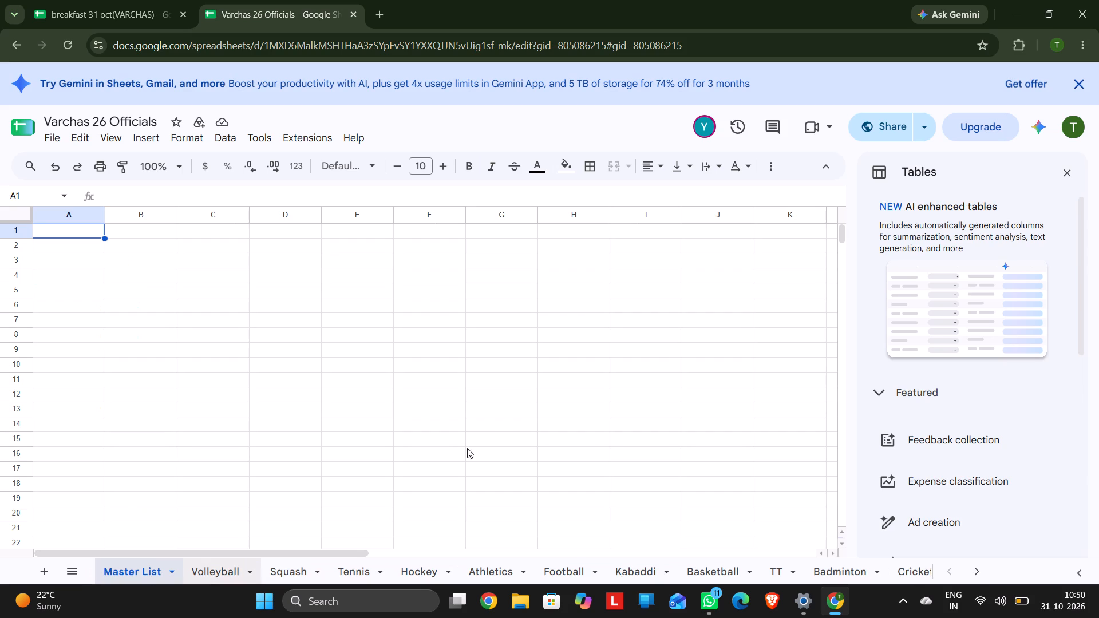
left_click(119, 0)
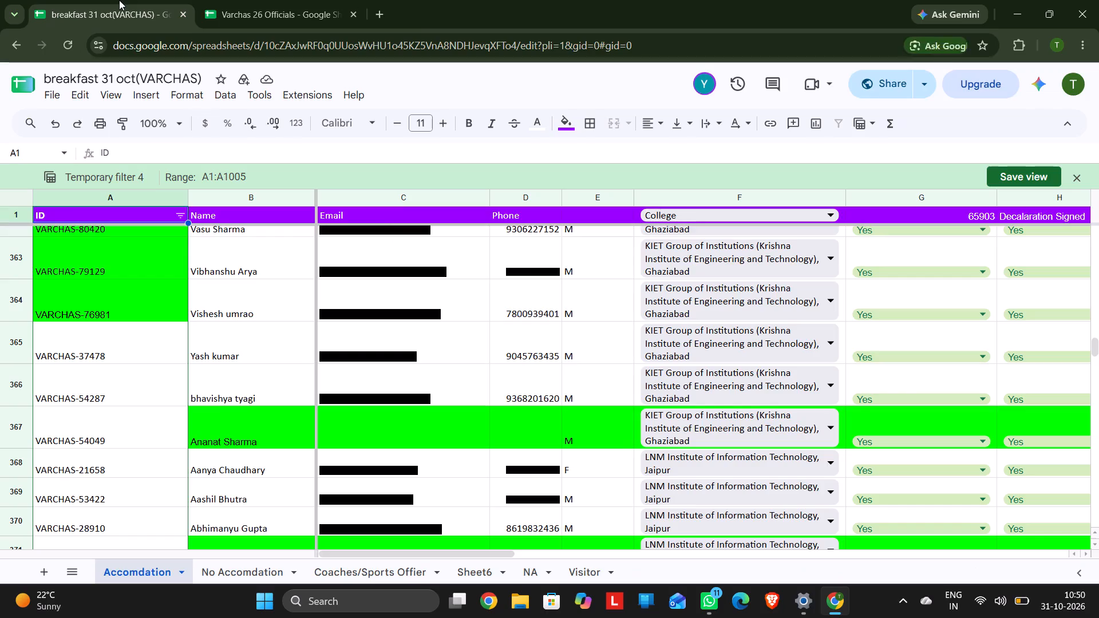
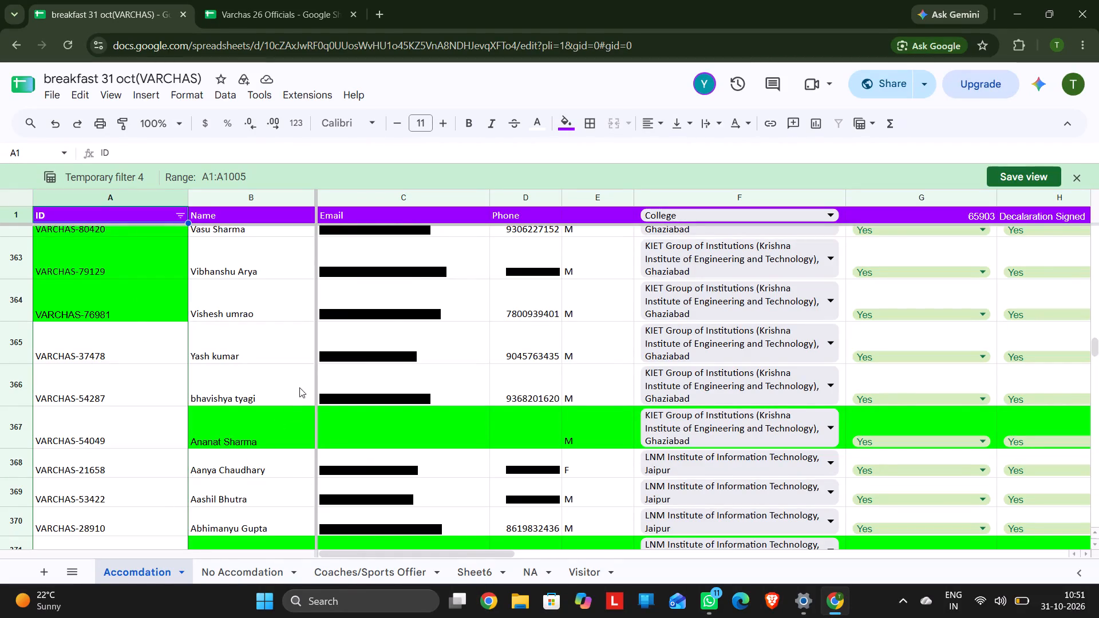
Examine the Accomdation sheet where the green-filled IDs end, comparing the ID cells' fill with the rest of each row.
scroll(299, 387, "up", 4)
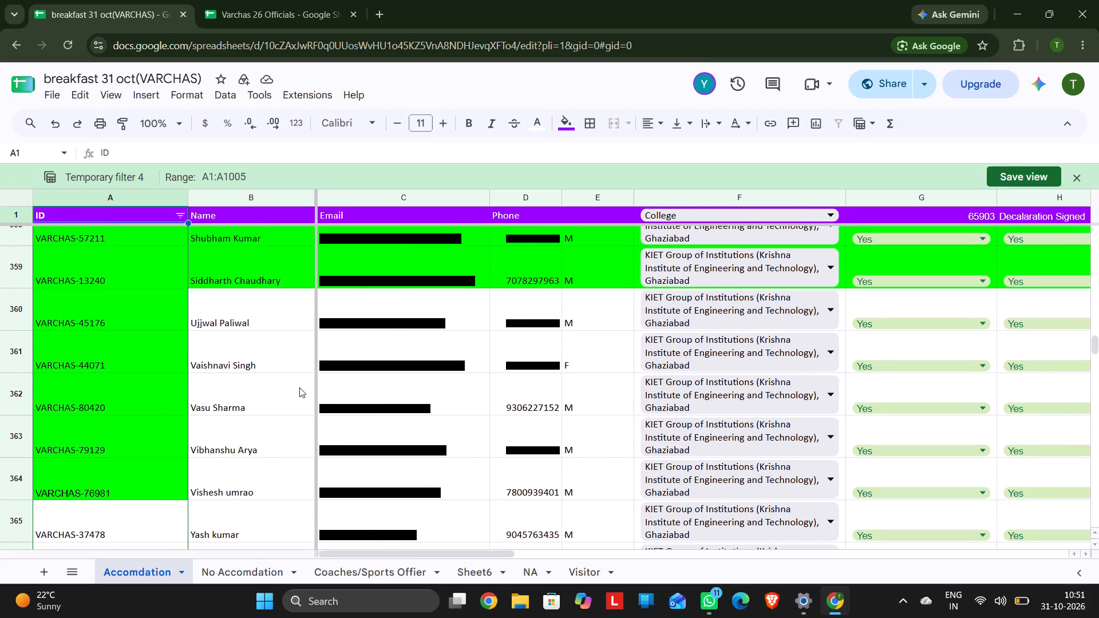
scroll(299, 387, "down", 4)
scroll(299, 387, "up", 1)
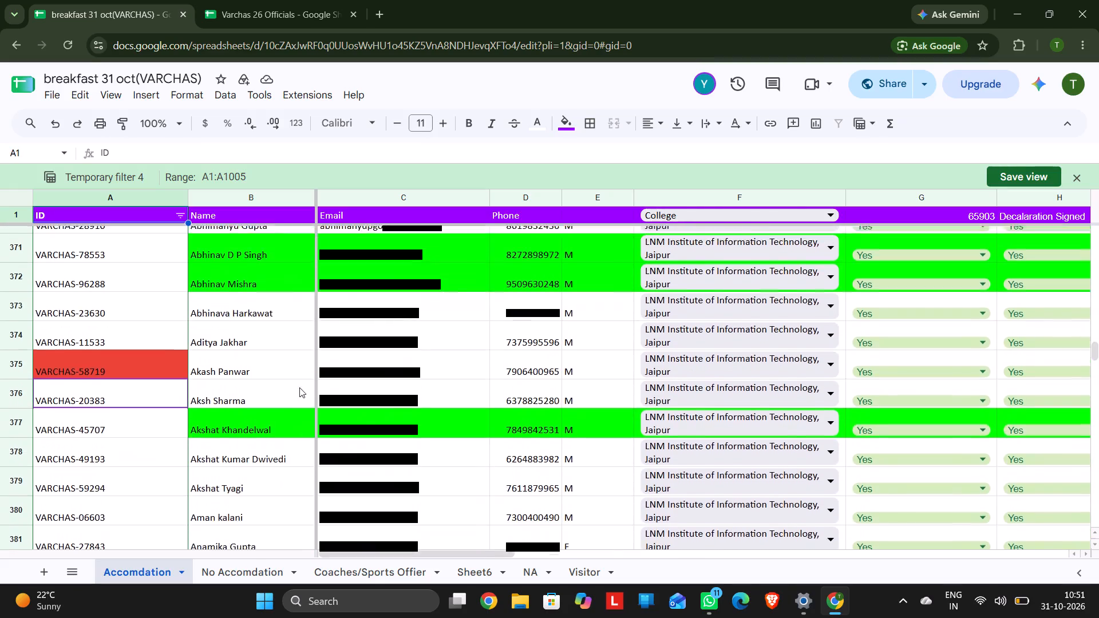
scroll(299, 387, "up", 1)
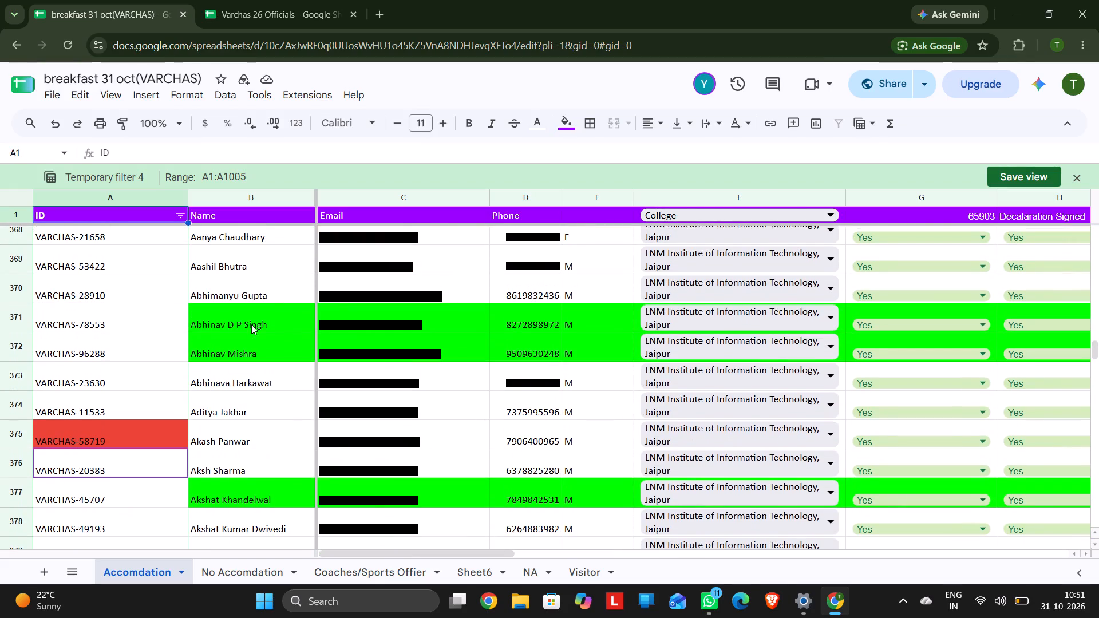
left_click(13, 318)
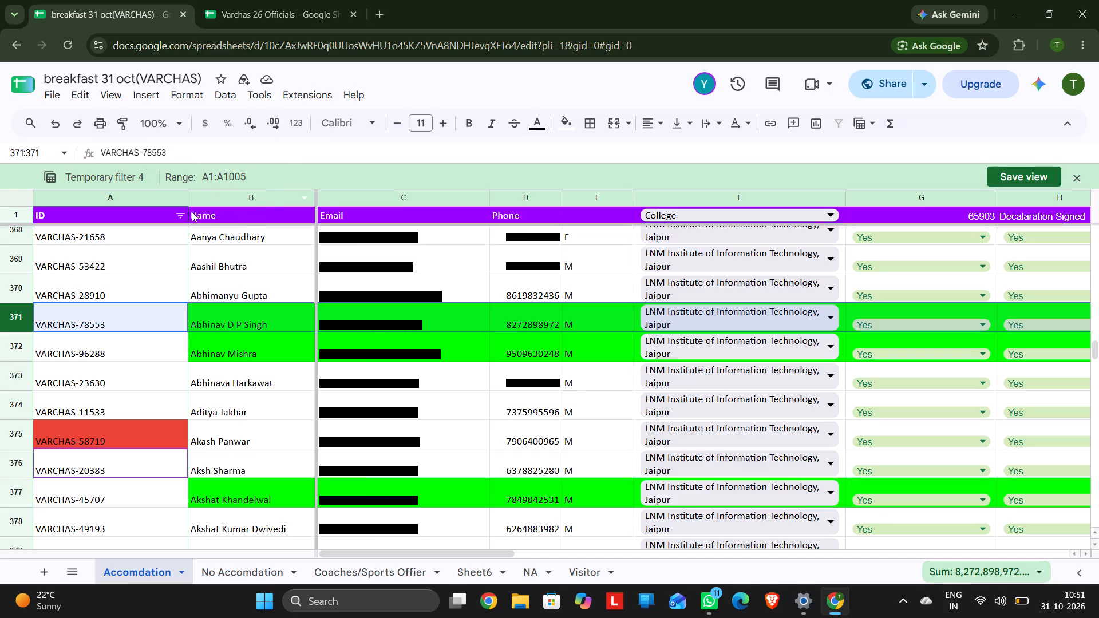
scroll(189, 229, "up", 12)
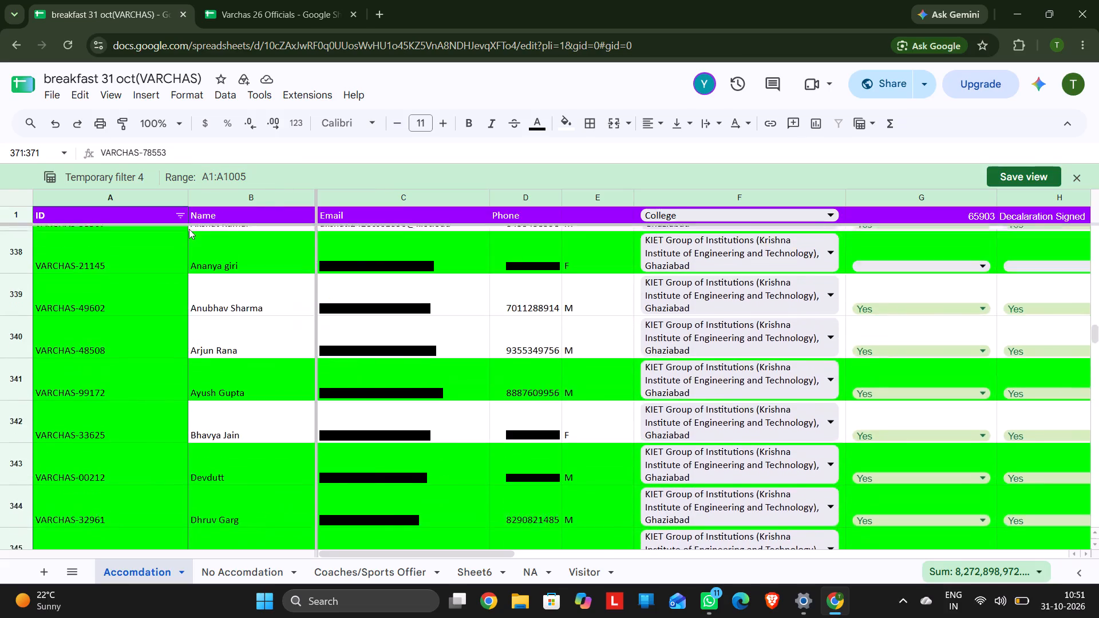
scroll(189, 229, "up", 16)
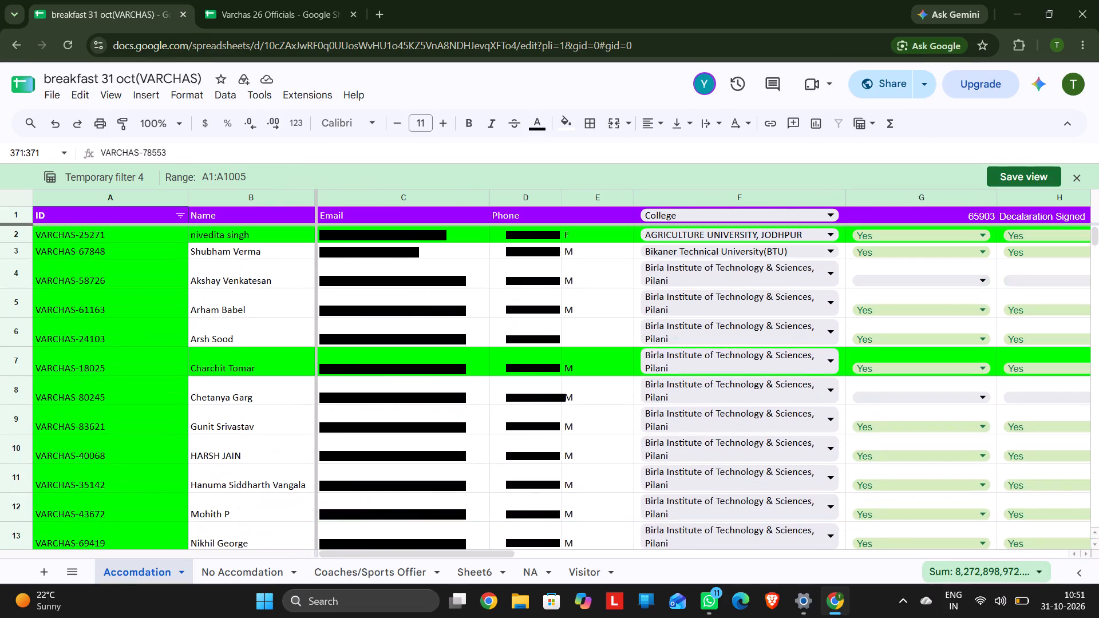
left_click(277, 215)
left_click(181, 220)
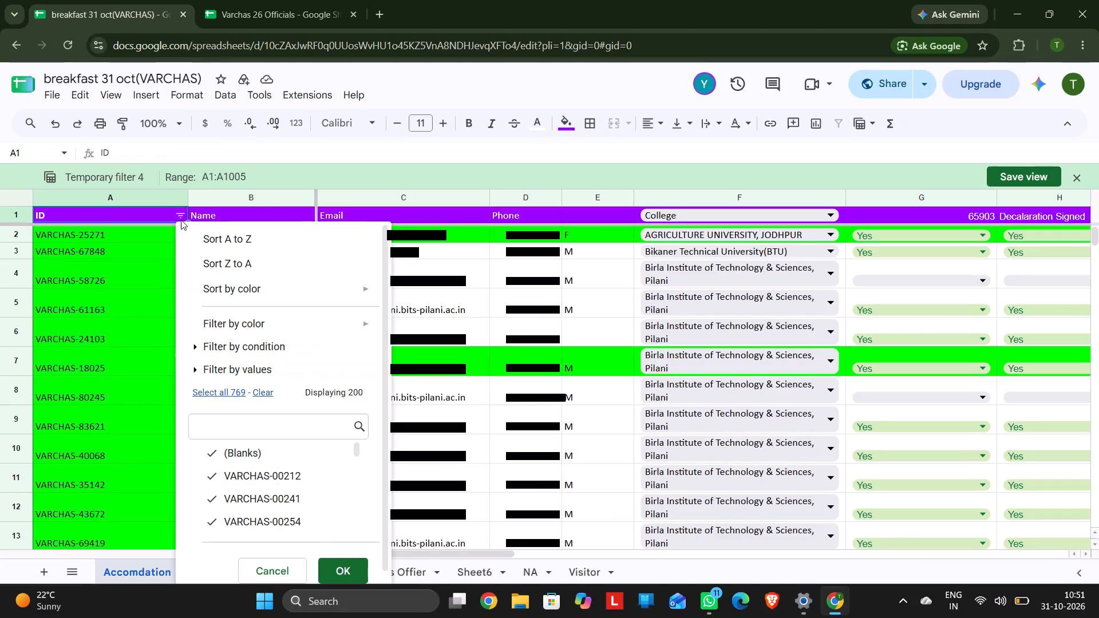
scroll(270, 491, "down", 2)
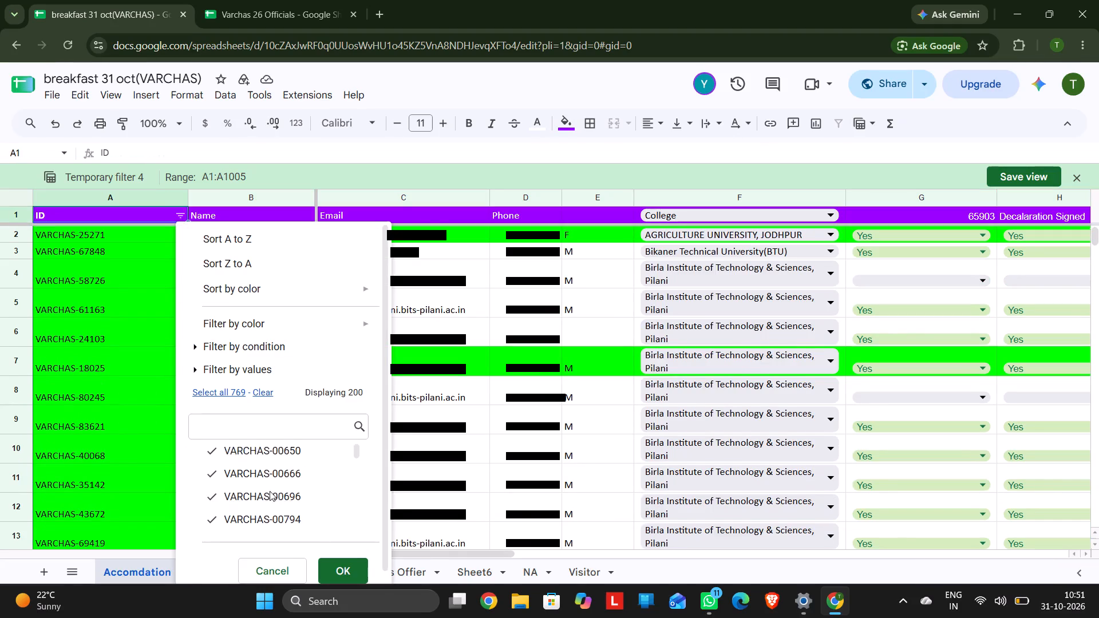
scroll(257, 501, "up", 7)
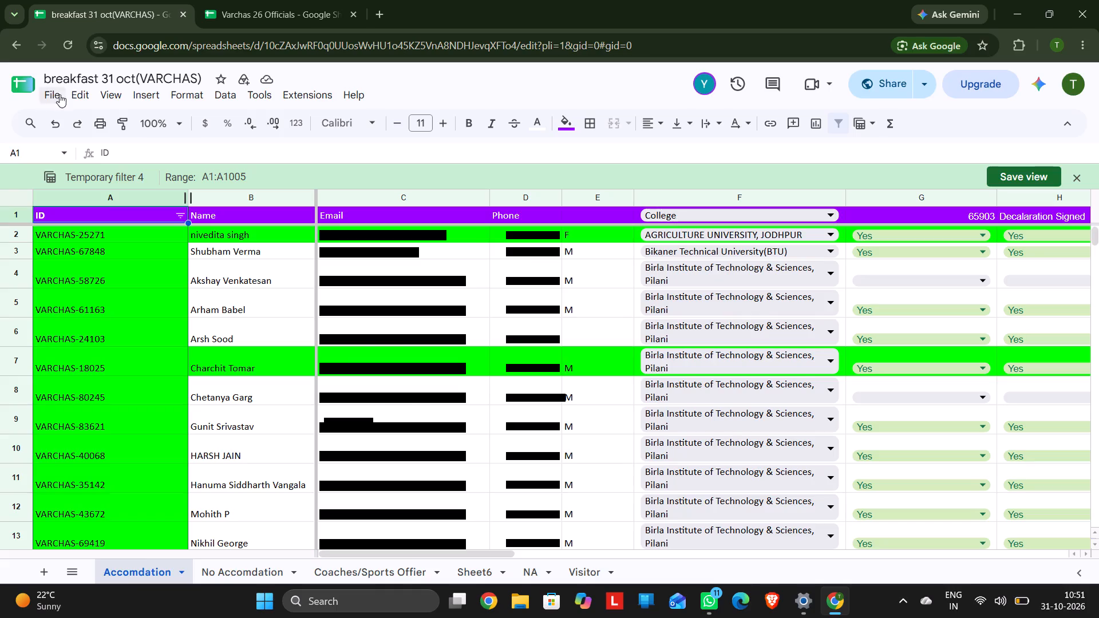
Create a new filter view across all columns of the Accomdation table and sort the Name column by bright green fill colour.
left_click(239, 97)
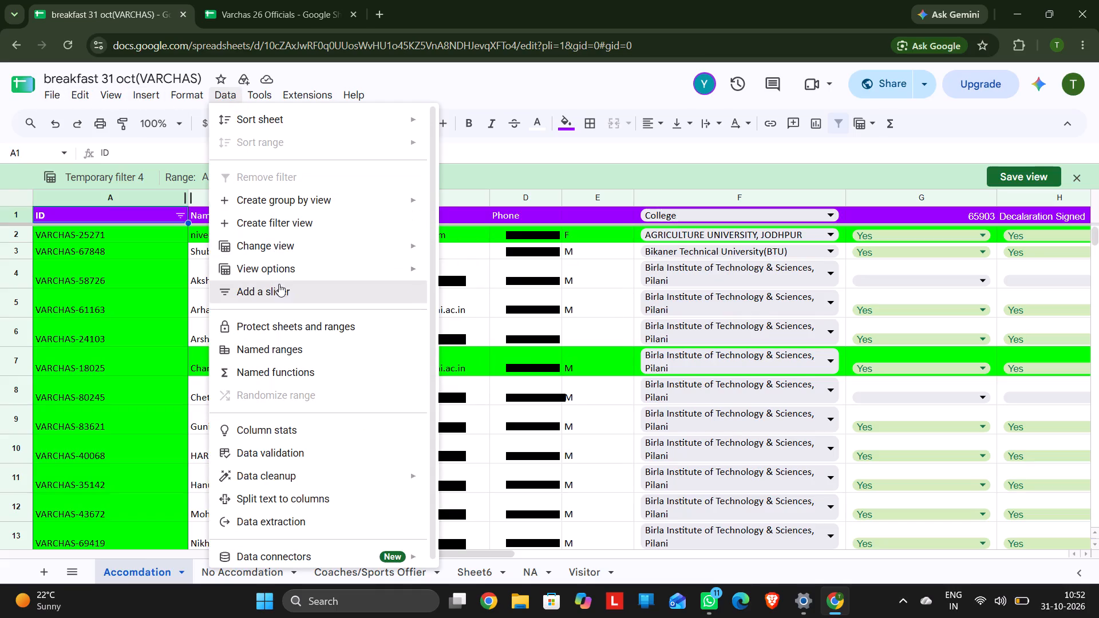
left_click(318, 212)
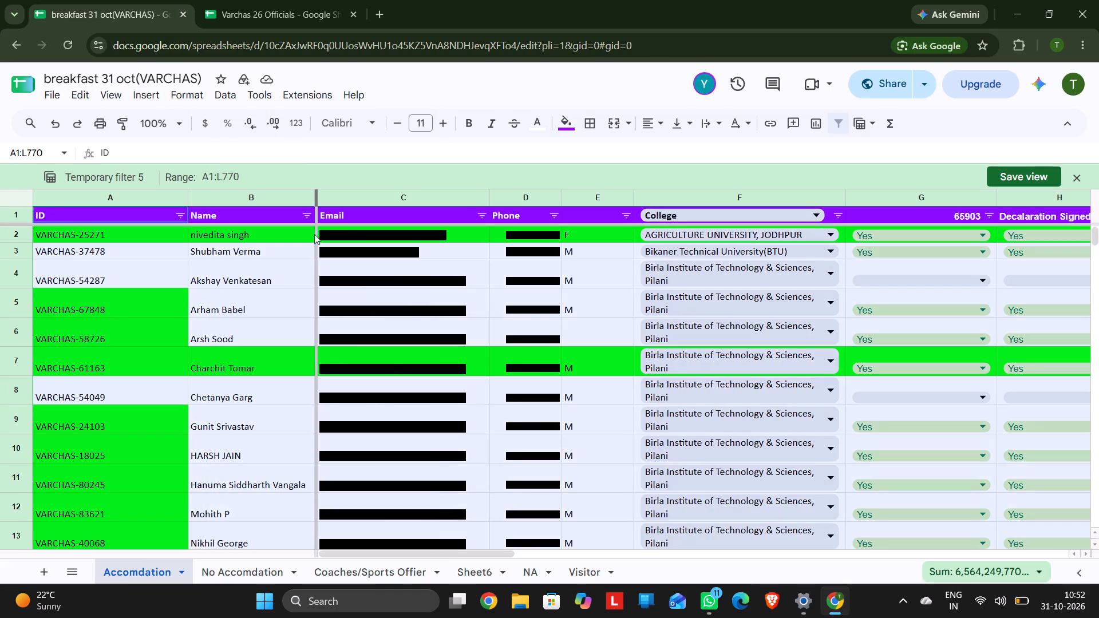
left_click(310, 213)
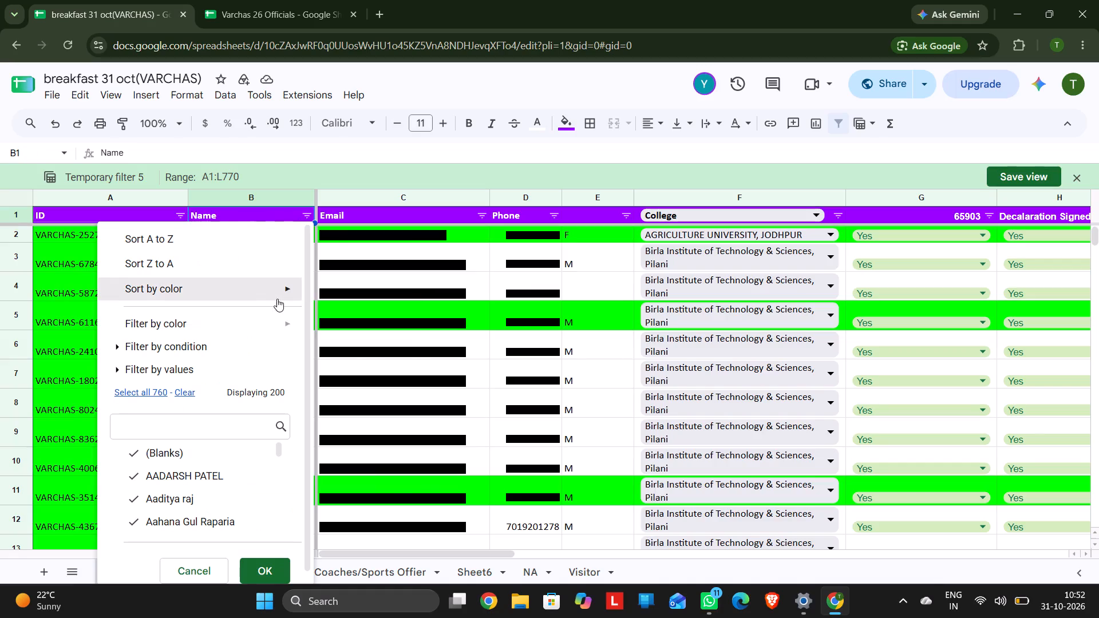
left_click(448, 303)
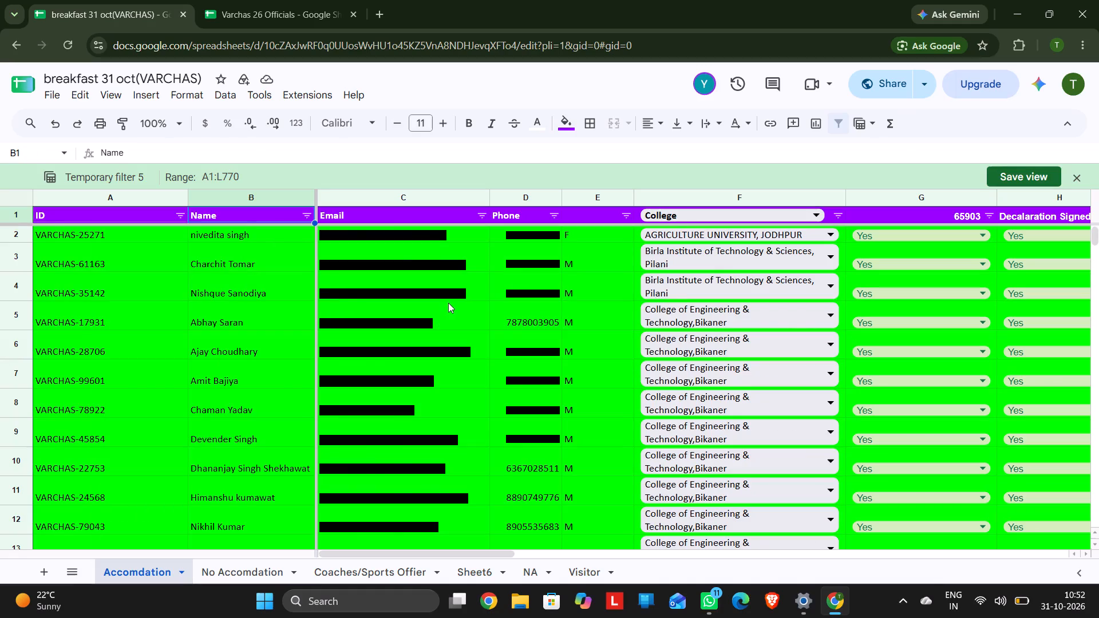
Look through the colour-sorted Accomdation rows to check where the fully green rows and the green-only ID cells end.
scroll(218, 455, "down", 6)
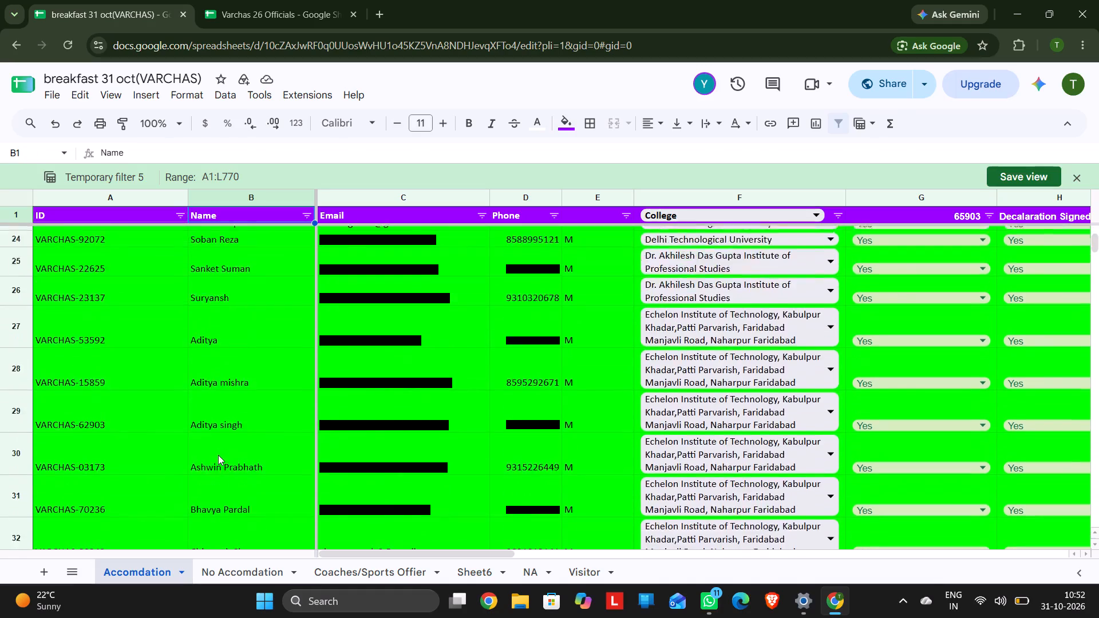
scroll(218, 455, "down", 14)
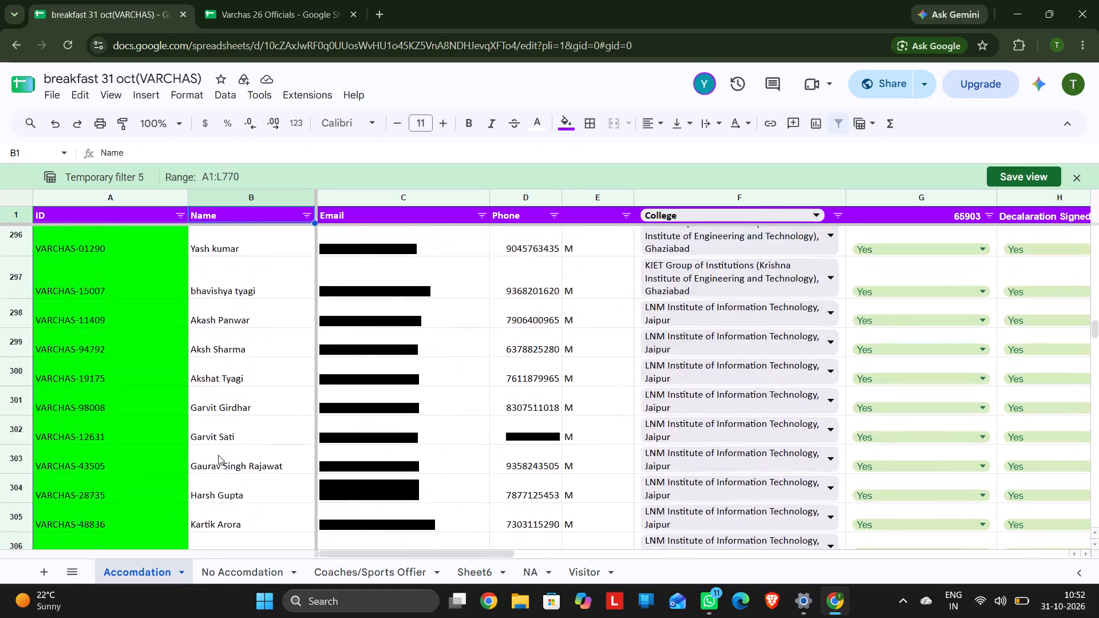
scroll(218, 455, "down", 5)
scroll(218, 455, "up", 1)
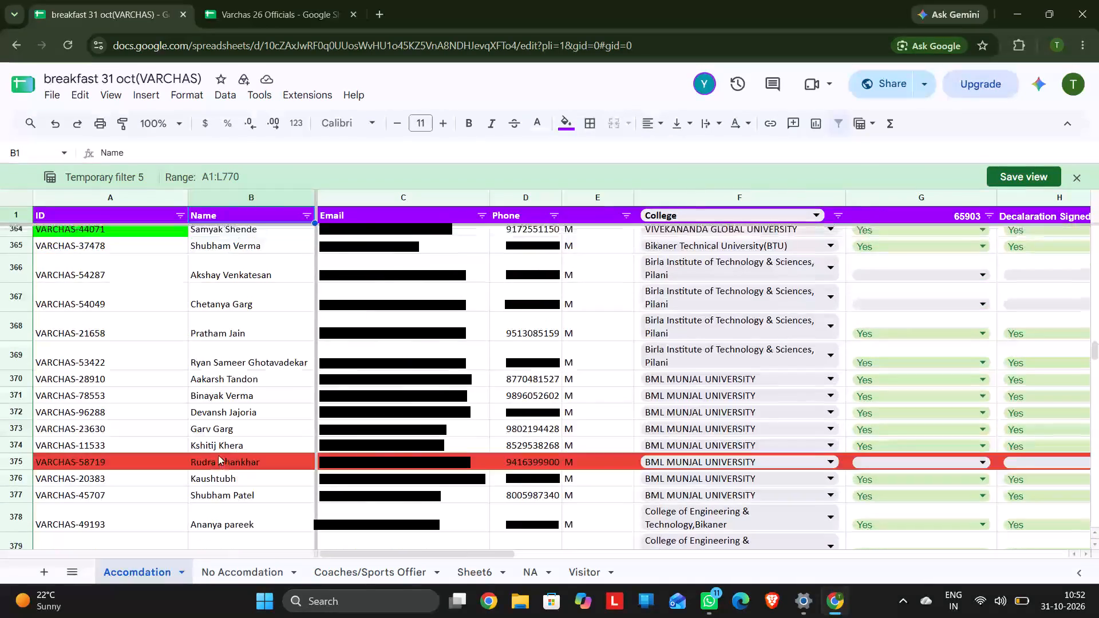
scroll(218, 455, "up", 1)
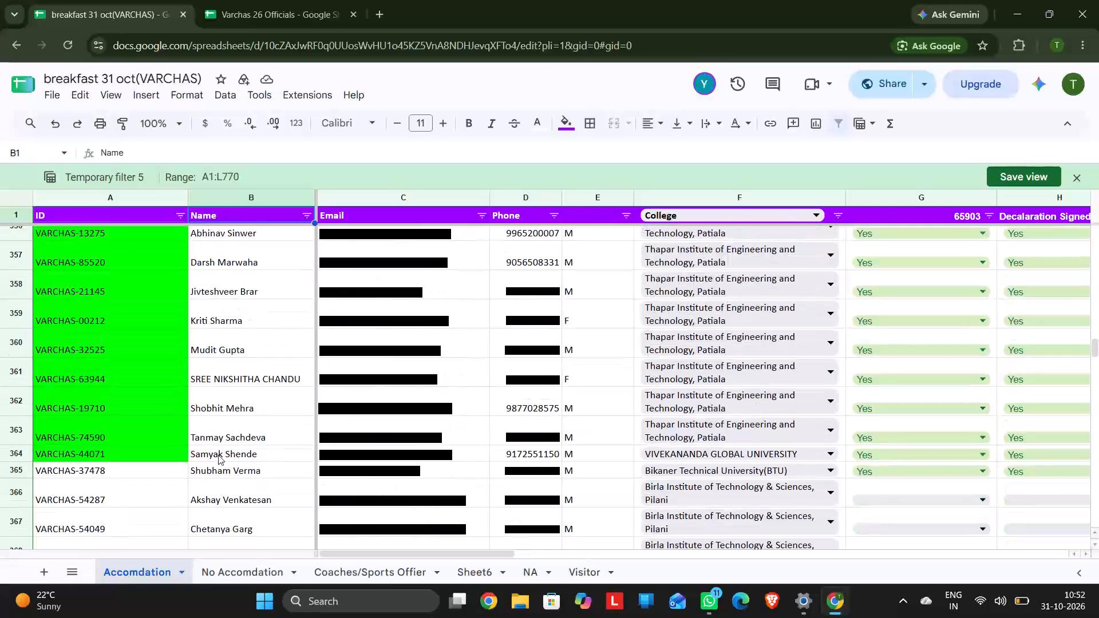
scroll(218, 455, "up", 3)
scroll(218, 455, "down", 3)
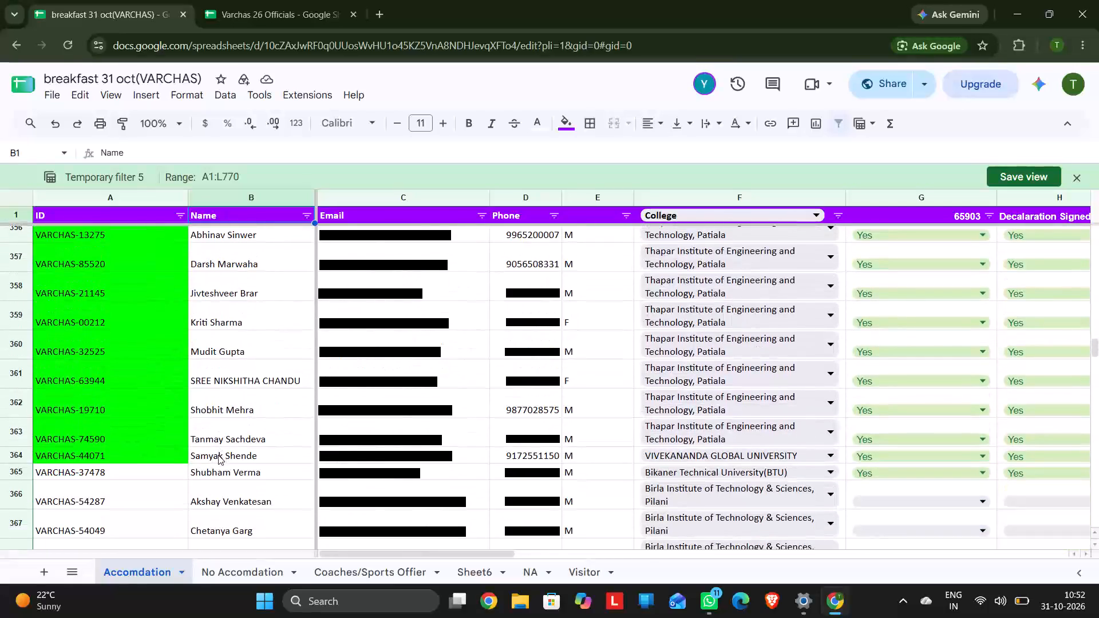
scroll(218, 455, "down", 4)
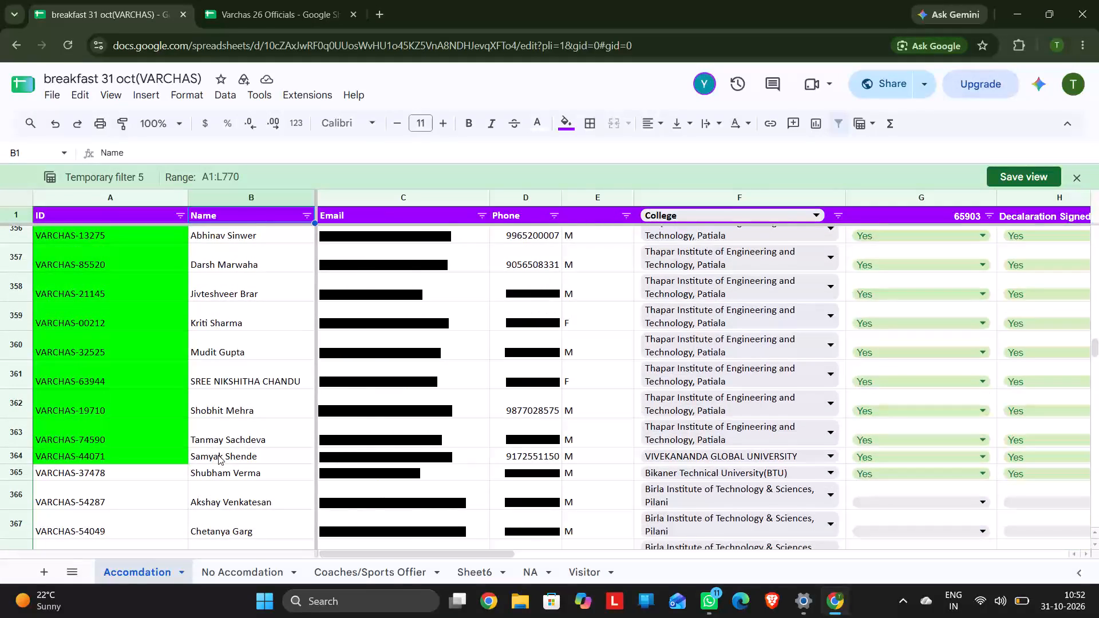
scroll(218, 455, "down", 9)
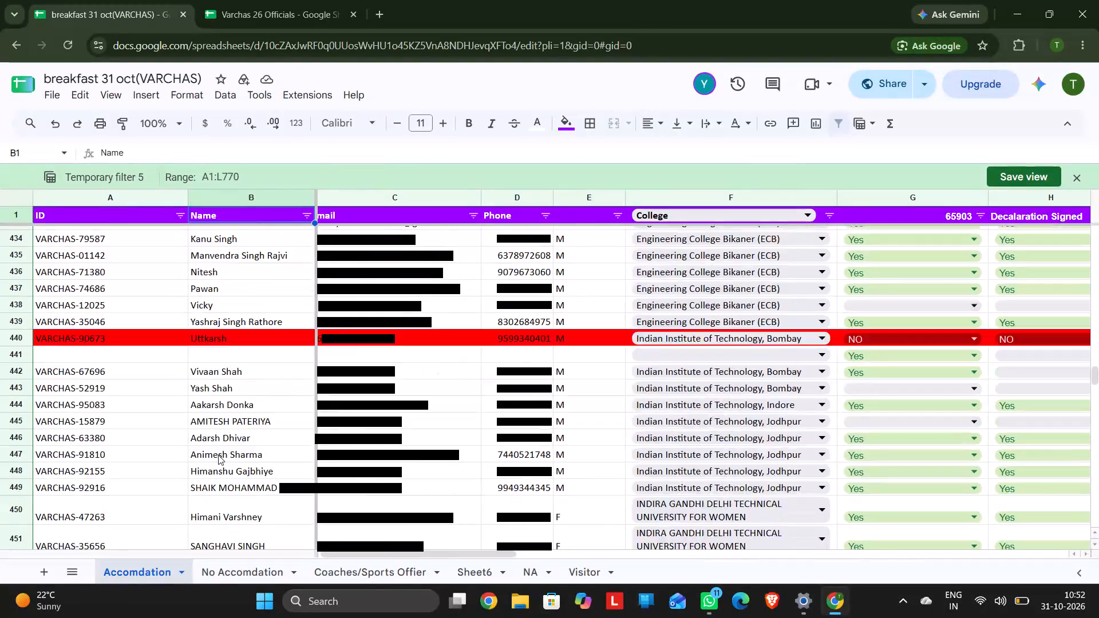
scroll(218, 455, "down", 4)
scroll(218, 455, "up", 16)
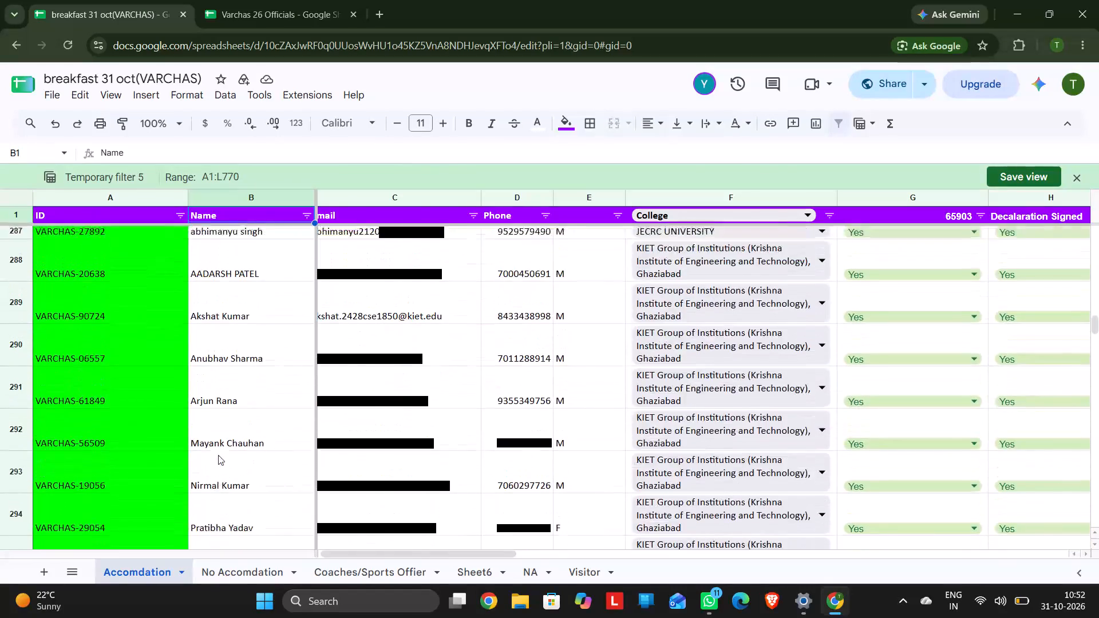
scroll(218, 455, "up", 13)
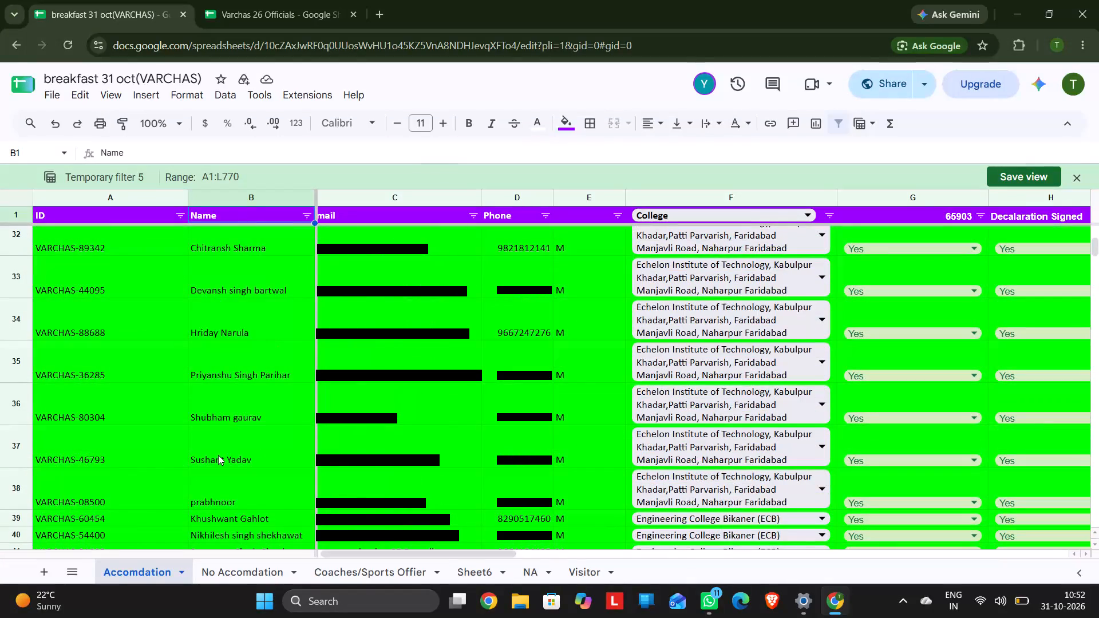
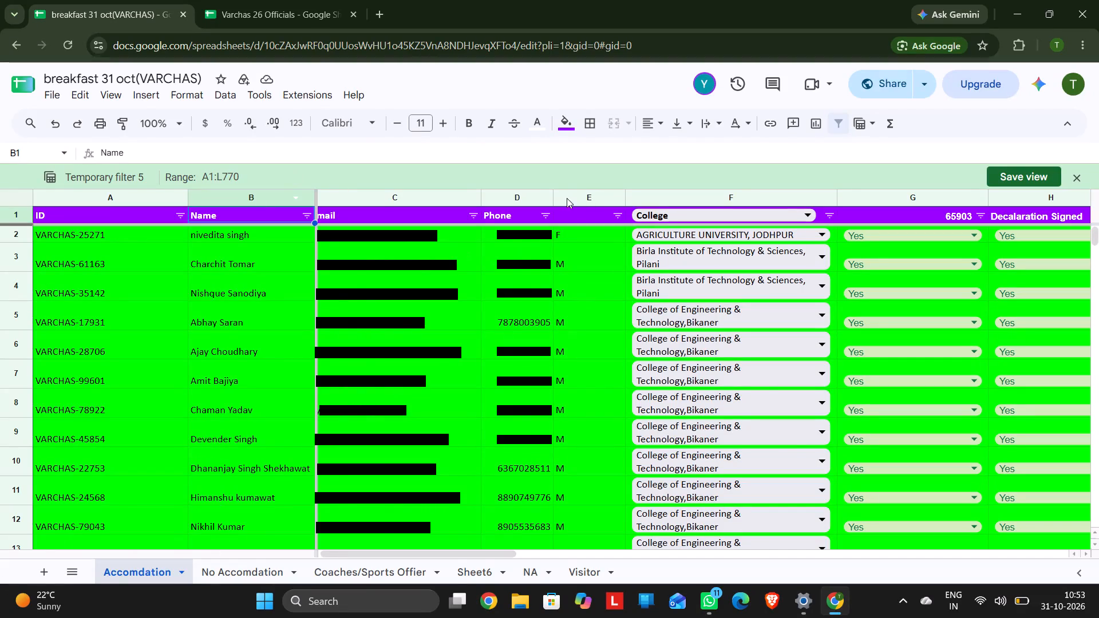
Close the temporary filter view of the Accomdation table without saving it.
left_click(1072, 181)
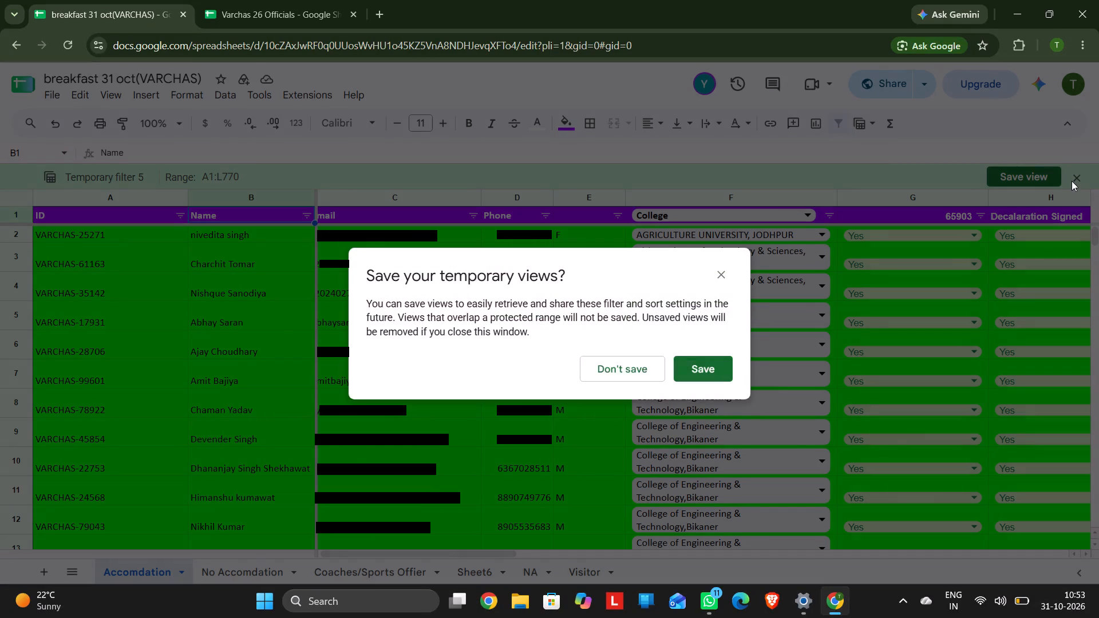
left_click(641, 373)
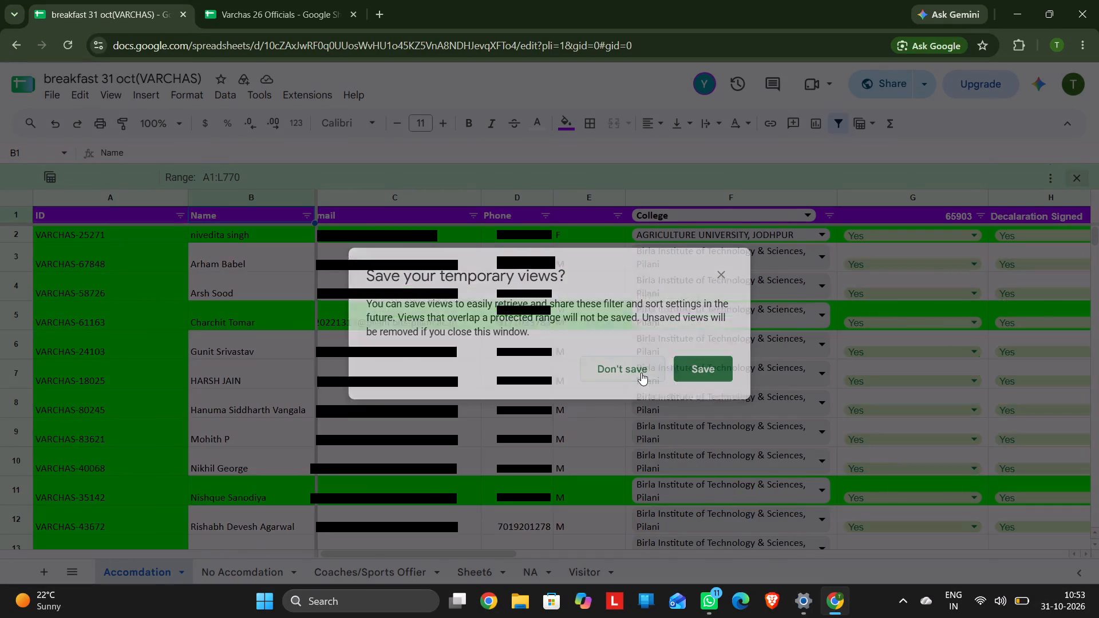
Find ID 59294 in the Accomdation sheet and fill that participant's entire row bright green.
key("ctrl+f")
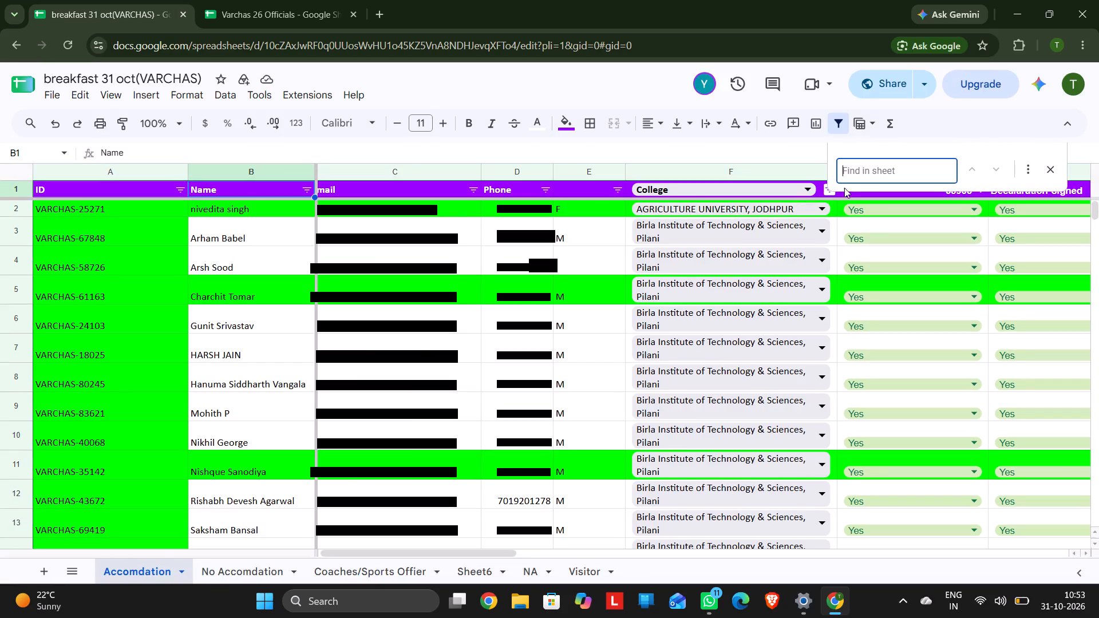
left_click(870, 171)
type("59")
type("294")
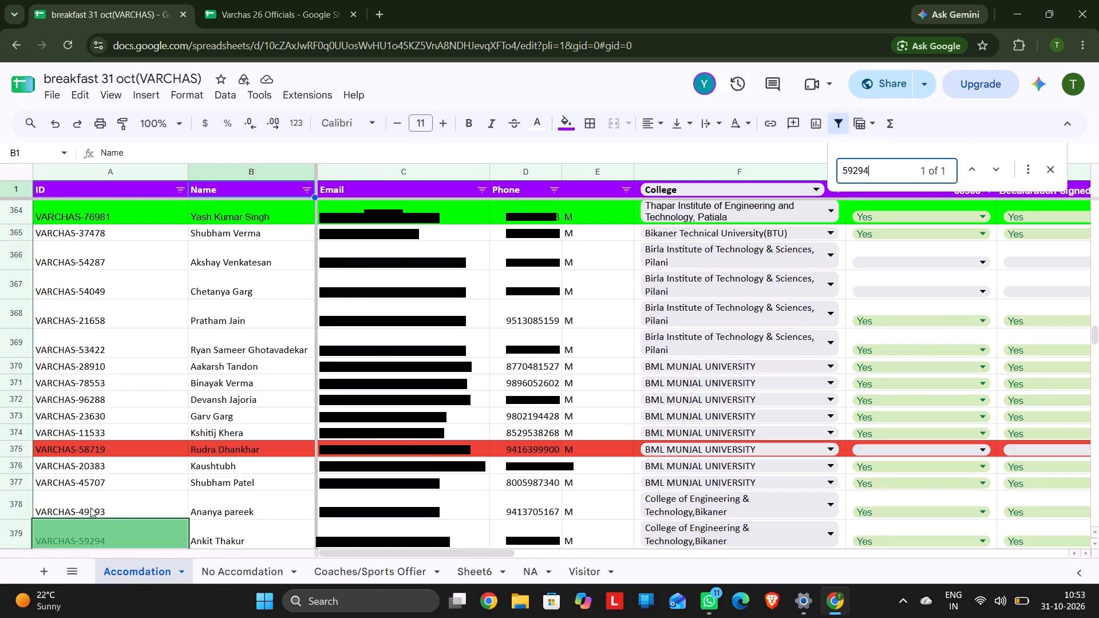
left_click(21, 526)
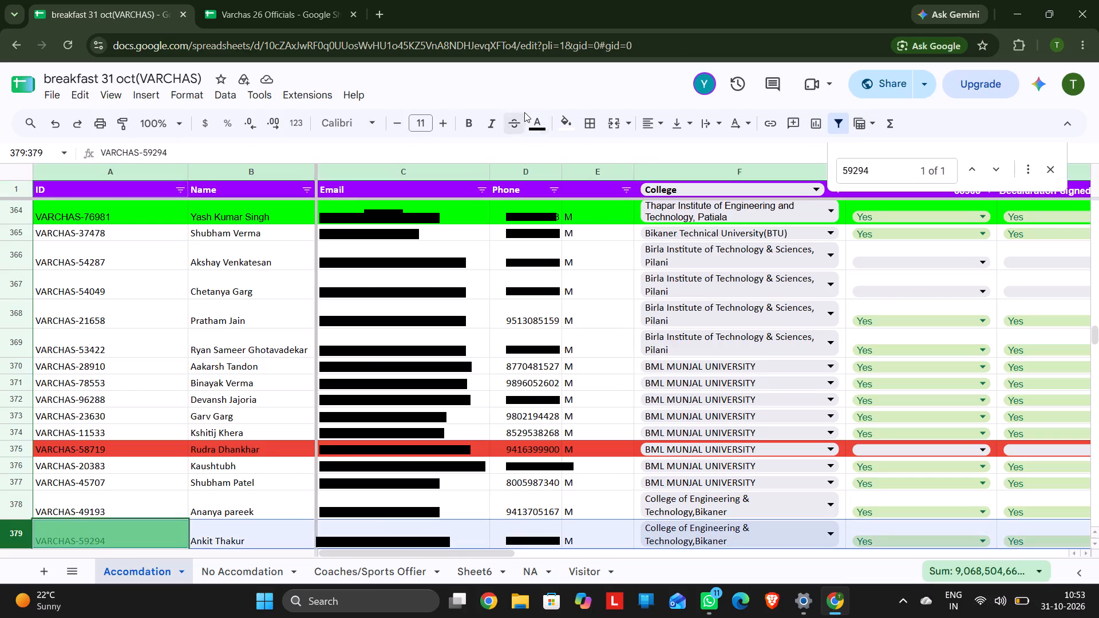
left_click(567, 122)
left_click(631, 185)
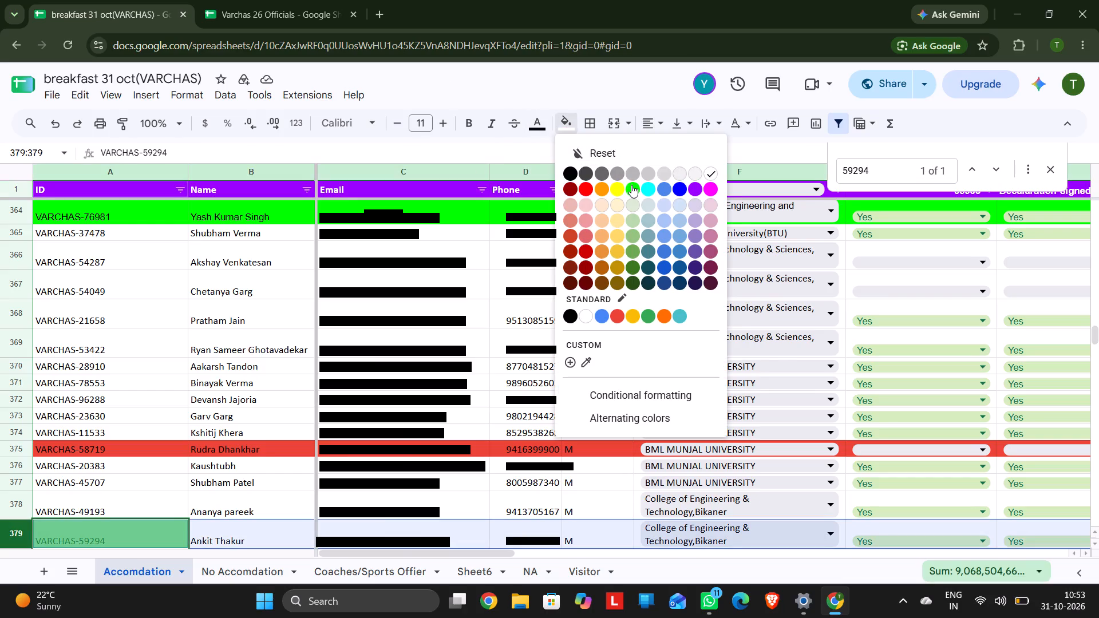
double_click(890, 174)
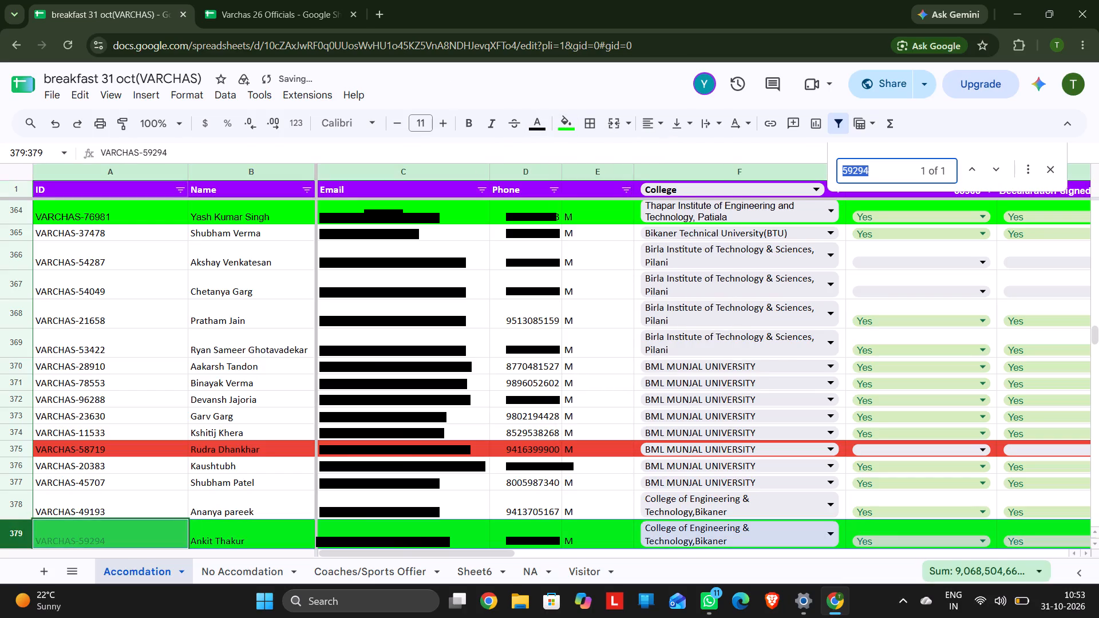
key("BackSpace")
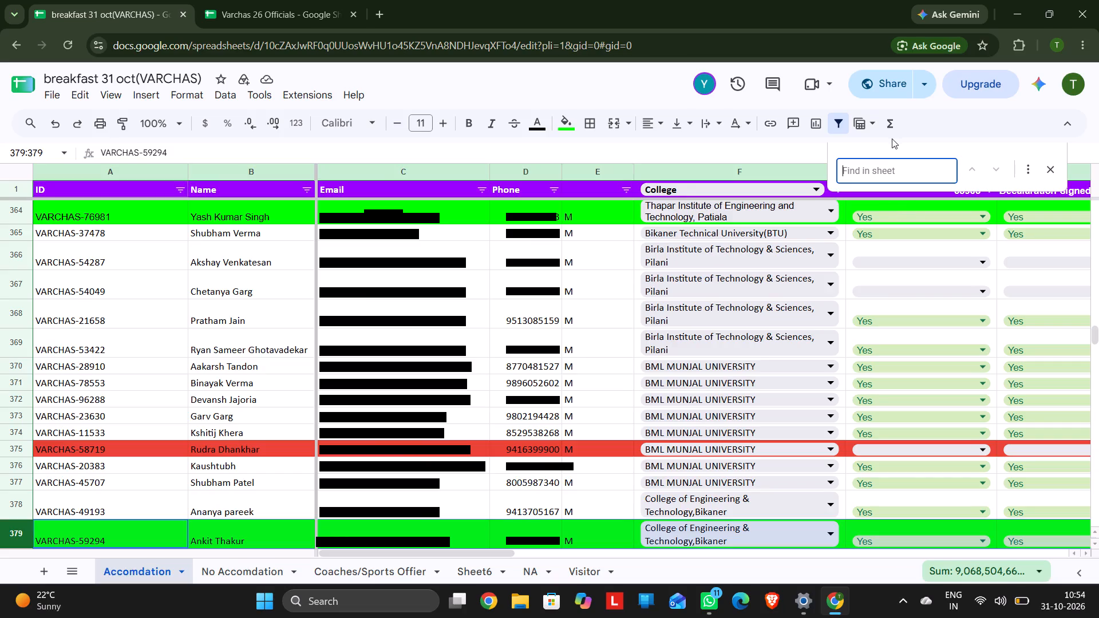
left_click(881, 164)
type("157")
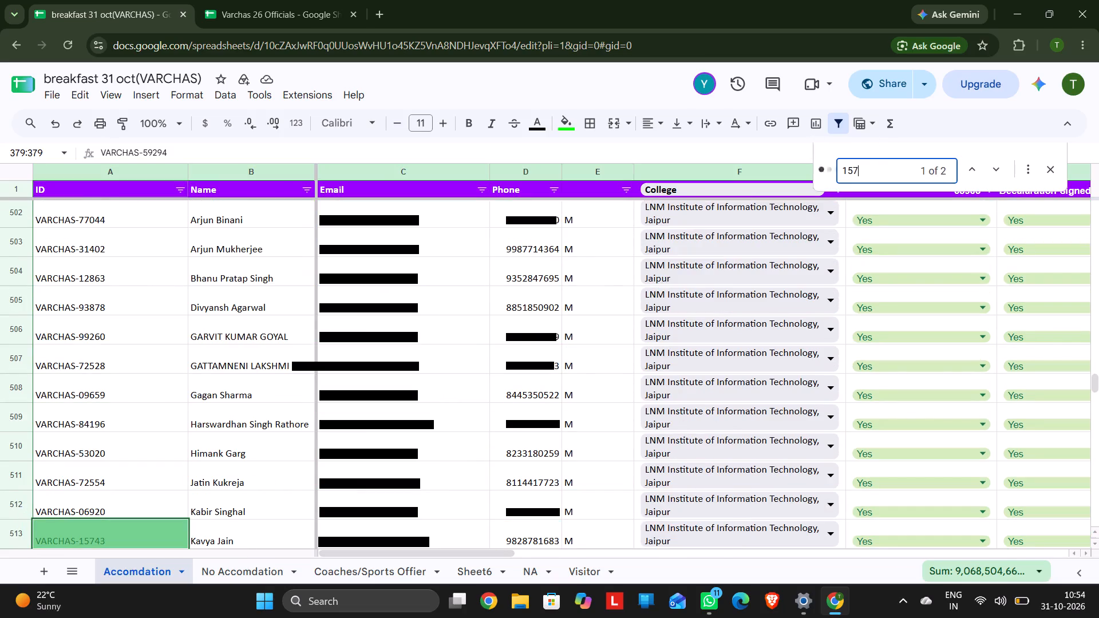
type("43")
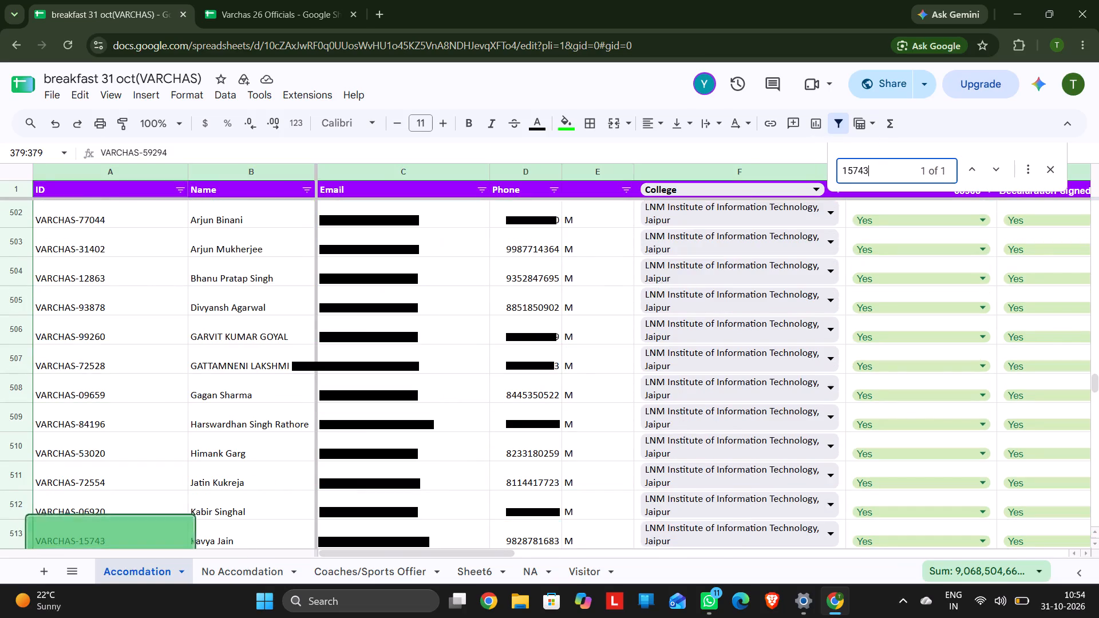
left_click(26, 539)
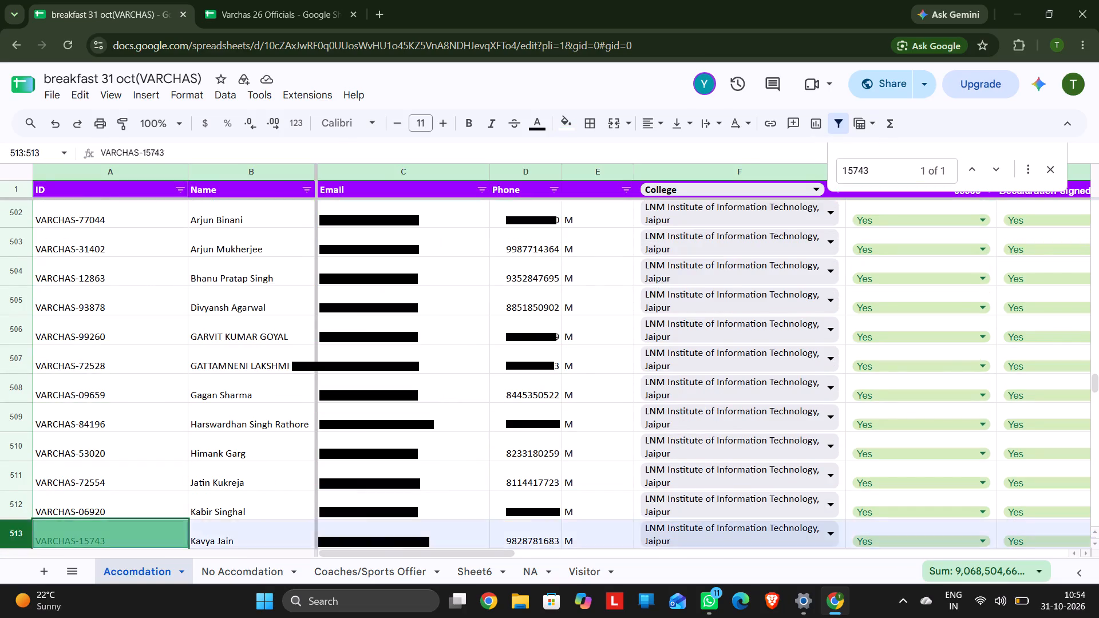
left_click(563, 132)
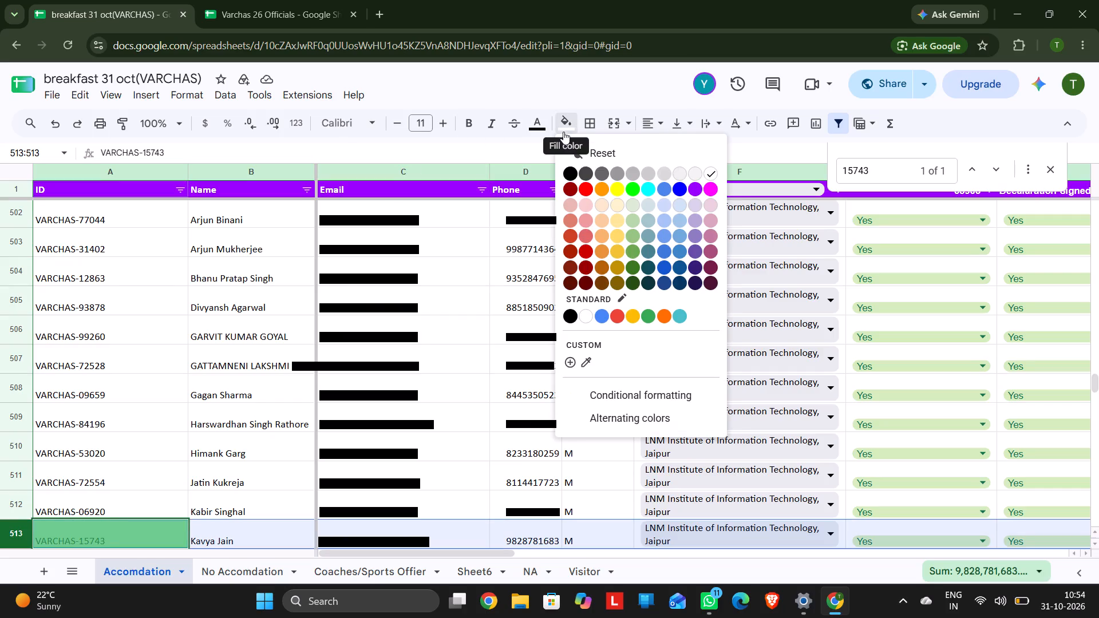
left_click(633, 189)
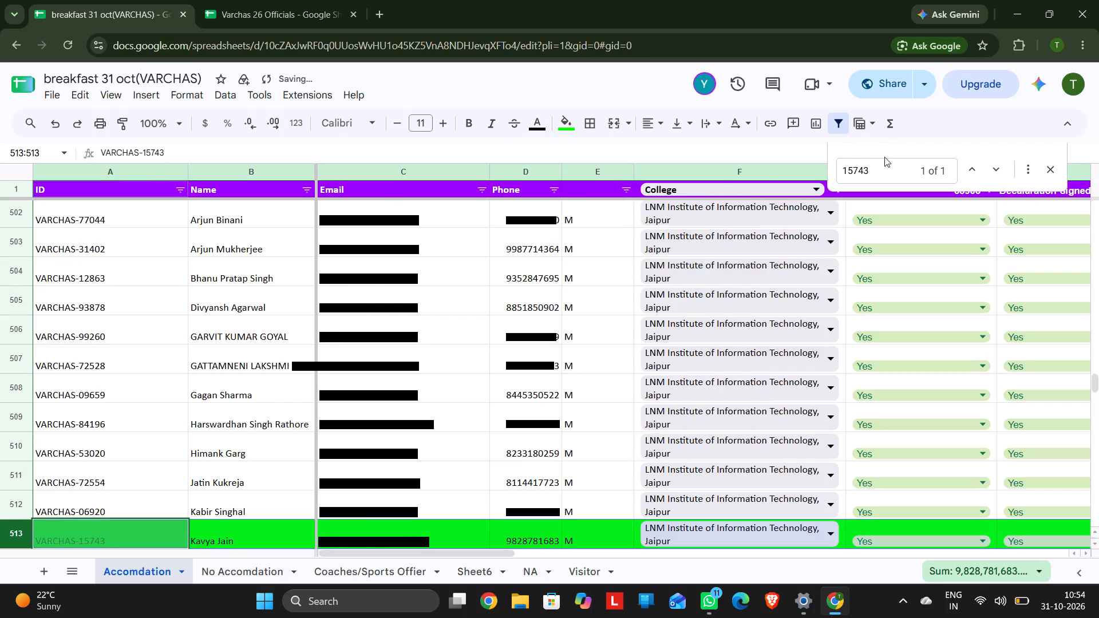
triple_click(888, 169)
key("BackSpace")
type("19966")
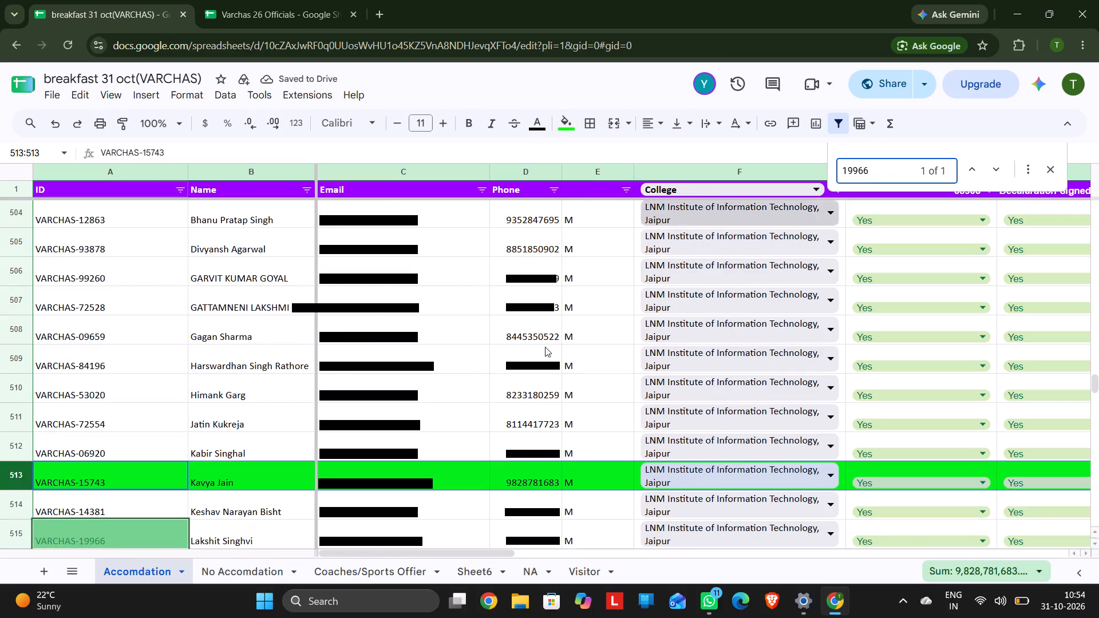
left_click(16, 537)
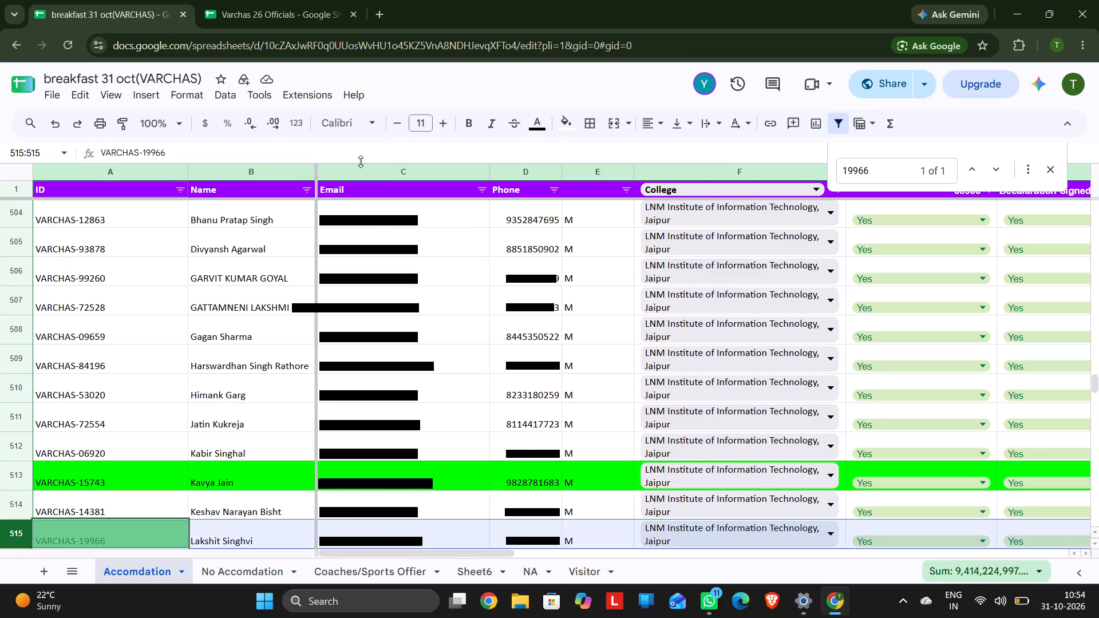
left_click(567, 117)
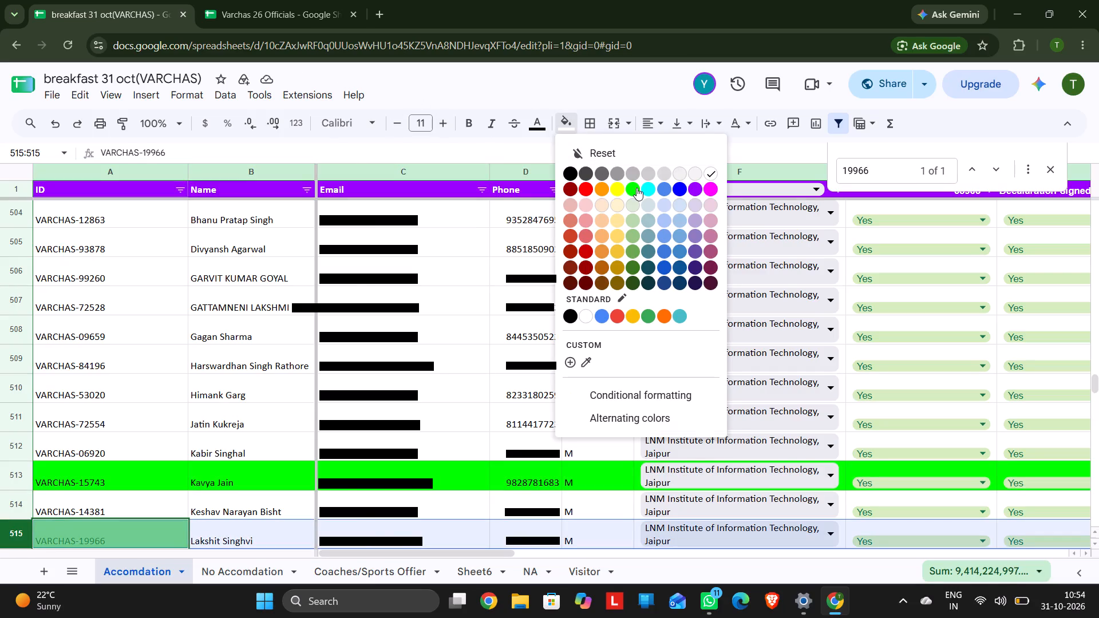
left_click(637, 188)
Clear the previous ID from the sheet search, ready for another participant lookup.
double_click(887, 169)
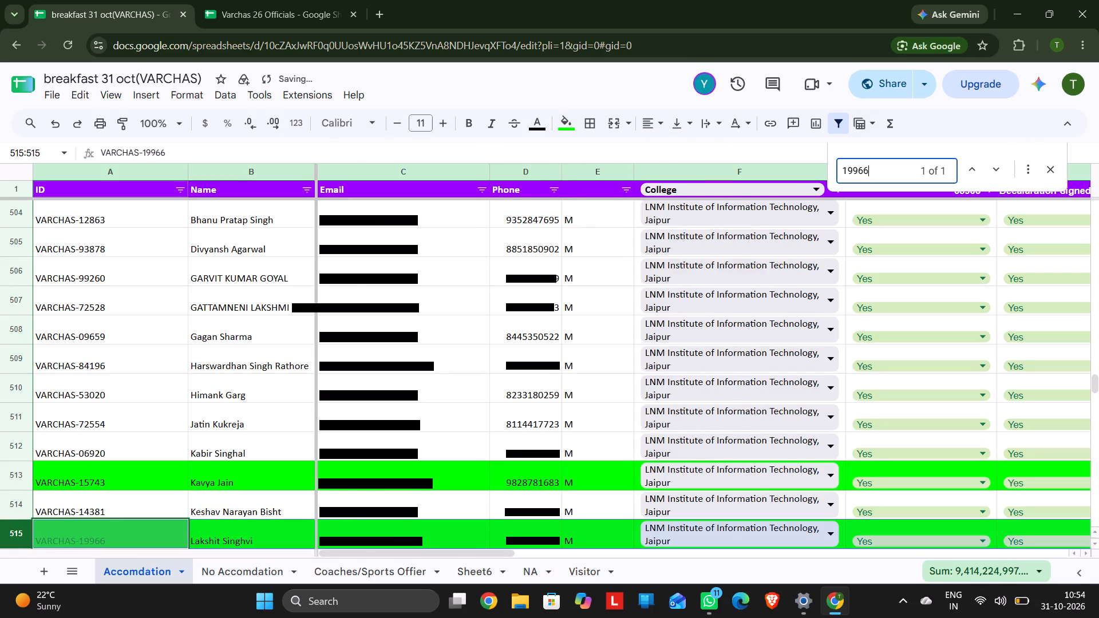
key("BackSpace")
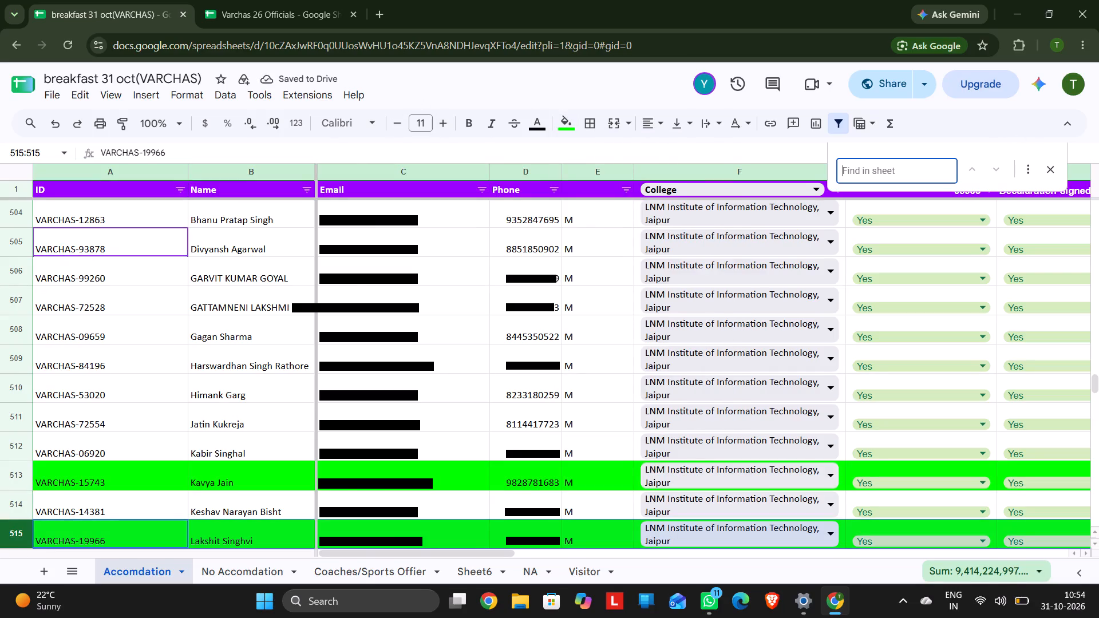
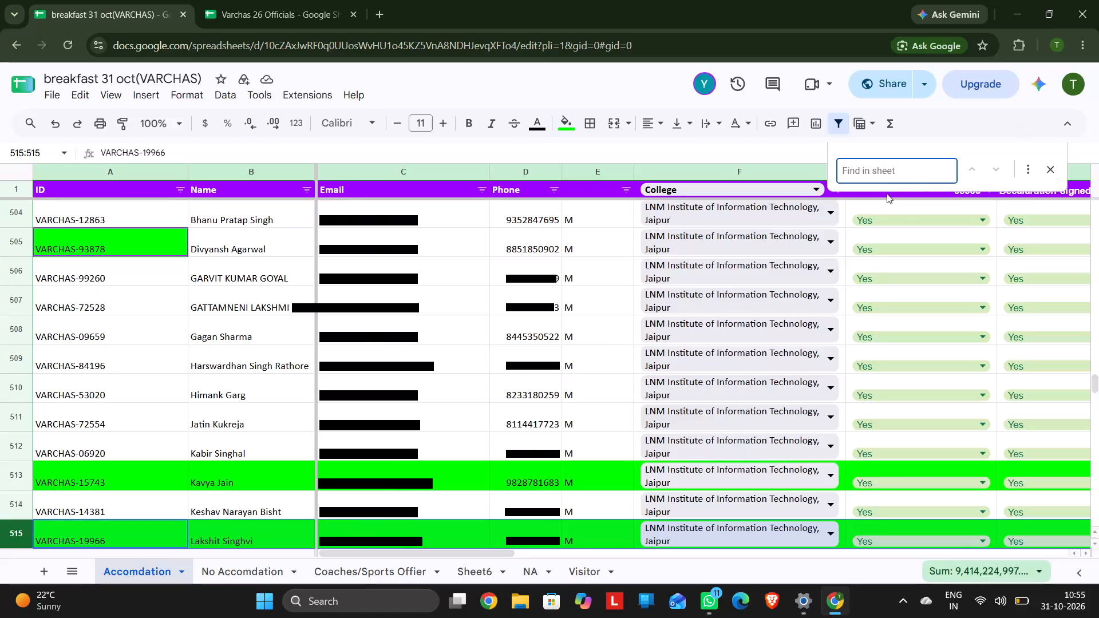
left_click(896, 164)
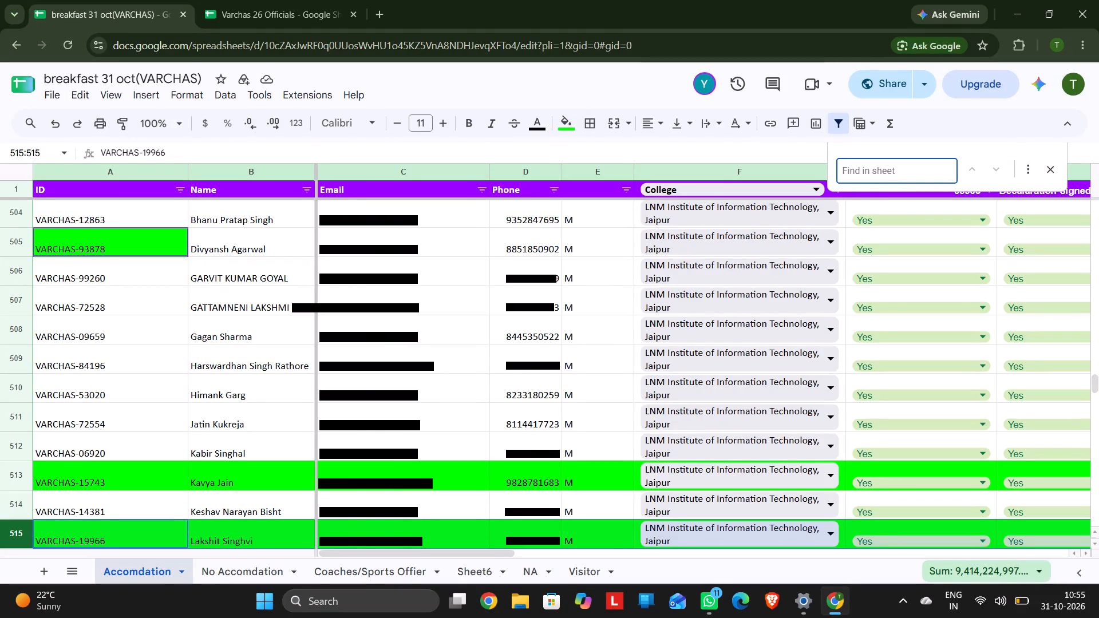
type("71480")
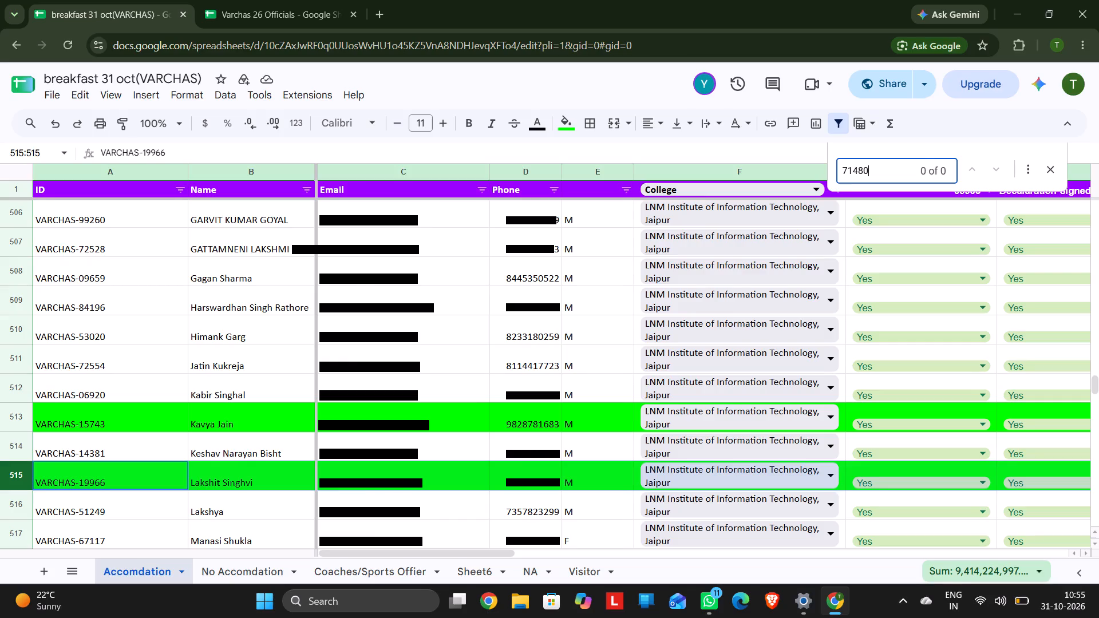
left_click(860, 170)
key("3")
key("BackSpace")
key("BackSpace")
key("3")
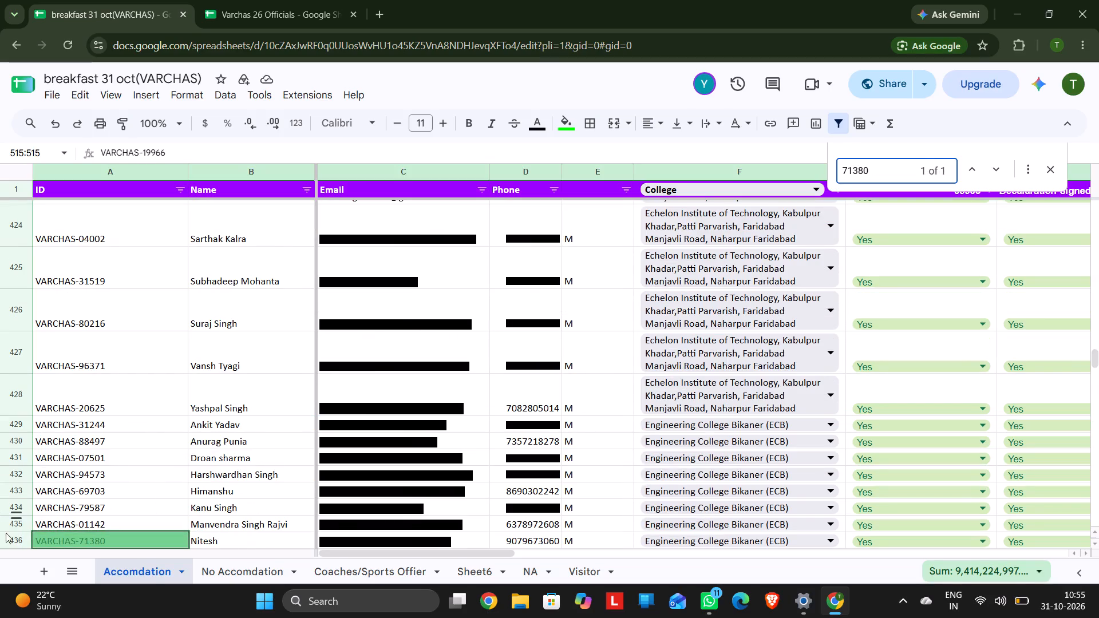
left_click(16, 540)
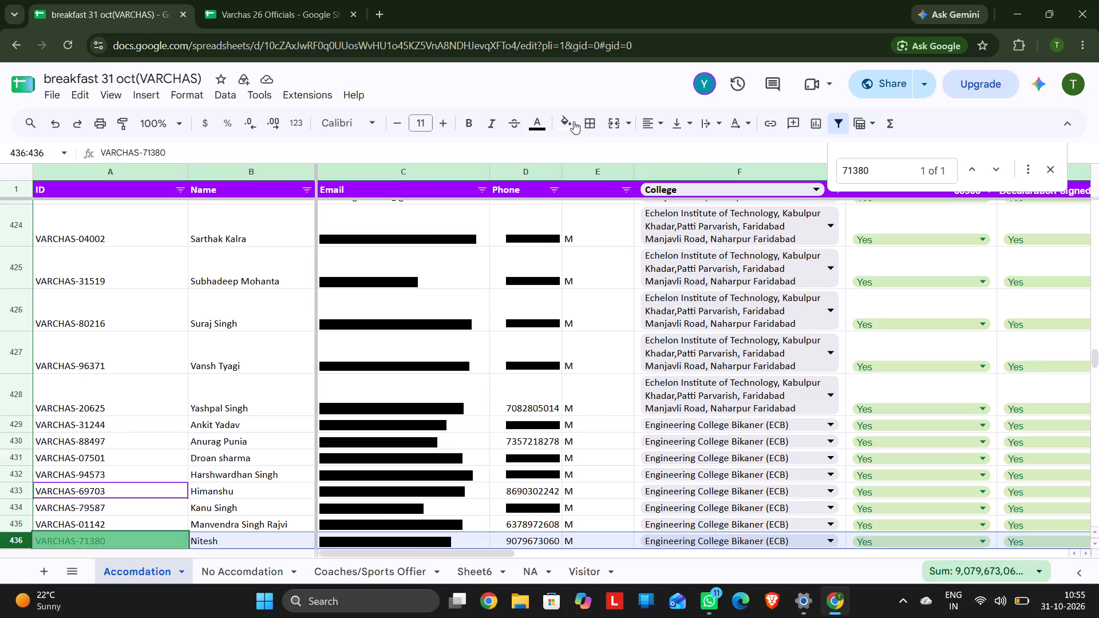
left_click(574, 121)
left_click(632, 189)
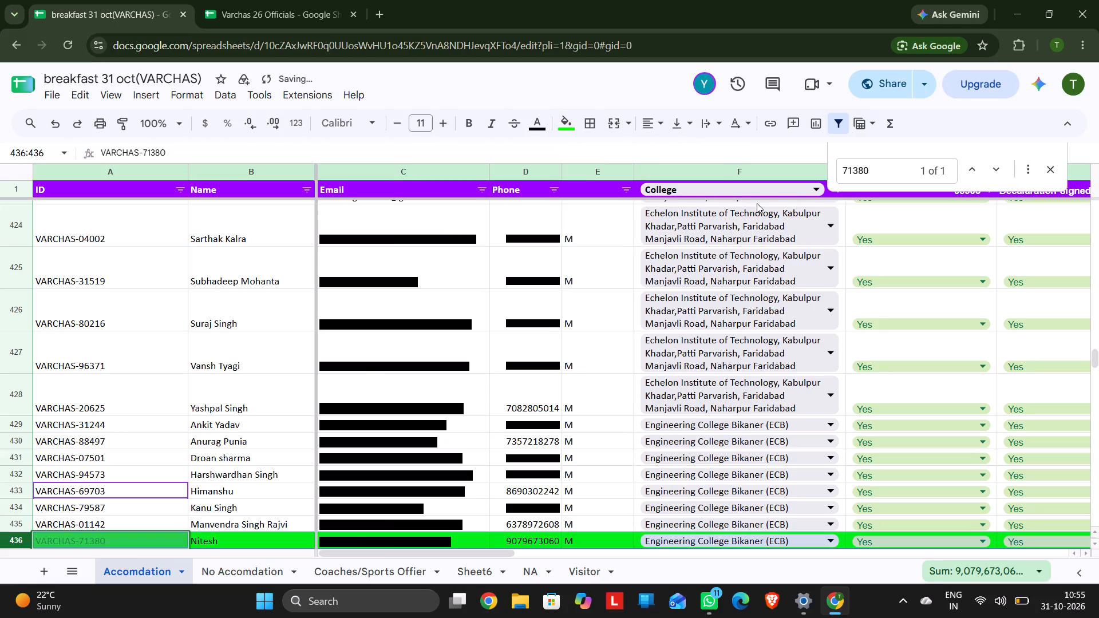
double_click(884, 169)
key("BackSpace")
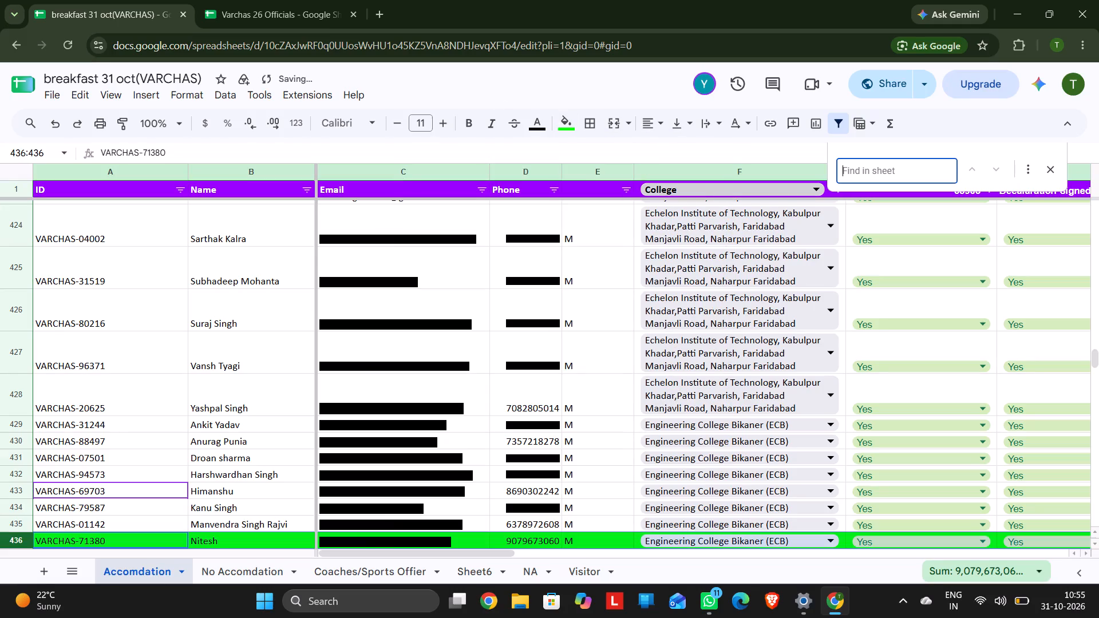
left_click(884, 169)
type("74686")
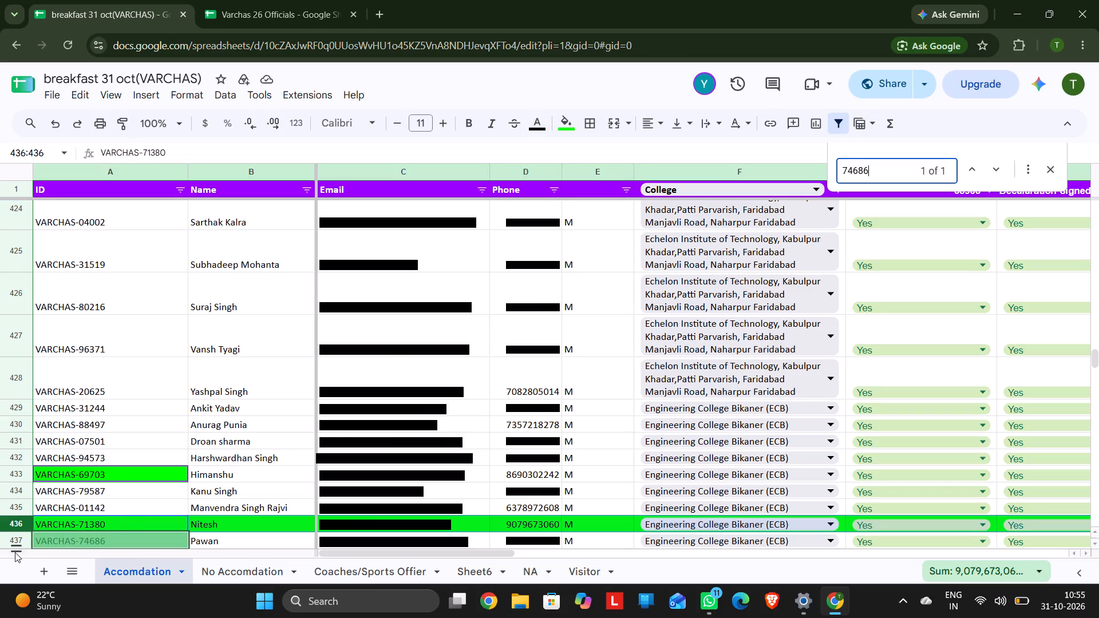
left_click_drag(25, 540, 338, 378)
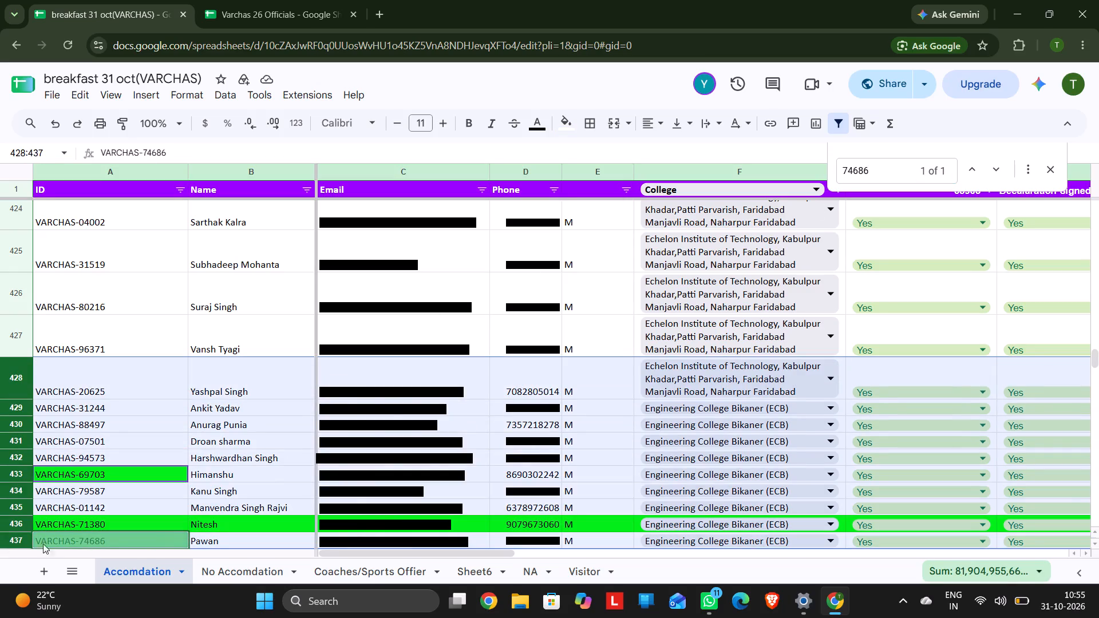
left_click(21, 545)
left_click(148, 349)
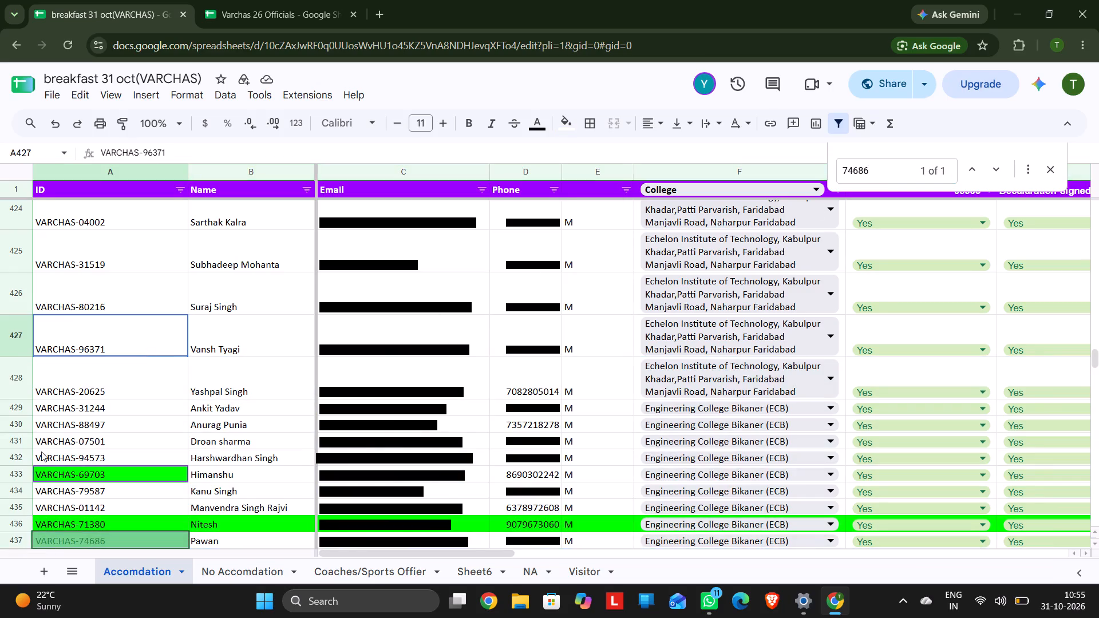
left_click(27, 541)
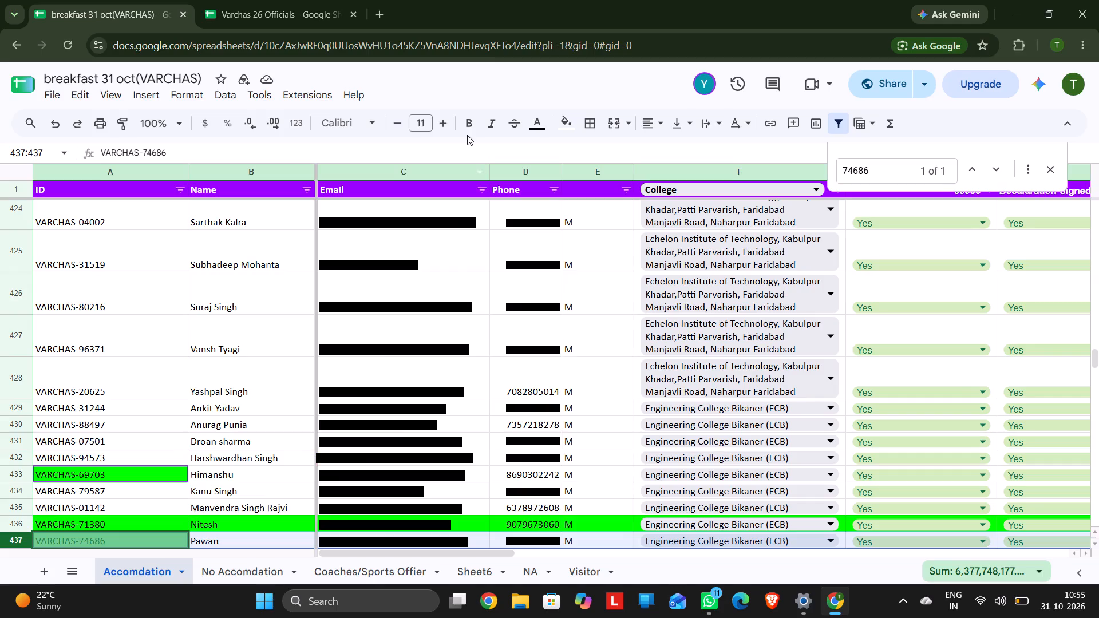
left_click_drag(568, 110, 567, 117)
left_click(567, 117)
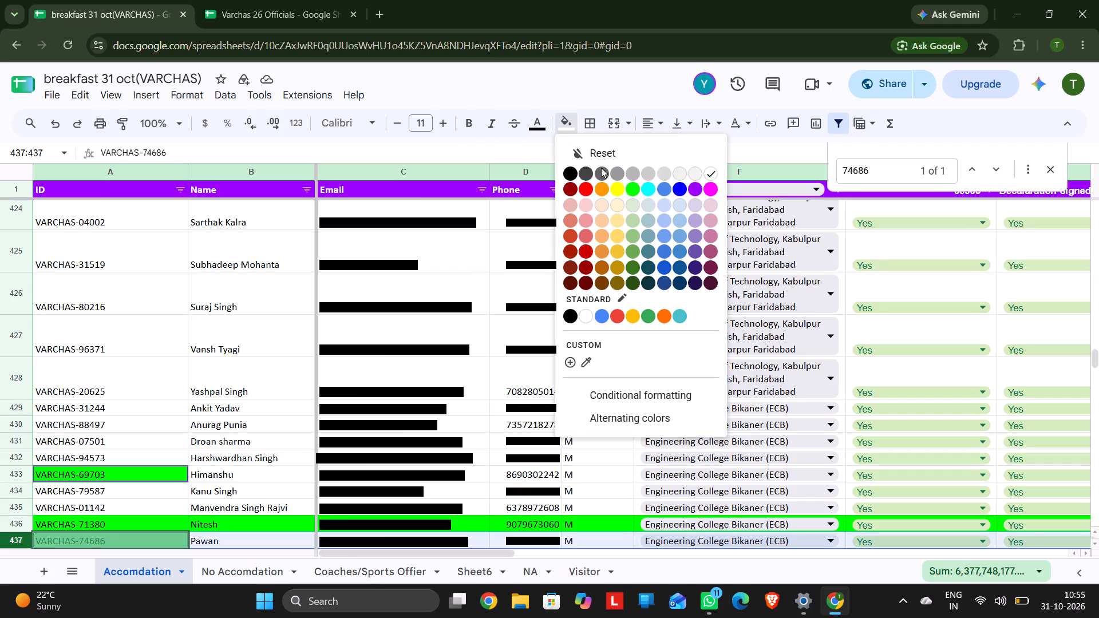
left_click(632, 188)
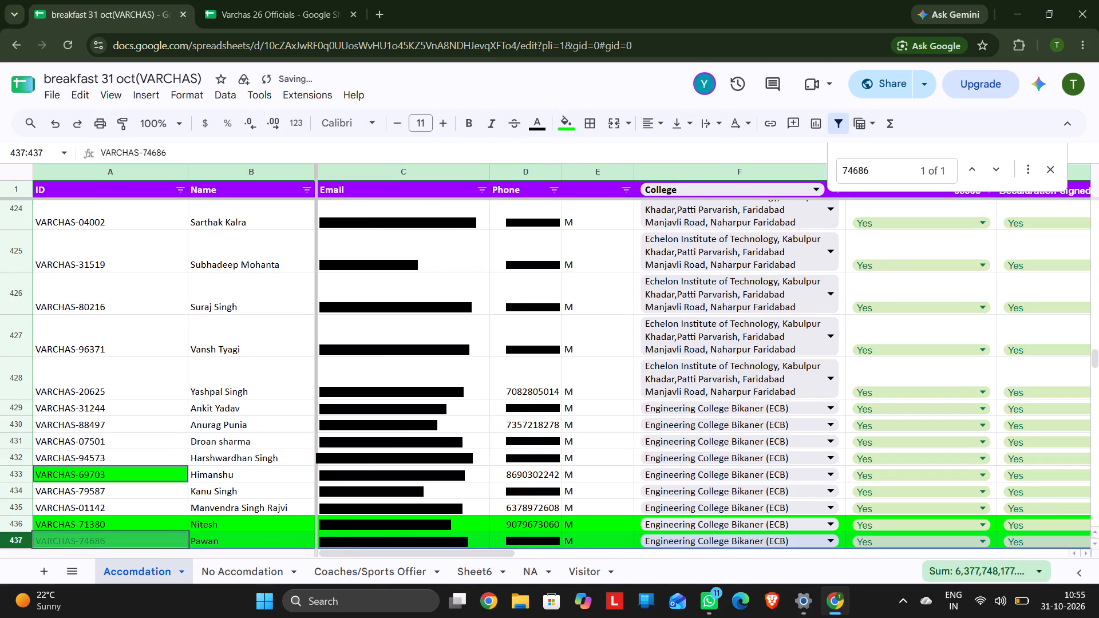
double_click(877, 168)
key("BackSpace")
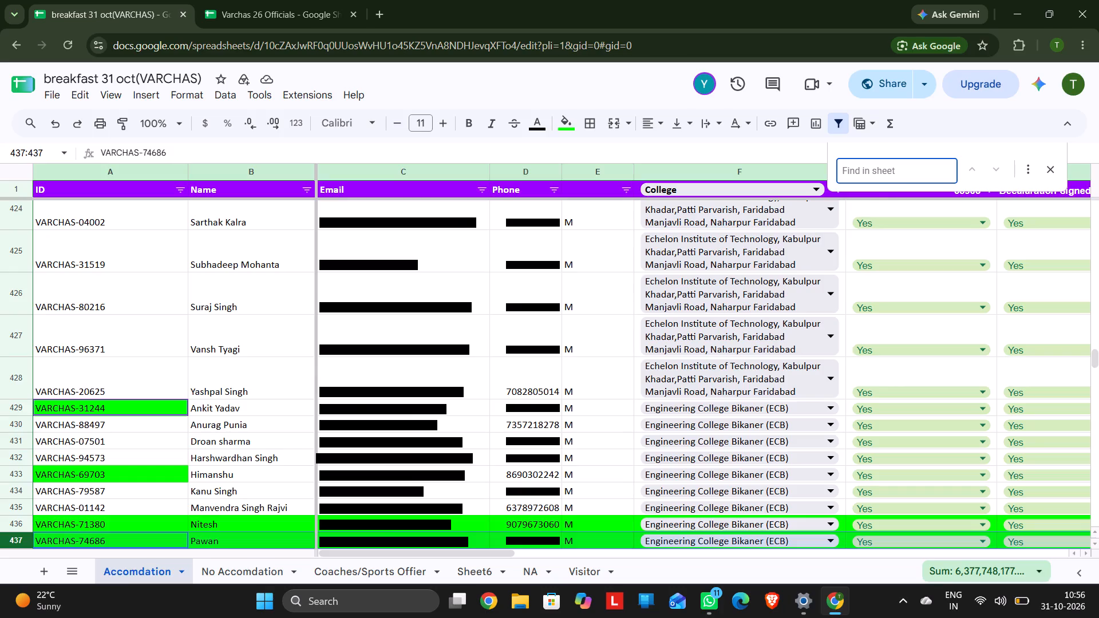
left_click(891, 173)
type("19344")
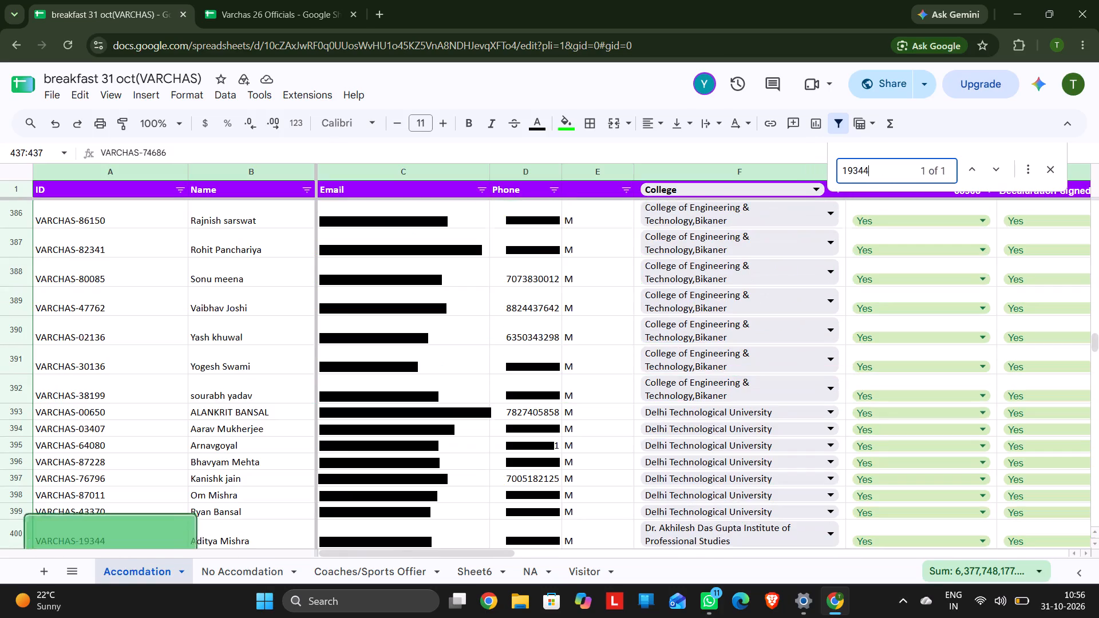
left_click(18, 533)
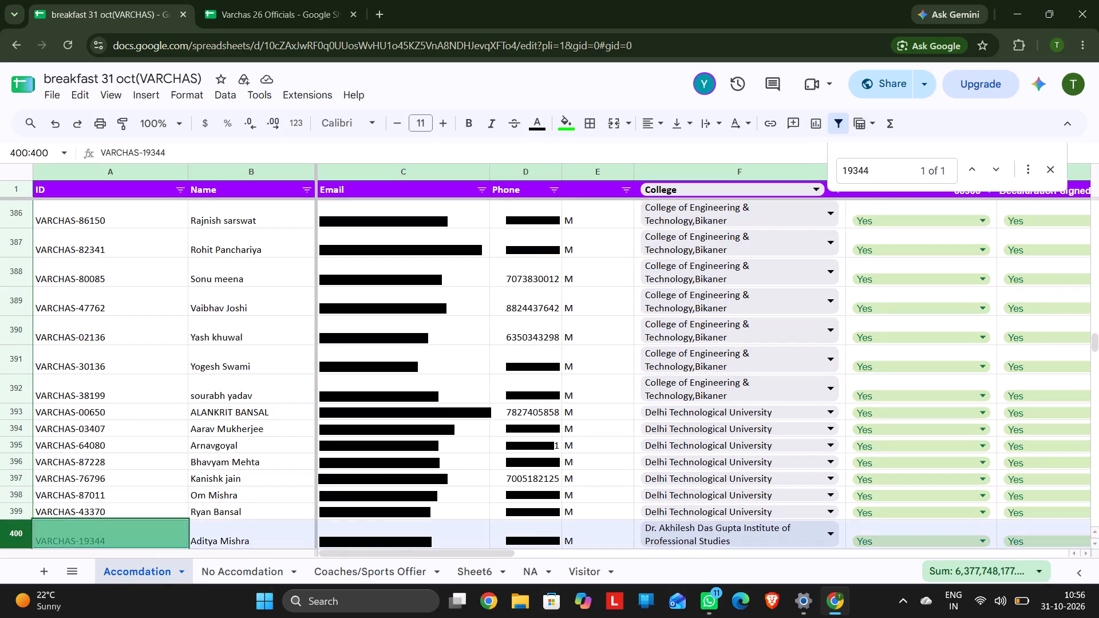
left_click(567, 121)
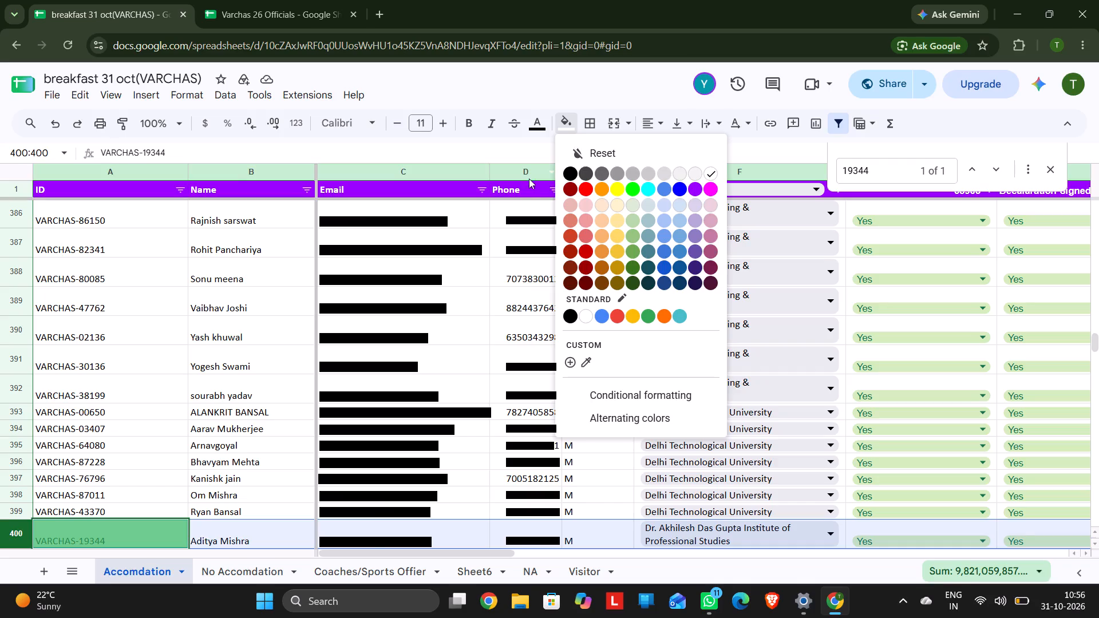
left_click(634, 185)
double_click(879, 176)
key("BackSpace")
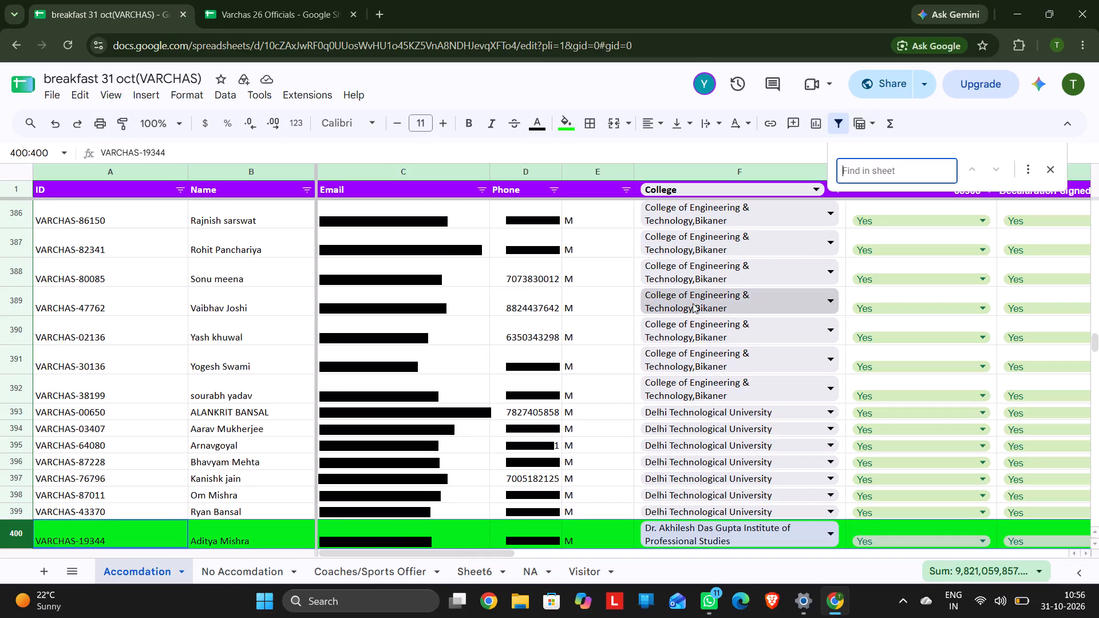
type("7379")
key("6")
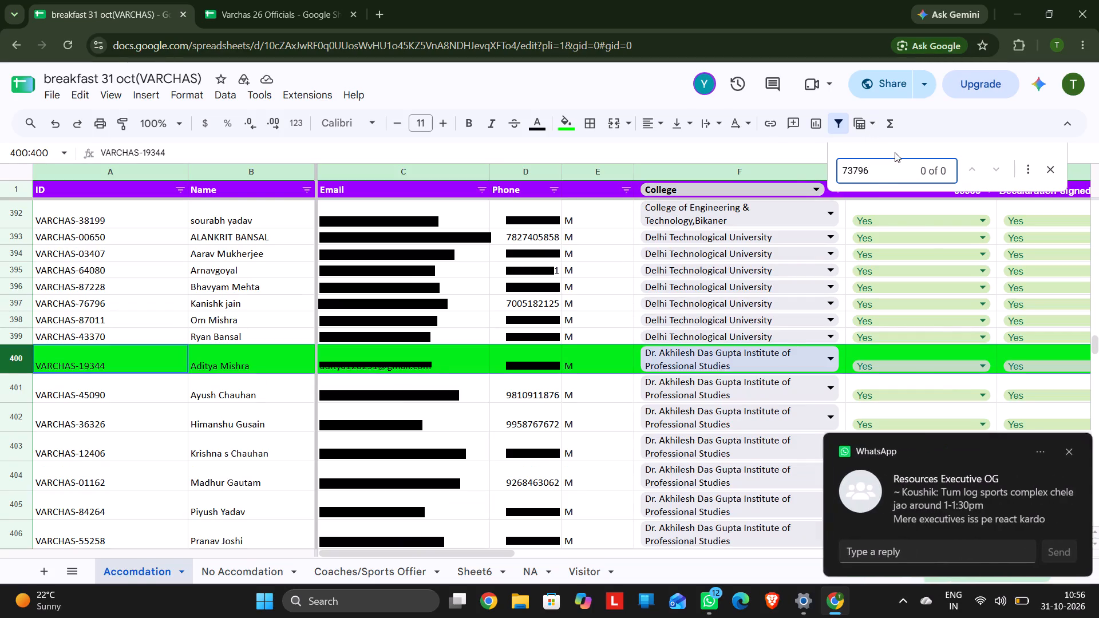
left_click(852, 169)
key("BackSpace")
key("6")
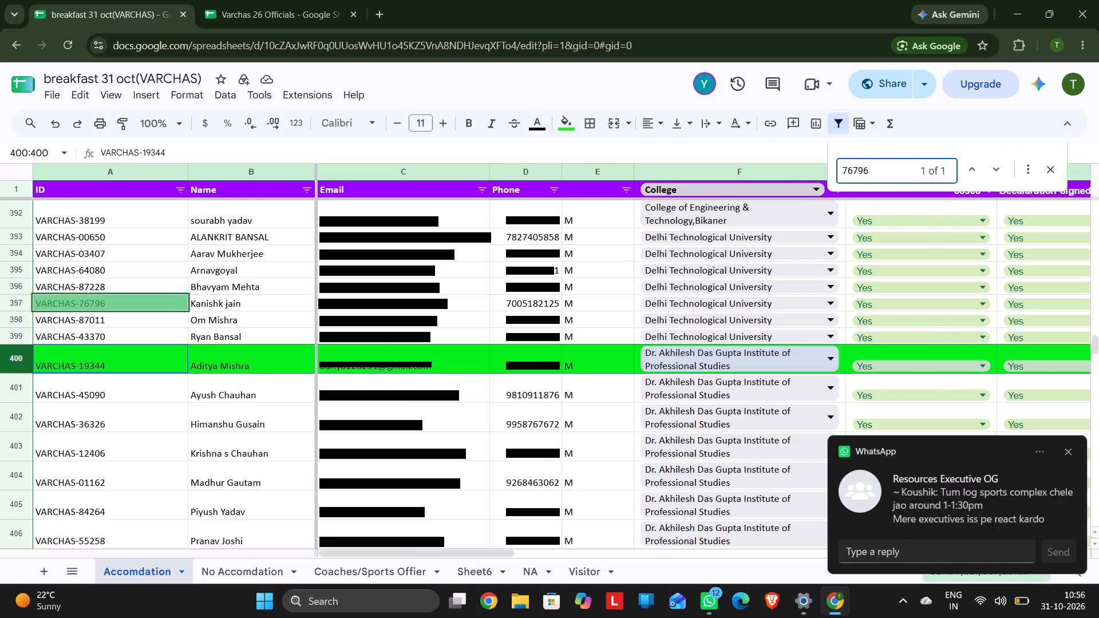
left_click(886, 167)
key("Return")
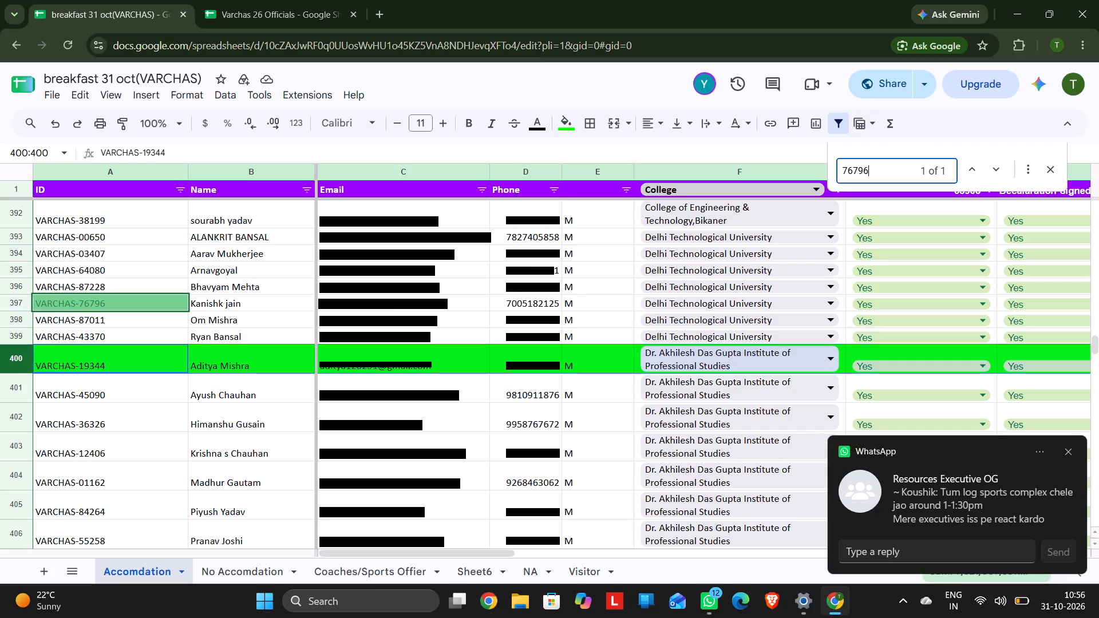
left_click(5, 299)
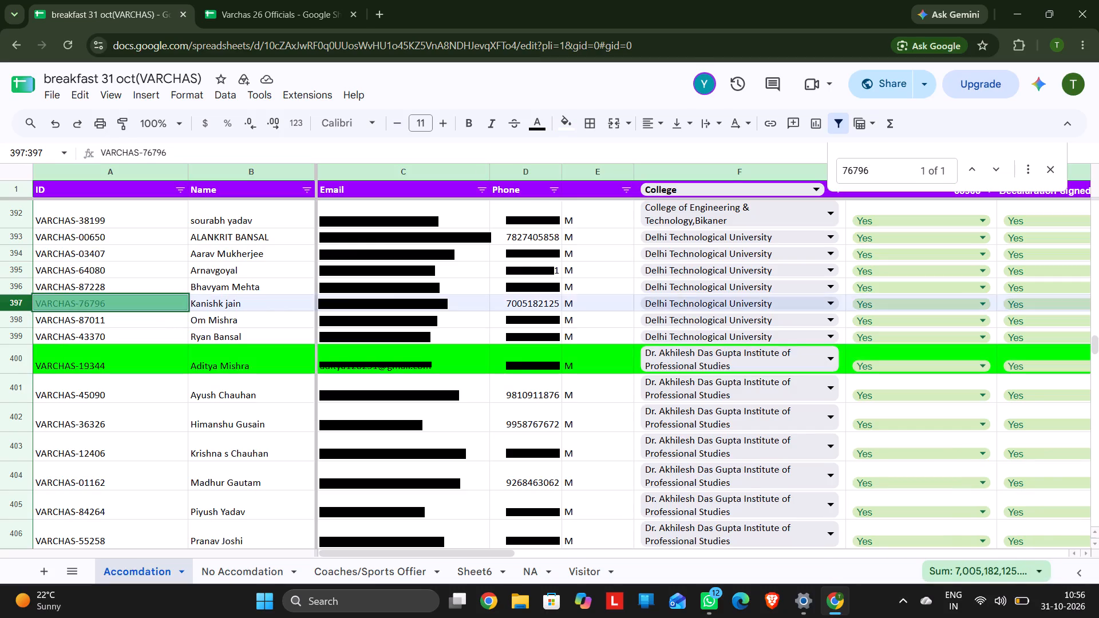
left_click(553, 122)
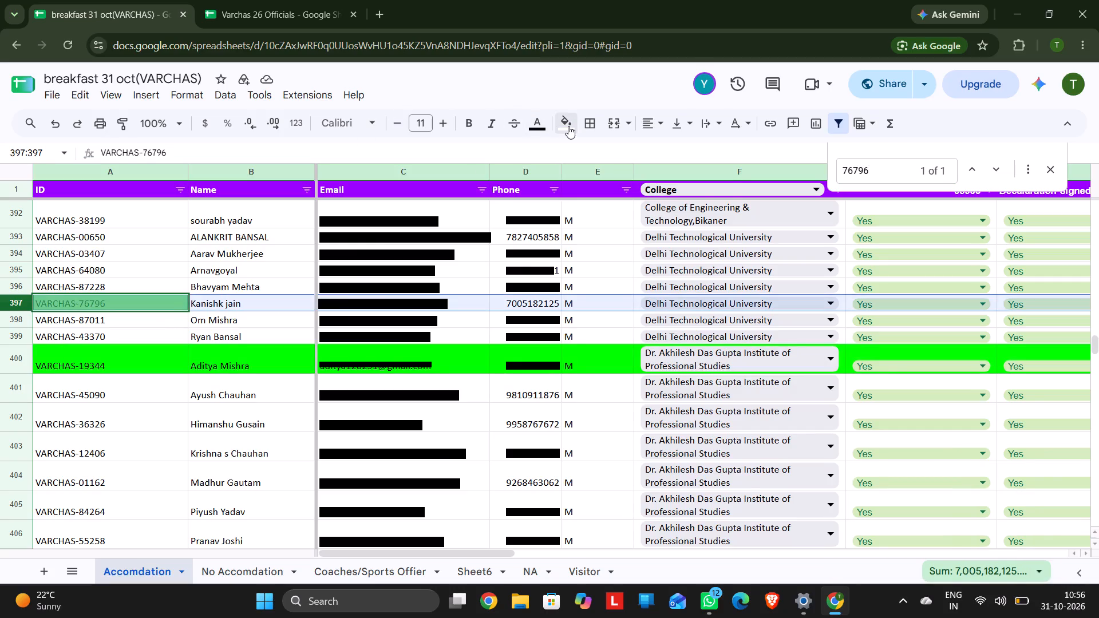
left_click(568, 126)
left_click(630, 188)
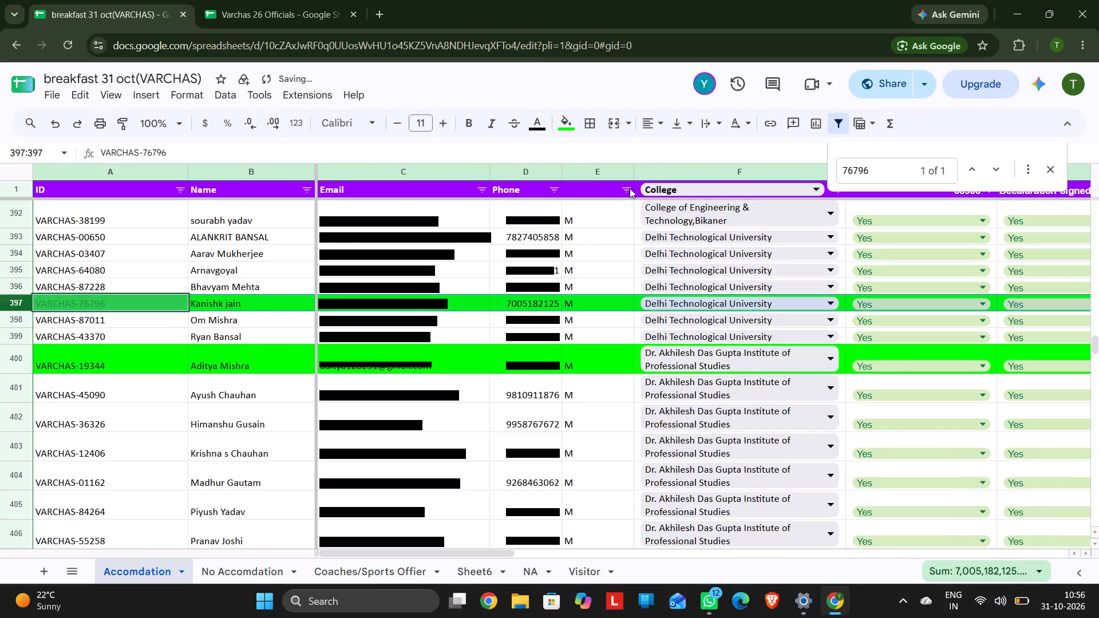
double_click(877, 174)
key("BackSpace")
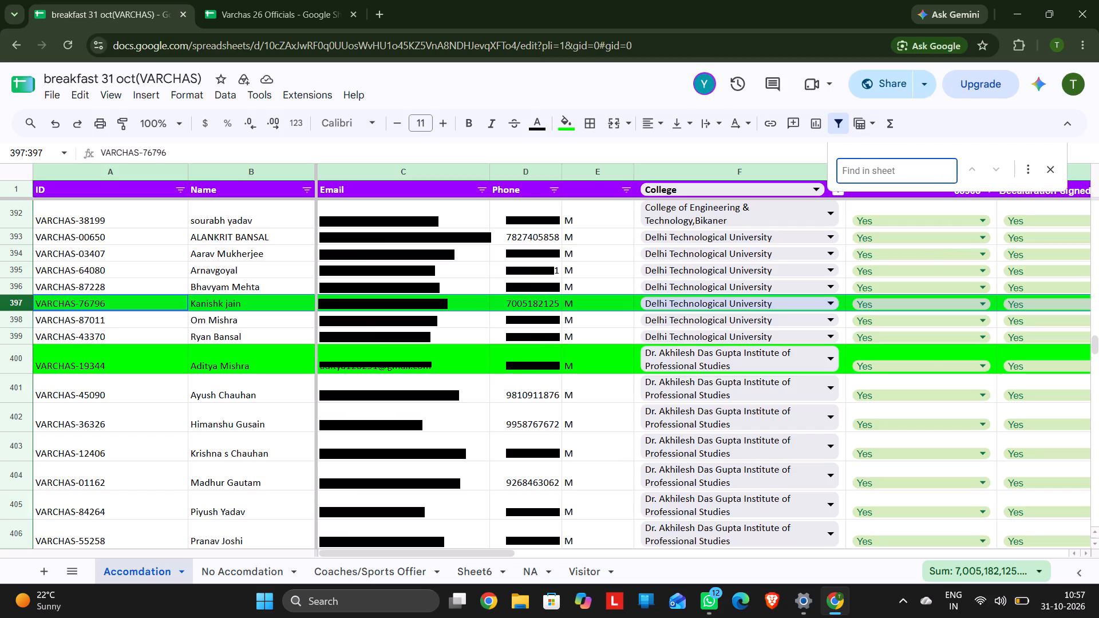
left_click_drag(877, 174, 891, 181)
key("2")
key("7")
key("8")
type("60")
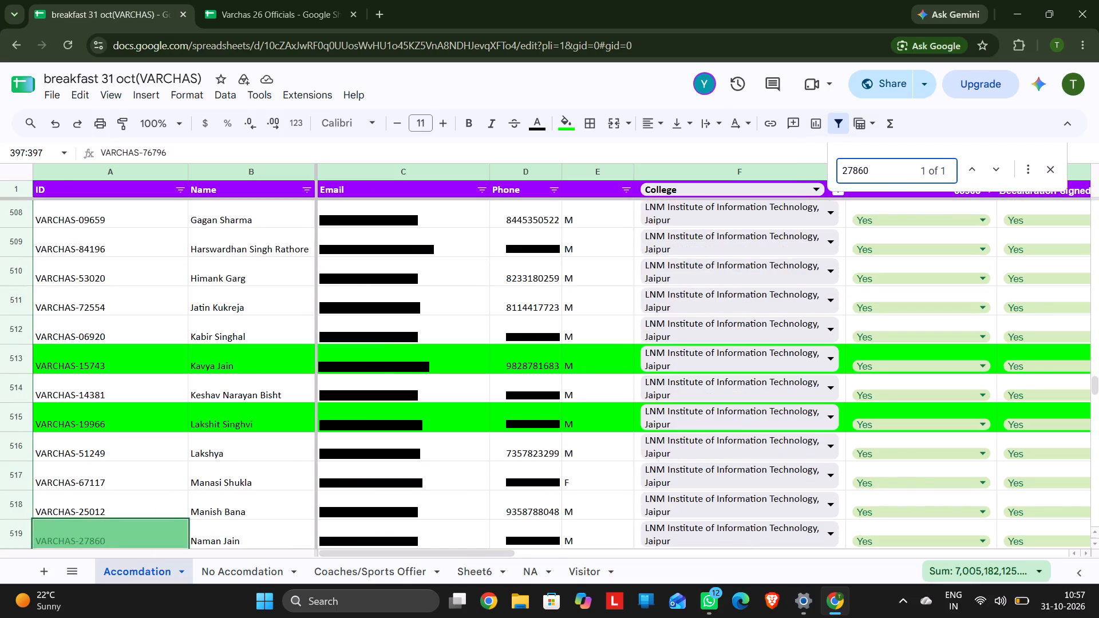
left_click(18, 529)
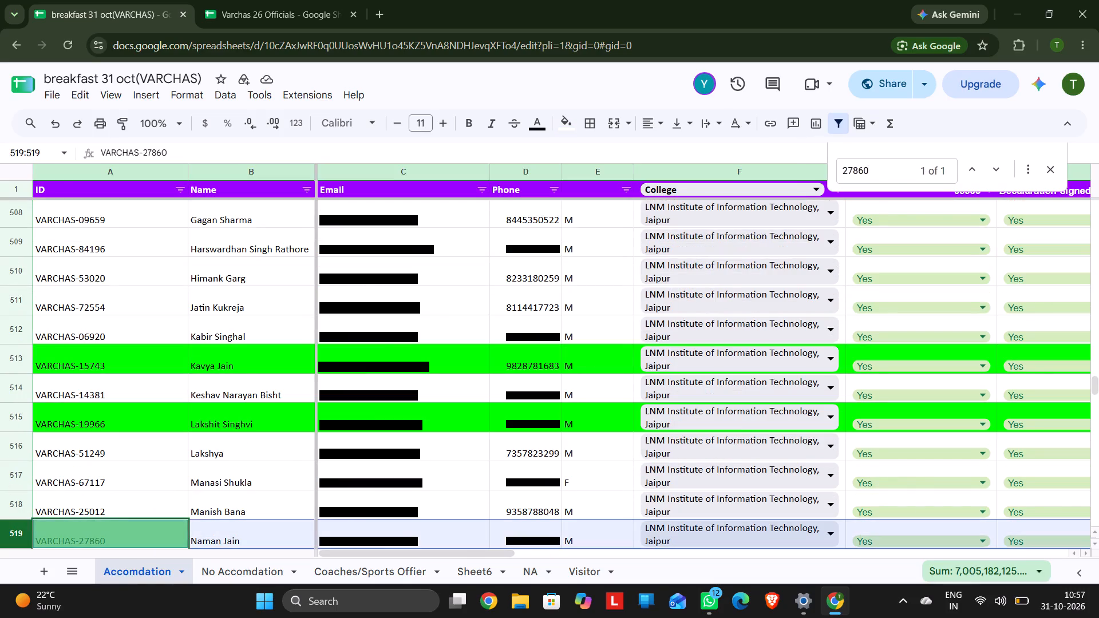
left_click(567, 124)
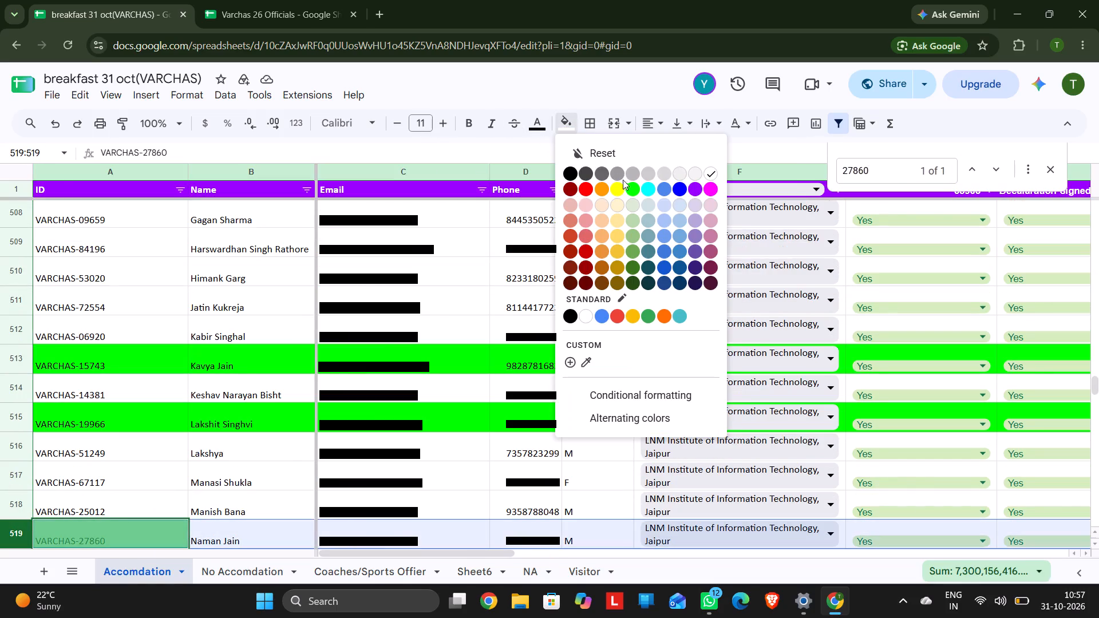
left_click(631, 189)
double_click(888, 175)
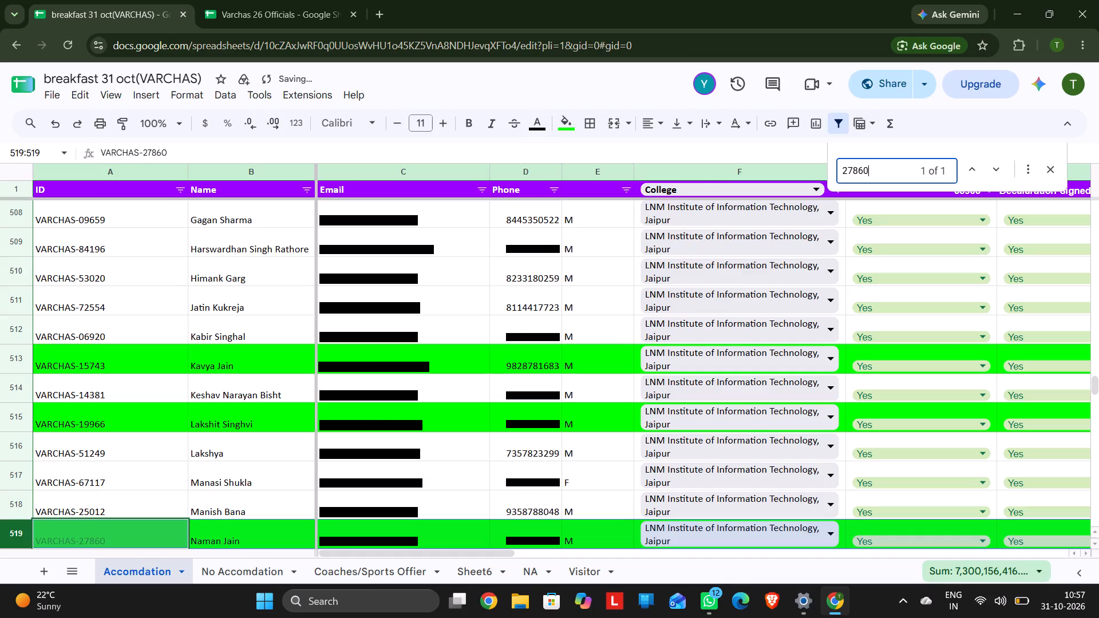
key("BackSpace")
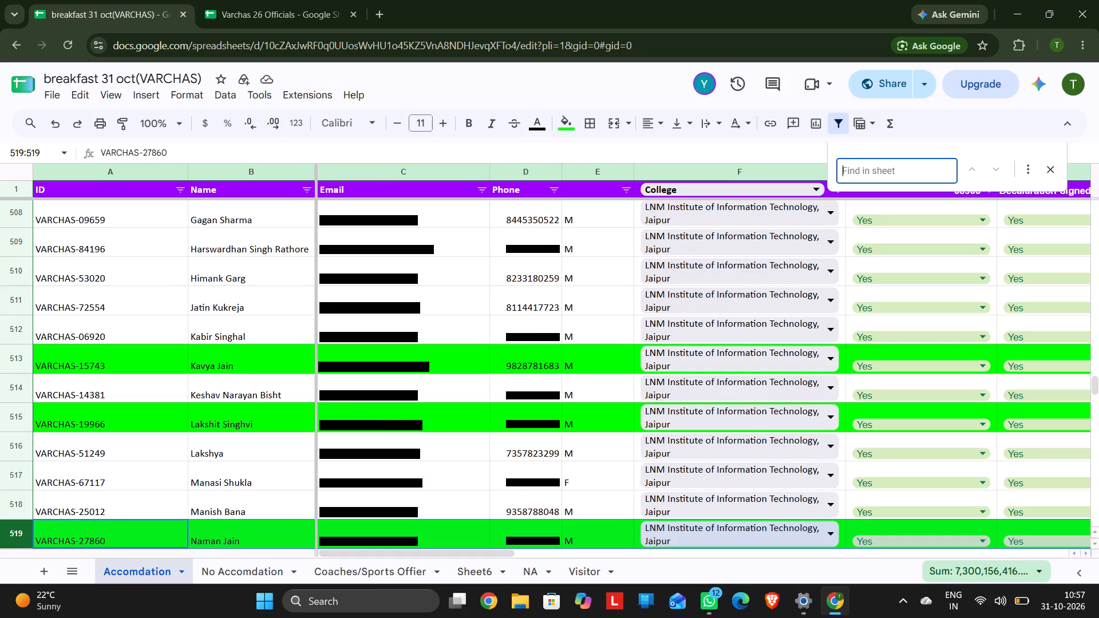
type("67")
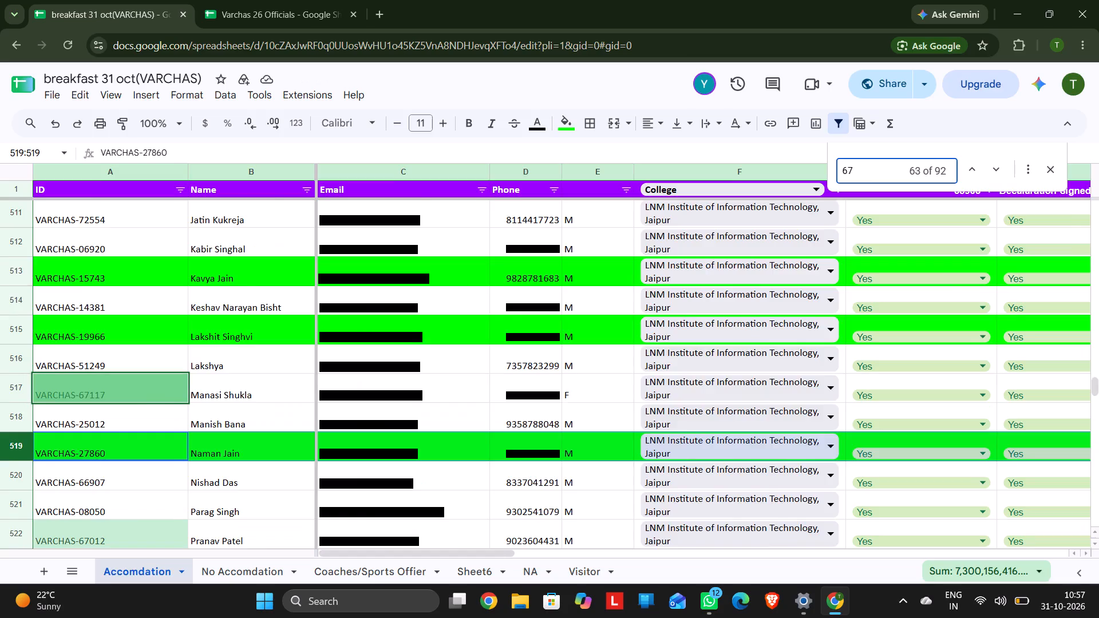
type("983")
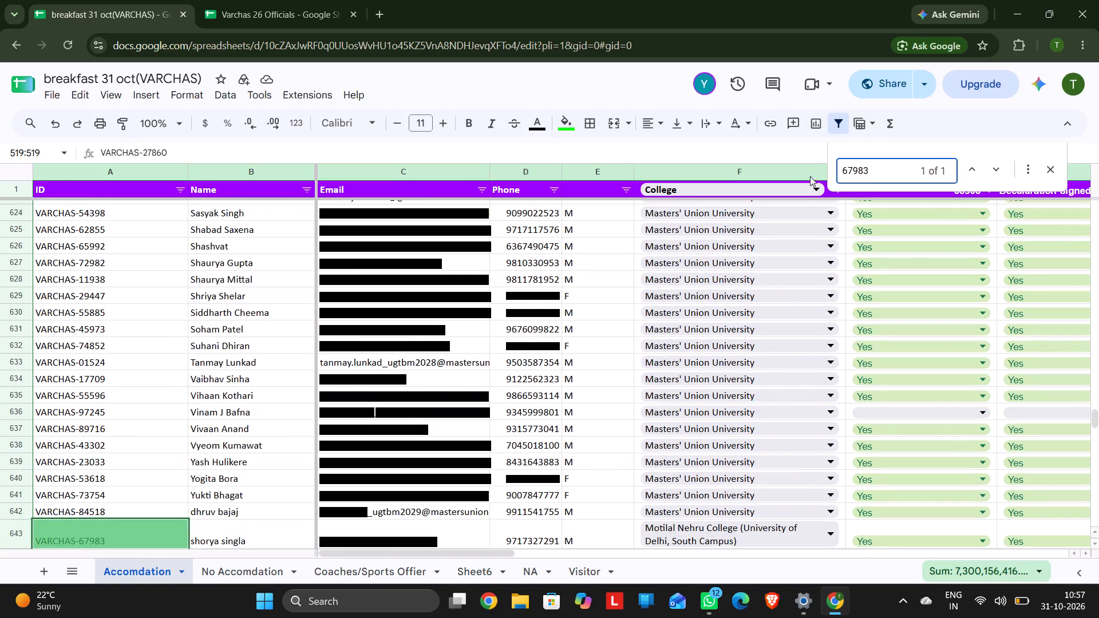
left_click(13, 533)
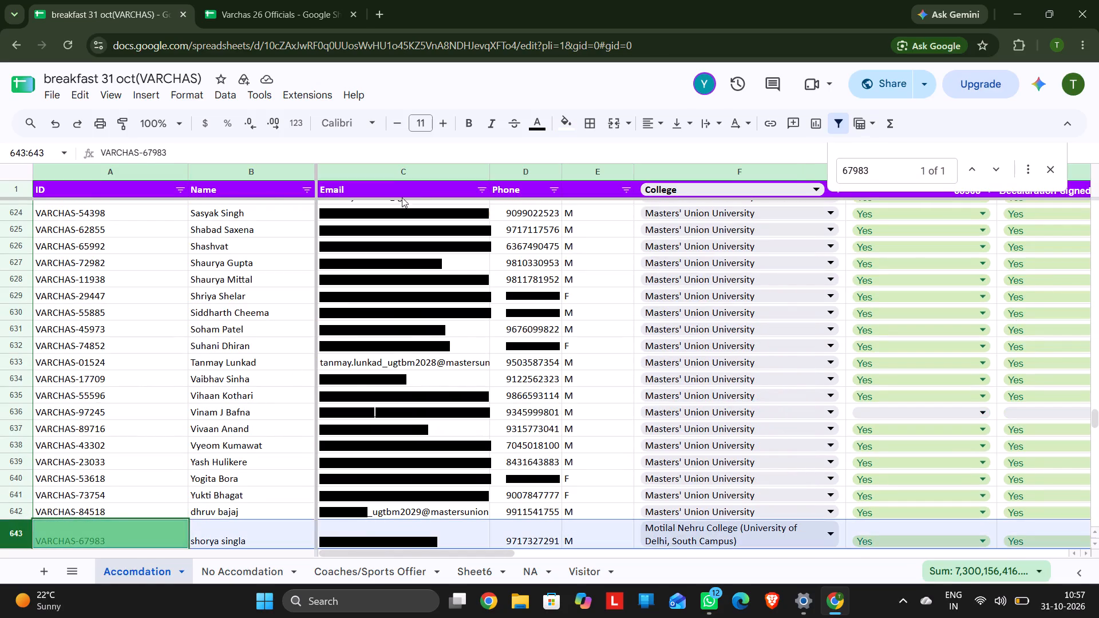
left_click(572, 123)
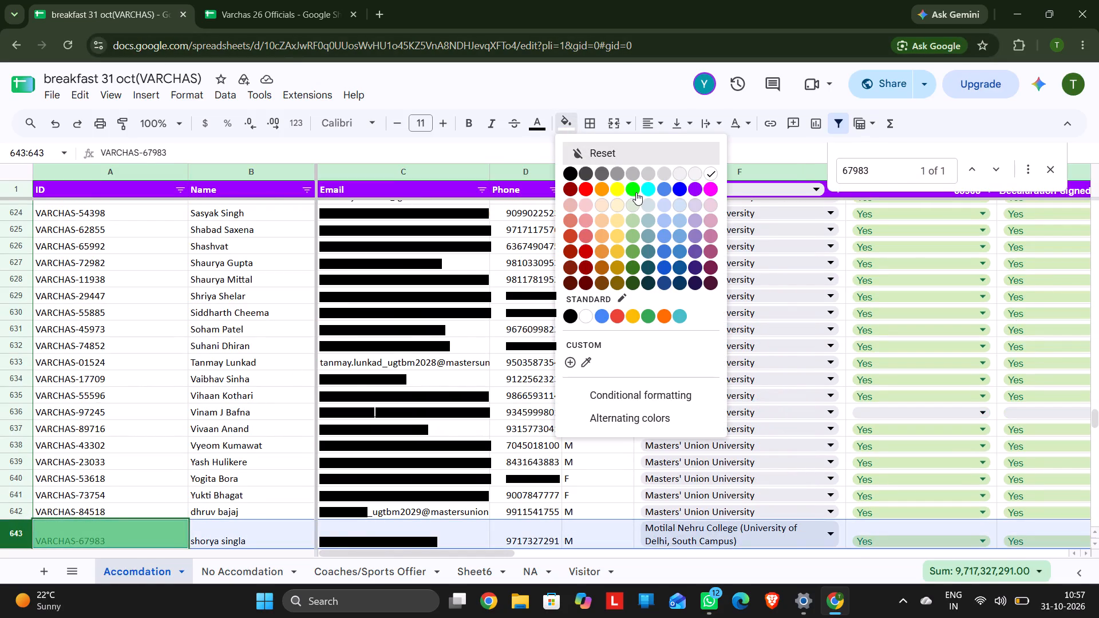
left_click(636, 192)
Clear the previous ID from the sheet search, ready for another participant lookup.
double_click(880, 173)
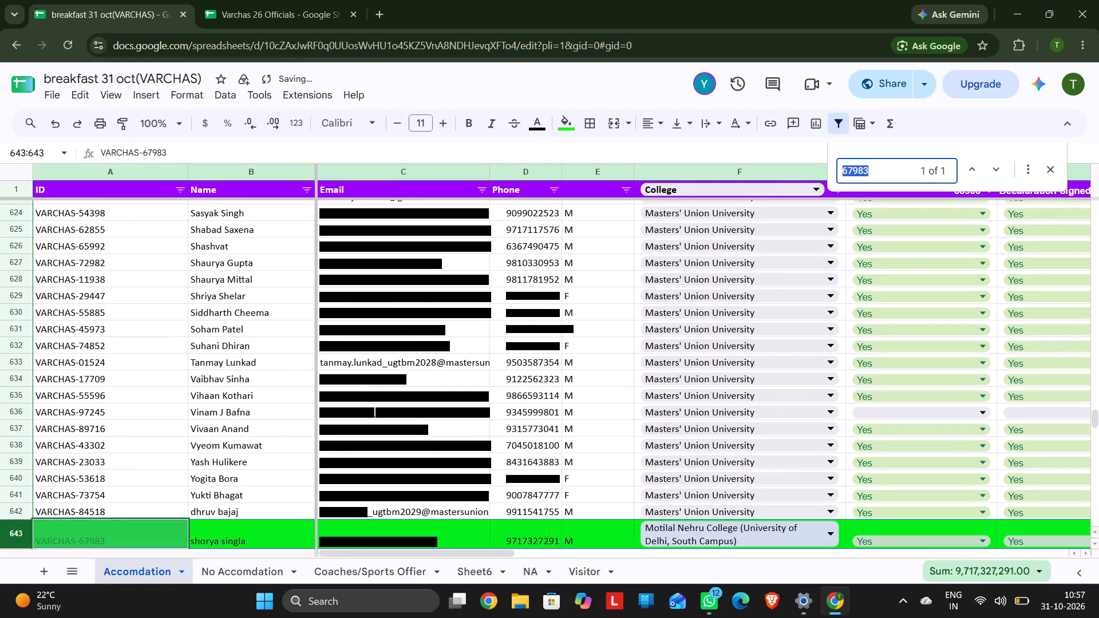
key("BackSpace")
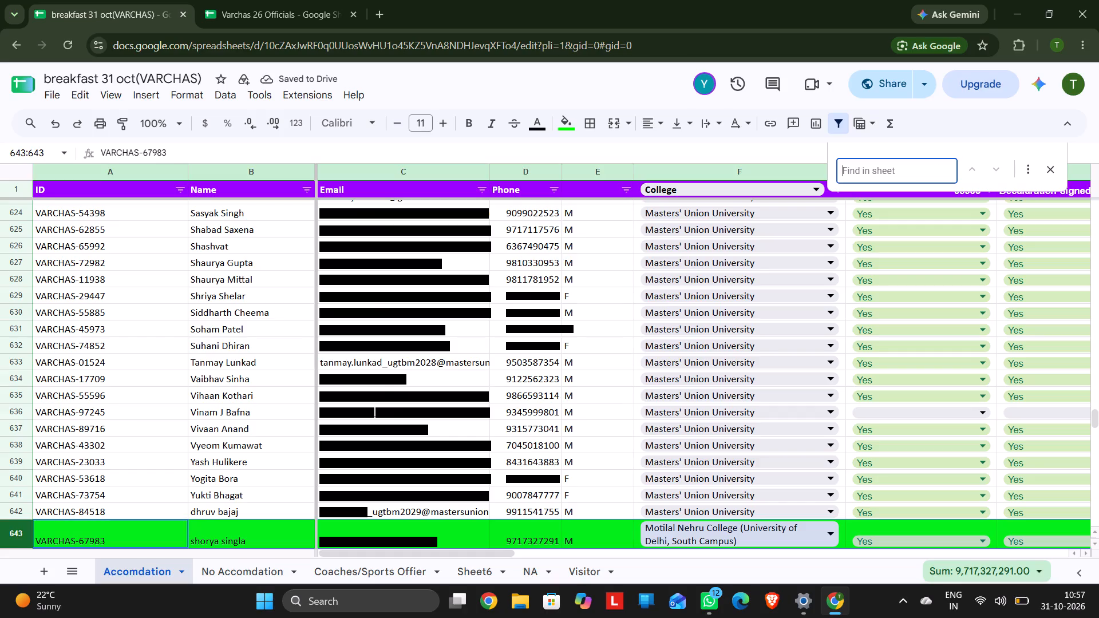
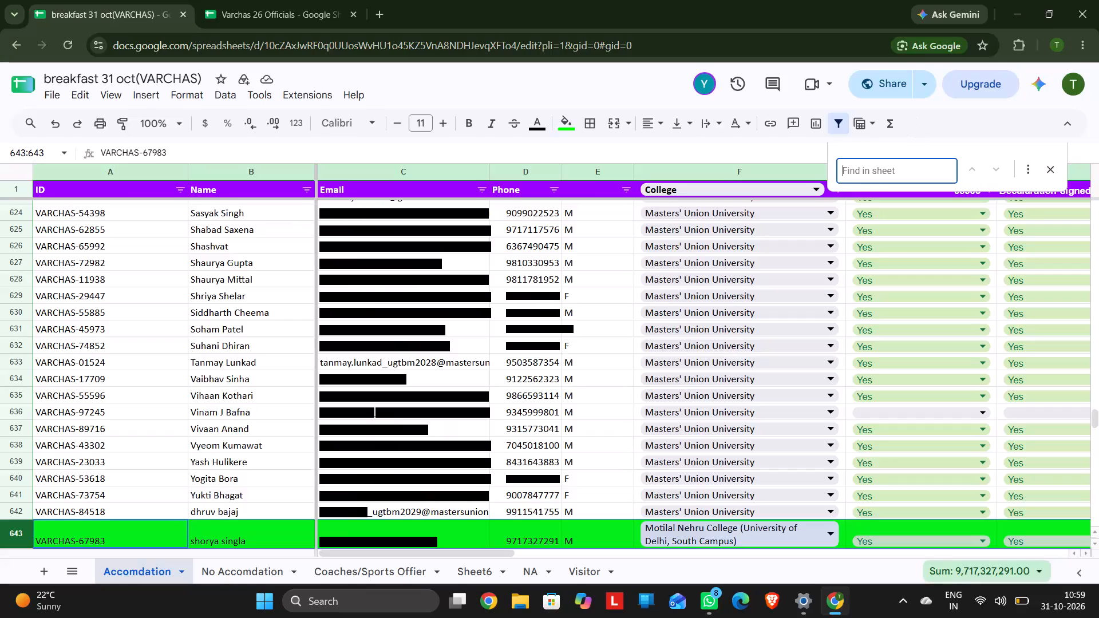
left_click(885, 162)
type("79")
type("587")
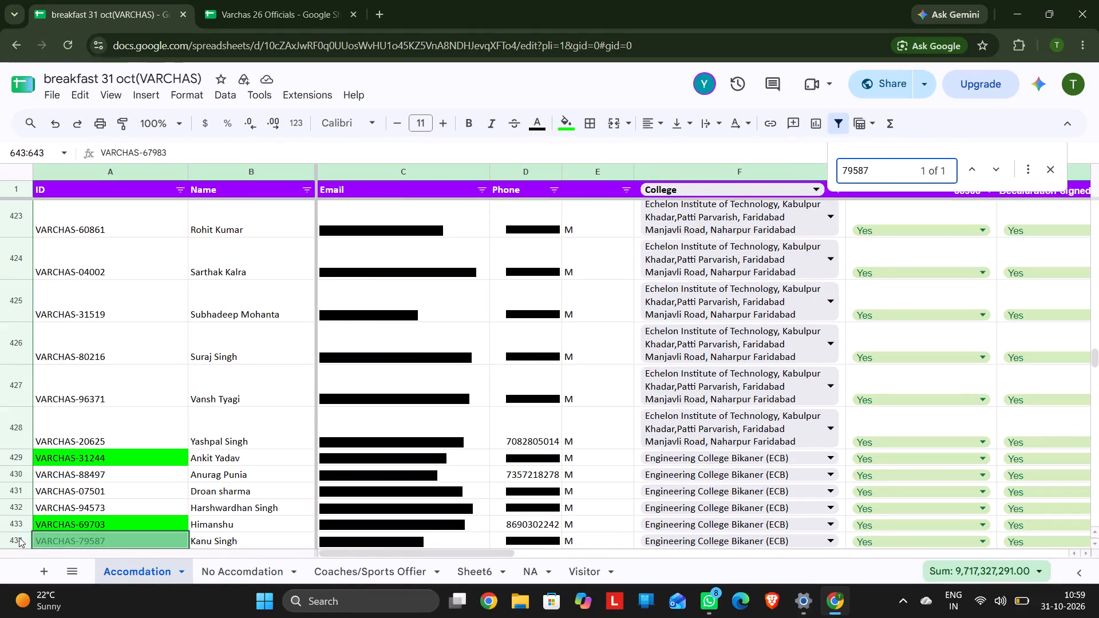
left_click(19, 537)
left_click(558, 128)
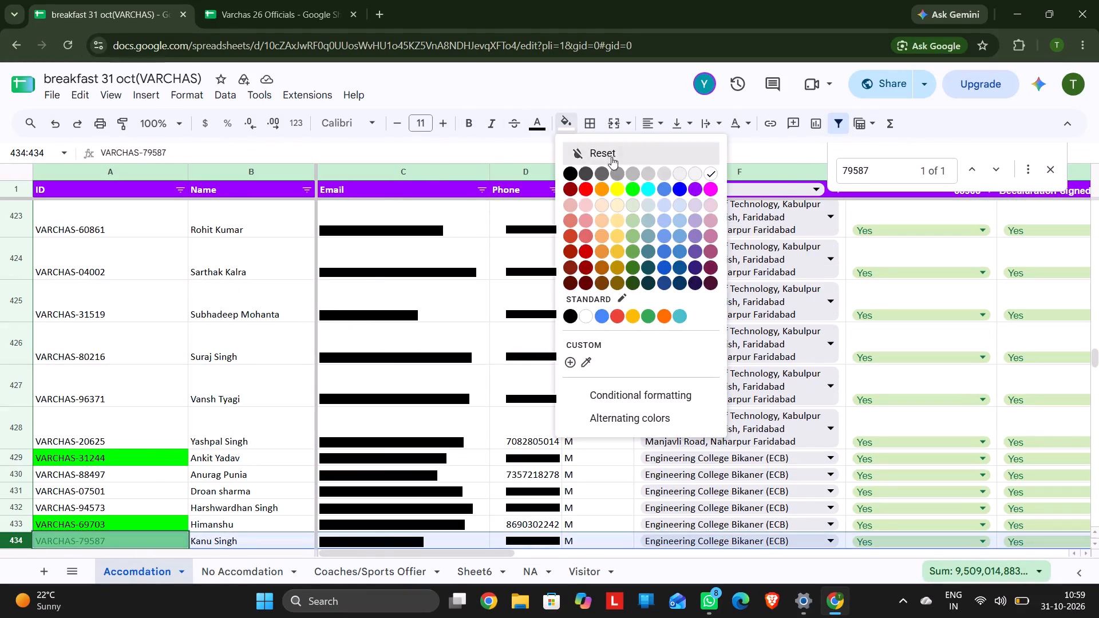
left_click(632, 191)
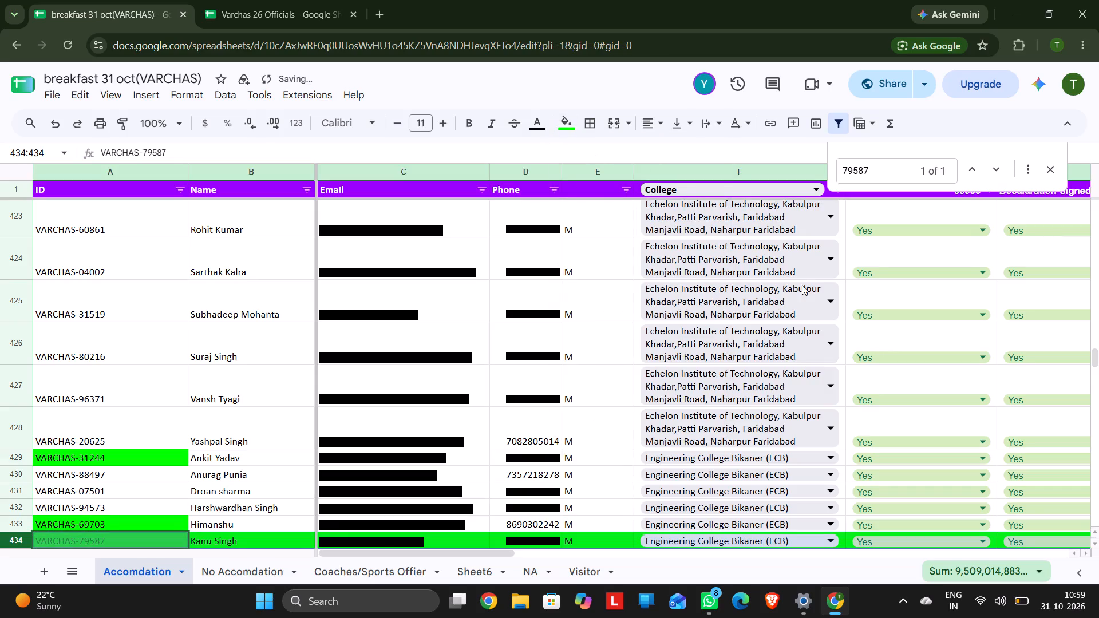
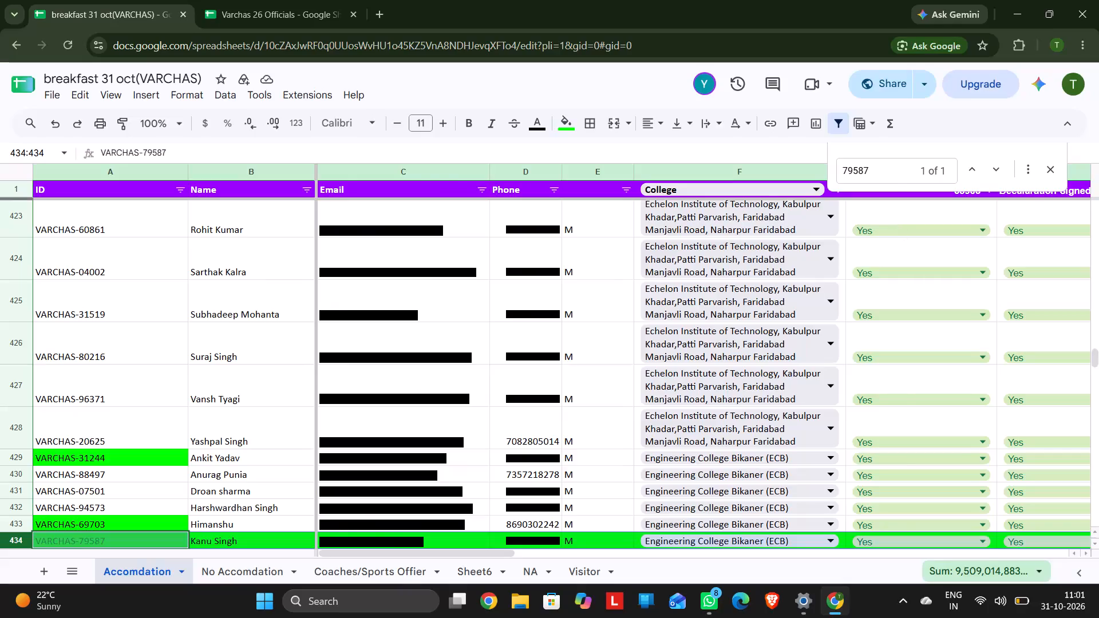
double_click(891, 175)
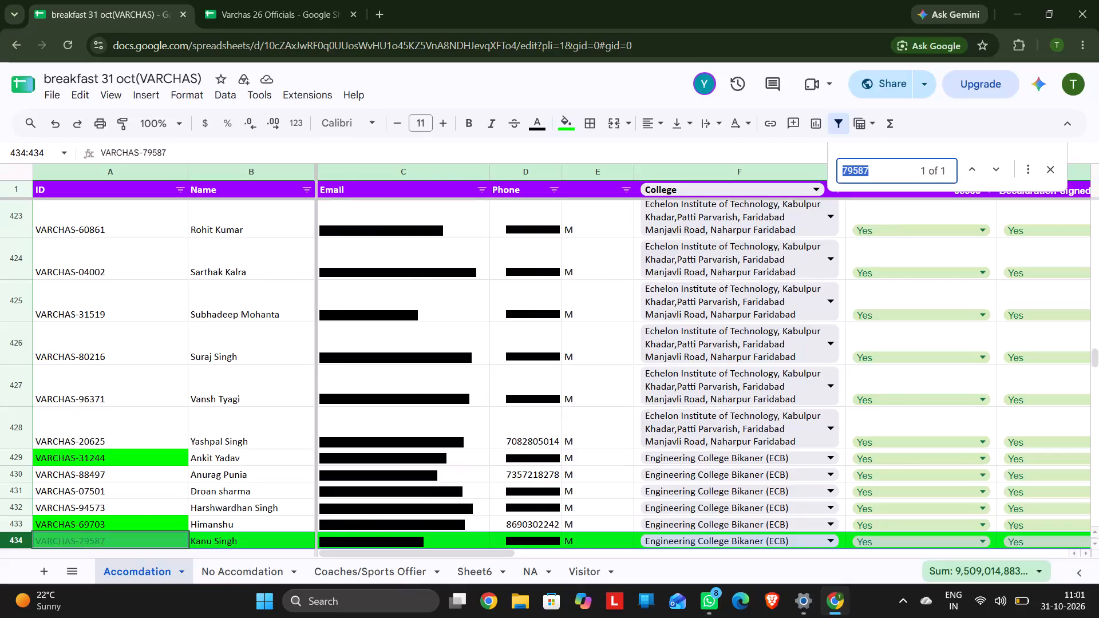
key("BackSpace")
left_click_drag(891, 175, 869, 185)
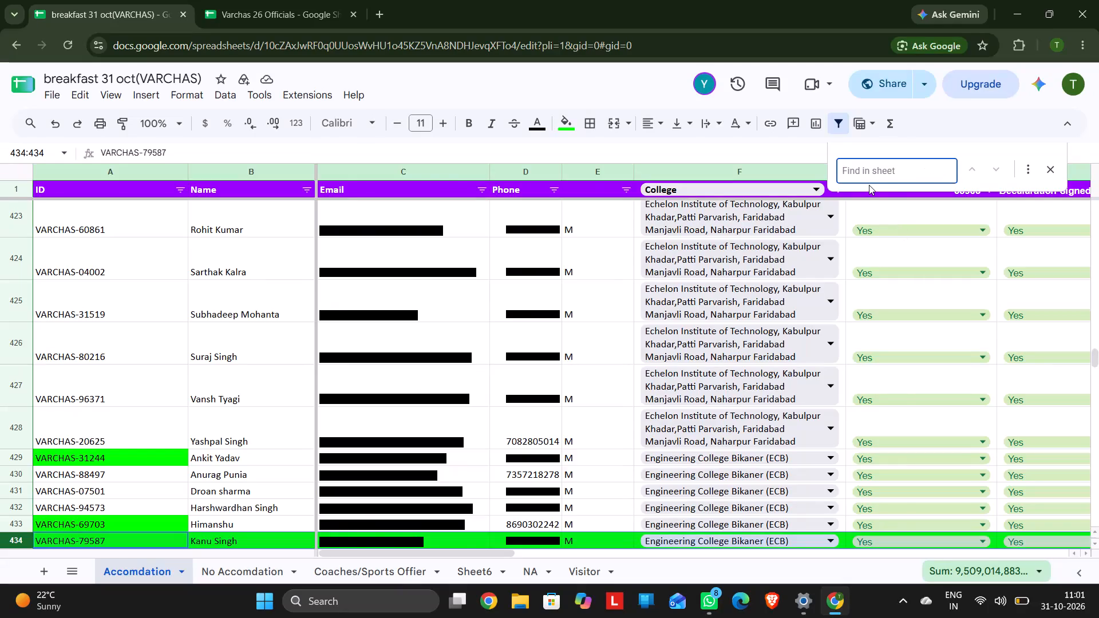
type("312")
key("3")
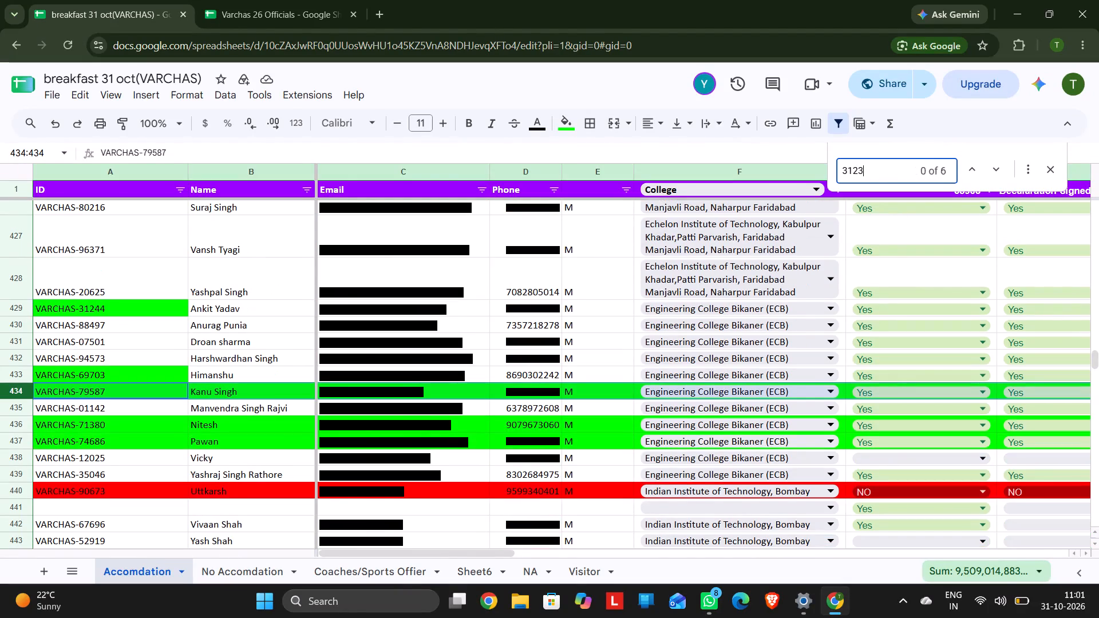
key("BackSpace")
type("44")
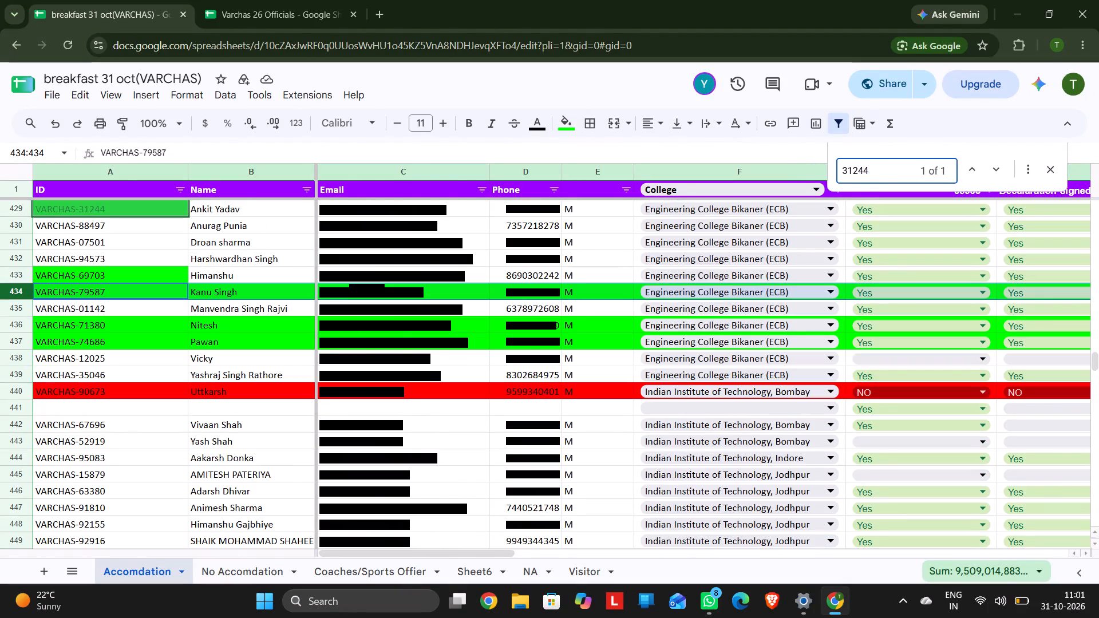
left_click(18, 205)
left_click(21, 220)
left_click(62, 229)
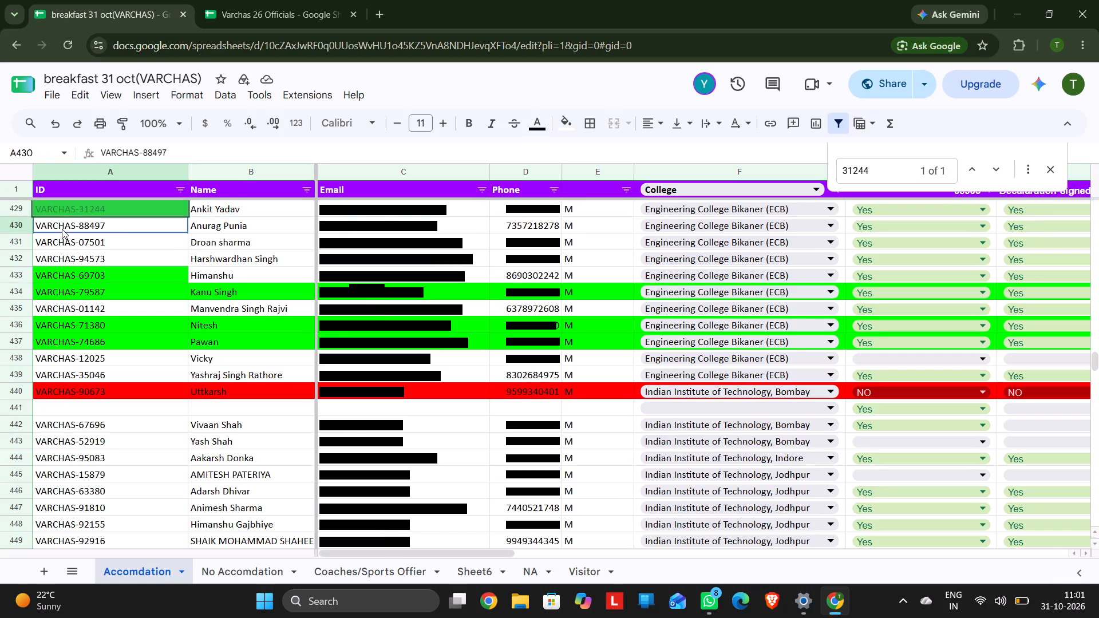
scroll(148, 221, "up", 1)
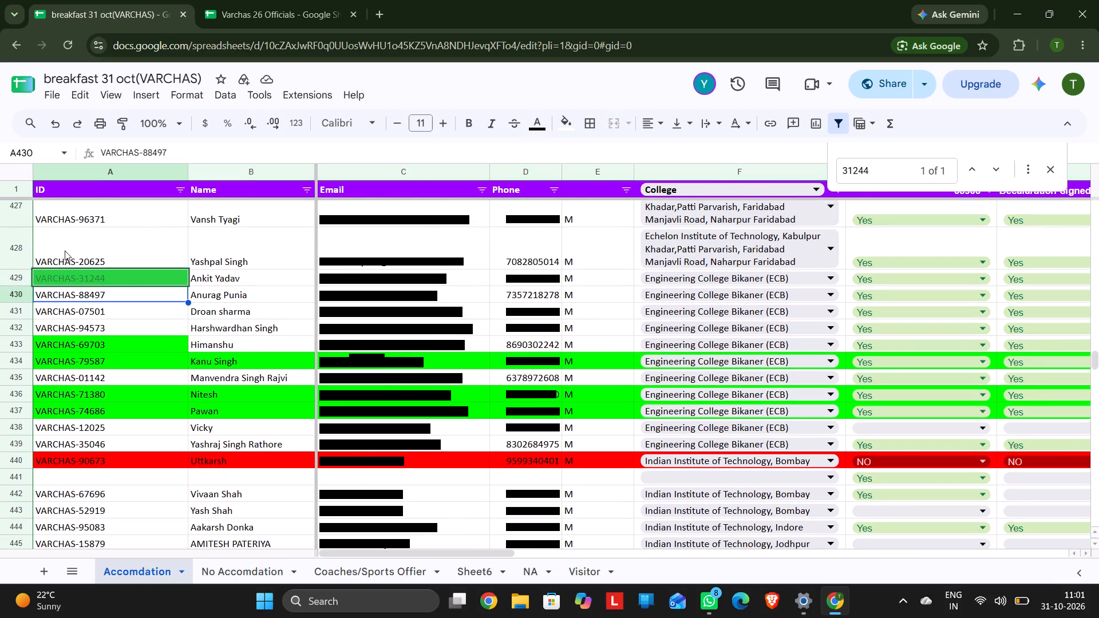
left_click(17, 281)
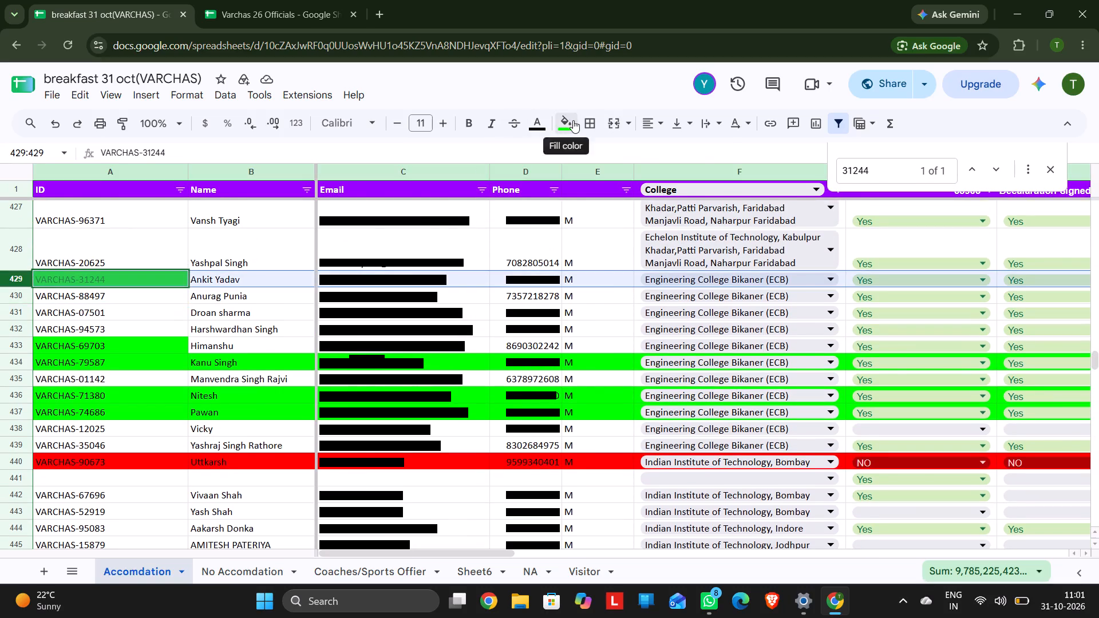
left_click(573, 120)
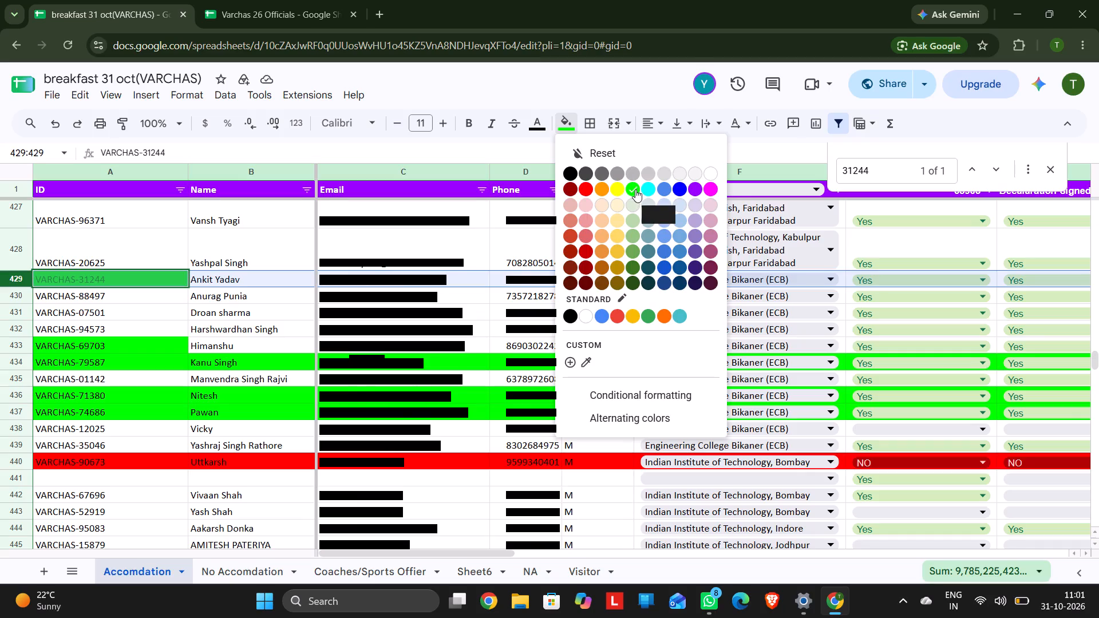
left_click(635, 189)
double_click(875, 173)
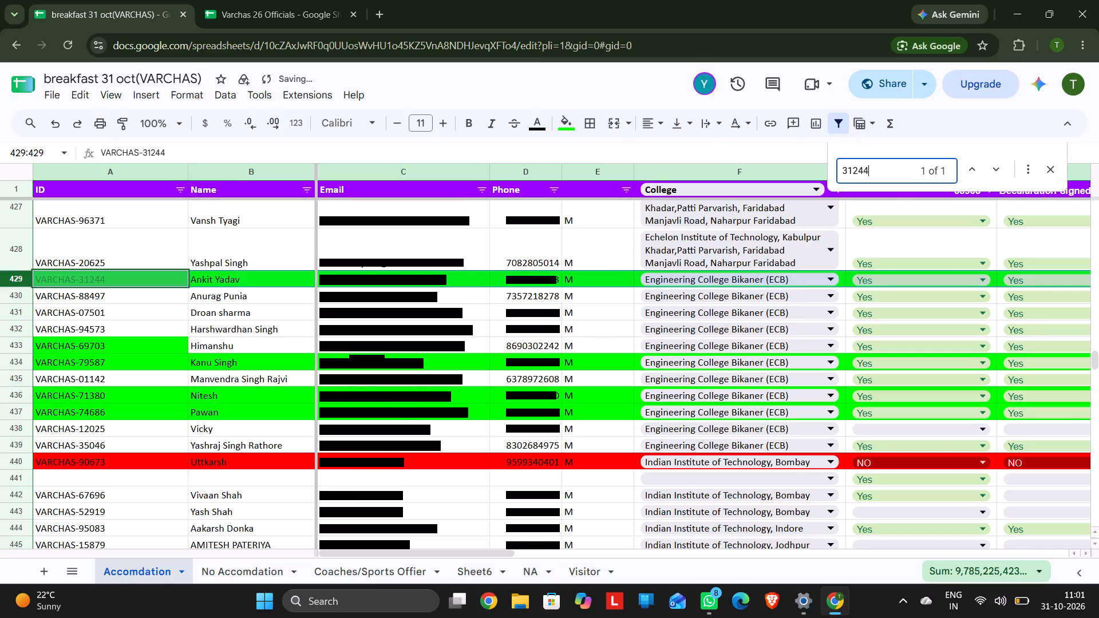
key("BackSpace")
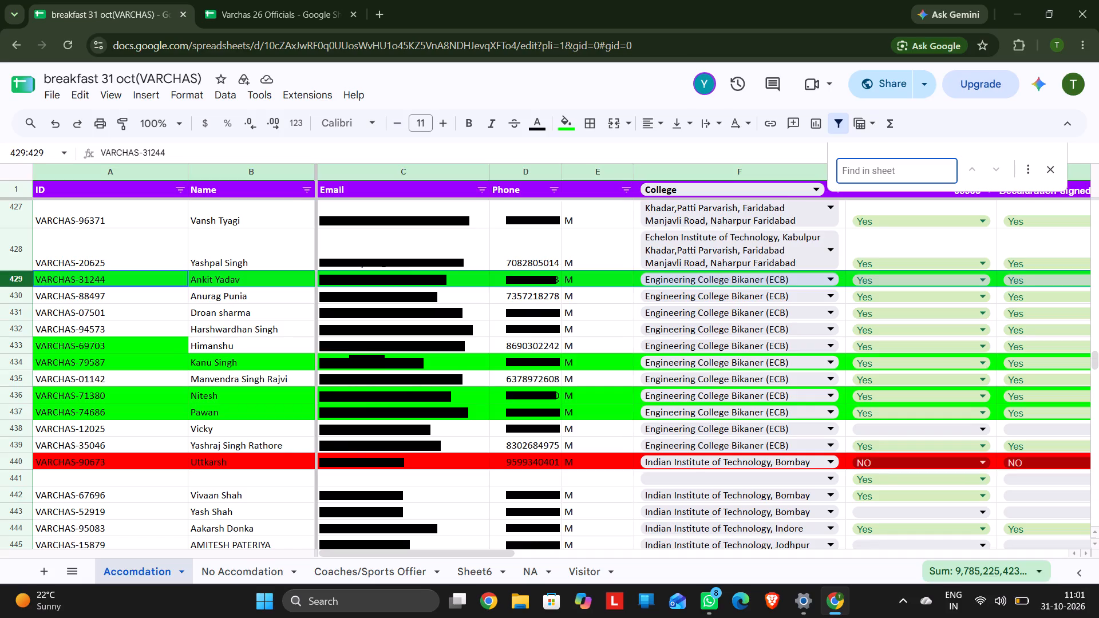
left_click(875, 173)
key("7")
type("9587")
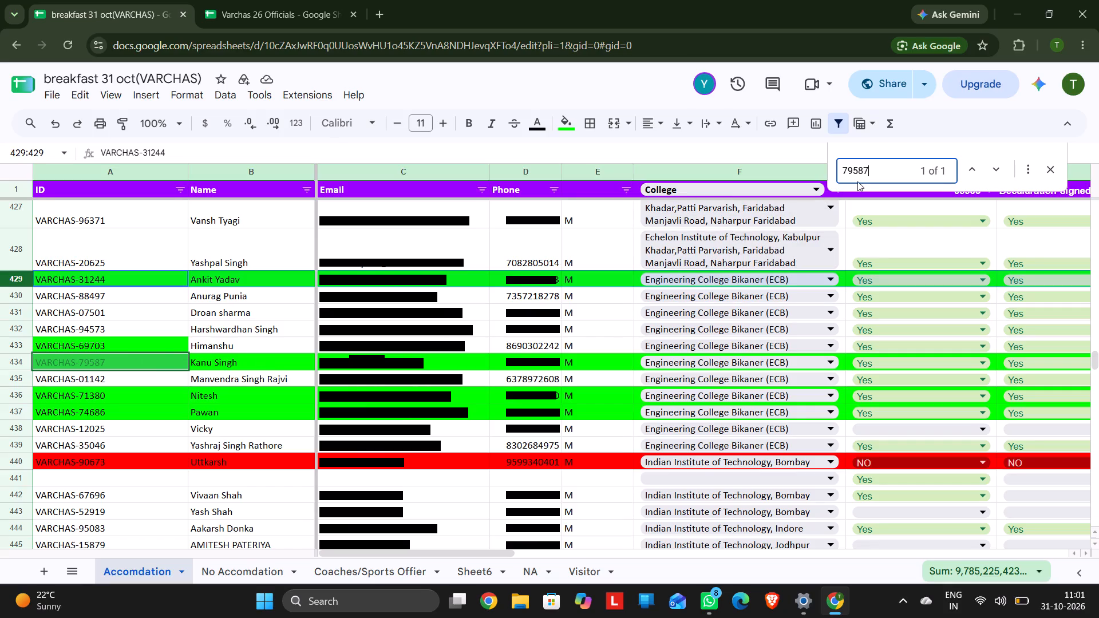
double_click(883, 177)
key("BackSpace")
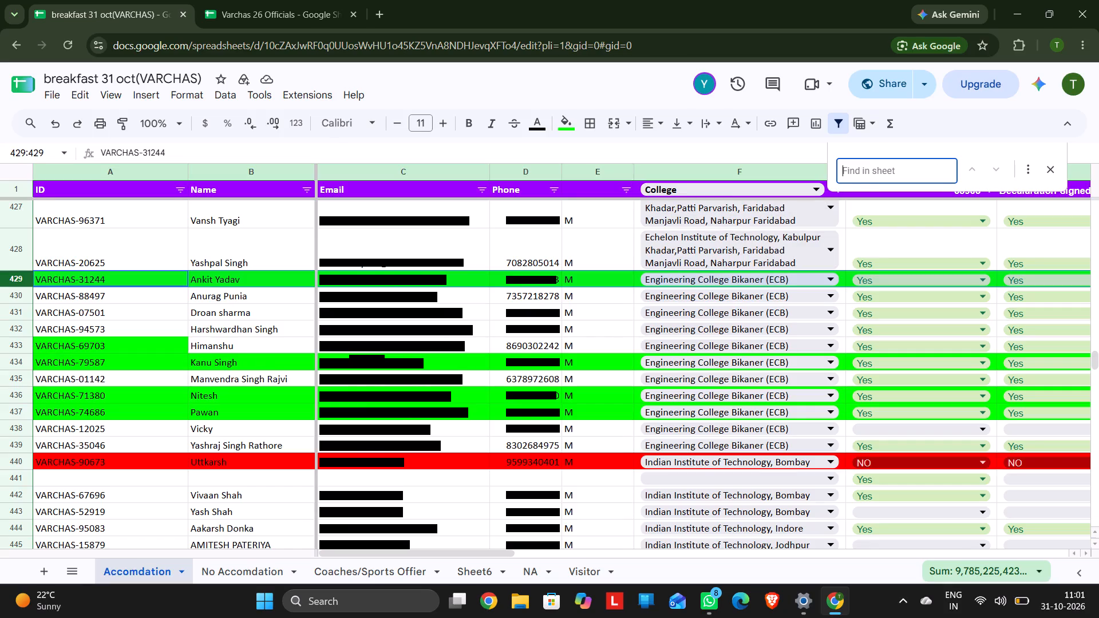
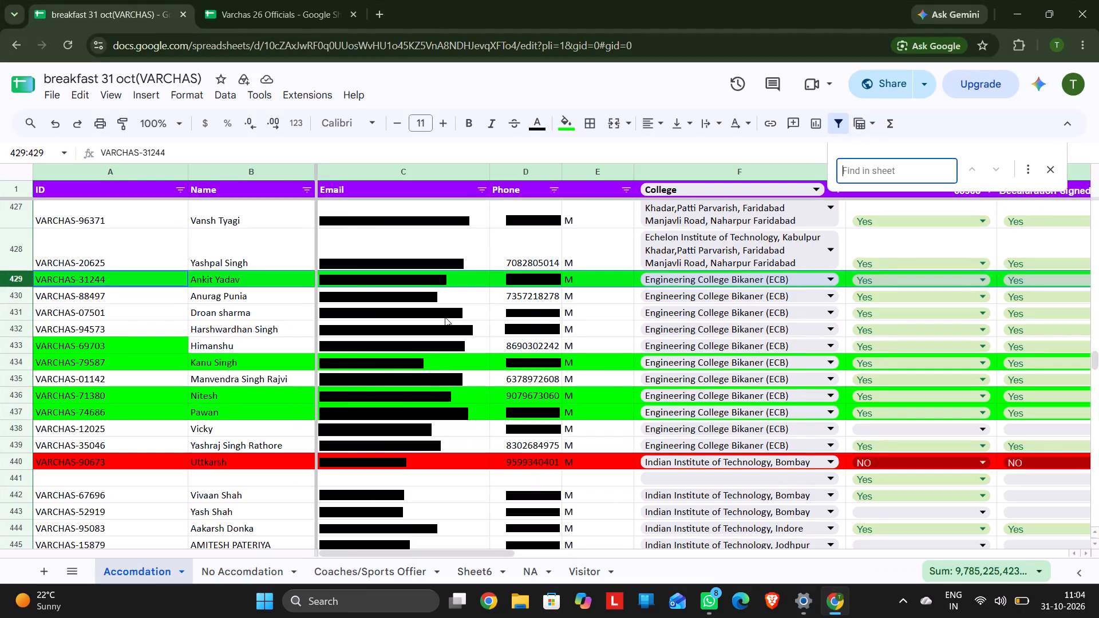
Review the row highlighting around the Engineering College Bikaner participants and the colleges listed below them in the Accomdation sheet.
scroll(355, 402, "right", 1)
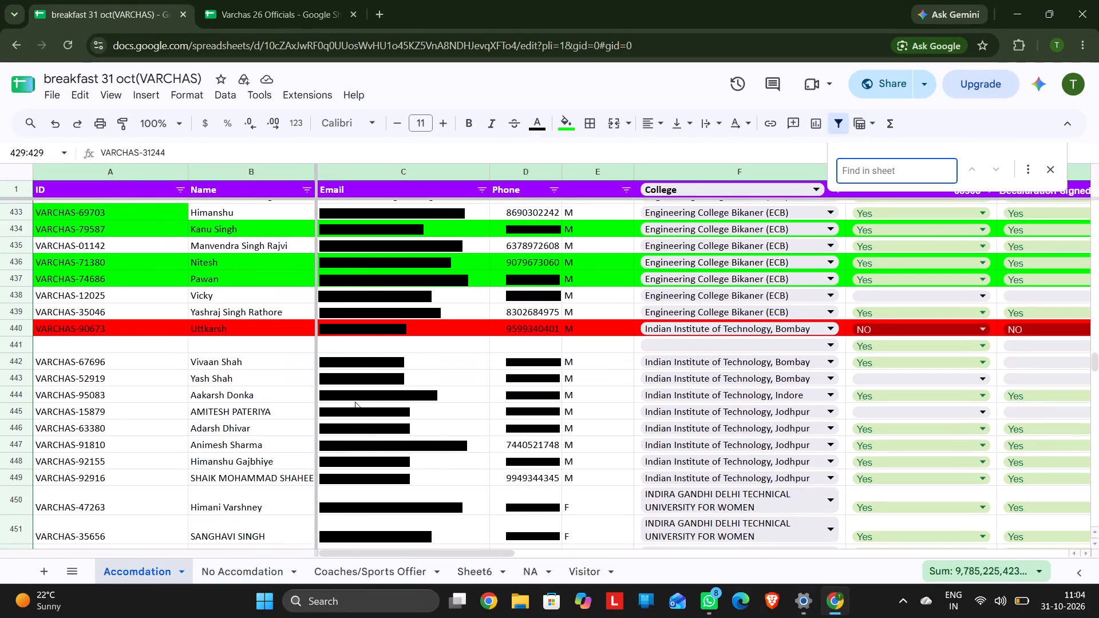
scroll(355, 402, "right", 1)
scroll(355, 402, "up", 2)
scroll(355, 402, "right", 1)
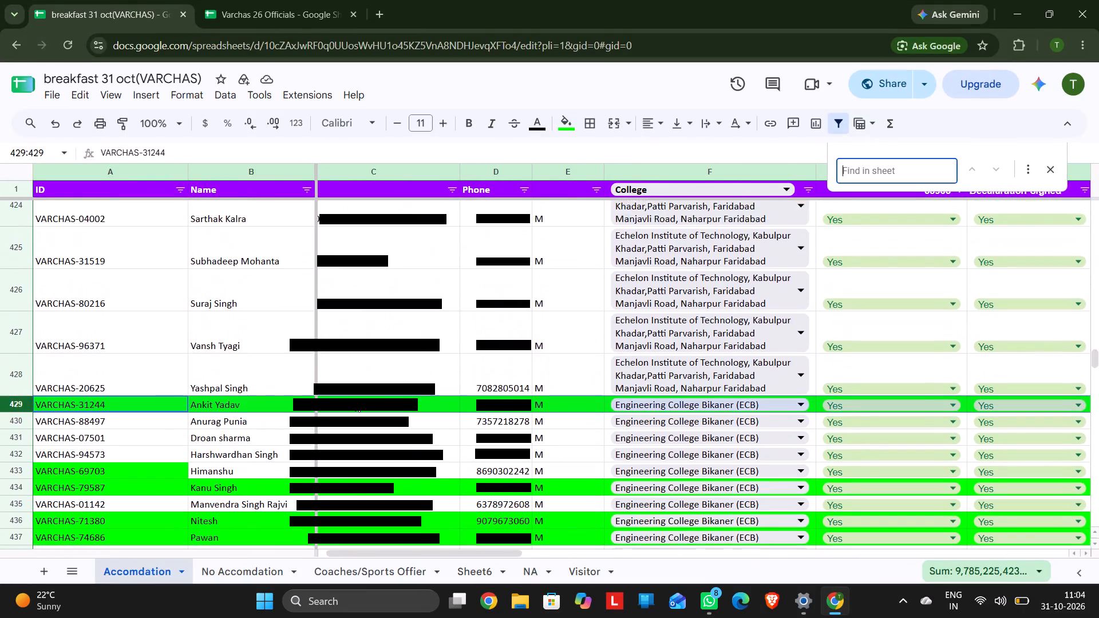
scroll(355, 402, "right", 1)
scroll(355, 402, "down", 2)
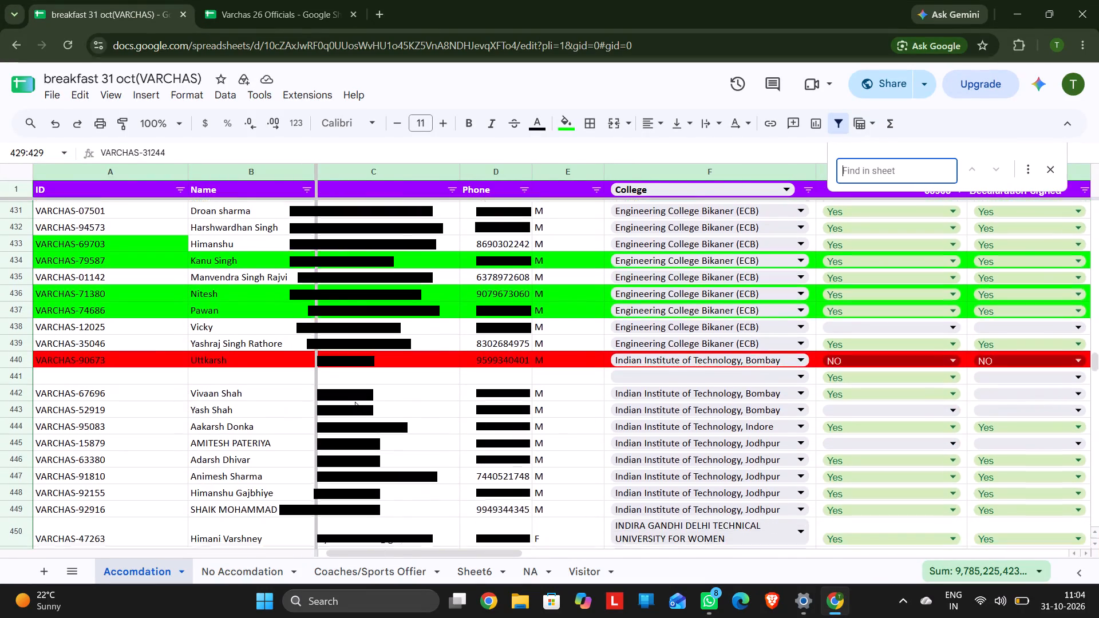
scroll(355, 402, "down", 1)
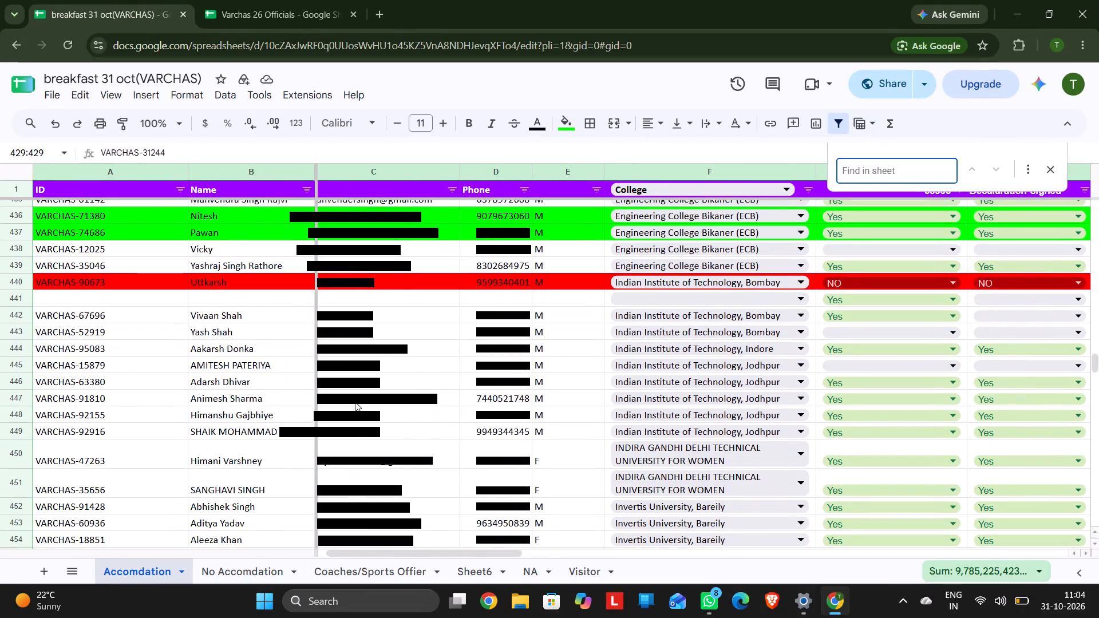
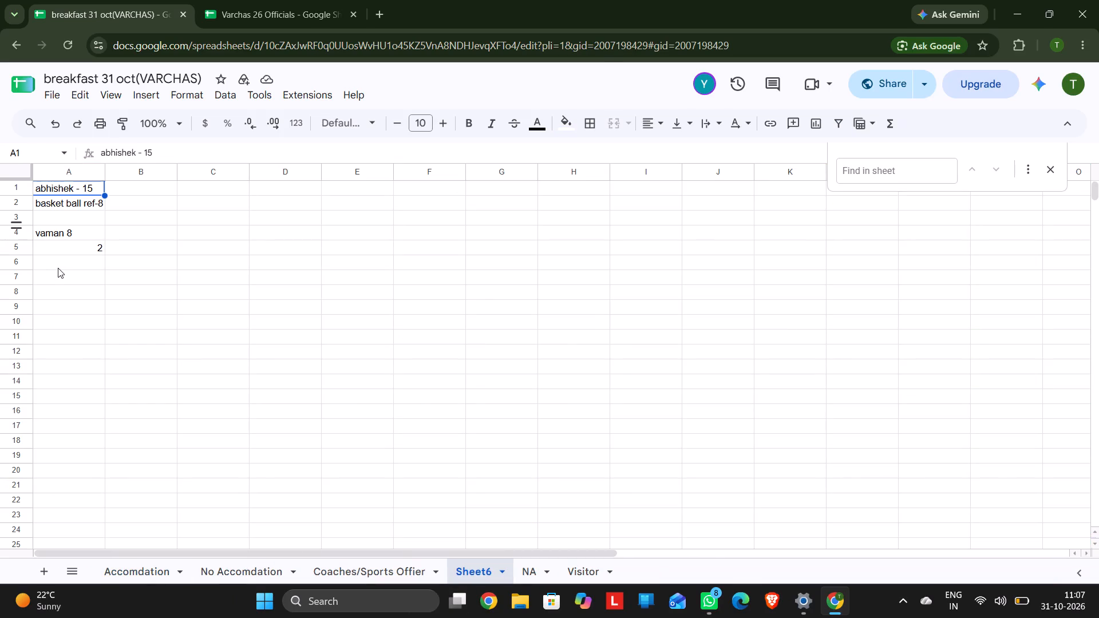
Add the entry "Team MNIT allahabad 15" in cell A6 of Sheet6, below the existing headcount notes.
left_click(58, 268)
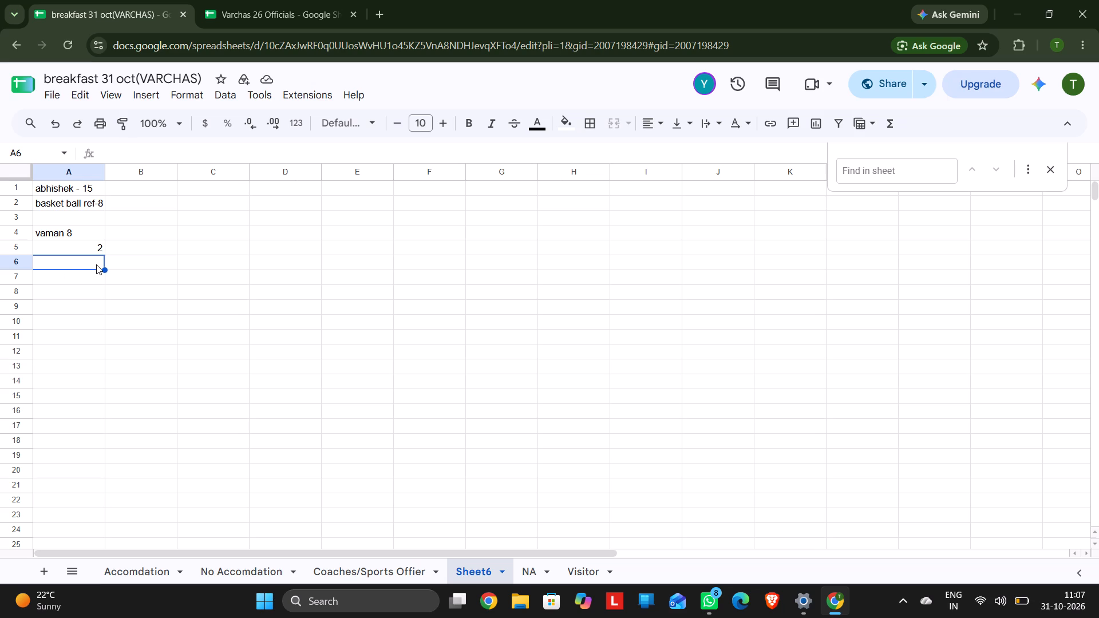
key("Return")
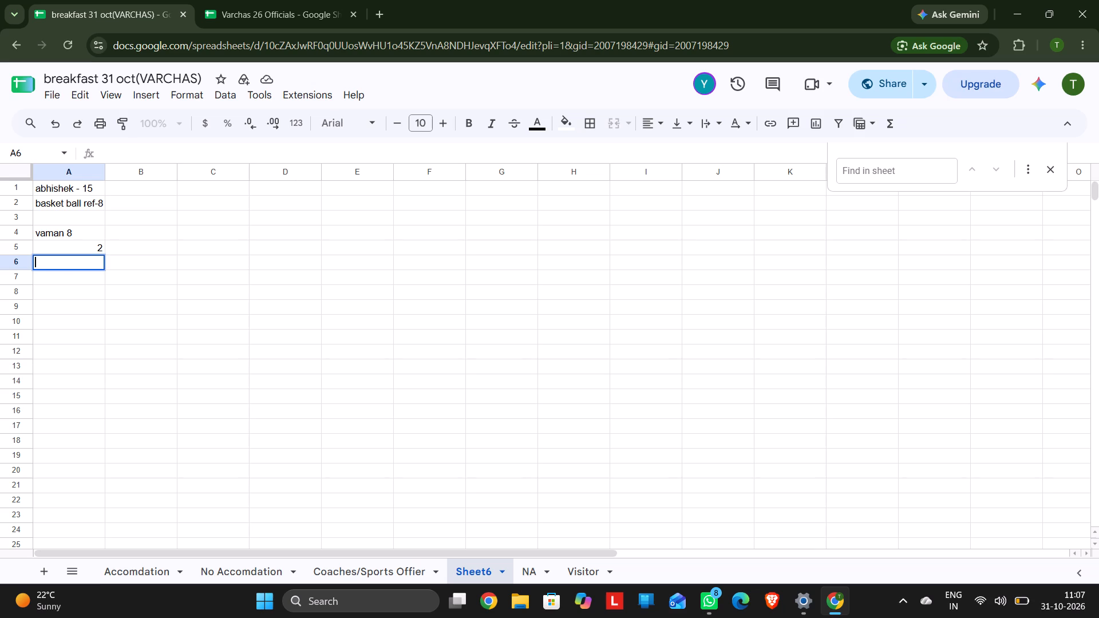
type("Team")
key("space")
type("MNIT allahabad")
key("space")
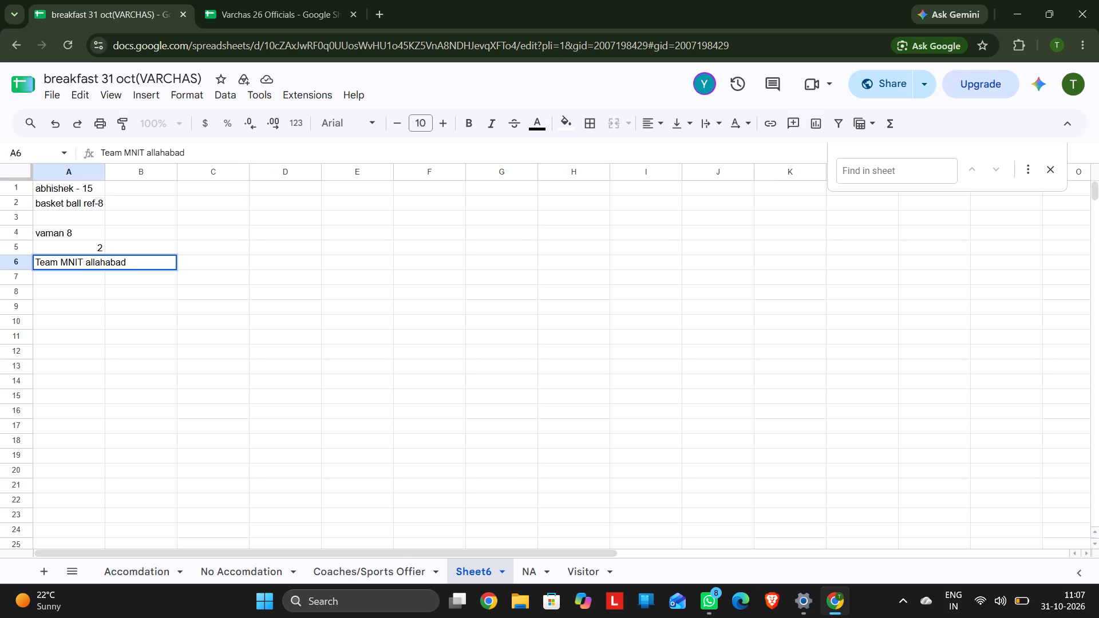
key("space")
type("15")
key("Return")
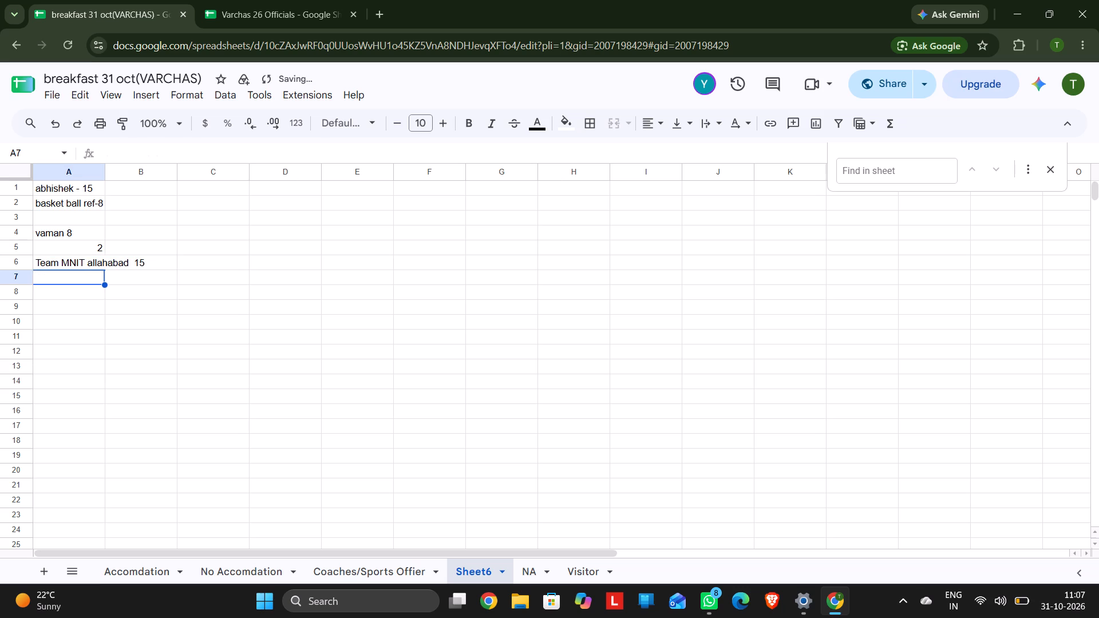
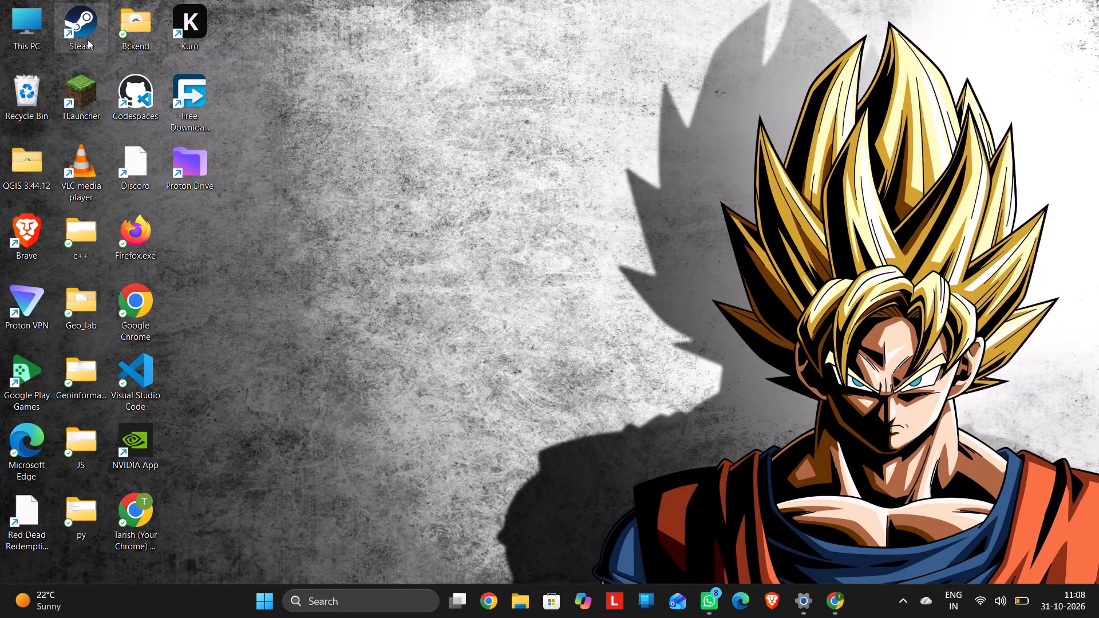
Launch Steam from its desktop shortcut.
triple_click(89, 50)
double_click(105, 30)
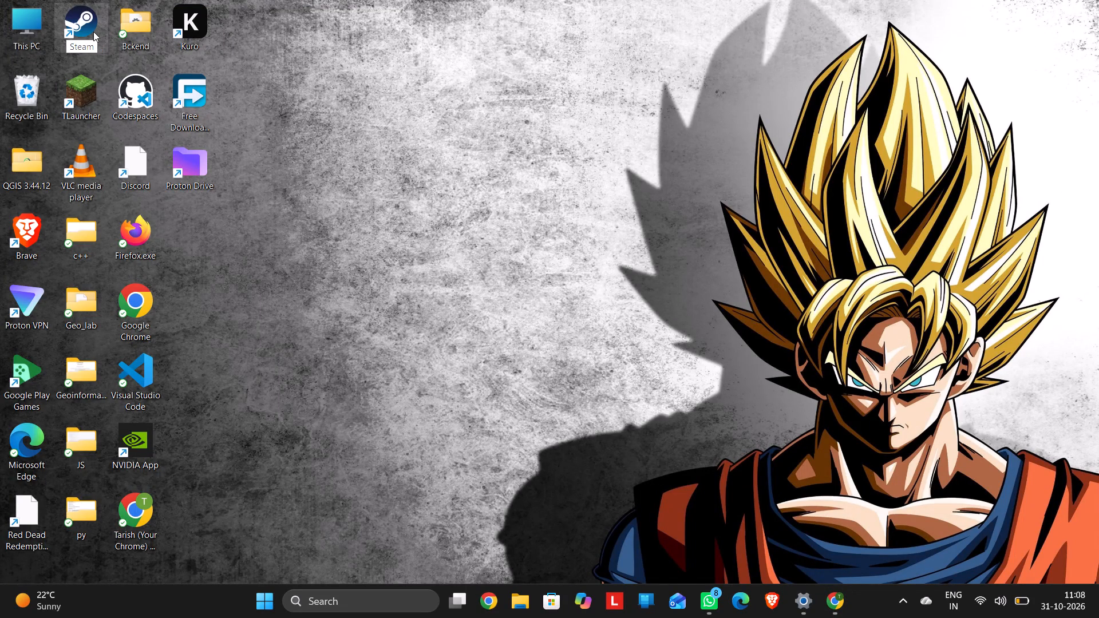
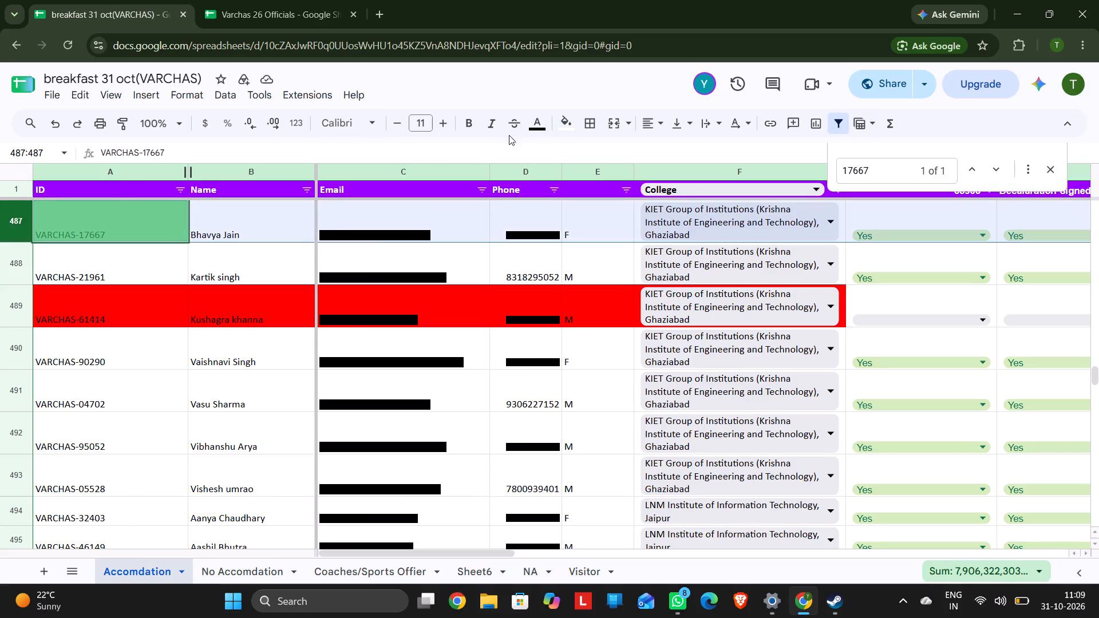
left_click(560, 128)
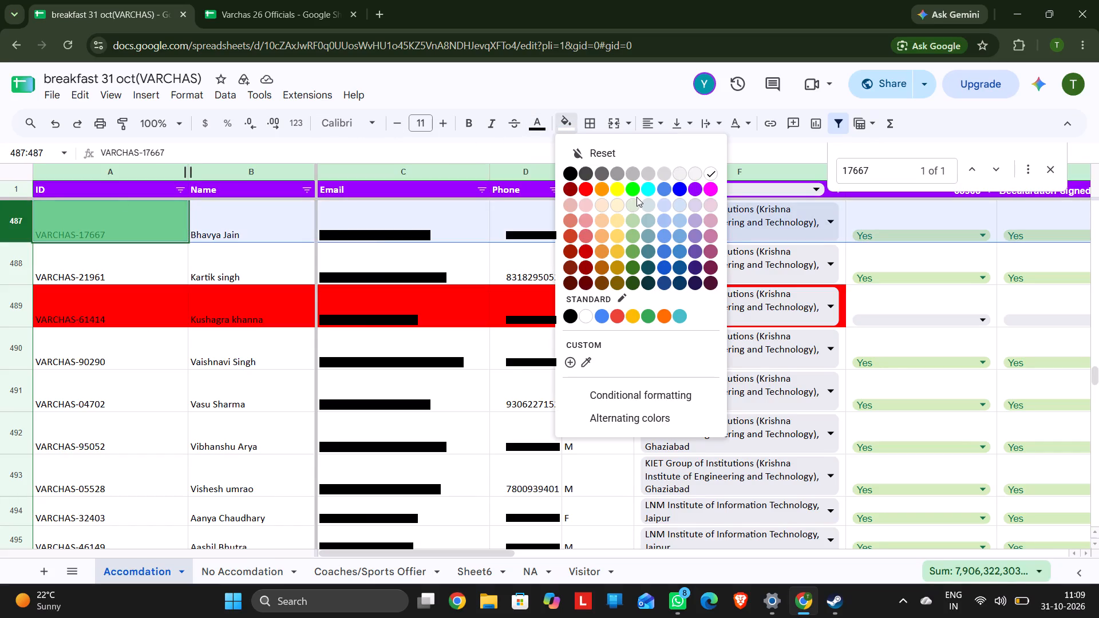
left_click(636, 192)
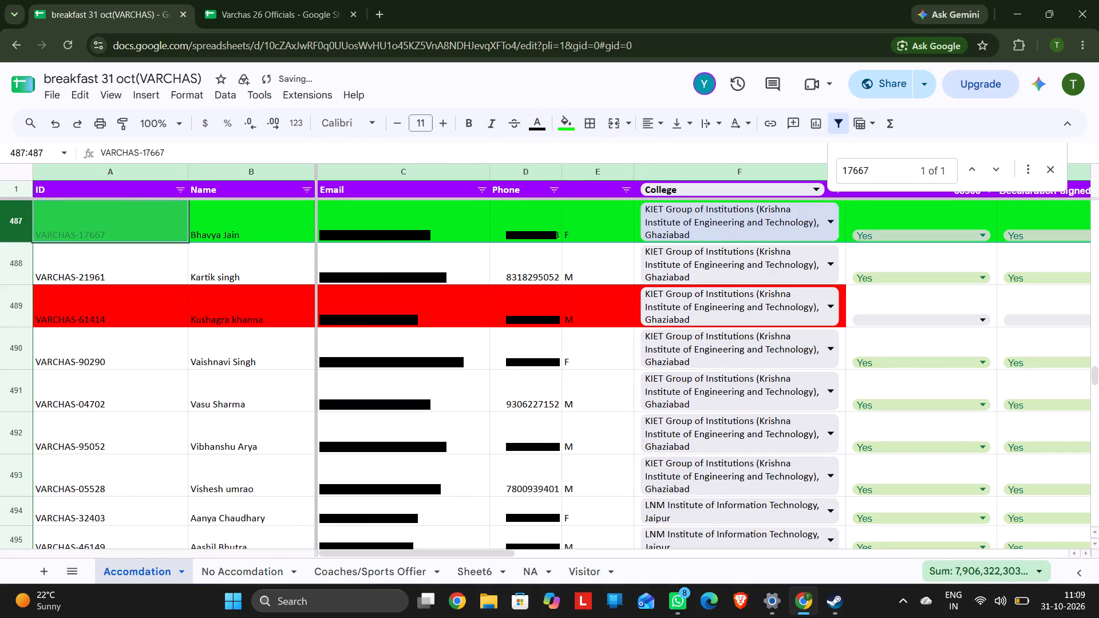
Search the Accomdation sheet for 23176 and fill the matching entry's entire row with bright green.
double_click(877, 163)
key("BackSpace")
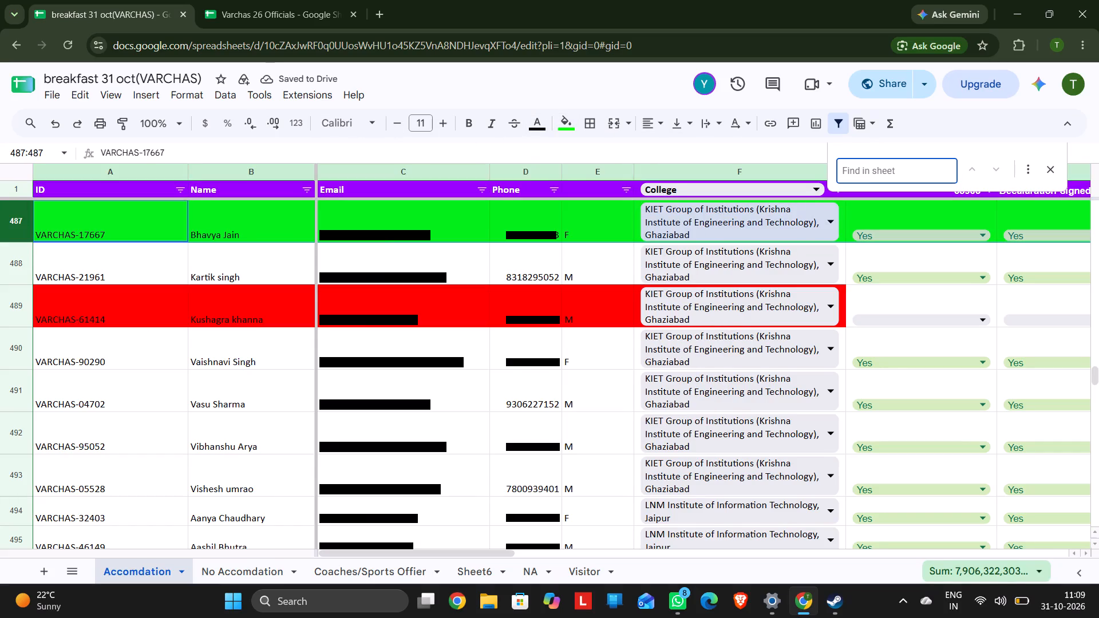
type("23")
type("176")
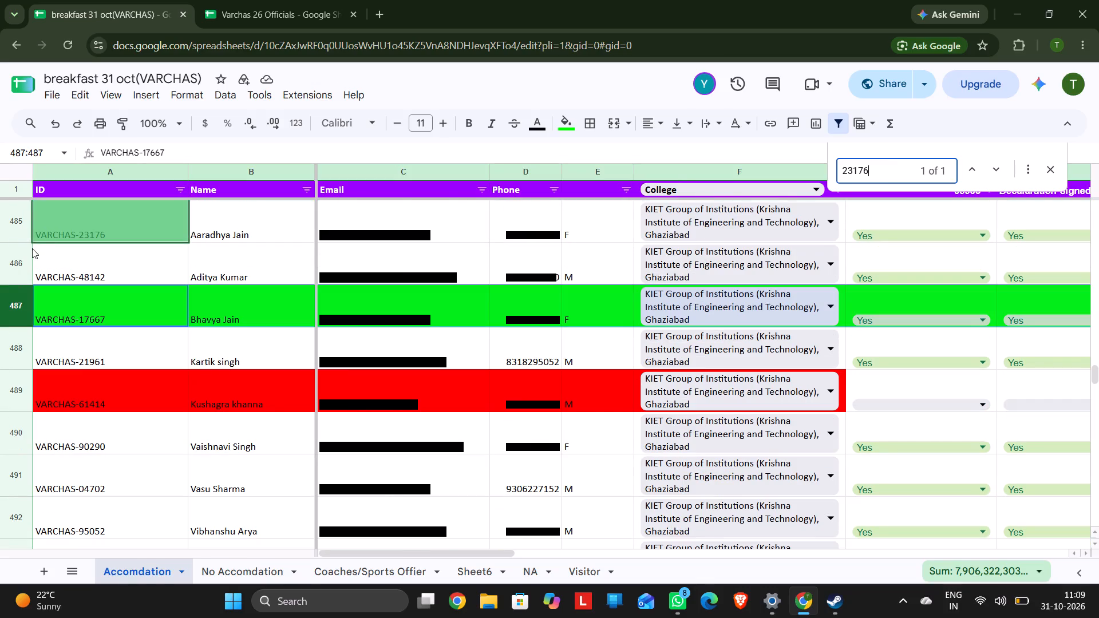
left_click(9, 232)
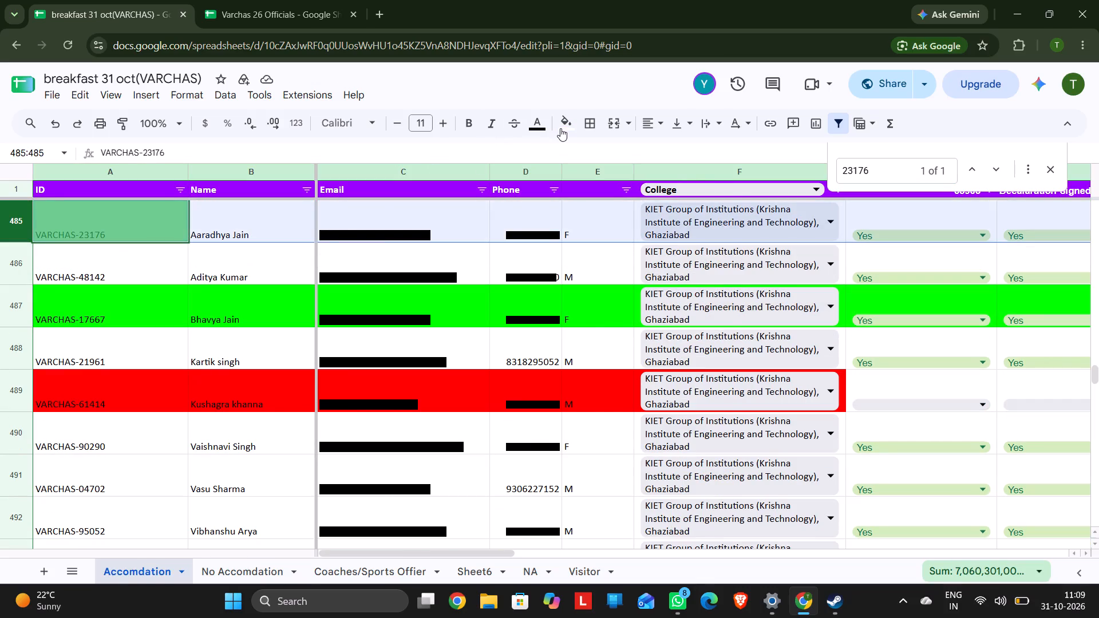
left_click(560, 128)
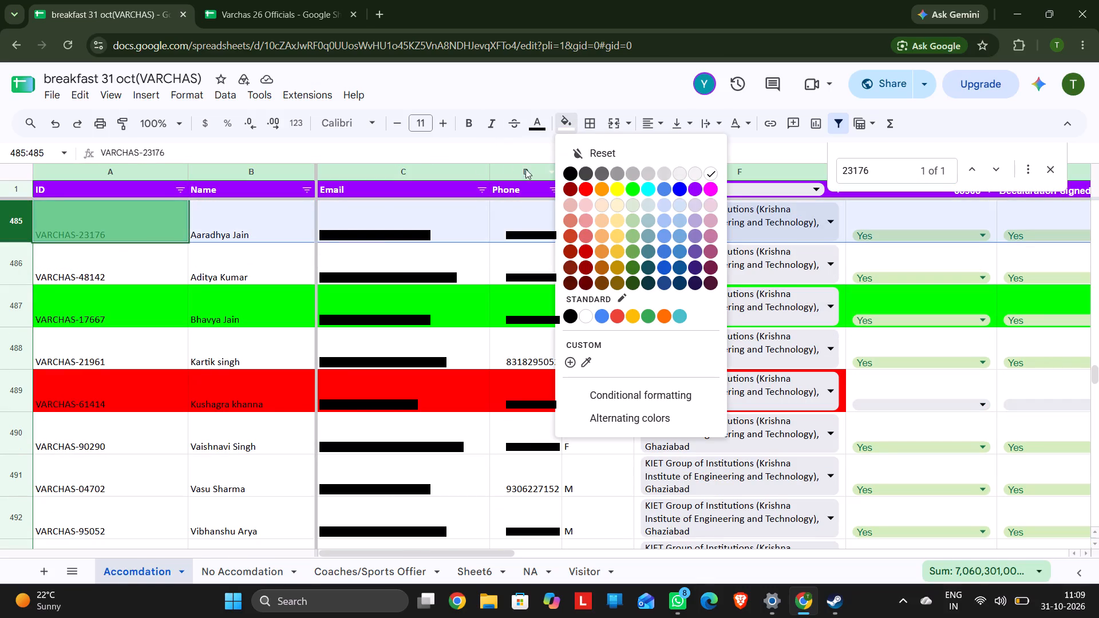
left_click(634, 190)
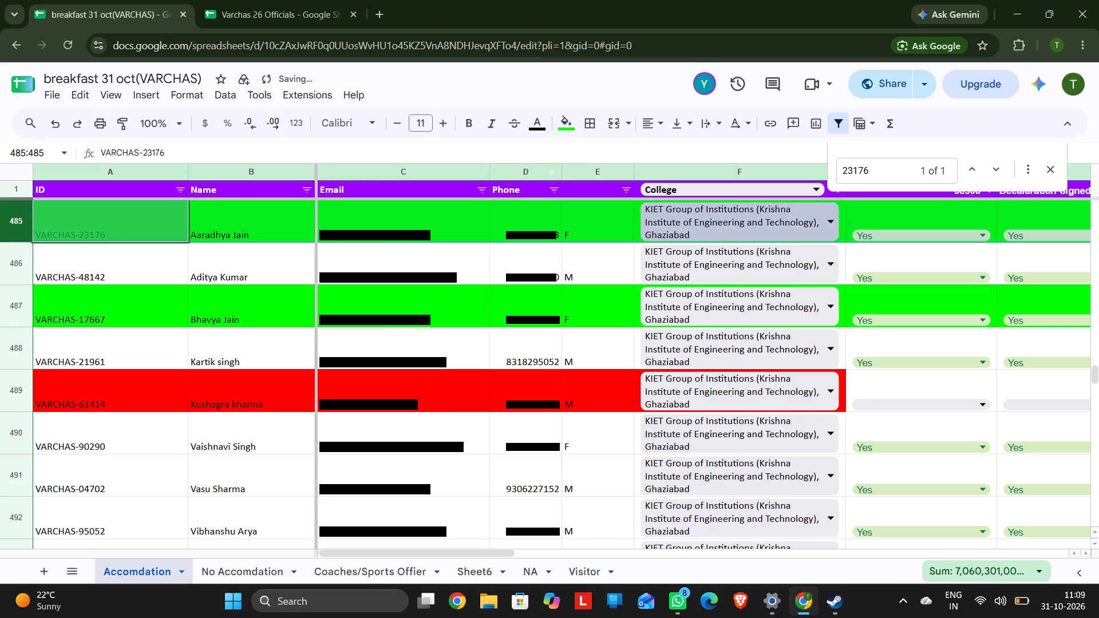
double_click(897, 174)
key("BackSpace")
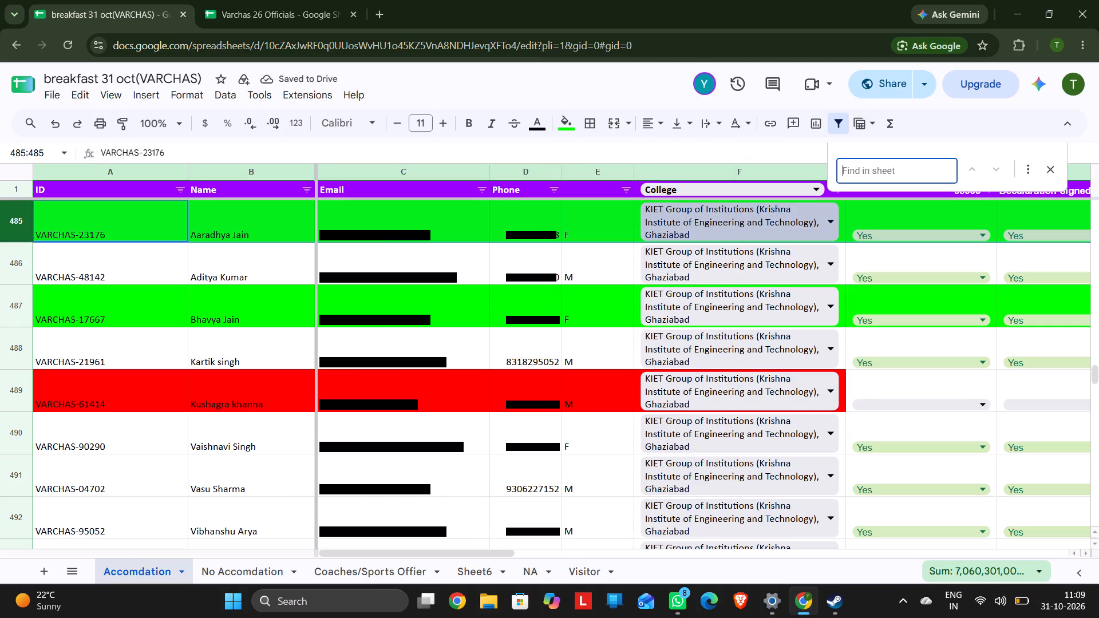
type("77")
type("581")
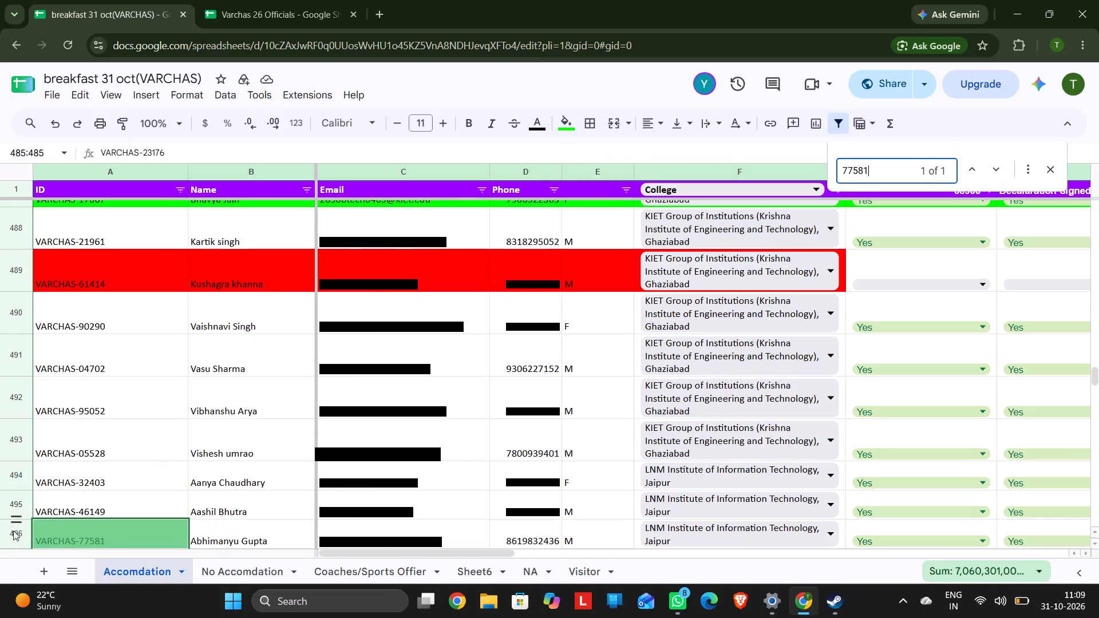
left_click(16, 535)
left_click(563, 115)
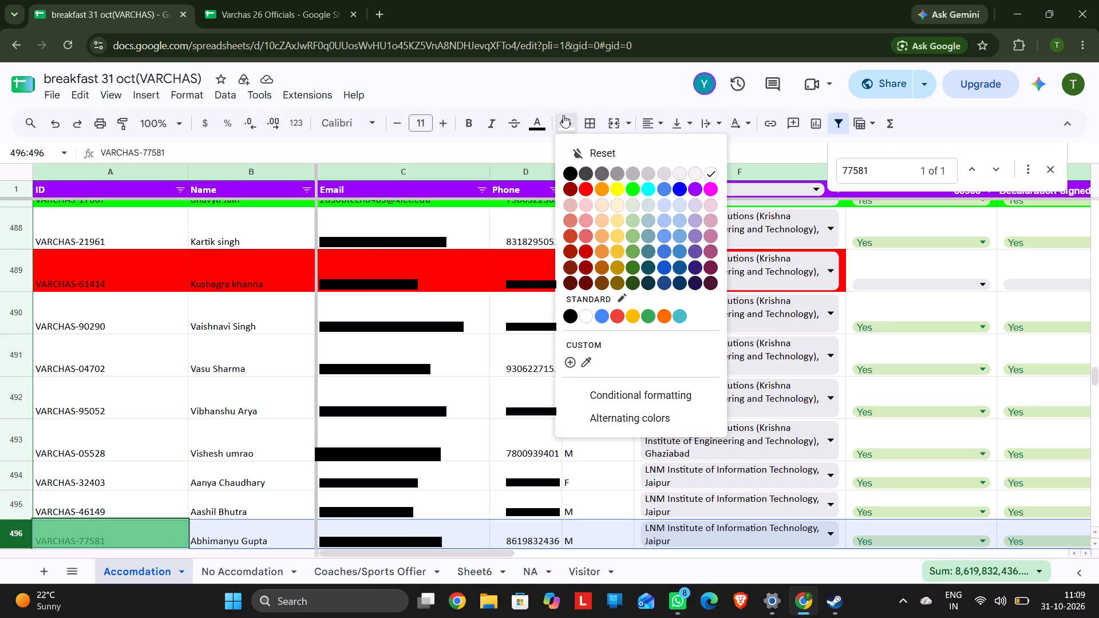
left_click(632, 184)
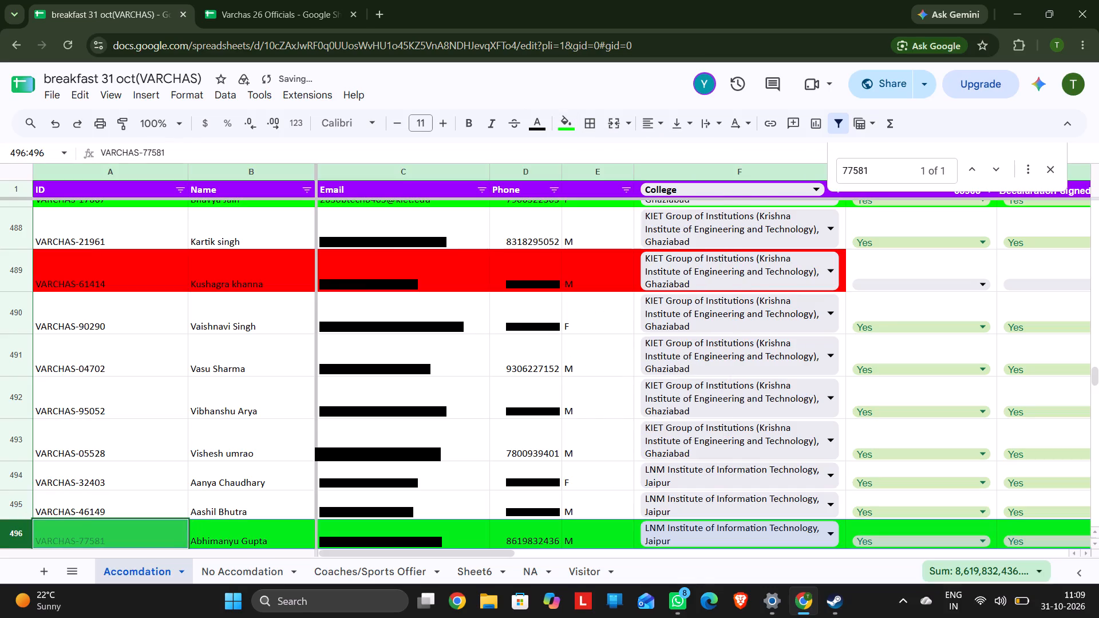
double_click(887, 165)
key("BackSpace")
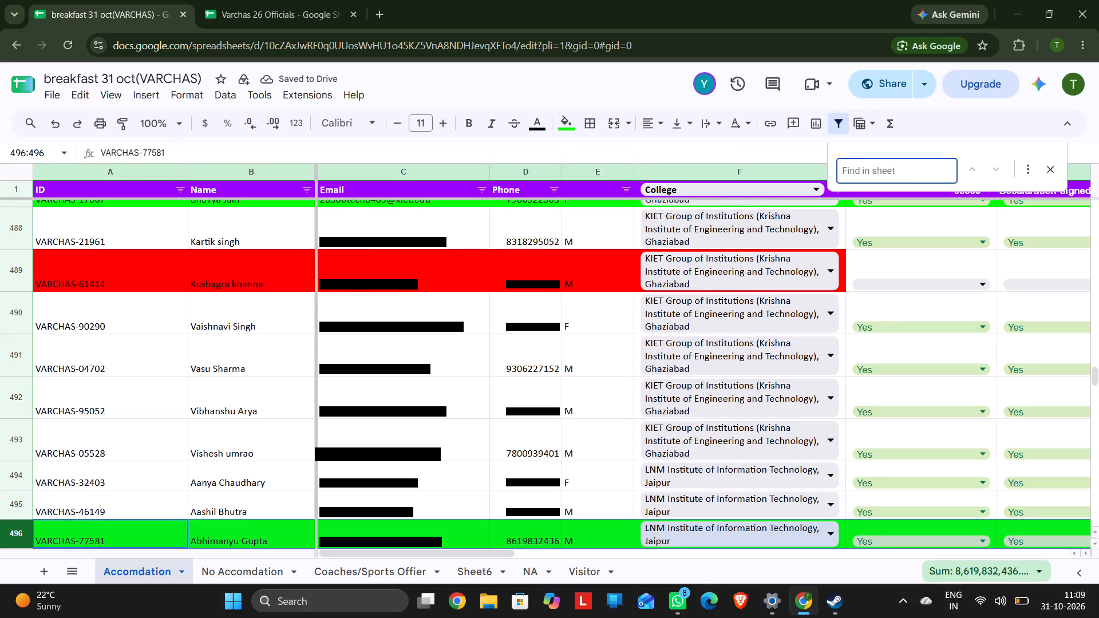
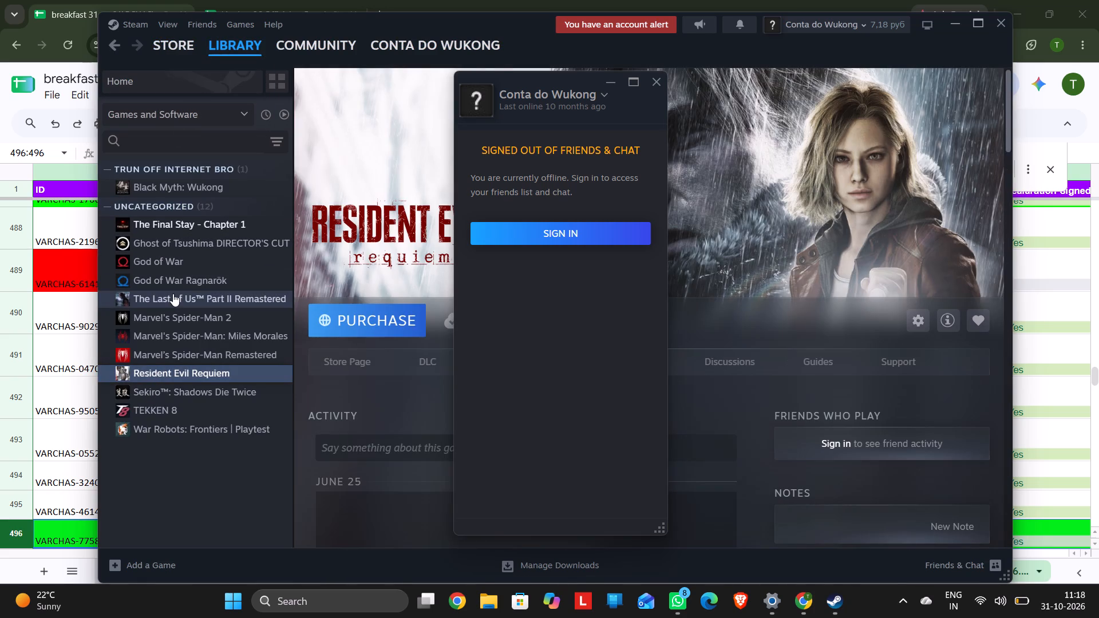
Look through the Black Myth: Wukong and Ghost of Tsushima library pages, closing the Friends & Chat window.
left_click(173, 294)
left_click(193, 185)
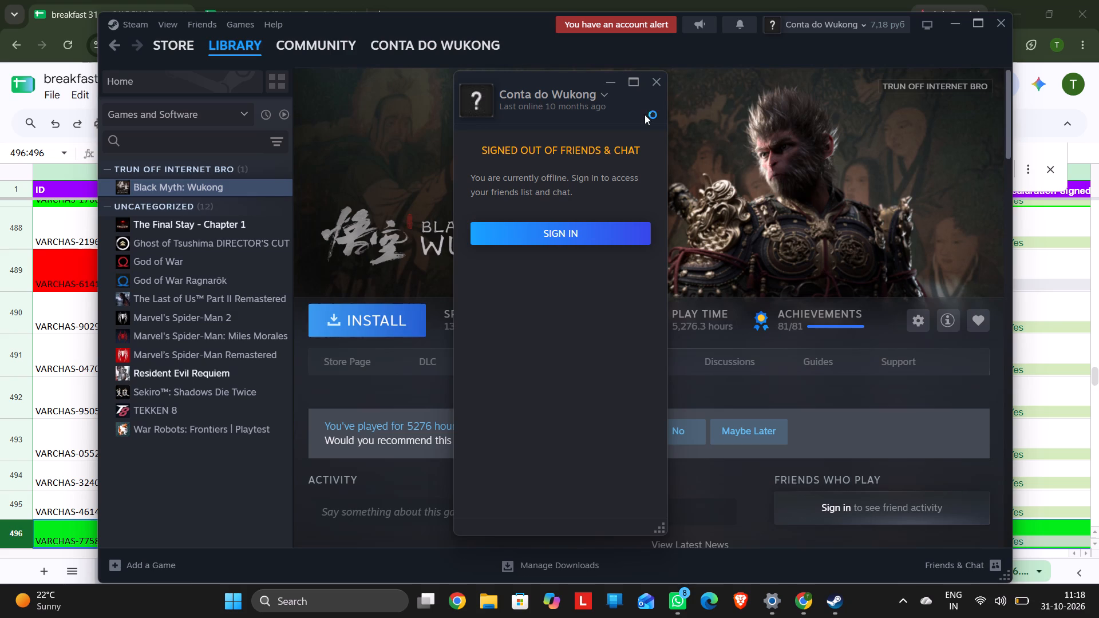
left_click(655, 82)
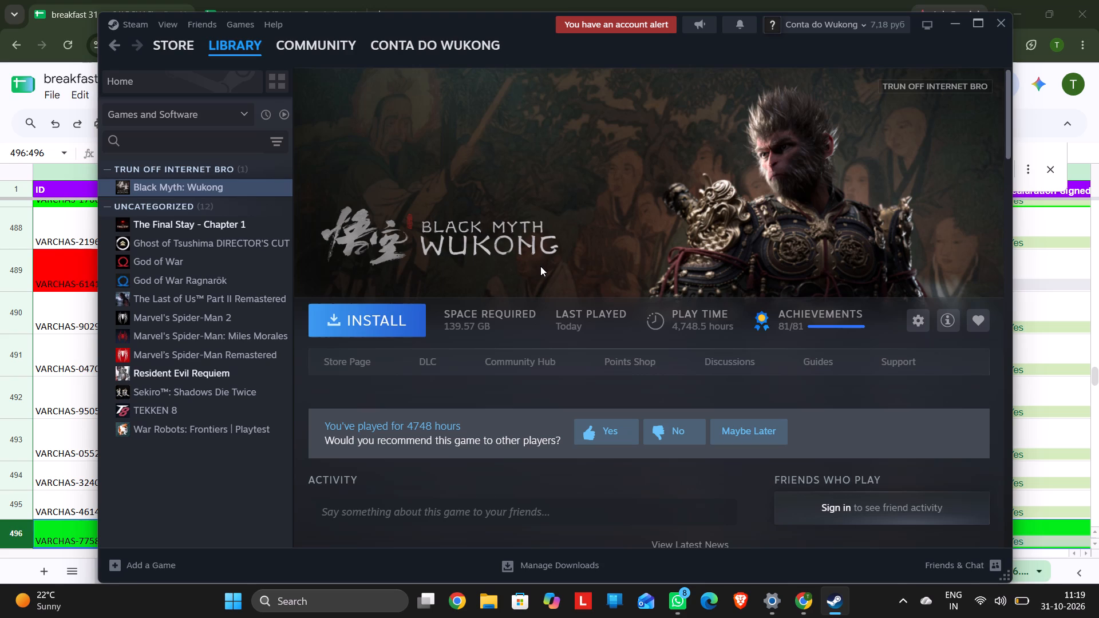
left_click(255, 236)
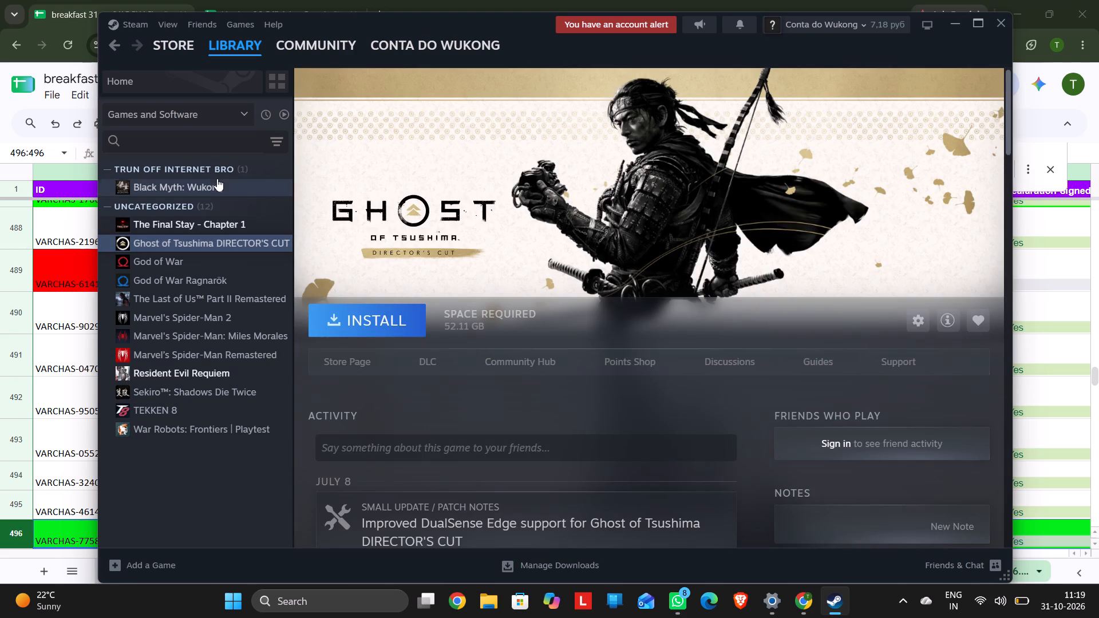
left_click(217, 179)
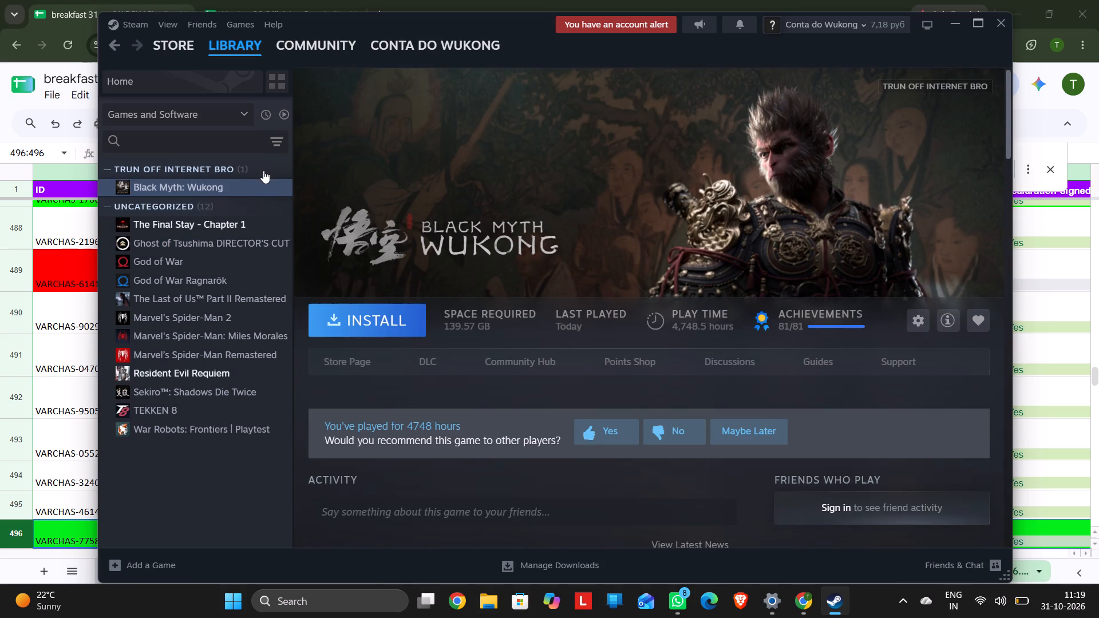
Close the Steam window and minimise the breakfast spreadsheet's browser window to reveal the desktop.
left_click(995, 25)
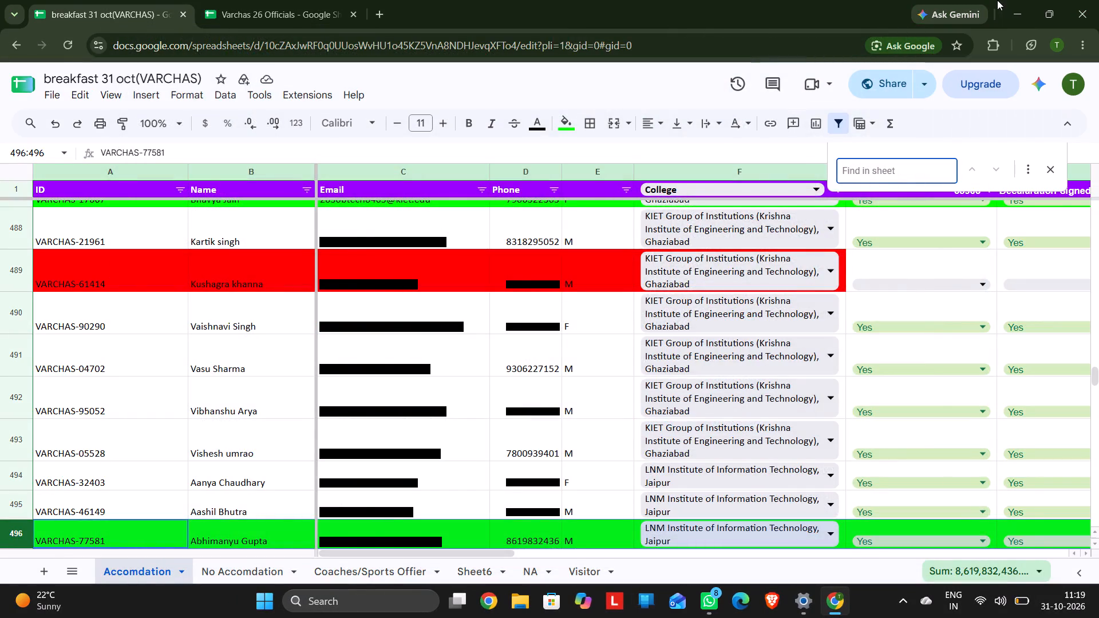
left_click(1017, 11)
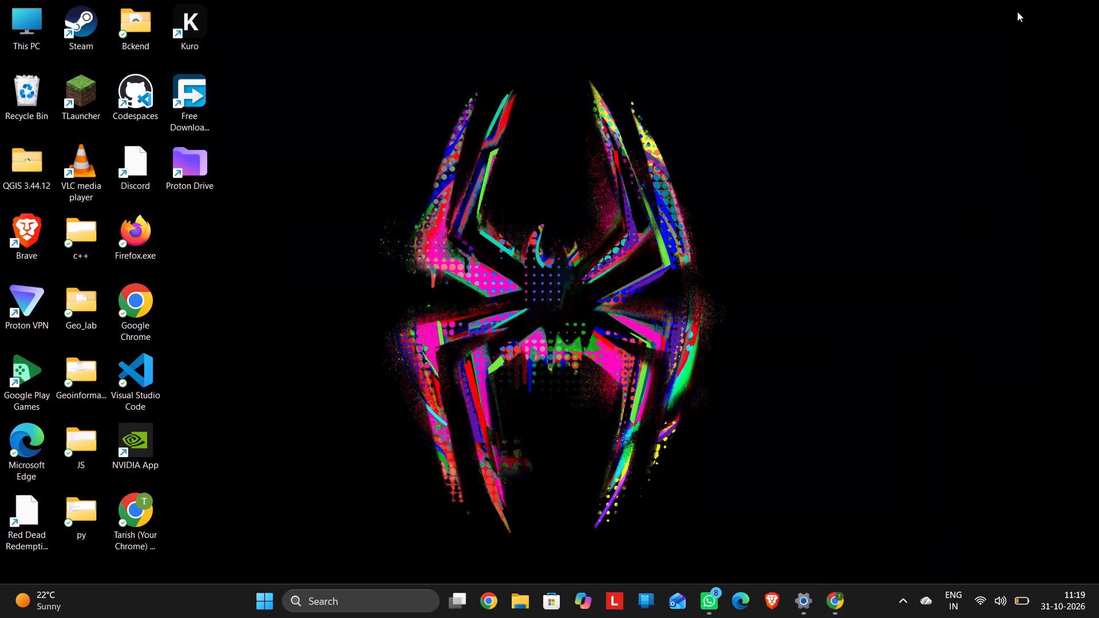